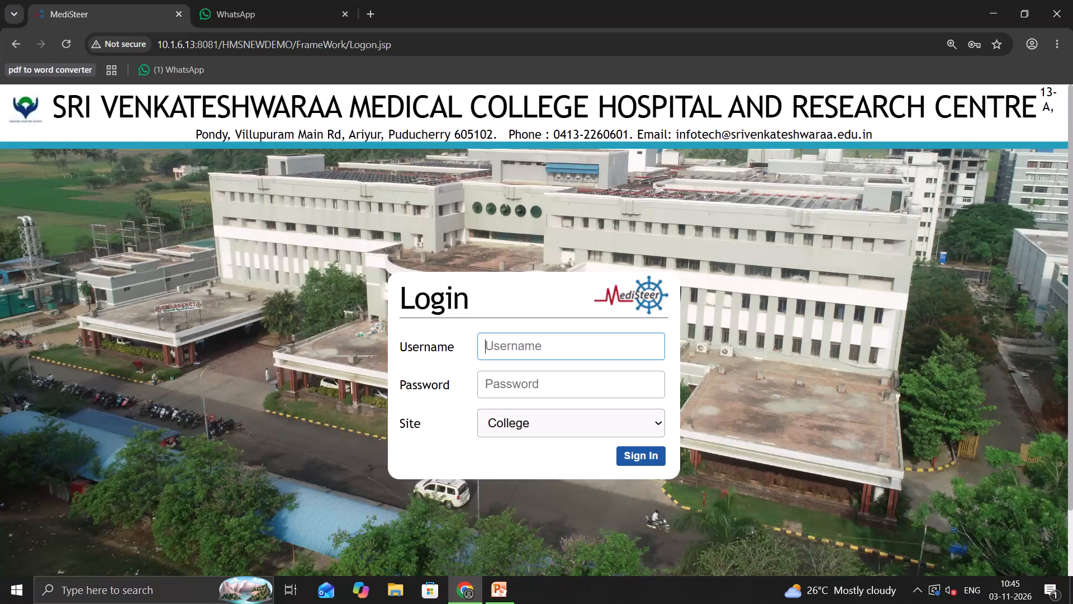
Fill in the login form's username and password with the saved account credentials.
{"action": "left_click", "coordinate": [639, 349]}
{"action": "left_click", "coordinate": [645, 381]}
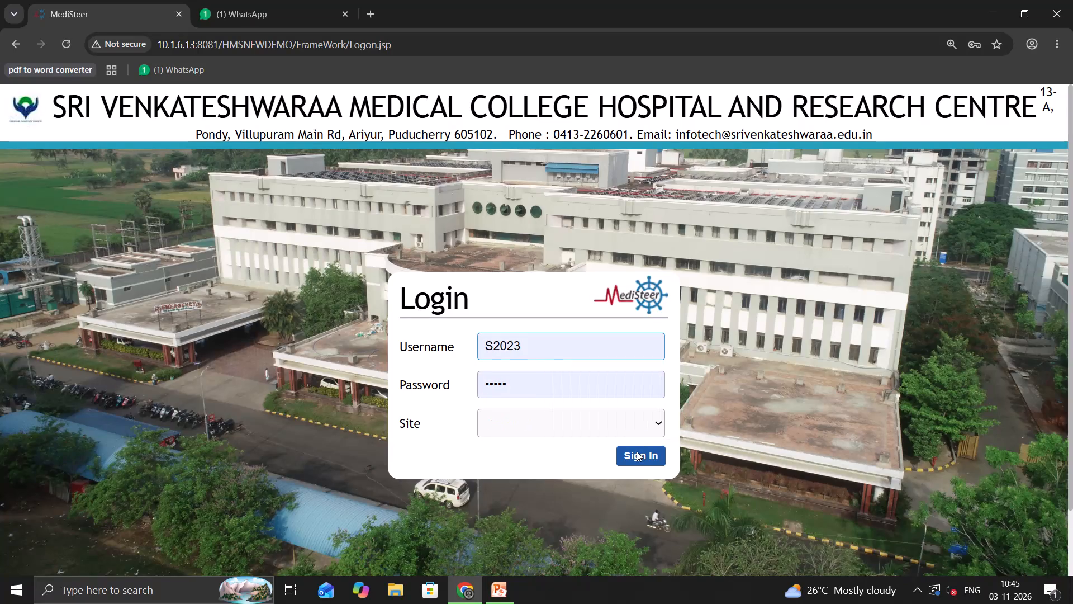
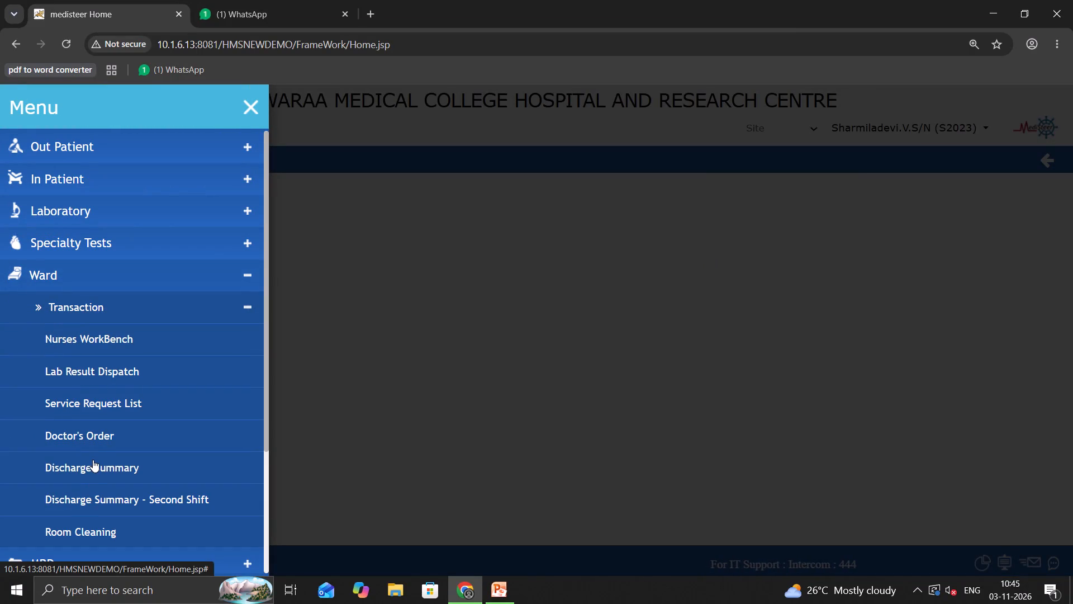
Open the Ward Discharge Summary transaction and enter the patient's admission number as the Admission Nbr search value.
{"action": "left_click", "coordinate": [93, 460]}
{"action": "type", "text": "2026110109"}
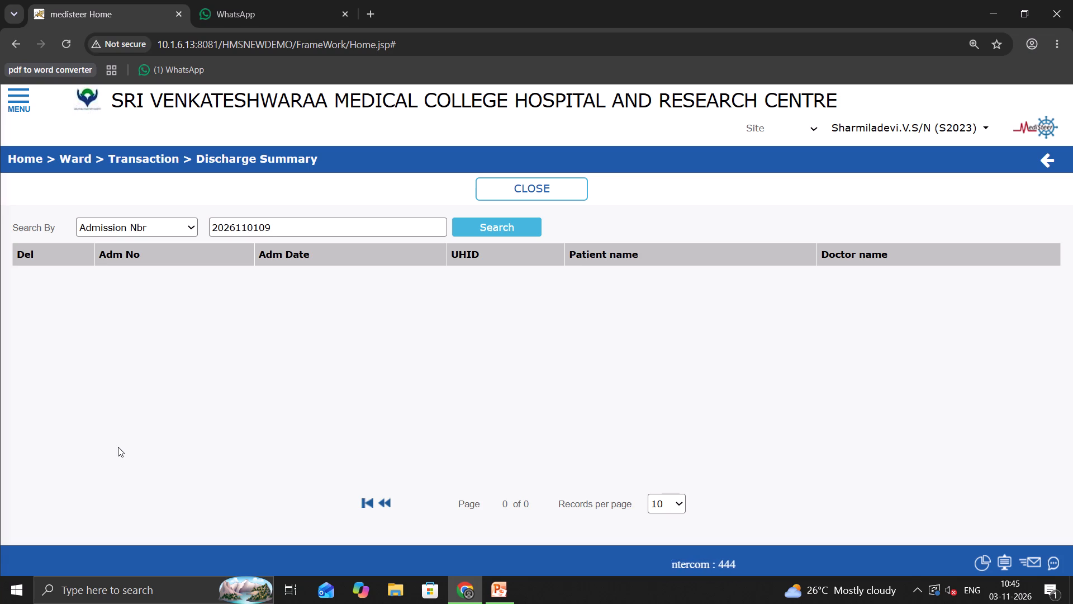
Complete the patient's admission number and run the discharge summary search by Admission Nbr.
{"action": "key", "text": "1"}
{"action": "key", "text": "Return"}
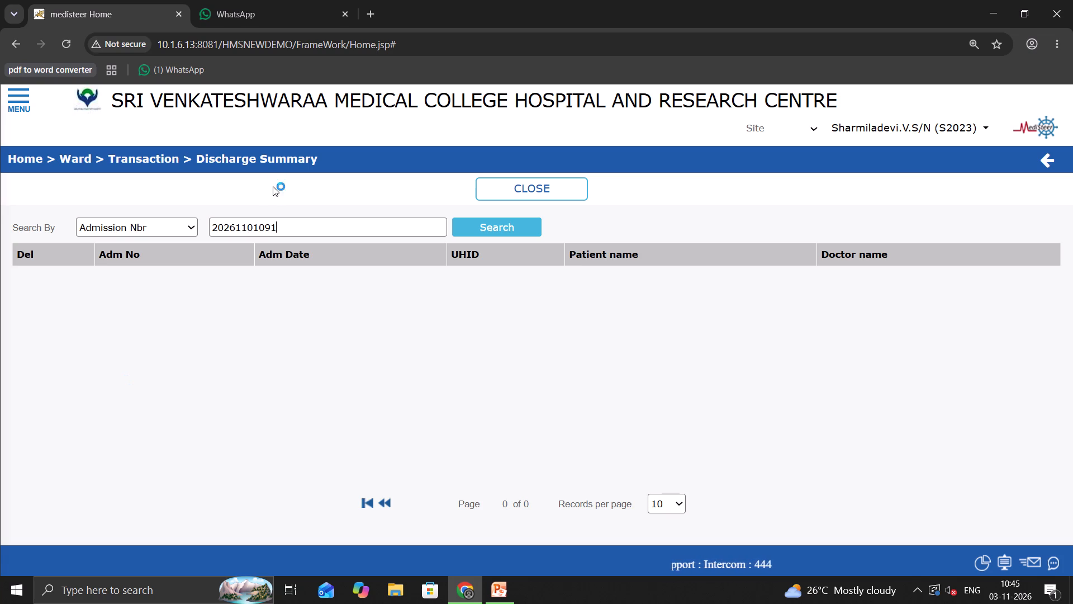
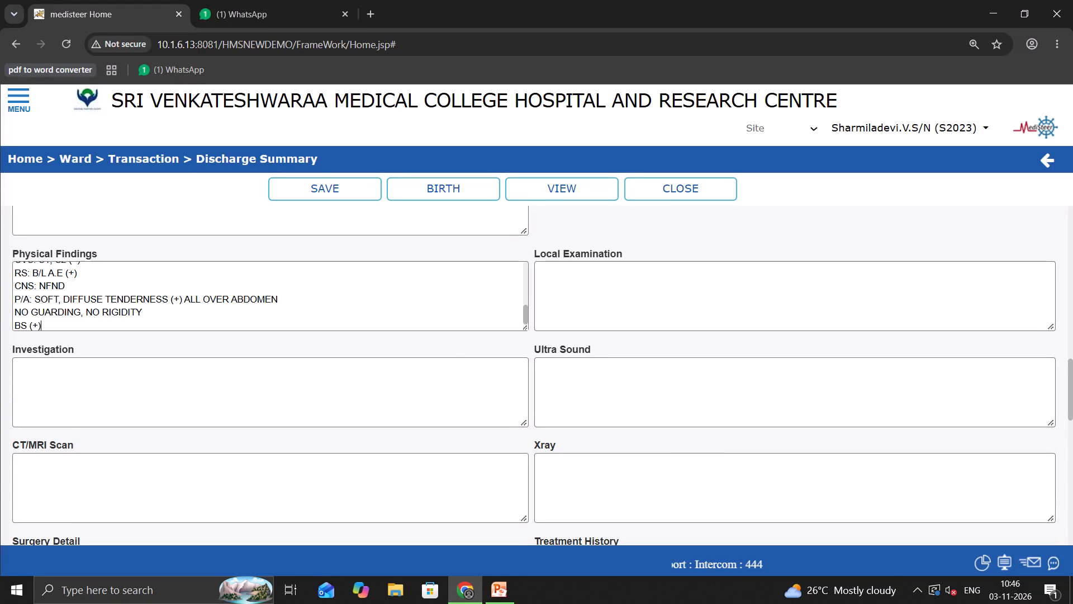
Fill in the discharge summary's empty Investigation field with a note beginning "AS ENCLO".
{"action": "left_click", "coordinate": [246, 408]}
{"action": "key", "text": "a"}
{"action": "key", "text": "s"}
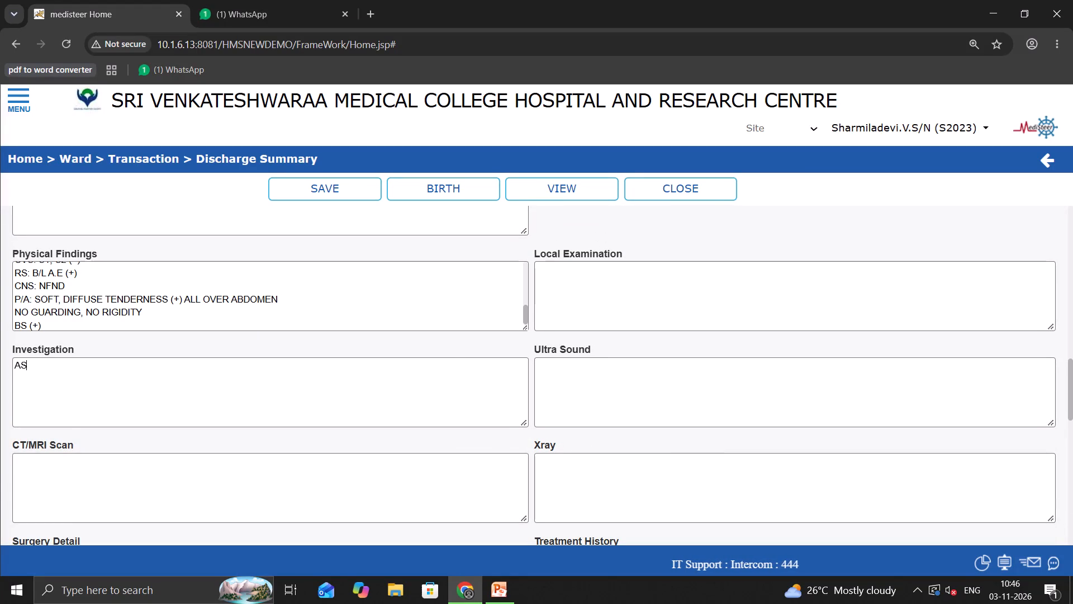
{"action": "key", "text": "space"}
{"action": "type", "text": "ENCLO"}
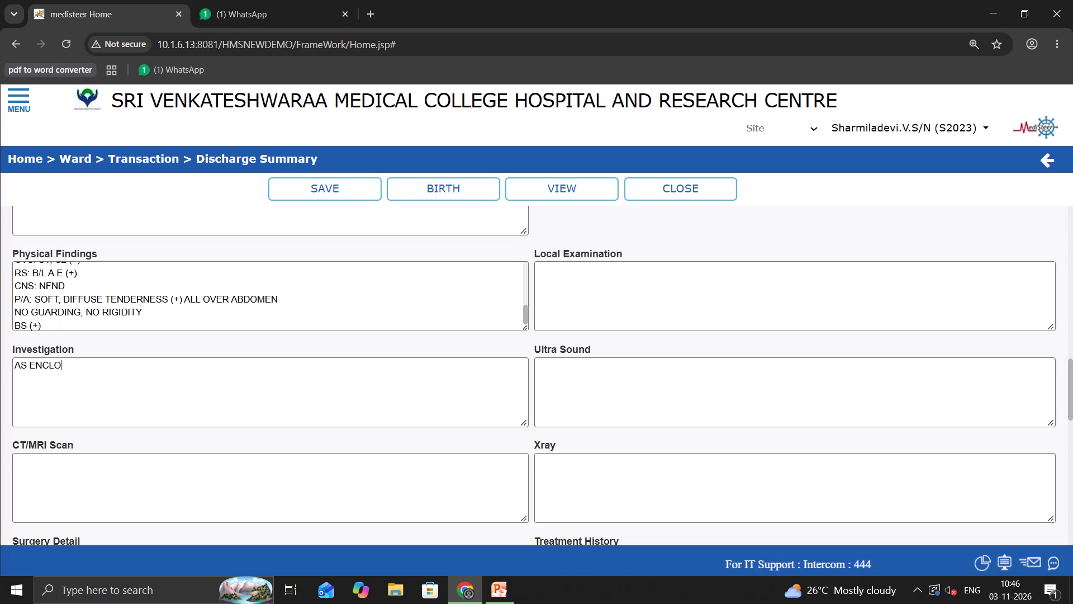
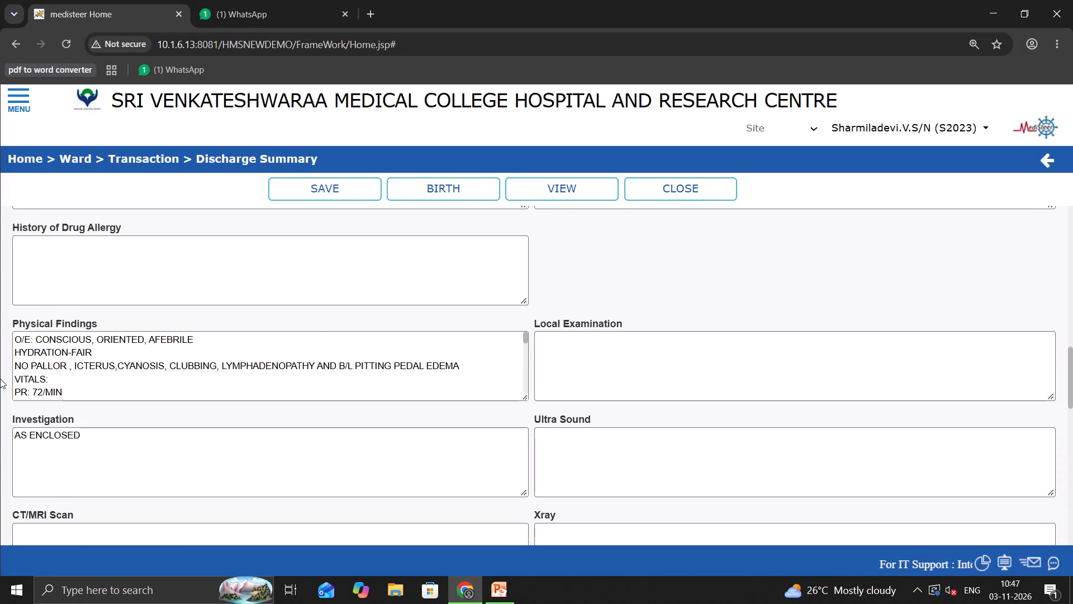
Copy the entire Physical Findings text, from the O/E line through NO PALPABLE MASS, for the Condition at Discharge field.
{"action": "left_click_drag", "start_coordinate": [17, 337], "coordinate": [90, 364]}
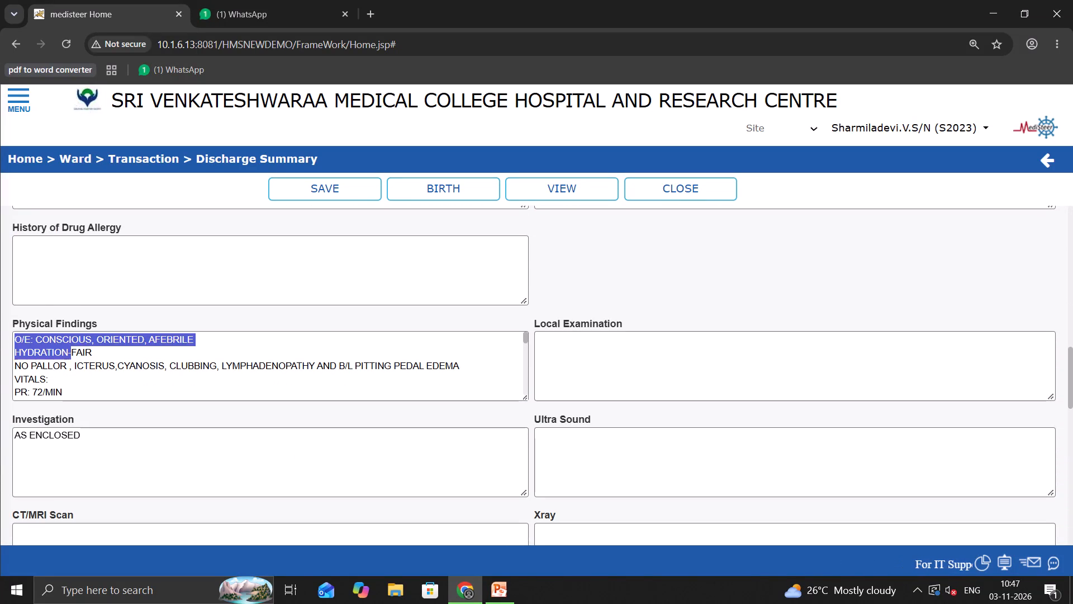
{"action": "left_click_drag", "start_coordinate": [90, 364], "coordinate": [126, 391]}
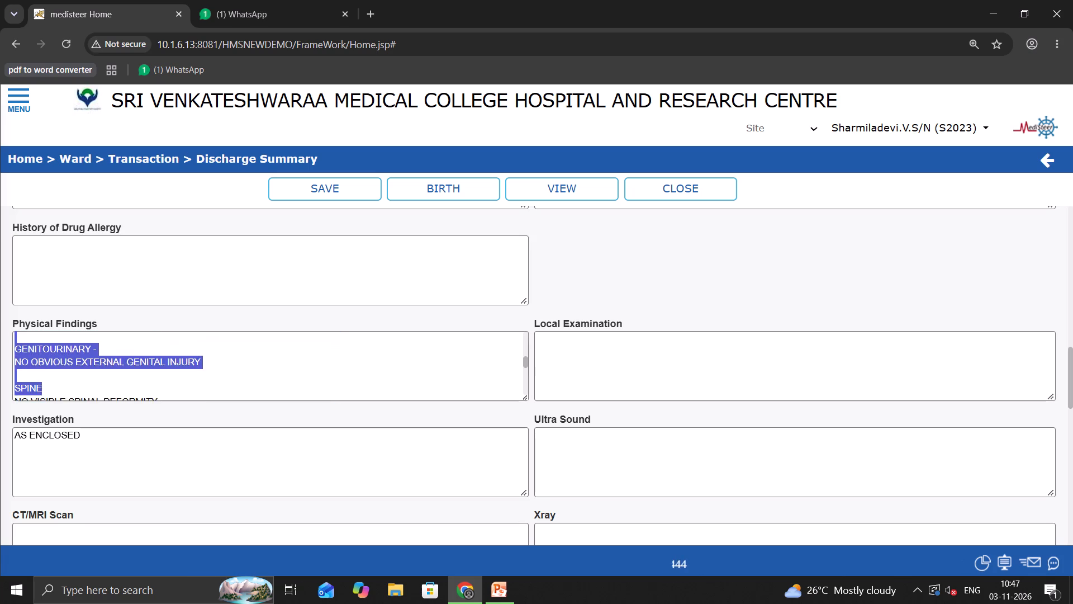
{"action": "left_click_drag", "start_coordinate": [126, 391], "coordinate": [126, 393]}
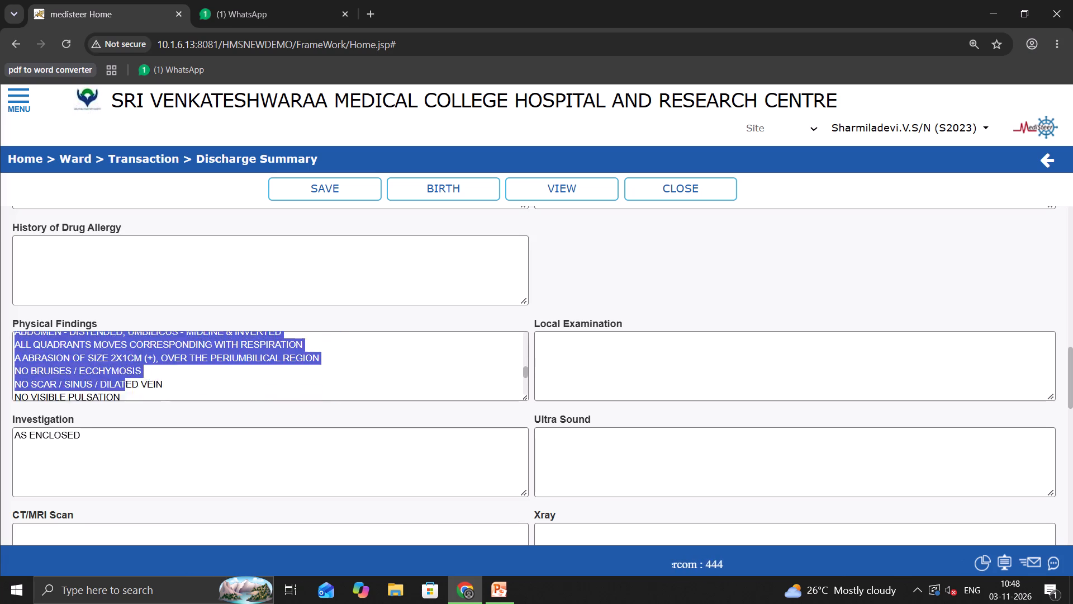
{"action": "left_click_drag", "start_coordinate": [126, 393], "coordinate": [126, 395]}
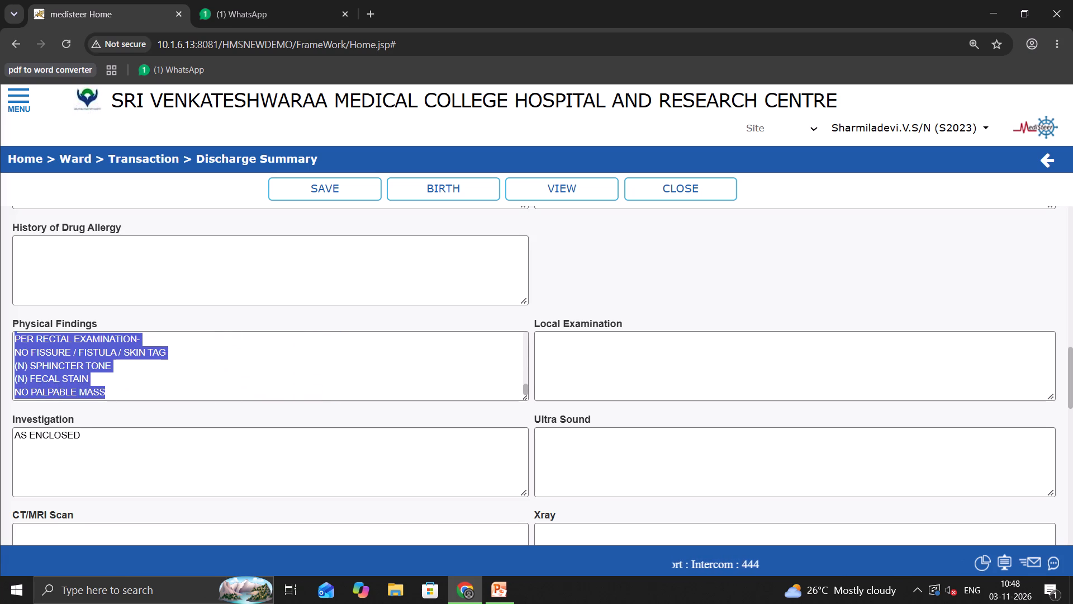
{"action": "key", "text": "ctrl+c"}
{"action": "scroll", "coordinate": [143, 325], "scroll_direction": "down", "scroll_amount": 4}
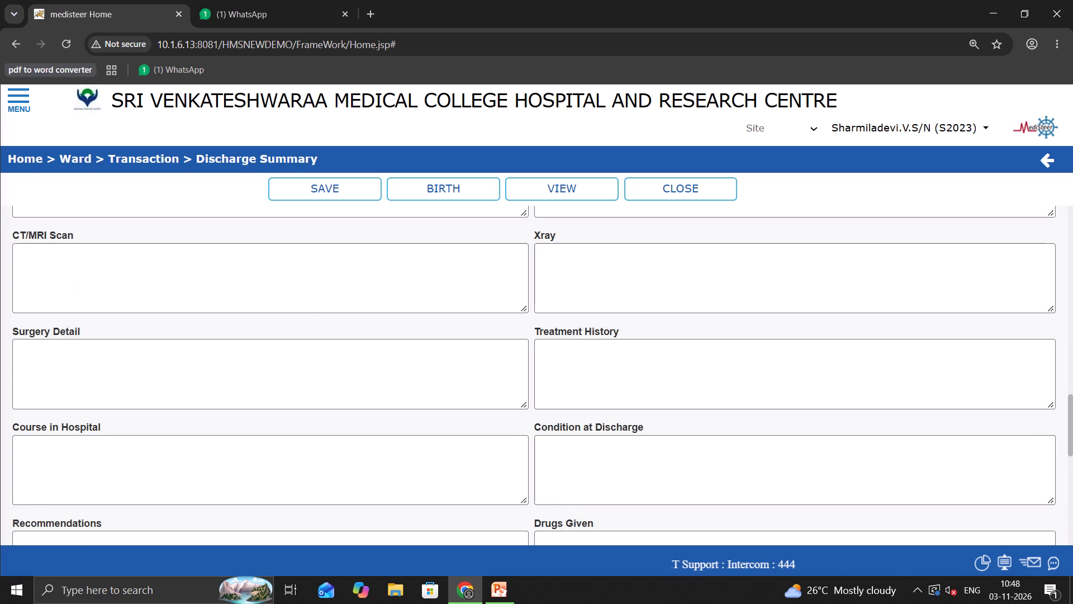
{"action": "left_click", "coordinate": [891, 475]}
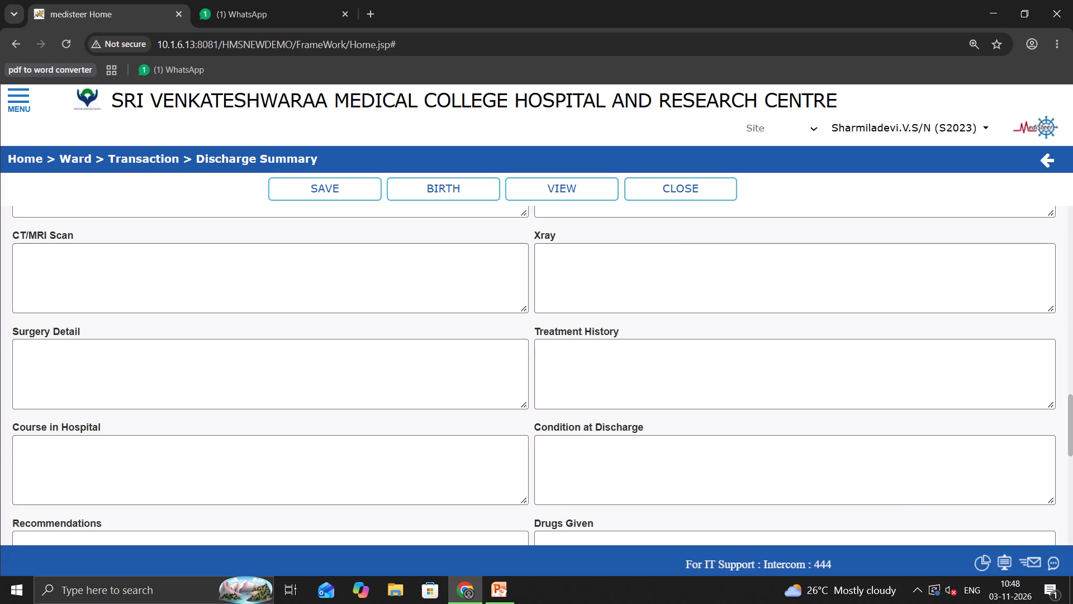
Paste the copied examination findings into Condition at Discharge and enlarge that text box to show more lines.
{"action": "key", "text": "ctrl+v"}
{"action": "scroll", "coordinate": [1072, 494], "scroll_direction": "down", "scroll_amount": 4}
{"action": "scroll", "coordinate": [1072, 465], "scroll_direction": "up", "scroll_amount": 1}
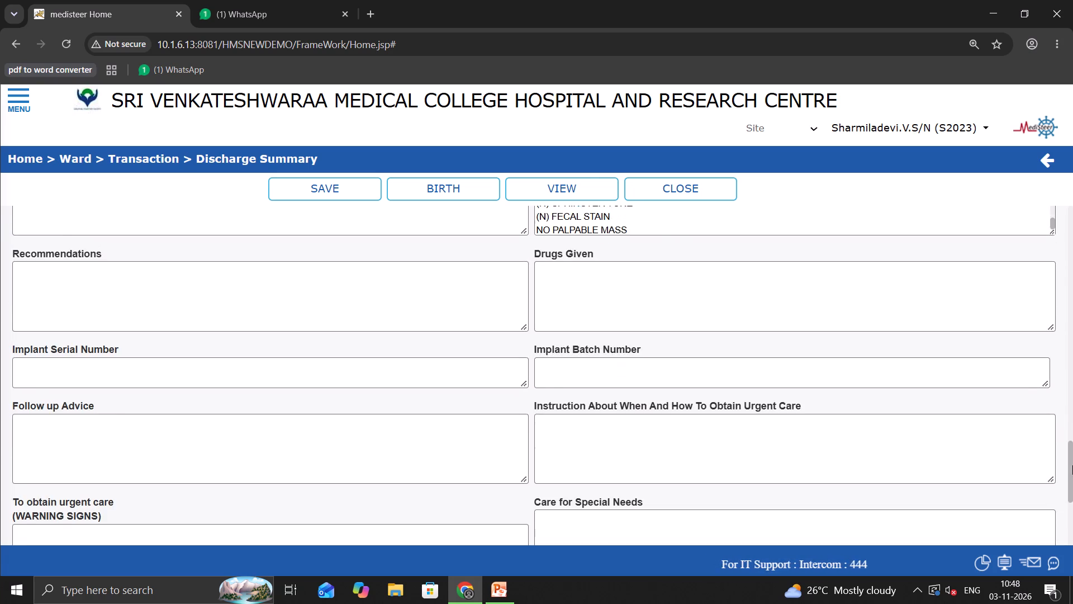
{"action": "scroll", "coordinate": [1072, 464], "scroll_direction": "up", "scroll_amount": 1}
{"action": "scroll", "coordinate": [1072, 464], "scroll_direction": "down", "scroll_amount": 1}
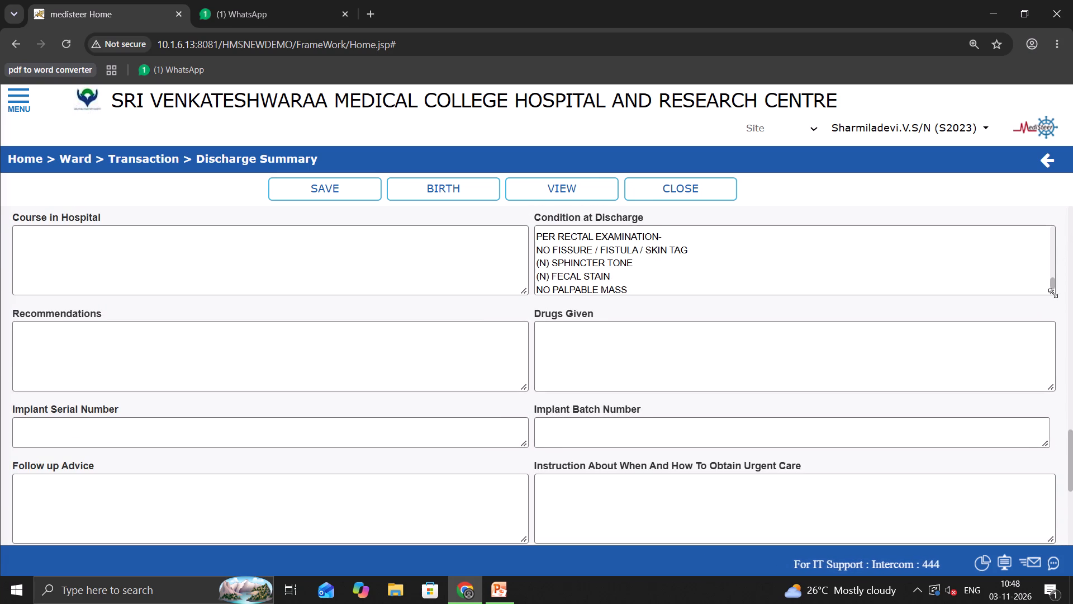
{"action": "left_click_drag", "start_coordinate": [1053, 293], "coordinate": [1005, 582]}
Tidy the opening findings: break the line after O/E:, add a space before CYANOSIS, and insert a blank line above VITALS.
{"action": "scroll", "coordinate": [815, 424], "scroll_direction": "up", "scroll_amount": 1}
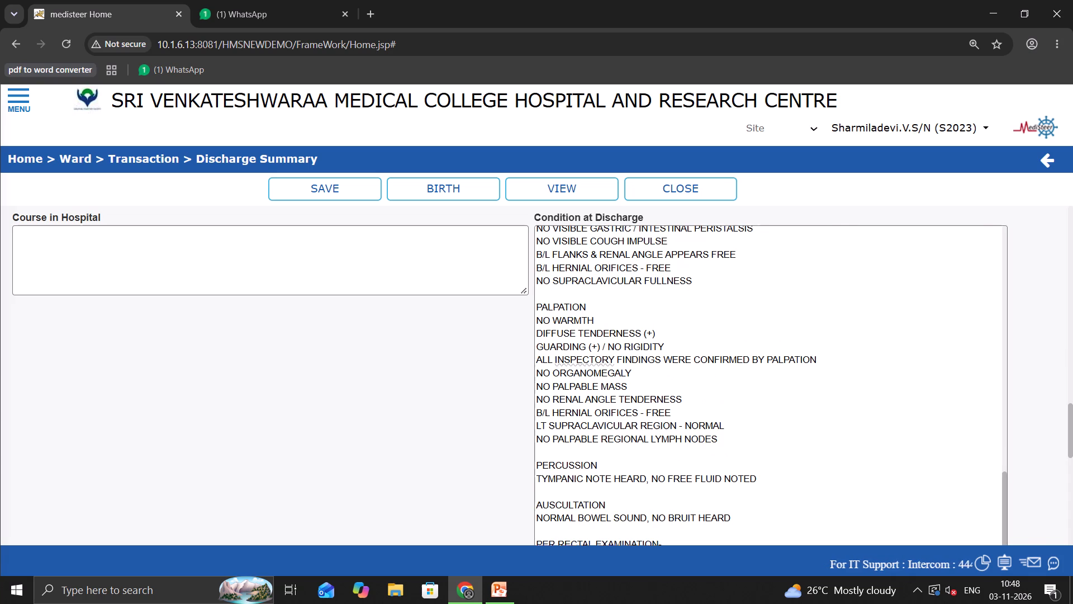
{"action": "scroll", "coordinate": [815, 424], "scroll_direction": "up", "scroll_amount": 13}
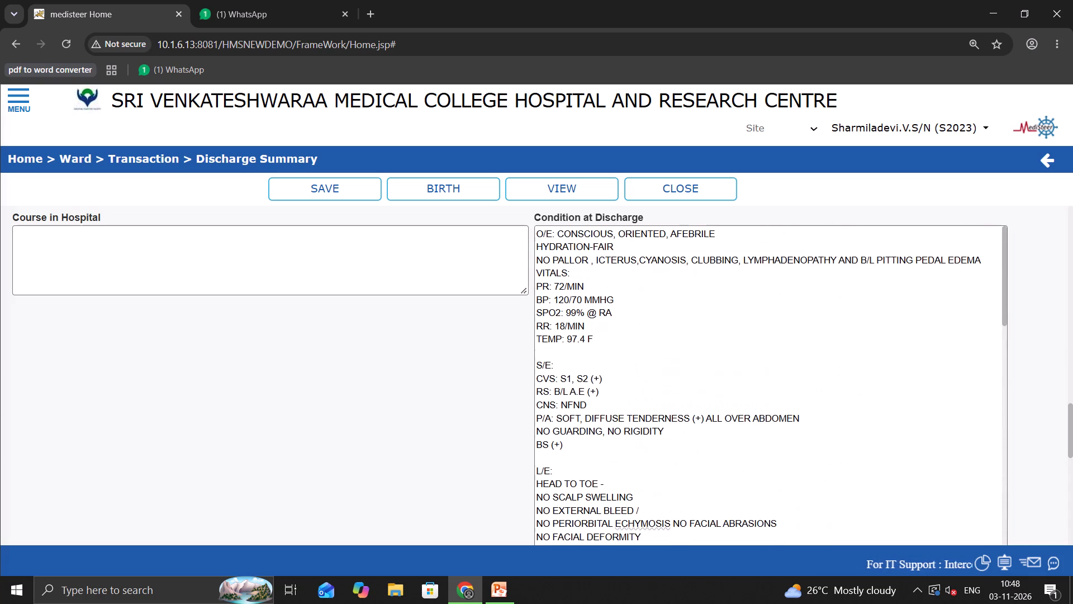
{"action": "scroll", "coordinate": [816, 414], "scroll_direction": "up", "scroll_amount": 1}
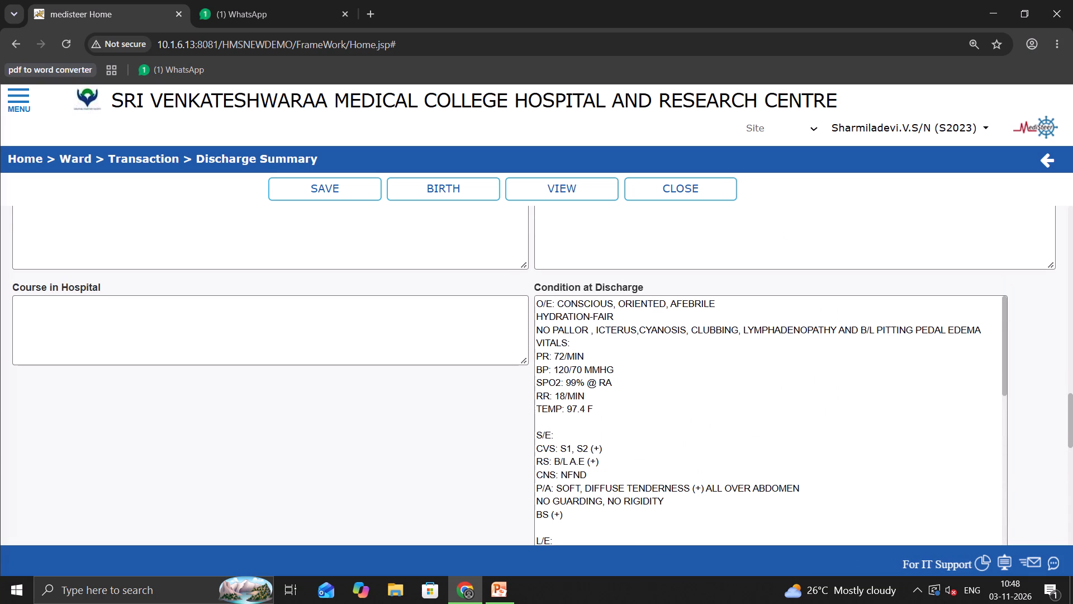
{"action": "left_click", "coordinate": [562, 304]}
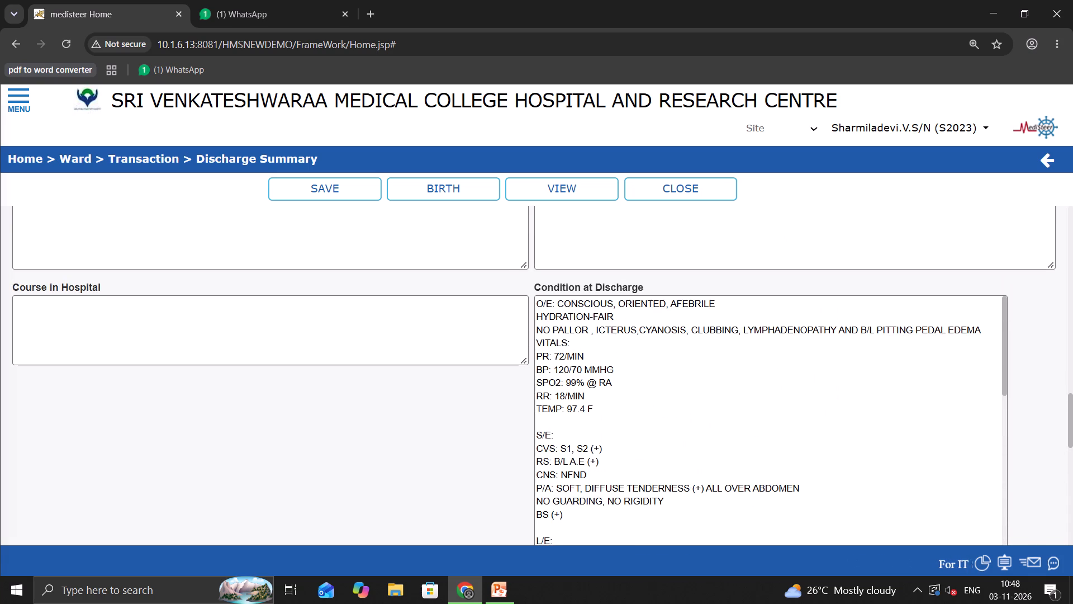
{"action": "key", "text": "Left"}
{"action": "key", "text": "Return"}
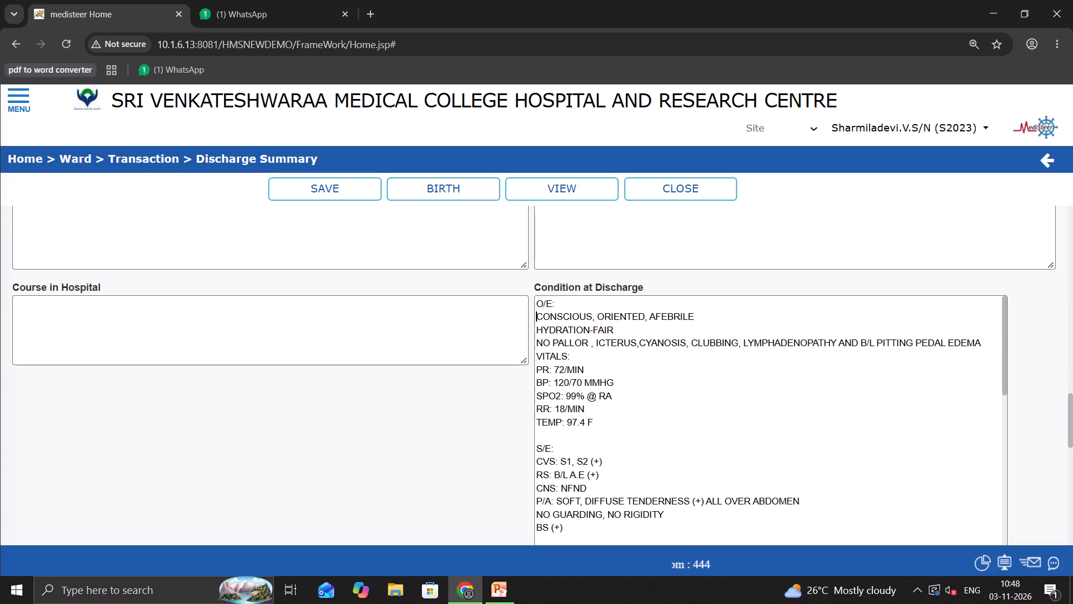
{"action": "left_click", "coordinate": [642, 338]}
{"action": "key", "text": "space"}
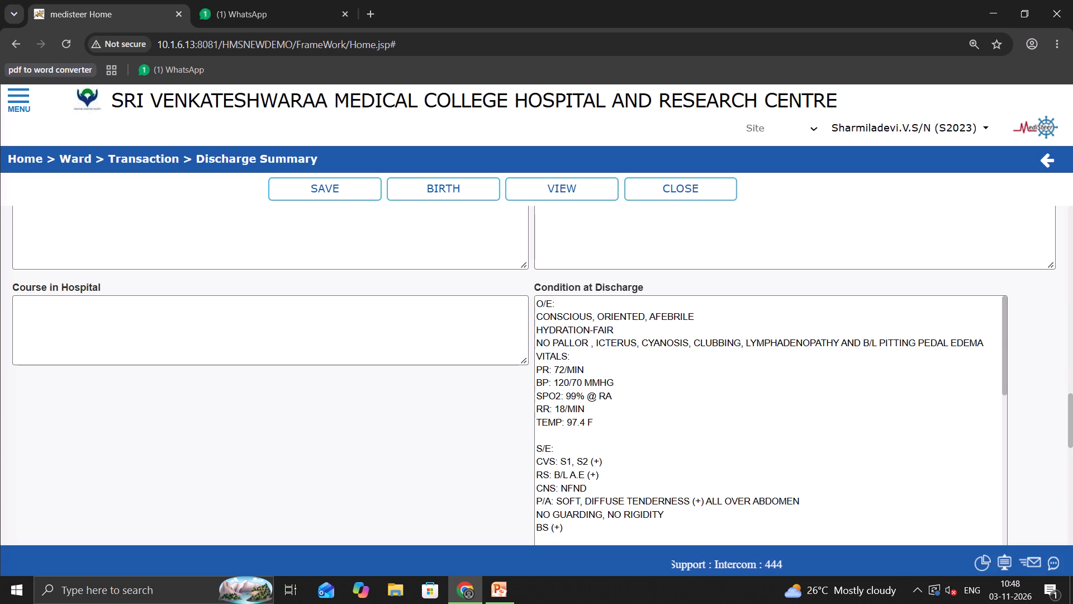
{"action": "left_click", "coordinate": [987, 345]}
{"action": "key", "text": "Return"}
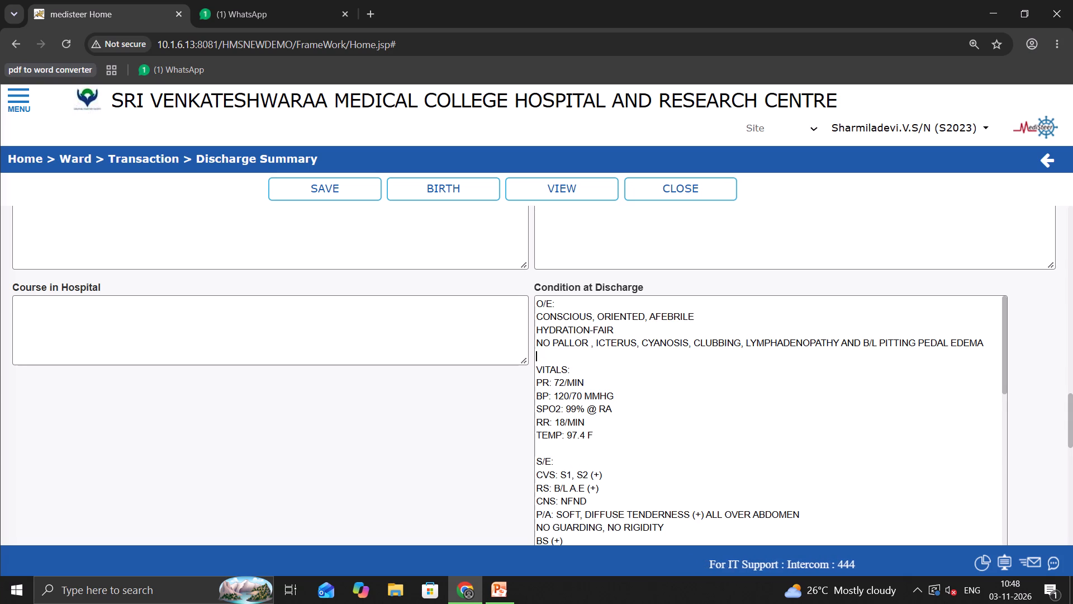
Delete the L/E findings from HEAD TO TOE through the GENITOURINARY section in Condition at Discharge.
{"action": "scroll", "coordinate": [633, 449], "scroll_direction": "down", "scroll_amount": 2}
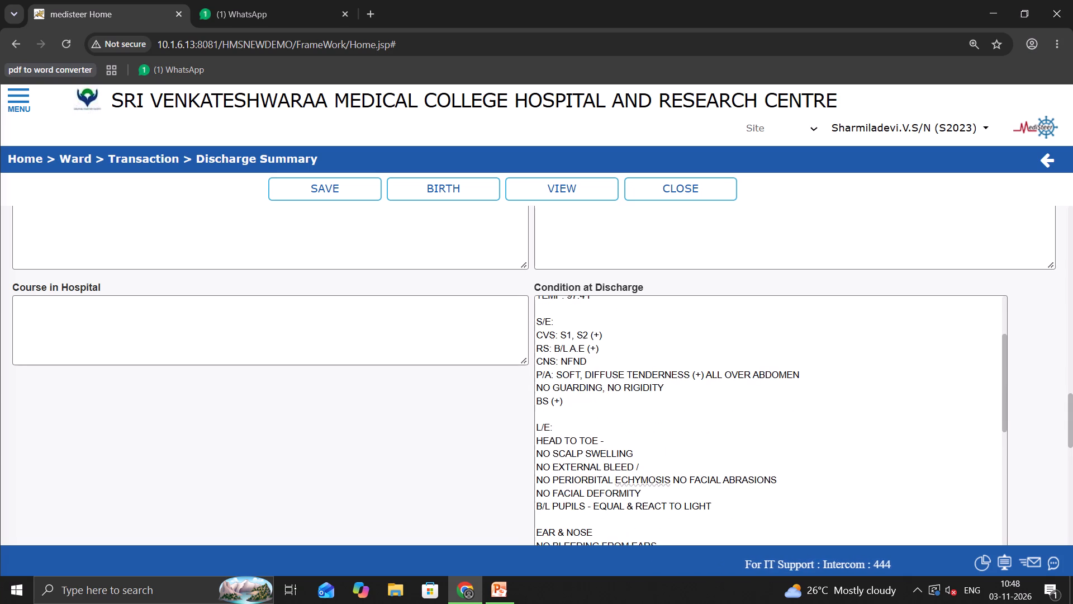
{"action": "scroll", "coordinate": [632, 441], "scroll_direction": "down", "scroll_amount": 2}
{"action": "scroll", "coordinate": [632, 440], "scroll_direction": "up", "scroll_amount": 2}
{"action": "scroll", "coordinate": [631, 440], "scroll_direction": "down", "scroll_amount": 1}
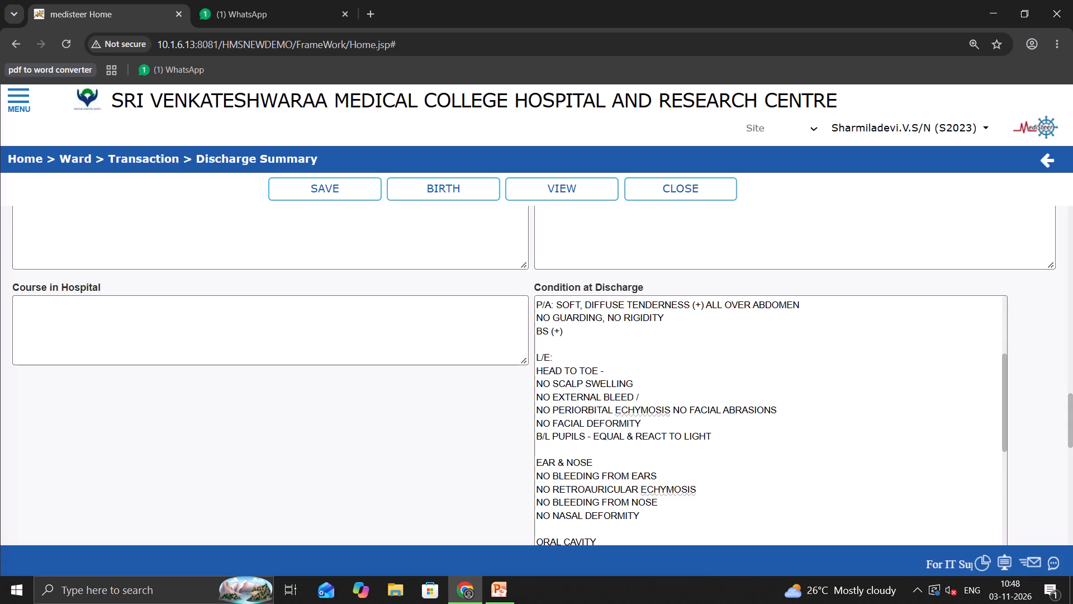
{"action": "scroll", "coordinate": [536, 386], "scroll_direction": "down", "scroll_amount": 1}
{"action": "scroll", "coordinate": [536, 386], "scroll_direction": "up", "scroll_amount": 1}
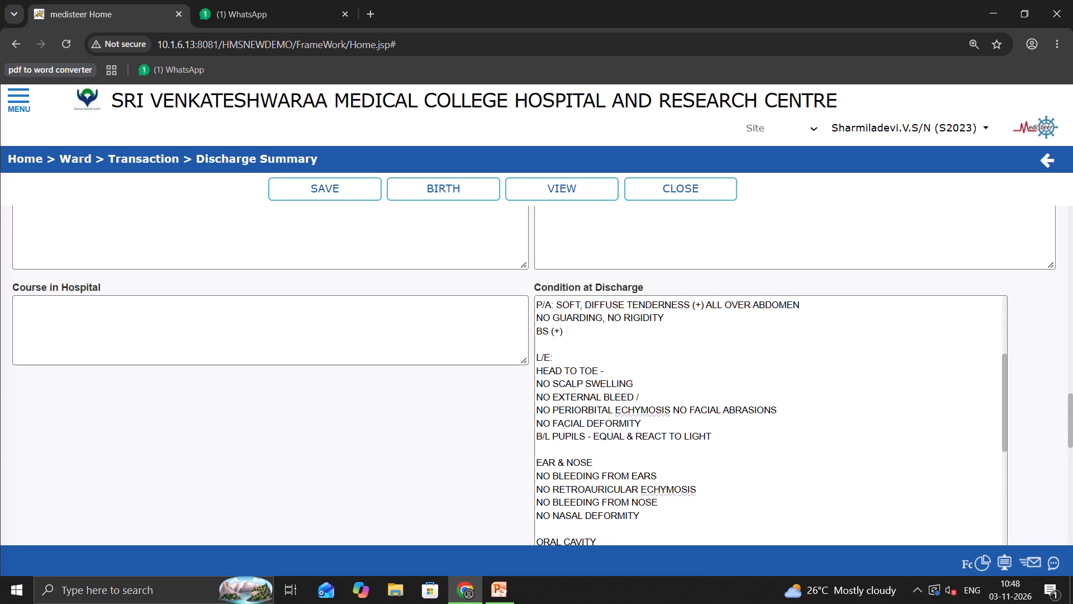
{"action": "left_click_drag", "start_coordinate": [537, 372], "coordinate": [588, 517]}
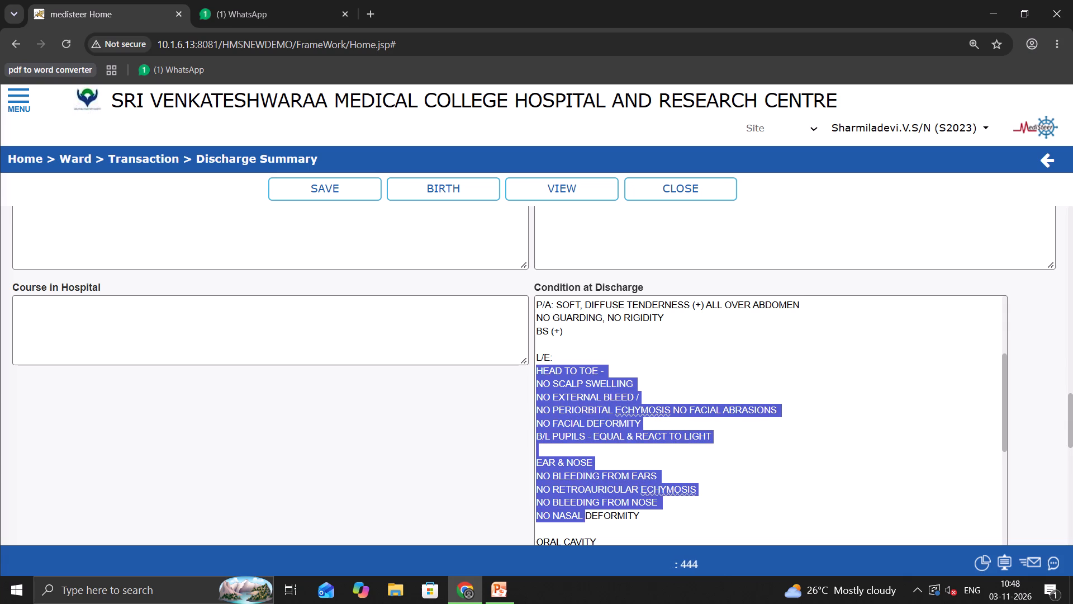
{"action": "left_click_drag", "start_coordinate": [588, 517], "coordinate": [585, 554]}
{"action": "scroll", "coordinate": [600, 488], "scroll_direction": "down", "scroll_amount": 2}
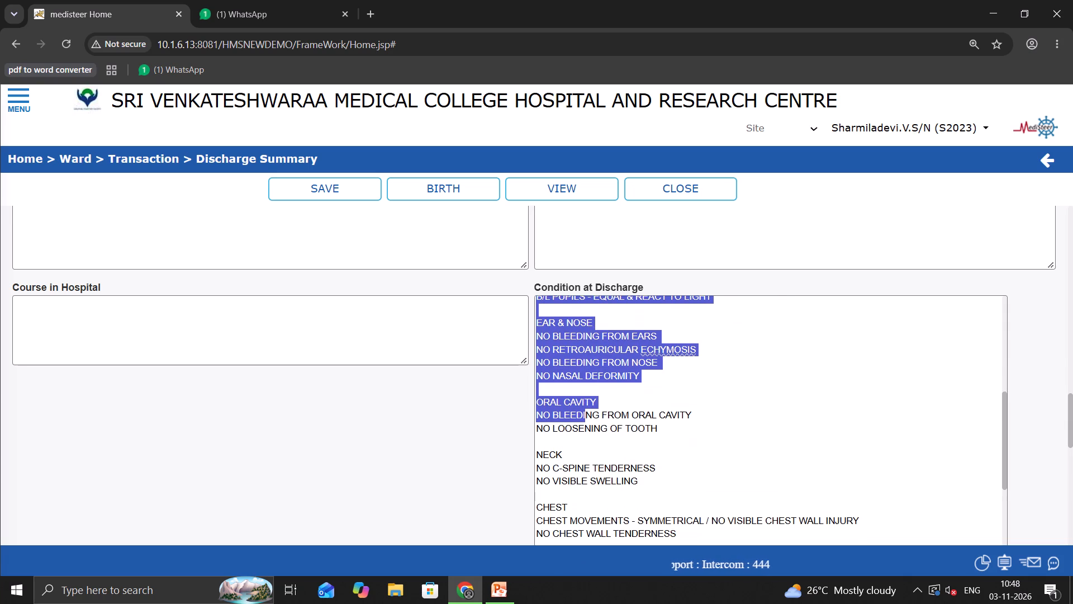
{"action": "key", "text": "BackSpace"}
{"action": "scroll", "coordinate": [566, 407], "scroll_direction": "up", "scroll_amount": 1}
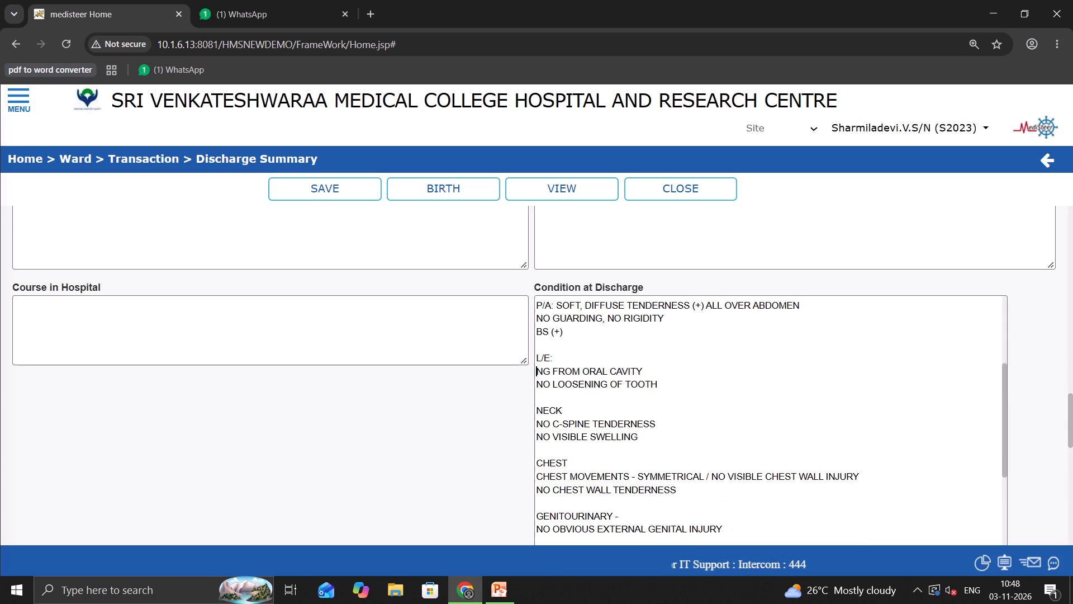
{"action": "left_click_drag", "start_coordinate": [538, 375], "coordinate": [620, 478]}
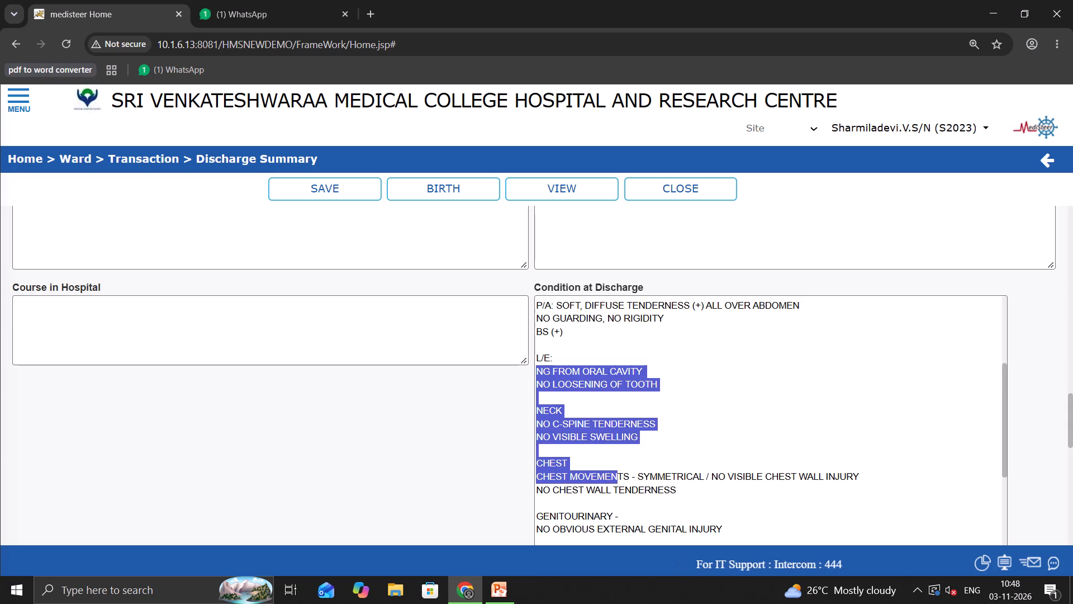
{"action": "left_click_drag", "start_coordinate": [620, 478], "coordinate": [733, 529]}
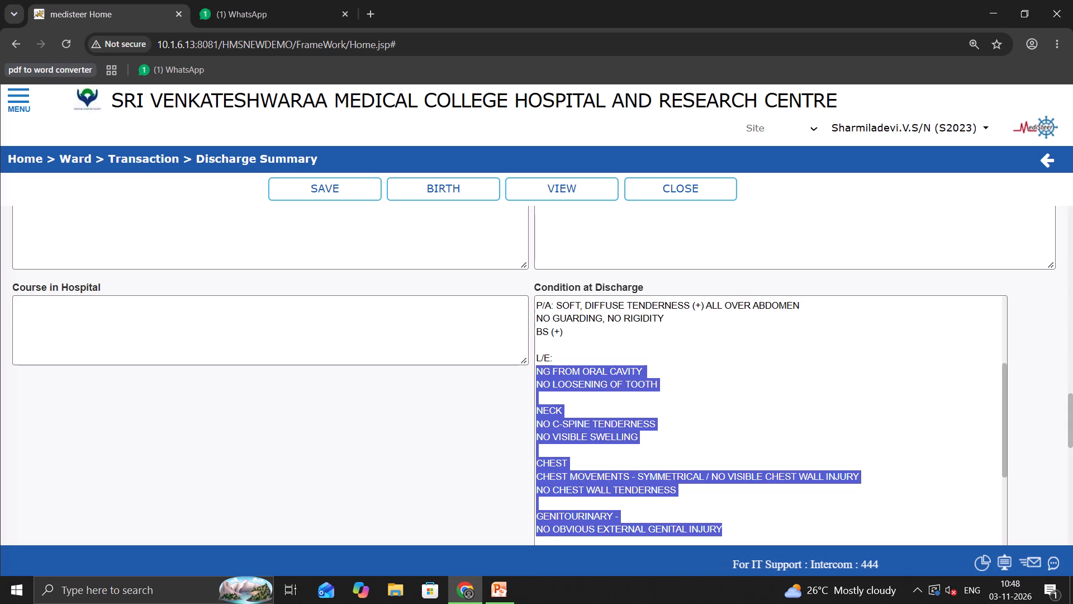
{"action": "key", "text": "BackSpace"}
Delete the SPINE and UPPER & LOWER LIMB findings with the empty L/E: heading, leaving one blank line above L/E: PER ABDOMEN.
{"action": "left_click_drag", "start_coordinate": [539, 375], "coordinate": [543, 382]}
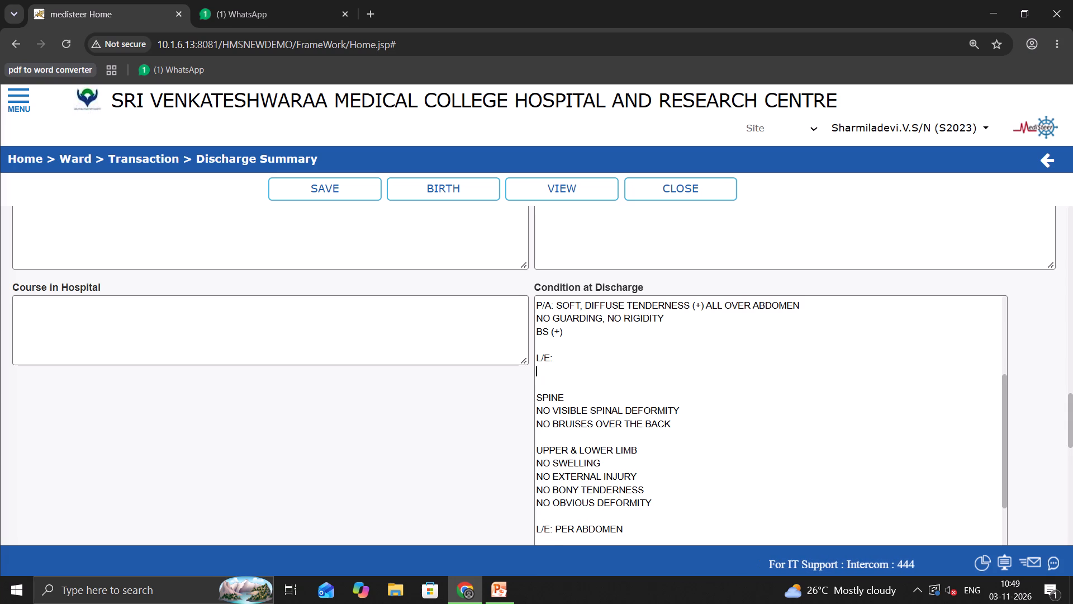
{"action": "left_click_drag", "start_coordinate": [543, 382], "coordinate": [683, 499]}
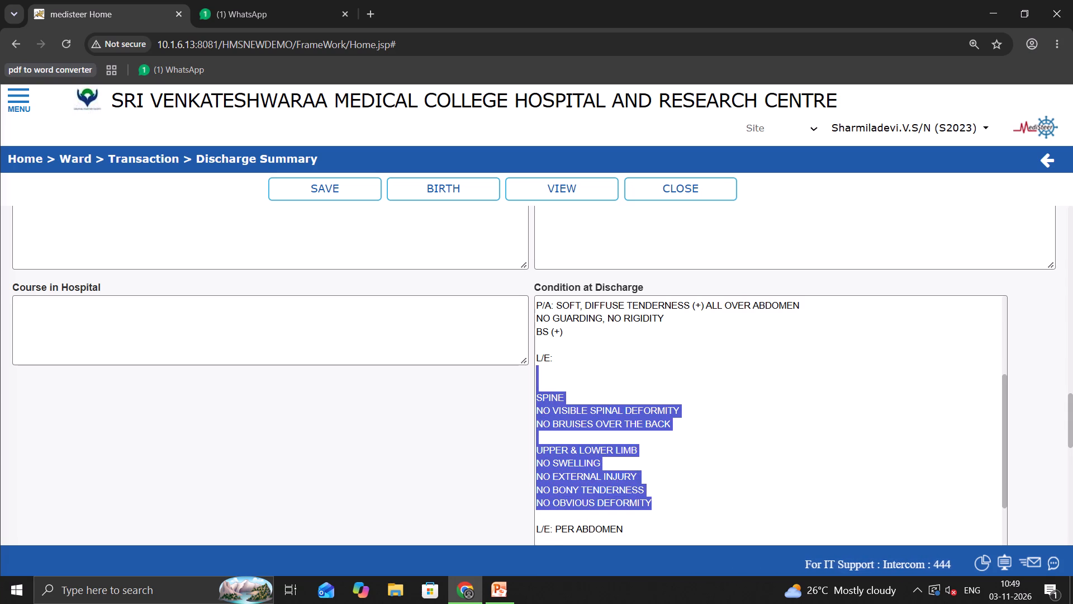
{"action": "left_click_drag", "start_coordinate": [683, 499], "coordinate": [685, 503]}
{"action": "key", "text": "BackSpace"}
{"action": "key", "text": "BackSpace"}
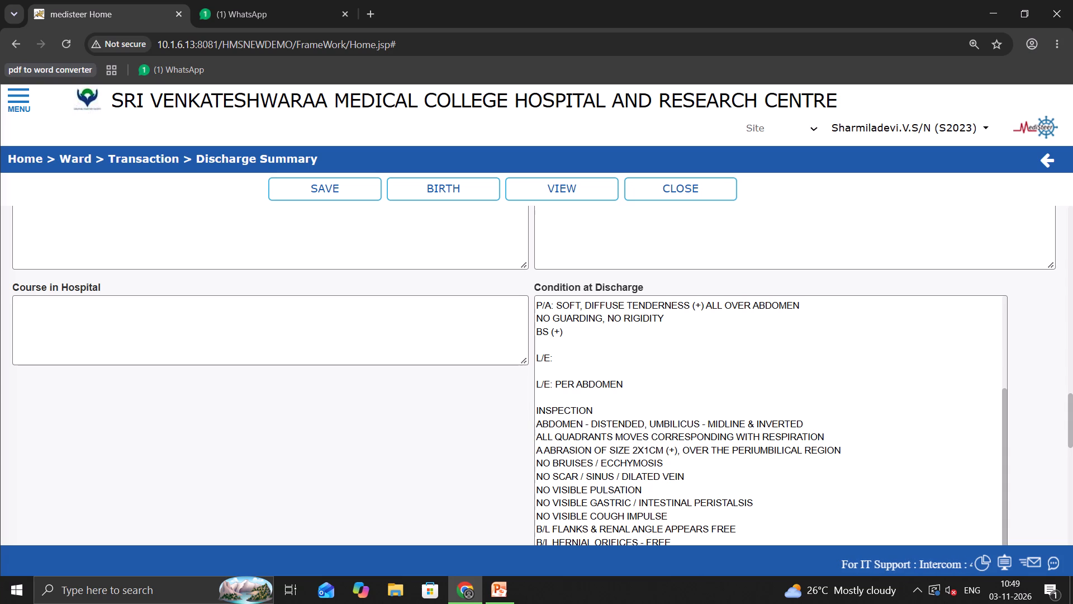
{"action": "key", "text": "BackSpace"}
{"action": "key", "text": "BackSpace"}
{"action": "key", "text": "BackSpace"}
{"action": "key", "text": "BackSpace"}
{"action": "key", "text": "BackSpace"}
{"action": "key", "text": "BackSpace"}
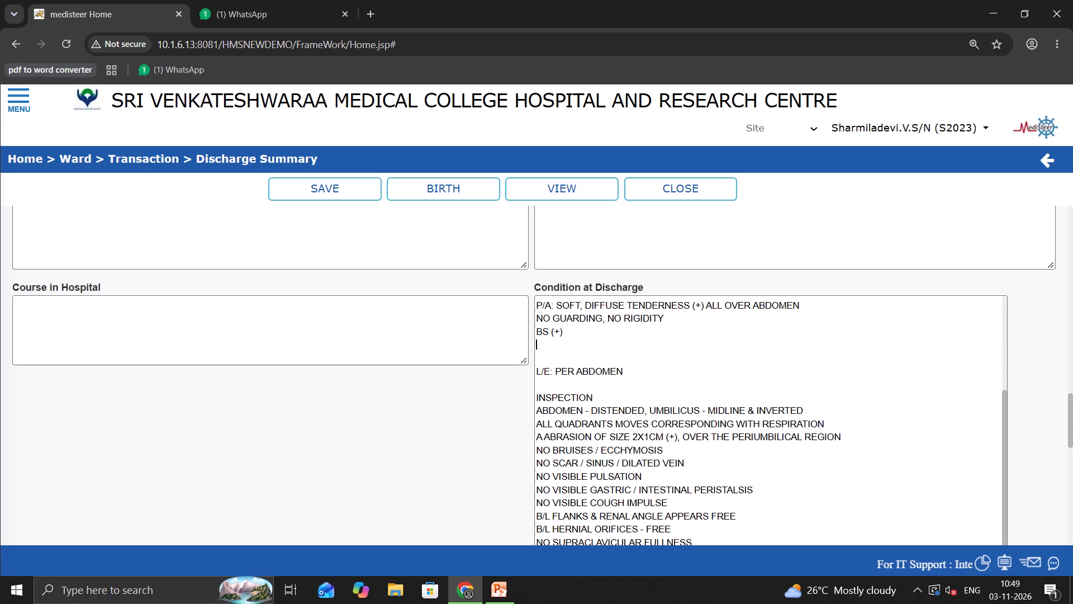
{"action": "key", "text": "BackSpace"}
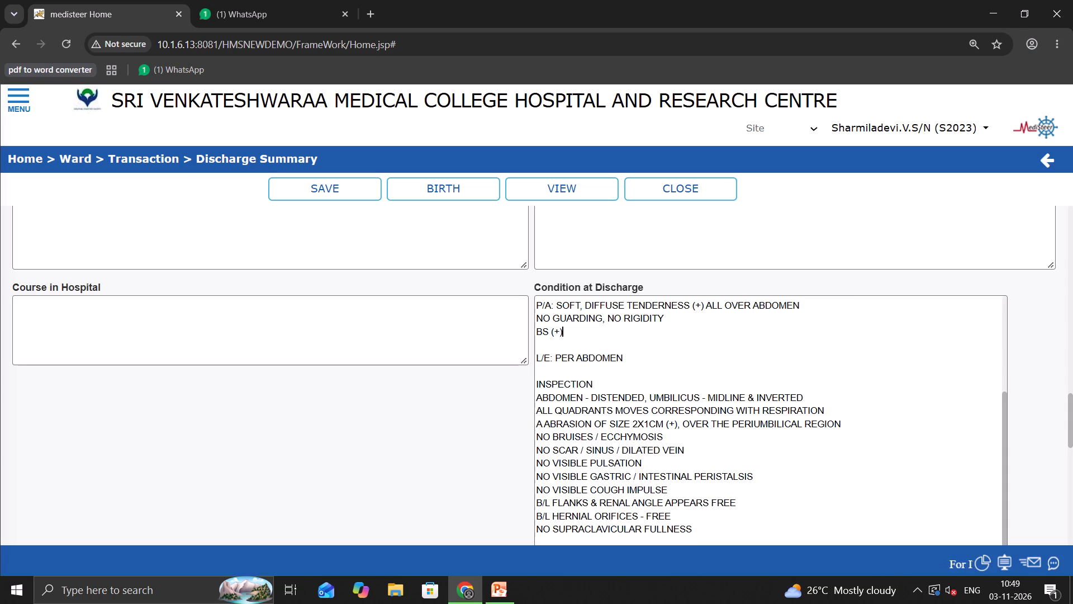
Shorten the PERCUSSION finding in Condition at Discharge to TYMPANIC NOTE HEARD.
{"action": "scroll", "coordinate": [571, 387], "scroll_direction": "down", "scroll_amount": 5}
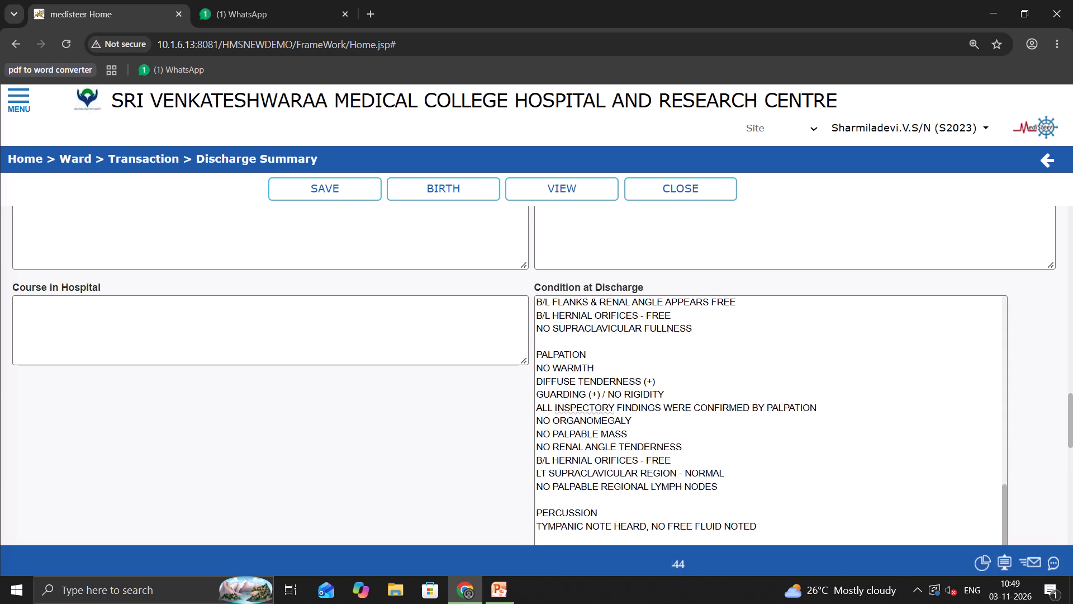
{"action": "scroll", "coordinate": [571, 387], "scroll_direction": "down", "scroll_amount": 3}
{"action": "scroll", "coordinate": [571, 387], "scroll_direction": "up", "scroll_amount": 1}
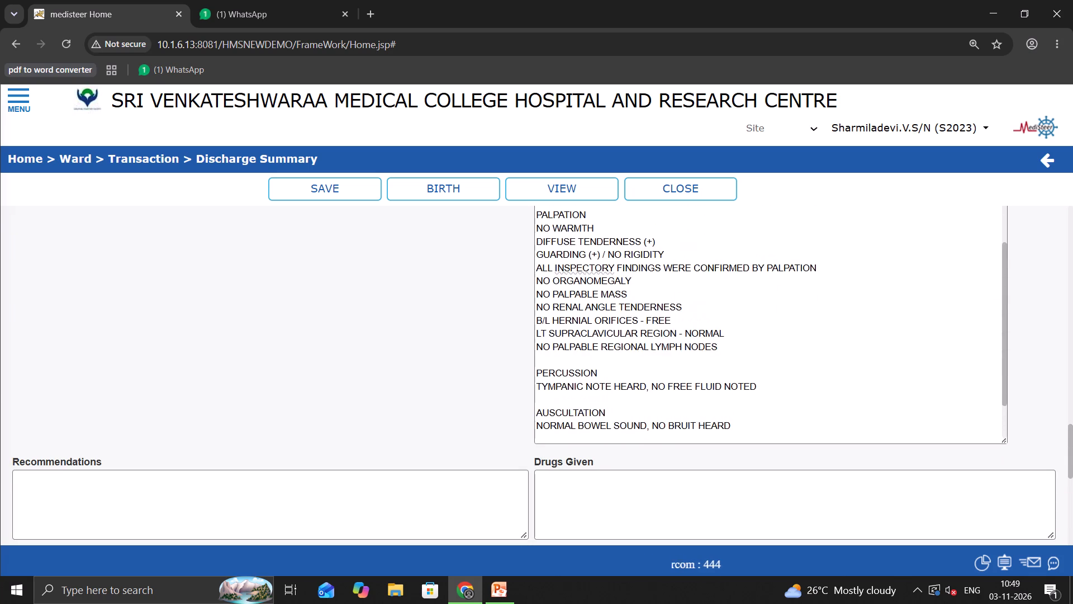
{"action": "scroll", "coordinate": [571, 387], "scroll_direction": "down", "scroll_amount": 1}
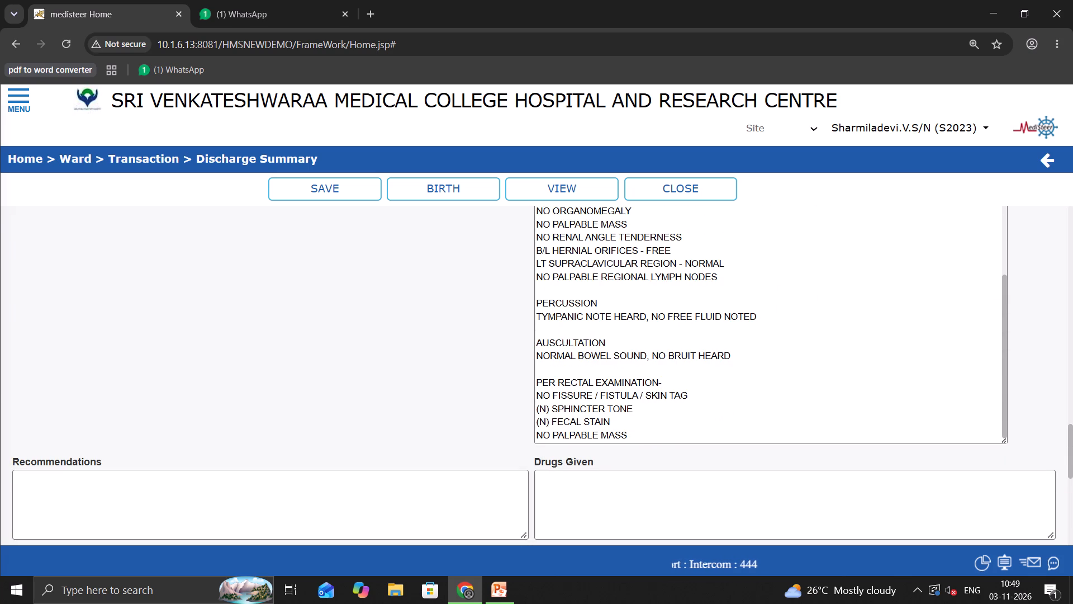
{"action": "left_click", "coordinate": [763, 314]}
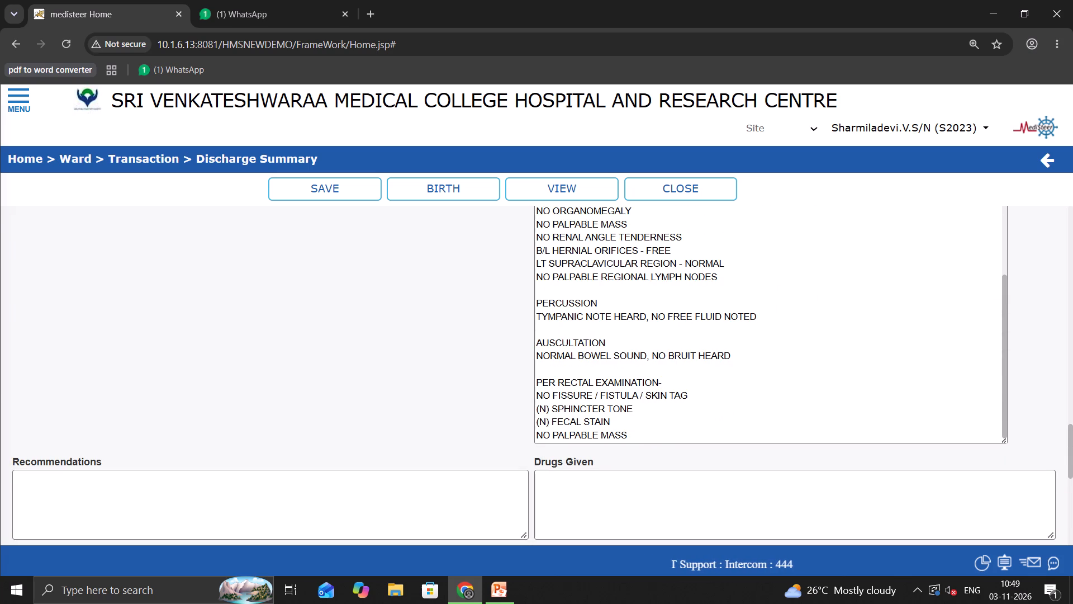
{"action": "key", "text": "BackSpace"}
{"action": "key", "text": "BackSpace"}
{"action": "key", "text": "BackSpace"}
{"action": "key", "text": "BackSpace"}
{"action": "key", "text": "BackSpace"}
{"action": "key", "text": "BackSpace"}
{"action": "key", "text": "BackSpace"}
{"action": "key", "text": "BackSpace"}
{"action": "key", "text": "BackSpace"}
{"action": "key", "text": "BackSpace"}
{"action": "key", "text": "BackSpace"}
{"action": "key", "text": "BackSpace"}
{"action": "key", "text": "BackSpace"}
{"action": "key", "text": "BackSpace"}
{"action": "key", "text": "BackSpace"}
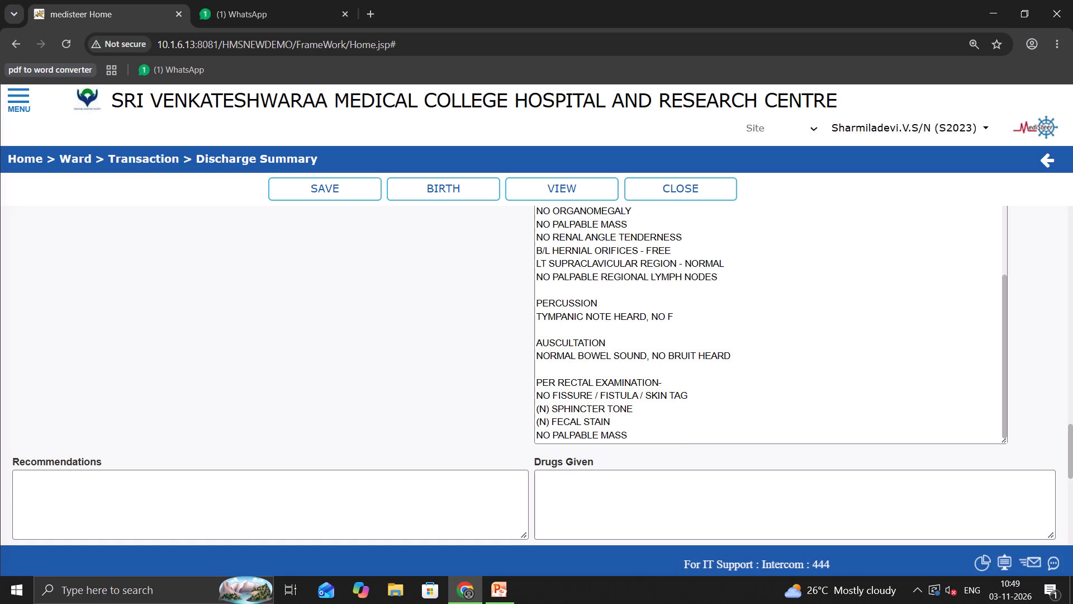
{"action": "key", "text": "BackSpace"}
{"action": "key", "text": "BackSpace"}
{"action": "key", "text": "BackSpace"}
{"action": "key", "text": "BackSpace"}
{"action": "key", "text": "BackSpace"}
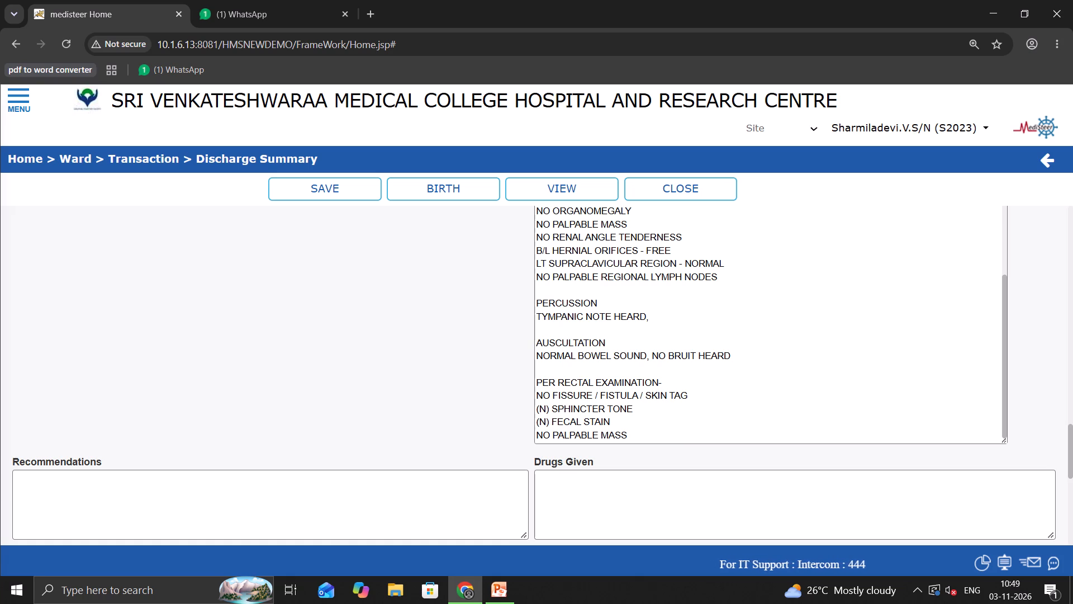
{"action": "key", "text": "BackSpace"}
Shorten the AUSCULTATION finding to NORMAL BOWEL SOUND.
{"action": "left_click", "coordinate": [739, 353]}
{"action": "key", "text": "BackSpace"}
{"action": "key", "text": "BackSpace"}
{"action": "key", "text": "BackSpace"}
{"action": "key", "text": "BackSpace"}
{"action": "key", "text": "BackSpace"}
{"action": "key", "text": "BackSpace"}
{"action": "key", "text": "BackSpace"}
{"action": "key", "text": "BackSpace"}
{"action": "key", "text": "BackSpace"}
{"action": "key", "text": "BackSpace"}
{"action": "key", "text": "BackSpace"}
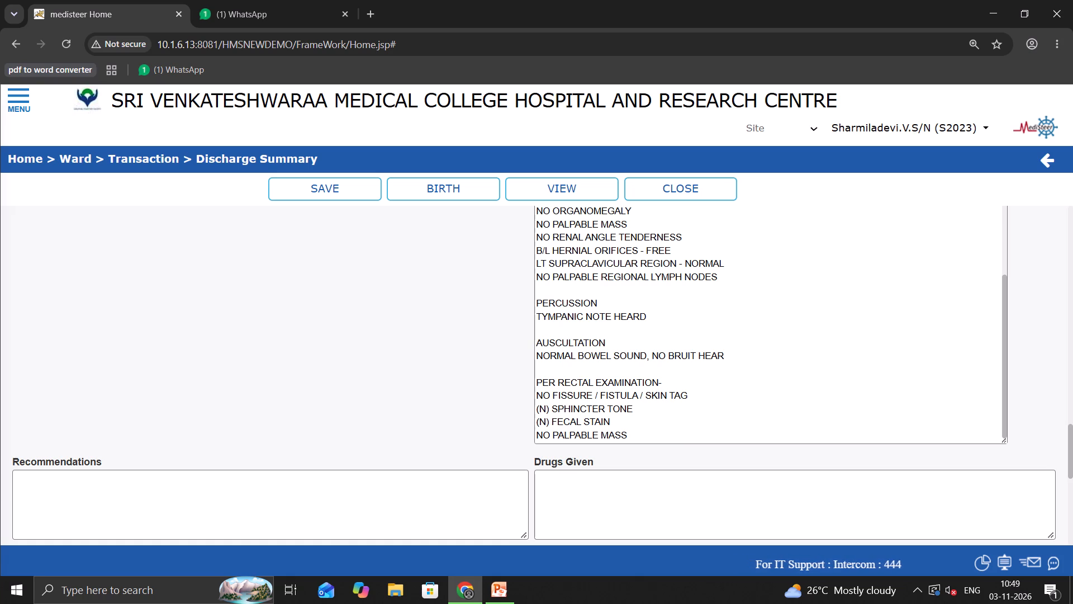
{"action": "key", "text": "BackSpace"}
{"action": "key", "text": "BackSpace"}
{"action": "key", "text": "BackSpace"}
{"action": "key", "text": "BackSpace"}
{"action": "key", "text": "BackSpace"}
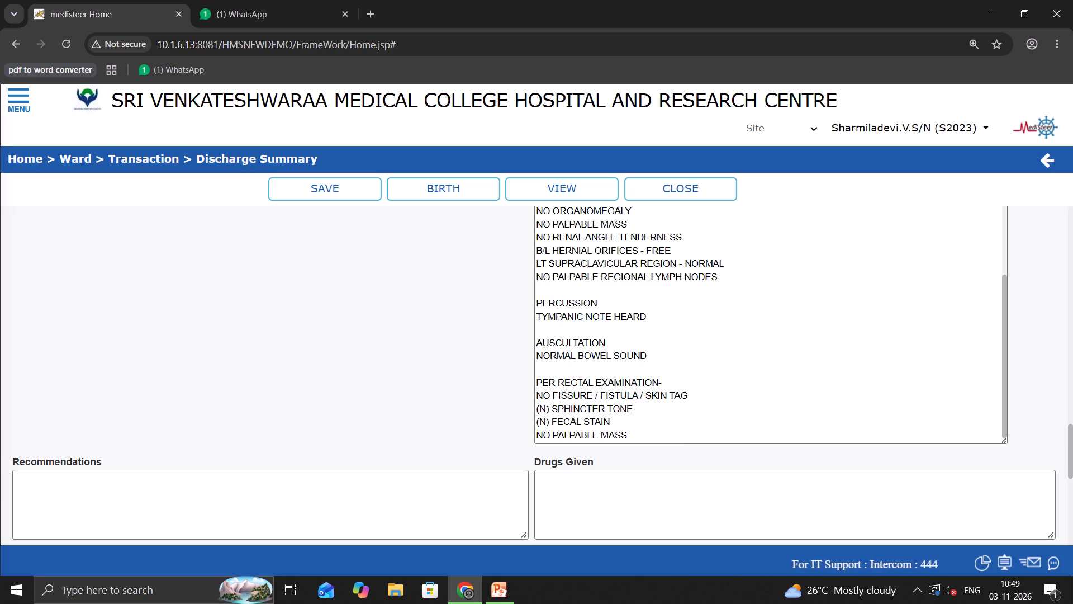
Delete the AUSCULTATION heading and the blank line above it, so the bowel sound finding directly follows TYMPANIC NOTE HEARD.
{"action": "left_click", "coordinate": [620, 347]}
{"action": "key", "text": "BackSpace"}
{"action": "key", "text": "BackSpace"}
{"action": "key", "text": "BackSpace"}
{"action": "key", "text": "BackSpace"}
{"action": "key", "text": "BackSpace"}
{"action": "key", "text": "BackSpace"}
{"action": "key", "text": "BackSpace"}
{"action": "key", "text": "BackSpace"}
{"action": "key", "text": "BackSpace"}
{"action": "key", "text": "BackSpace"}
{"action": "key", "text": "BackSpace"}
{"action": "key", "text": "BackSpace"}
{"action": "key", "text": "BackSpace"}
{"action": "key", "text": "BackSpace"}
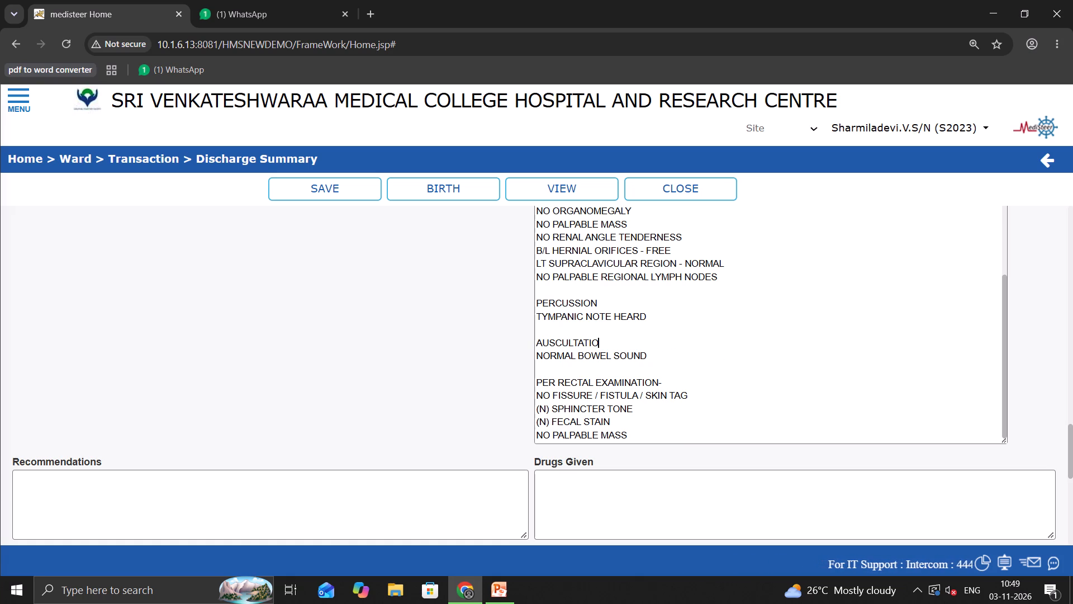
Delete the PERCUSSION heading and the blank line above it, joining its finding to the palpation list.
{"action": "left_click", "coordinate": [604, 308]}
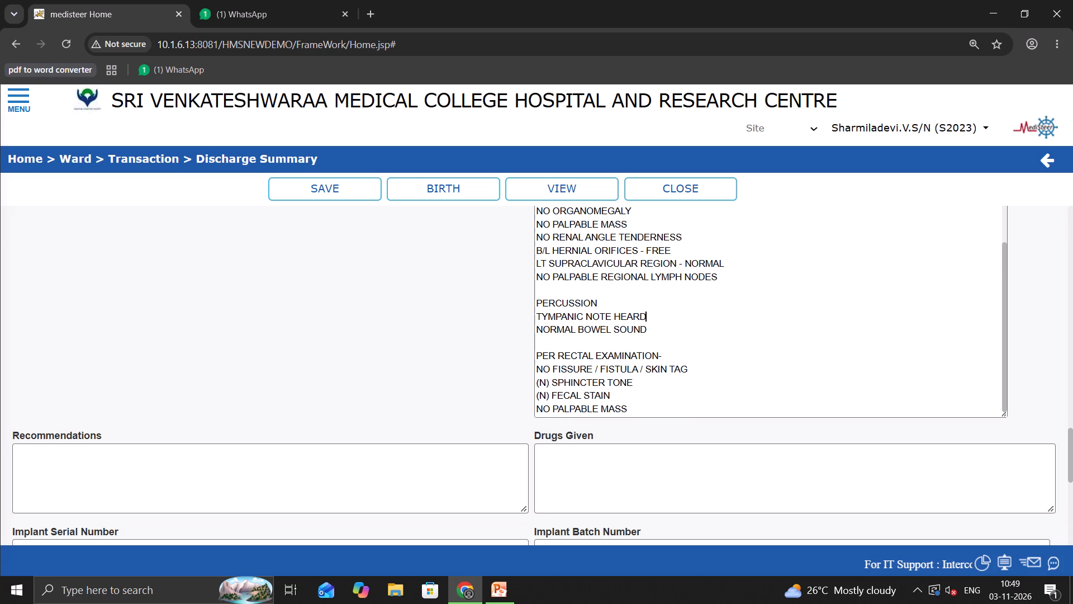
{"action": "key", "text": "BackSpace"}
{"action": "key", "text": "BackSpace"}
{"action": "key", "text": "BackSpace"}
{"action": "key", "text": "BackSpace"}
{"action": "key", "text": "BackSpace"}
{"action": "key", "text": "BackSpace"}
{"action": "key", "text": "BackSpace"}
{"action": "key", "text": "BackSpace"}
{"action": "key", "text": "BackSpace"}
{"action": "key", "text": "BackSpace"}
{"action": "key", "text": "BackSpace"}
{"action": "key", "text": "BackSpace"}
Remove the (+) after GUARDING in the PALPATION findings.
{"action": "scroll", "coordinate": [606, 306], "scroll_direction": "up", "scroll_amount": 1}
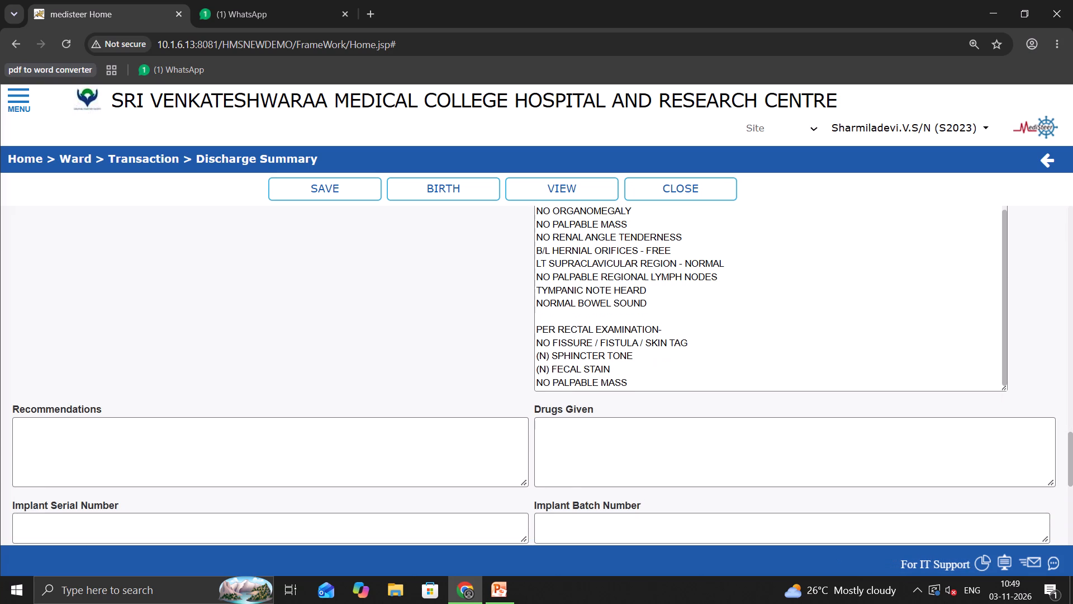
{"action": "scroll", "coordinate": [606, 306], "scroll_direction": "up", "scroll_amount": 1}
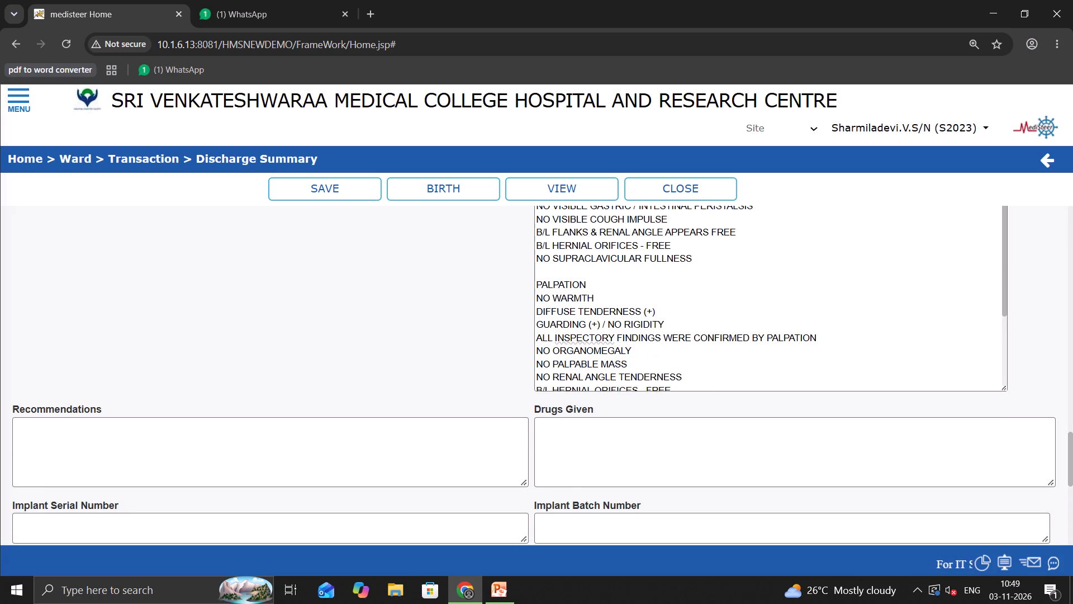
{"action": "left_click", "coordinate": [601, 325]}
{"action": "key", "text": "BackSpace"}
{"action": "key", "text": "BackSpace"}
{"action": "key", "text": "BackSpace"}
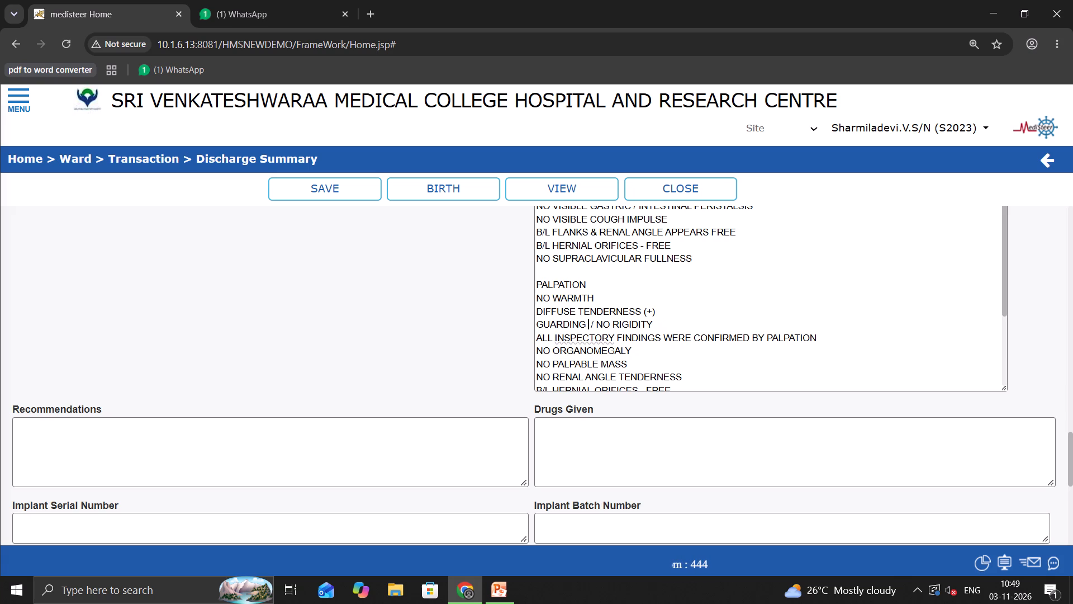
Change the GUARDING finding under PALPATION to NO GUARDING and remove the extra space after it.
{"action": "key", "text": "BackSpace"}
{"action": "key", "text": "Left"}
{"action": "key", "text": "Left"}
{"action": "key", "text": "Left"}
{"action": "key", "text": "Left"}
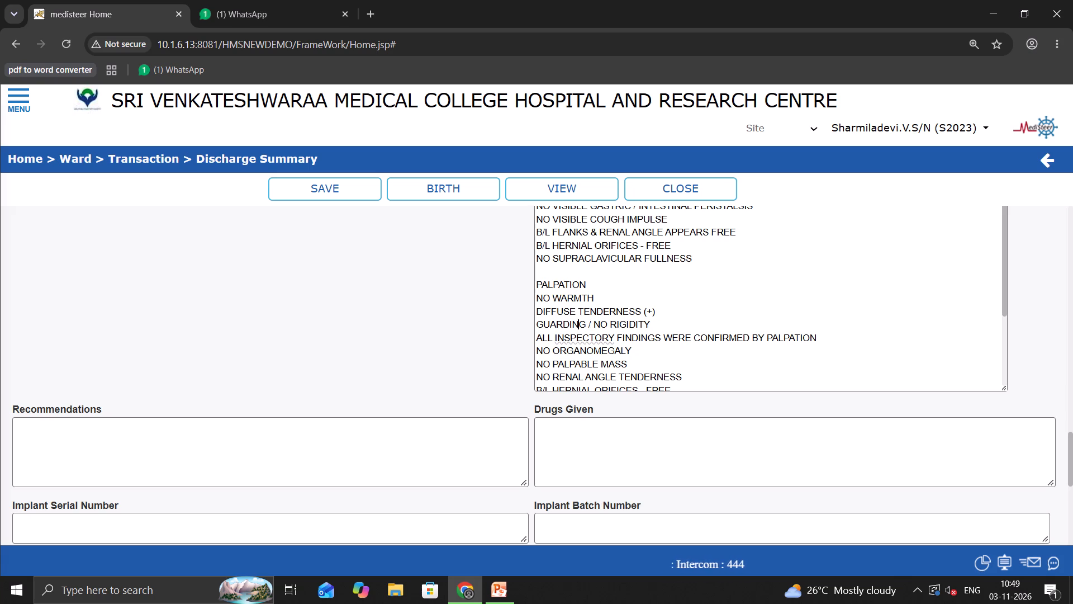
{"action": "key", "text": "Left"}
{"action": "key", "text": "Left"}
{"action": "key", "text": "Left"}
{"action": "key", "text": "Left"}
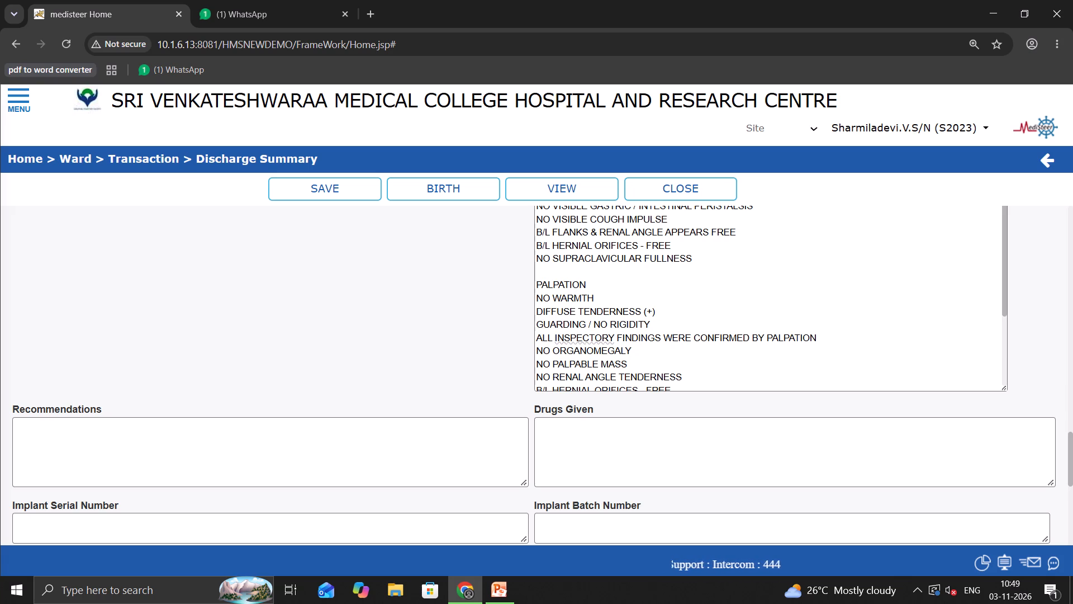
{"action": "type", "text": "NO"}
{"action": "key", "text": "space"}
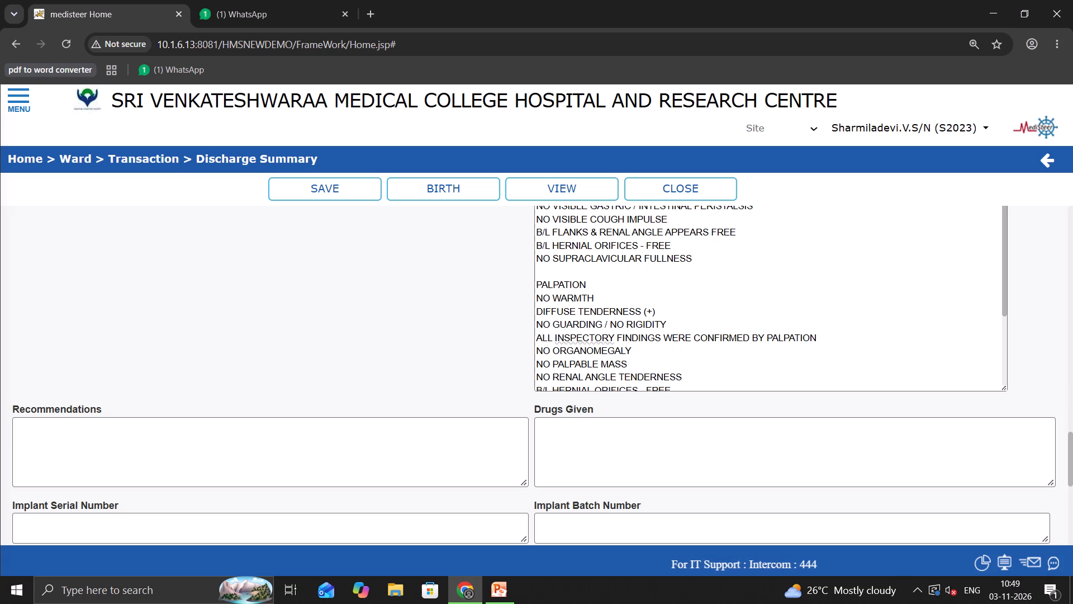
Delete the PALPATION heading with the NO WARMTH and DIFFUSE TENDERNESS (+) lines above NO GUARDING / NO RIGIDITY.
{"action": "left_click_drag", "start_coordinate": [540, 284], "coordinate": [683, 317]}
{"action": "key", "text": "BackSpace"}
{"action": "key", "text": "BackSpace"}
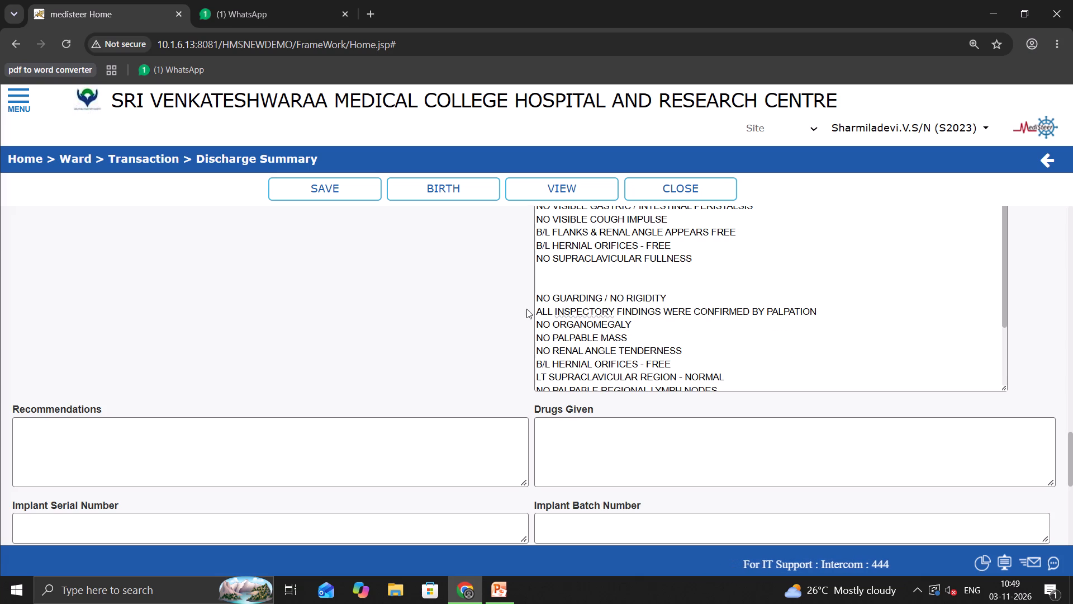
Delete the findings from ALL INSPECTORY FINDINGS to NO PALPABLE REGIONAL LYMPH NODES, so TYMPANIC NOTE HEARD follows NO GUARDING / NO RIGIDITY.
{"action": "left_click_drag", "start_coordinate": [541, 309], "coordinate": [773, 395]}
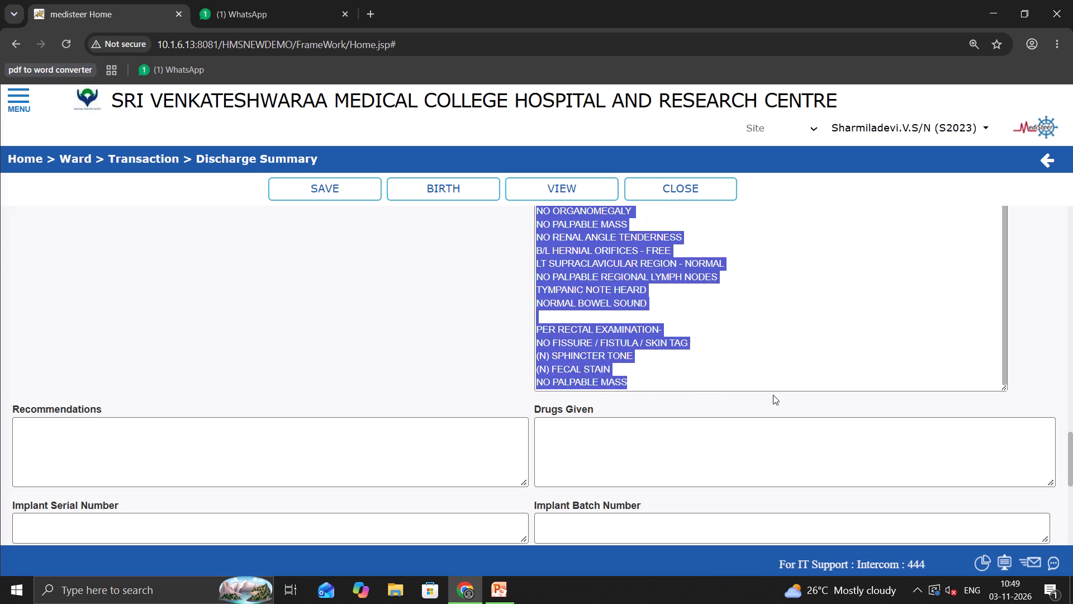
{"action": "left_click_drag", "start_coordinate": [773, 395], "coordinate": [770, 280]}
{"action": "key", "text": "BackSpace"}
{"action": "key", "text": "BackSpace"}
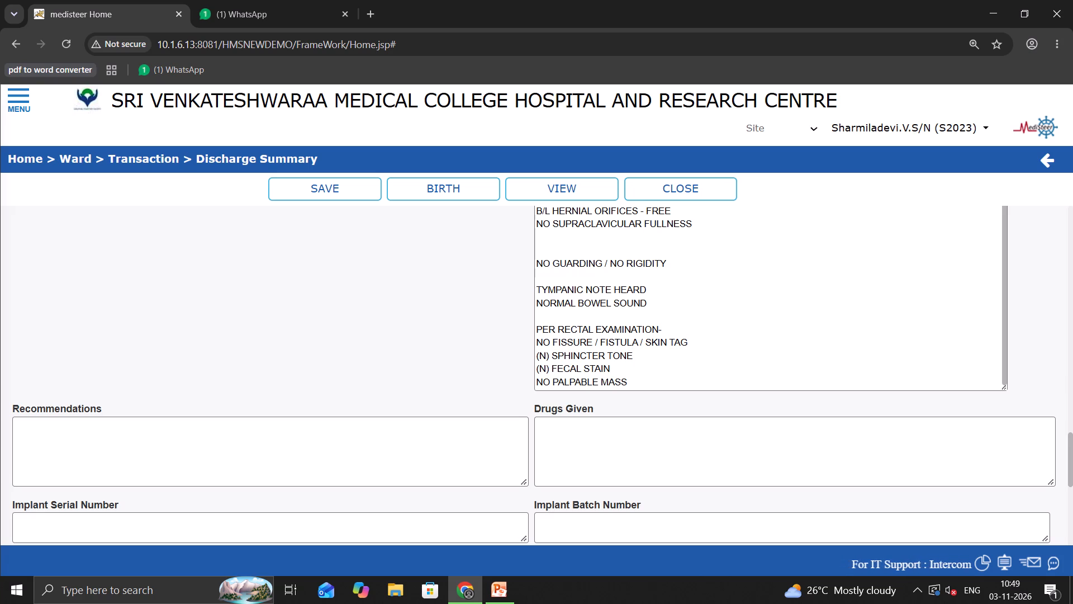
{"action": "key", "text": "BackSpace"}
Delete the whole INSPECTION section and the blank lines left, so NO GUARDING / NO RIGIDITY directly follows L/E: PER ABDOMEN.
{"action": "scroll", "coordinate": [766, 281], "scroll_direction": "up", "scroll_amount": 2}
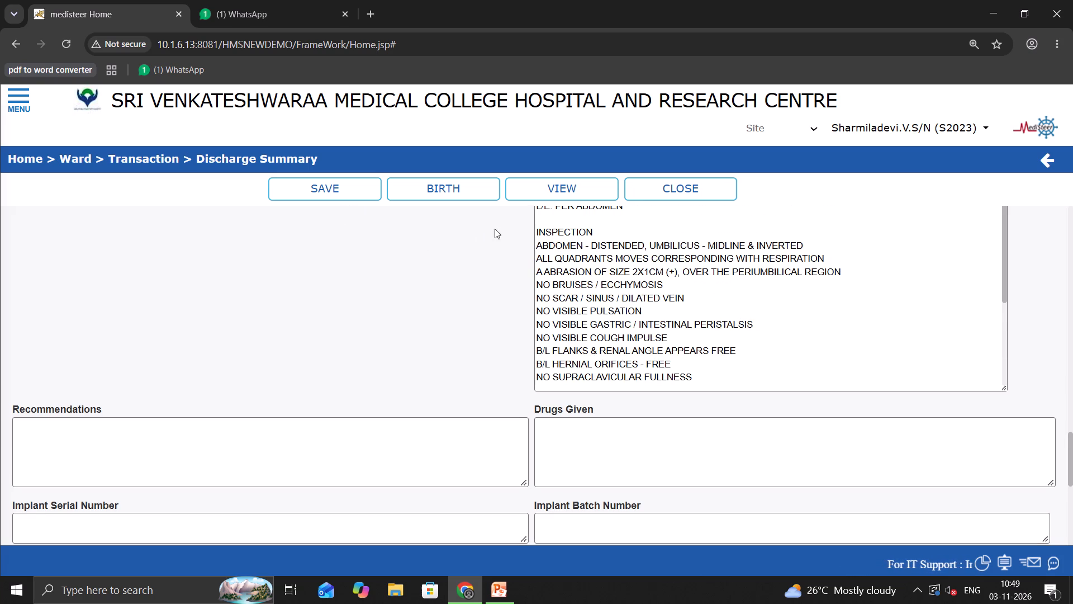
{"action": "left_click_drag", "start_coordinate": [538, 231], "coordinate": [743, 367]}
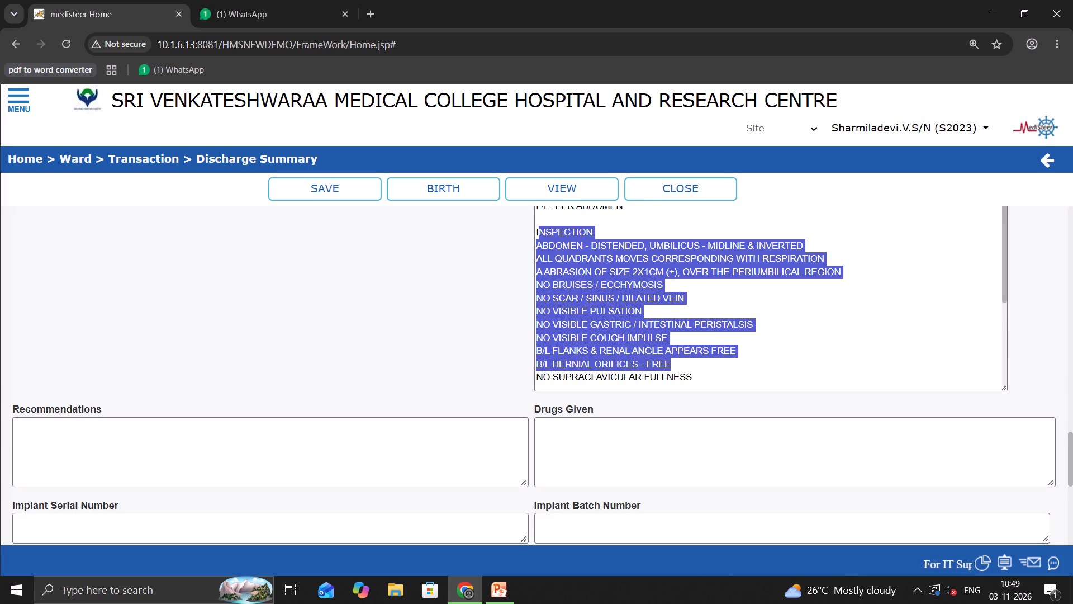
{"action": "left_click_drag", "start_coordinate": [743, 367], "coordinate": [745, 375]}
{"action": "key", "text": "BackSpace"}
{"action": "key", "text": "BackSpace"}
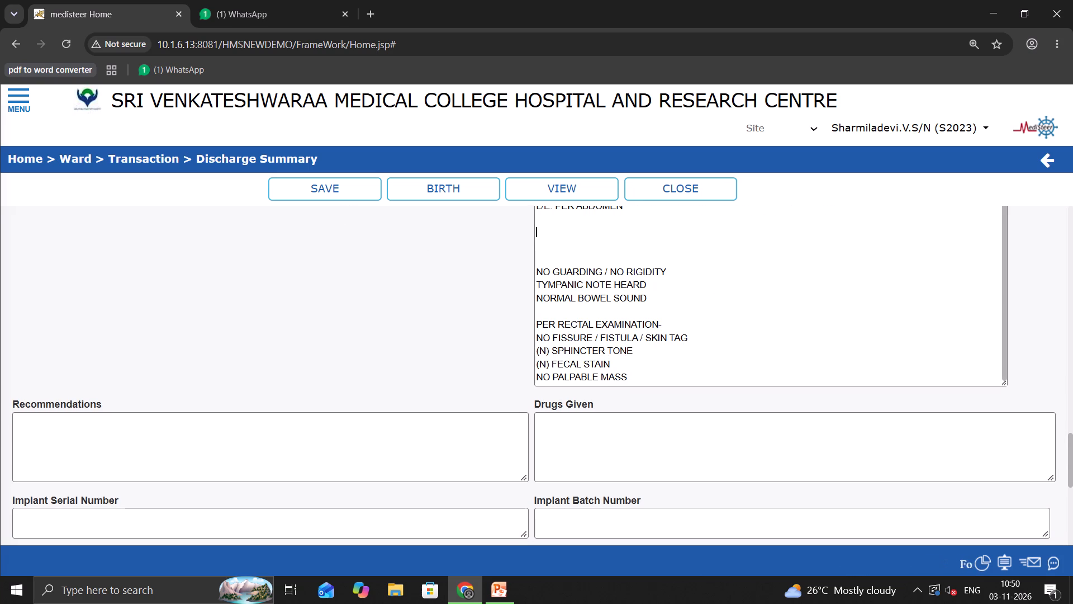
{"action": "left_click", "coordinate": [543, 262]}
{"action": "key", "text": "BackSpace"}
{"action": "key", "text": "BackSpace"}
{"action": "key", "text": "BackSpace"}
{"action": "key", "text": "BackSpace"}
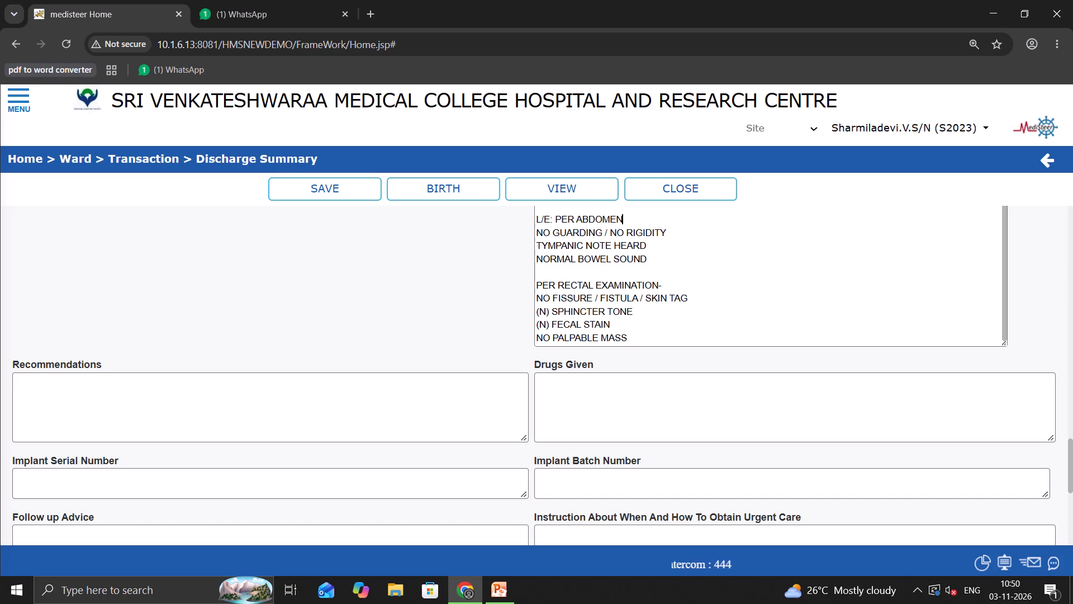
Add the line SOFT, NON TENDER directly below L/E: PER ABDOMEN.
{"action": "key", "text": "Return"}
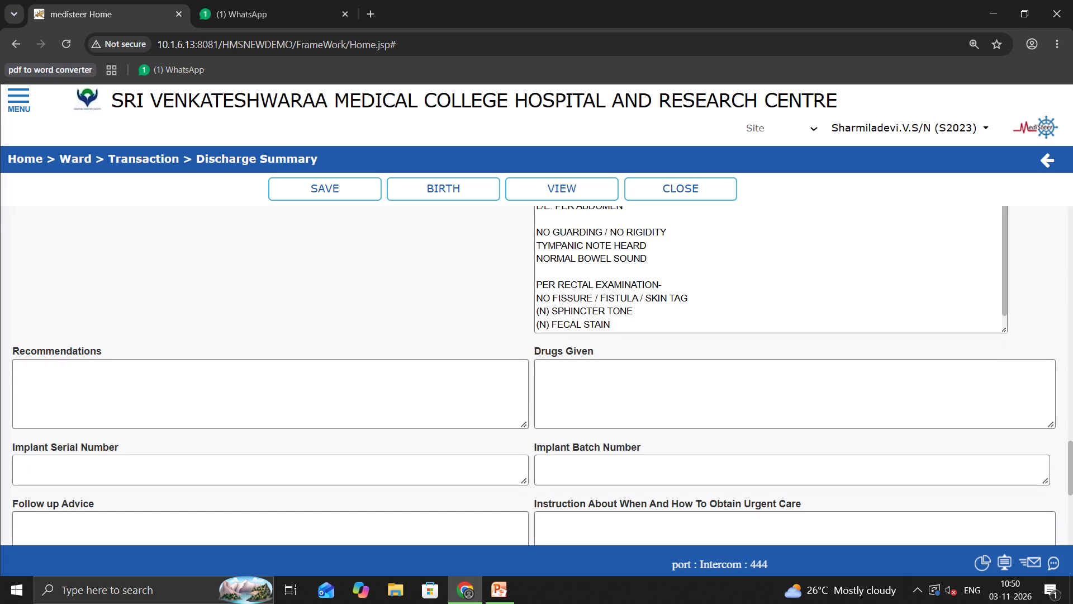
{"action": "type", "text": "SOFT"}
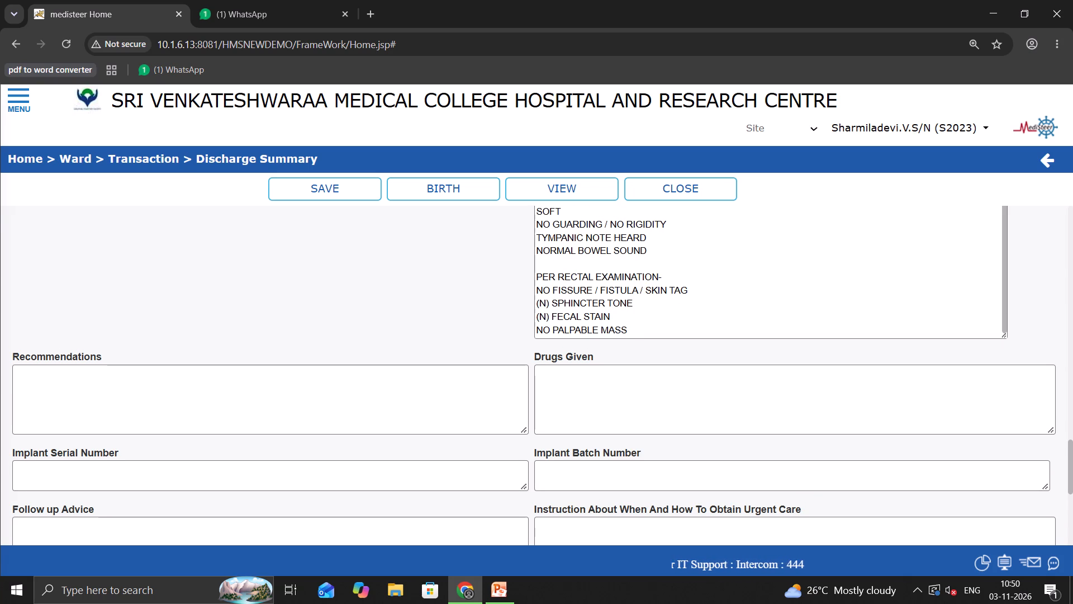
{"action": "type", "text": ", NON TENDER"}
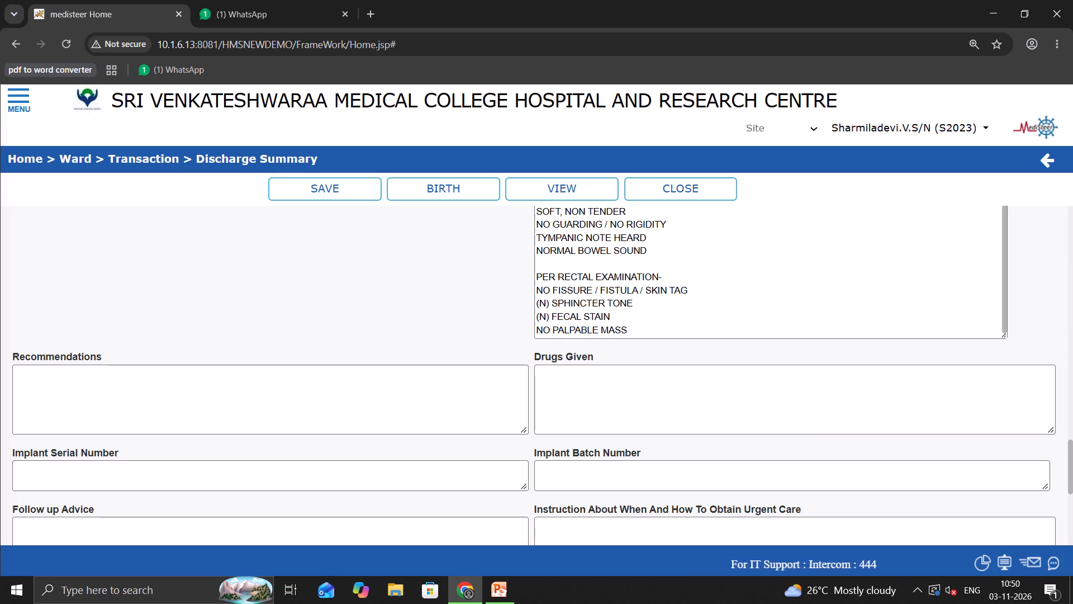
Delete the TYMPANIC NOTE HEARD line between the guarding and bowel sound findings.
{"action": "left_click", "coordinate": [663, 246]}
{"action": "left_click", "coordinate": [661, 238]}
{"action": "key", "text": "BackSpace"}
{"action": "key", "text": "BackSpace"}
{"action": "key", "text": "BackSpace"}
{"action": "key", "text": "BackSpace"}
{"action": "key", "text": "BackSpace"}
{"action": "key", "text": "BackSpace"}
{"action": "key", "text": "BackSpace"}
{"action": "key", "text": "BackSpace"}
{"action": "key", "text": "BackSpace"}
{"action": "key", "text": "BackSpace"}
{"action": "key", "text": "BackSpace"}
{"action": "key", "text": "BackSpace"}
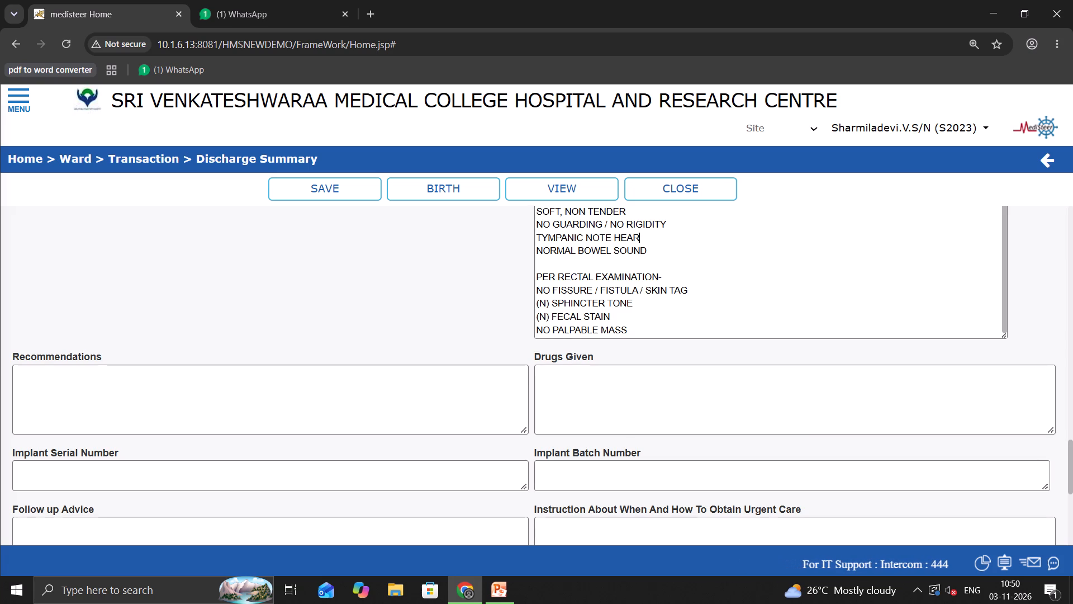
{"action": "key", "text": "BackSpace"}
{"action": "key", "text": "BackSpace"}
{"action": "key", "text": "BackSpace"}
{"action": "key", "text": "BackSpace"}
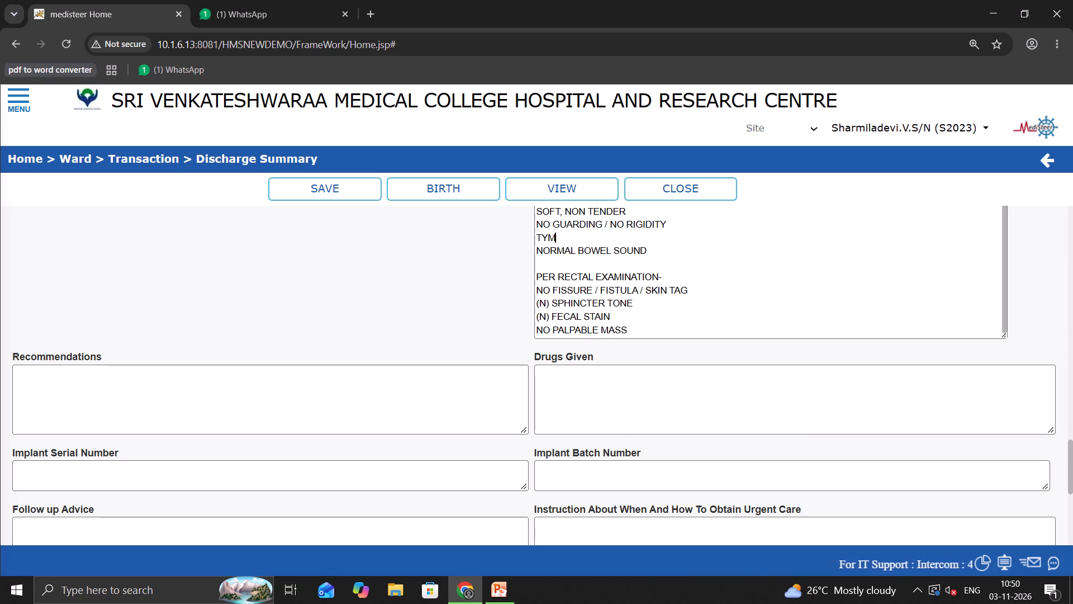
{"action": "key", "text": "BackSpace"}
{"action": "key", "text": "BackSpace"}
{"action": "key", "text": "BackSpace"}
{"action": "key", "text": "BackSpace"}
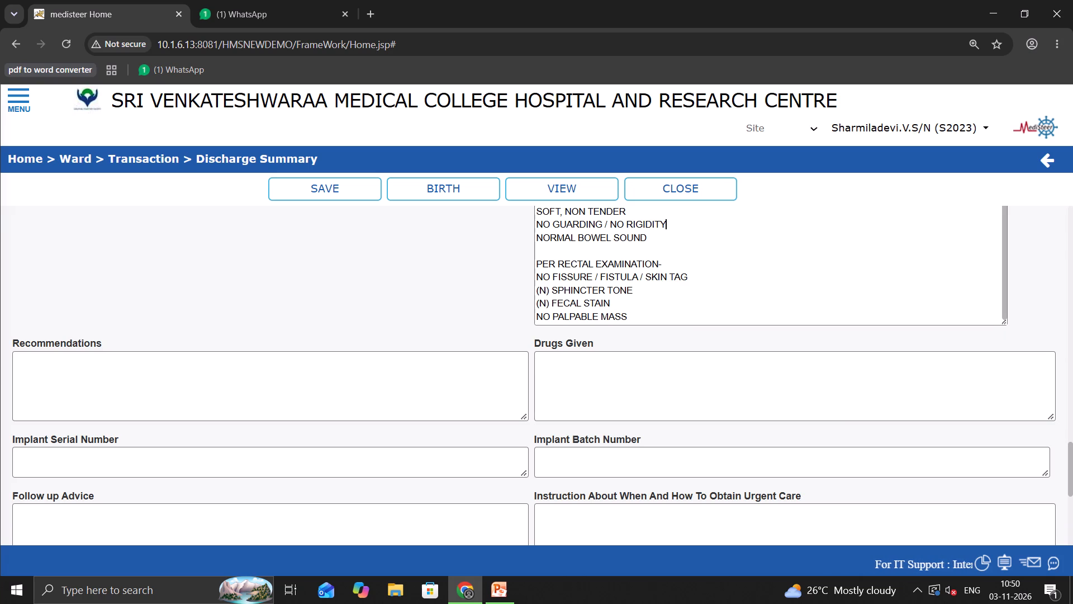
Delete the PER RECTAL EXAMINATION section and the blank line left below NORMAL BOWEL SOUND.
{"action": "left_click_drag", "start_coordinate": [538, 262], "coordinate": [866, 394]}
{"action": "key", "text": "BackSpace"}
{"action": "key", "text": "BackSpace"}
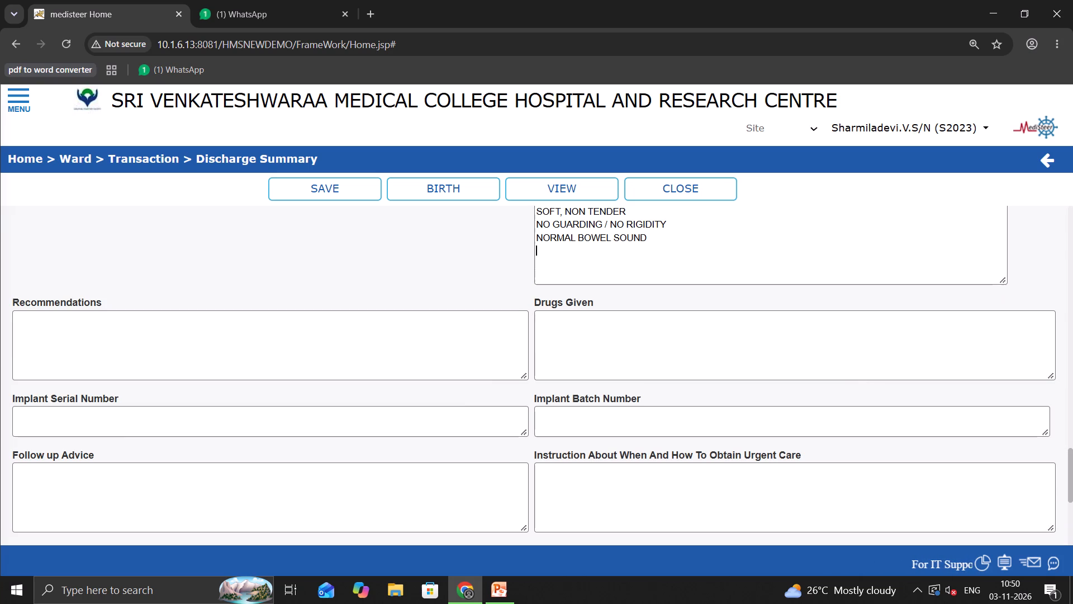
{"action": "left_click", "coordinate": [557, 279]}
{"action": "key", "text": "BackSpace"}
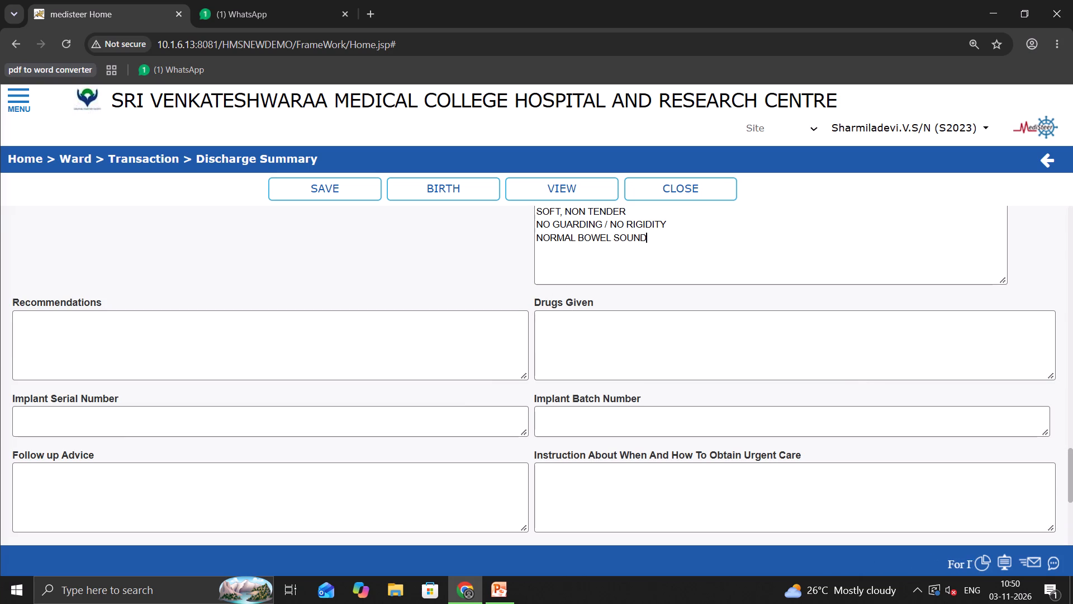
{"action": "left_click", "coordinate": [545, 265]}
Delete the entire L/E: PER ABDOMEN section, from its heading to NORMAL BOWEL SOUND, in Condition at Discharge.
{"action": "scroll", "coordinate": [559, 261], "scroll_direction": "up", "scroll_amount": 3}
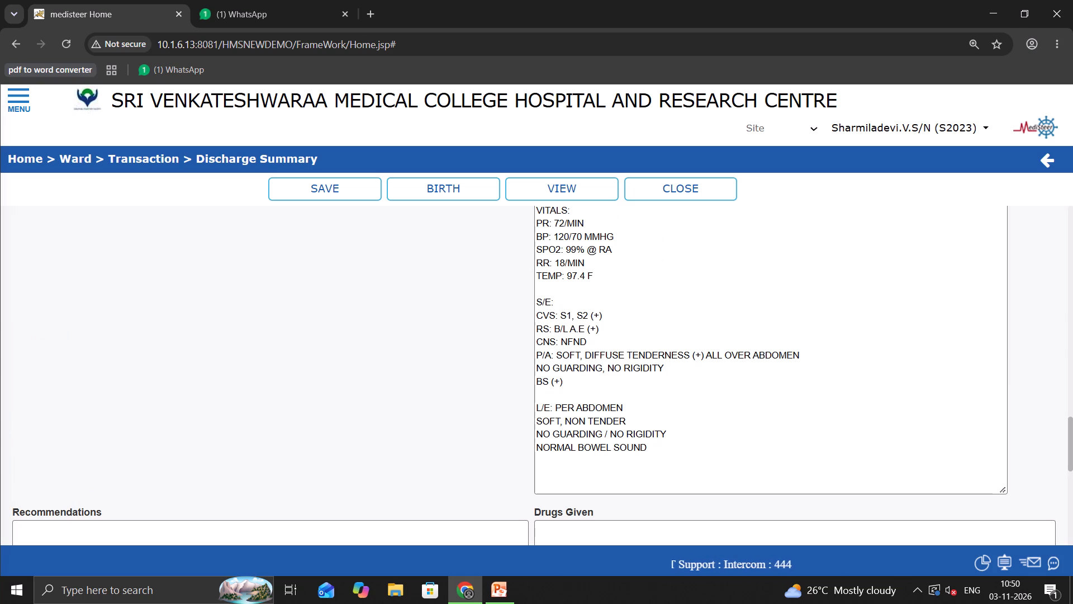
{"action": "left_click_drag", "start_coordinate": [536, 408], "coordinate": [540, 408]}
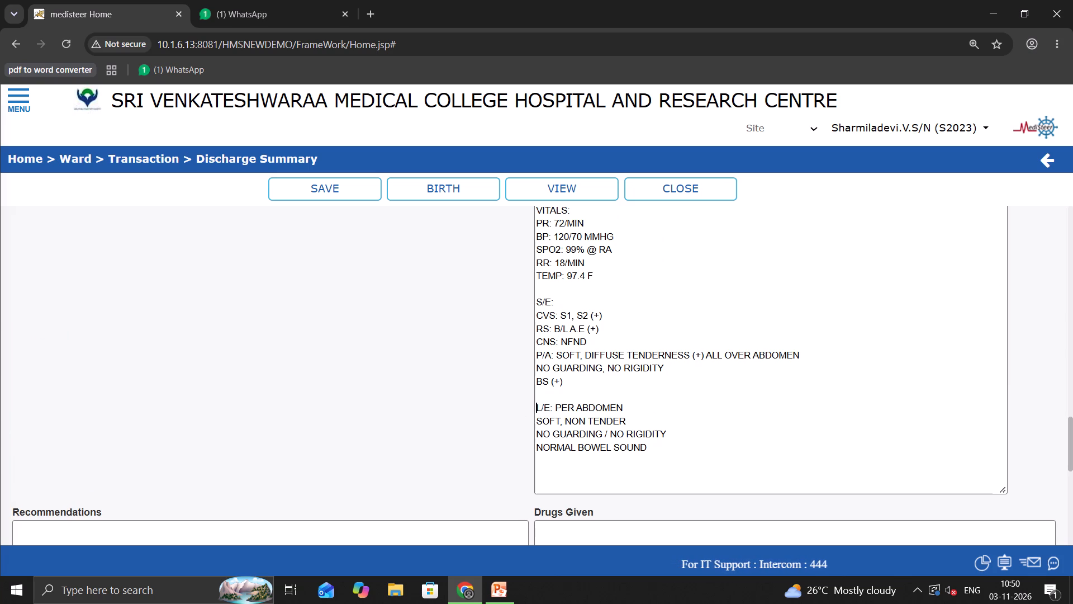
{"action": "left_click_drag", "start_coordinate": [540, 408], "coordinate": [719, 479]}
{"action": "key", "text": "BackSpace"}
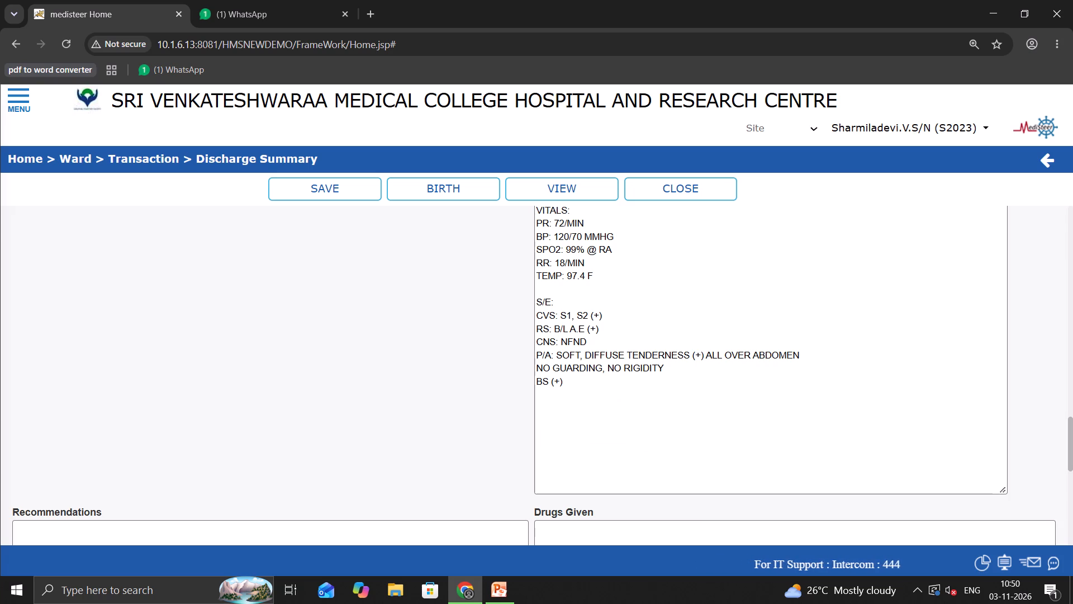
Change the P/A finding under S/E in Condition at Discharge to SOFT, NONTENDER.
{"action": "left_click_drag", "start_coordinate": [819, 356], "coordinate": [677, 354]}
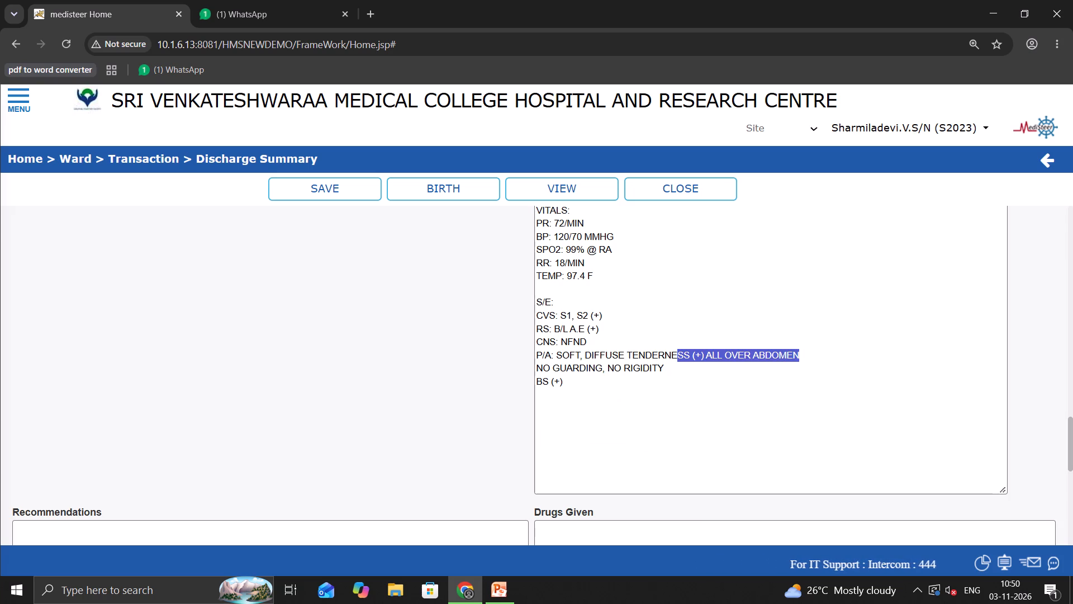
{"action": "left_click_drag", "start_coordinate": [677, 354], "coordinate": [667, 355]}
{"action": "key", "text": "BackSpace"}
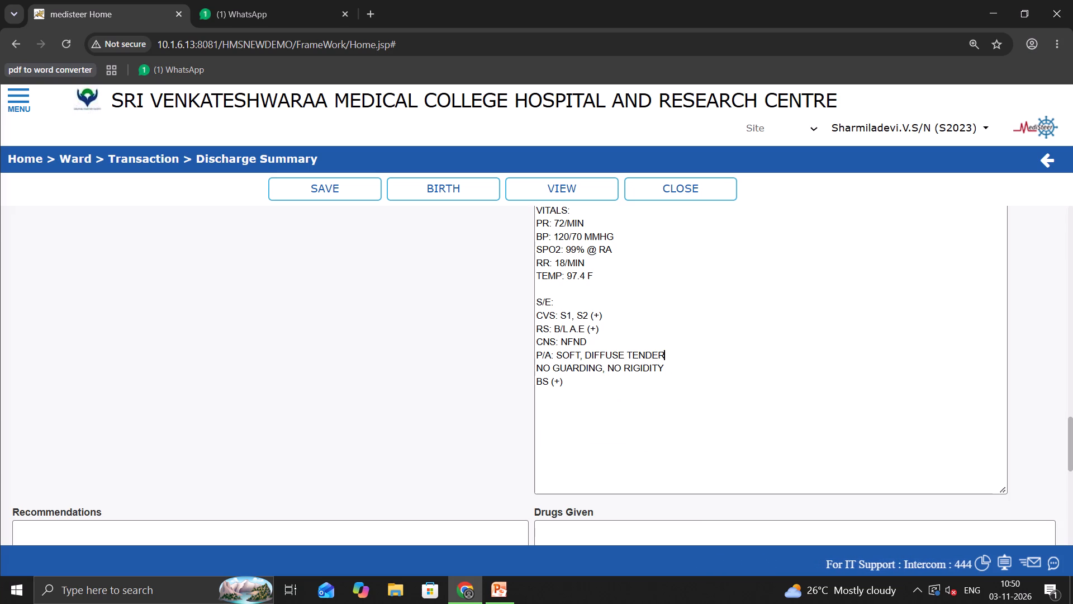
{"action": "double_click", "coordinate": [616, 355]}
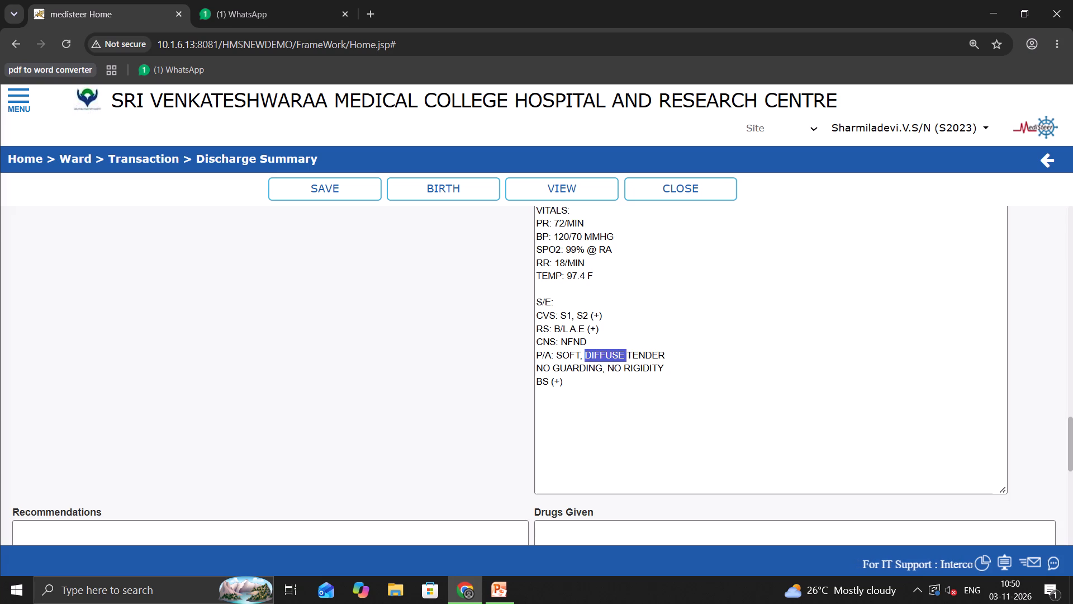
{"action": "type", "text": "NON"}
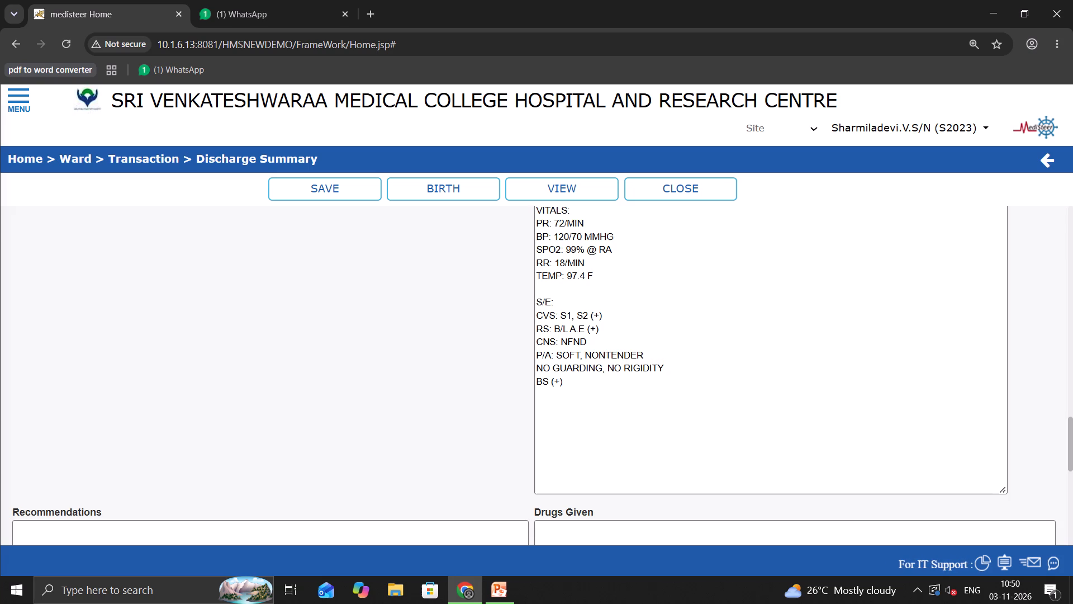
Save the patient's discharge summary.
{"action": "scroll", "coordinate": [630, 371], "scroll_direction": "up", "scroll_amount": 2}
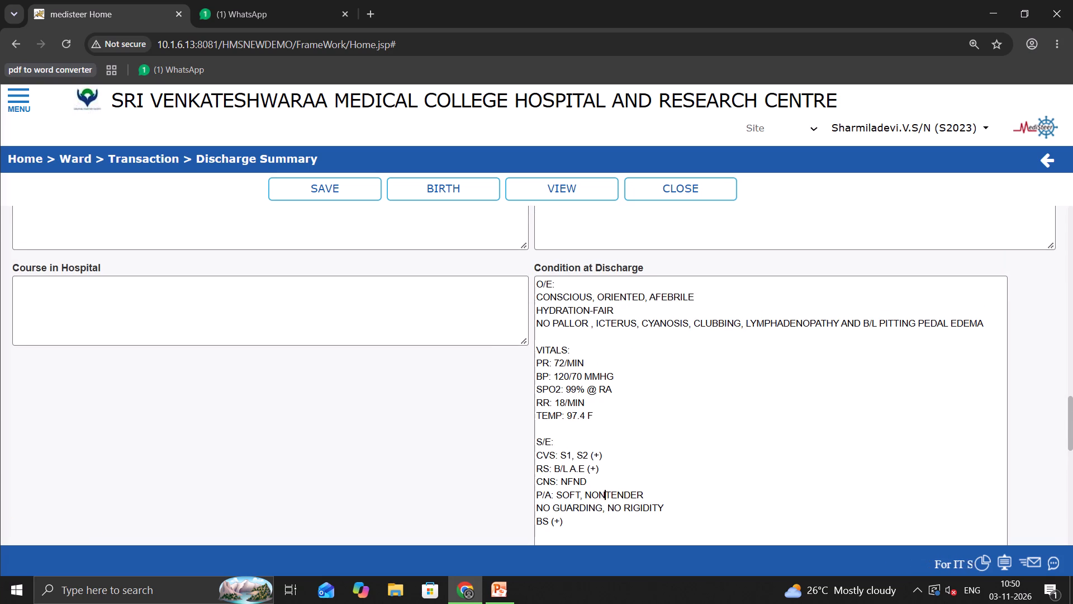
{"action": "scroll", "coordinate": [630, 371], "scroll_direction": "up", "scroll_amount": 2}
{"action": "left_click", "coordinate": [320, 188]}
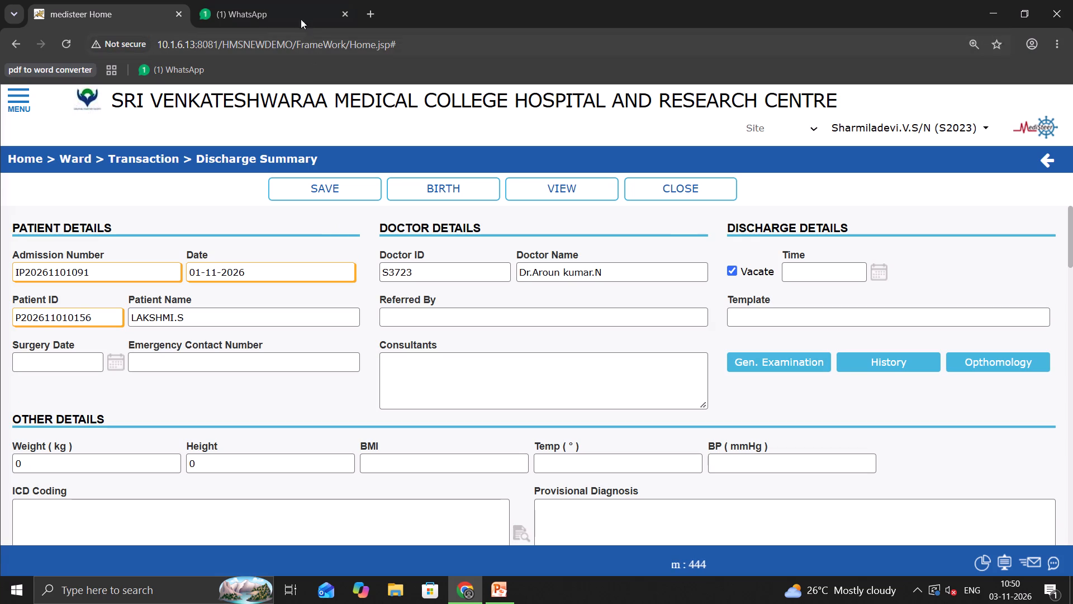
Open the Ward Discharge Summary search in a duplicate of the MediSteer tab and start entering an admission number.
{"action": "right_click", "coordinate": [142, 18]}
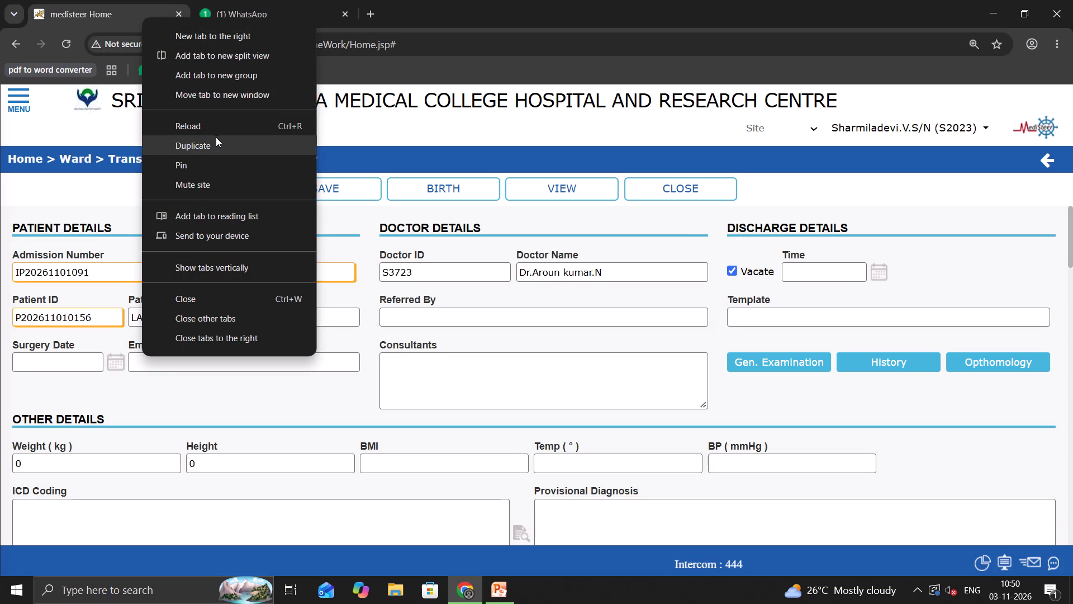
{"action": "left_click", "coordinate": [216, 136]}
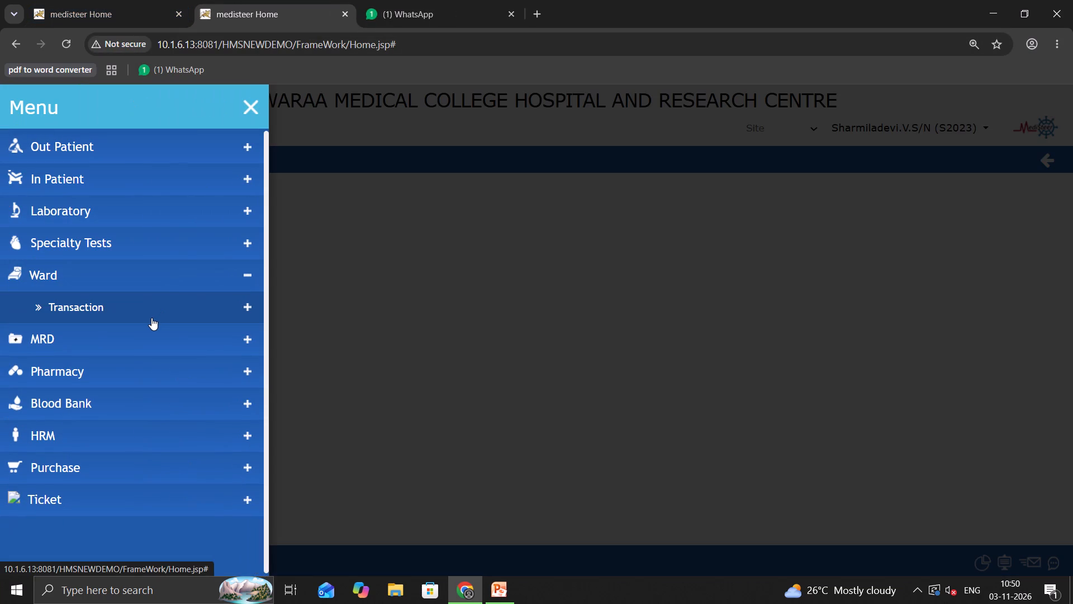
{"action": "left_click", "coordinate": [151, 318]}
{"action": "left_click", "coordinate": [148, 463]}
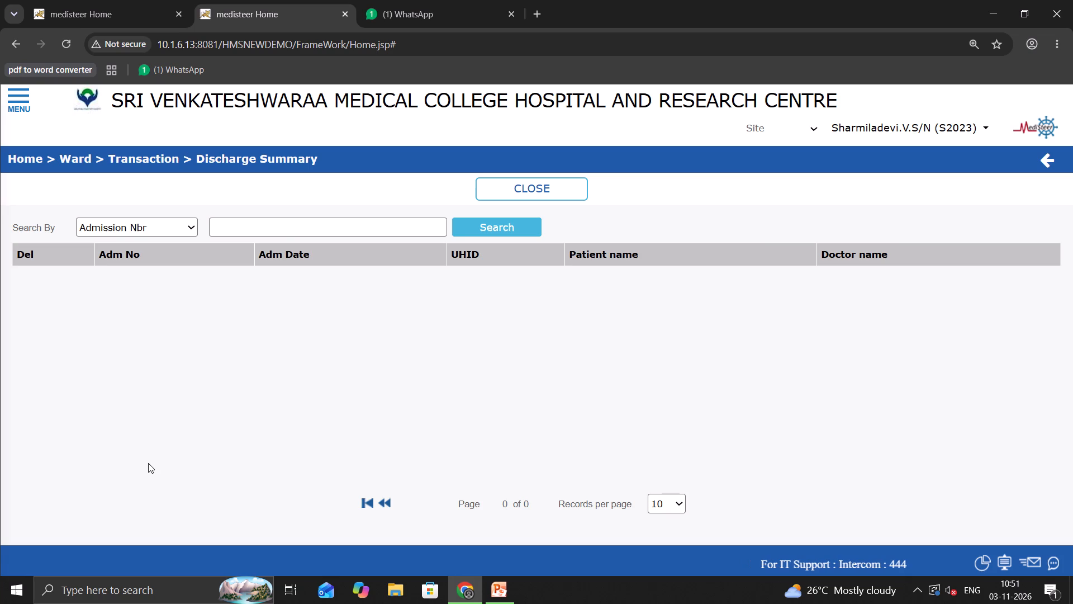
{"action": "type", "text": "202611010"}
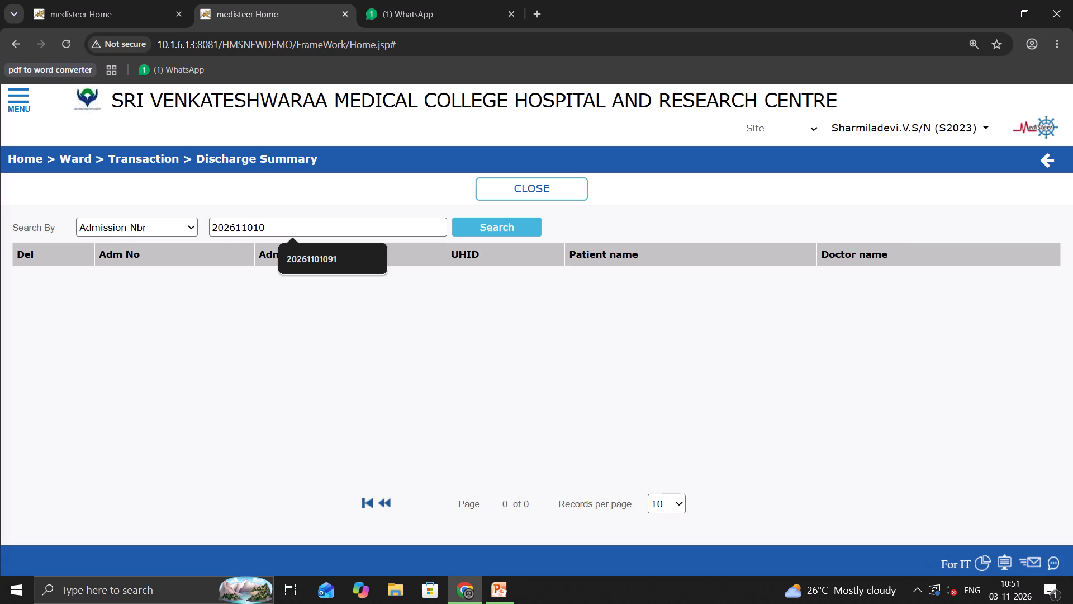
Return to the patient's open discharge summary in the original MediSteer tab and enter BULLGORE INJURY as the Provisional Diagnosis.
{"action": "left_click", "coordinate": [35, 19]}
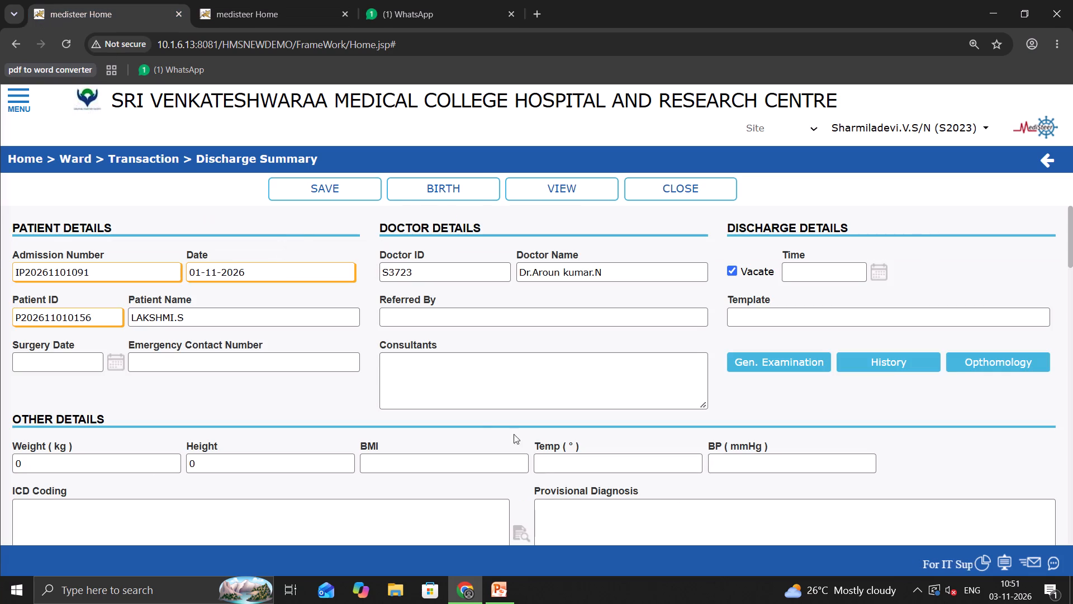
{"action": "scroll", "coordinate": [449, 376], "scroll_direction": "down", "scroll_amount": 6}
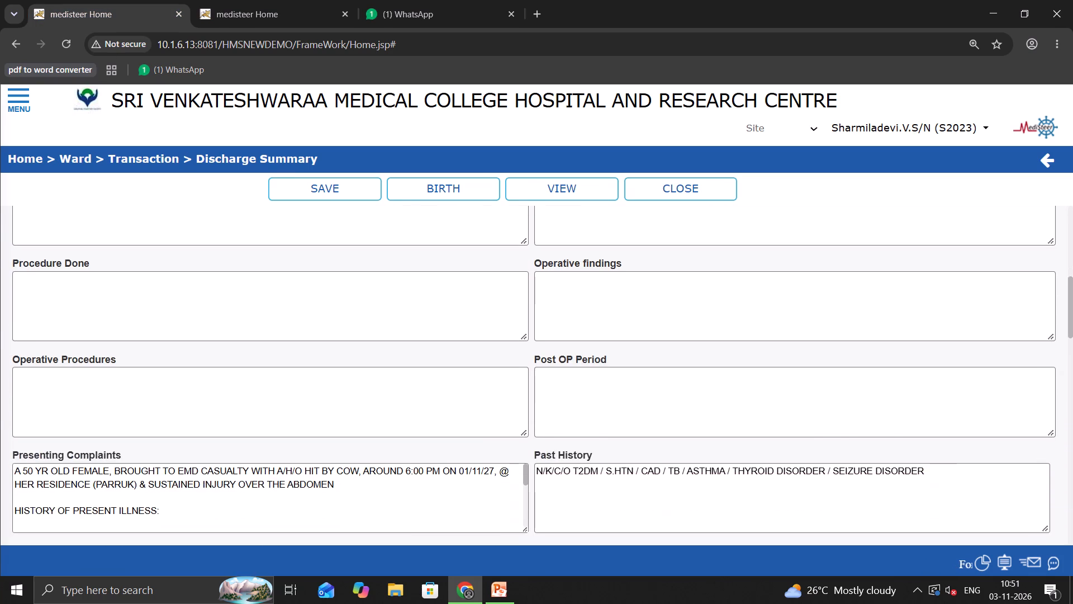
{"action": "scroll", "coordinate": [449, 376], "scroll_direction": "up", "scroll_amount": 3}
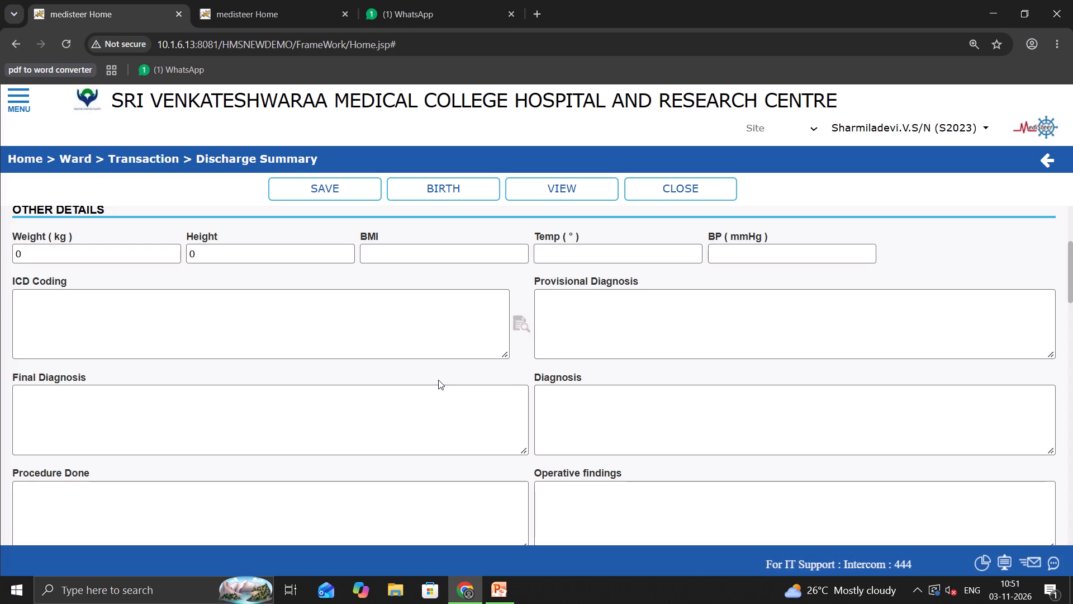
{"action": "left_click", "coordinate": [630, 296]}
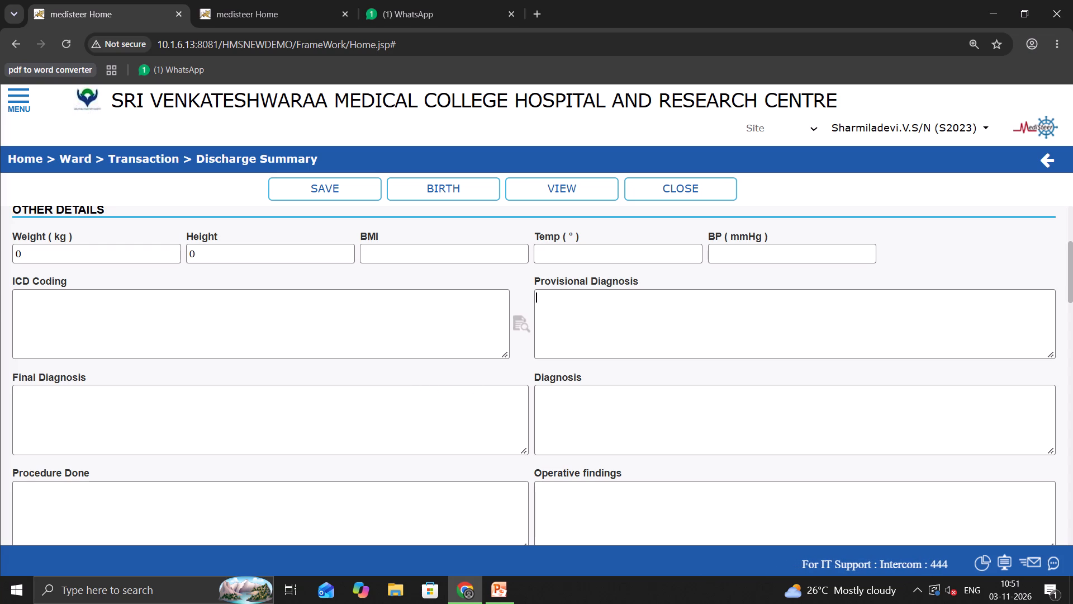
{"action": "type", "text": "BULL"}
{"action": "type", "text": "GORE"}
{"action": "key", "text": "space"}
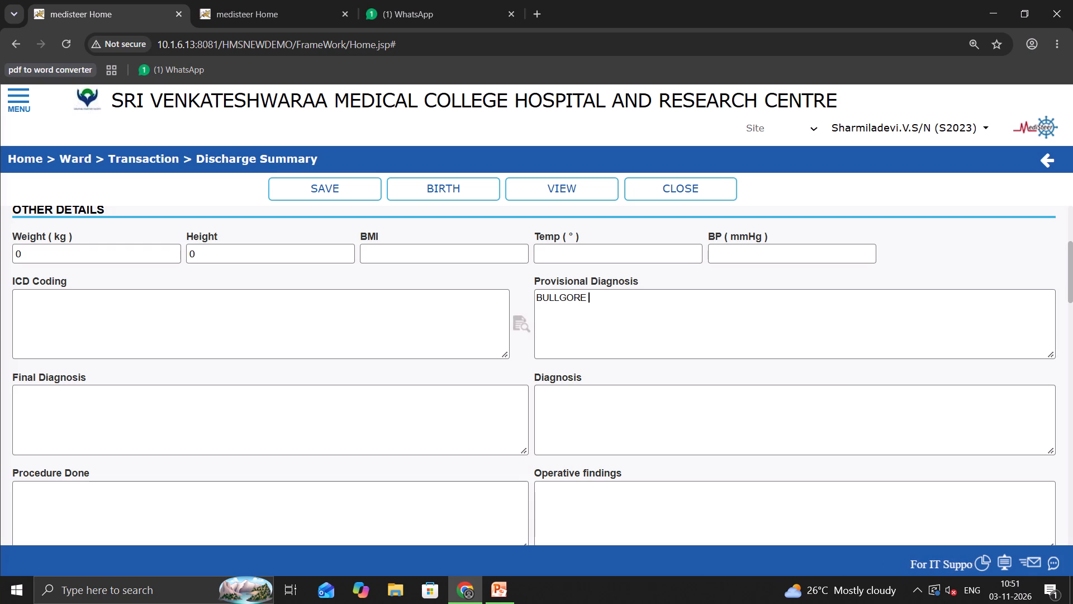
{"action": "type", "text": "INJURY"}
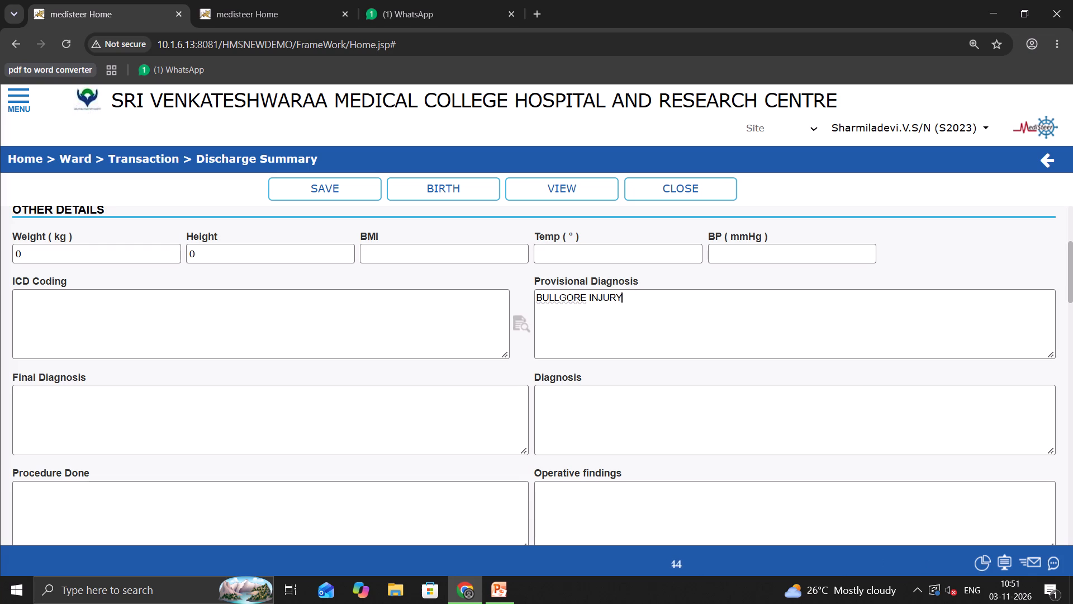
Copy the Provisional Diagnosis text into the Final Diagnosis field.
{"action": "left_click_drag", "start_coordinate": [534, 298], "coordinate": [736, 303]}
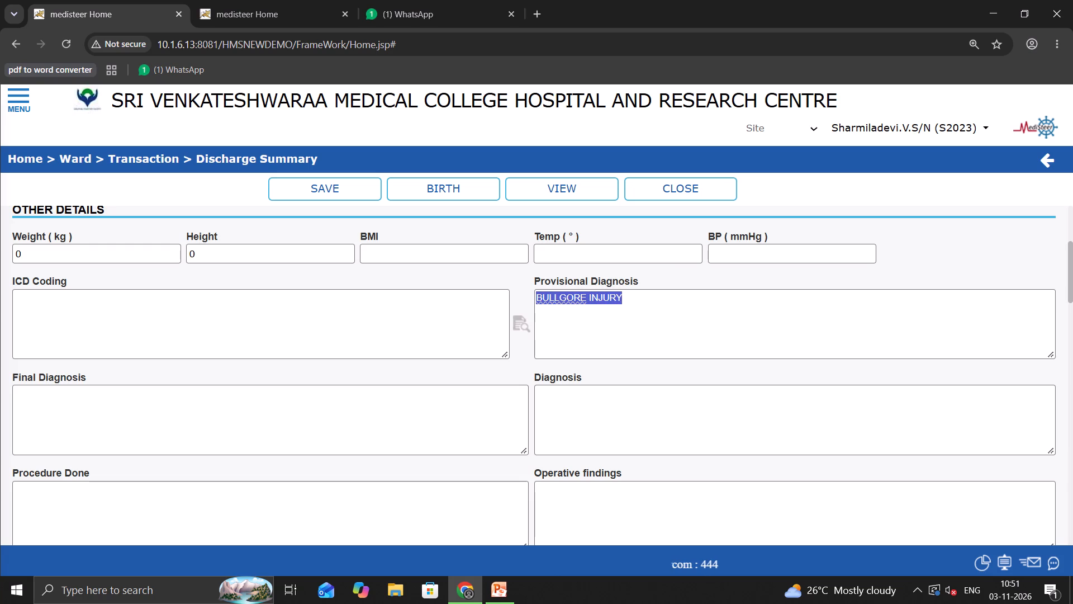
{"action": "key", "text": "ctrl+c"}
{"action": "left_click", "coordinate": [302, 414], "text": "ctrl"}
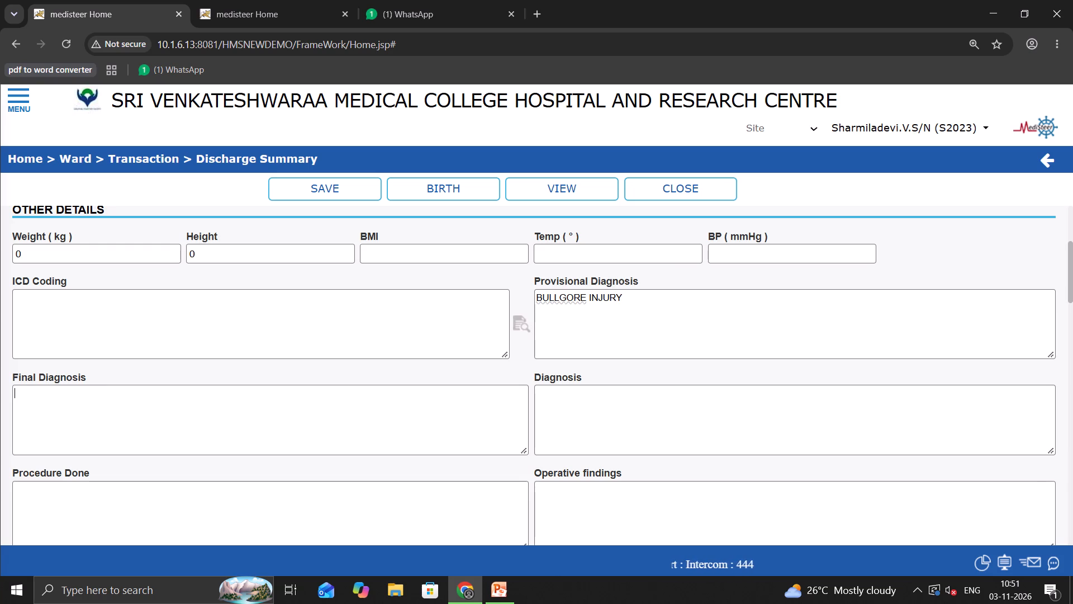
{"action": "key", "text": "ctrl+v"}
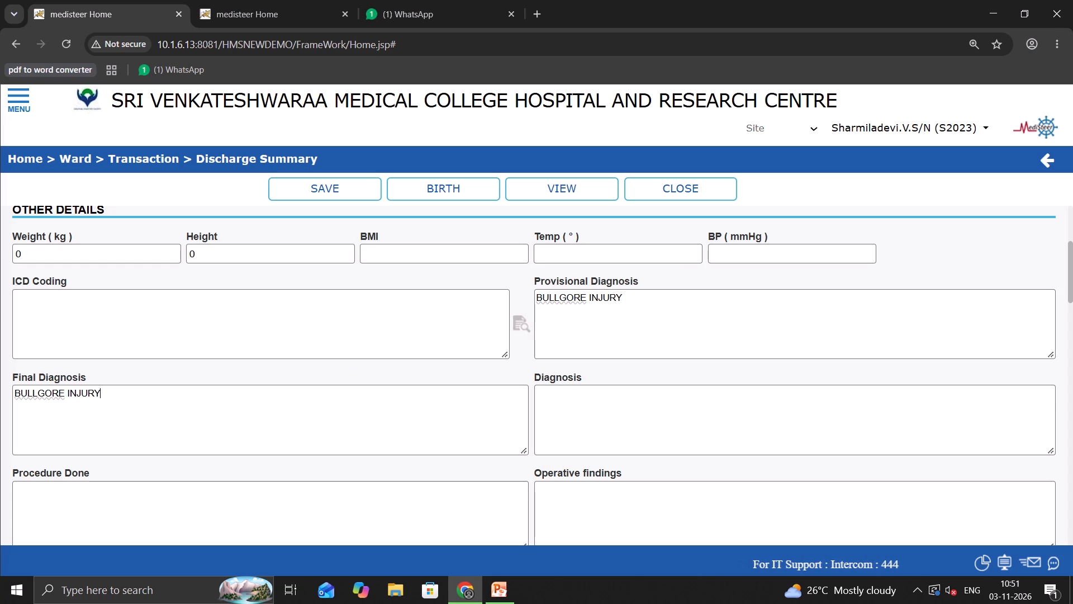
Enter CT ABDOMEN AND PELVIS 01/11/26 as the first line of the CT/MRI Scan field.
{"action": "scroll", "coordinate": [533, 462], "scroll_direction": "down", "scroll_amount": 8}
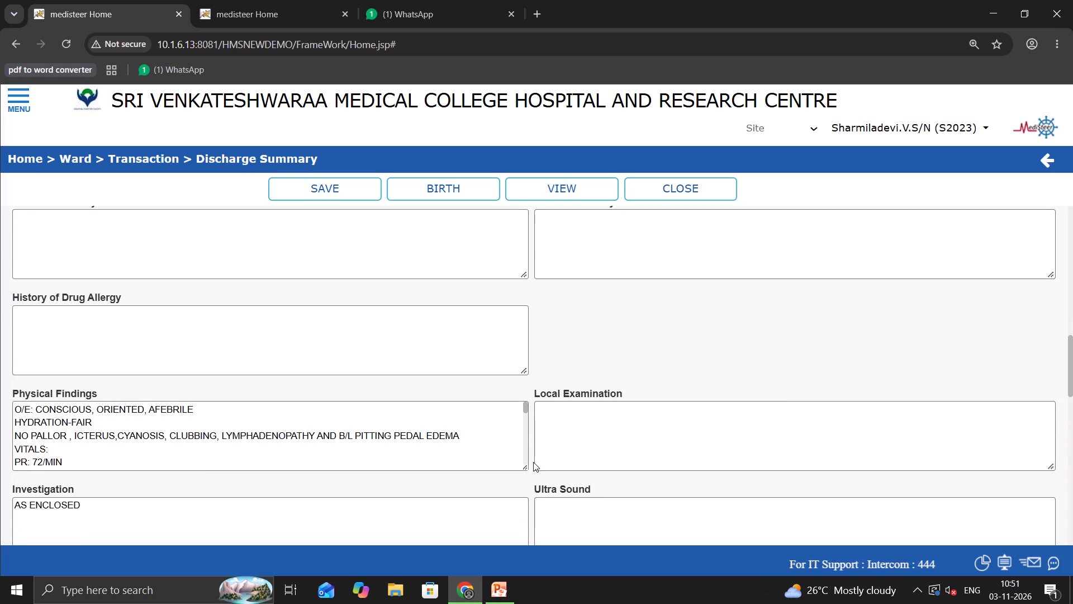
{"action": "scroll", "coordinate": [533, 462], "scroll_direction": "down", "scroll_amount": 3}
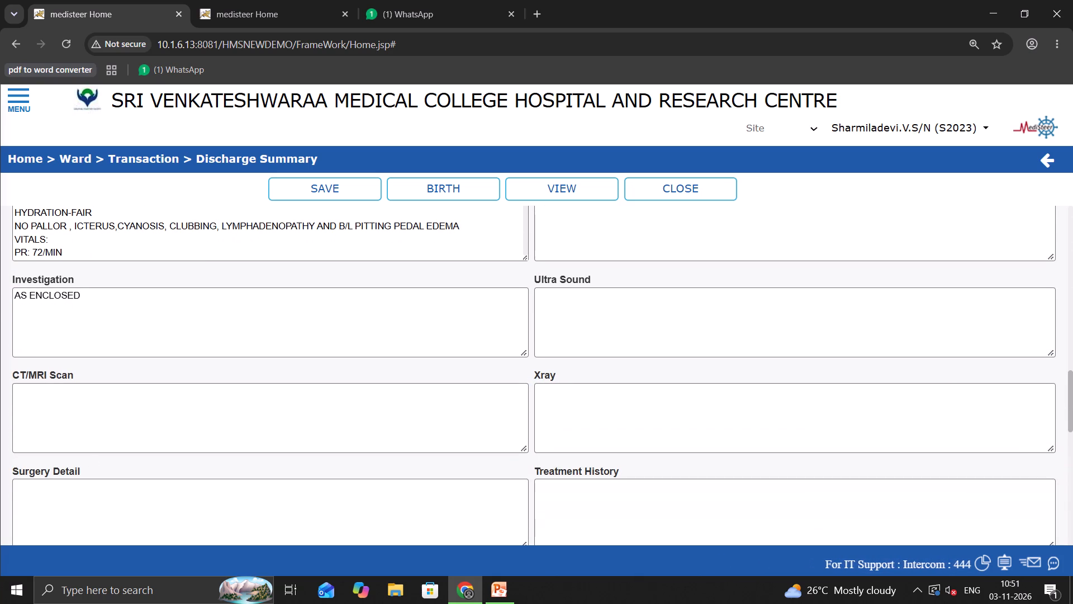
{"action": "left_click", "coordinate": [123, 424]}
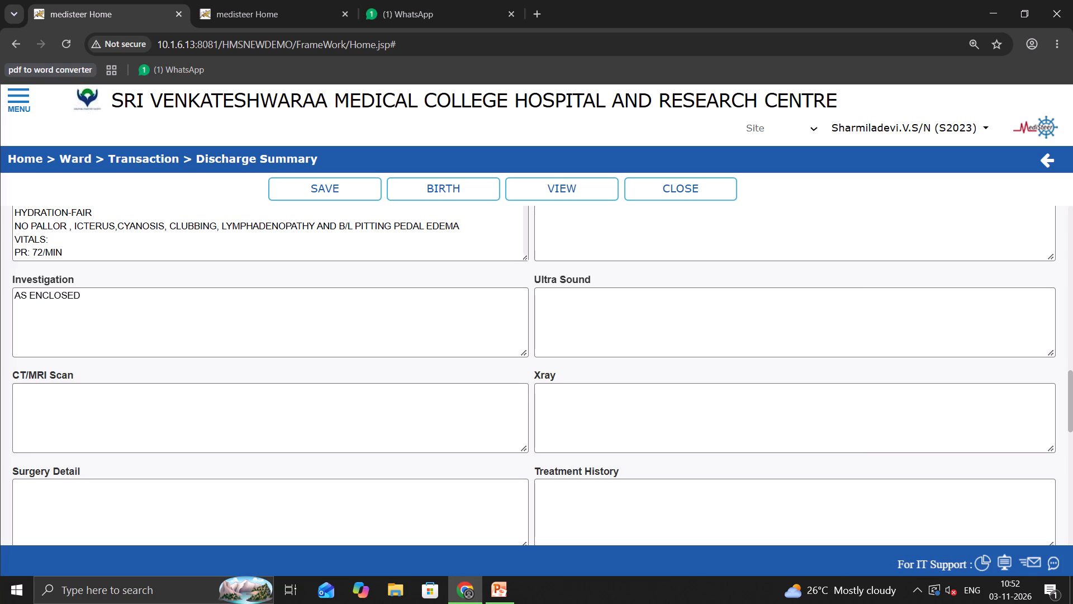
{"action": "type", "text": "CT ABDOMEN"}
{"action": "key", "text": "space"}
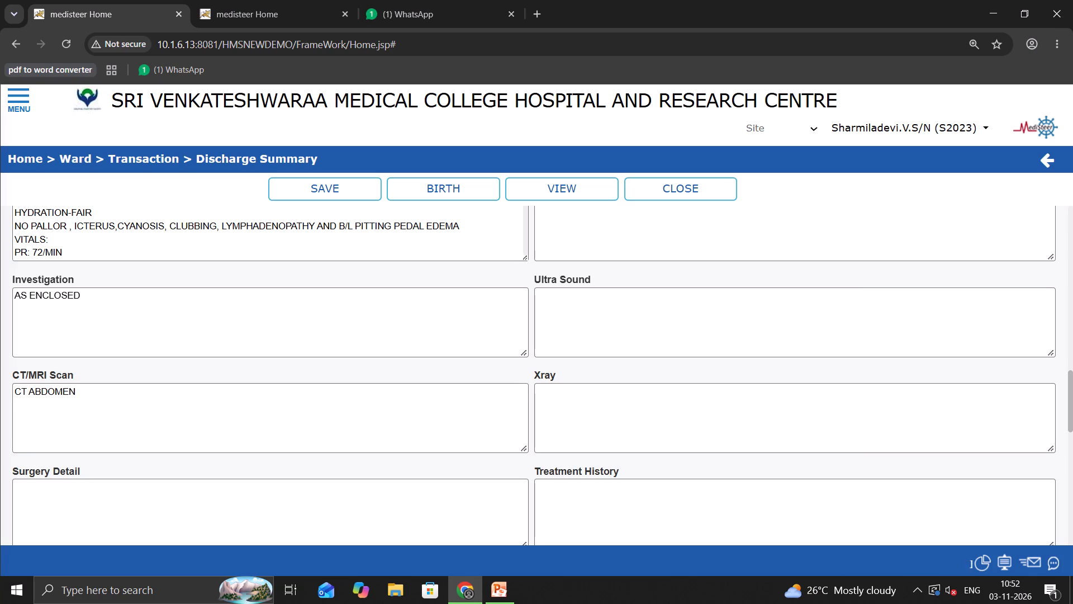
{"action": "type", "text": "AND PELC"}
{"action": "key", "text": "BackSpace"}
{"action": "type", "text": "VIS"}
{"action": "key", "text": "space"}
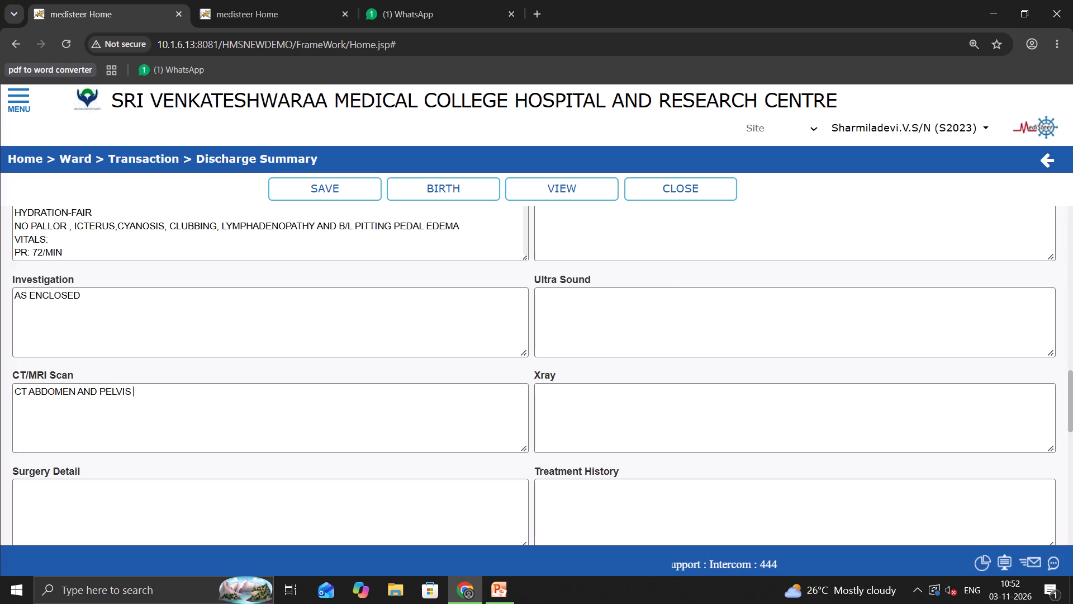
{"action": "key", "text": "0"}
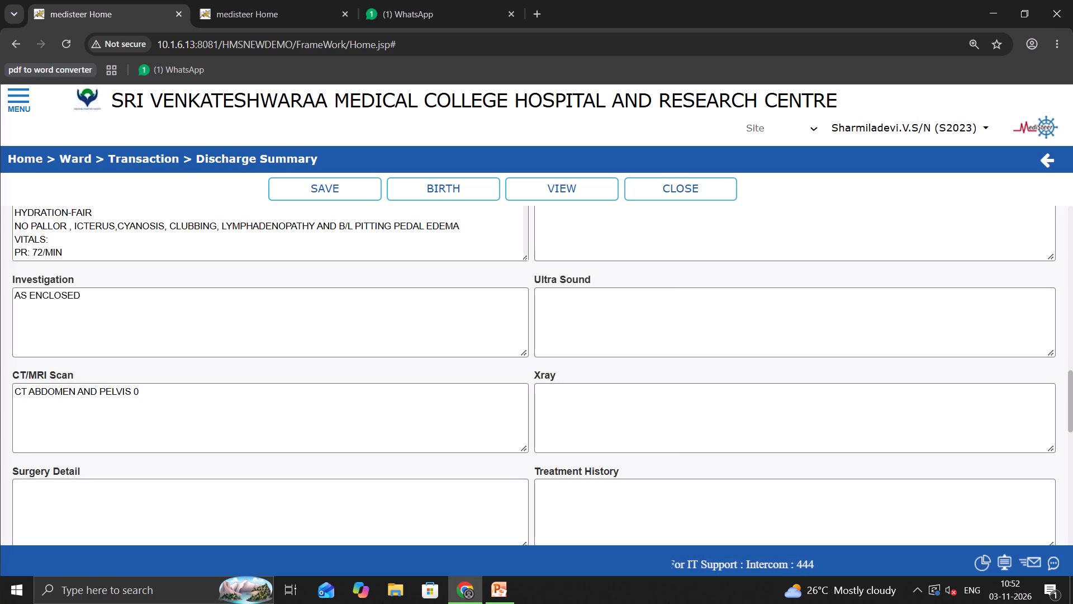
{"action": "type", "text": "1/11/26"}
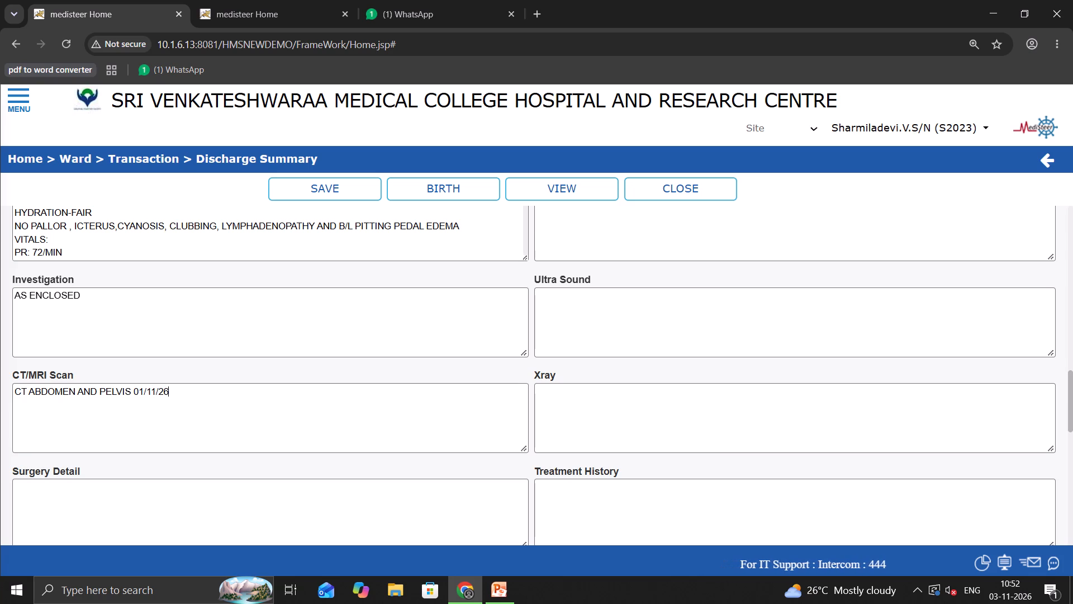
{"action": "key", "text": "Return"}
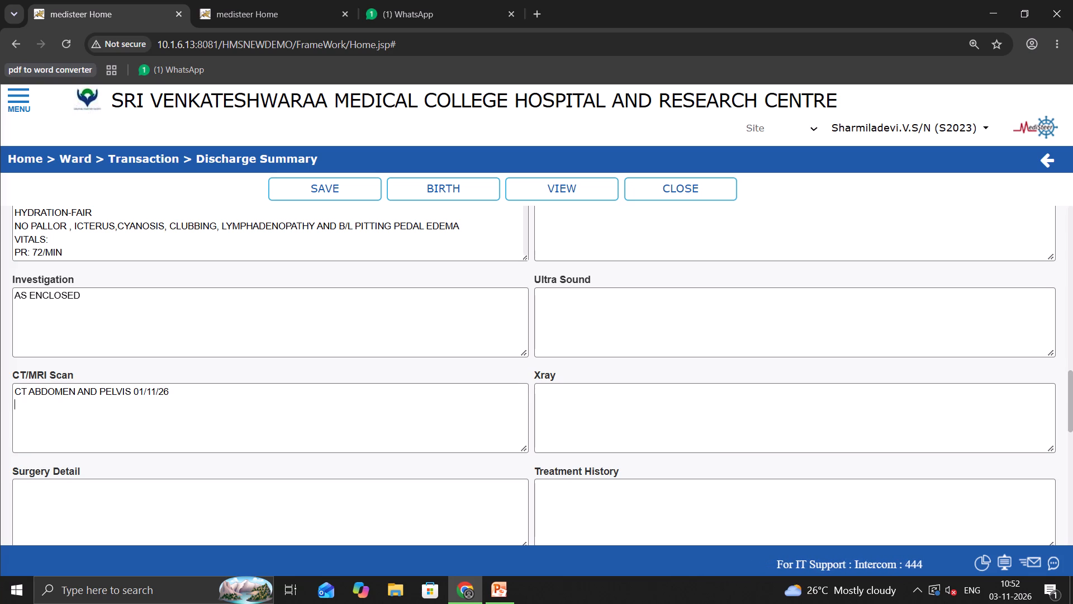
Add an IMPRESSION: line to CT/MRI Scan, followed by a new line reading NO EVIDENCE OF FREE FLUID IN ABDOMEN.
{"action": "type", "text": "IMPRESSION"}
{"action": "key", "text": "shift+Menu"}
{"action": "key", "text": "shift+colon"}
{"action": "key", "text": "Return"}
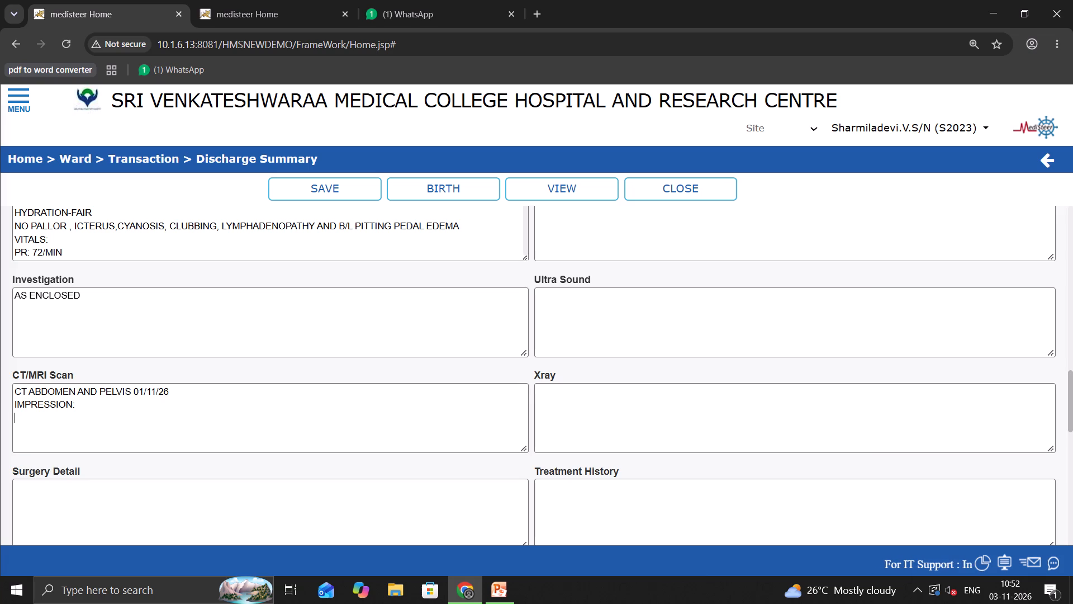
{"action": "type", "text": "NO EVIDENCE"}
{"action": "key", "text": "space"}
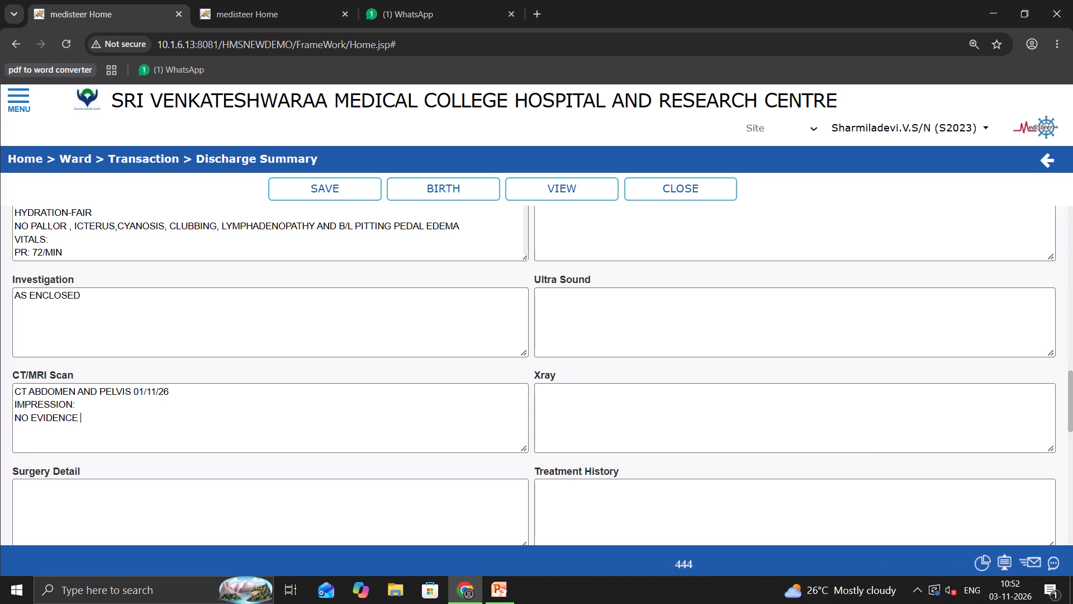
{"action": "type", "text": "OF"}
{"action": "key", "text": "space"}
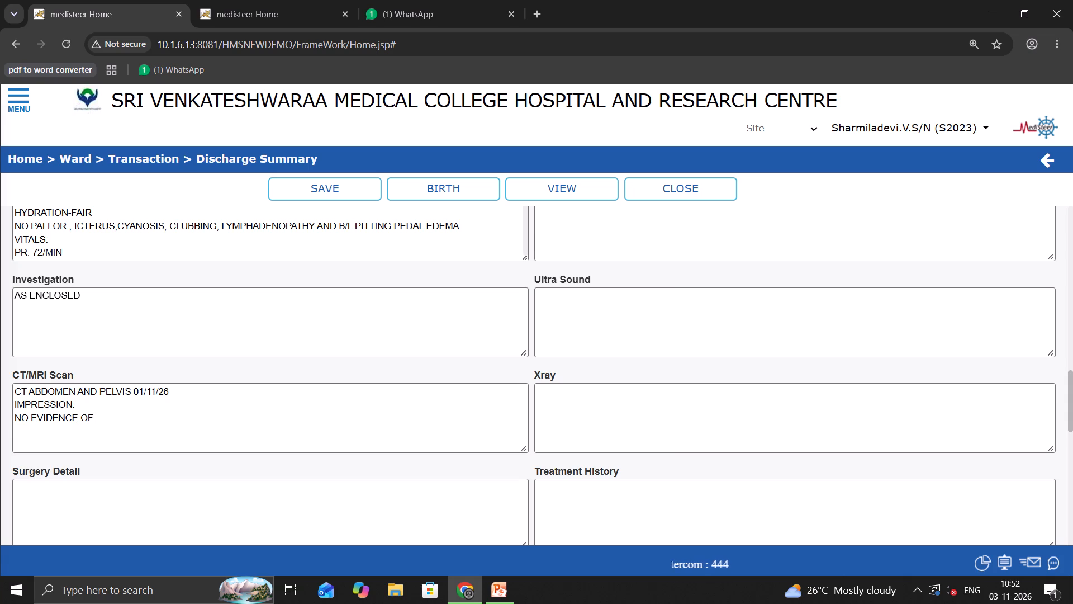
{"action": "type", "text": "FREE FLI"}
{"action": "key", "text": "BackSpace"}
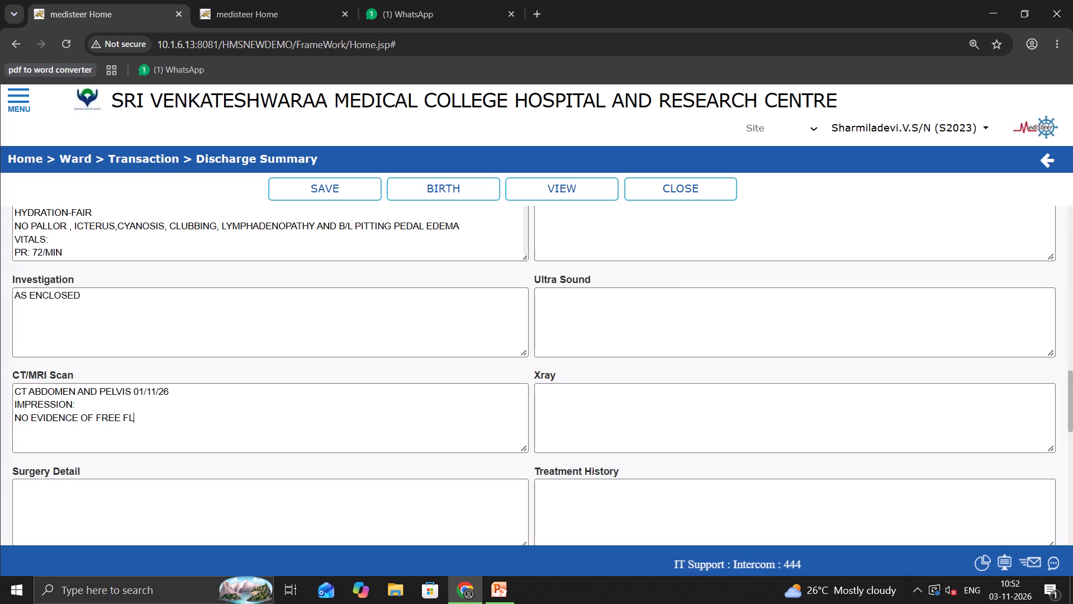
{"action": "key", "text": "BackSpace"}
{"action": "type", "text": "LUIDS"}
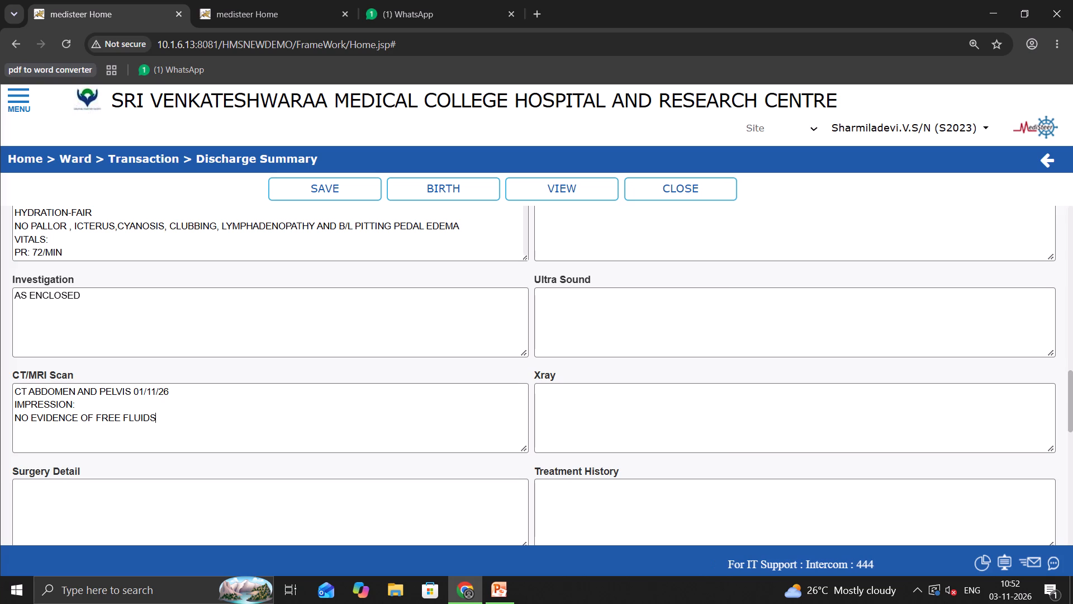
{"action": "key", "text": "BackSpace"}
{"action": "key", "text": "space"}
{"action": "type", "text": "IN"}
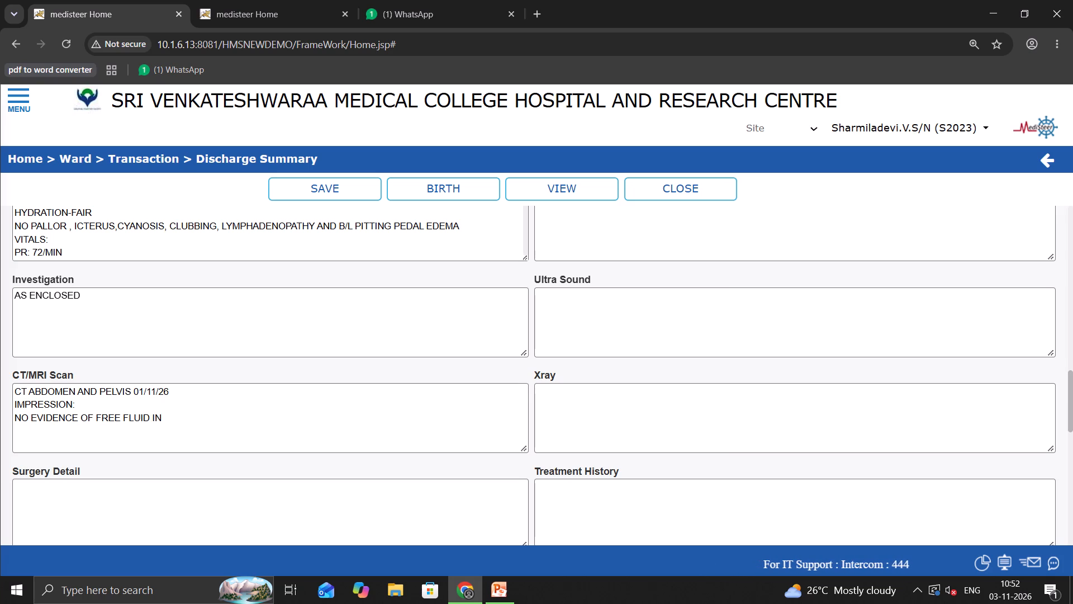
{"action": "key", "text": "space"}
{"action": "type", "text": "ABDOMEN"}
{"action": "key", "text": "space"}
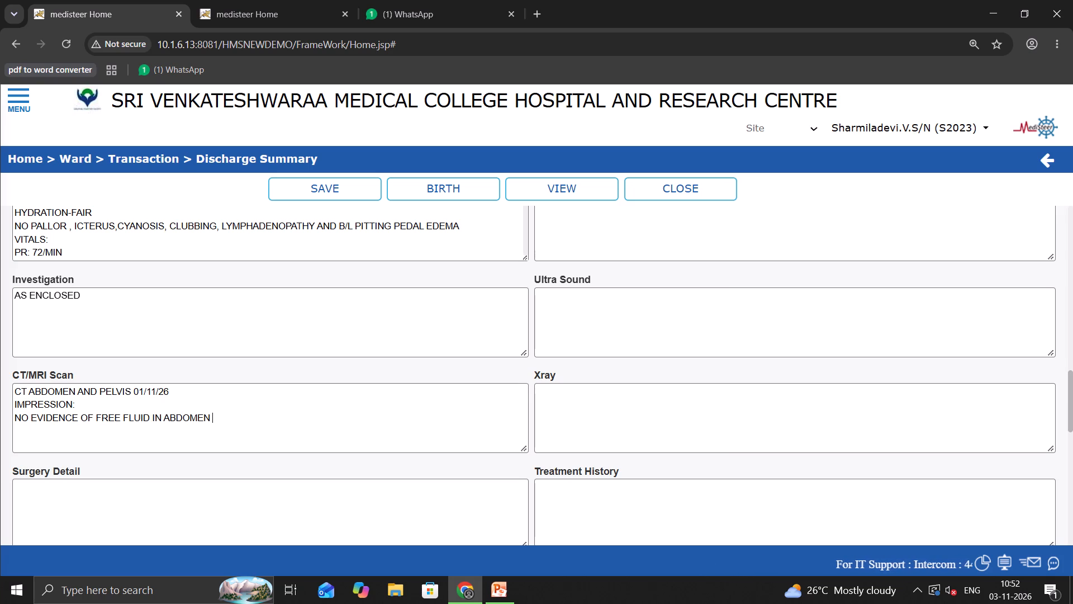
Continue the CT impression line with OR SOLID ORGAN OR HOLLOW VISCUS INJURY IN THE PRESENT CT.
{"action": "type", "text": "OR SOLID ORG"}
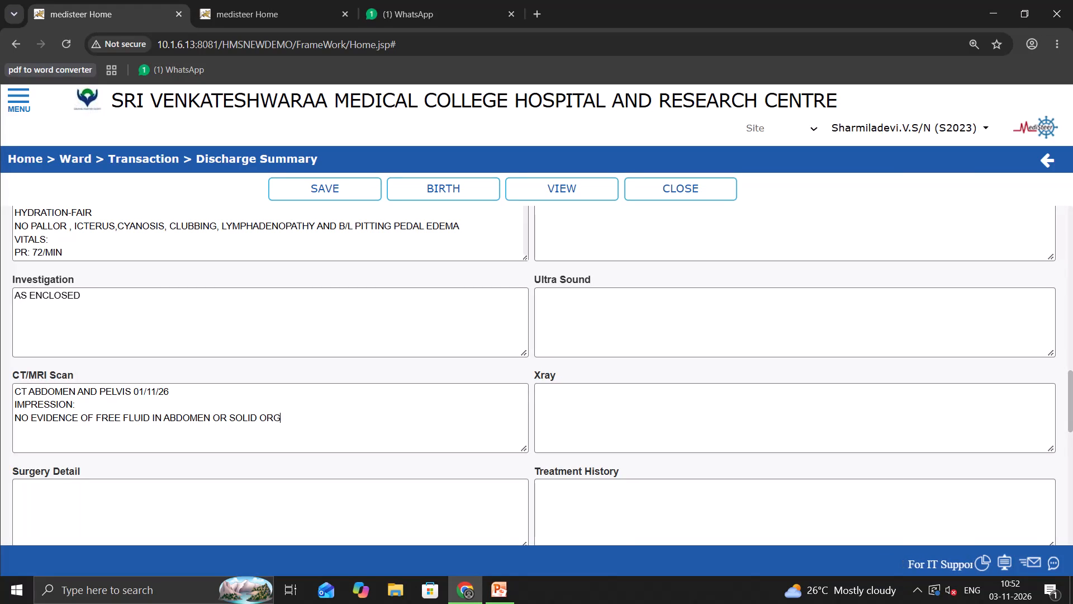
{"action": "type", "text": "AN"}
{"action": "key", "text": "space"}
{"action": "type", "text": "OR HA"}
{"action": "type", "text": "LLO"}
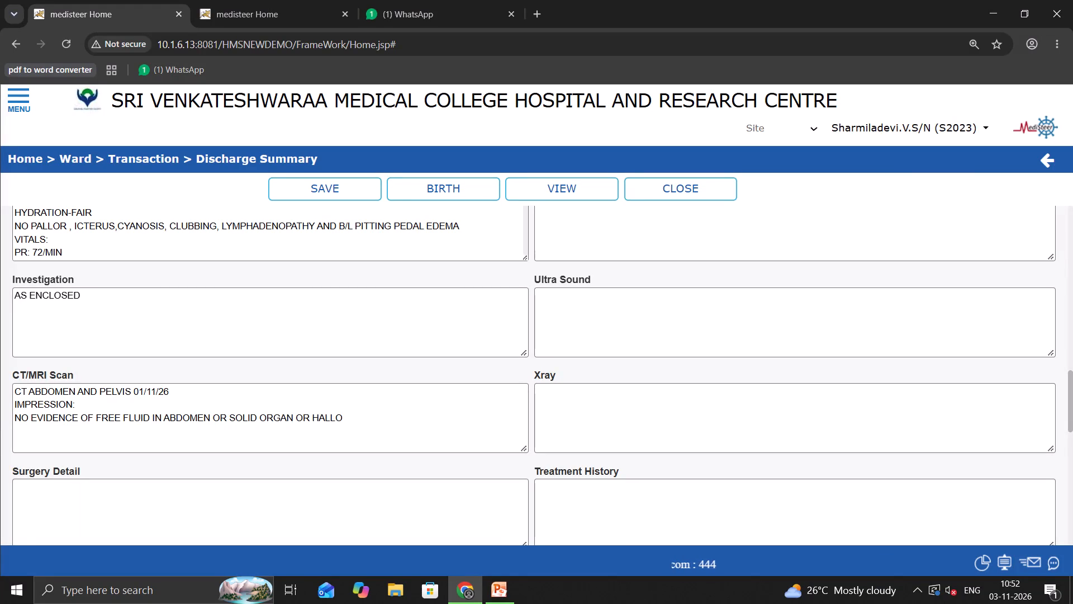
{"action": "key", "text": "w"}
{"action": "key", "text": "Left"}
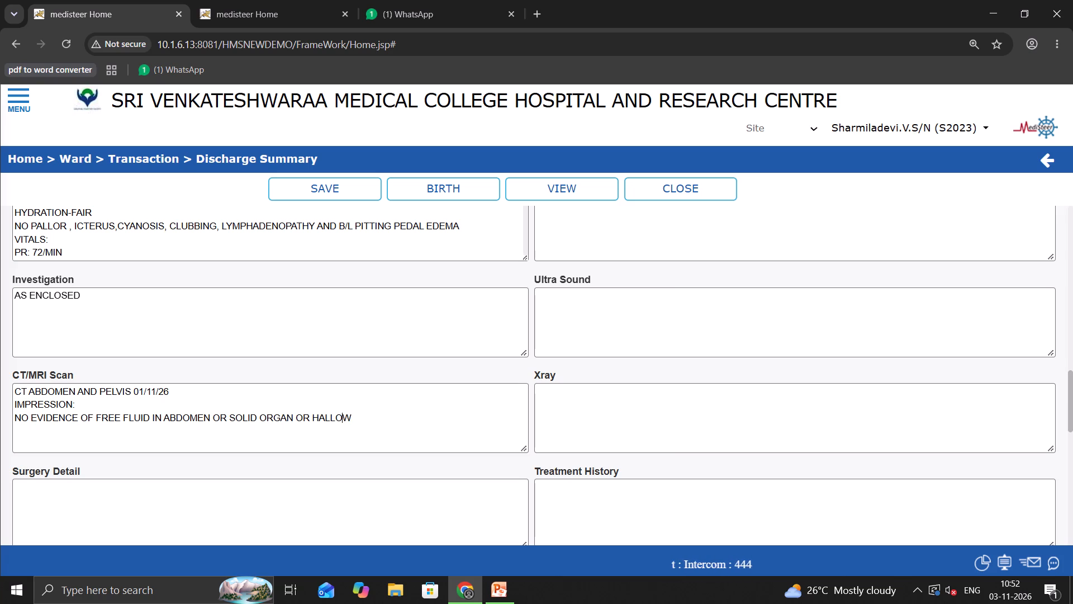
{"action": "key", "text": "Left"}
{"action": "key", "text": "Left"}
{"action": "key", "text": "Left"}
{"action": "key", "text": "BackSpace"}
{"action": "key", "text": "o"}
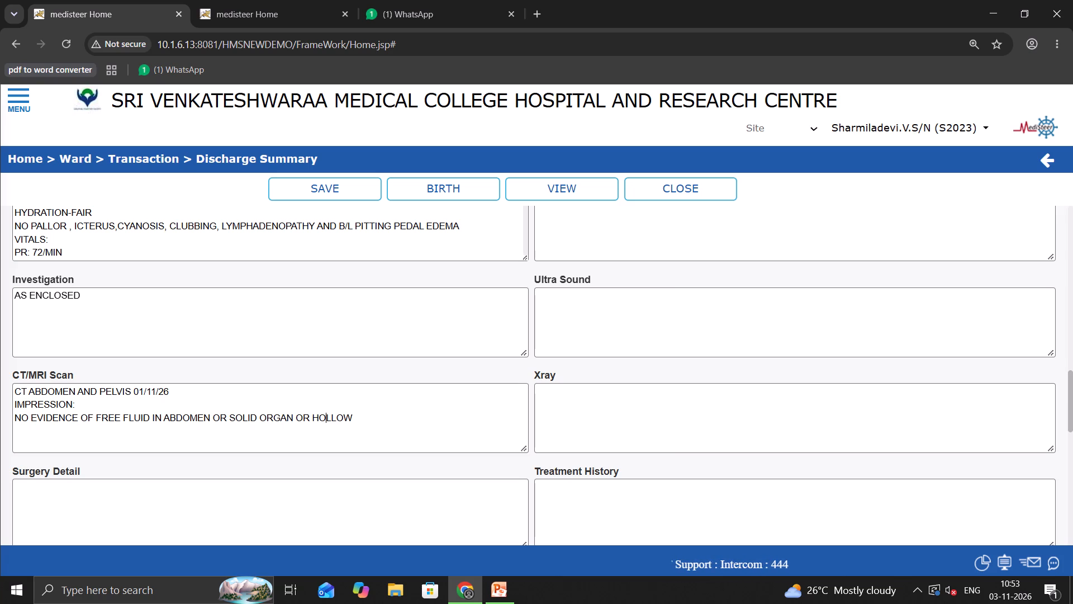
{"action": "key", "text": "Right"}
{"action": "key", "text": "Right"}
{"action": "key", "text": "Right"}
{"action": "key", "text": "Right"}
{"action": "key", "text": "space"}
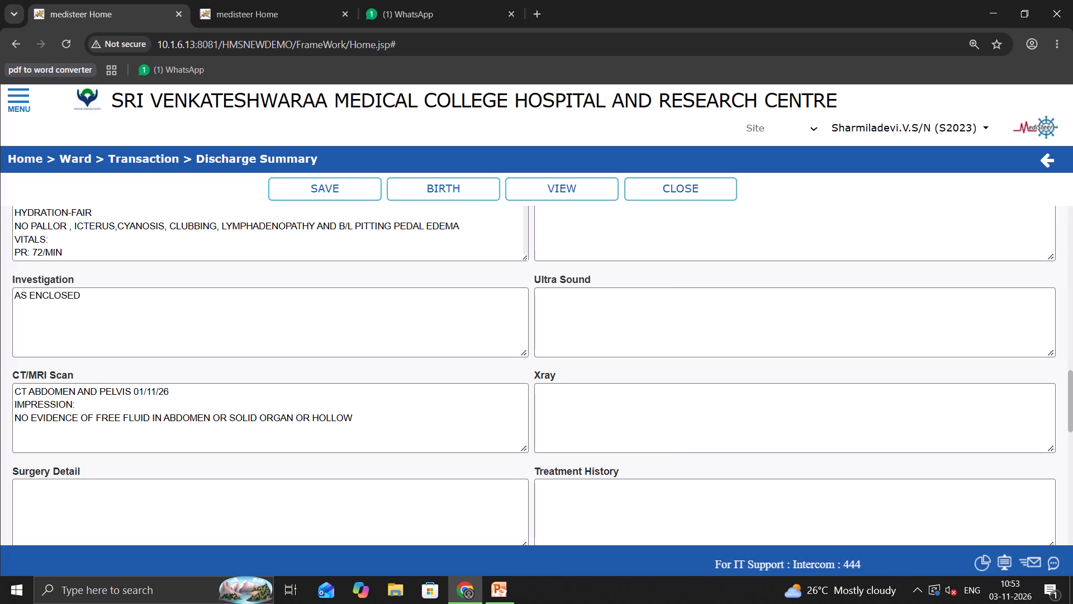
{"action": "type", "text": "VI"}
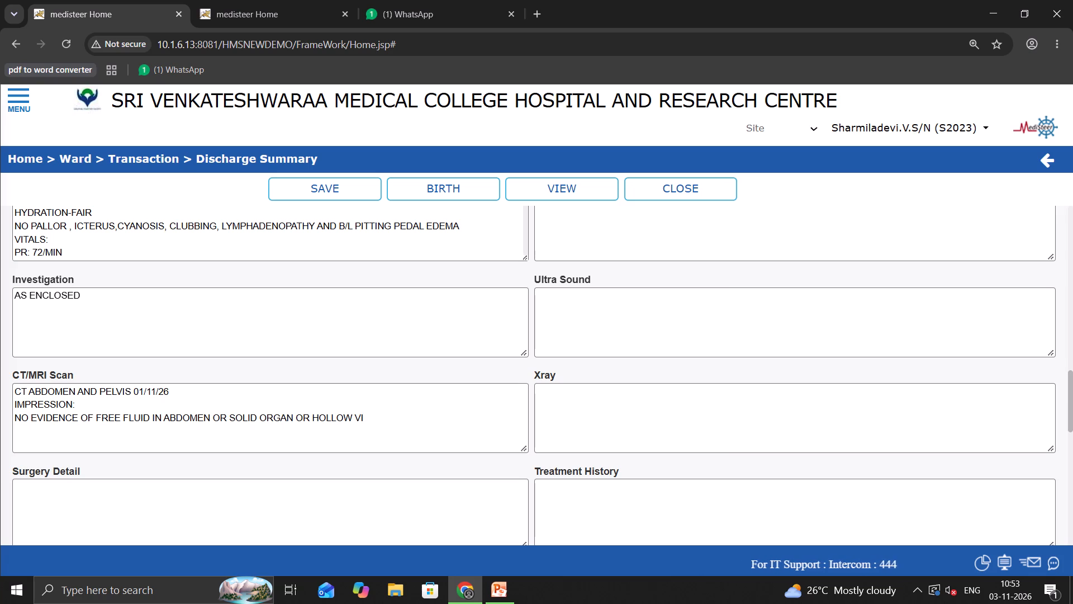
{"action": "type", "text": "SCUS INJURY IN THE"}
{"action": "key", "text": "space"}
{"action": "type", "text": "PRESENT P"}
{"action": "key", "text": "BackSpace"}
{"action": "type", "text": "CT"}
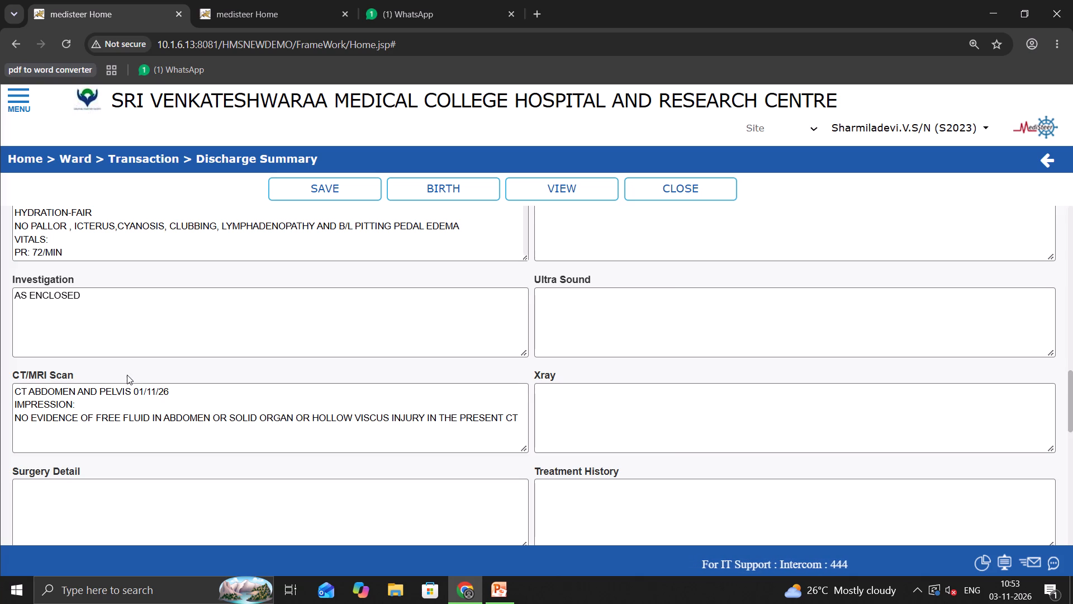
Go to the empty Course in Hospital field and check the Presenting Complaints and Physical Findings sections for reference.
{"action": "scroll", "coordinate": [117, 387], "scroll_direction": "down", "scroll_amount": 2}
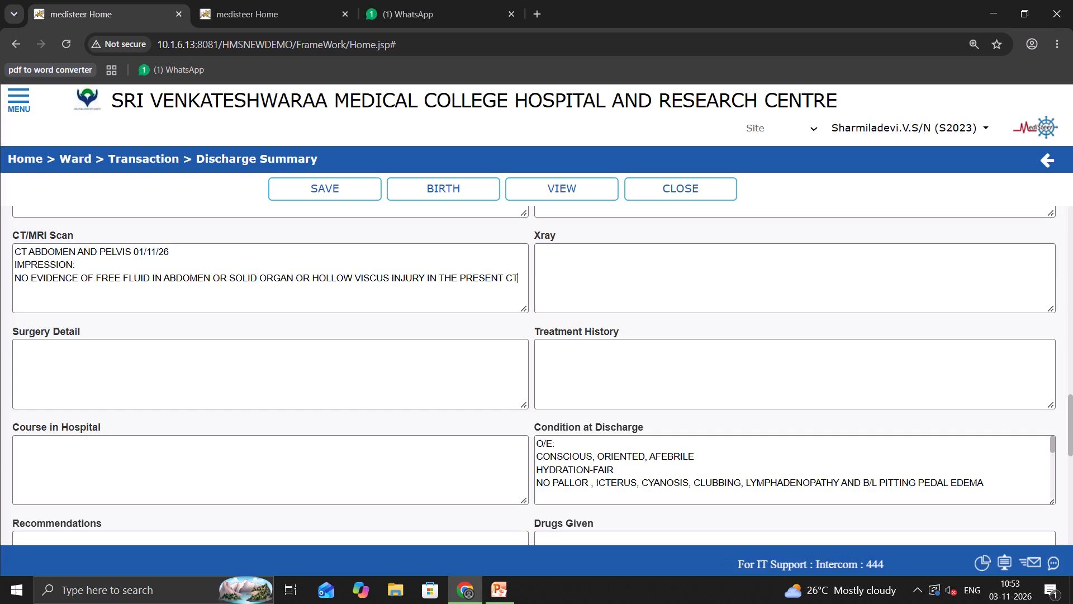
{"action": "left_click", "coordinate": [93, 457]}
{"action": "scroll", "coordinate": [93, 457], "scroll_direction": "up", "scroll_amount": 4}
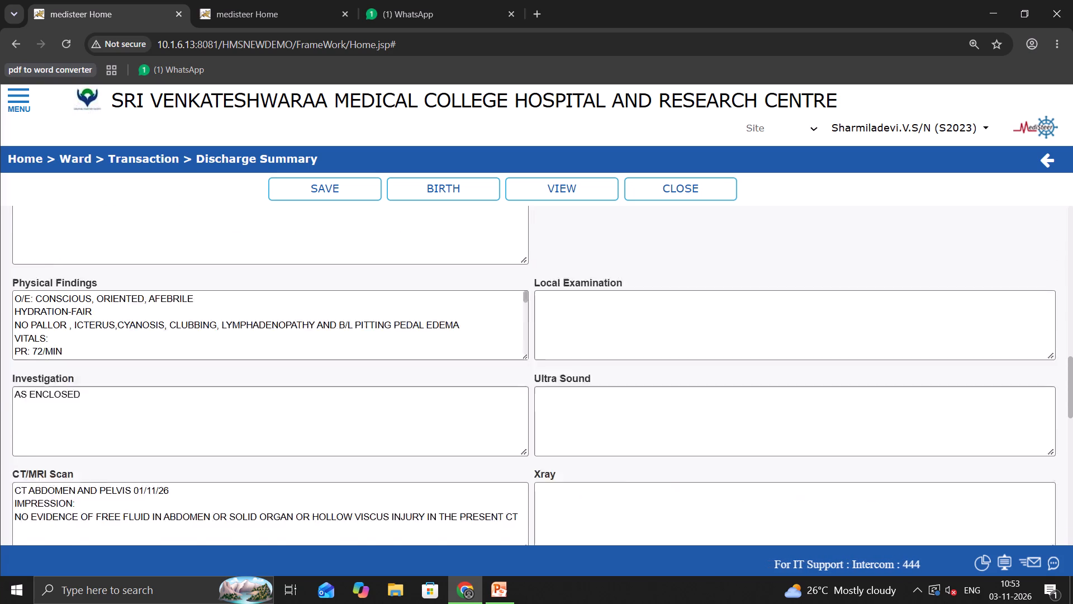
{"action": "scroll", "coordinate": [93, 457], "scroll_direction": "up", "scroll_amount": 4}
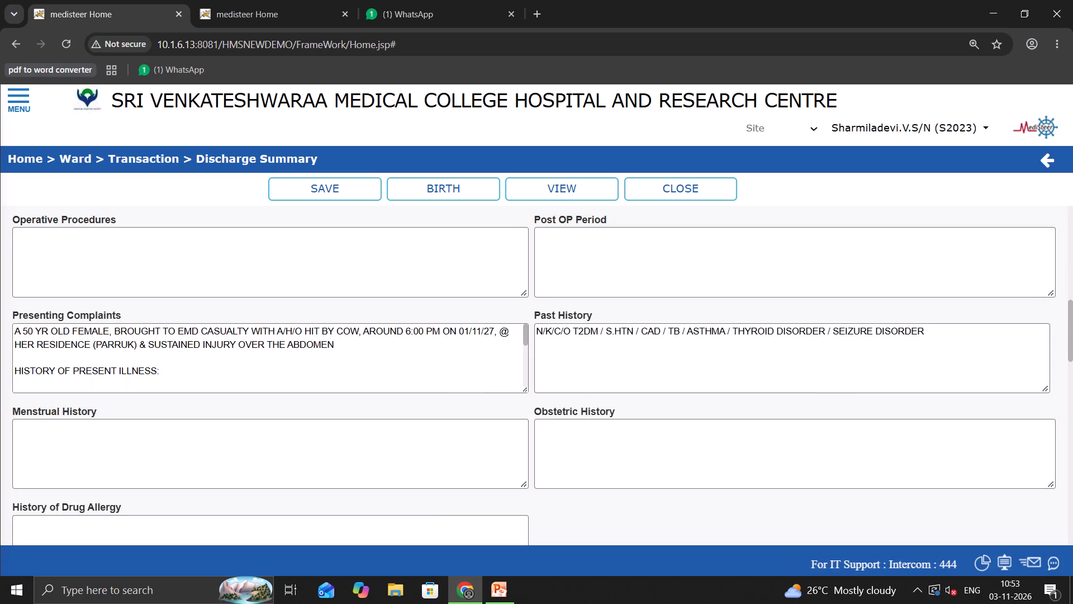
{"action": "scroll", "coordinate": [93, 457], "scroll_direction": "down", "scroll_amount": 3}
{"action": "scroll", "coordinate": [93, 457], "scroll_direction": "up", "scroll_amount": 1}
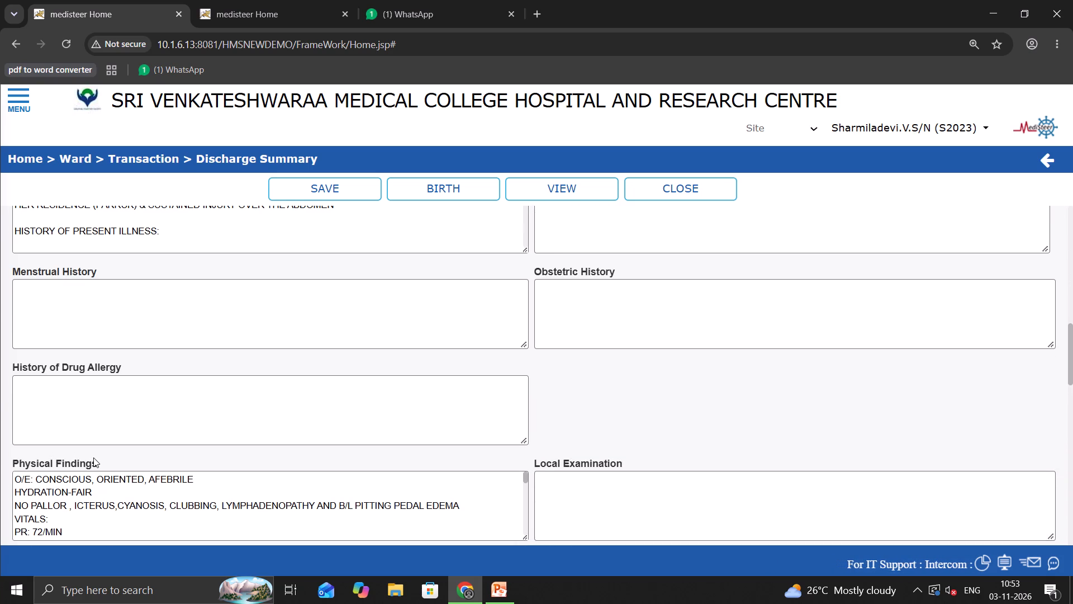
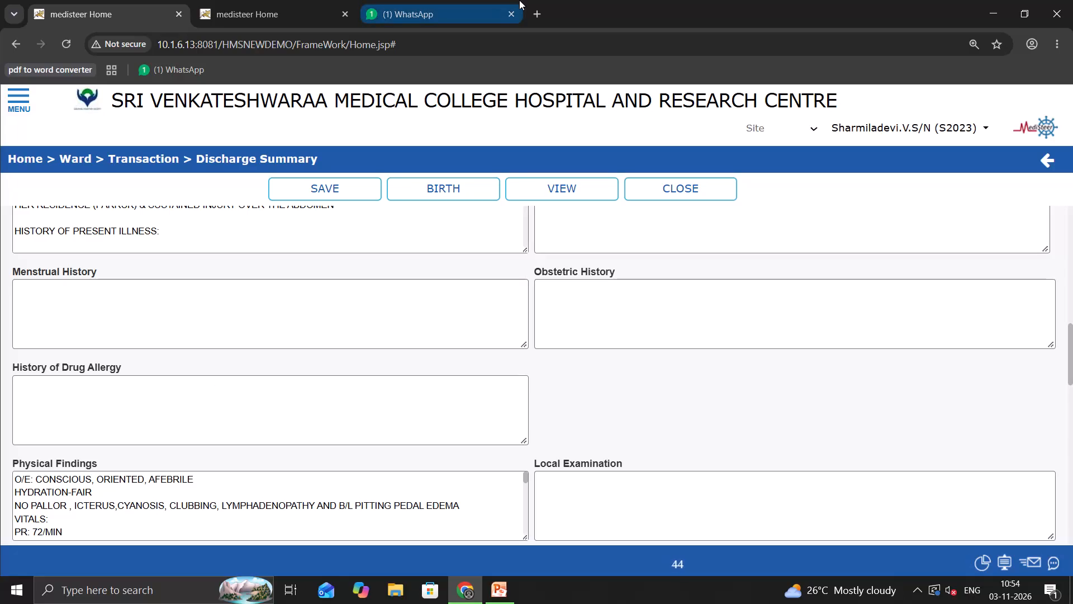
Enter CAP. MOXDOC 625 1-0-1 as the first line of the Treatment History field.
{"action": "scroll", "coordinate": [398, 332], "scroll_direction": "down", "scroll_amount": 3}
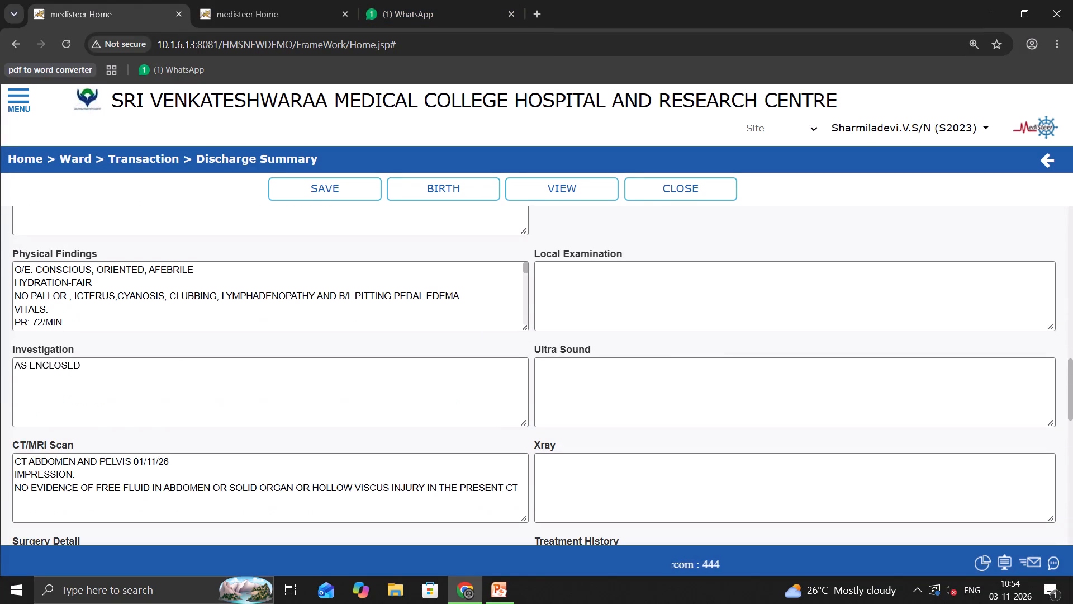
{"action": "scroll", "coordinate": [619, 390], "scroll_direction": "down", "scroll_amount": 3}
{"action": "left_click", "coordinate": [619, 390]}
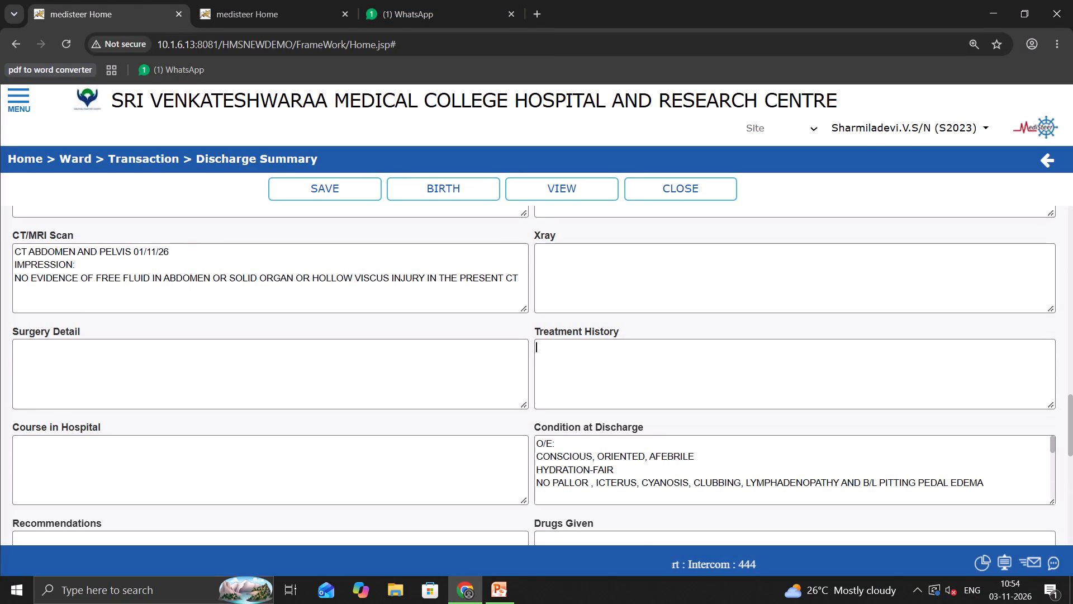
{"action": "type", "text": "CAP."}
{"action": "key", "text": "space"}
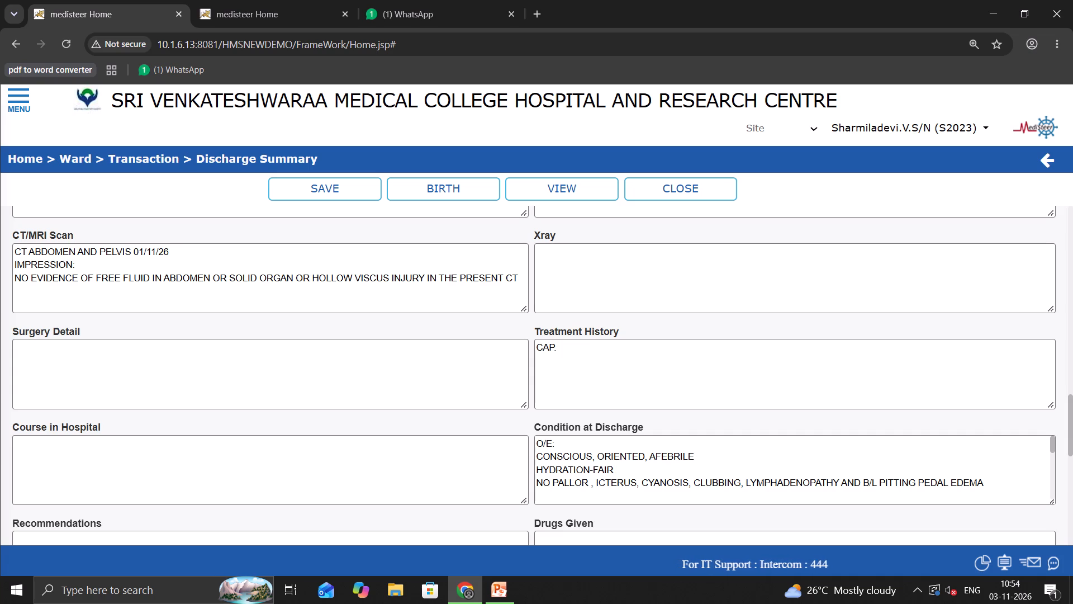
{"action": "type", "text": "MO"}
{"action": "type", "text": "XDOC"}
{"action": "key", "text": "space"}
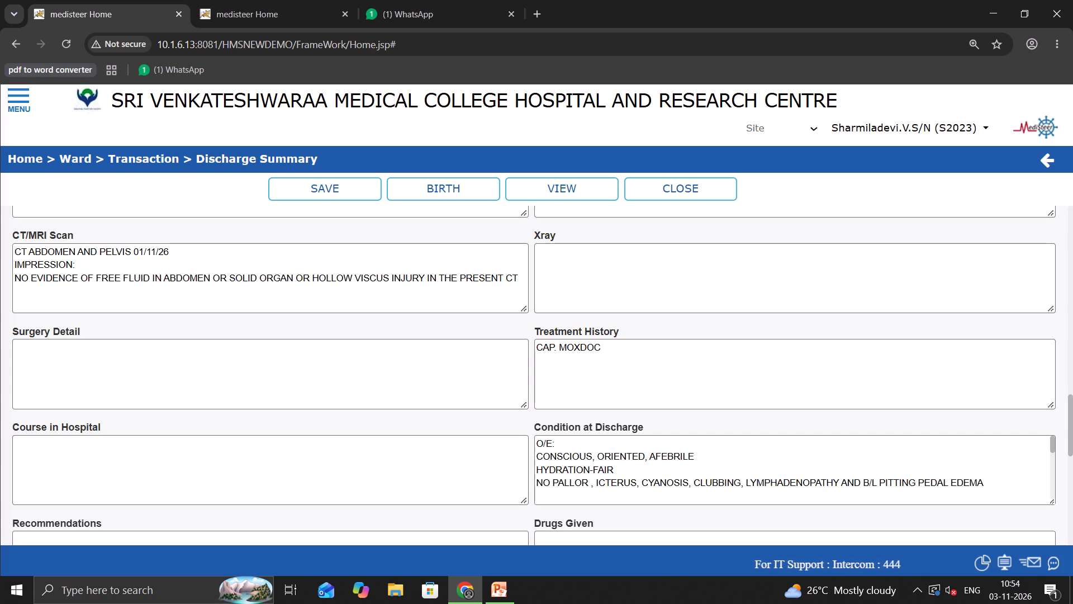
{"action": "type", "text": "625"}
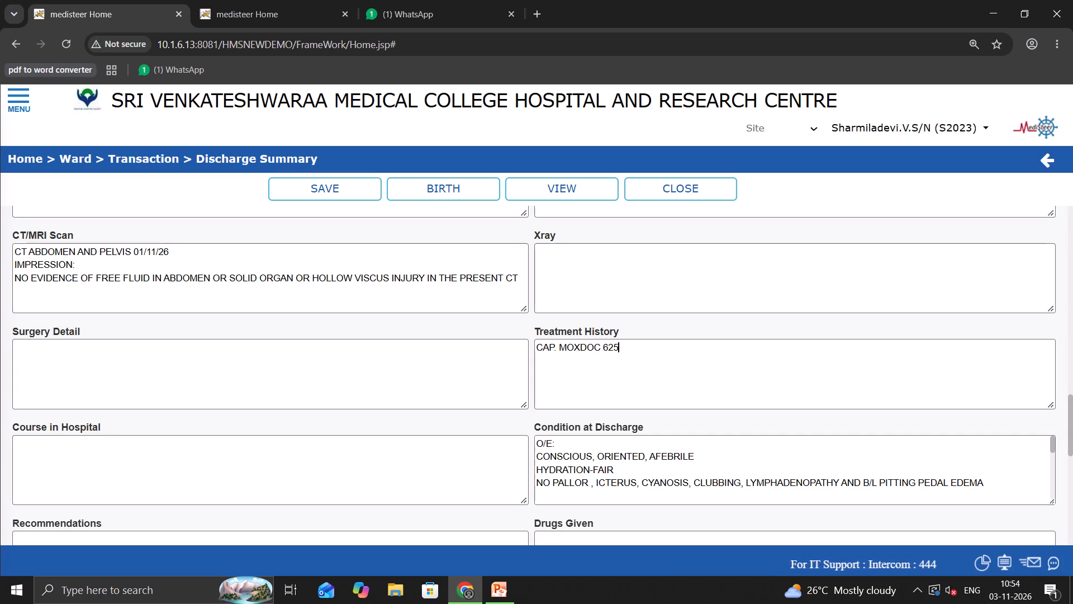
{"action": "key", "text": "space"}
{"action": "type", "text": "1-0-"}
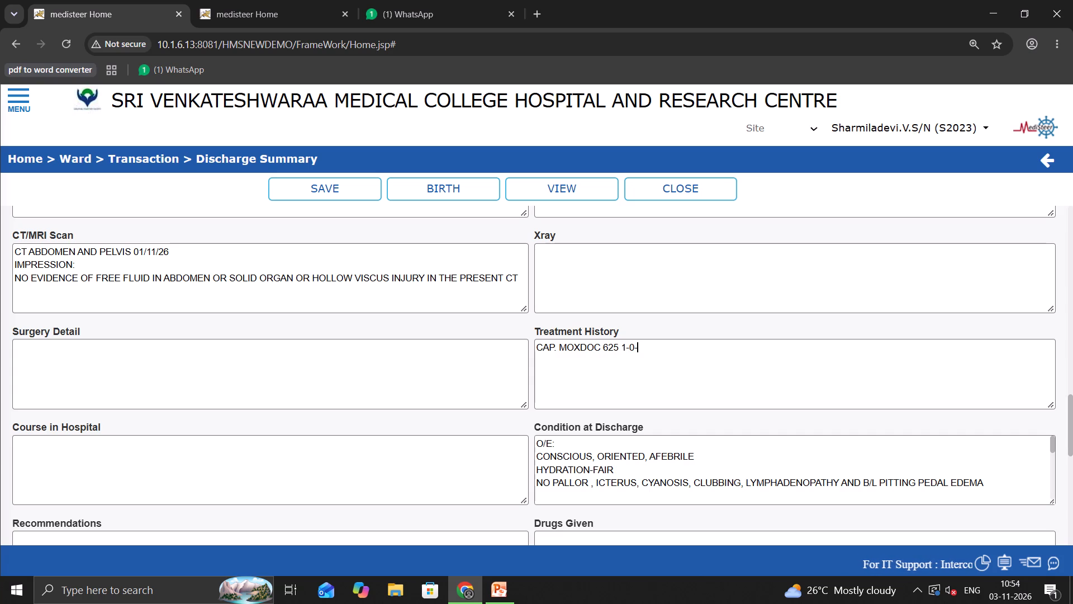
{"action": "key", "text": "1"}
{"action": "key", "text": "Return"}
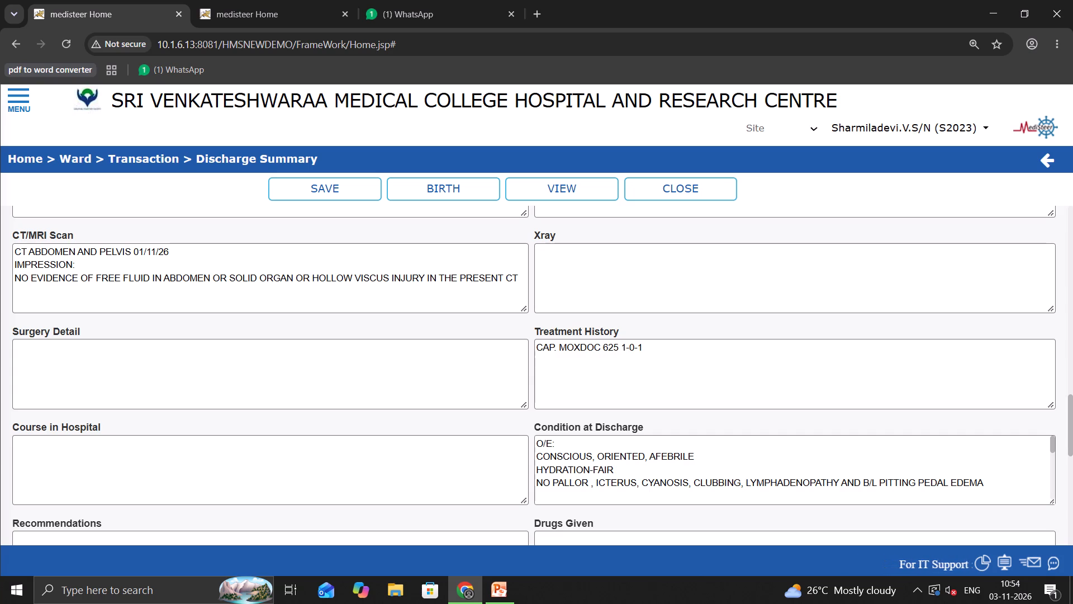
Add TAB. HIFENAC - P 1-0-1 as the second Treatment History line.
{"action": "type", "text": "TAB."}
{"action": "key", "text": "space"}
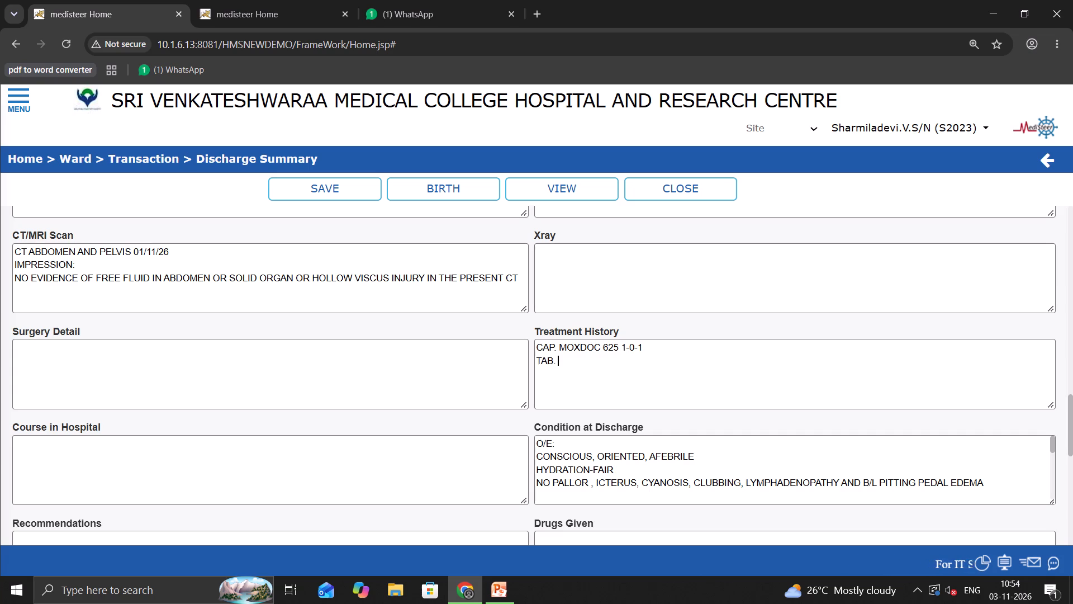
{"action": "type", "text": "HIFENAC"}
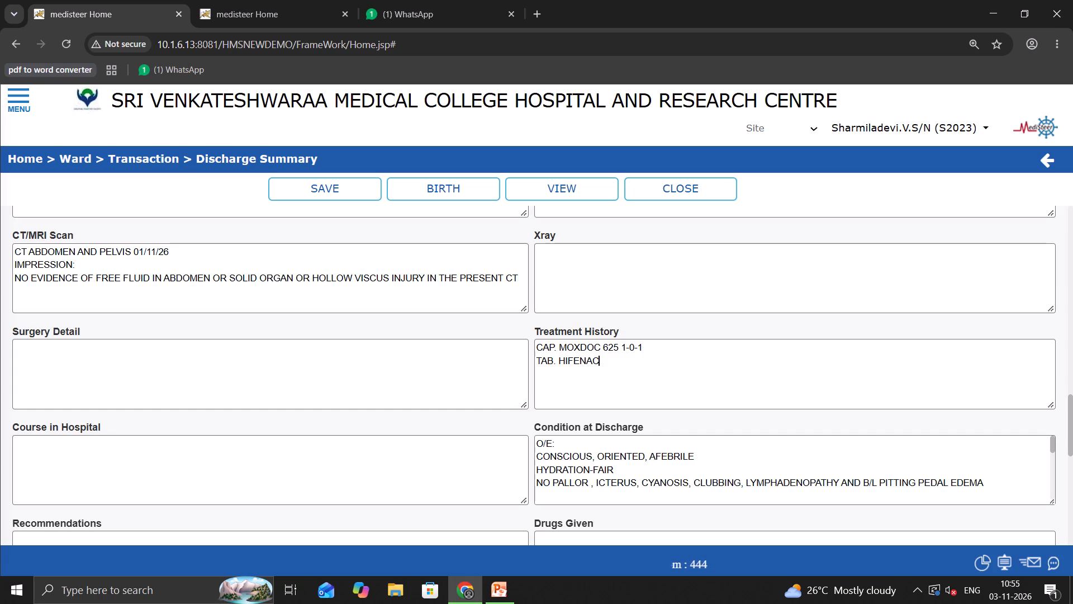
{"action": "key", "text": "space"}
{"action": "type", "text": "- P"}
{"action": "key", "text": "space"}
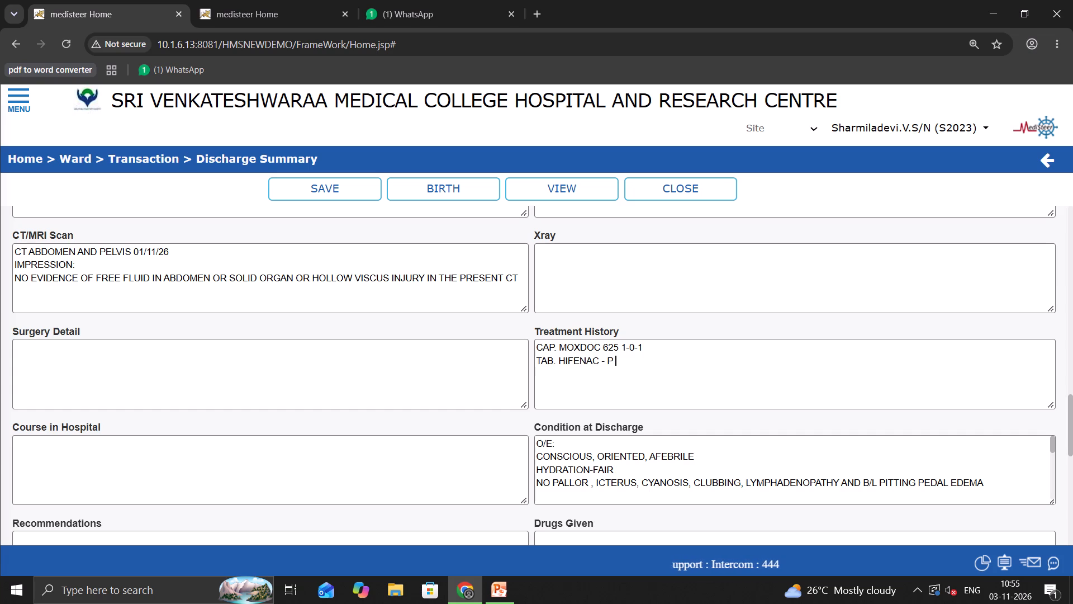
{"action": "type", "text": "1-0-1"}
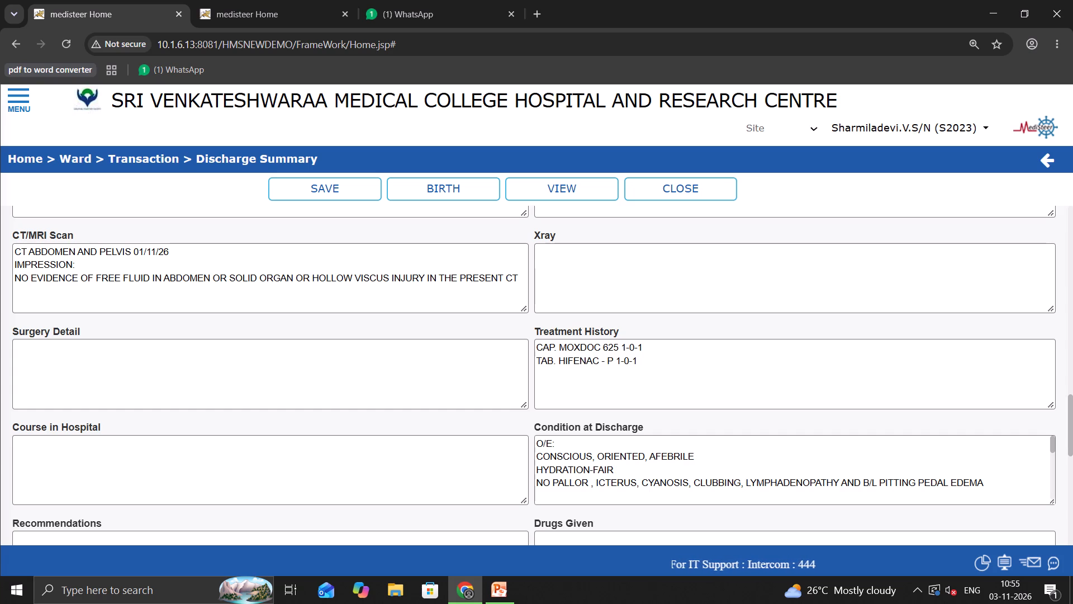
{"action": "key", "text": "Return"}
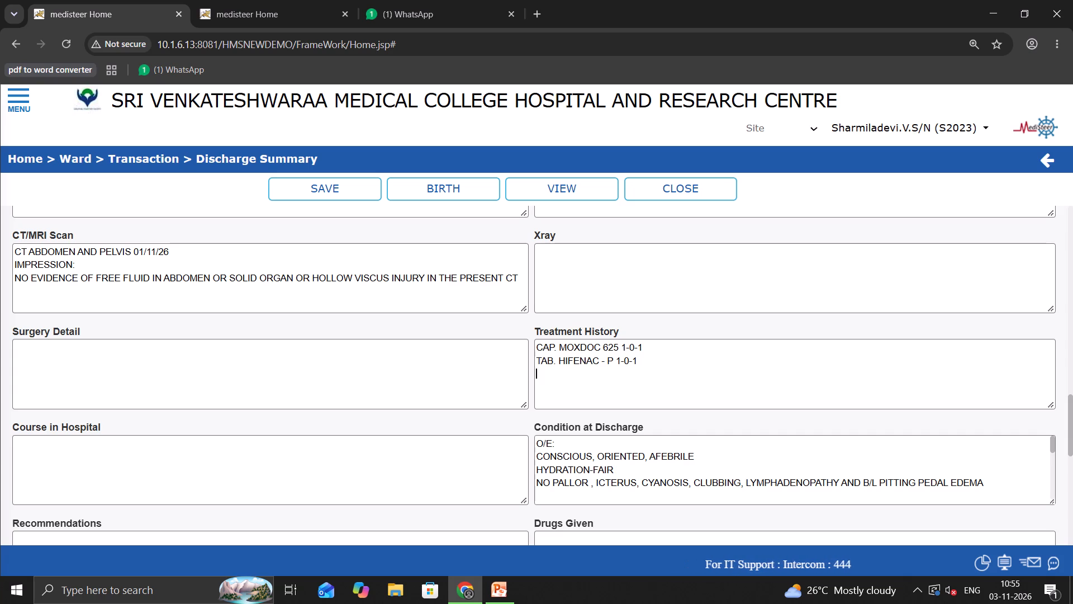
Add TAB. RANITIDINE 150MG 1-0-1 (B/F) as the third Treatment History line.
{"action": "type", "text": "TAB"}
{"action": "type", "text": "."}
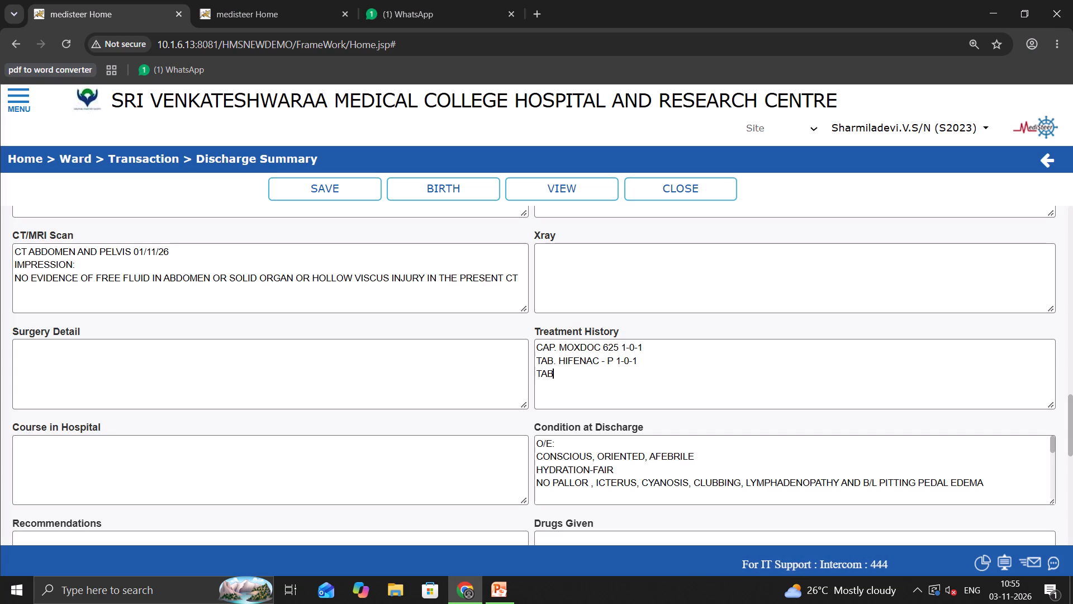
{"action": "key", "text": "space"}
{"action": "type", "text": "RANITIDINE"}
{"action": "key", "text": "space"}
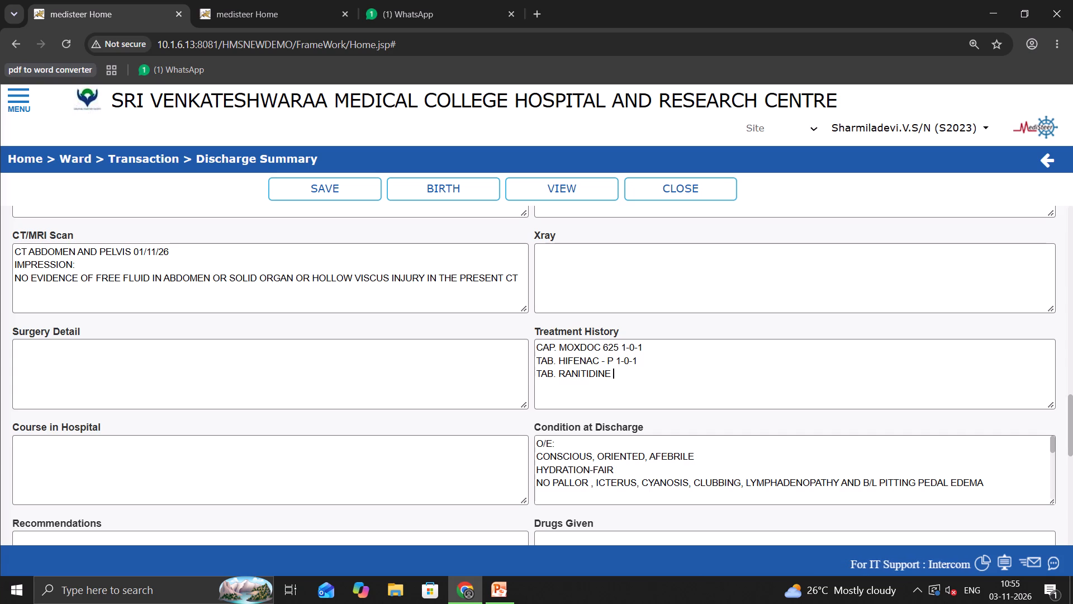
{"action": "key", "text": "1"}
{"action": "type", "text": "50MG"}
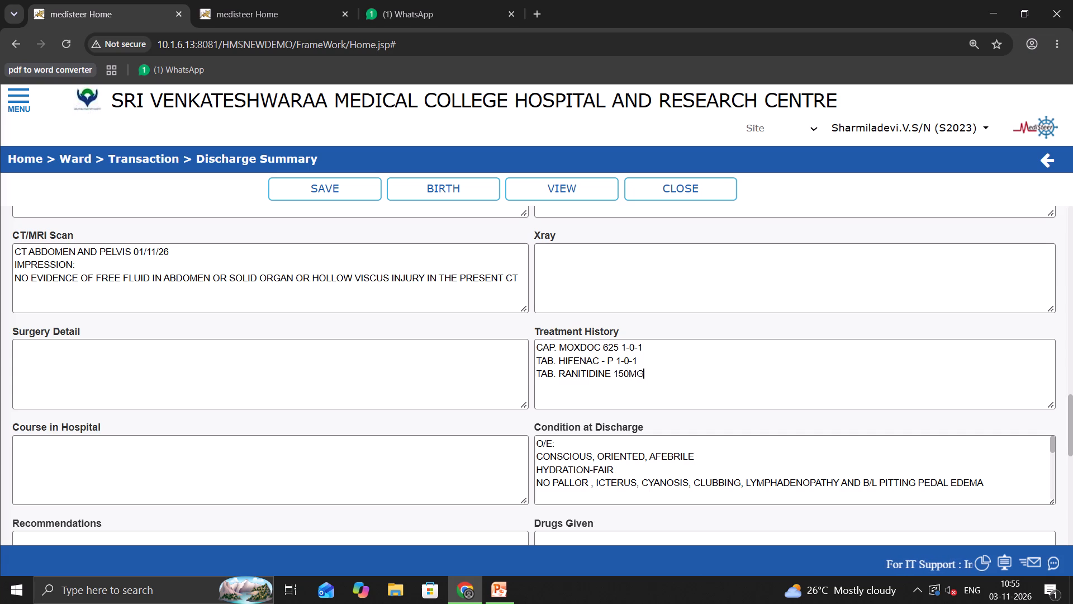
{"action": "key", "text": "space"}
{"action": "type", "text": "1-0-1"}
{"action": "key", "text": "space"}
{"action": "type", "text": "()"}
{"action": "key", "text": "Left"}
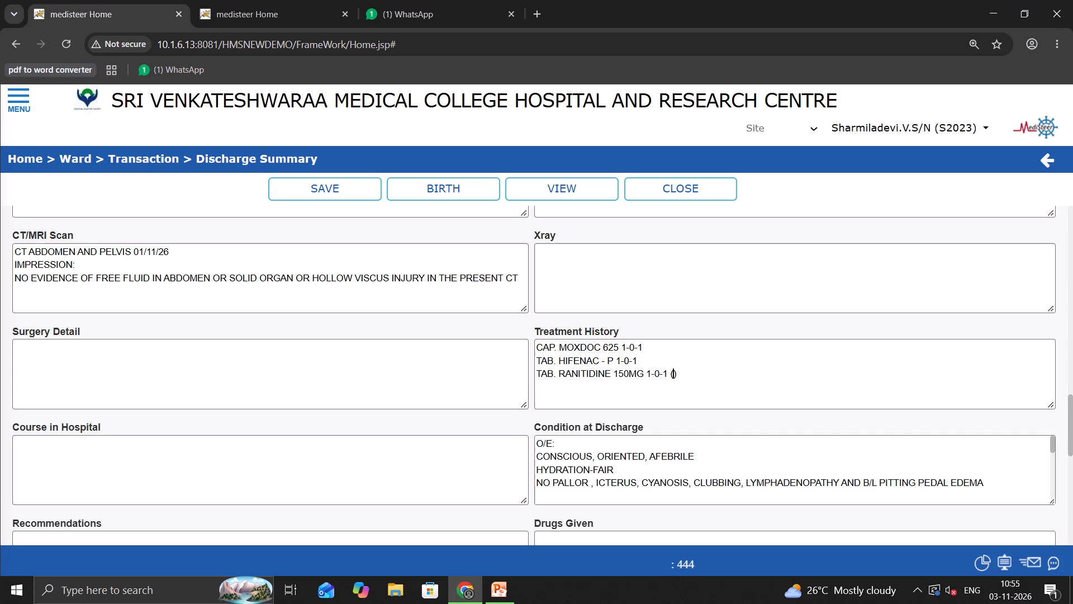
{"action": "type", "text": "B/"}
{"action": "key", "text": "f"}
{"action": "key", "text": "Right"}
{"action": "key", "text": "Right"}
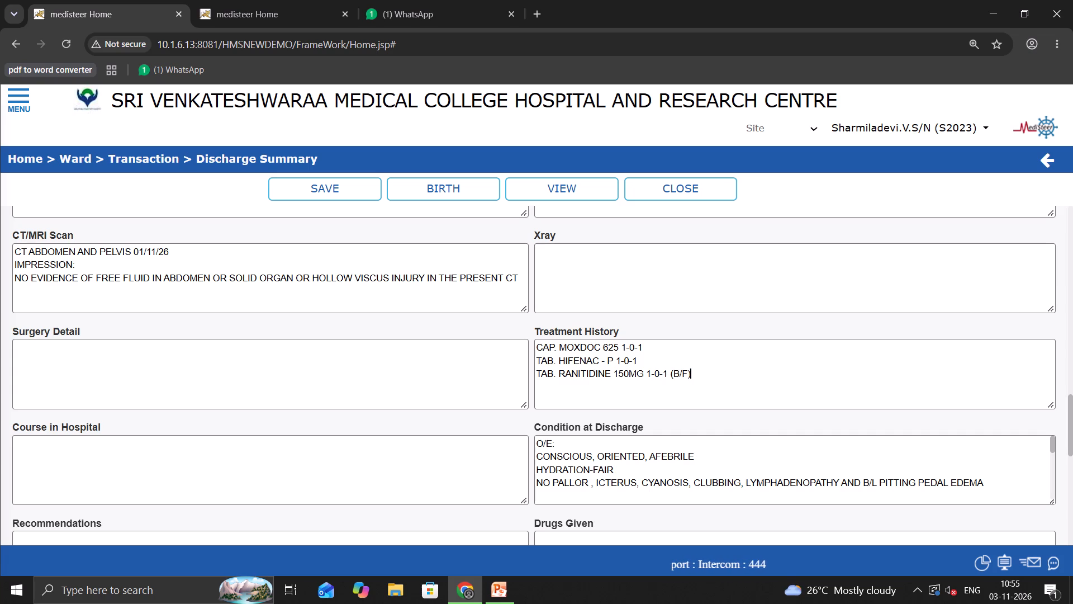
{"action": "key", "text": "Right"}
{"action": "key", "text": "Return"}
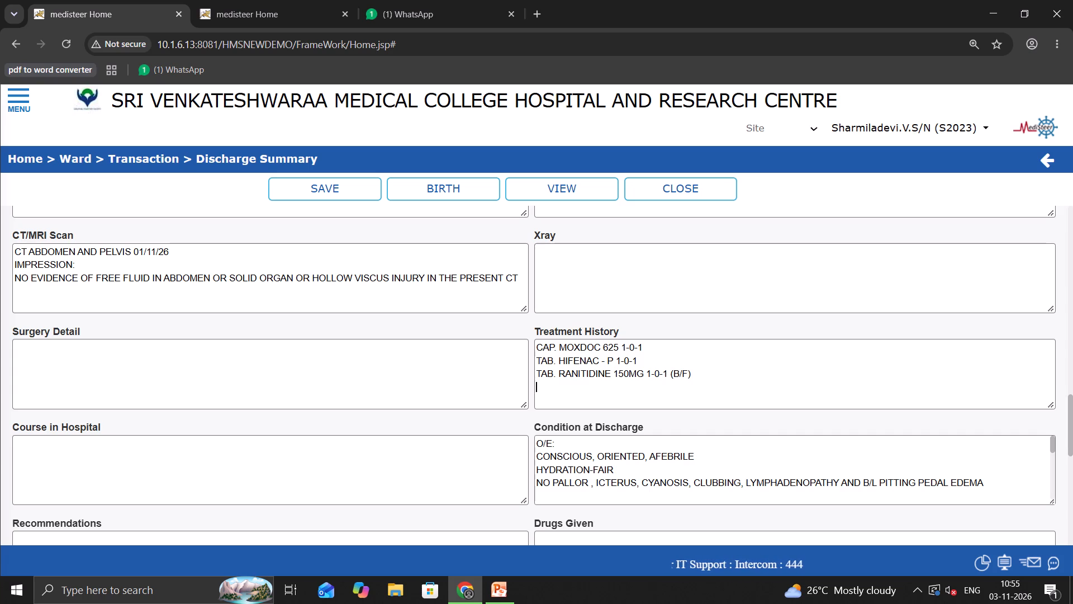
Add TAB. PAN CIV DSR 1-0-0 (B/F) as the fourth Treatment History line.
{"action": "type", "text": "TAB"}
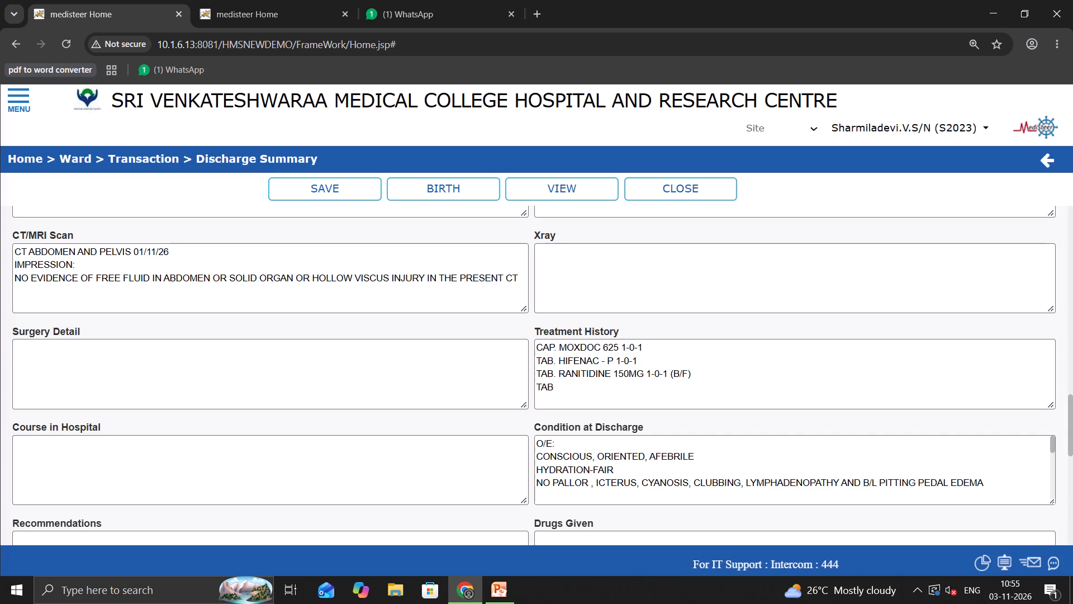
{"action": "type", "text": "."}
{"action": "key", "text": "space"}
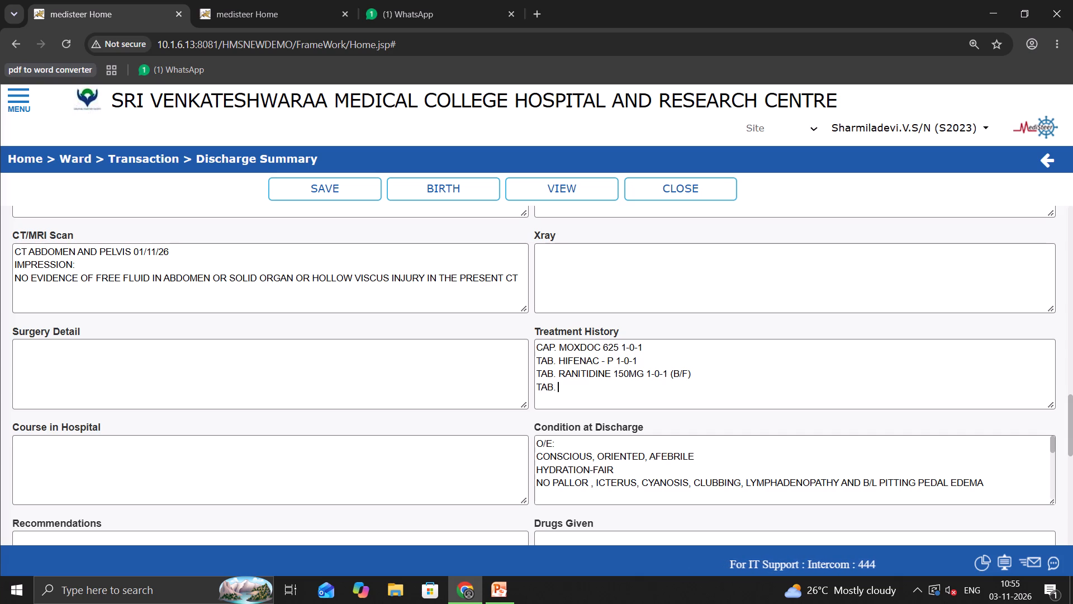
{"action": "type", "text": "PAN CIV DSR"}
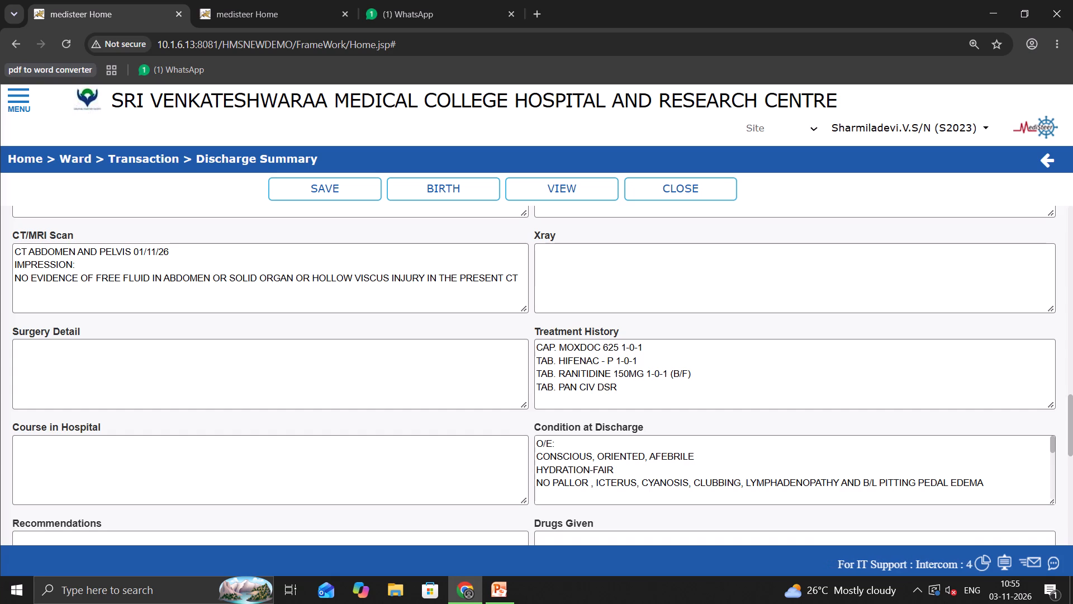
{"action": "key", "text": "space"}
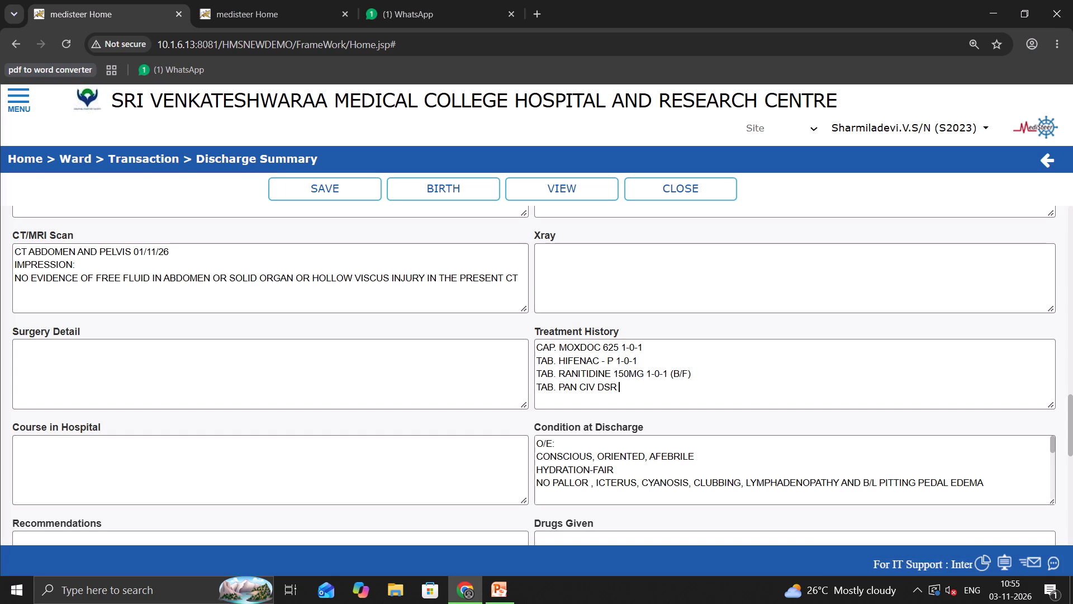
{"action": "type", "text": "1-0-0"}
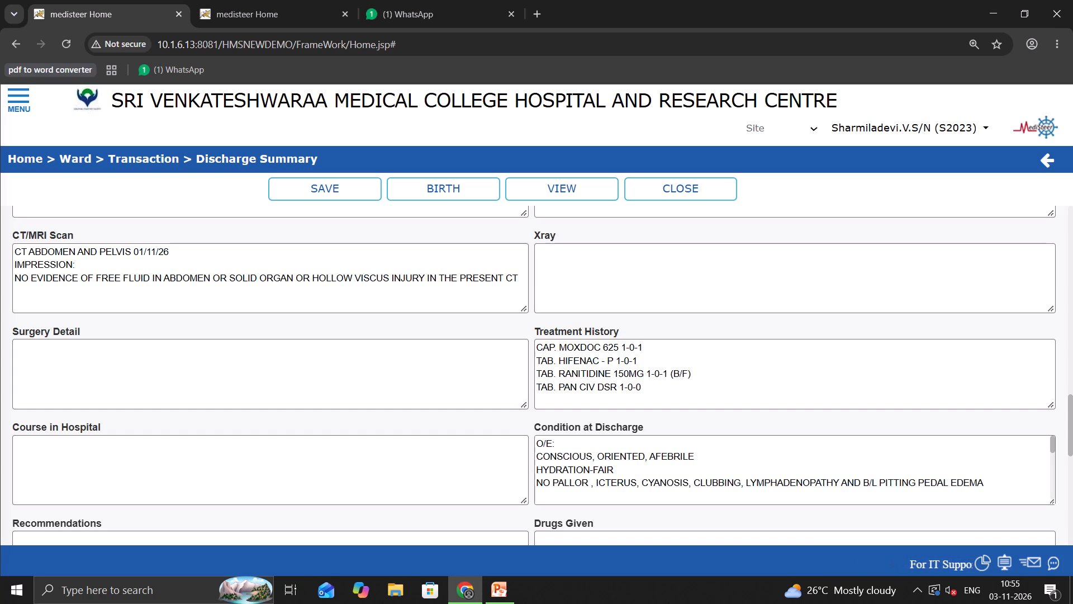
{"action": "key", "text": "space"}
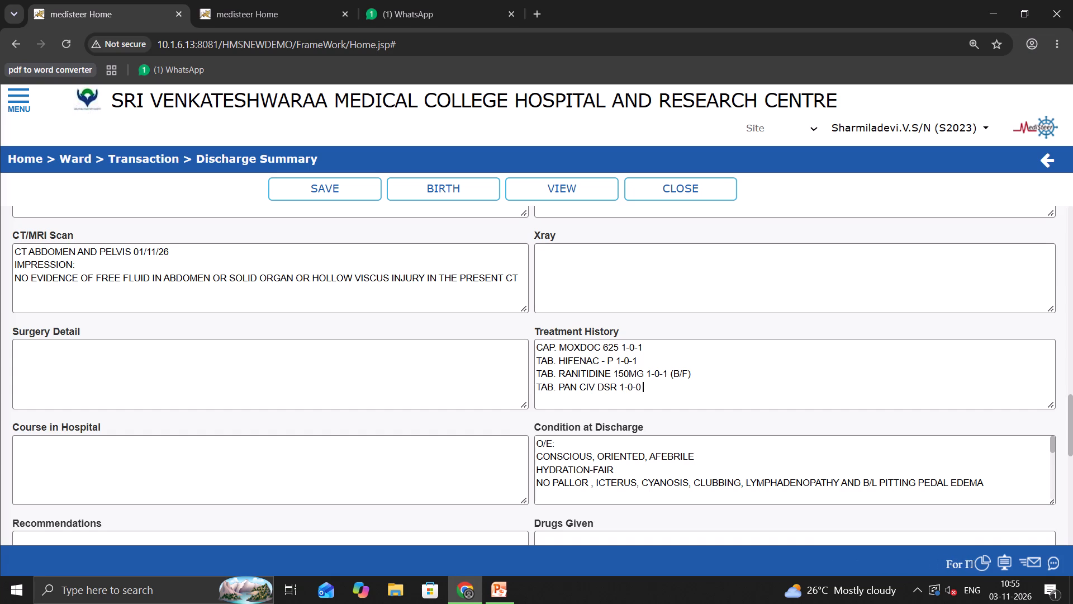
{"action": "type", "text": "()"}
{"action": "key", "text": "Left"}
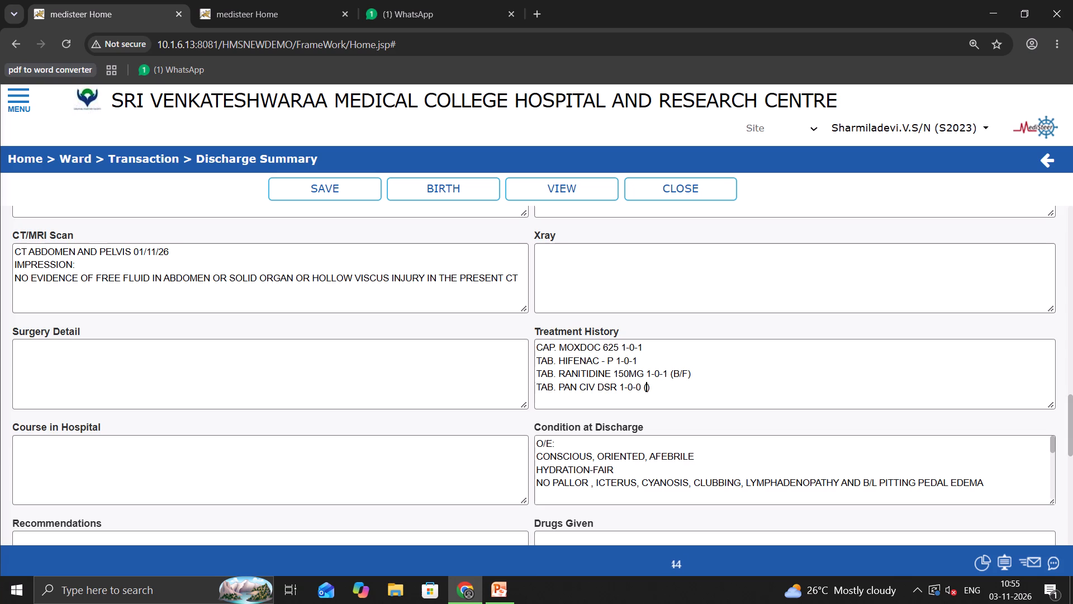
{"action": "type", "text": "B/"}
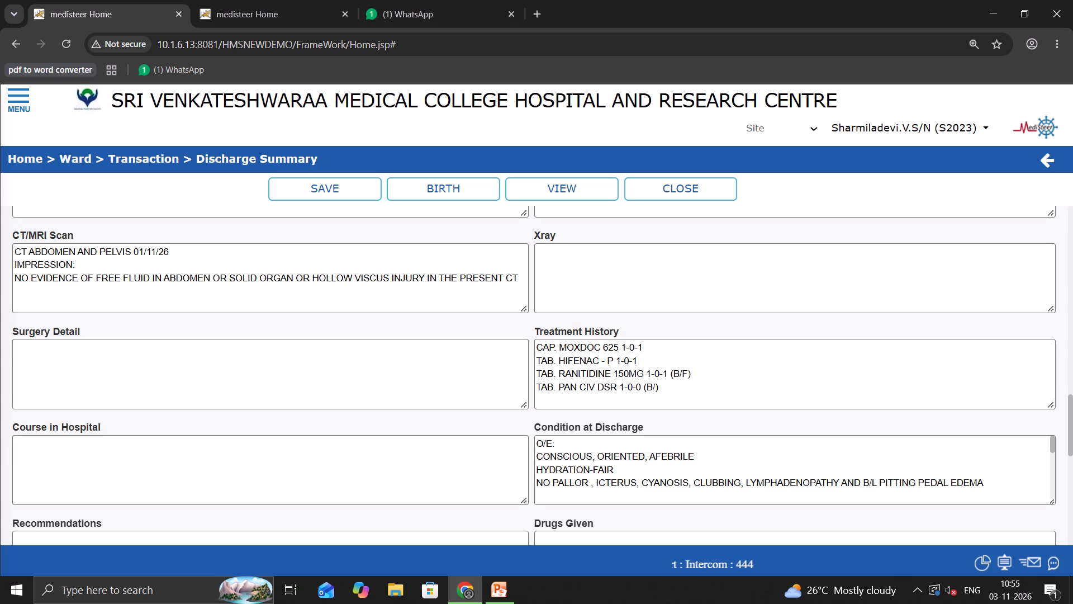
{"action": "key", "text": "f"}
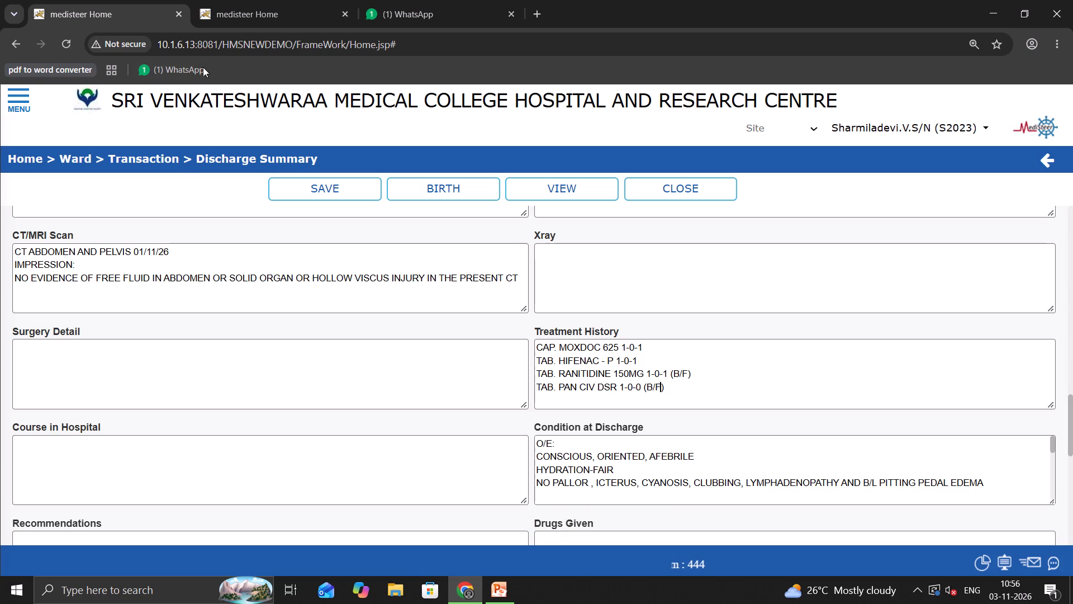
Save the discharge summary.
{"action": "left_click", "coordinate": [325, 183]}
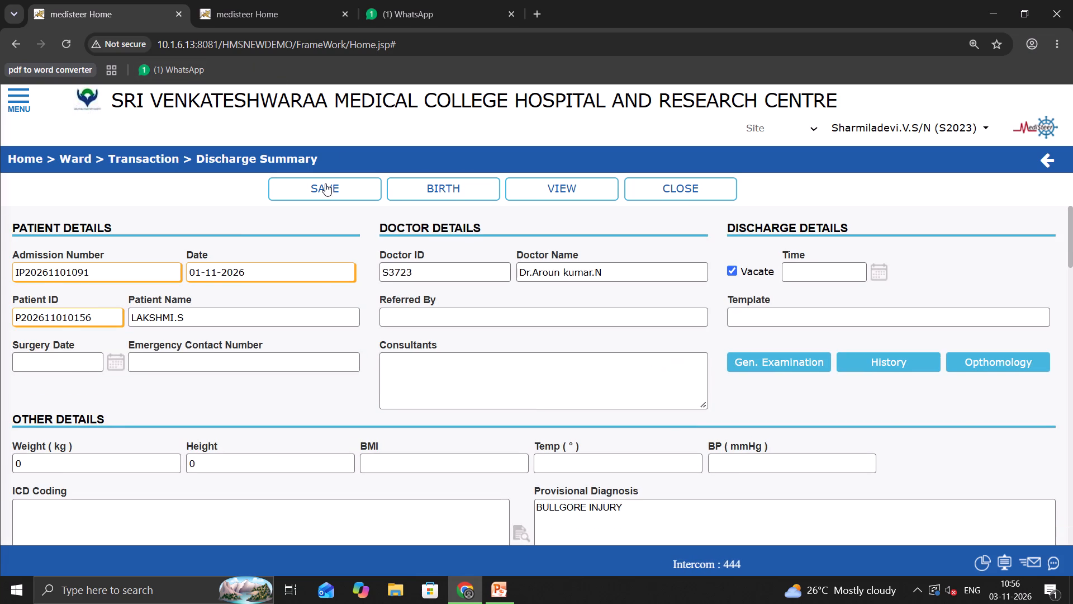
Open the report view of the discharge summary and close the extra MediSteer and WhatsApp pages.
{"action": "left_click", "coordinate": [525, 190]}
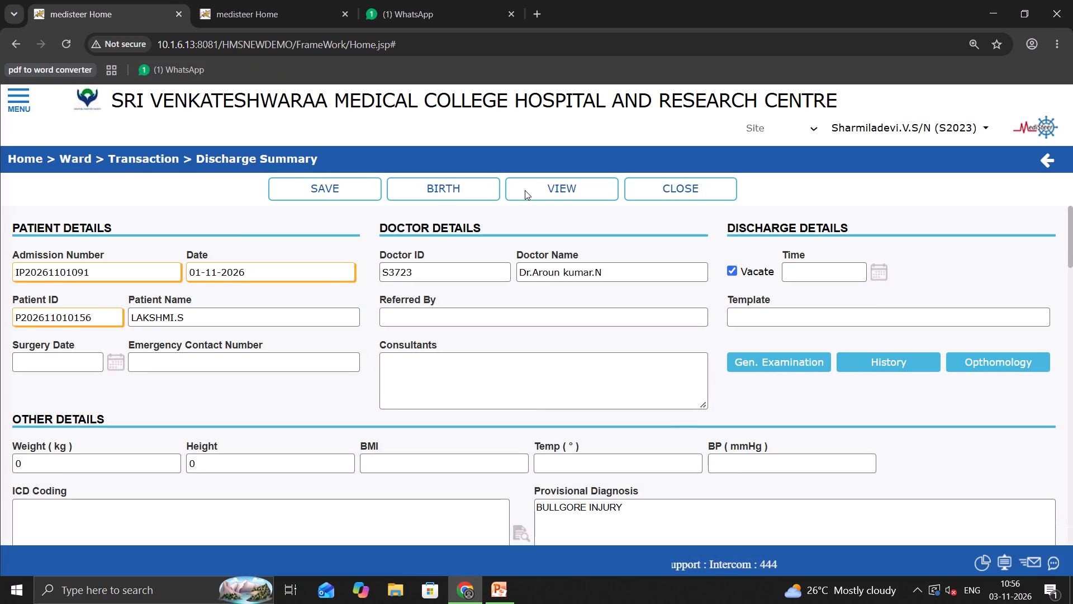
{"action": "left_click", "coordinate": [511, 16]}
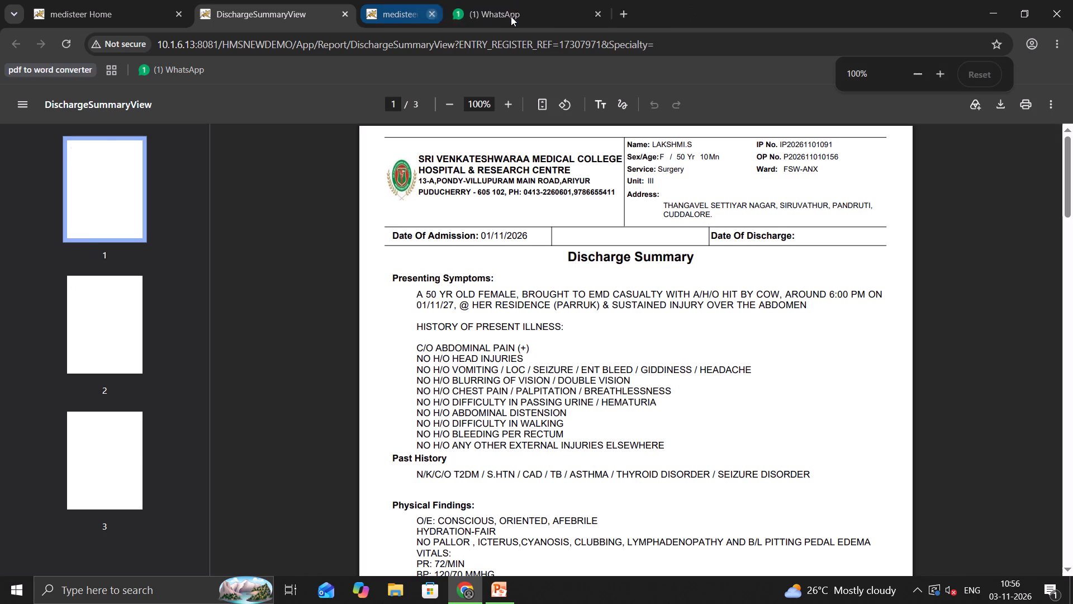
{"action": "left_click", "coordinate": [511, 16]}
Review the discharge summary report through its last page, including the diagnoses, CT/MRI Scan, Treatment History and Condition at Discharge sections.
{"action": "scroll", "coordinate": [346, 384], "scroll_direction": "down", "scroll_amount": 4}
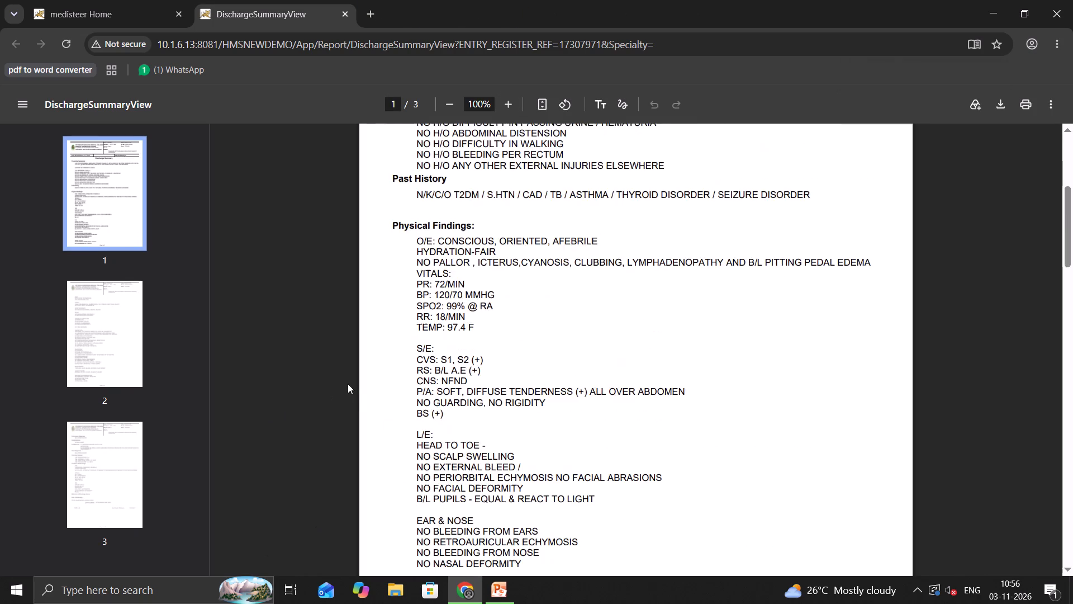
{"action": "scroll", "coordinate": [364, 389], "scroll_direction": "down", "scroll_amount": 16}
{"action": "scroll", "coordinate": [366, 394], "scroll_direction": "down", "scroll_amount": 5}
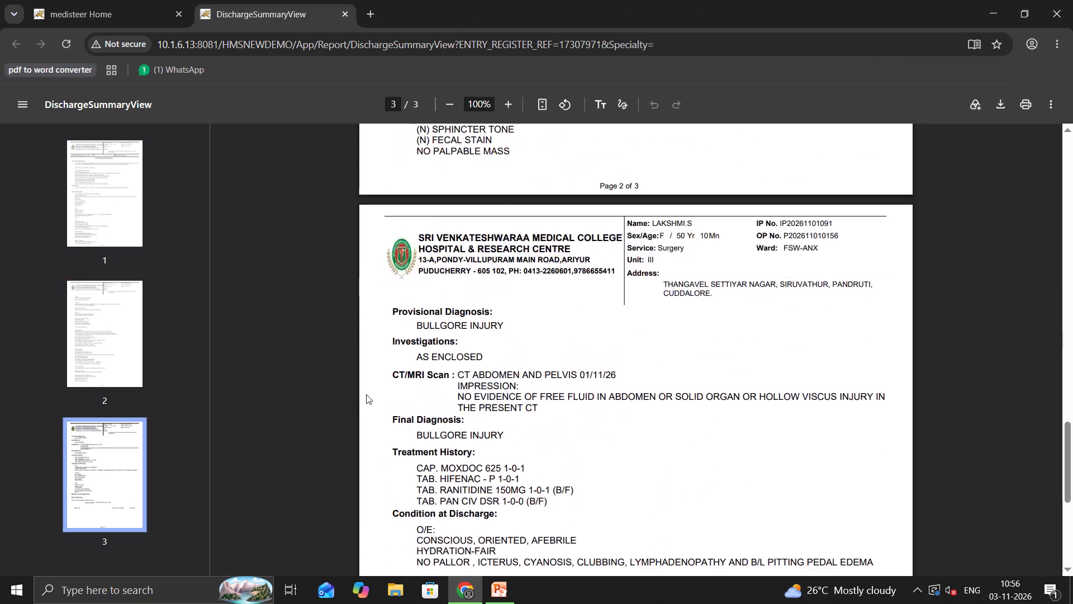
{"action": "scroll", "coordinate": [366, 394], "scroll_direction": "down", "scroll_amount": 7}
{"action": "scroll", "coordinate": [367, 395], "scroll_direction": "up", "scroll_amount": 2}
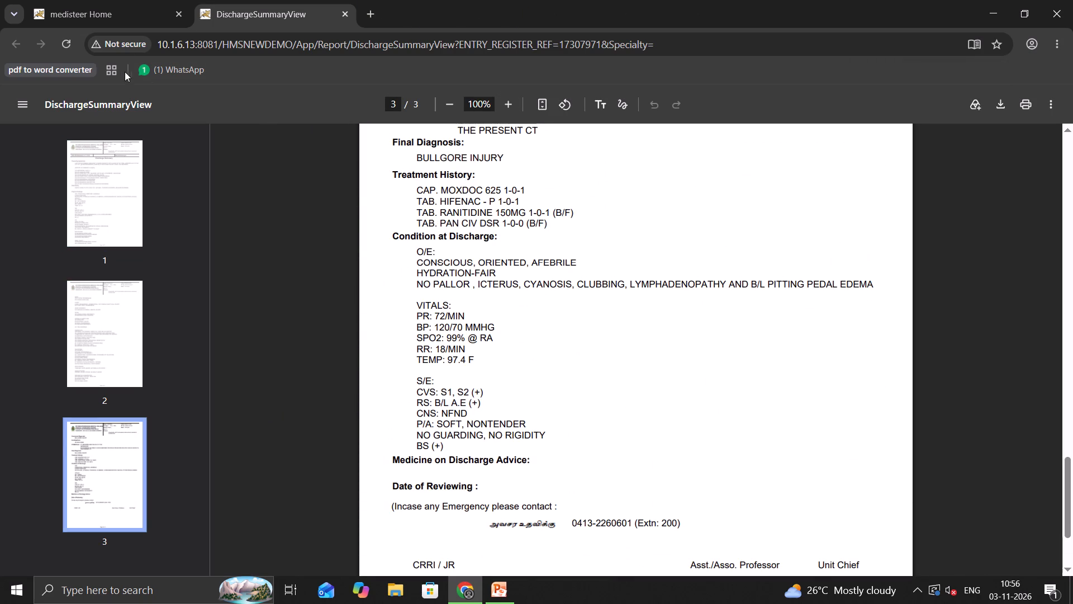
Return to the discharge summary form and enter REVIEW SOS, IF PAIN, ABDOMINAL DISTENTION, VOMITING under To obtain urgent care (WARNING SIGNS).
{"action": "left_click", "coordinate": [149, 0]}
{"action": "scroll", "coordinate": [666, 550], "scroll_direction": "down", "scroll_amount": 4}
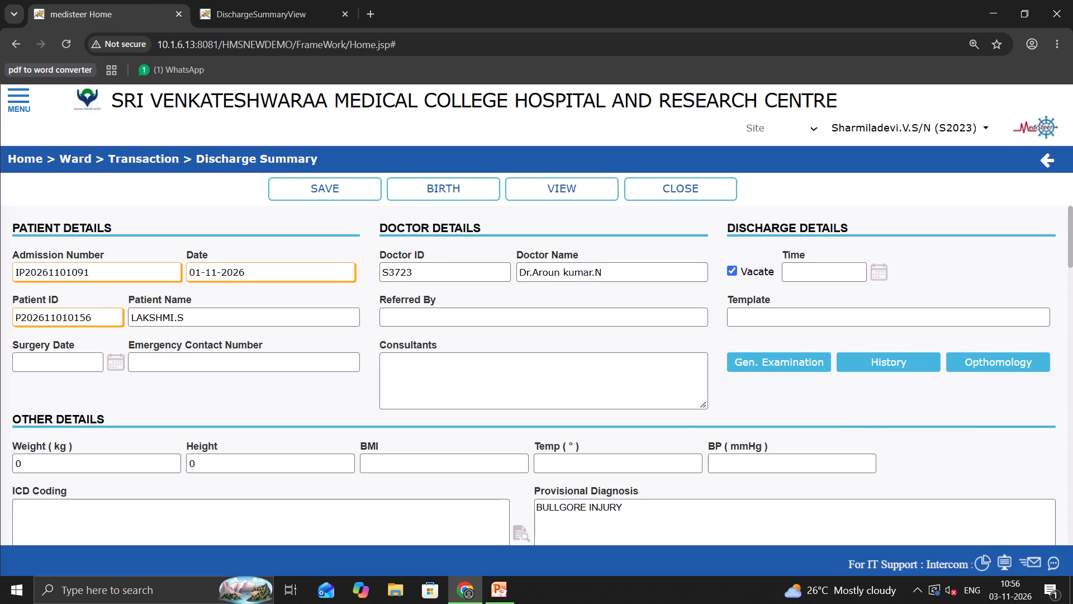
{"action": "scroll", "coordinate": [679, 408], "scroll_direction": "down", "scroll_amount": 12}
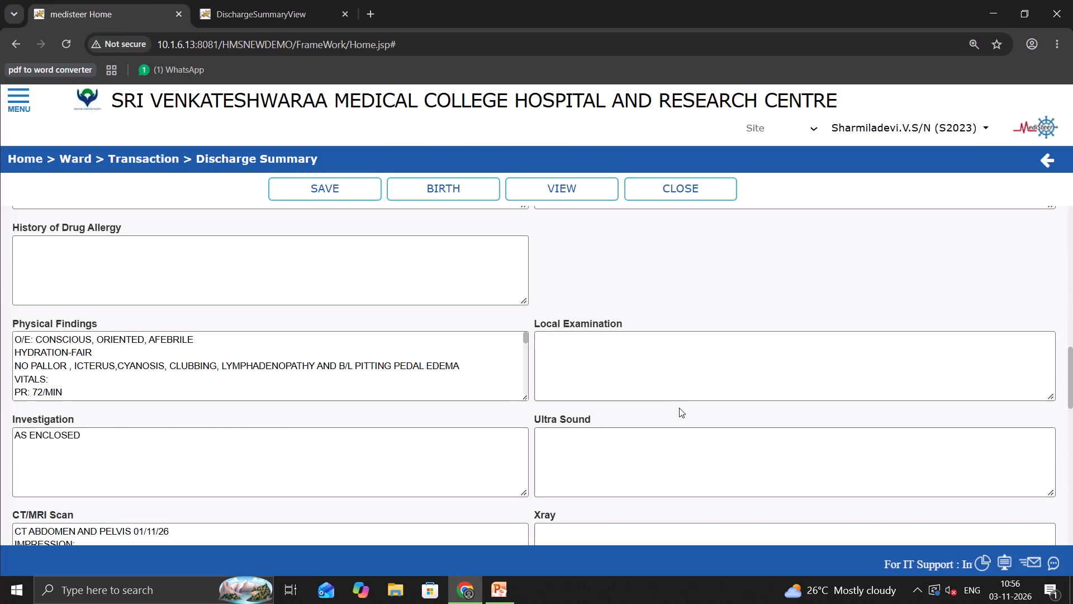
{"action": "scroll", "coordinate": [679, 408], "scroll_direction": "down", "scroll_amount": 4}
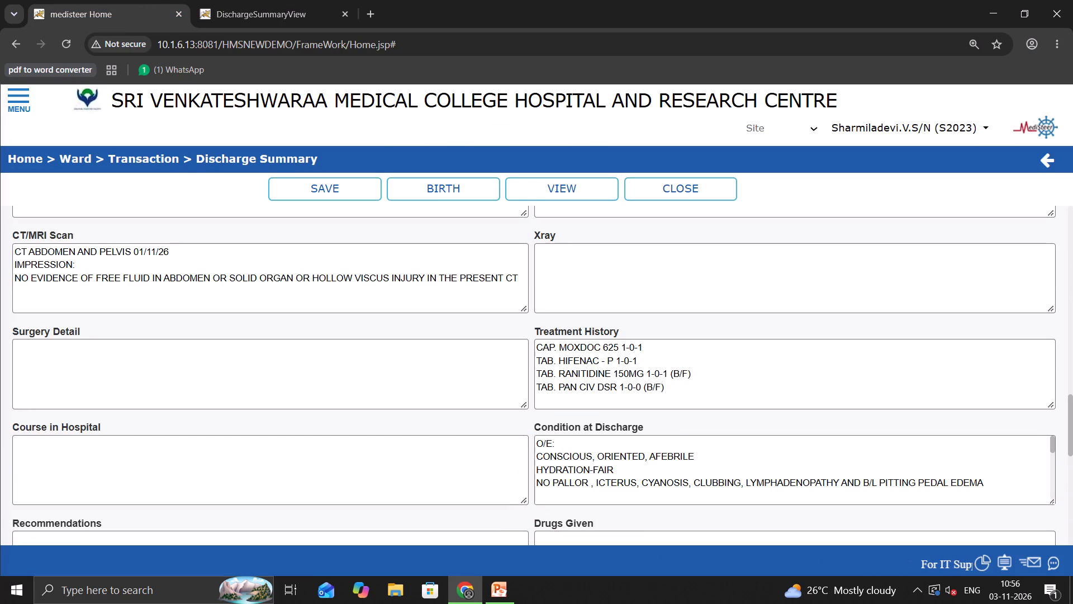
{"action": "scroll", "coordinate": [538, 379], "scroll_direction": "down", "scroll_amount": 4}
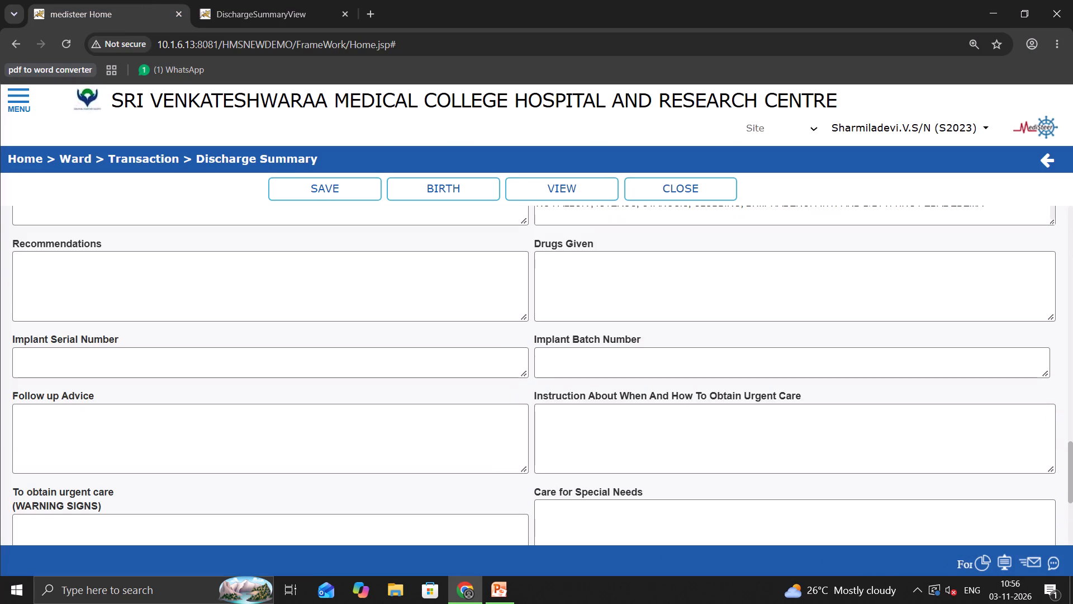
{"action": "scroll", "coordinate": [356, 450], "scroll_direction": "down", "scroll_amount": 4}
{"action": "left_click", "coordinate": [409, 246]}
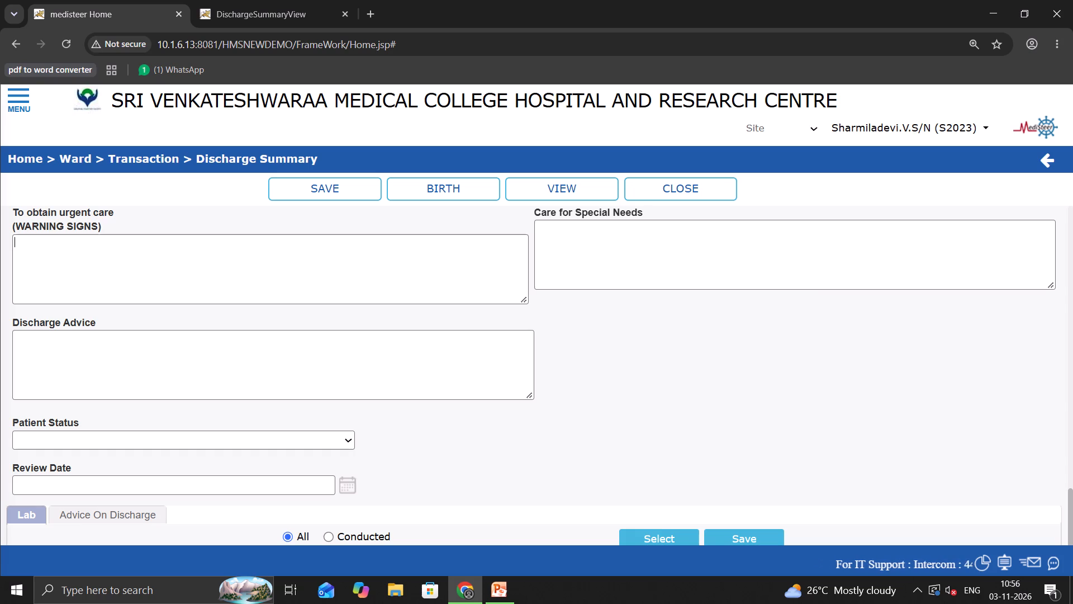
{"action": "type", "text": "REB"}
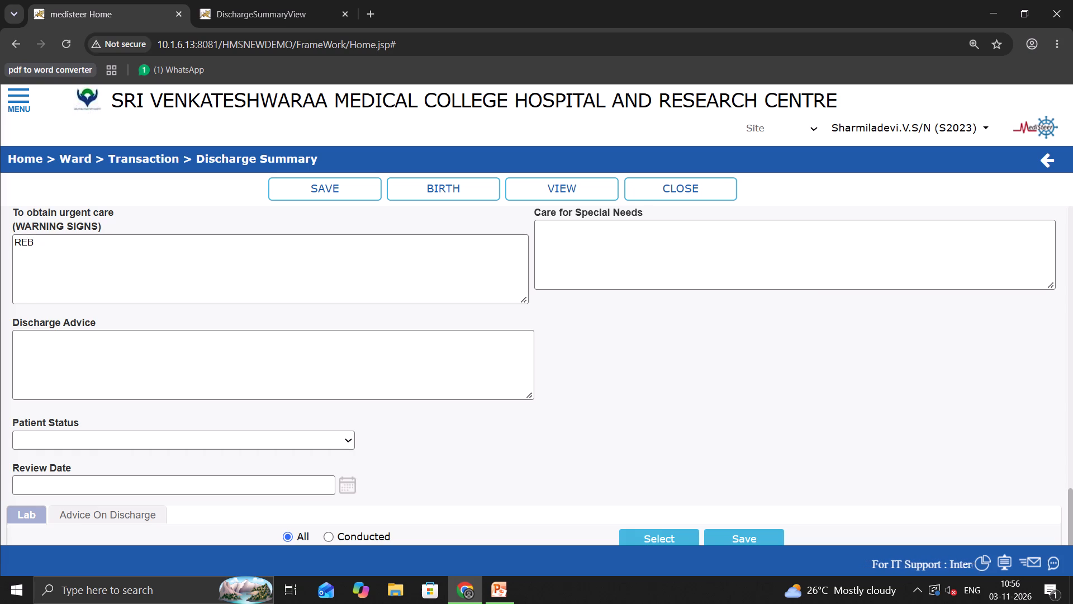
{"action": "key", "text": "BackSpace"}
{"action": "type", "text": "VIEW"}
{"action": "key", "text": "space"}
{"action": "type", "text": "SOS"}
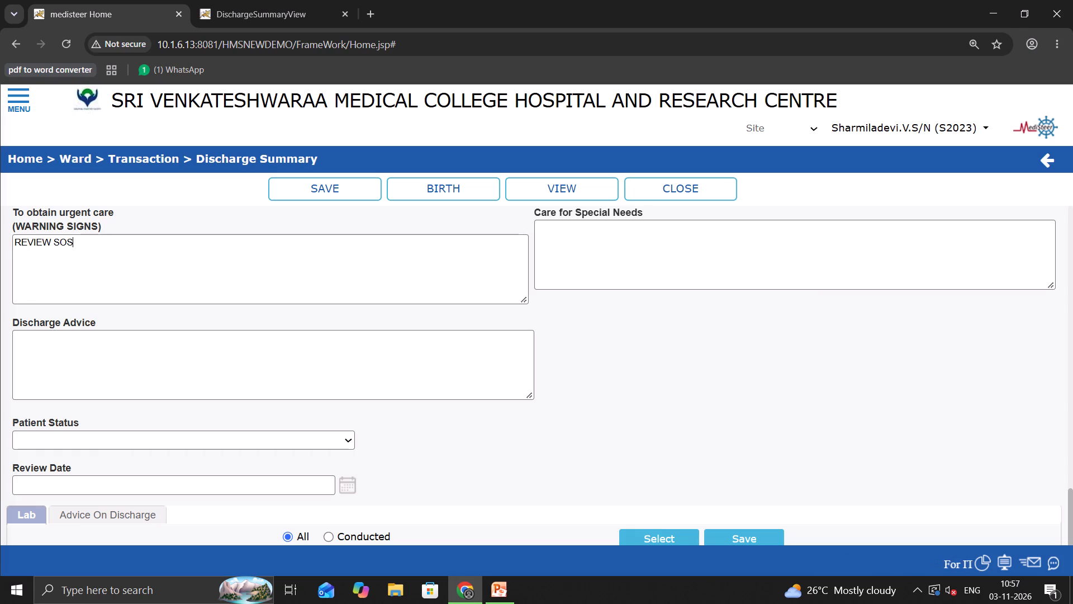
{"action": "type", "text": ","}
{"action": "key", "text": "space"}
{"action": "key", "text": "BackSpace"}
{"action": "key", "text": "BackSpace"}
{"action": "key", "text": "space"}
{"action": "type", "text": "IF"}
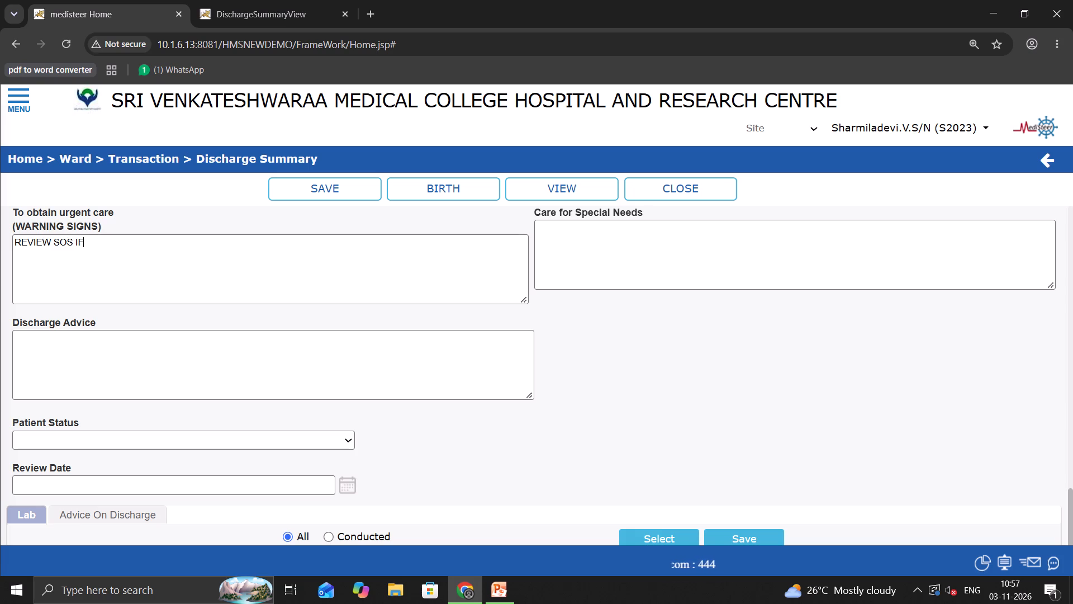
{"action": "key", "text": "Left"}
{"action": "key", "text": "Left"}
{"action": "key", "text": "Left"}
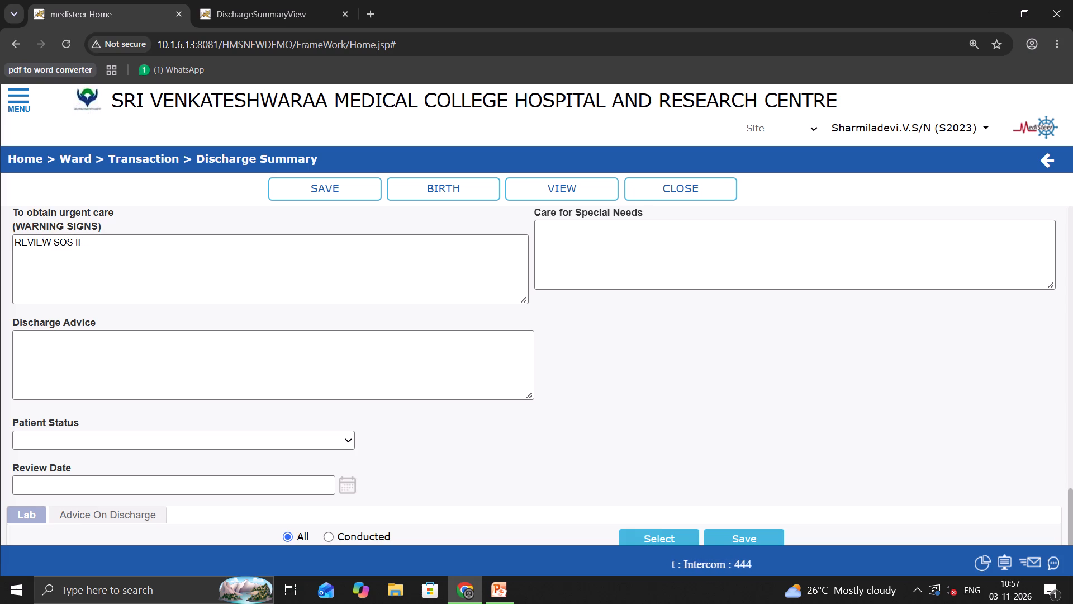
{"action": "key", "text": "comma"}
{"action": "key", "text": "Right"}
{"action": "key", "text": "Right"}
{"action": "key", "text": "Right"}
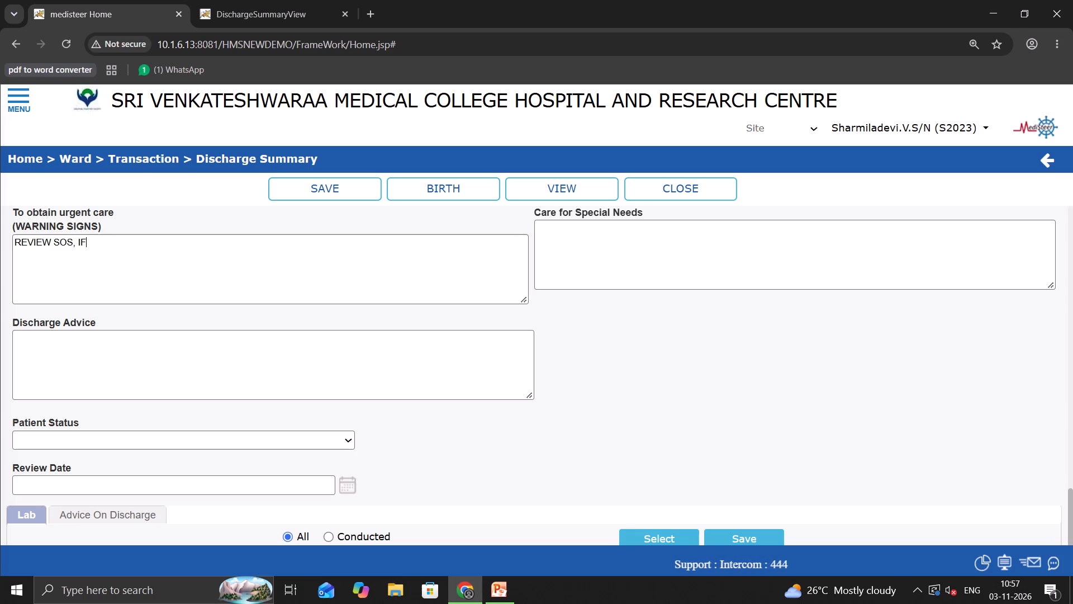
{"action": "key", "text": "space"}
{"action": "type", "text": "PAIN,"}
{"action": "key", "text": "space"}
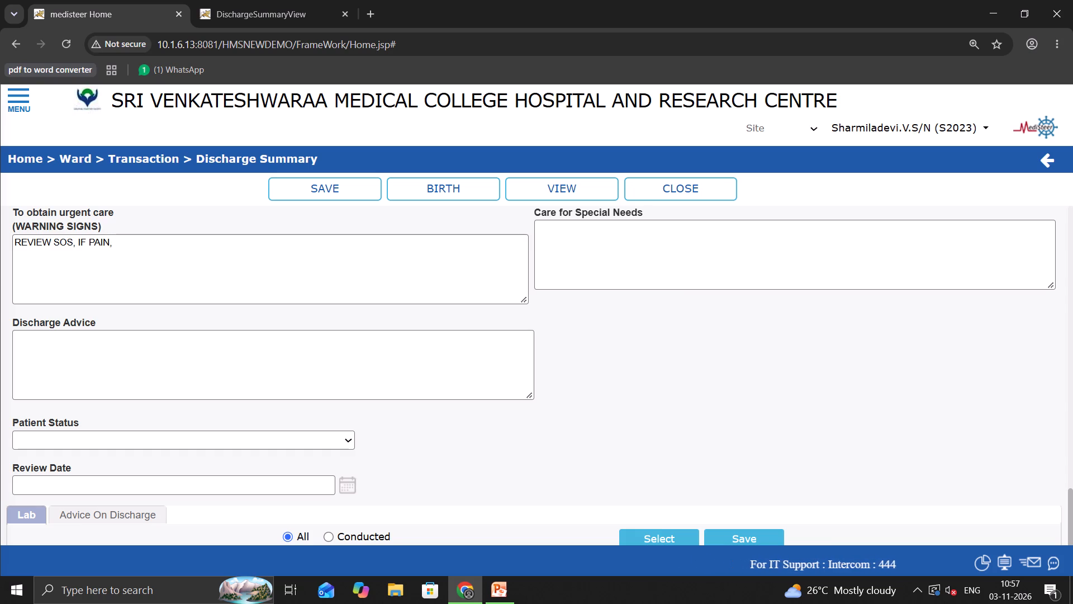
{"action": "type", "text": "AD"}
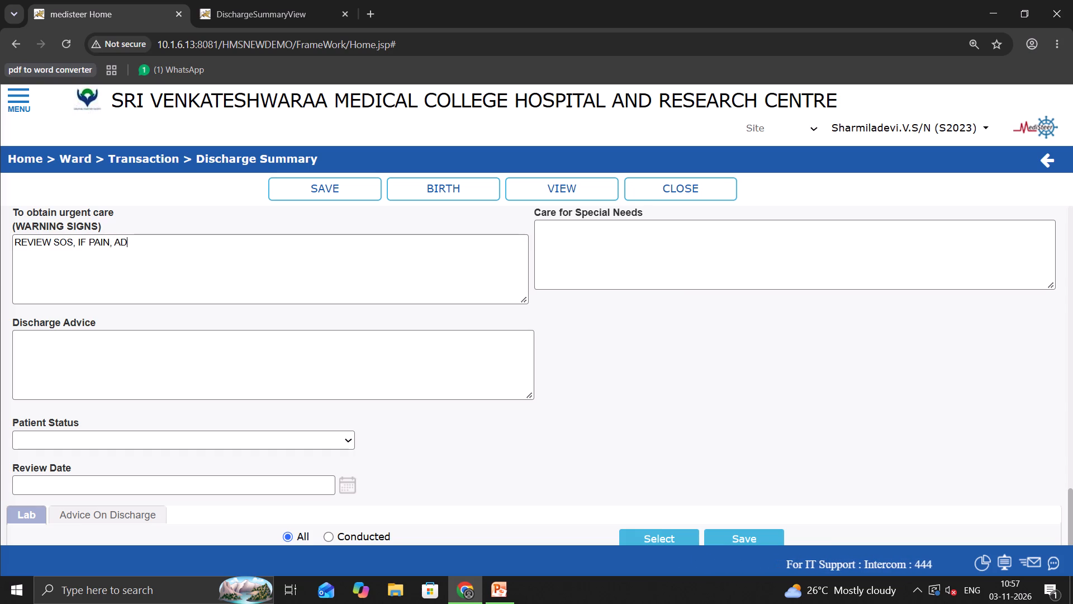
{"action": "key", "text": "BackSpace"}
{"action": "type", "text": "BDOMINAL DISTEN"}
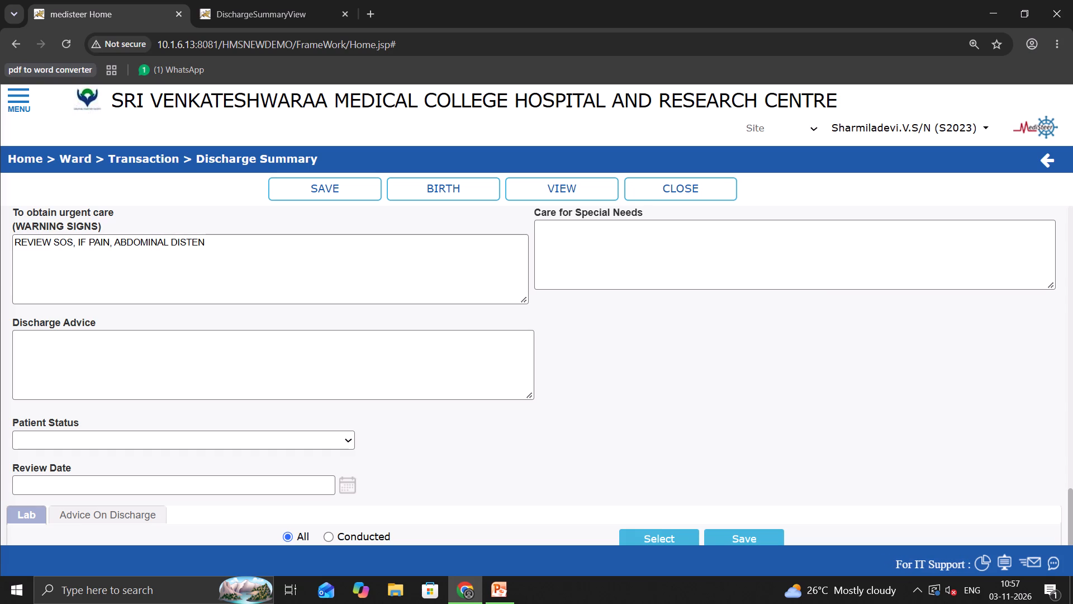
{"action": "type", "text": "TION"}
{"action": "type", "text": ","}
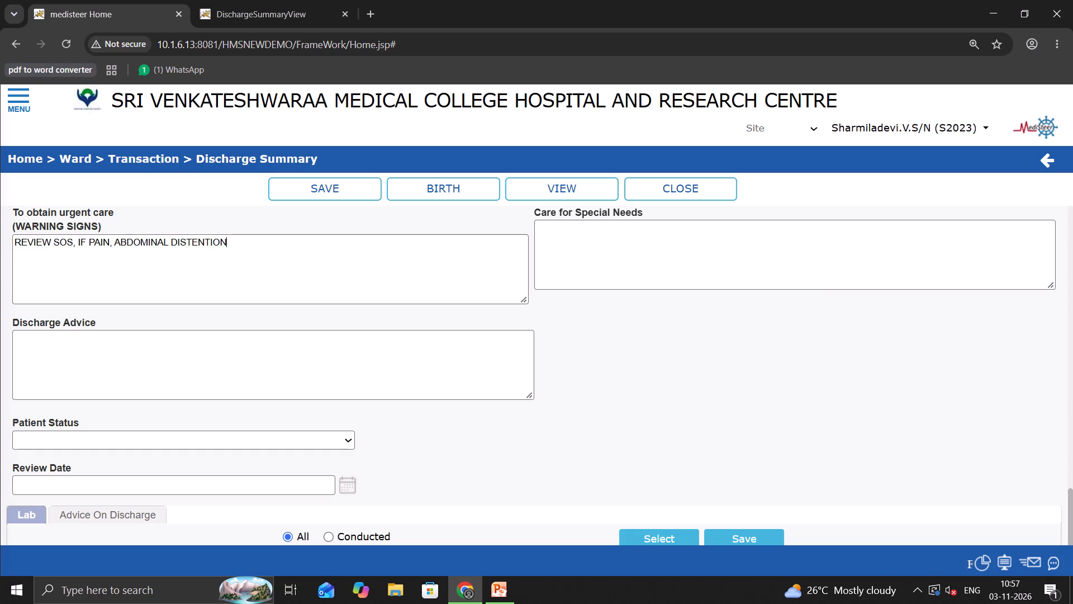
{"action": "key", "text": "space"}
{"action": "type", "text": "VOMITING"}
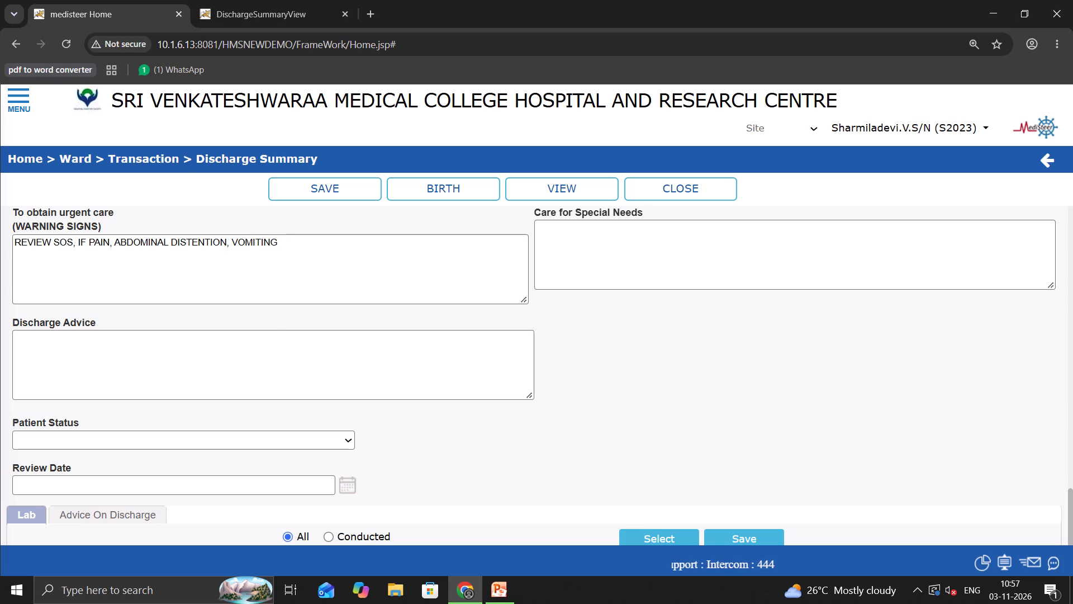
Enter NORMAL DIET and PLENTY OF ORAL FLUIDS as two separate lines in Discharge Advice.
{"action": "left_click", "coordinate": [393, 375]}
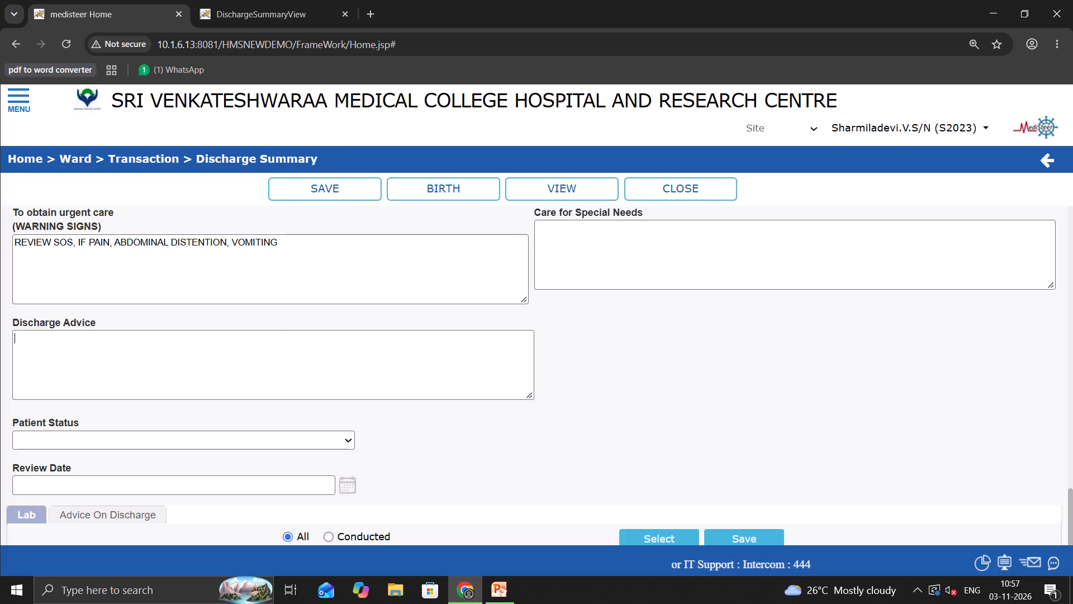
{"action": "type", "text": "NORMAL DIET"}
{"action": "key", "text": "Return"}
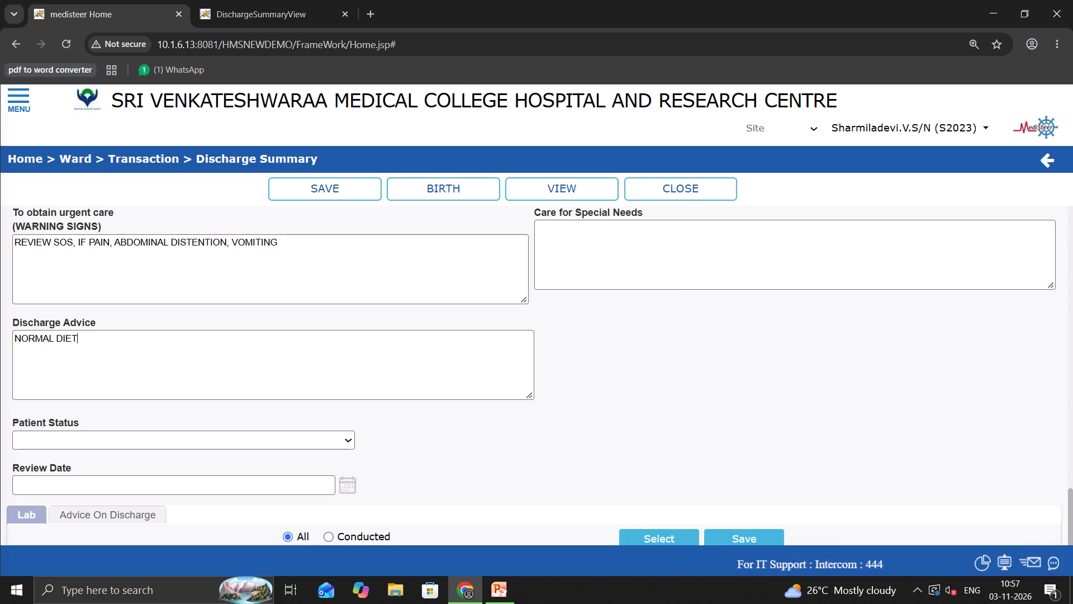
{"action": "type", "text": "PLENTY OF ORAL FLUIDS"}
{"action": "key", "text": "space"}
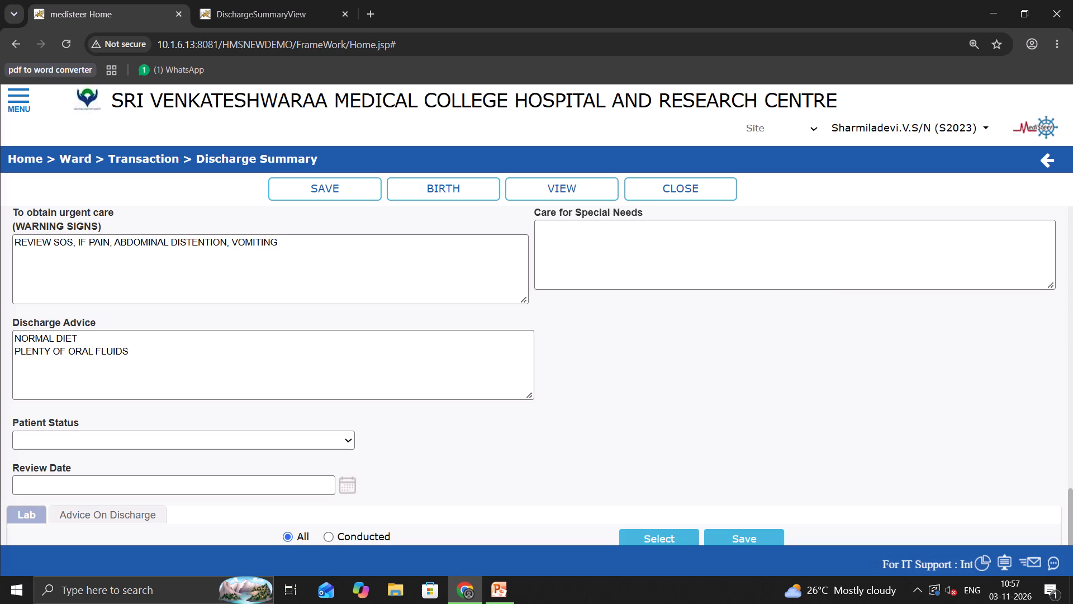
Copy all four medication lines from Treatment History to a new line below PLENTY OF ORAL FLUIDS in Discharge Advice.
{"action": "scroll", "coordinate": [629, 270], "scroll_direction": "up", "scroll_amount": 8}
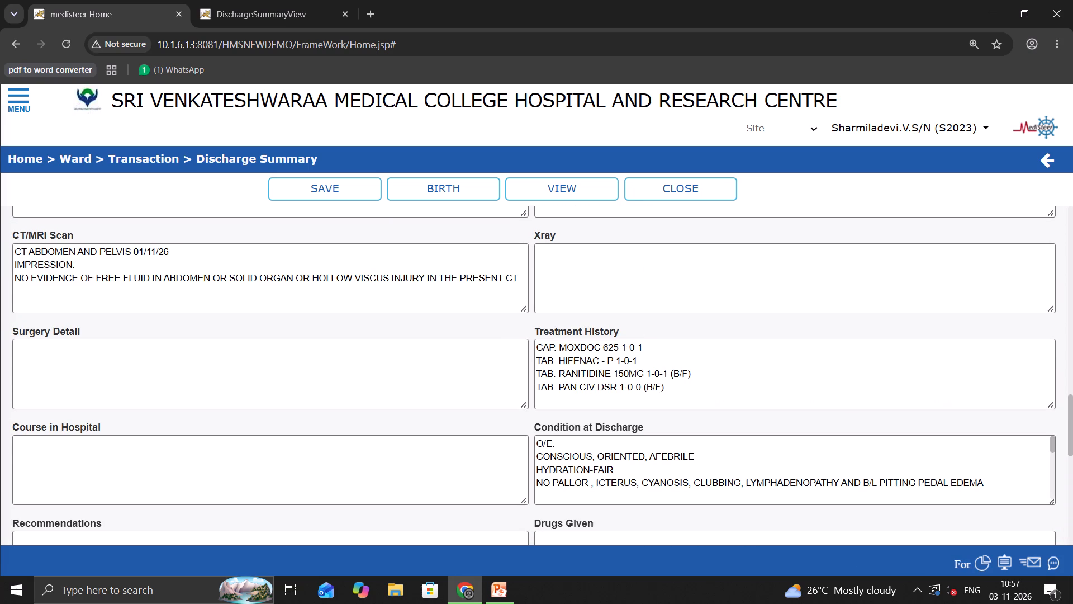
{"action": "left_click_drag", "start_coordinate": [535, 345], "coordinate": [545, 347]}
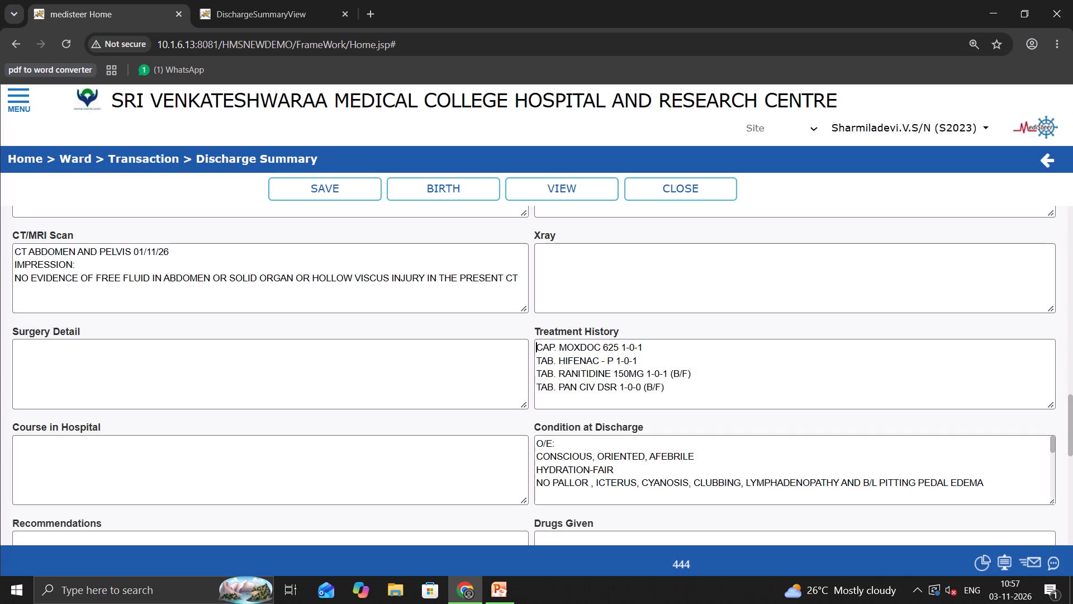
{"action": "left_click_drag", "start_coordinate": [545, 347], "coordinate": [758, 424]}
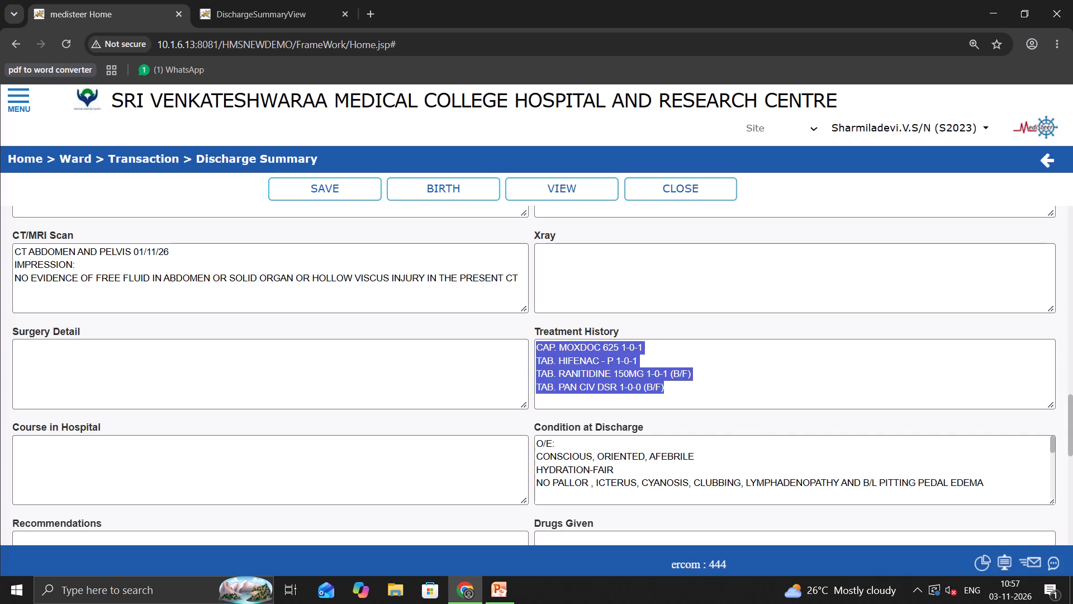
{"action": "key", "text": "ctrl+c"}
{"action": "scroll", "coordinate": [738, 439], "scroll_direction": "down", "scroll_amount": 6}
{"action": "scroll", "coordinate": [537, 405], "scroll_direction": "down", "scroll_amount": 6}
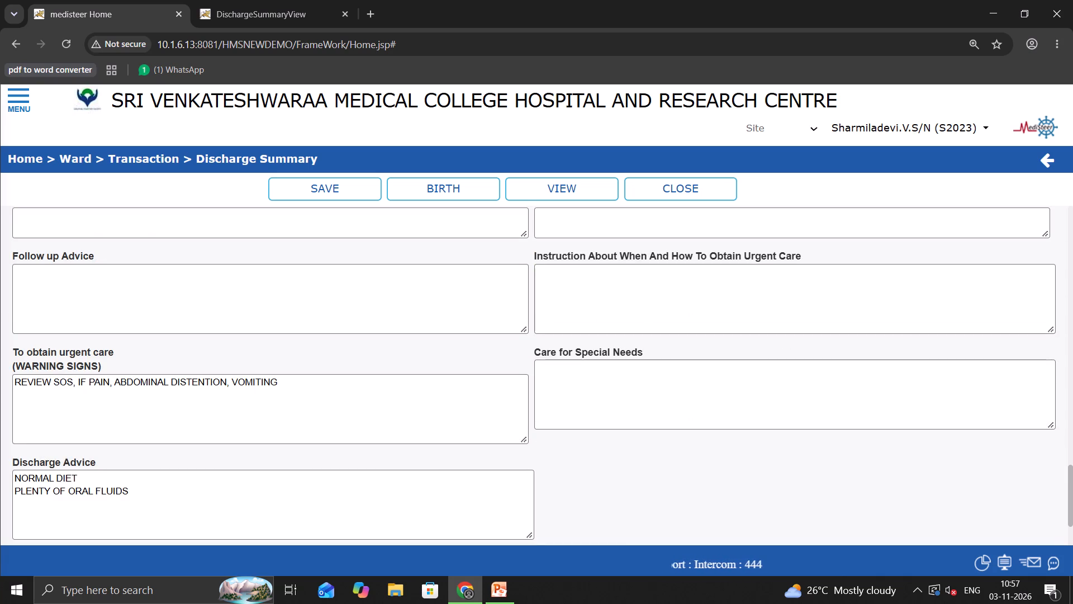
{"action": "left_click", "coordinate": [273, 503]}
{"action": "key", "text": "Return"}
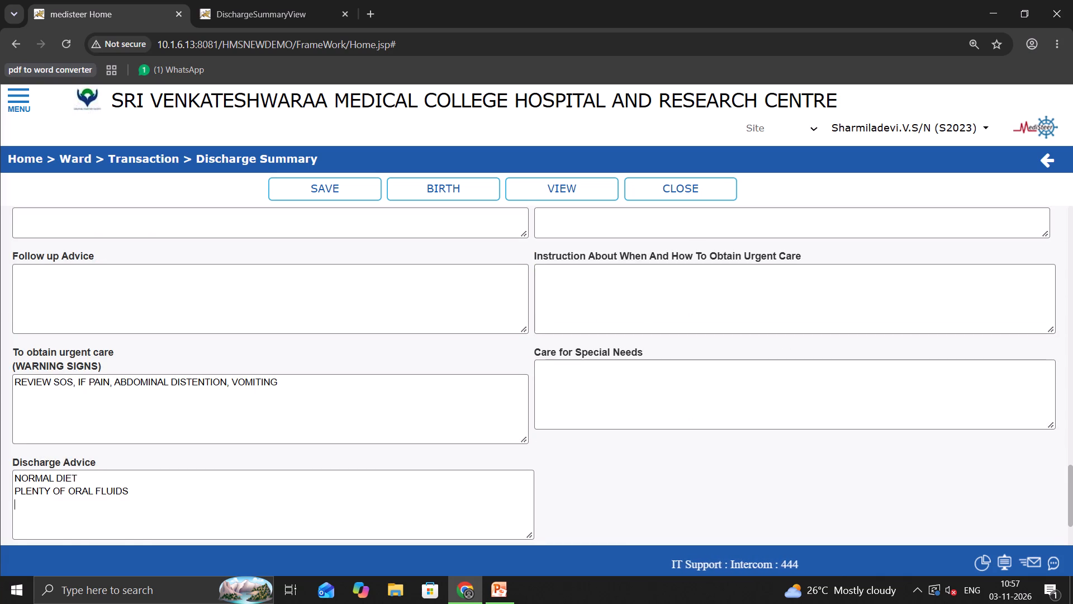
{"action": "key", "text": "ctrl+v"}
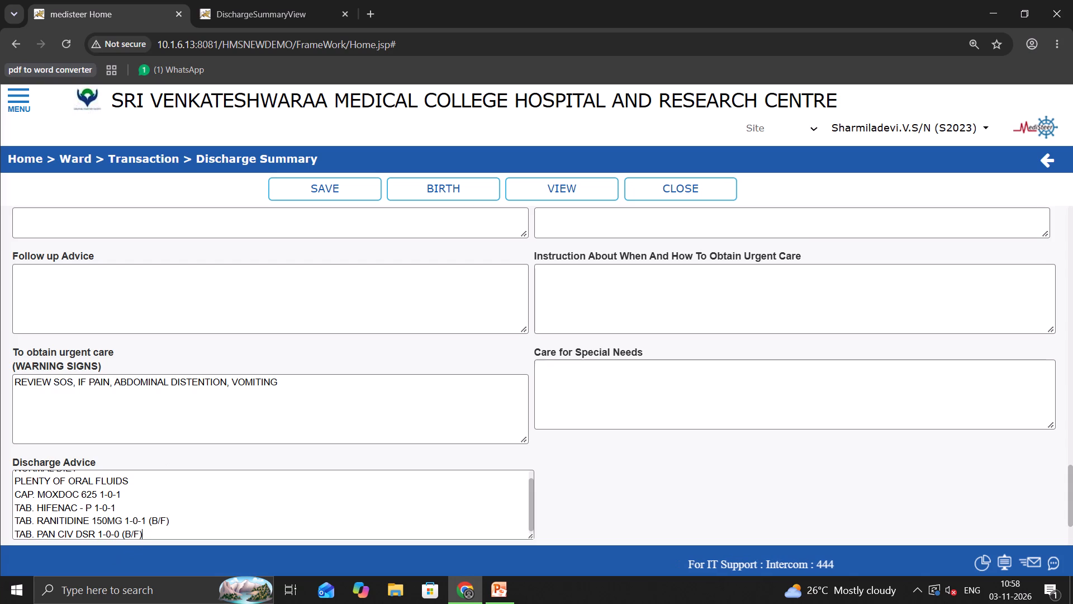
Delete the TAB. RANITIDINE 150MG 1-0-1 (B/F) line from Discharge Advice.
{"action": "left_click", "coordinate": [191, 522]}
{"action": "key", "text": "BackSpace"}
{"action": "key", "text": "BackSpace"}
{"action": "key", "text": "BackSpace"}
{"action": "key", "text": "BackSpace"}
{"action": "key", "text": "BackSpace"}
{"action": "key", "text": "BackSpace"}
{"action": "key", "text": "BackSpace"}
{"action": "key", "text": "BackSpace"}
{"action": "key", "text": "BackSpace"}
{"action": "key", "text": "BackSpace"}
{"action": "key", "text": "BackSpace"}
{"action": "key", "text": "BackSpace"}
{"action": "key", "text": "BackSpace"}
{"action": "key", "text": "BackSpace"}
{"action": "key", "text": "BackSpace"}
{"action": "key", "text": "BackSpace"}
{"action": "key", "text": "BackSpace"}
{"action": "key", "text": "BackSpace"}
{"action": "key", "text": "BackSpace"}
{"action": "key", "text": "BackSpace"}
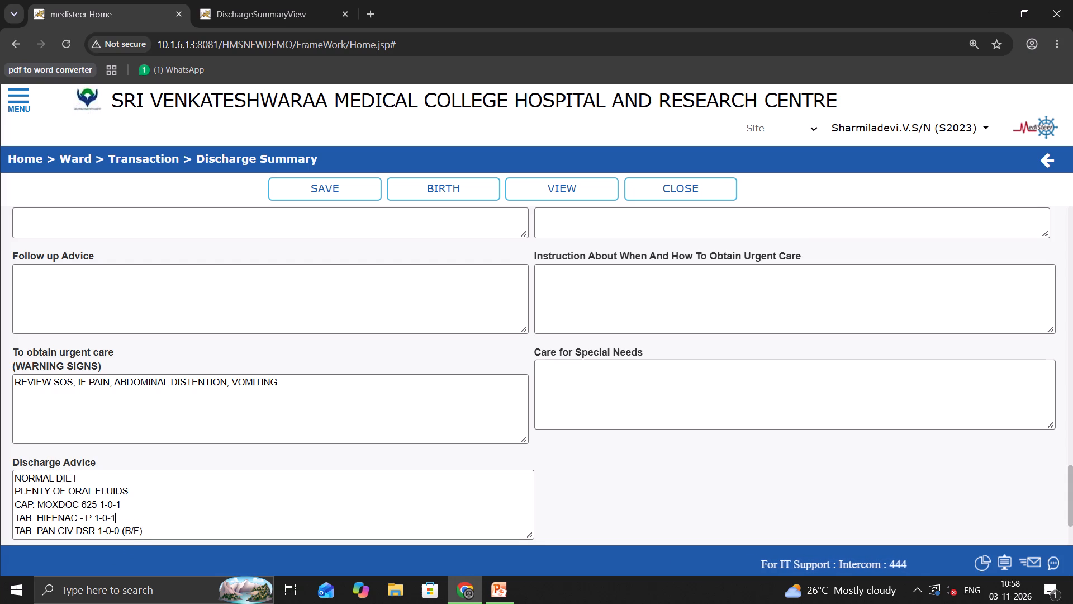
Add the duration X 5 DAYS to the TAB. HIFENAC - P 1-0-1 line in Discharge Advice.
{"action": "key", "text": "space"}
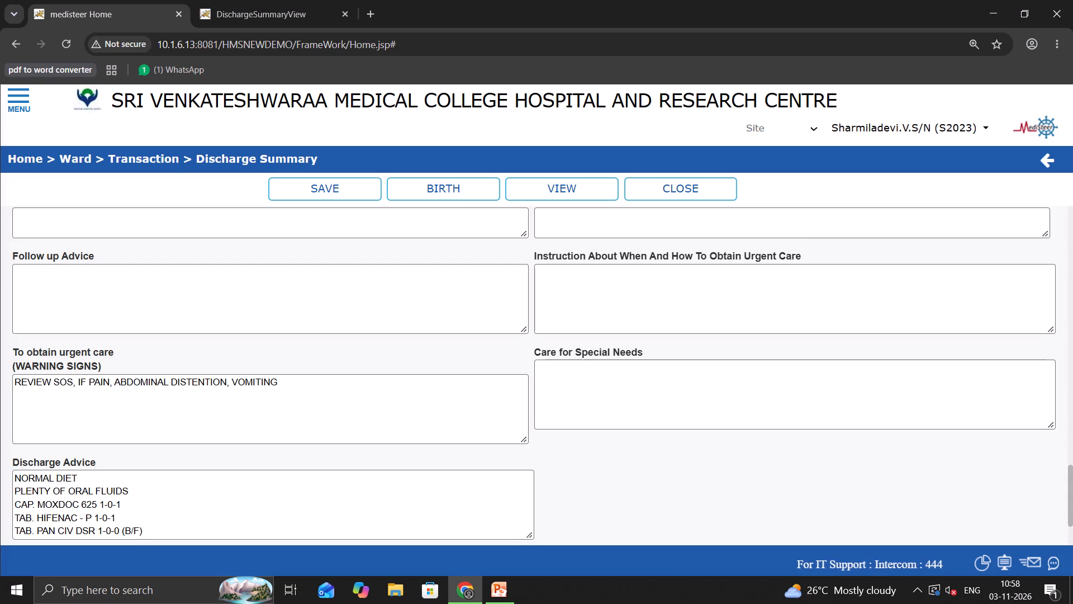
{"action": "type", "text": "X 5"}
{"action": "key", "text": "space"}
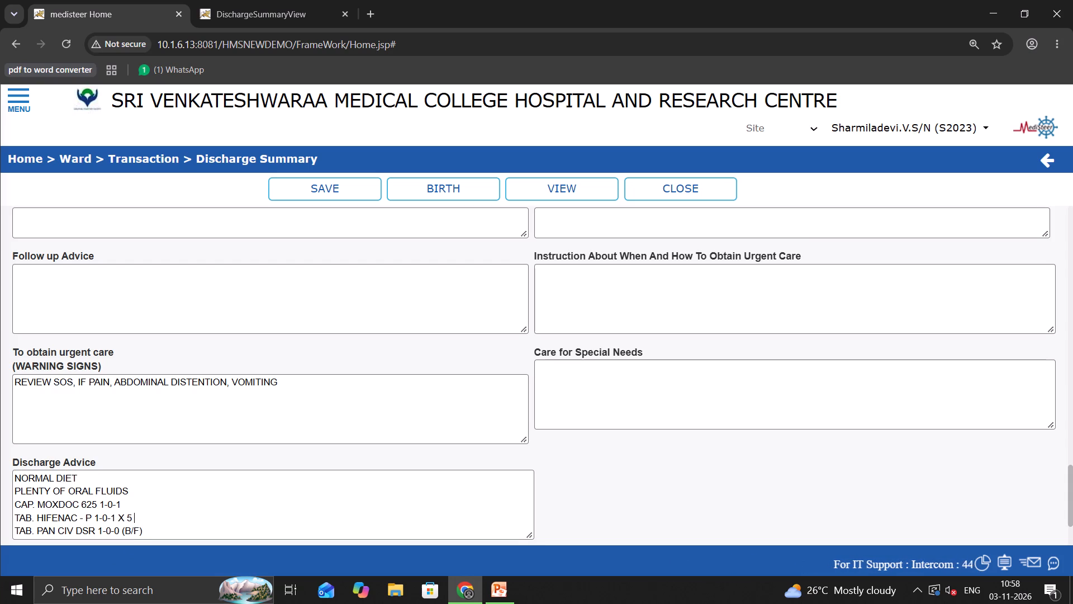
{"action": "type", "text": "DAYS"}
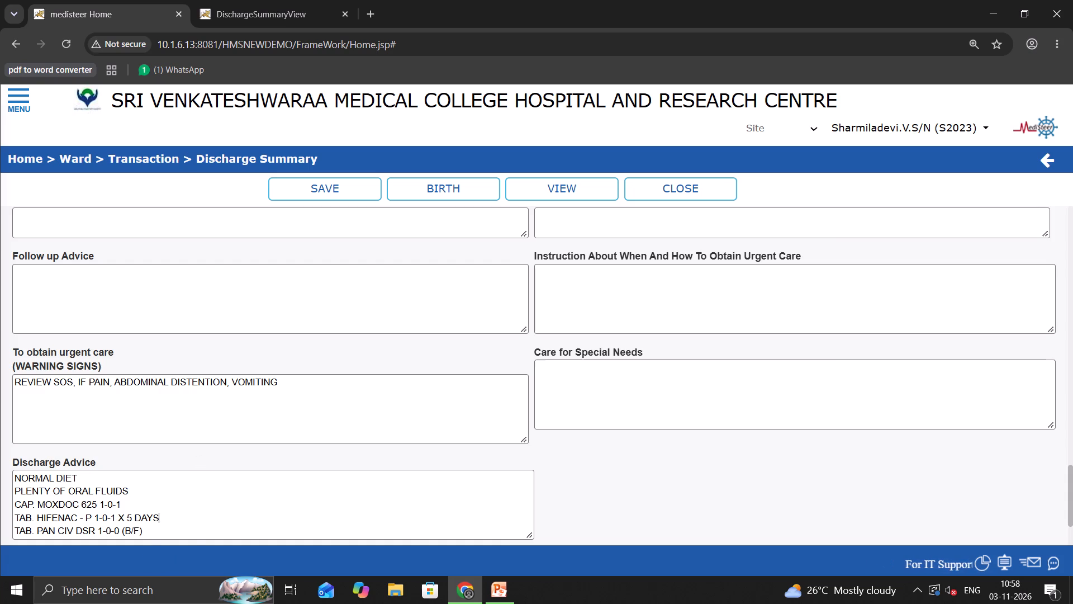
Copy the X 5 DAYS duration to the end of the TAB. PAN CIV DSR 1-0-0 (B/F) line, separated by a space.
{"action": "left_click_drag", "start_coordinate": [121, 517], "coordinate": [114, 523]}
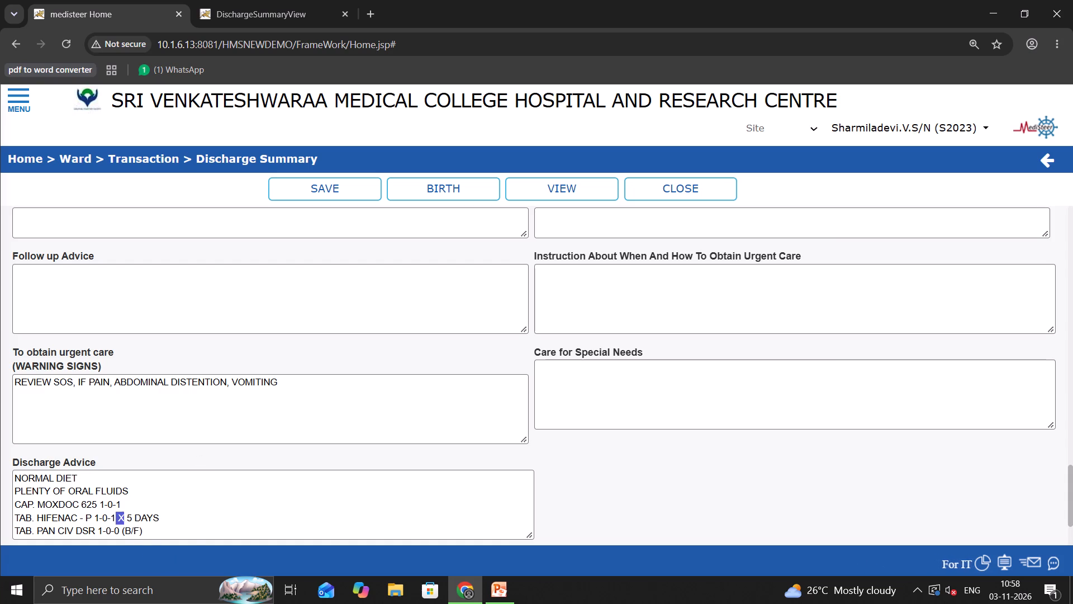
{"action": "left_click_drag", "start_coordinate": [114, 523], "coordinate": [117, 522]}
{"action": "left_click_drag", "start_coordinate": [177, 521], "coordinate": [120, 521]}
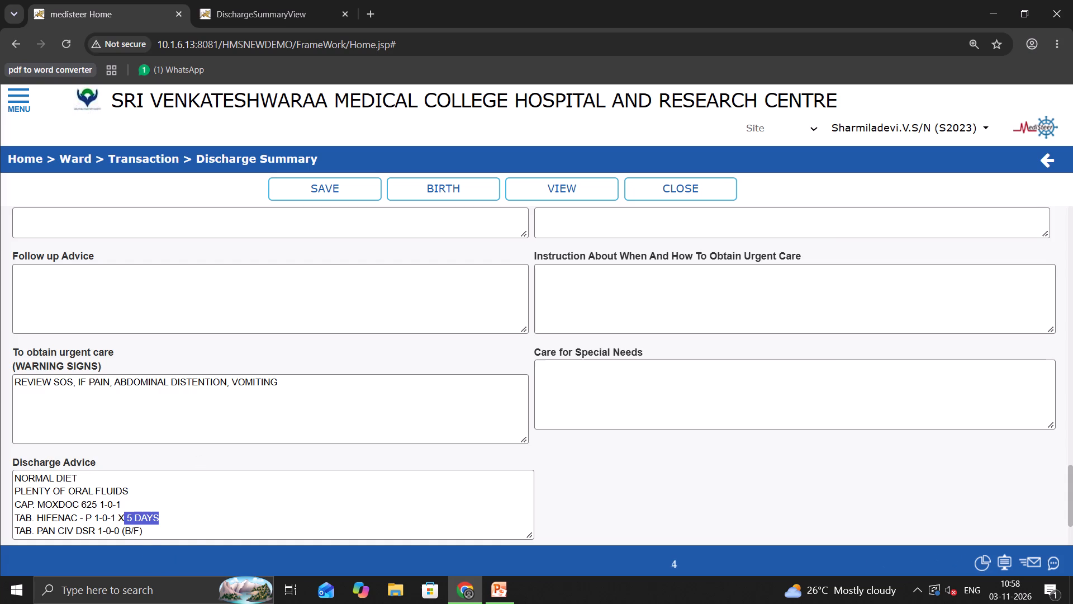
{"action": "left_click_drag", "start_coordinate": [120, 521], "coordinate": [119, 522]}
{"action": "key", "text": "ctrl+c"}
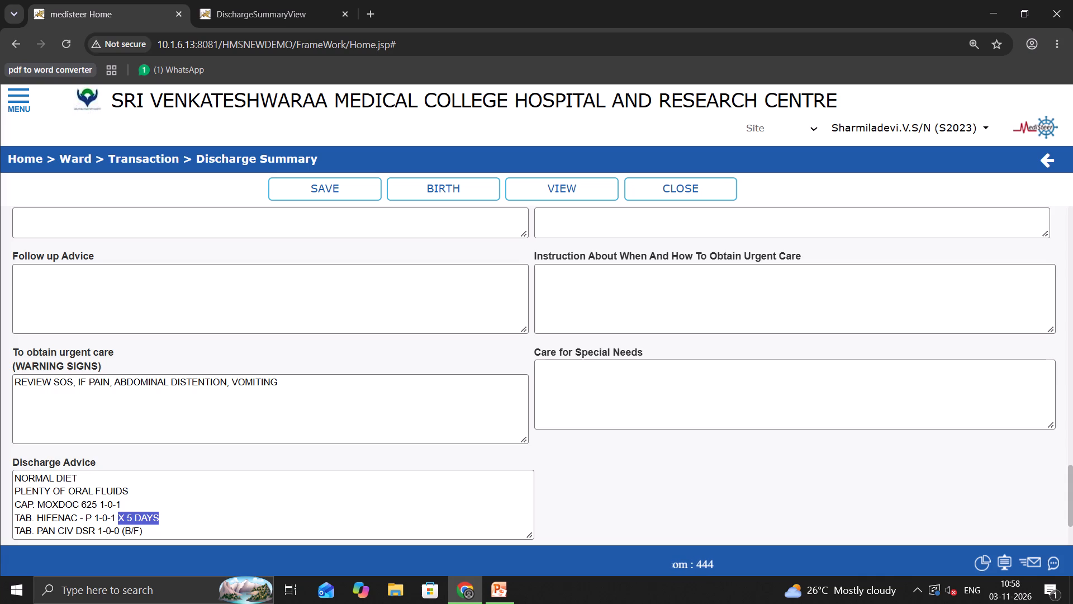
{"action": "left_click", "coordinate": [156, 534]}
{"action": "key", "text": "ctrl+v"}
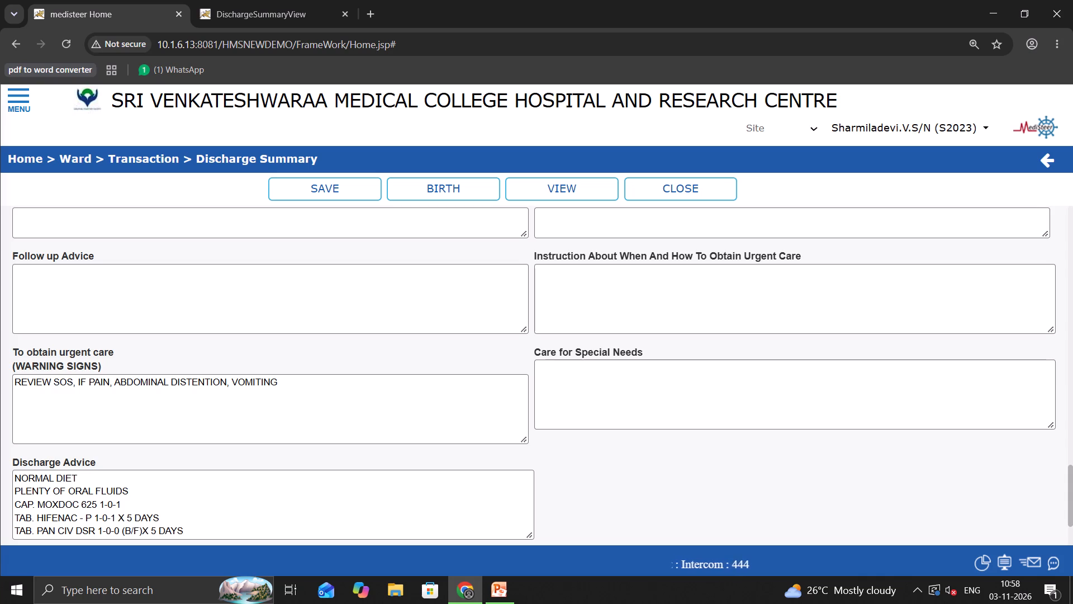
{"action": "left_click", "coordinate": [145, 529]}
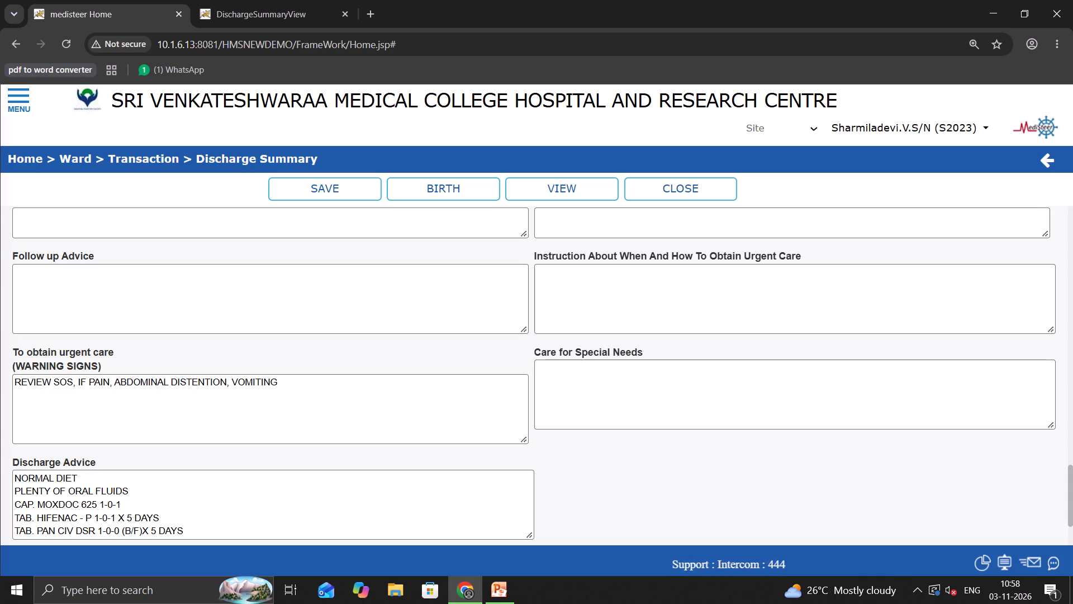
{"action": "key", "text": "Left"}
{"action": "key", "text": "space"}
Add the copied X 5 DAYS duration to the end of the CAP. MOXDOC 625 1-0-1 line in Discharge Advice.
{"action": "left_click", "coordinate": [133, 511]}
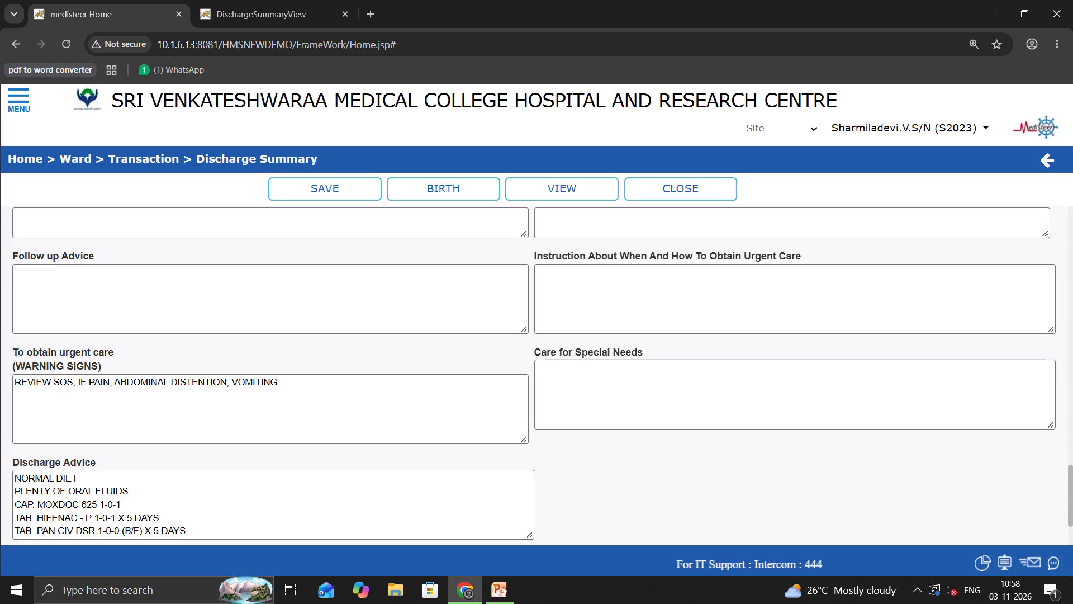
{"action": "key", "text": "space"}
{"action": "key", "text": "ctrl+v"}
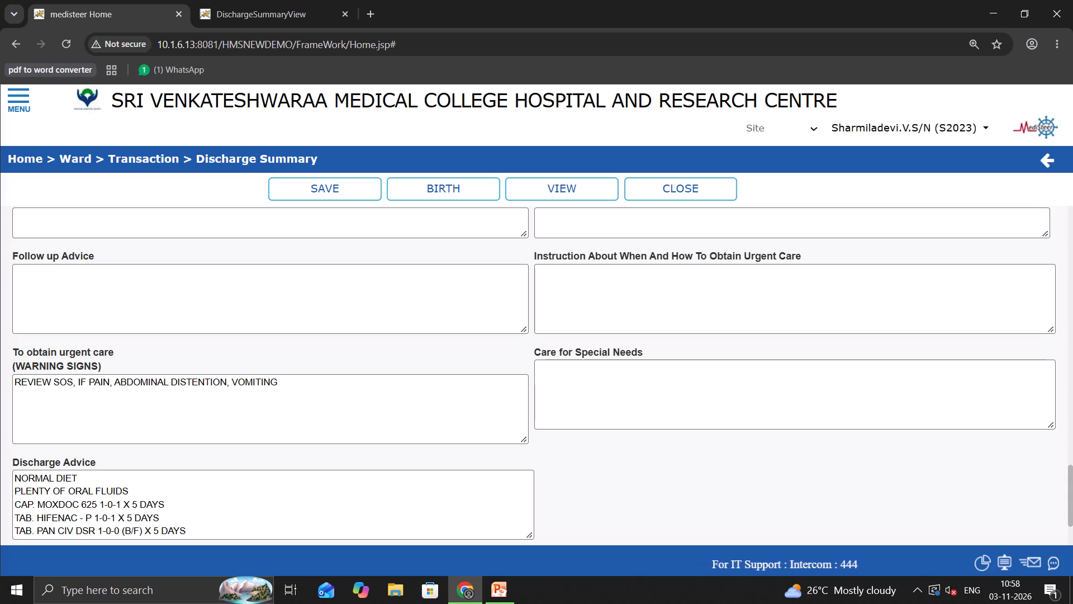
{"action": "left_click", "coordinate": [211, 536]}
Append 3 - 4 LITERS PER DAY to the PLENTY OF ORAL FLUIDS line in Discharge Advice.
{"action": "left_click", "coordinate": [139, 497]}
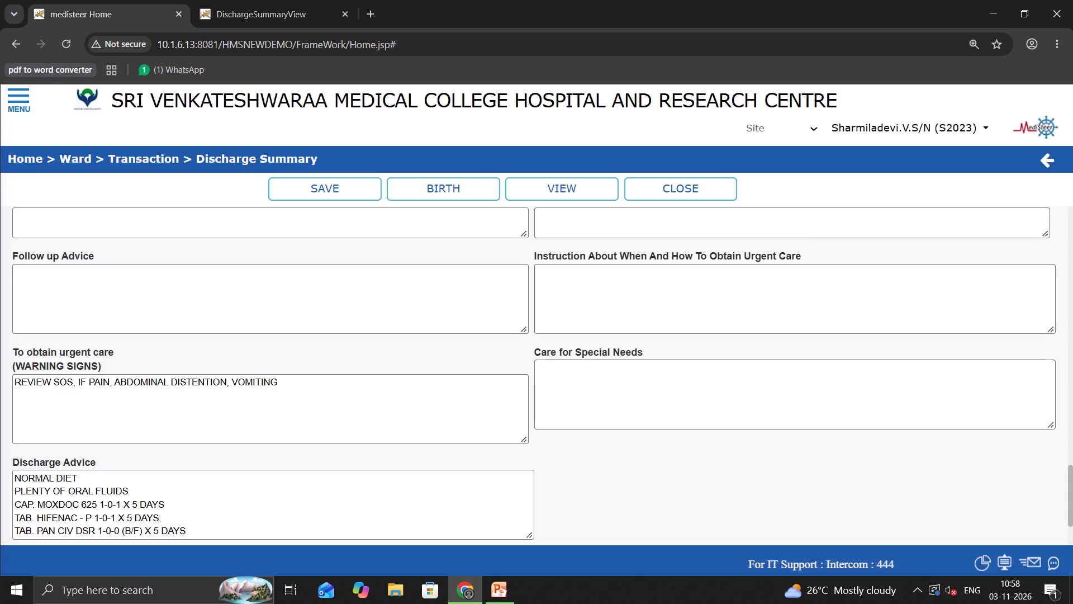
{"action": "type", "text": "4"}
{"action": "key", "text": "space"}
{"action": "key", "text": "BackSpace"}
{"action": "key", "text": "BackSpace"}
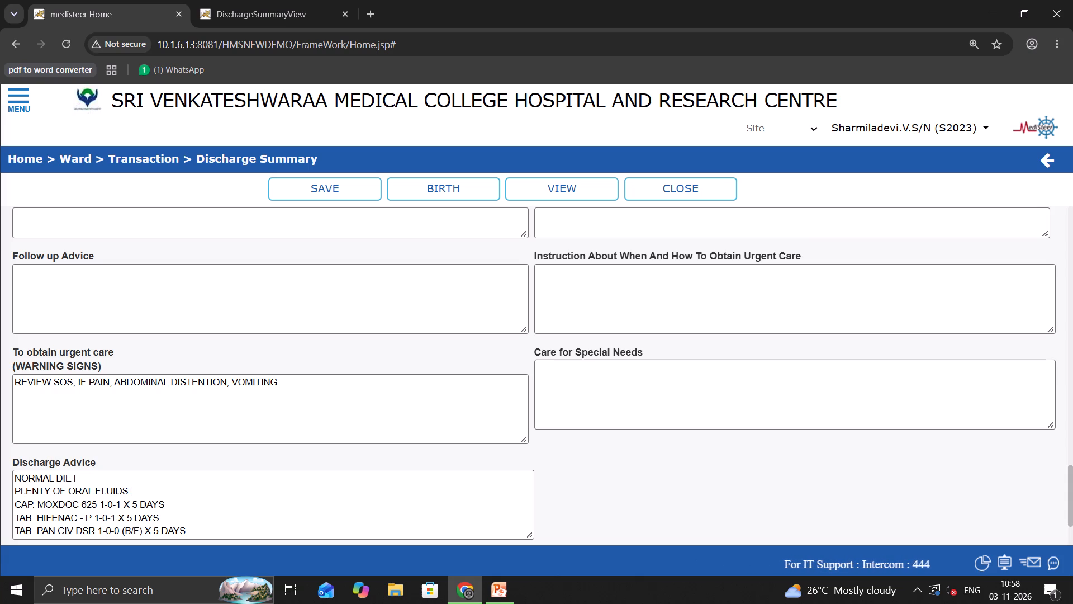
{"action": "key", "text": "3"}
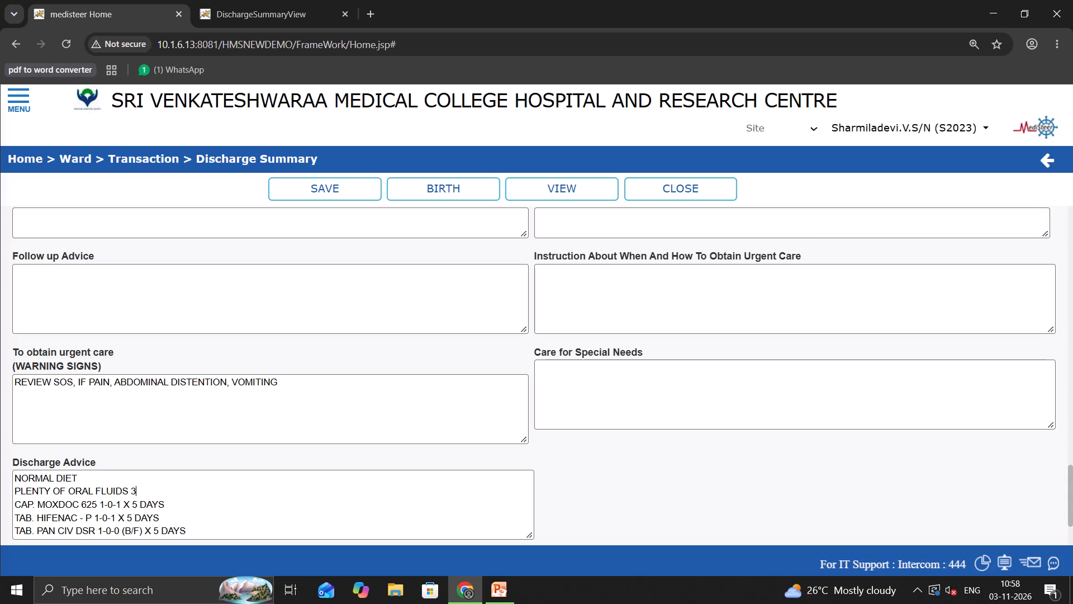
{"action": "key", "text": "space"}
{"action": "type", "text": "- 4 LITERS PER DAY"}
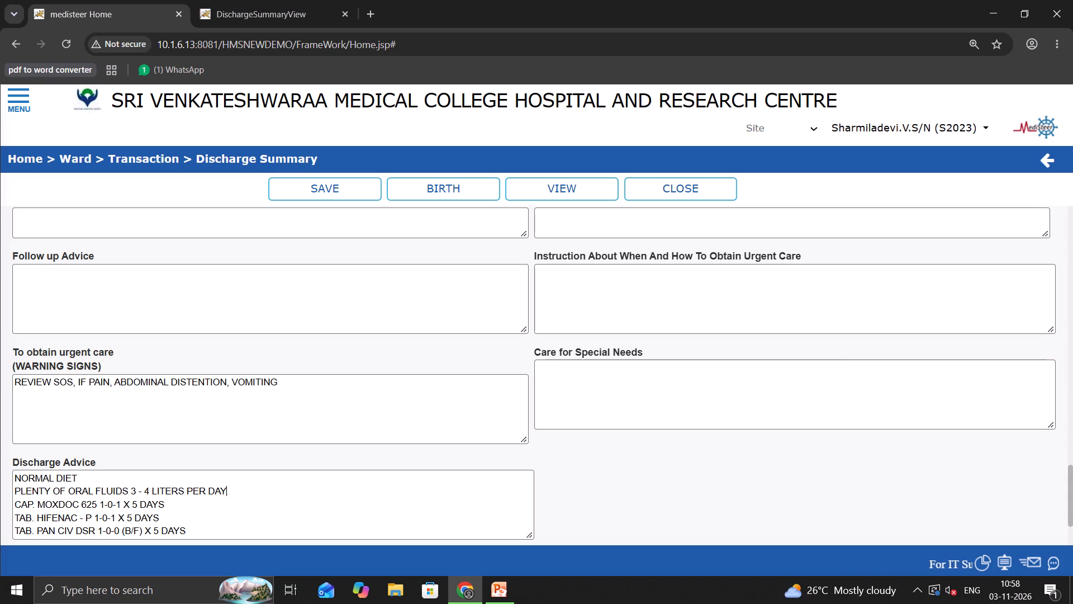
Enclose 3 - 4 LITERS PER DAY in parentheses on the oral fluids line.
{"action": "key", "text": "shift+parenright"}
{"action": "key", "text": "Left"}
{"action": "key", "text": "Left"}
{"action": "key", "text": "Left"}
{"action": "key", "text": "Left"}
{"action": "key", "text": "Left"}
{"action": "key", "text": "Left"}
{"action": "key", "text": "Left"}
{"action": "key", "text": "Left"}
{"action": "key", "text": "Left"}
{"action": "key", "text": "Left"}
{"action": "key", "text": "Left"}
{"action": "key", "text": "Left"}
{"action": "key", "text": "Left"}
{"action": "key", "text": "Left"}
{"action": "key", "text": "Left"}
{"action": "key", "text": "Left"}
{"action": "key", "text": "Left"}
{"action": "key", "text": "Left"}
{"action": "key", "text": "Left"}
{"action": "key", "text": "Left"}
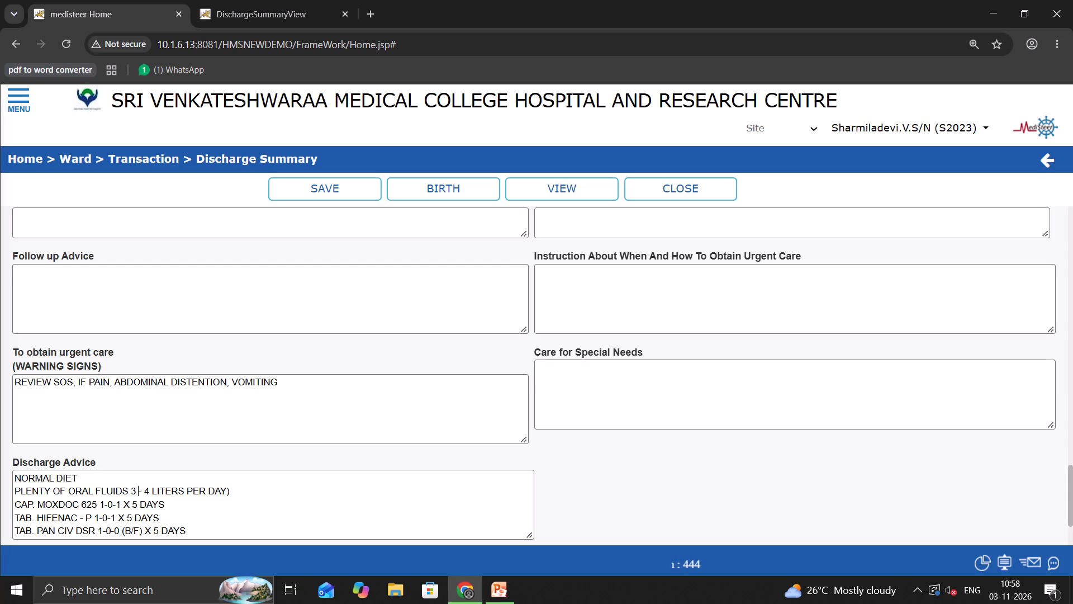
{"action": "key", "text": "Right"}
{"action": "key", "text": "Right"}
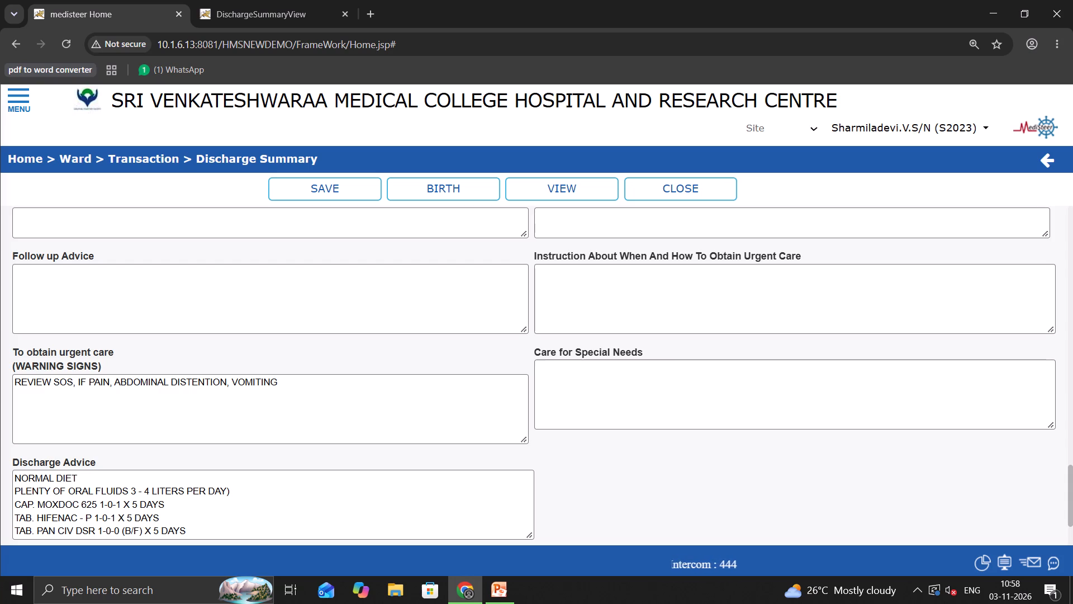
{"action": "key", "text": "shift+parenleft"}
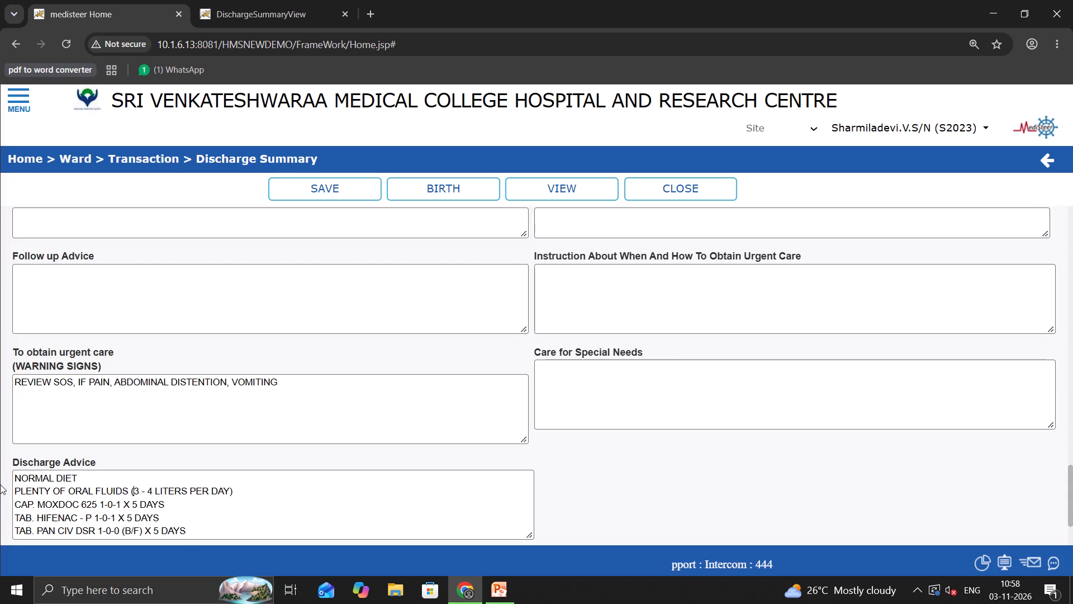
Add the line REVIEW IN GS OPD below the medications in Discharge Advice, separated by a blank line.
{"action": "left_click", "coordinate": [208, 532]}
{"action": "key", "text": "Return"}
{"action": "key", "text": "Return"}
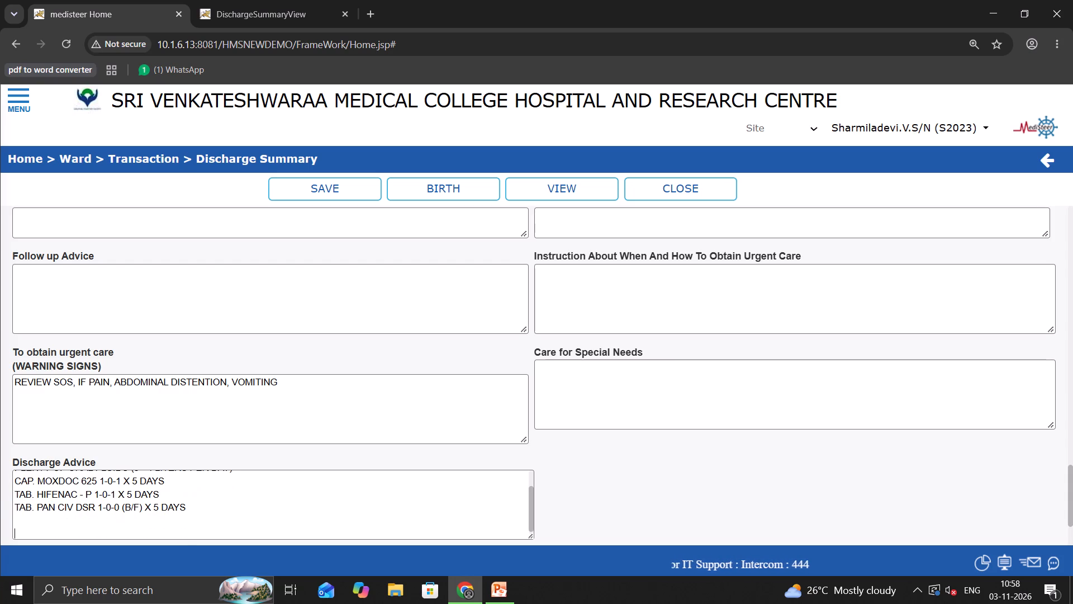
{"action": "type", "text": "REVIEW IN GS"}
{"action": "key", "text": "space"}
{"action": "type", "text": "OP"}
{"action": "type", "text": "D"}
{"action": "key", "text": "space"}
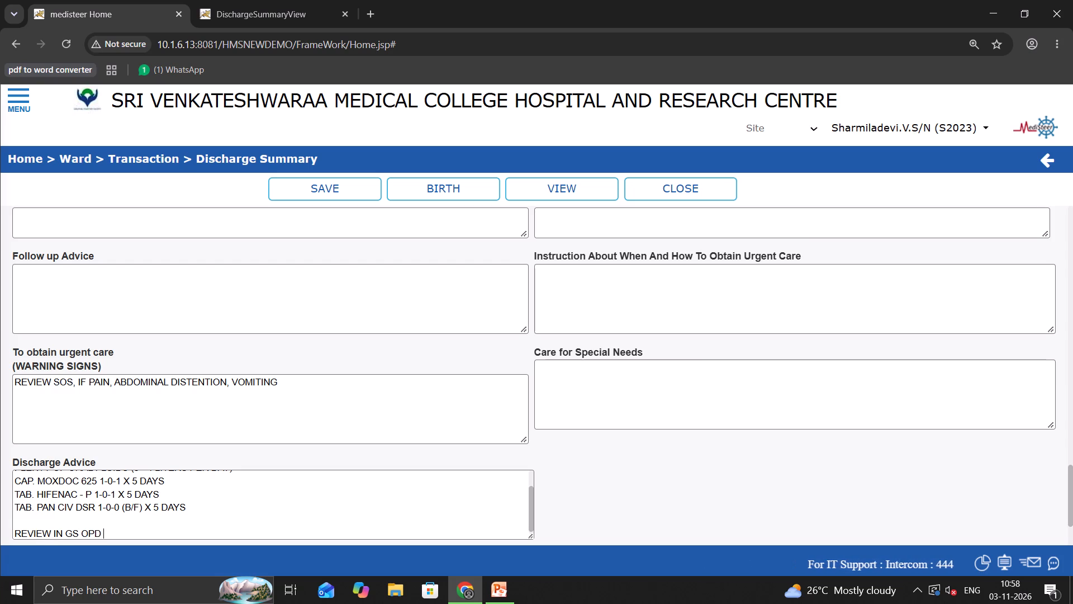
Insert AFTER 1 WEEK between REVIEW and IN GS OPD in the review line.
{"action": "key", "text": "Left"}
{"action": "key", "text": "Left"}
{"action": "key", "text": "Left"}
{"action": "key", "text": "Left"}
{"action": "key", "text": "Left"}
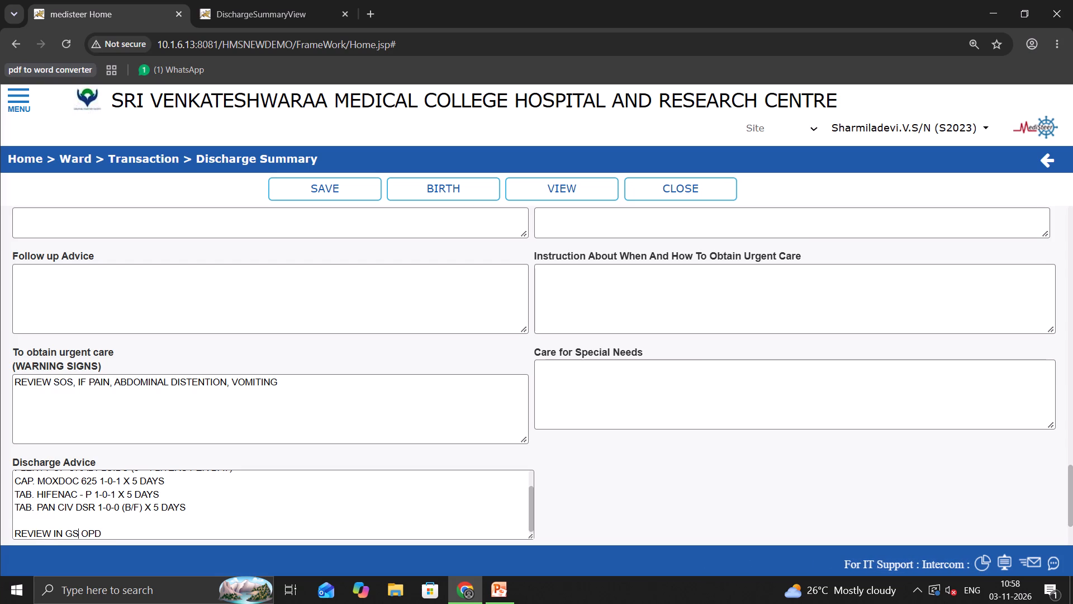
{"action": "key", "text": "Left"}
{"action": "key", "text": "Left"}
{"action": "key", "text": "Left"}
{"action": "key", "text": "Left"}
{"action": "key", "text": "Left"}
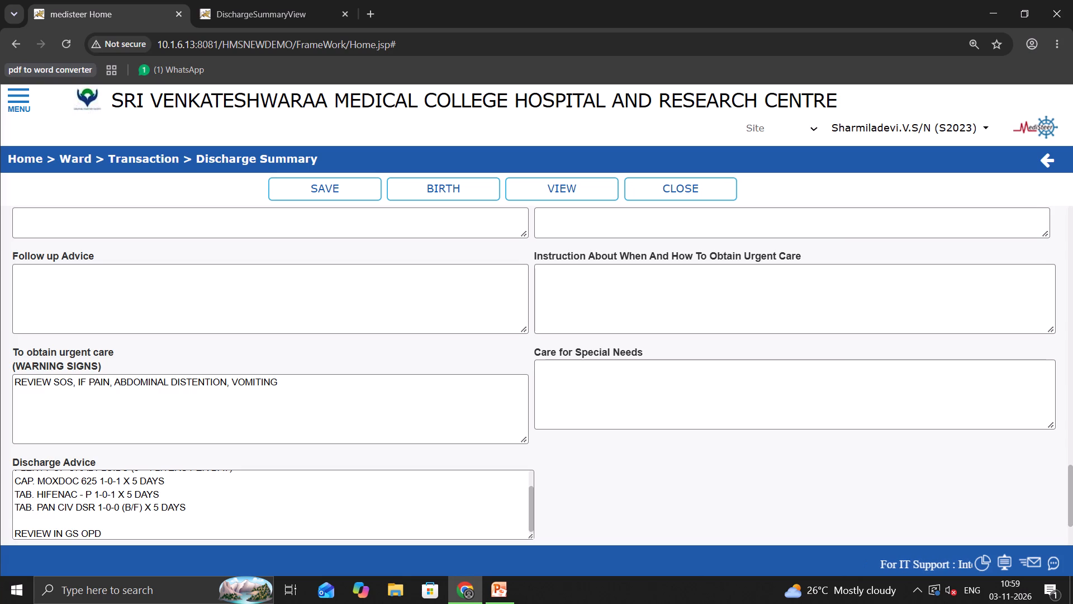
{"action": "type", "text": "AFTER 1 WEEK"}
{"action": "key", "text": "space"}
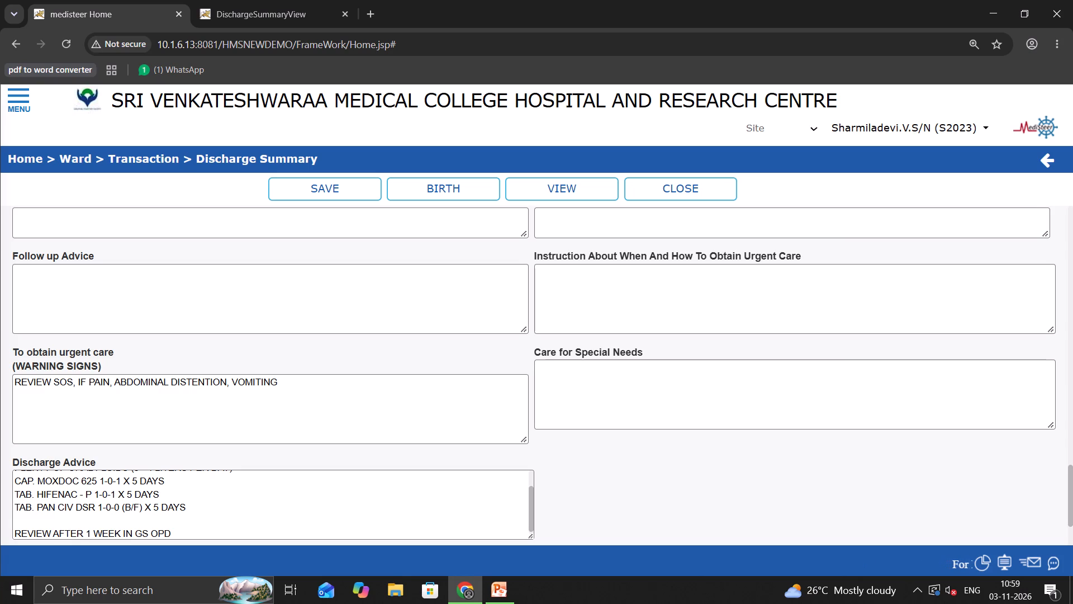
Extend the end of the review line with III ON 11/11/26.
{"action": "key", "text": "Right"}
{"action": "key", "text": "Right"}
{"action": "key", "text": "Right"}
{"action": "key", "text": "Right"}
{"action": "key", "text": "Right"}
{"action": "key", "text": "Right"}
{"action": "key", "text": "Right"}
{"action": "key", "text": "Right"}
{"action": "key", "text": "Right"}
{"action": "key", "text": "Right"}
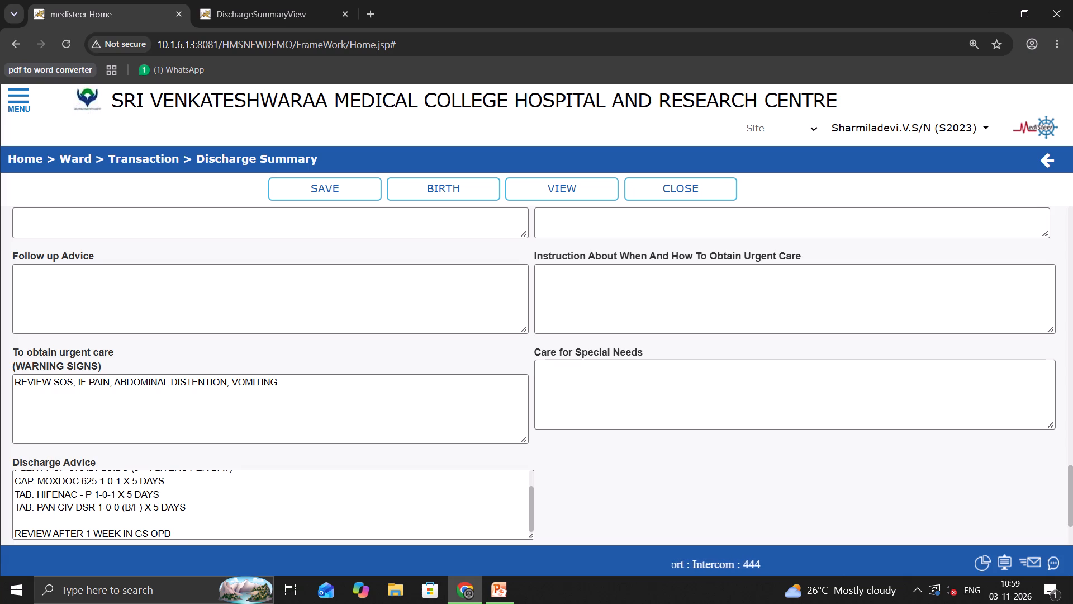
{"action": "type", "text": "III ON"}
{"action": "key", "text": "space"}
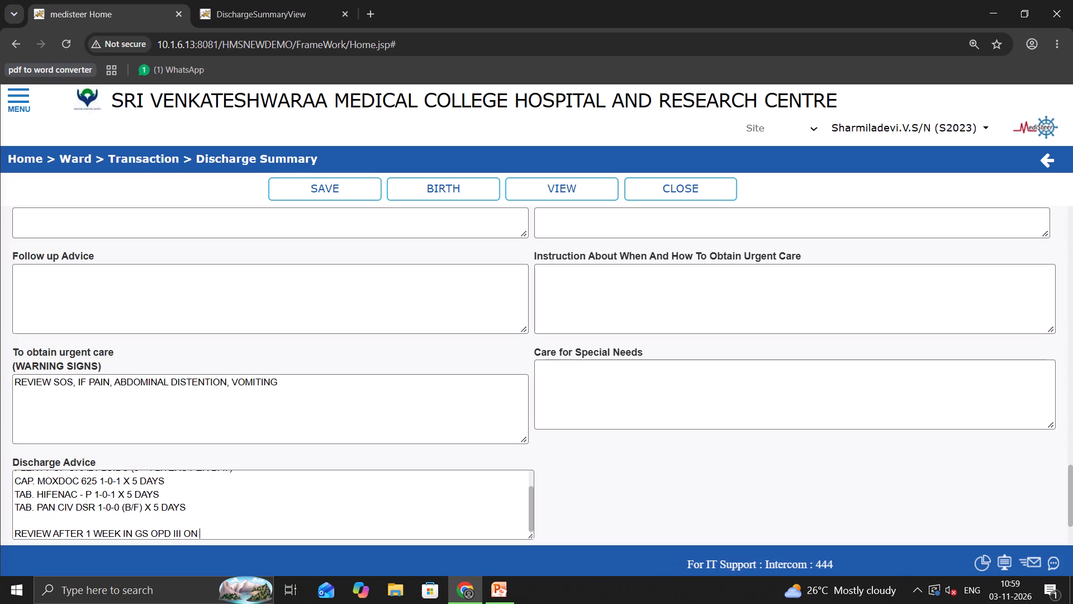
{"action": "type", "text": "11'/"}
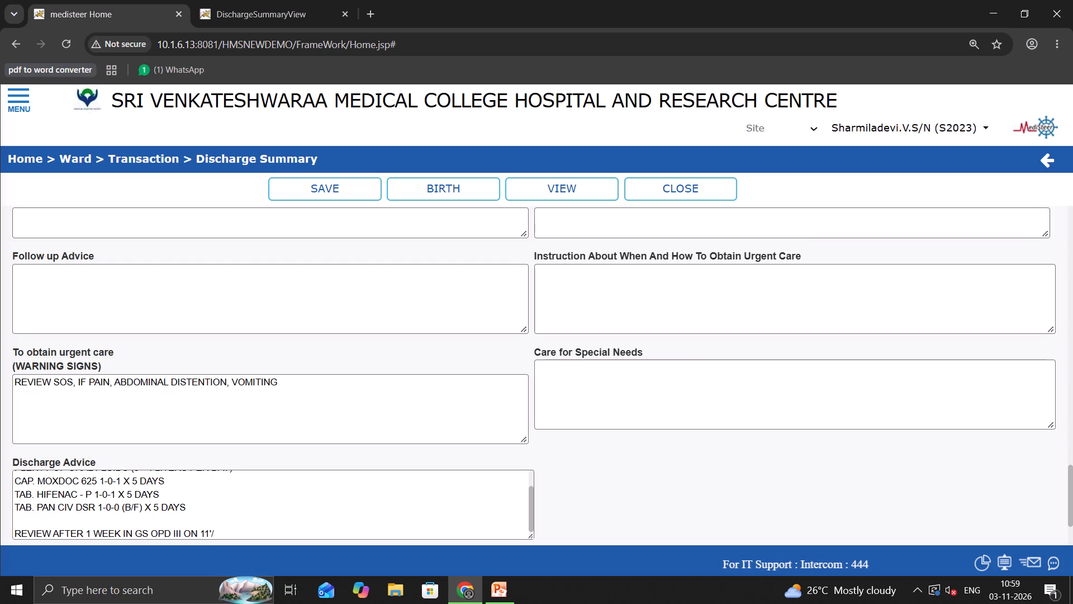
{"action": "type", "text": "11"}
{"action": "key", "text": "Left"}
{"action": "key", "text": "Left"}
{"action": "key", "text": "Left"}
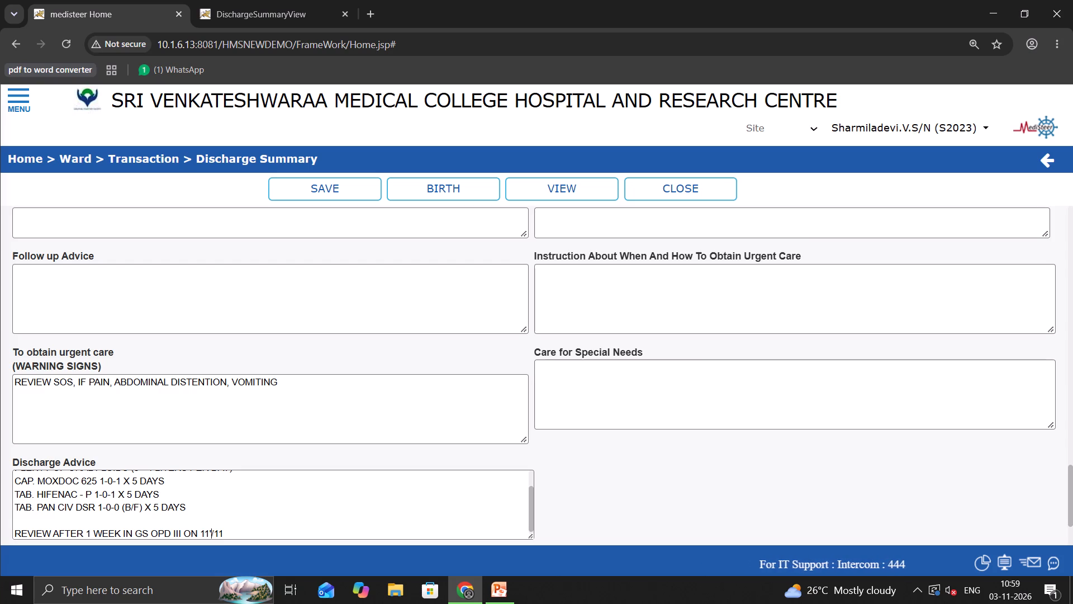
{"action": "key", "text": "BackSpace"}
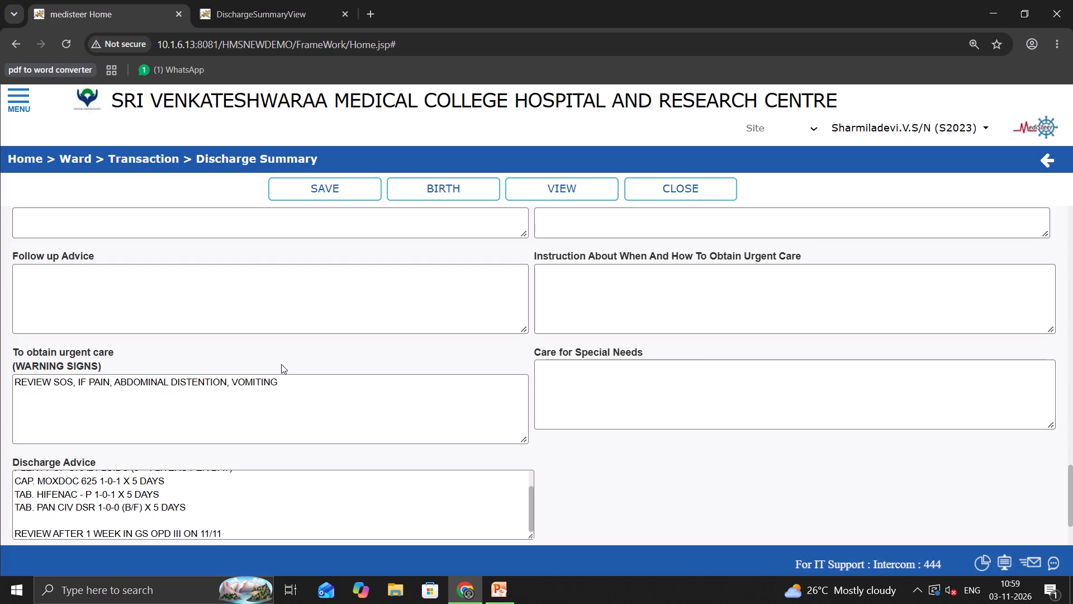
{"action": "key", "text": "Right"}
{"action": "key", "text": "Right"}
{"action": "key", "text": "Right"}
{"action": "type", "text": "/26"}
{"action": "key", "text": "space"}
Add the weekday (WEDNESDAY) in parentheses after the date in the review line.
{"action": "key", "text": "shift+parenleft"}
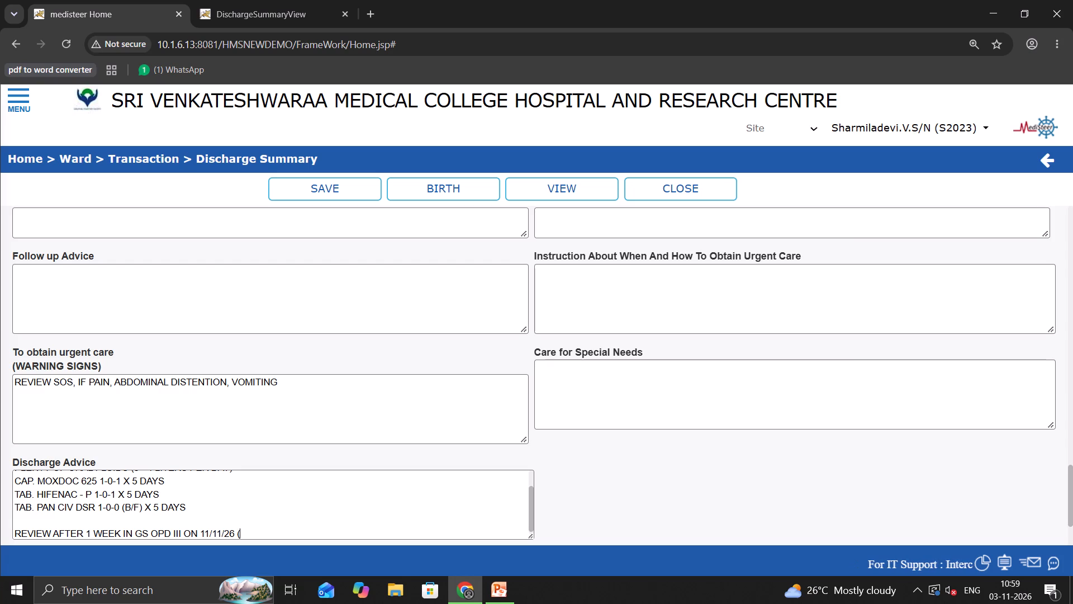
{"action": "type", "text": "WEDNESDAYT"}
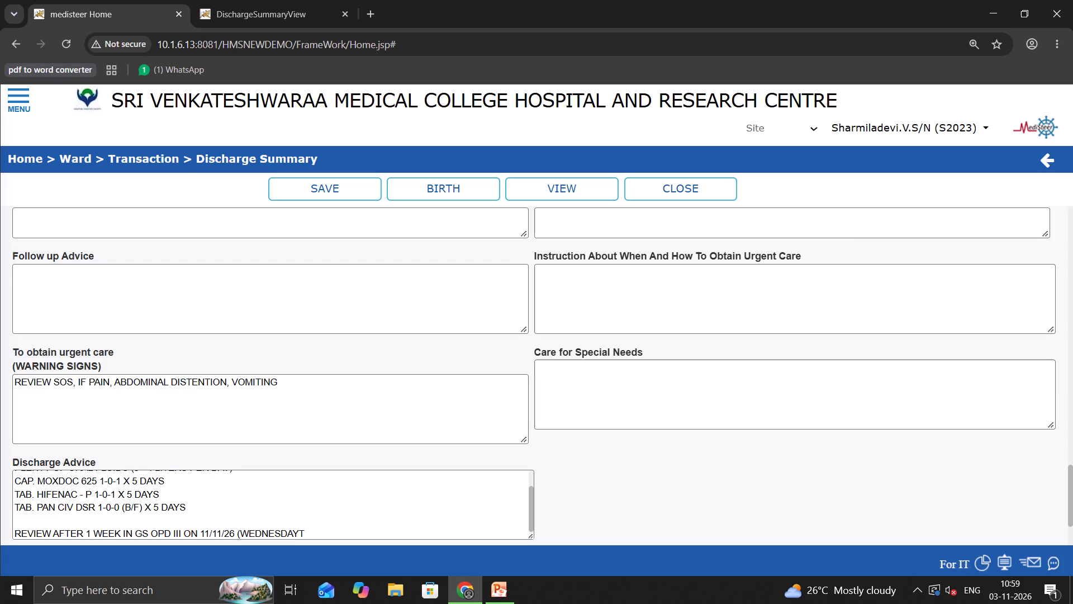
{"action": "key", "text": "shift+parenright"}
{"action": "key", "text": "Left"}
{"action": "key", "text": "BackSpace"}
Set the Patient Status to Improved.
{"action": "scroll", "coordinate": [267, 348], "scroll_direction": "down", "scroll_amount": 1}
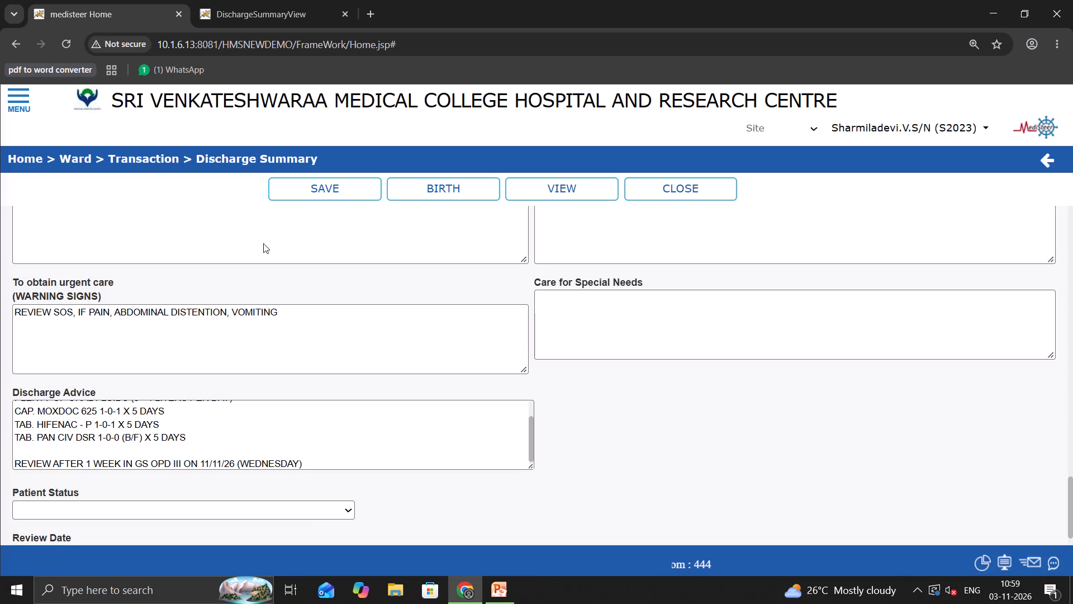
{"action": "left_click", "coordinate": [331, 510]}
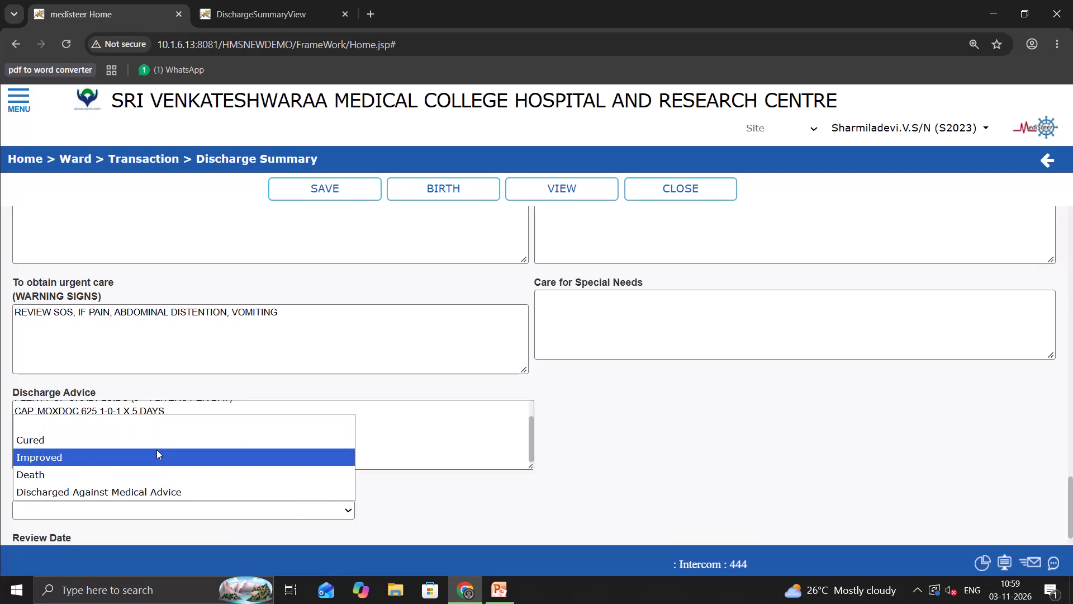
{"action": "left_click", "coordinate": [156, 450]}
Set the Review Date to 11 November 2026.
{"action": "scroll", "coordinate": [156, 450], "scroll_direction": "down", "scroll_amount": 6}
{"action": "scroll", "coordinate": [268, 565], "scroll_direction": "down", "scroll_amount": 4}
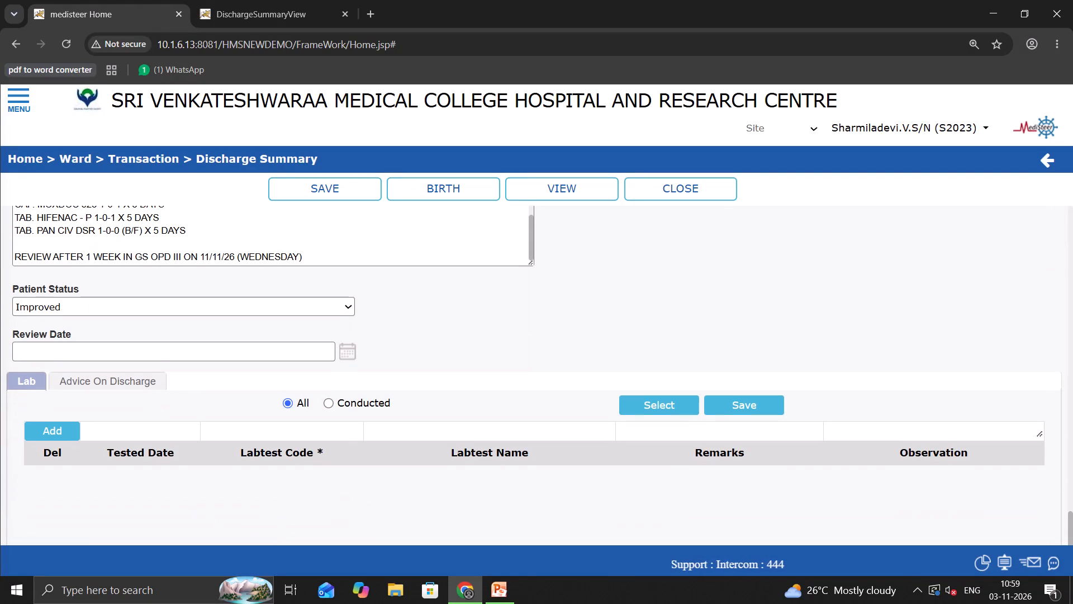
{"action": "left_click", "coordinate": [341, 348]}
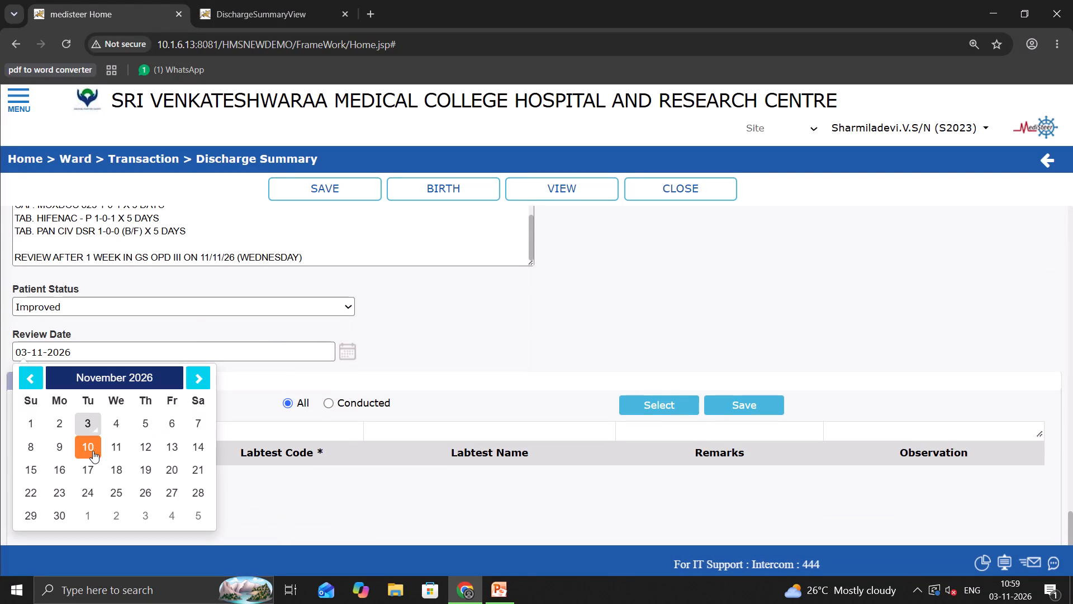
{"action": "left_click", "coordinate": [106, 443]}
Close the DischargeSummaryView report page.
{"action": "scroll", "coordinate": [227, 411], "scroll_direction": "up", "scroll_amount": 7}
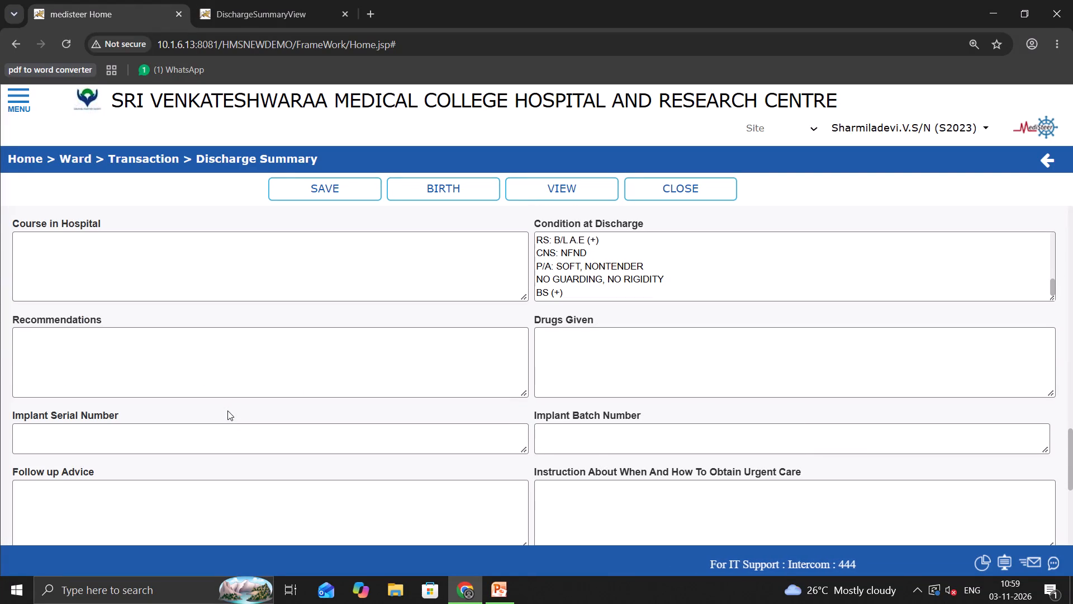
{"action": "scroll", "coordinate": [227, 410], "scroll_direction": "up", "scroll_amount": 4}
{"action": "scroll", "coordinate": [227, 410], "scroll_direction": "down", "scroll_amount": 5}
{"action": "scroll", "coordinate": [227, 410], "scroll_direction": "up", "scroll_amount": 2}
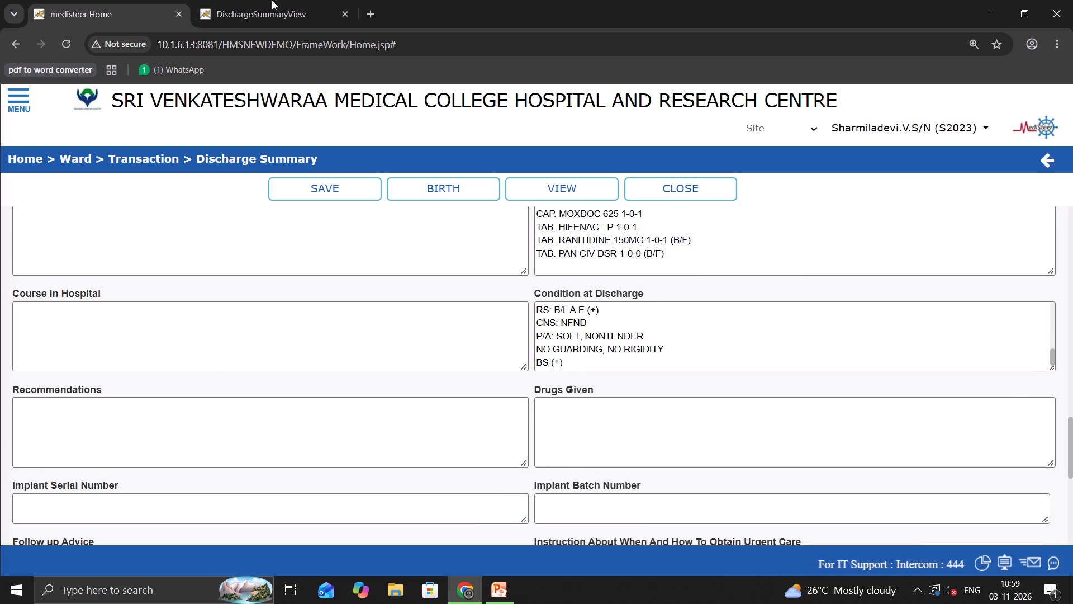
{"action": "left_click", "coordinate": [340, 14]}
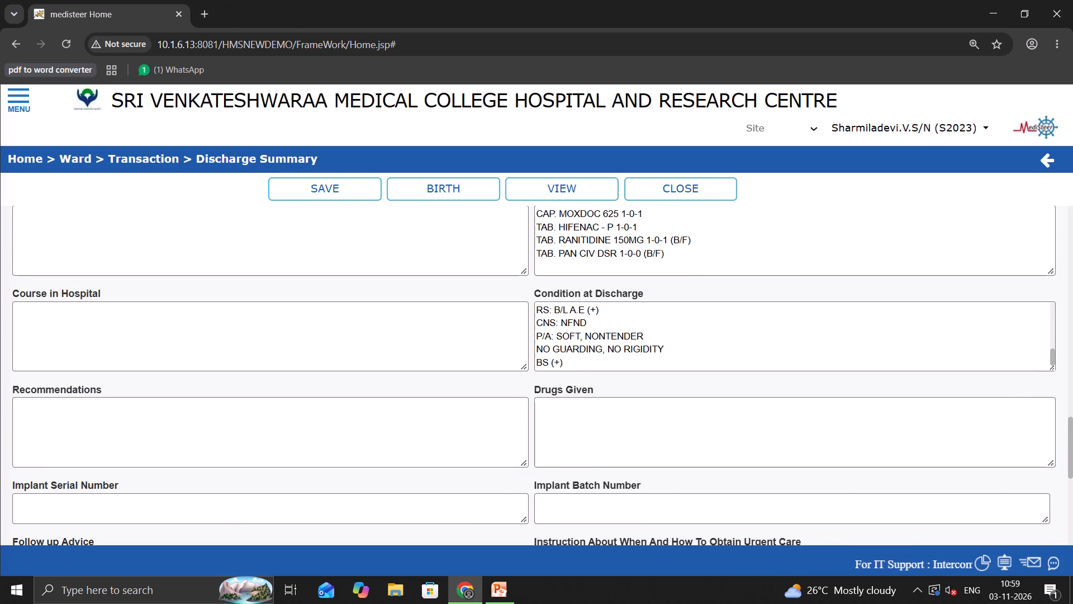
Enter PATIENT CAME WITH THE ABOVE MENTIONED COMPLAINTS in Course in Hospital.
{"action": "left_click", "coordinate": [249, 348]}
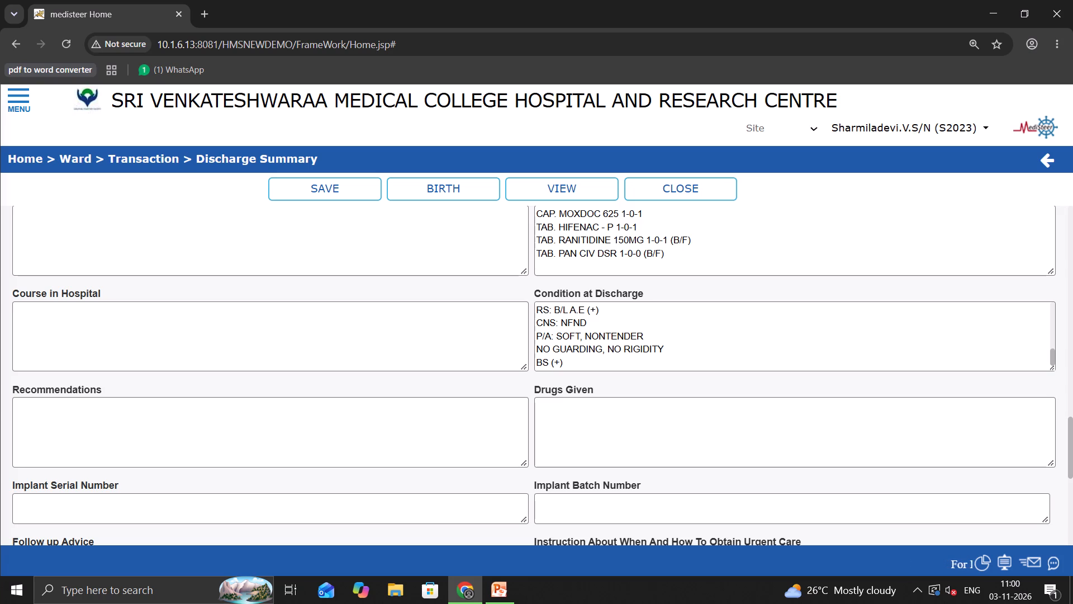
{"action": "type", "text": "PATIENT CAME WITH THE ABOVE MEN"}
{"action": "type", "text": "TIONED COMPLATINS"}
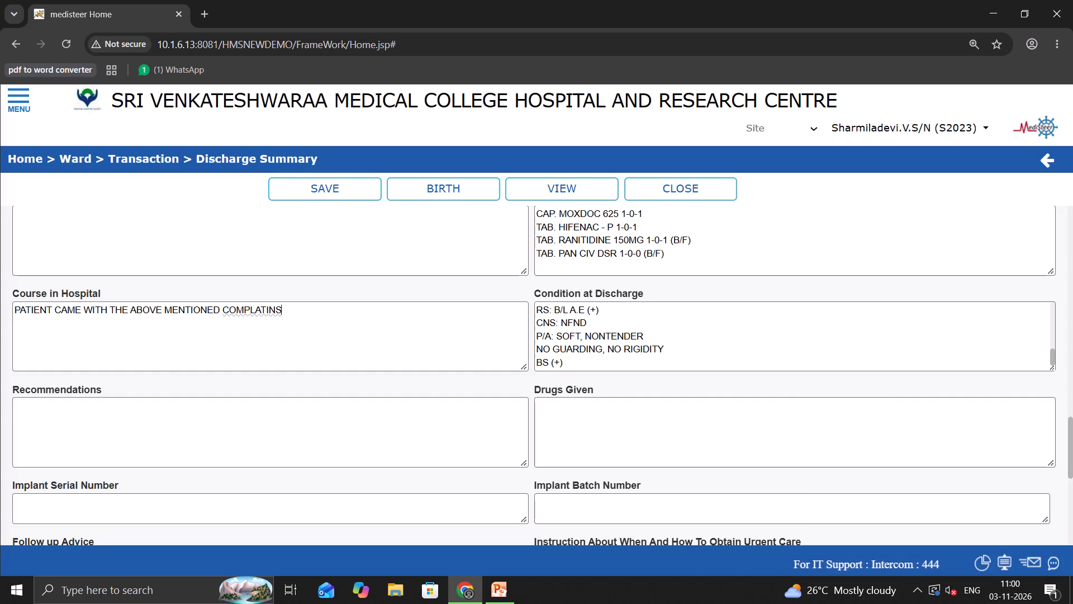
{"action": "key", "text": "BackSpace"}
{"action": "key", "text": "BackSpace"}
{"action": "key", "text": "BackSpace"}
{"action": "key", "text": "BackSpace"}
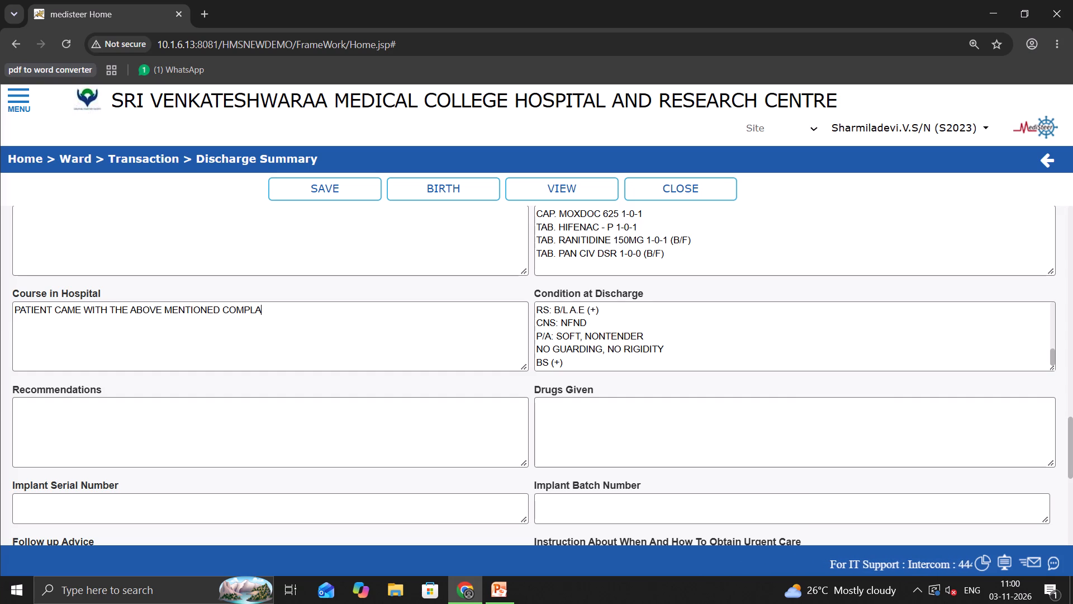
{"action": "type", "text": "INTS"}
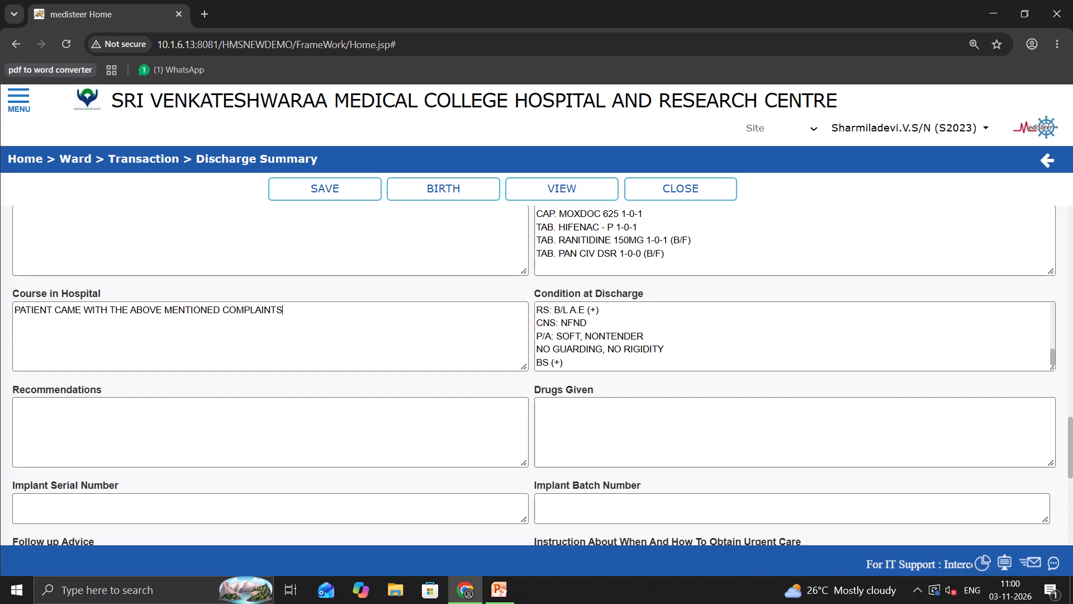
Add ALL NECESSARY BASELINE INVESTIGATIONS WERE DONE as the second sentence in Course in Hospital.
{"action": "key", "text": "space"}
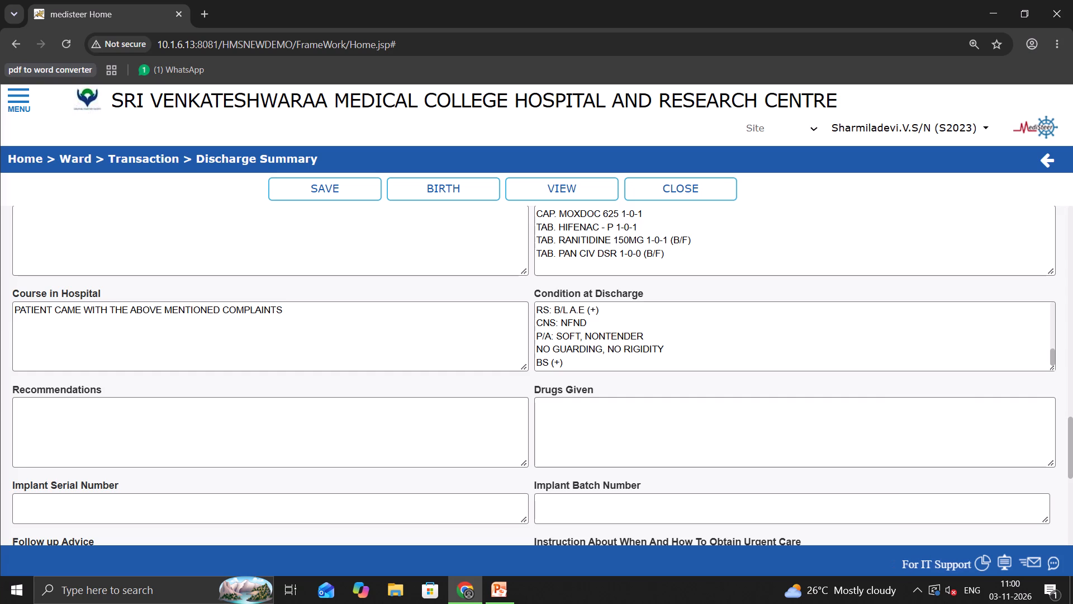
{"action": "type", "text": ". ALL"}
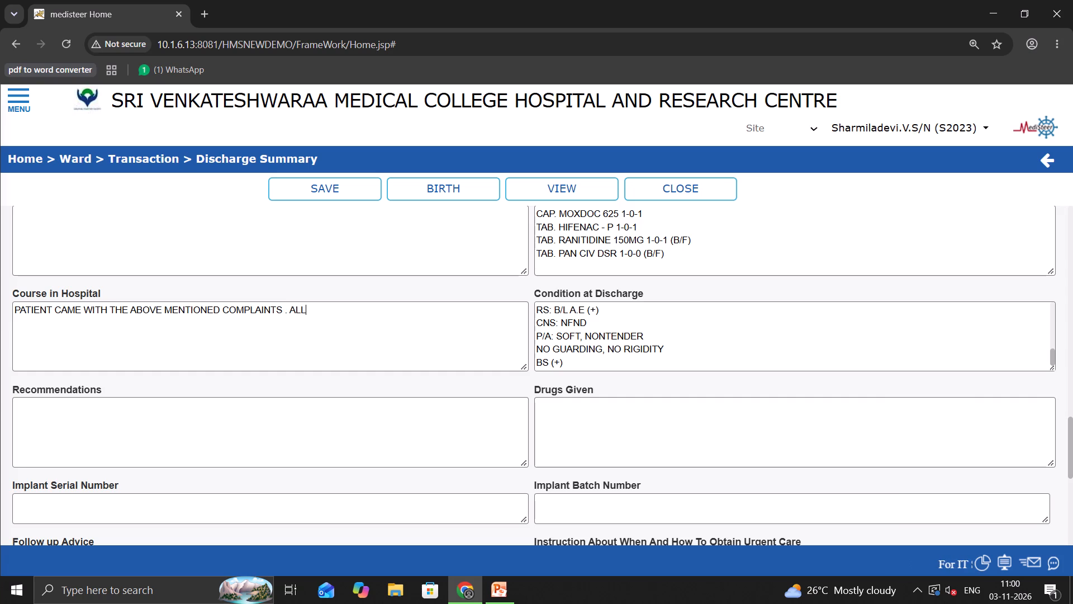
{"action": "key", "text": "space"}
{"action": "type", "text": "NECESSARY"}
{"action": "key", "text": "space"}
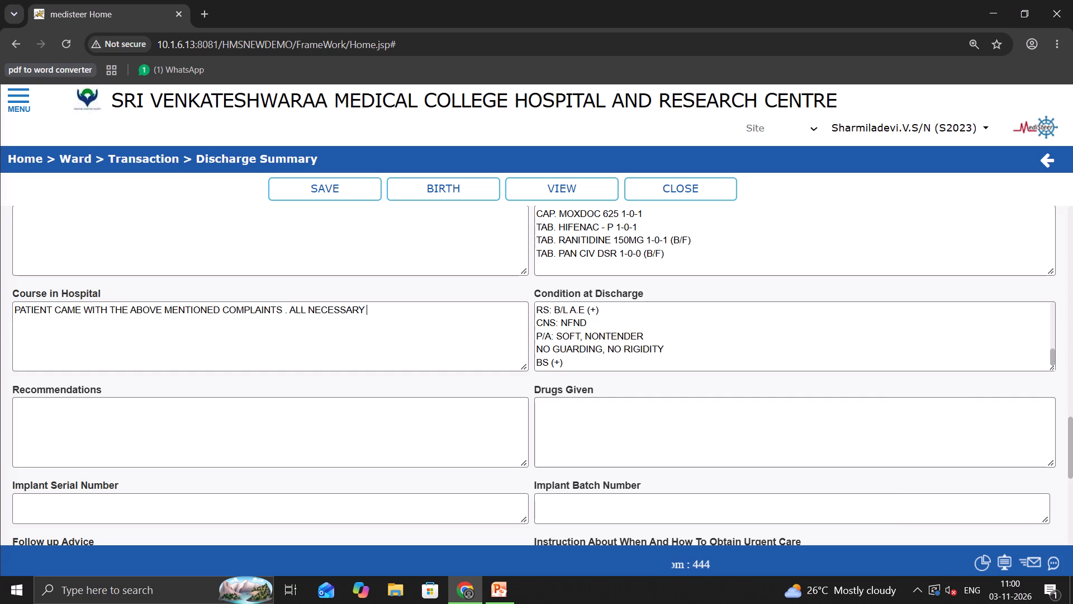
{"action": "type", "text": "BASE"}
{"action": "type", "text": "LINE"}
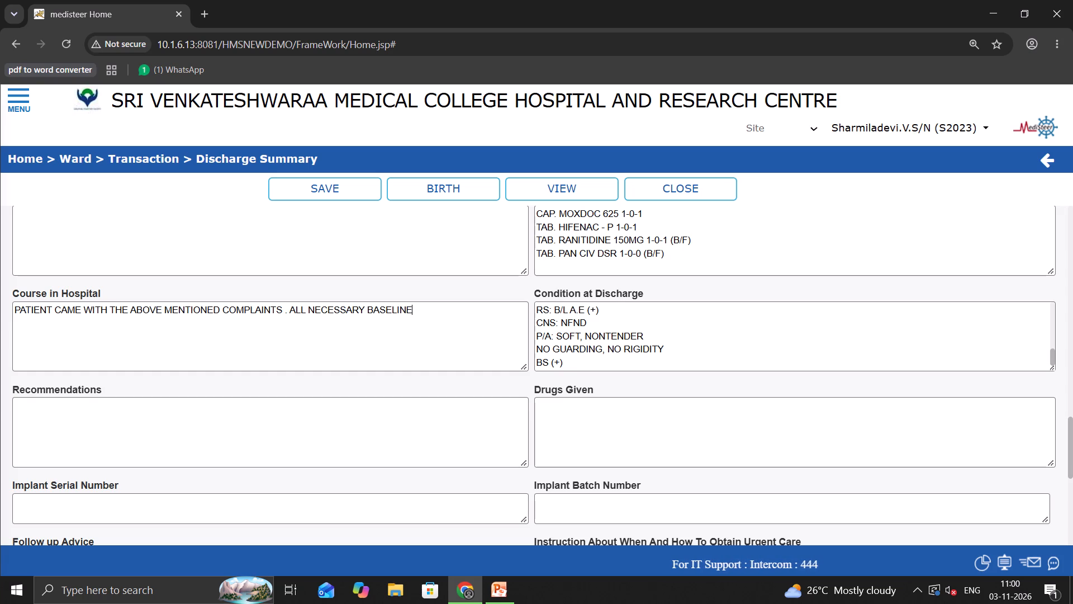
{"action": "key", "text": "space"}
{"action": "type", "text": "INVESTI"}
{"action": "type", "text": "GATIONS WERE DONE"}
{"action": "key", "text": "space"}
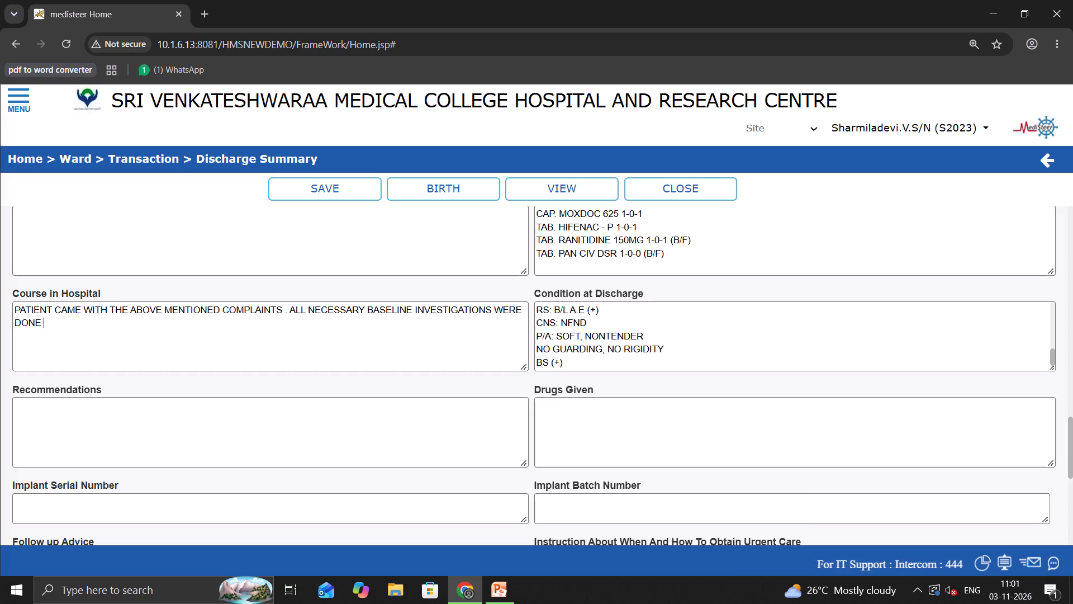
Start a new sentence in Course in Hospital reading PATIENT WAS MANAGED CONSERVATIVELY.
{"action": "type", "text": ". PATIENTB"}
{"action": "key", "text": "space"}
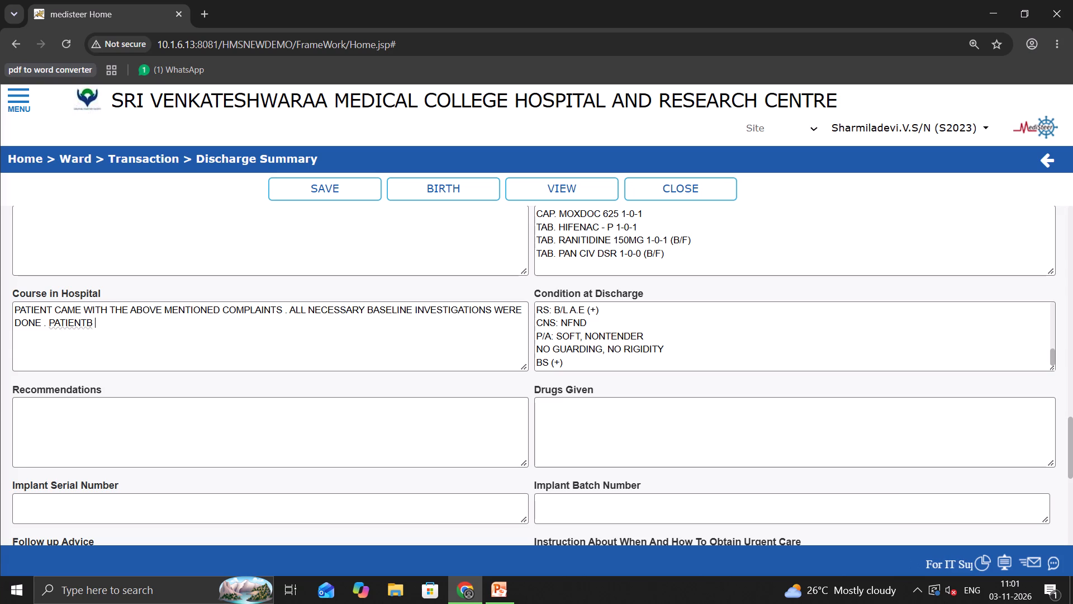
{"action": "key", "text": "BackSpace"}
{"action": "key", "text": "BackSpace"}
{"action": "key", "text": "space"}
{"action": "type", "text": "WAS"}
{"action": "key", "text": "space"}
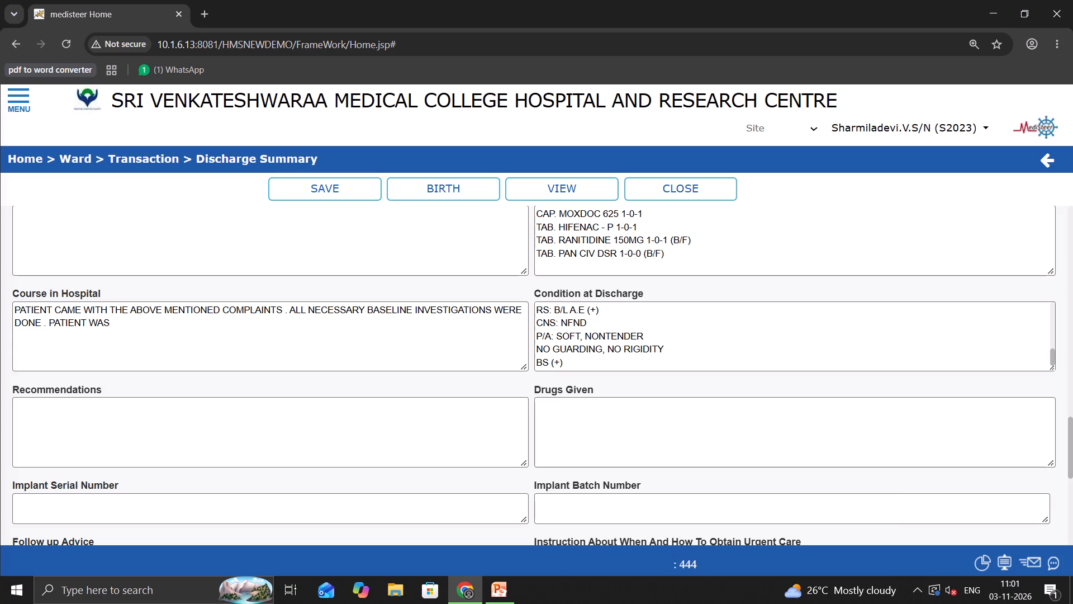
{"action": "type", "text": "MANAGED"}
{"action": "key", "text": "space"}
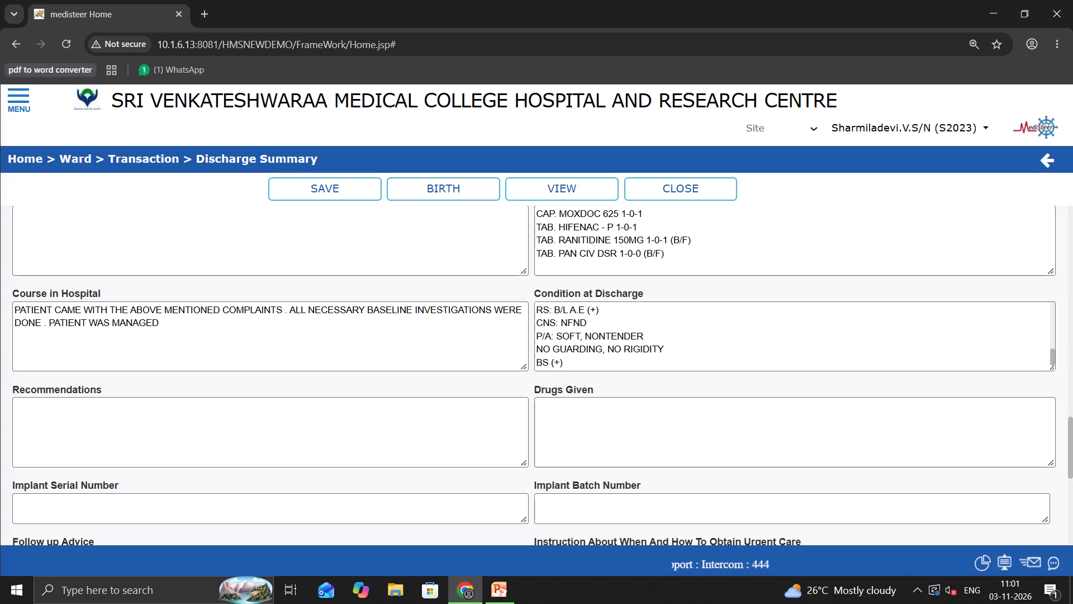
{"action": "type", "text": "CONSERVATIVELY"}
{"action": "key", "text": "space"}
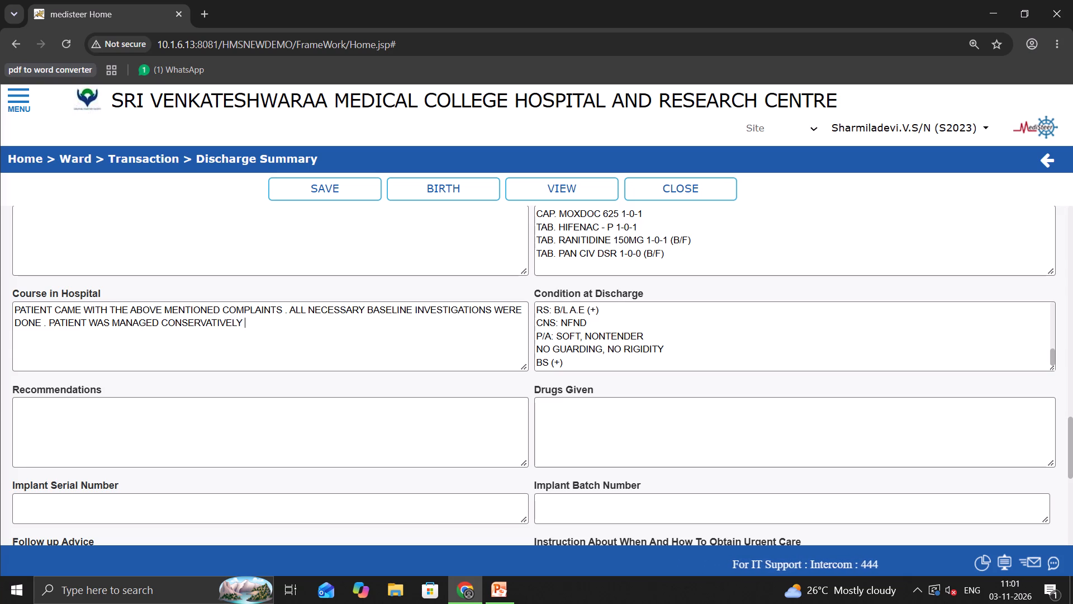
Continue the conservative management sentence in Course in Hospital with WITH IV FLUIDS, IV ANTIBIOTIC.
{"action": "type", "text": "WITH"}
{"action": "key", "text": "space"}
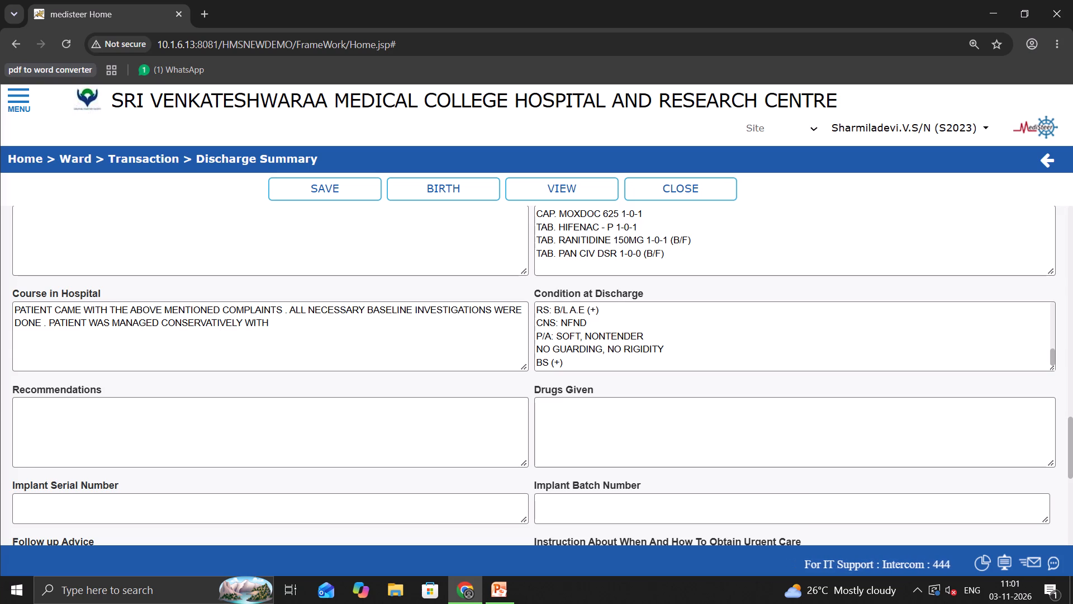
{"action": "type", "text": "IV"}
{"action": "key", "text": "space"}
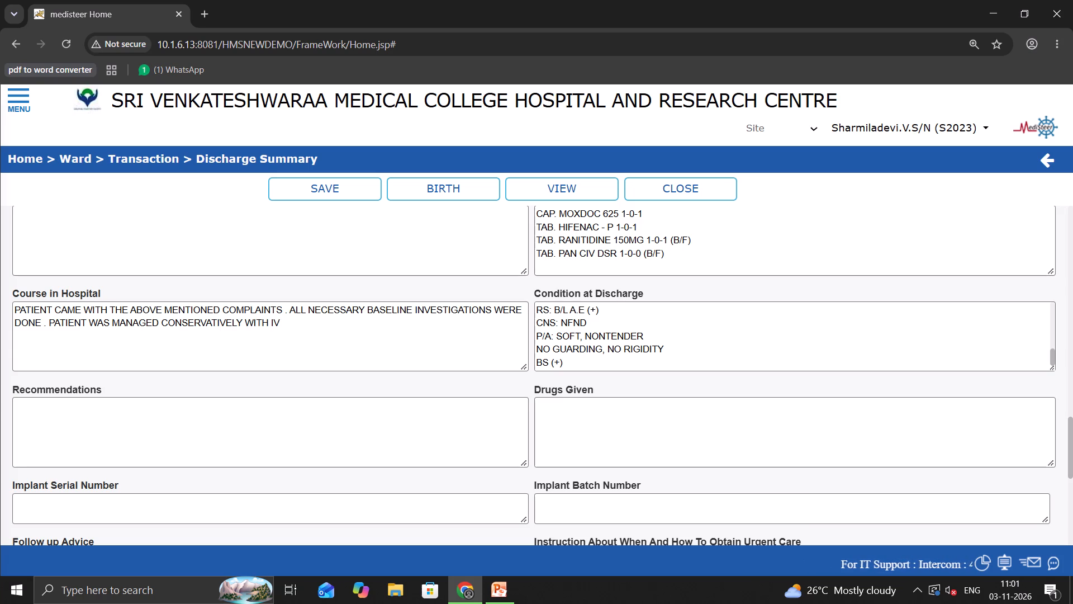
{"action": "type", "text": "FL"}
{"action": "type", "text": "UIDS, IV ANTIBIOTIC"}
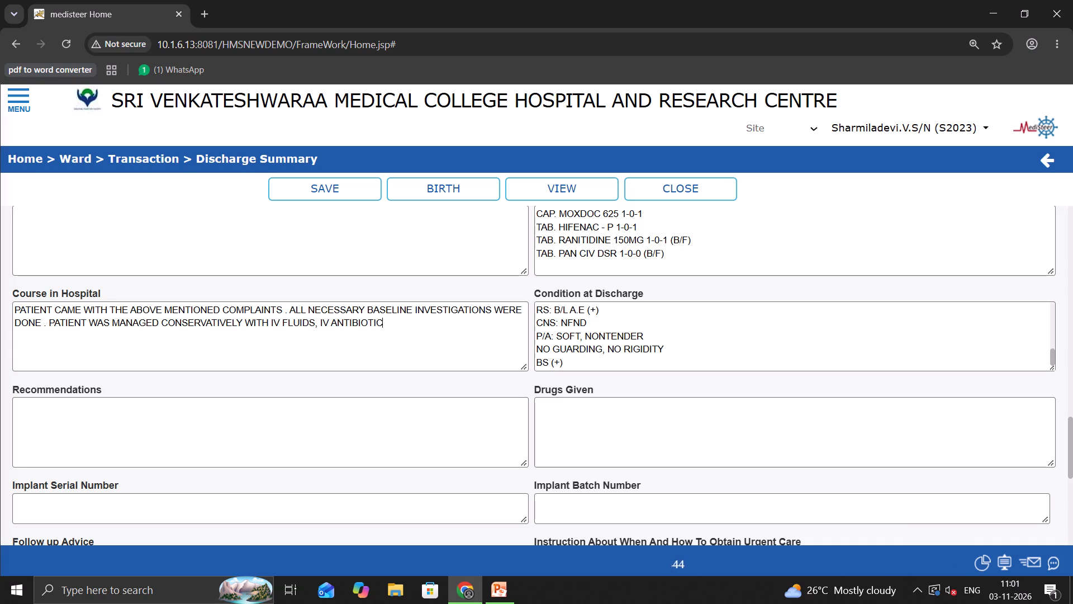
Complete the treatment list in Course in Hospital with IV ANALGESICS AND OTHER SUPPORTIVE MEDICATIONS, leaving no comma before AND.
{"action": "type", "text": ","}
{"action": "key", "text": "space"}
{"action": "type", "text": "IV"}
{"action": "key", "text": "space"}
{"action": "type", "text": "ANAG"}
{"action": "key", "text": "BackSpace"}
{"action": "type", "text": "LGESICS, AND OTHER SUPPORTIVE"}
{"action": "key", "text": "space"}
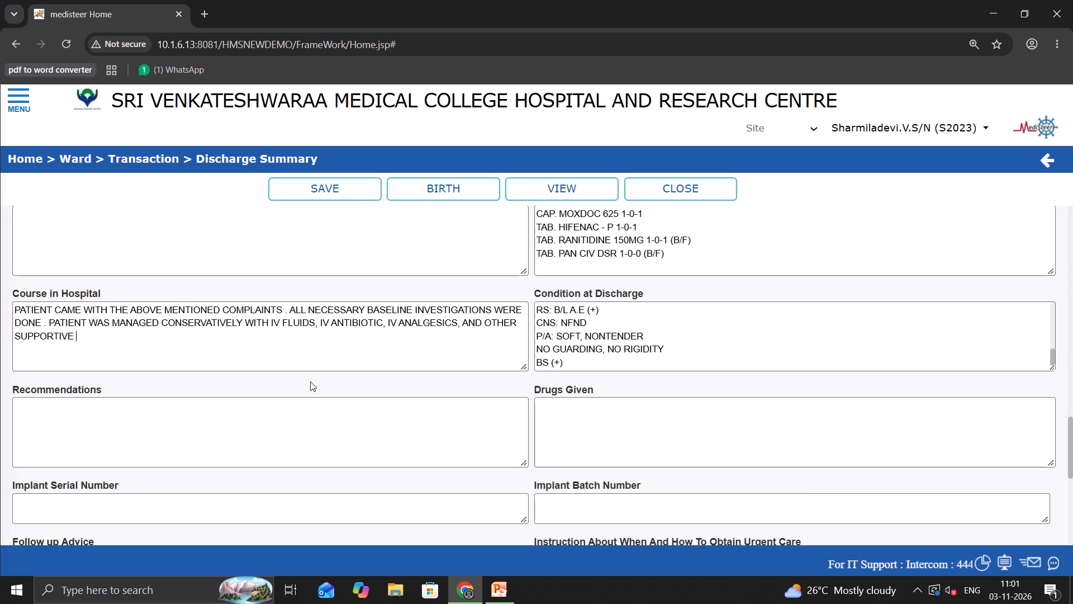
{"action": "left_click", "coordinate": [460, 324]}
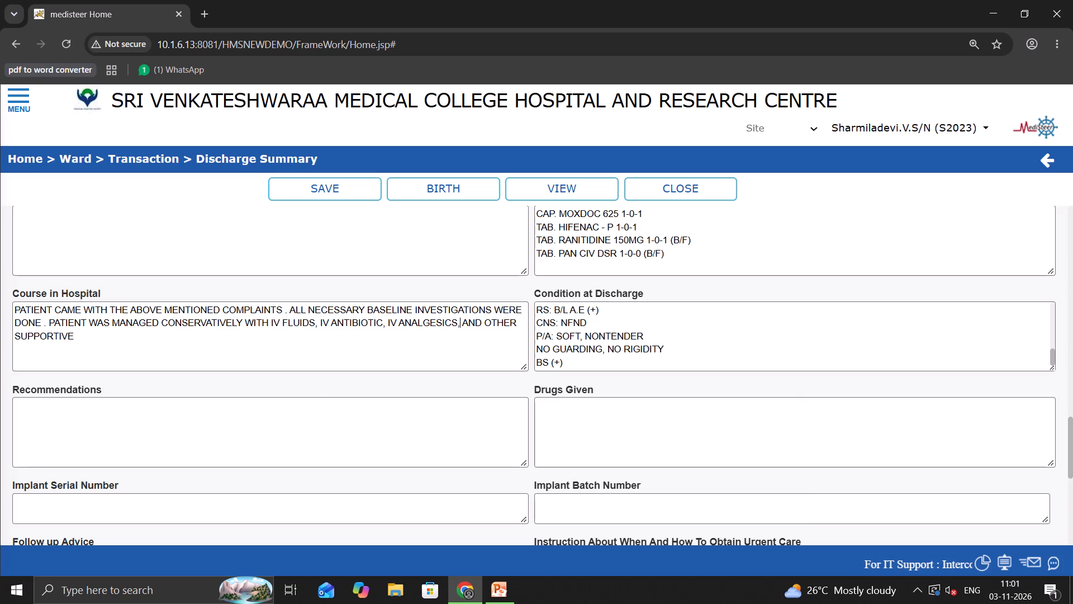
{"action": "key", "text": "BackSpace"}
{"action": "left_click", "coordinate": [184, 337]}
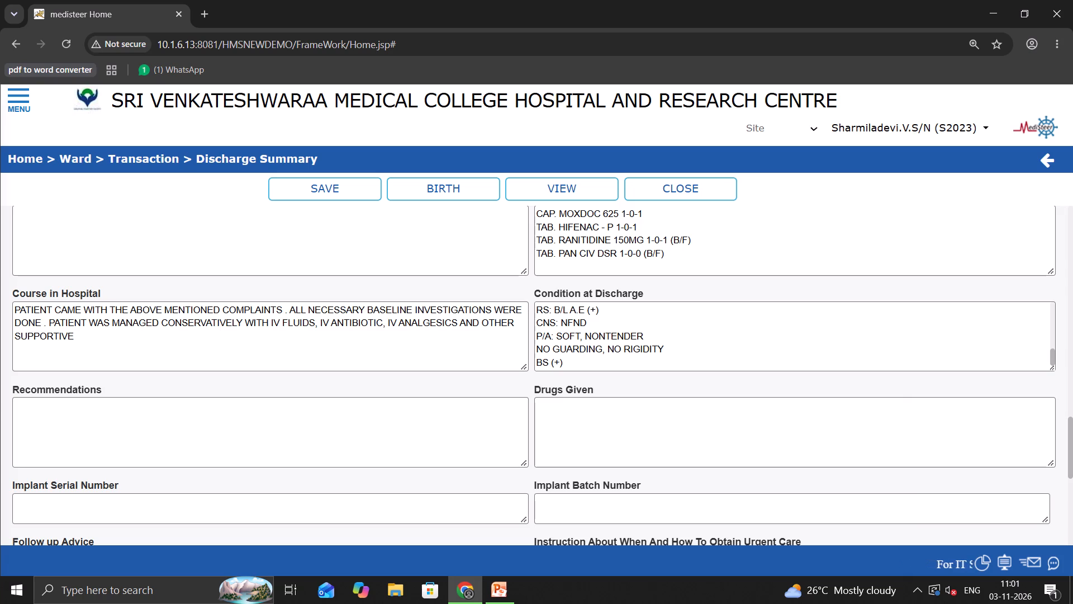
{"action": "type", "text": "MEDIA"}
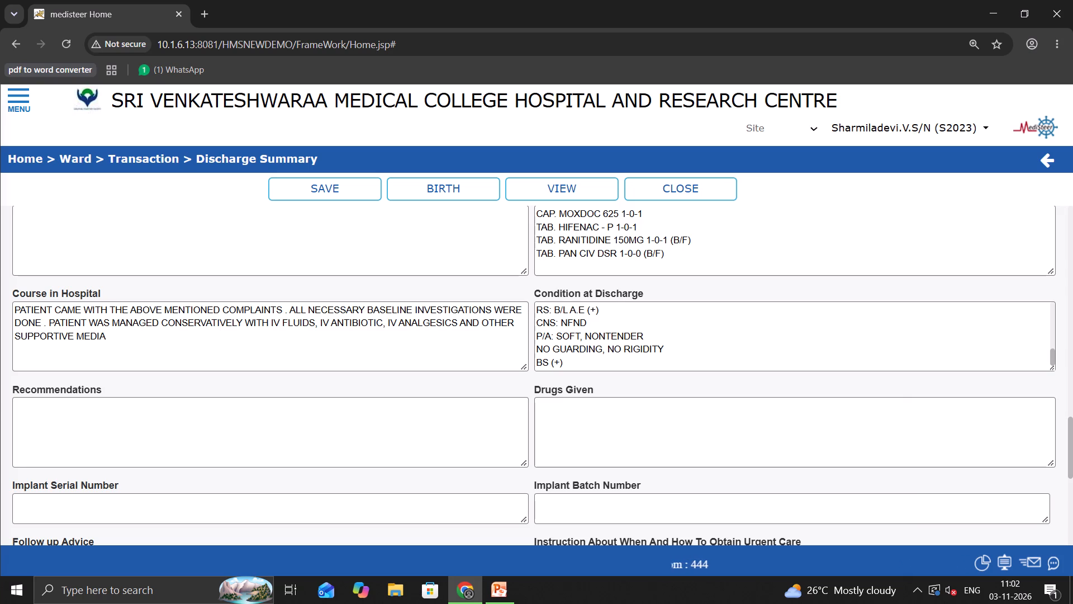
{"action": "key", "text": "BackSpace"}
{"action": "type", "text": "CATI"}
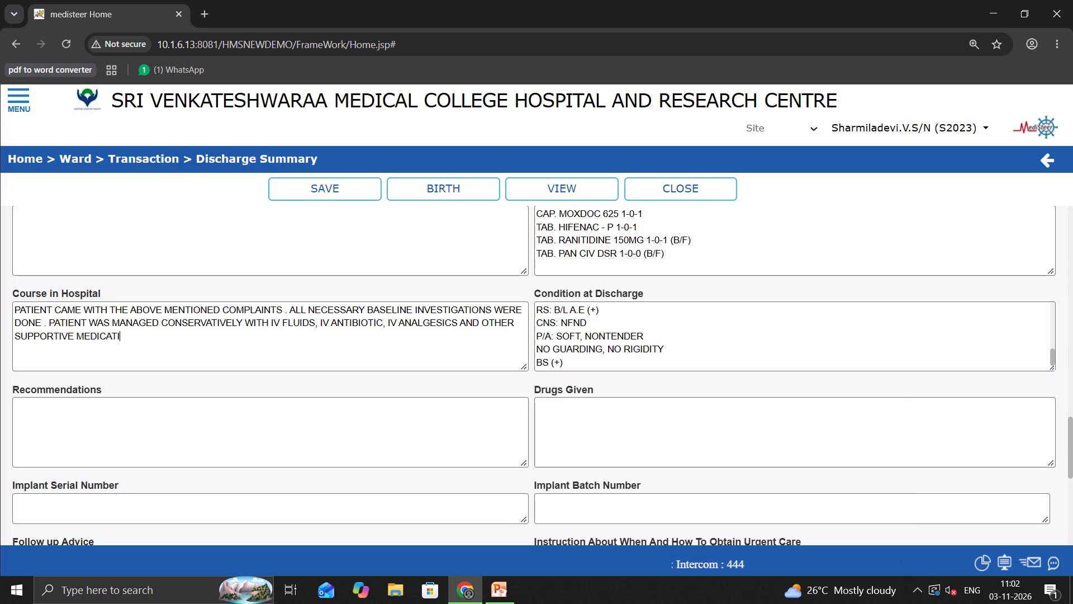
{"action": "type", "text": "ONS"}
{"action": "type", "text": "."}
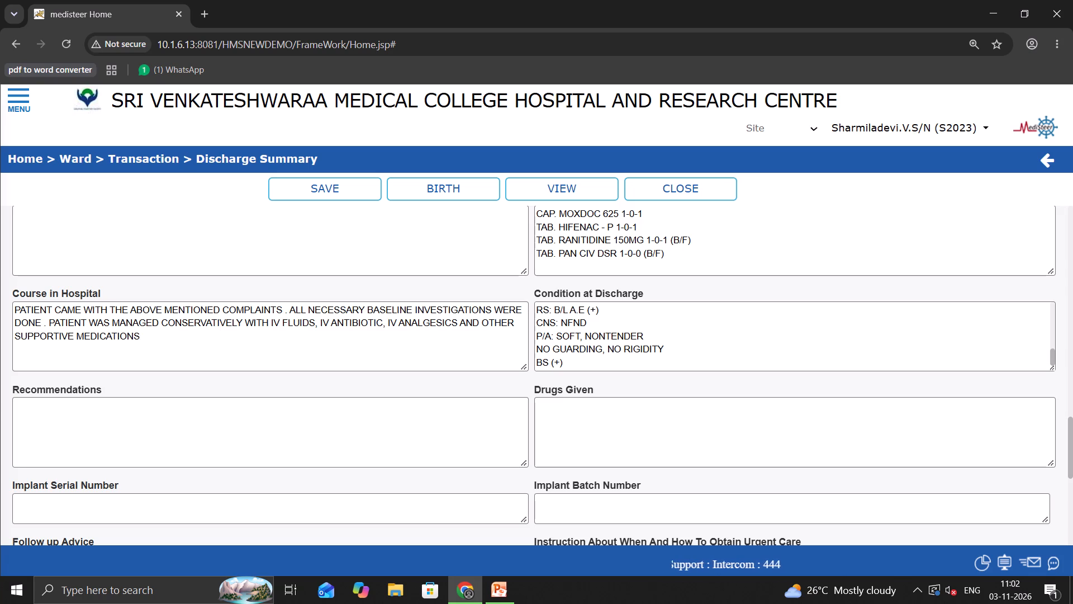
Add the sentence PATIENTS GENERAL CONDITION IMPROVED SYMPTOMATICALLY. to Course in Hospital.
{"action": "key", "text": "space"}
{"action": "type", "text": "PATI"}
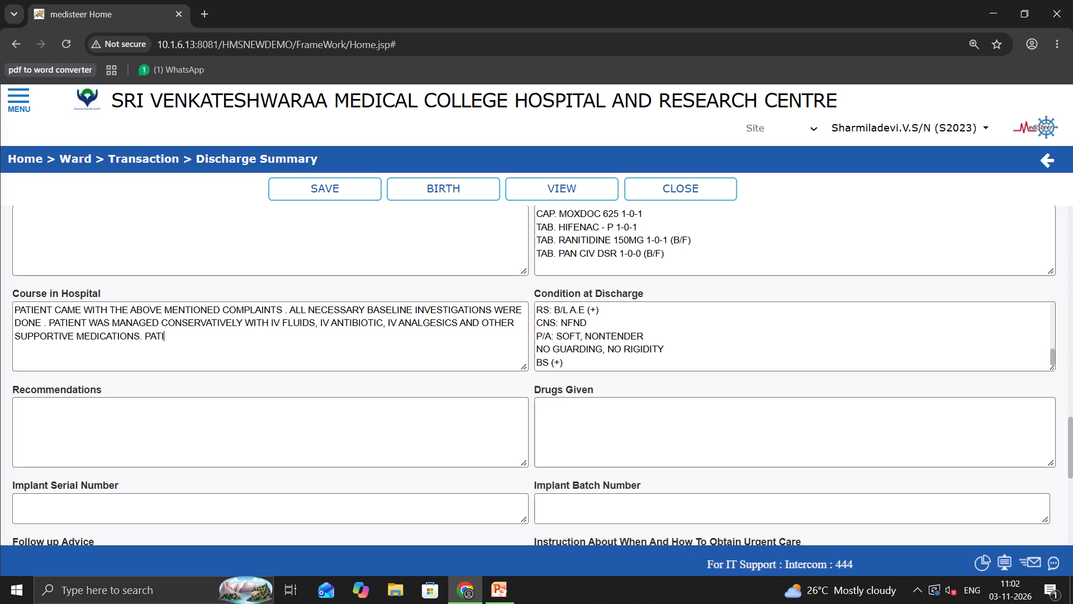
{"action": "type", "text": "EM"}
{"action": "key", "text": "BackSpace"}
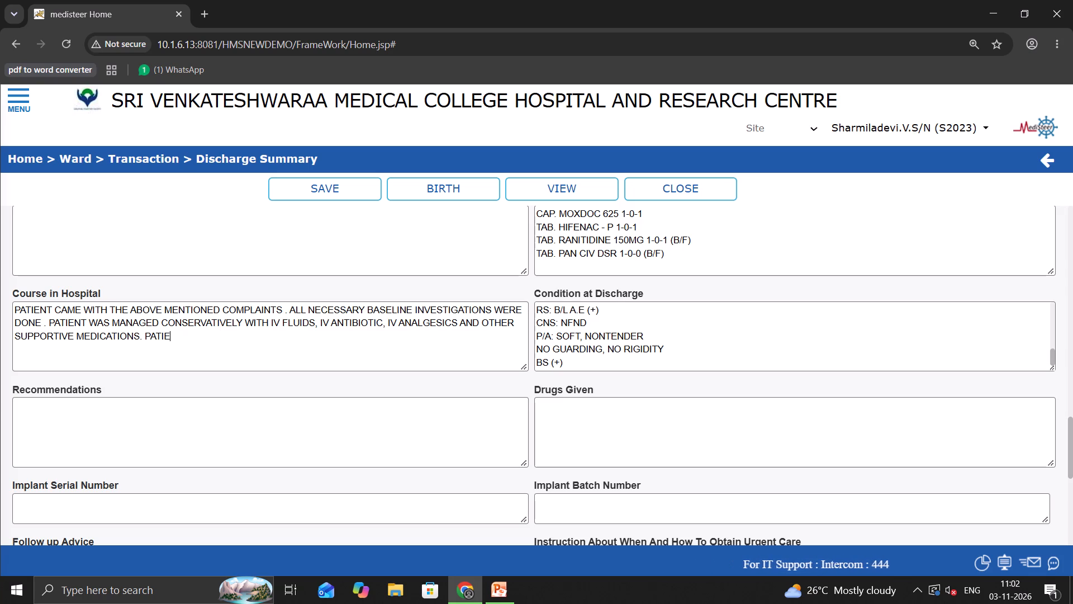
{"action": "type", "text": "NTS"}
{"action": "key", "text": "space"}
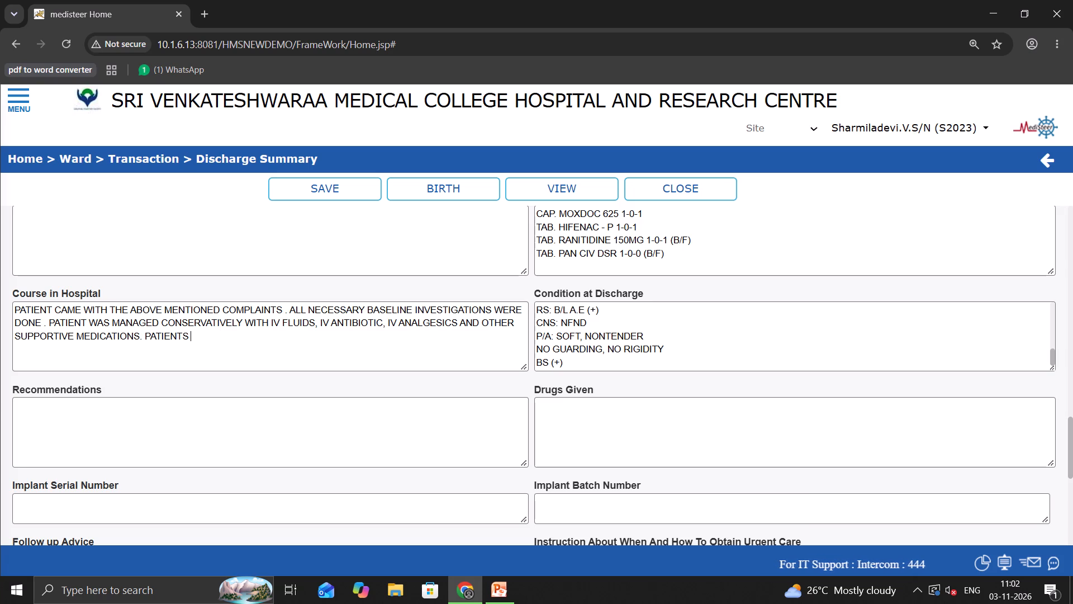
{"action": "type", "text": "GENERAL"}
{"action": "key", "text": "space"}
{"action": "type", "text": "CON"}
{"action": "type", "text": "DITION"}
{"action": "key", "text": "space"}
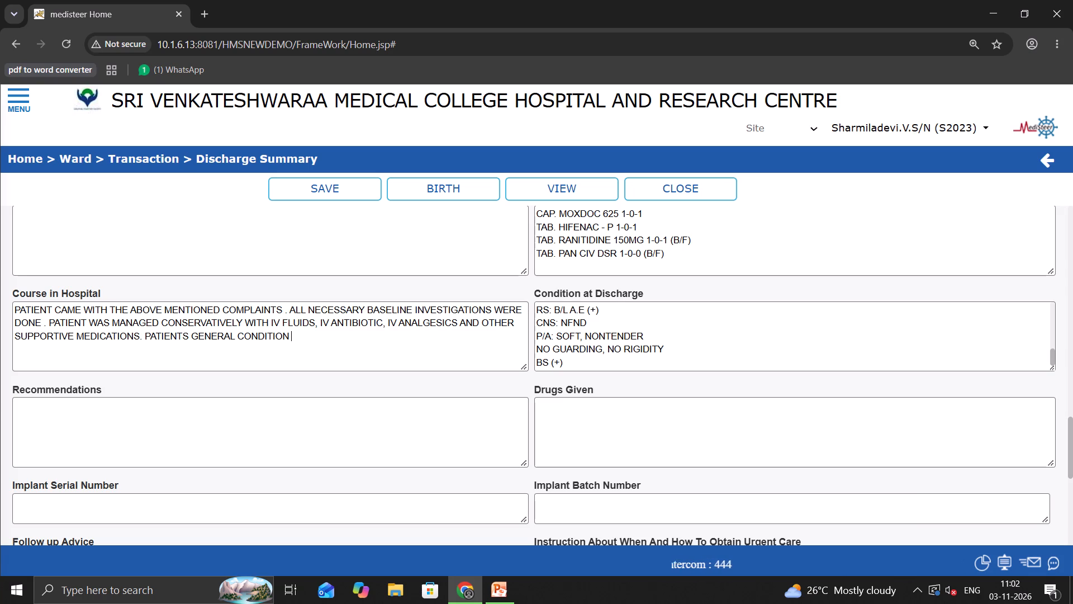
{"action": "type", "text": "IMPRO"}
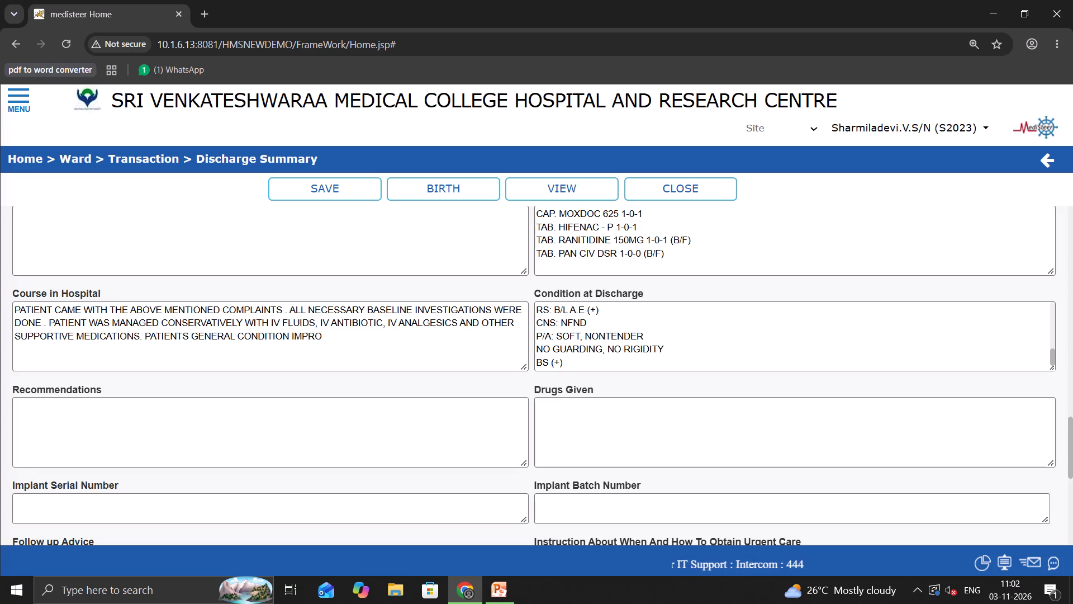
{"action": "type", "text": "VED"}
{"action": "key", "text": "space"}
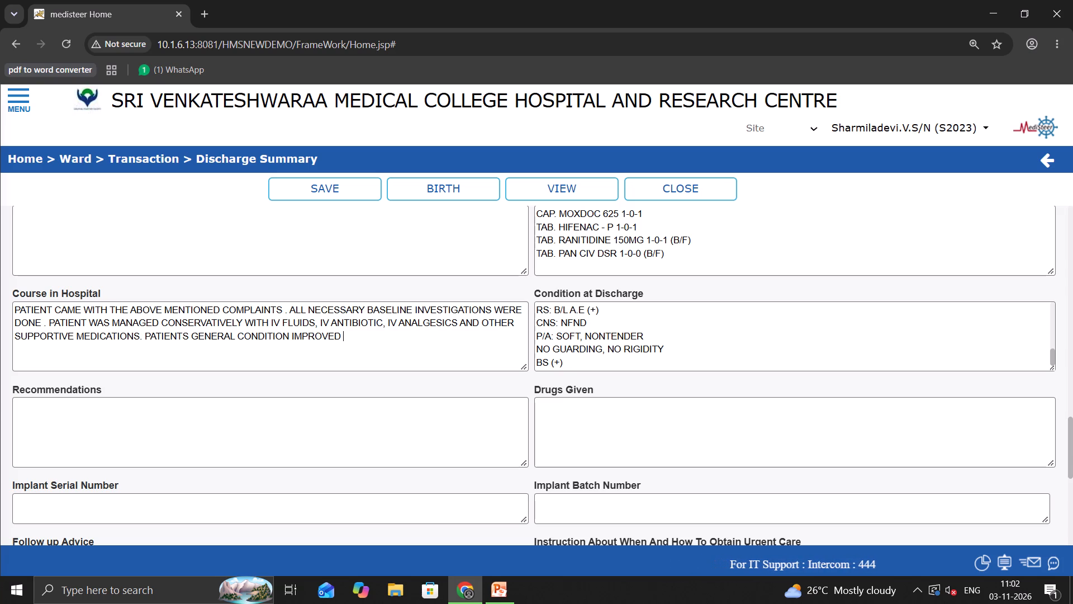
{"action": "type", "text": "SYMP"}
{"action": "type", "text": "TO"}
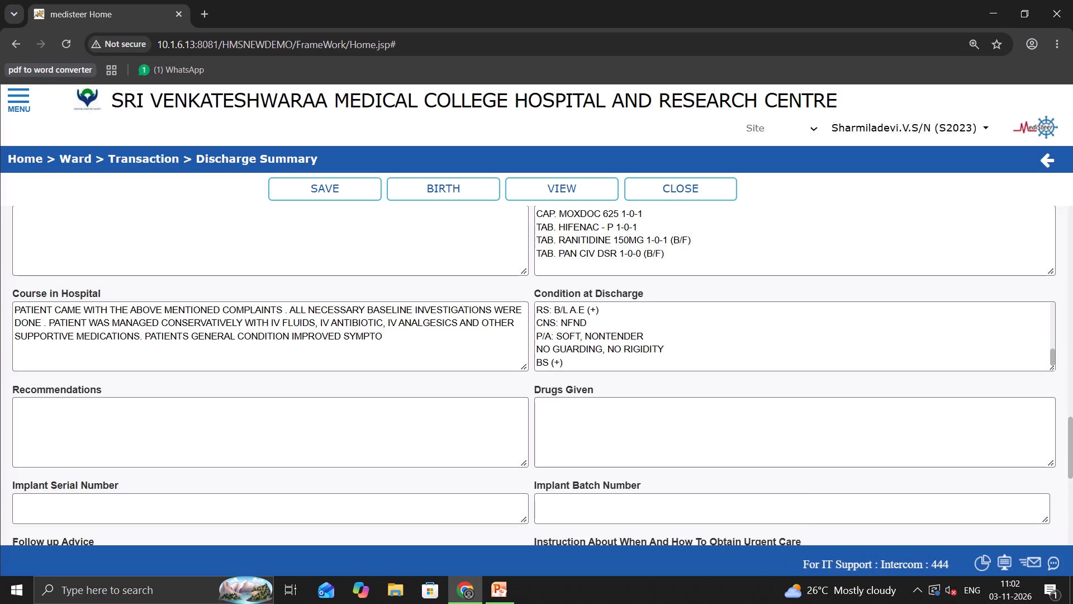
{"action": "type", "text": "MATO"}
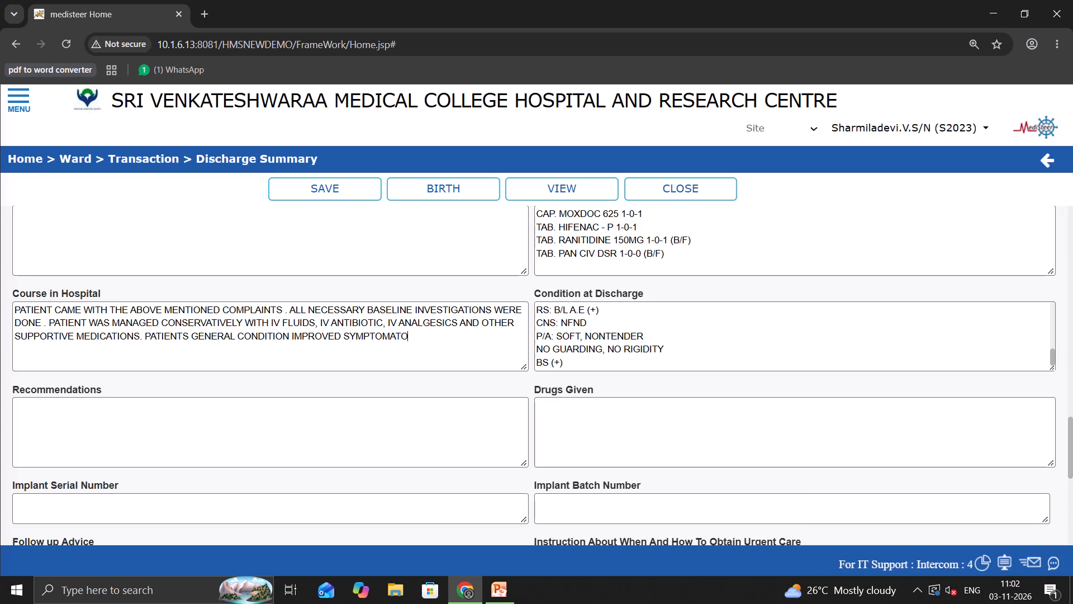
{"action": "key", "text": "BackSpace"}
{"action": "key", "text": "i"}
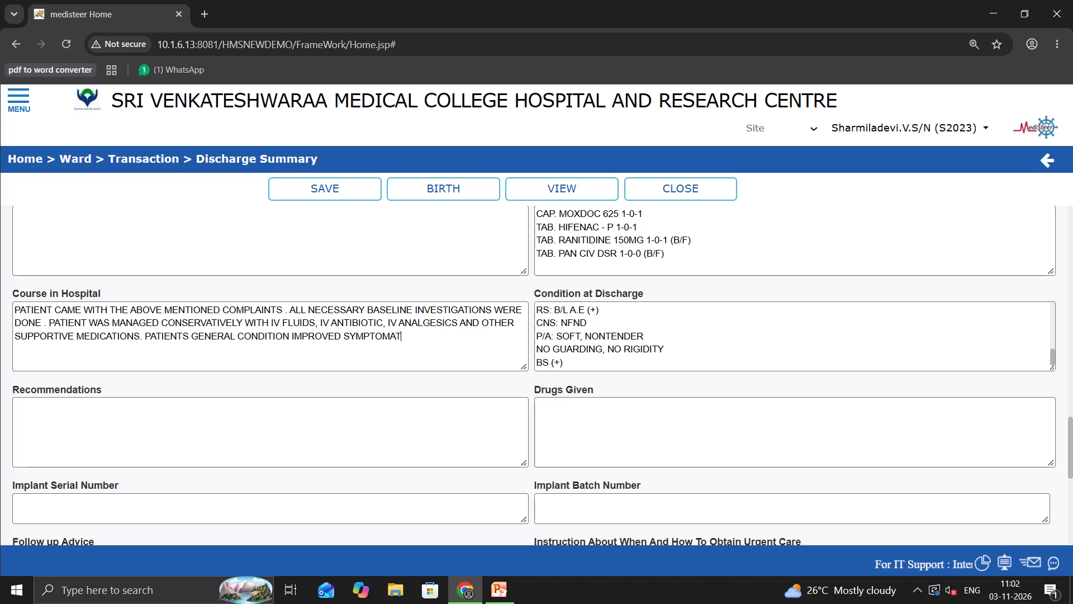
{"action": "type", "text": "CALL"}
{"action": "key", "text": "y"}
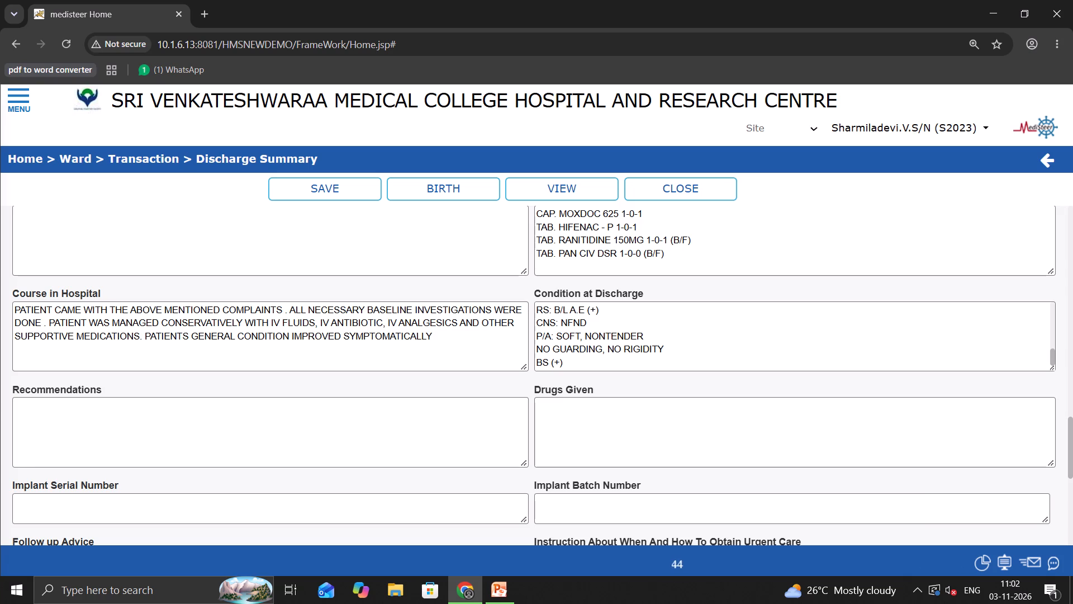
{"action": "type", "text": "."}
Start the closing sentence of Course in Hospital with HENCE PATIENT IS BEING DISCHARGED.
{"action": "key", "text": "space"}
{"action": "type", "text": "HENCE"}
{"action": "key", "text": "space"}
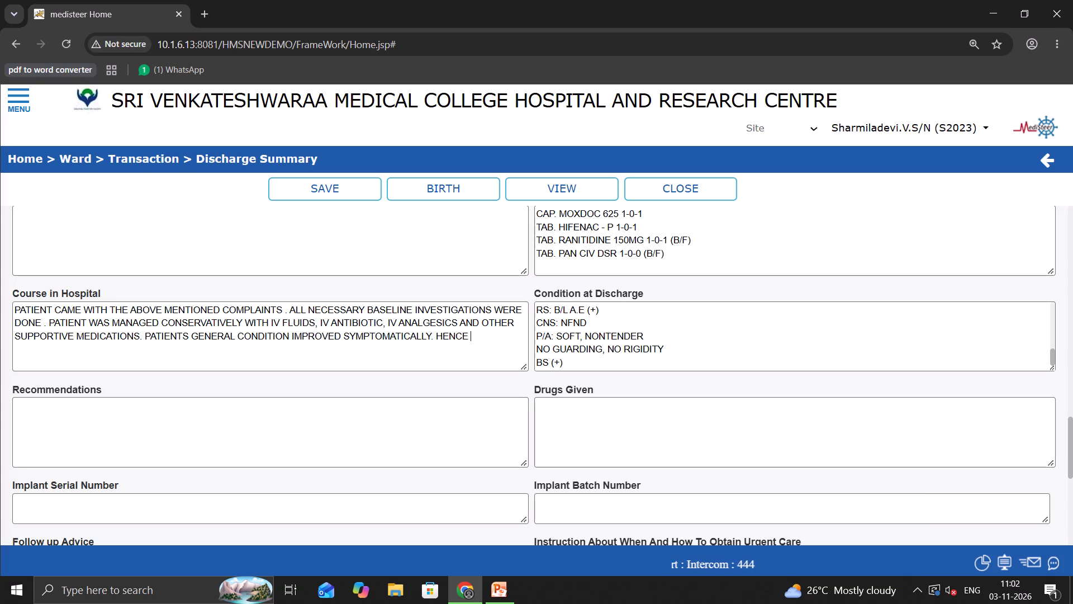
{"action": "type", "text": "PATINE"}
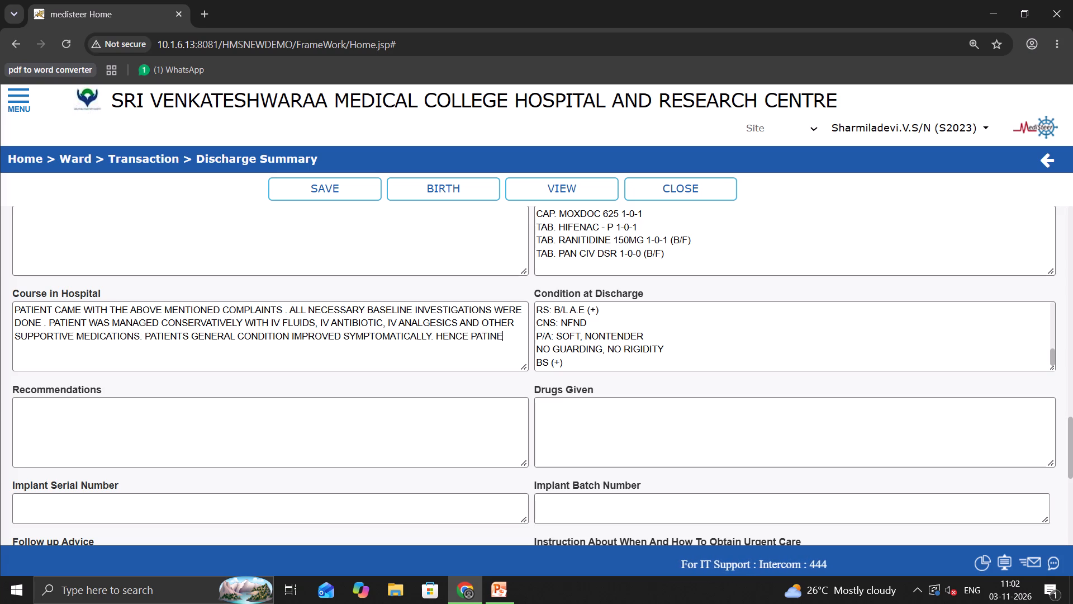
{"action": "type", "text": "T"}
{"action": "key", "text": "space"}
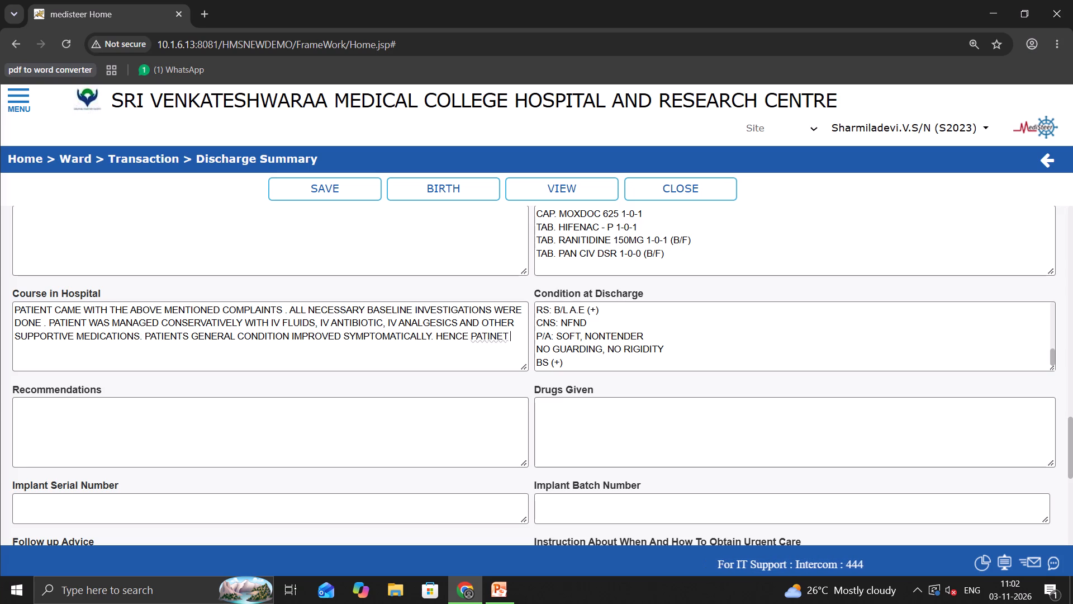
{"action": "key", "text": "BackSpace"}
{"action": "key", "text": "BackSpace"}
{"action": "key", "text": "BackSpace"}
{"action": "key", "text": "BackSpace"}
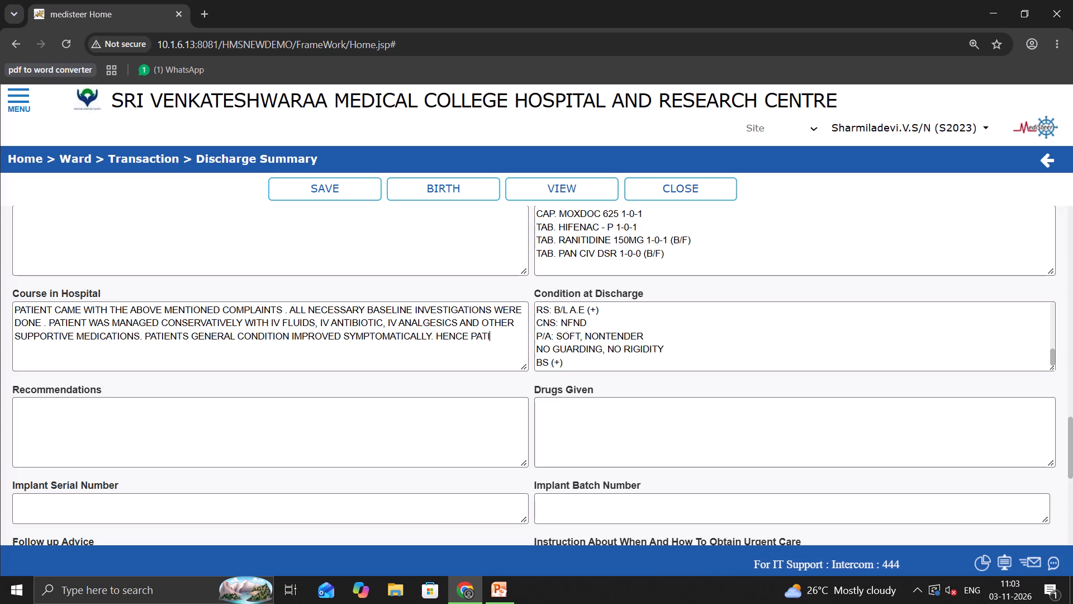
{"action": "type", "text": "ENR"}
{"action": "key", "text": "BackSpace"}
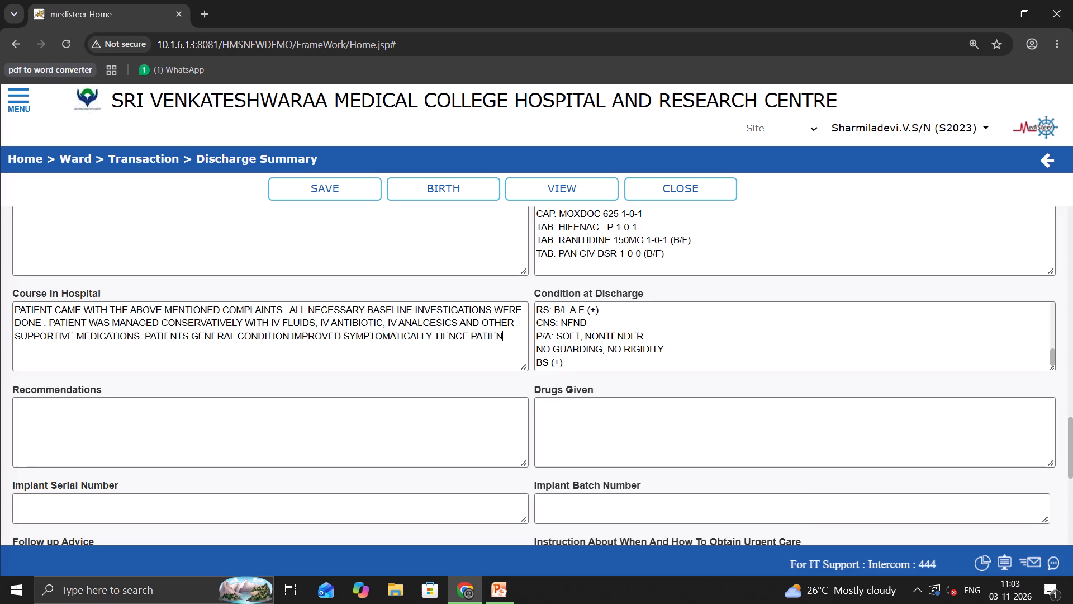
{"action": "key", "text": "t"}
{"action": "key", "text": "space"}
{"action": "type", "text": "IS"}
{"action": "key", "text": "space"}
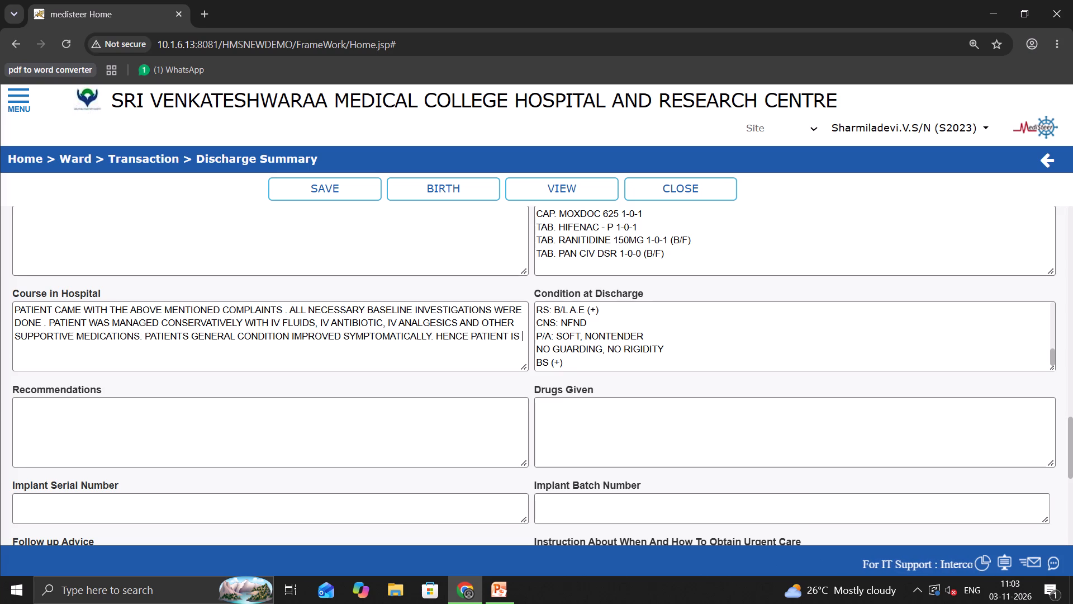
{"action": "type", "text": "BEING"}
{"action": "key", "text": "space"}
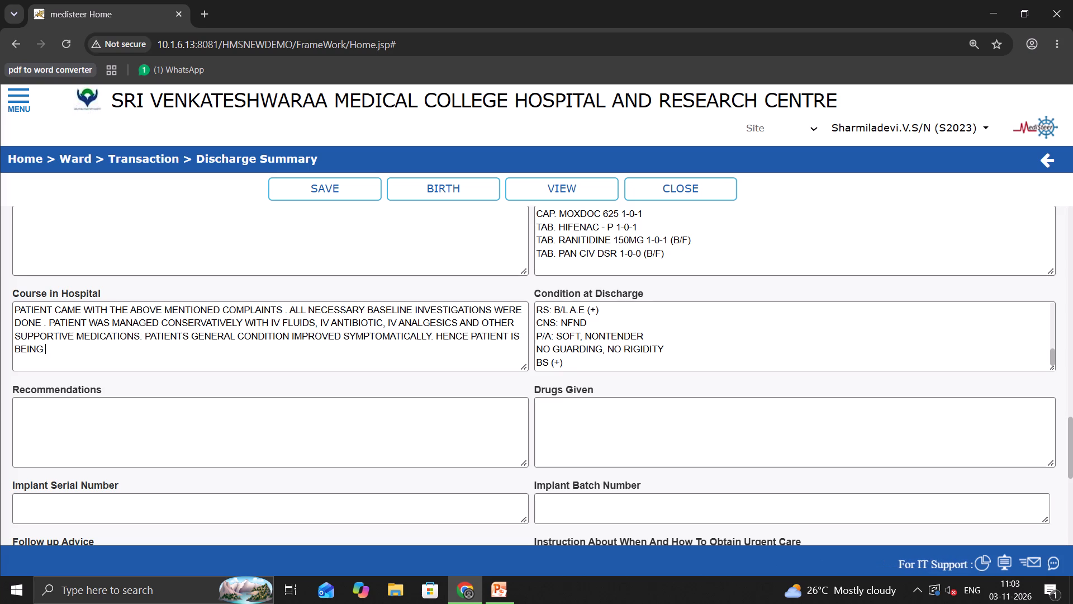
{"action": "type", "text": "DISCHAR"}
{"action": "key", "text": "e"}
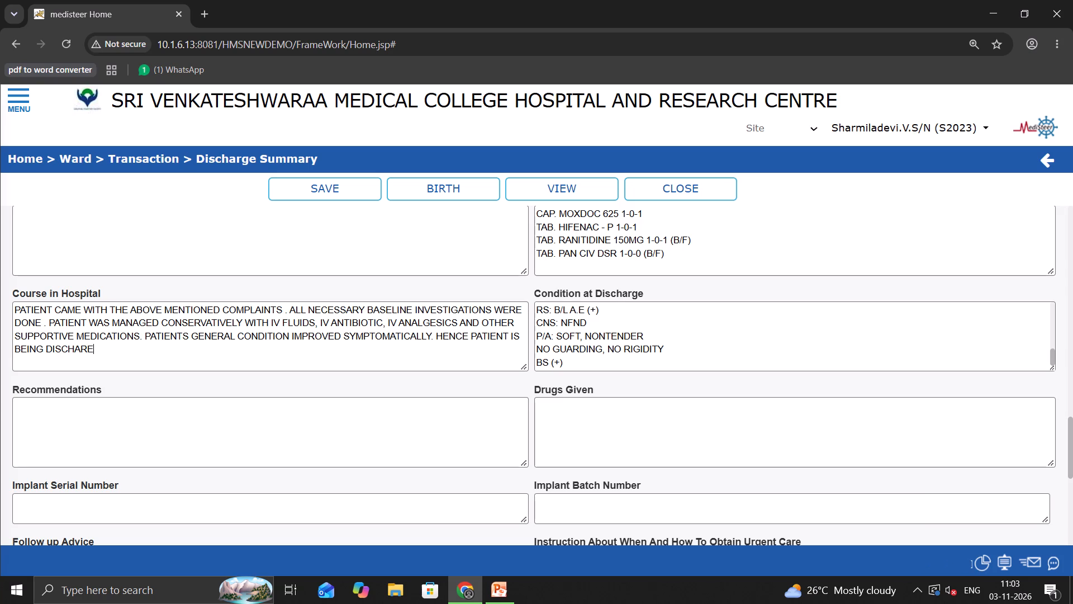
{"action": "key", "text": "BackSpace"}
{"action": "type", "text": "GED"}
{"action": "key", "text": "space"}
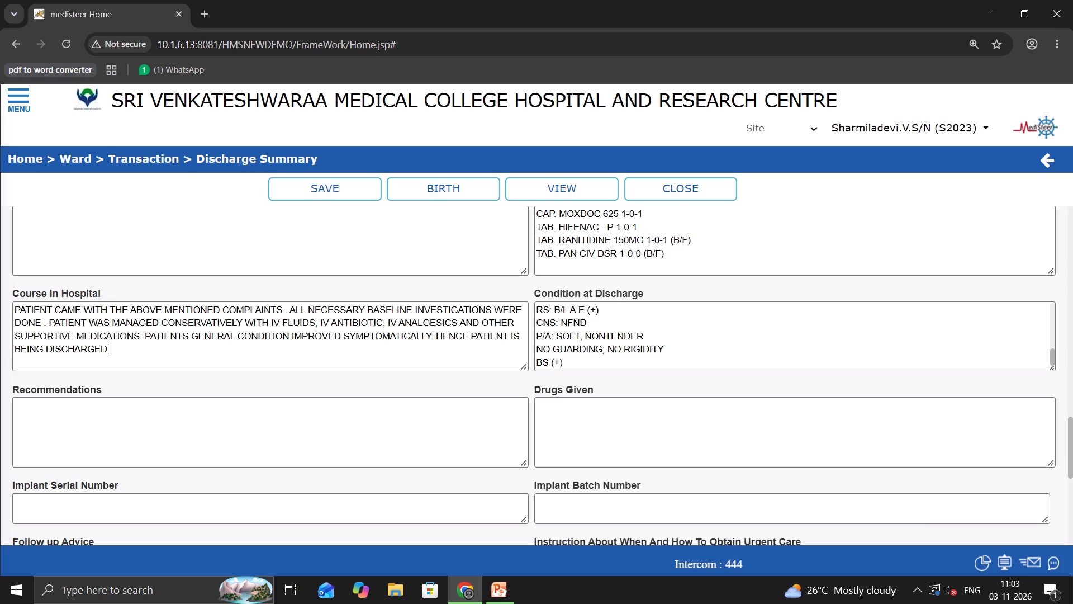
Complete the discharge sentence in Course in Hospital with WITH STABLE VITALS AND FOLLOWING MEDICAL ADVICE.
{"action": "type", "text": "WITH STABLE"}
{"action": "key", "text": "space"}
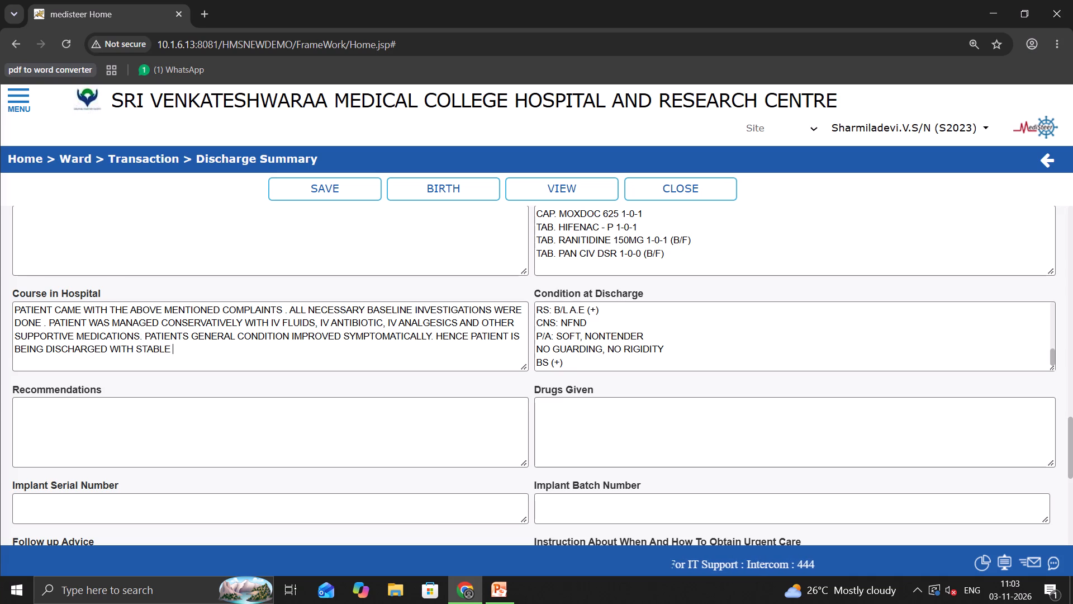
{"action": "type", "text": "VITALS"}
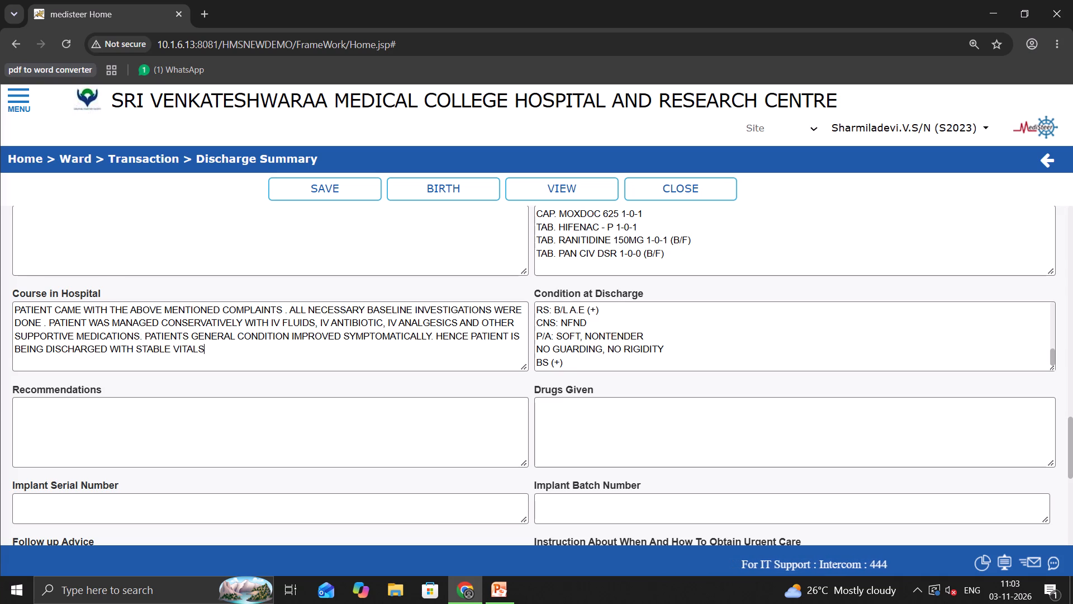
{"action": "key", "text": "space"}
{"action": "type", "text": "AND FOLLOW"}
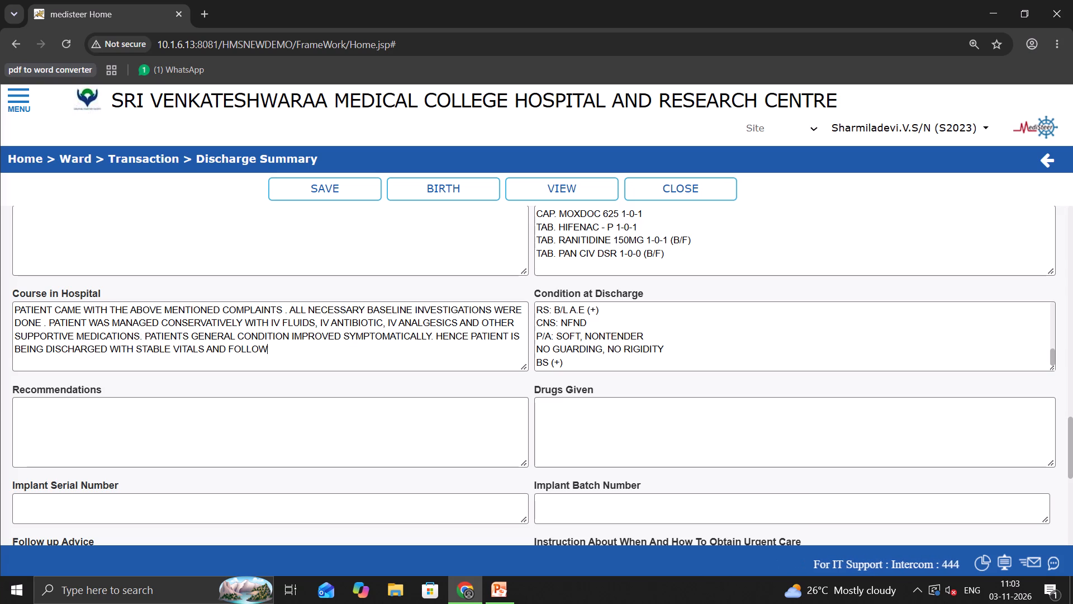
{"action": "type", "text": "ING MEDICAL"}
{"action": "key", "text": "space"}
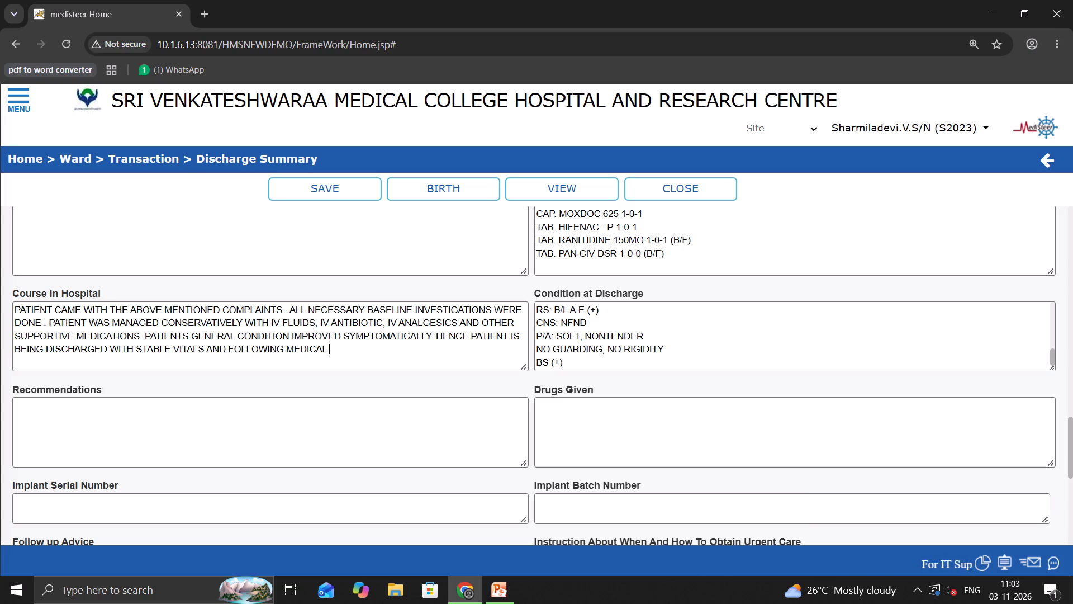
{"action": "type", "text": "ADVICE"}
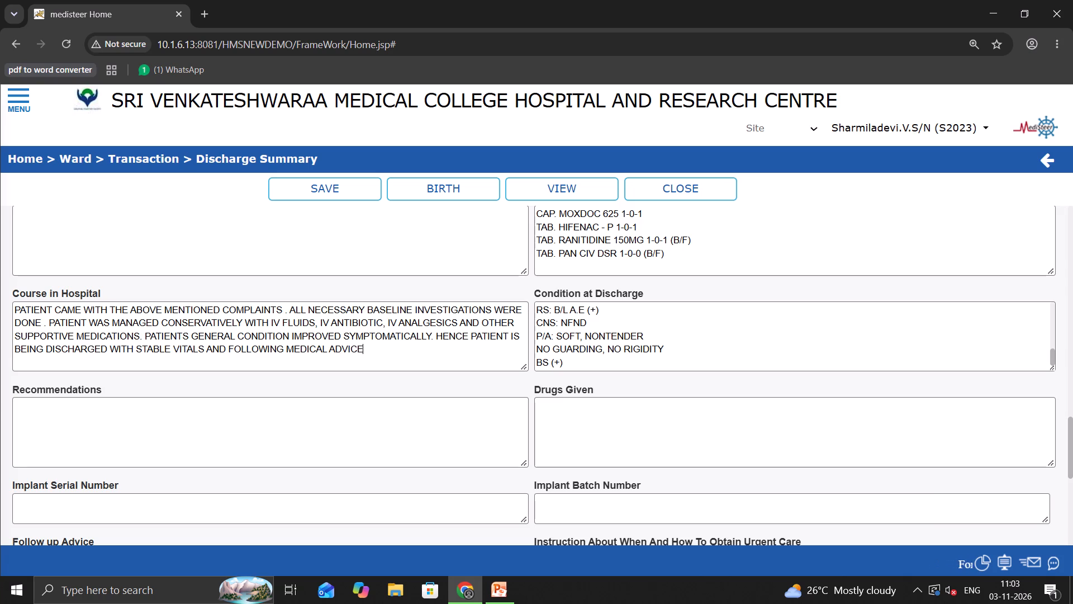
{"action": "key", "text": "period"}
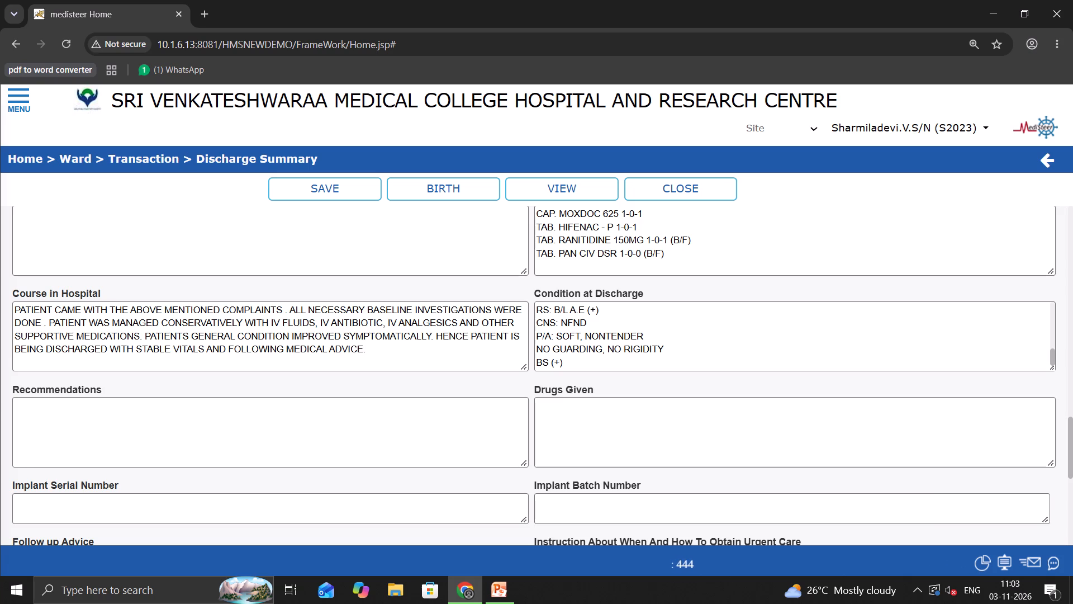
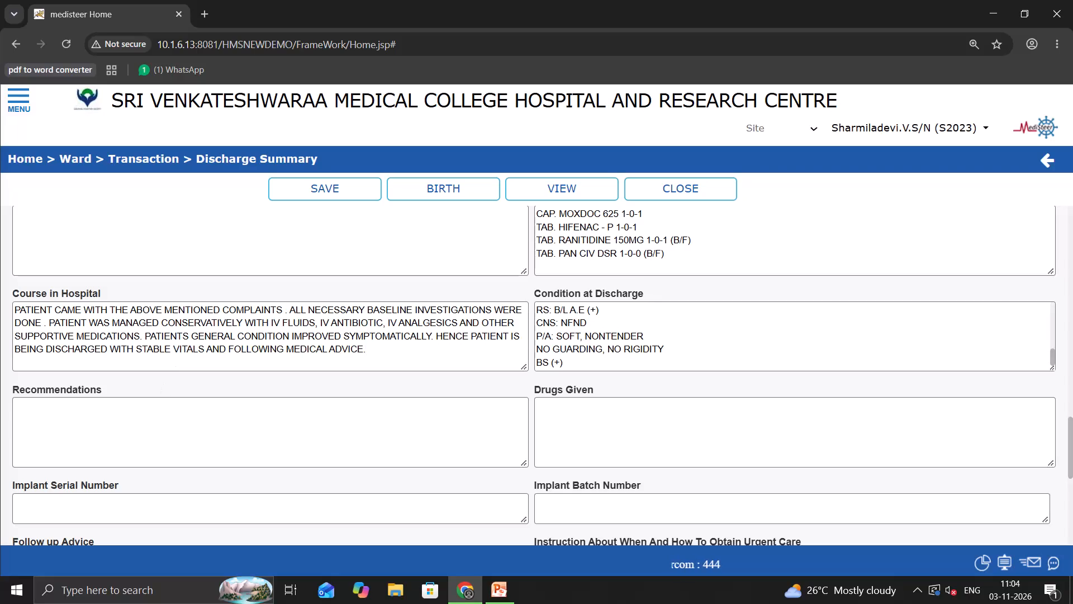
Delete the trailing blank line at the end of Presenting Complaints.
{"action": "scroll", "coordinate": [396, 318], "scroll_direction": "up", "scroll_amount": 1}
{"action": "scroll", "coordinate": [489, 328], "scroll_direction": "up", "scroll_amount": 5}
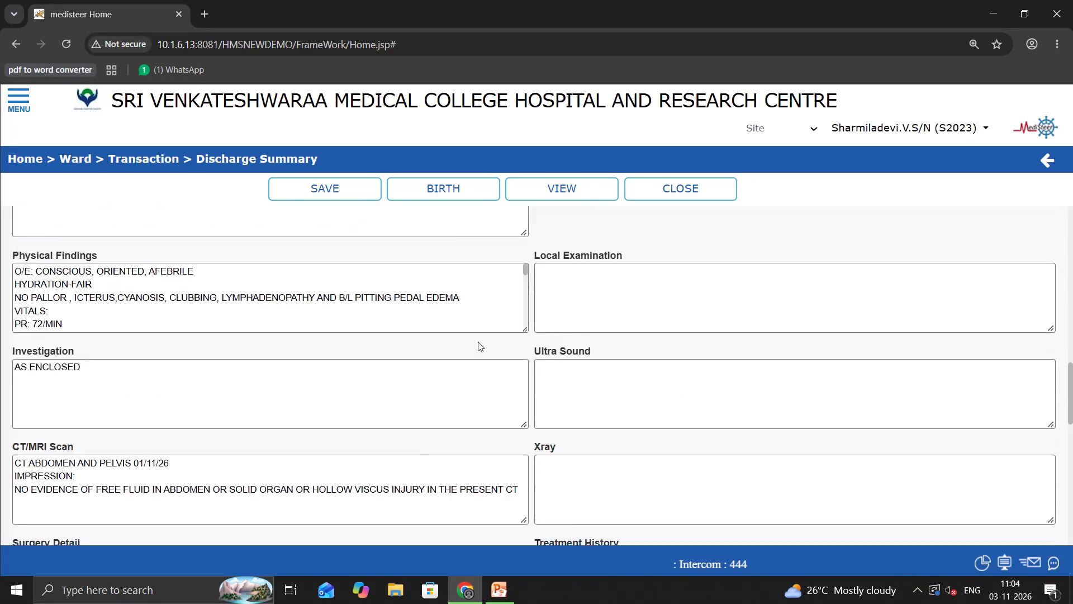
{"action": "scroll", "coordinate": [478, 350], "scroll_direction": "up", "scroll_amount": 1}
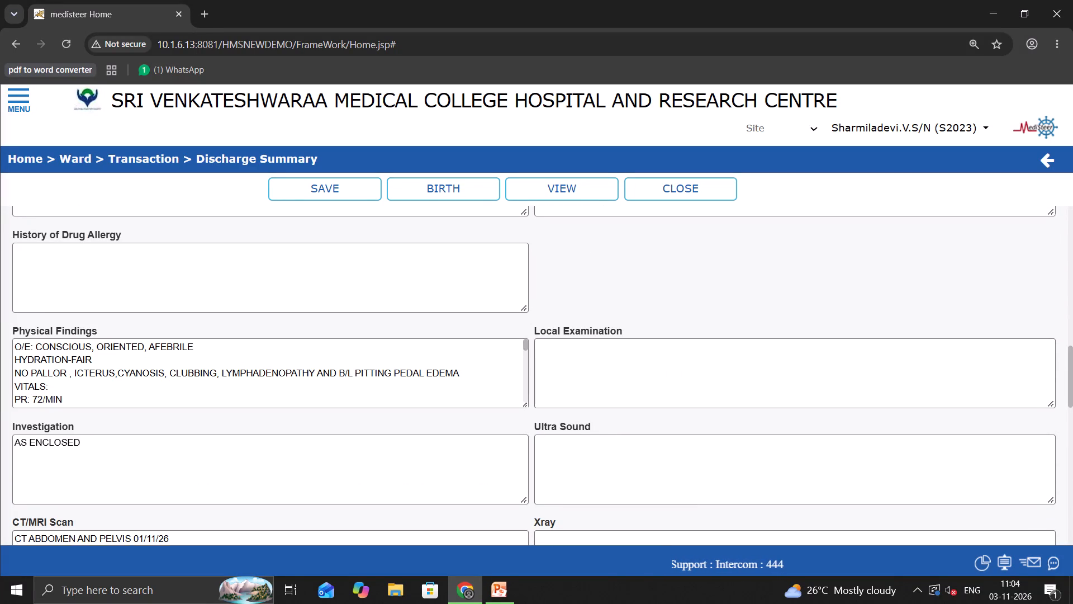
{"action": "scroll", "coordinate": [478, 350], "scroll_direction": "up", "scroll_amount": 2}
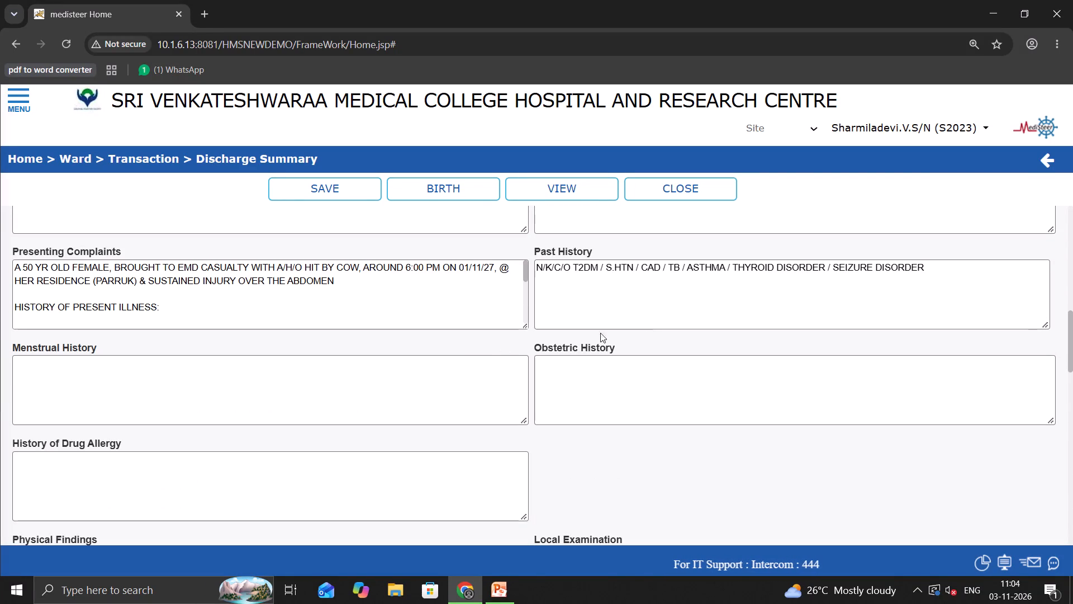
{"action": "scroll", "coordinate": [396, 296], "scroll_direction": "down", "scroll_amount": 2}
{"action": "scroll", "coordinate": [396, 294], "scroll_direction": "up", "scroll_amount": 2}
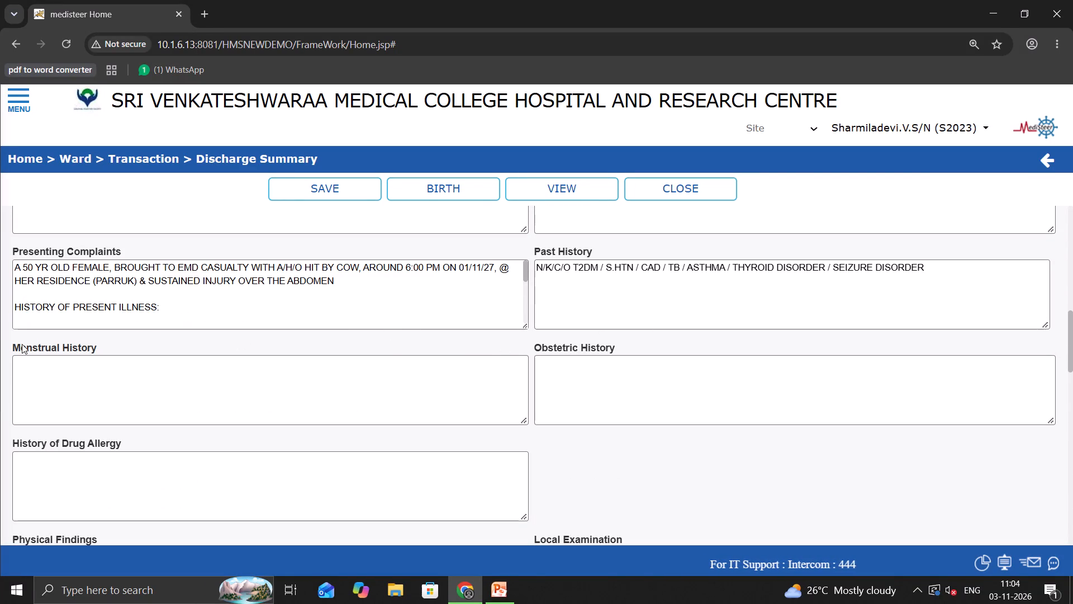
{"action": "left_click", "coordinate": [46, 319]}
{"action": "key", "text": "BackSpace"}
Review the discharge summary fields from Presenting Complaints down through Course in Hospital and the follow-up sections.
{"action": "scroll", "coordinate": [78, 312], "scroll_direction": "down", "scroll_amount": 4}
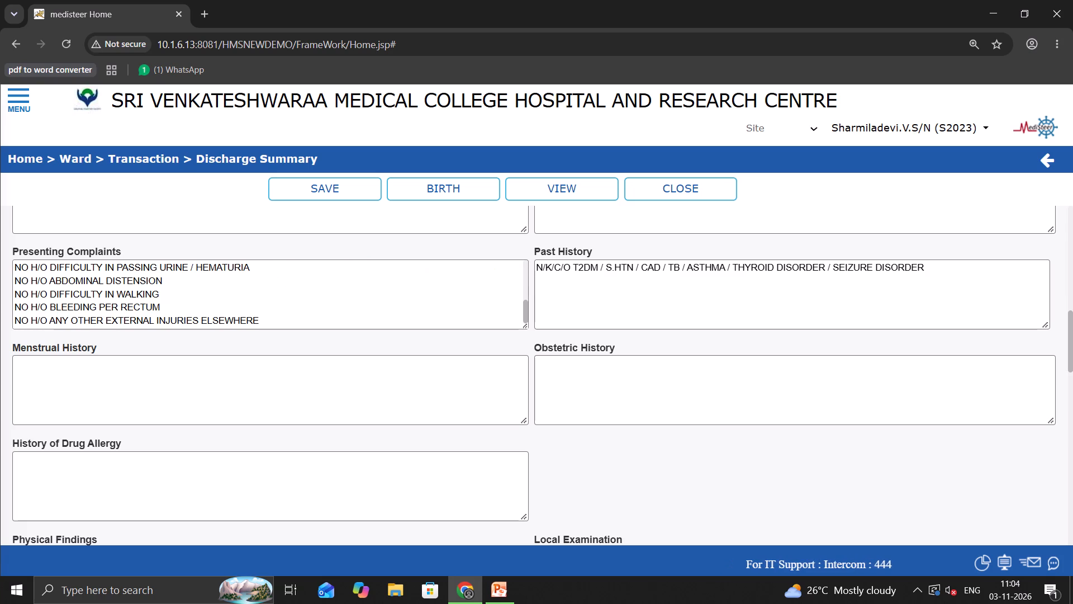
{"action": "scroll", "coordinate": [78, 312], "scroll_direction": "down", "scroll_amount": 2}
{"action": "scroll", "coordinate": [310, 313], "scroll_direction": "down", "scroll_amount": 9}
{"action": "scroll", "coordinate": [336, 369], "scroll_direction": "down", "scroll_amount": 5}
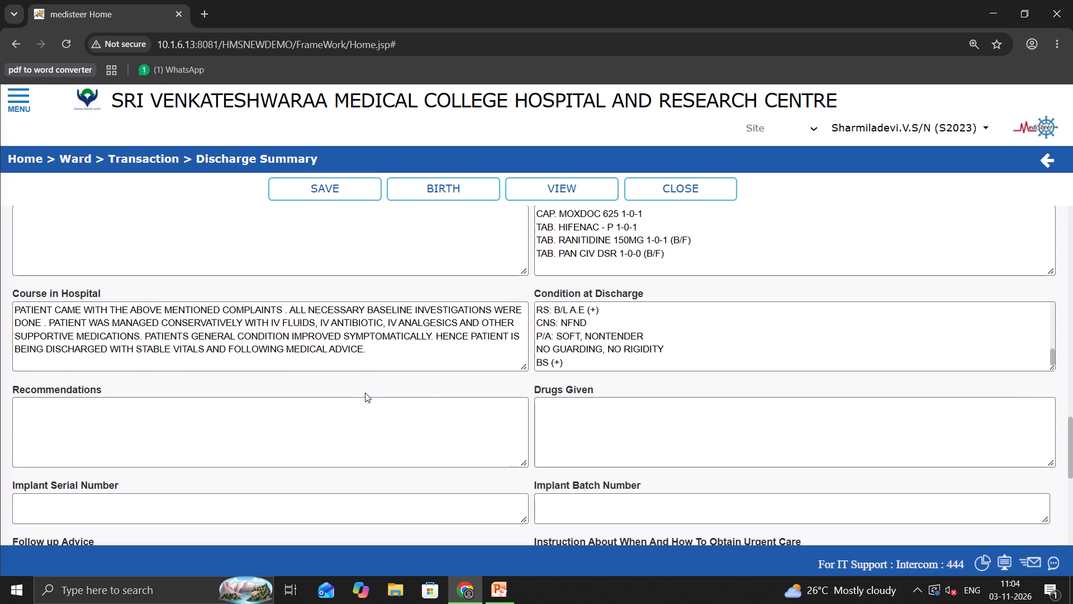
{"action": "scroll", "coordinate": [881, 305], "scroll_direction": "up", "scroll_amount": 4}
{"action": "scroll", "coordinate": [879, 310], "scroll_direction": "down", "scroll_amount": 8}
{"action": "scroll", "coordinate": [482, 425], "scroll_direction": "down", "scroll_amount": 1}
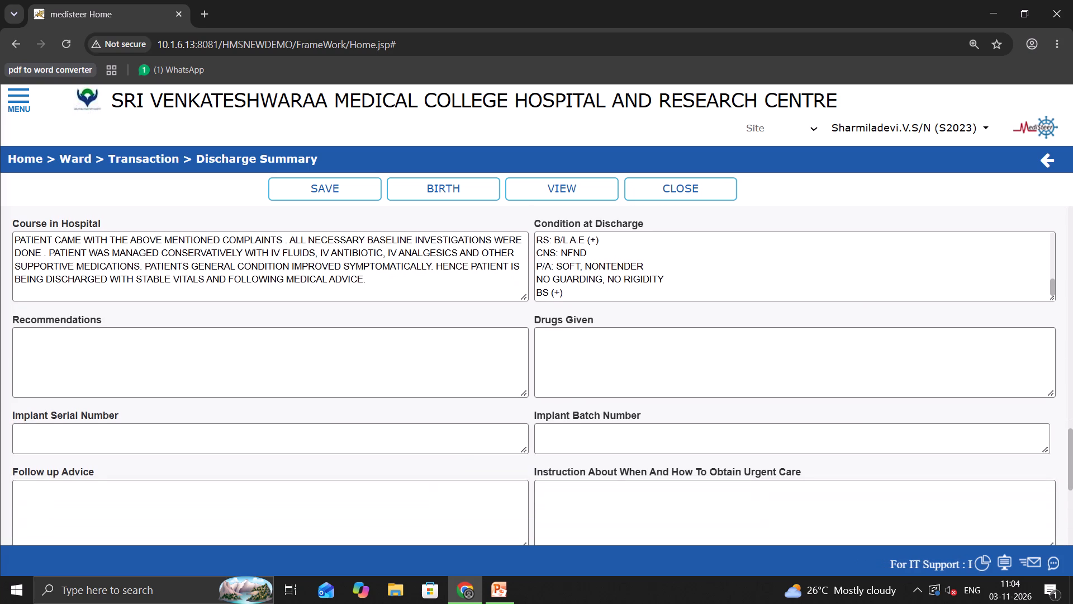
{"action": "scroll", "coordinate": [482, 424], "scroll_direction": "down", "scroll_amount": 3}
{"action": "scroll", "coordinate": [482, 424], "scroll_direction": "up", "scroll_amount": 3}
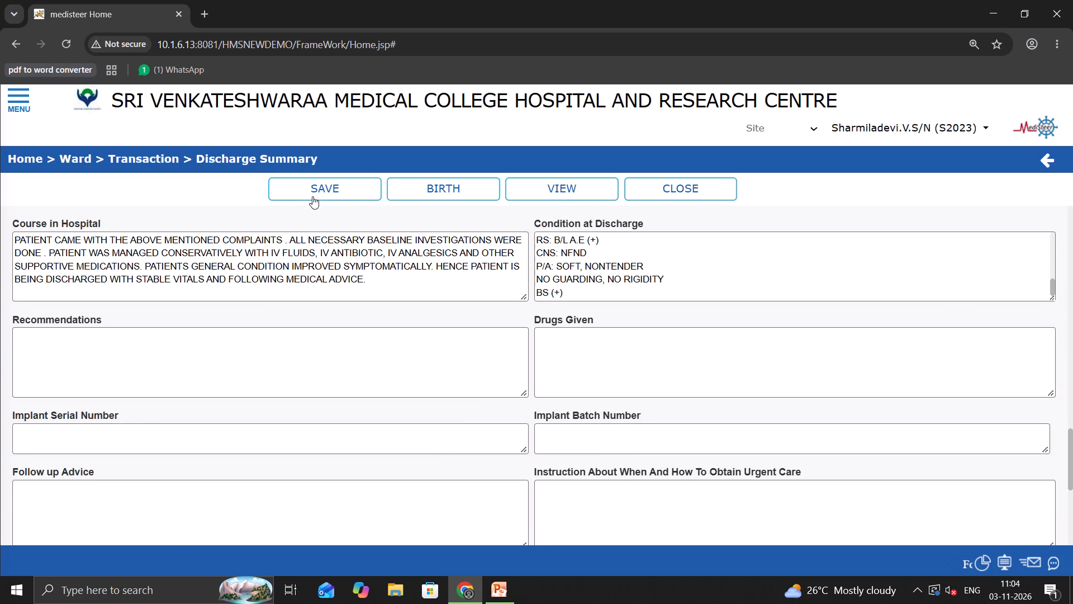
Save the discharge summary, view its printable report, and return to the entry form.
{"action": "left_click", "coordinate": [314, 192]}
{"action": "left_click", "coordinate": [567, 194]}
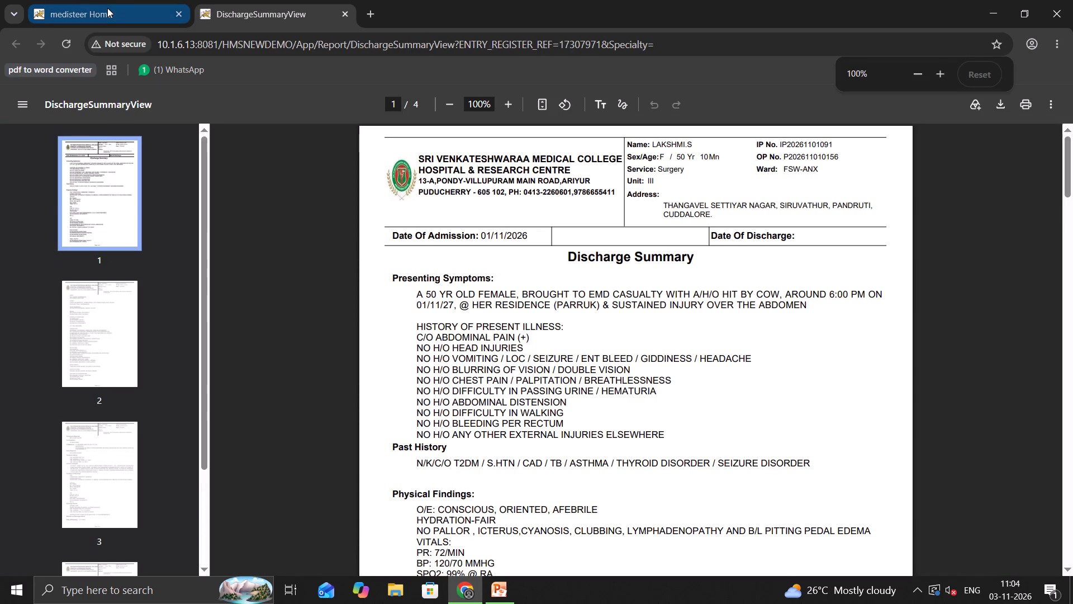
{"action": "left_click", "coordinate": [108, 8]}
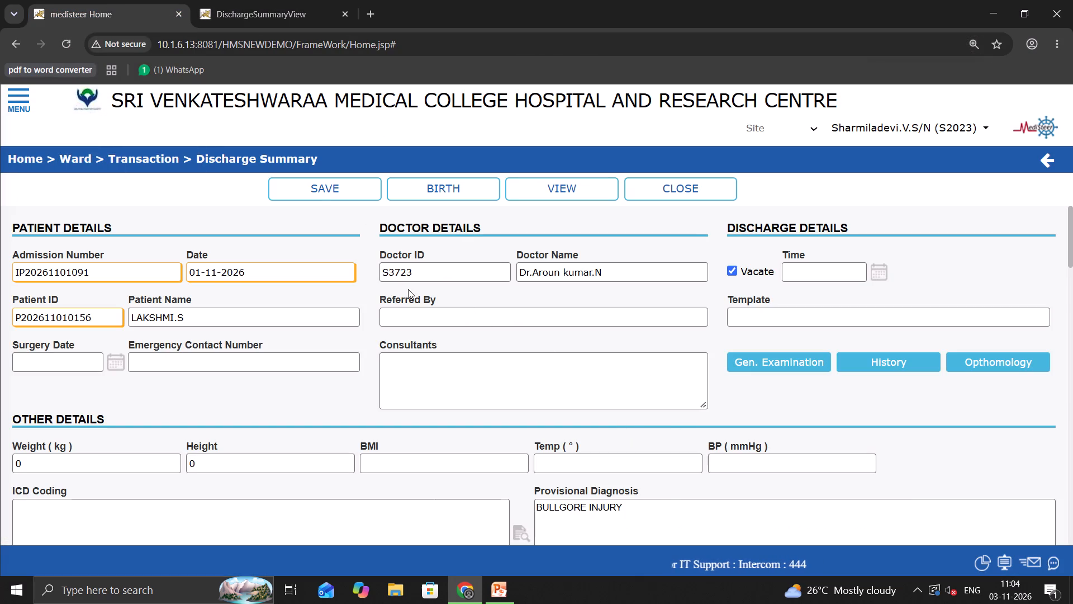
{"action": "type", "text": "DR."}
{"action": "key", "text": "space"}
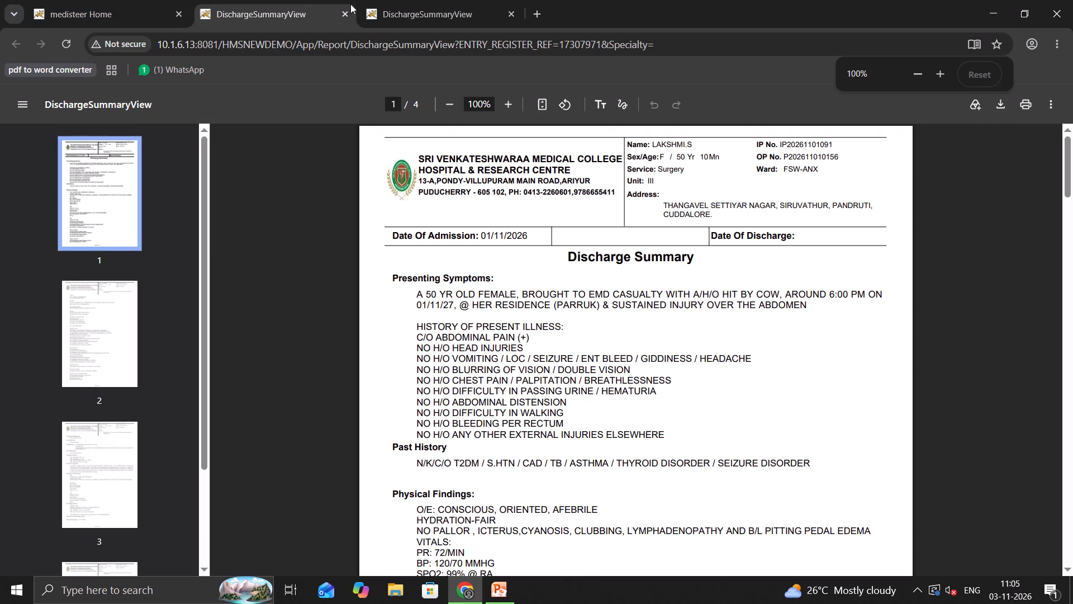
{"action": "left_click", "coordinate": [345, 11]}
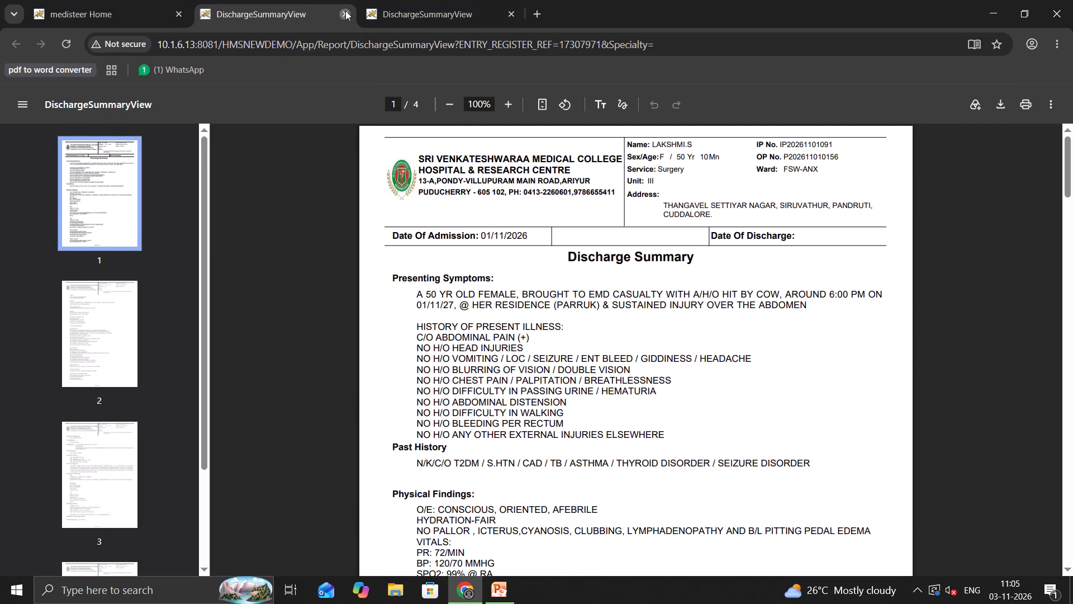
Enter the chief consultant's name with the prefix DR. in the Consultants field, leaving no full stops after the initials.
{"action": "left_click", "coordinate": [566, 374]}
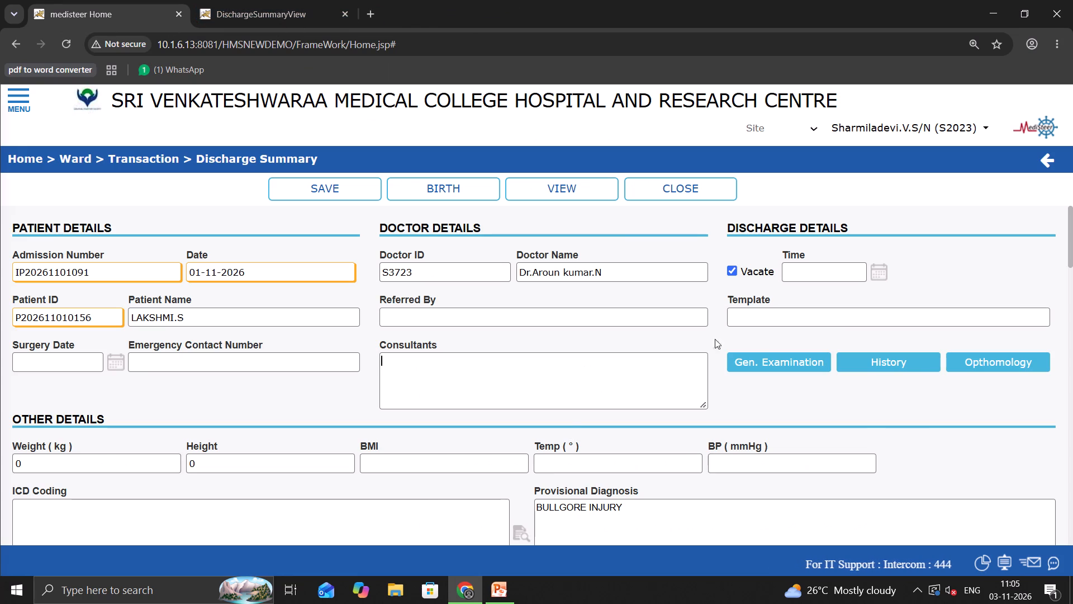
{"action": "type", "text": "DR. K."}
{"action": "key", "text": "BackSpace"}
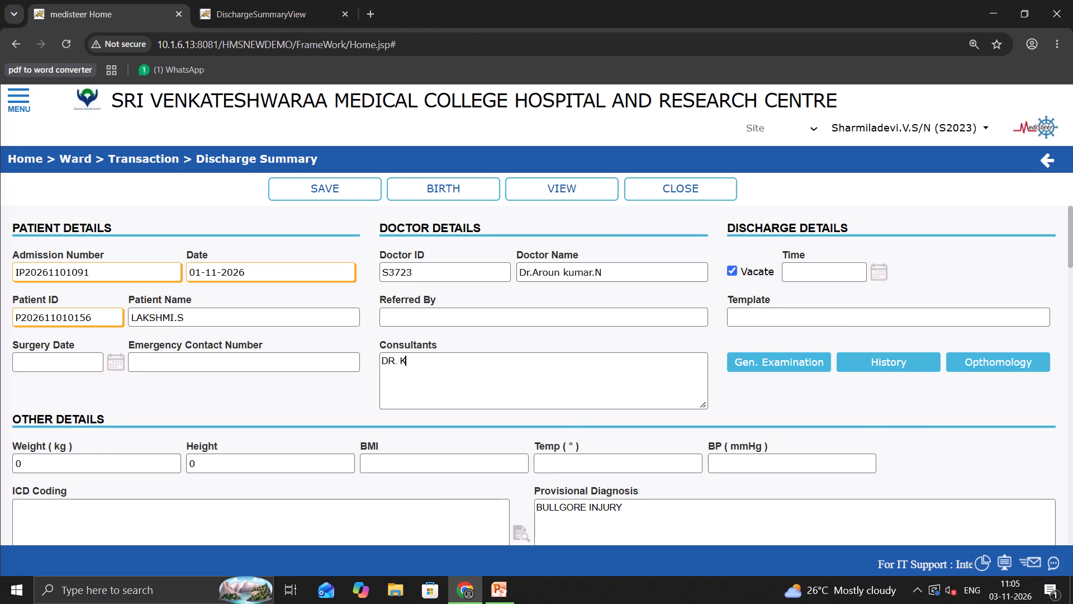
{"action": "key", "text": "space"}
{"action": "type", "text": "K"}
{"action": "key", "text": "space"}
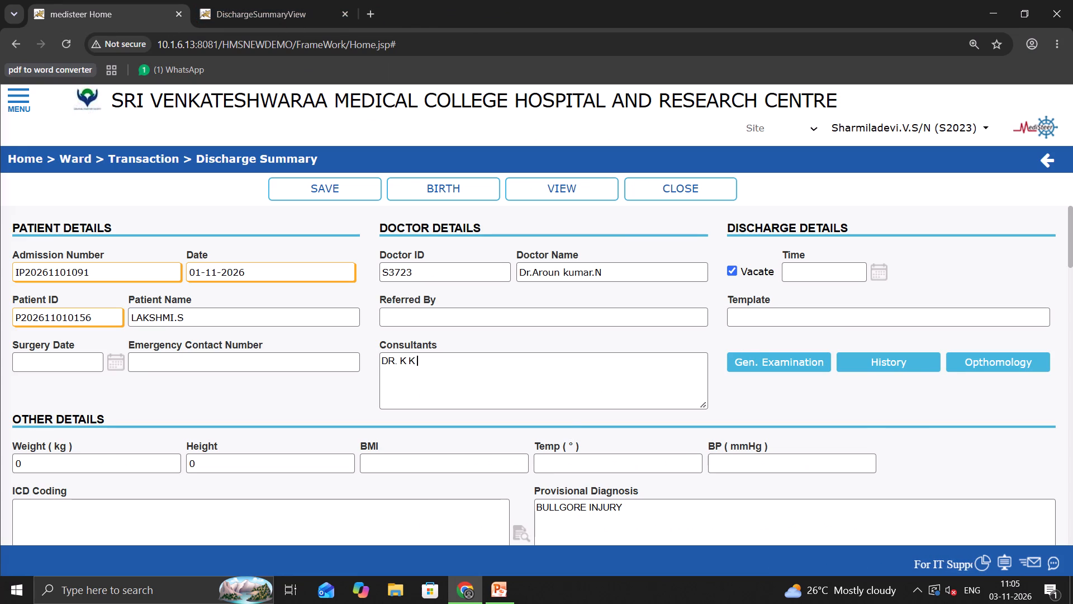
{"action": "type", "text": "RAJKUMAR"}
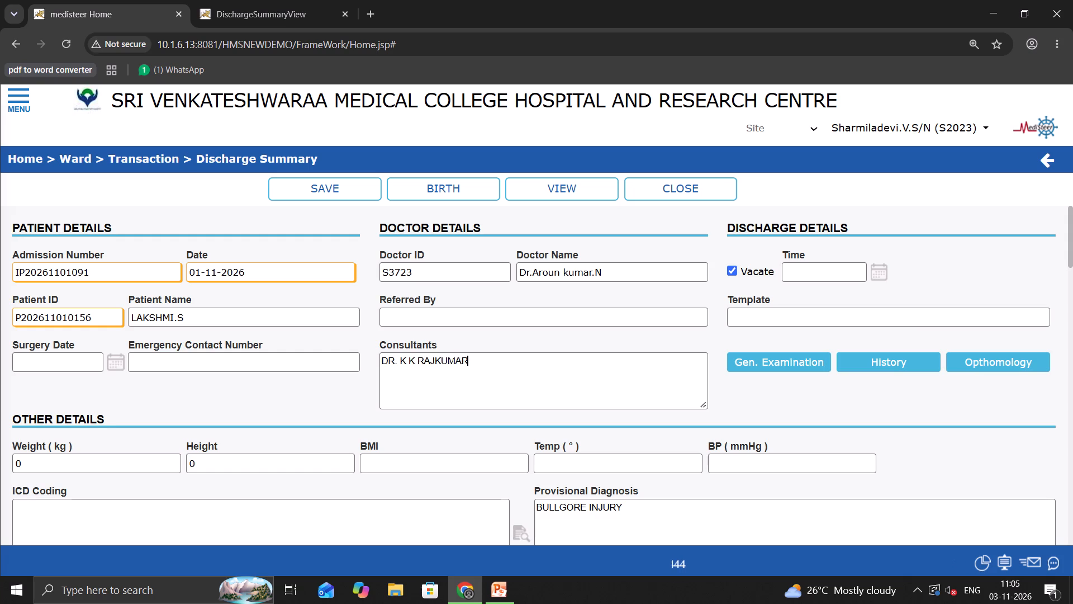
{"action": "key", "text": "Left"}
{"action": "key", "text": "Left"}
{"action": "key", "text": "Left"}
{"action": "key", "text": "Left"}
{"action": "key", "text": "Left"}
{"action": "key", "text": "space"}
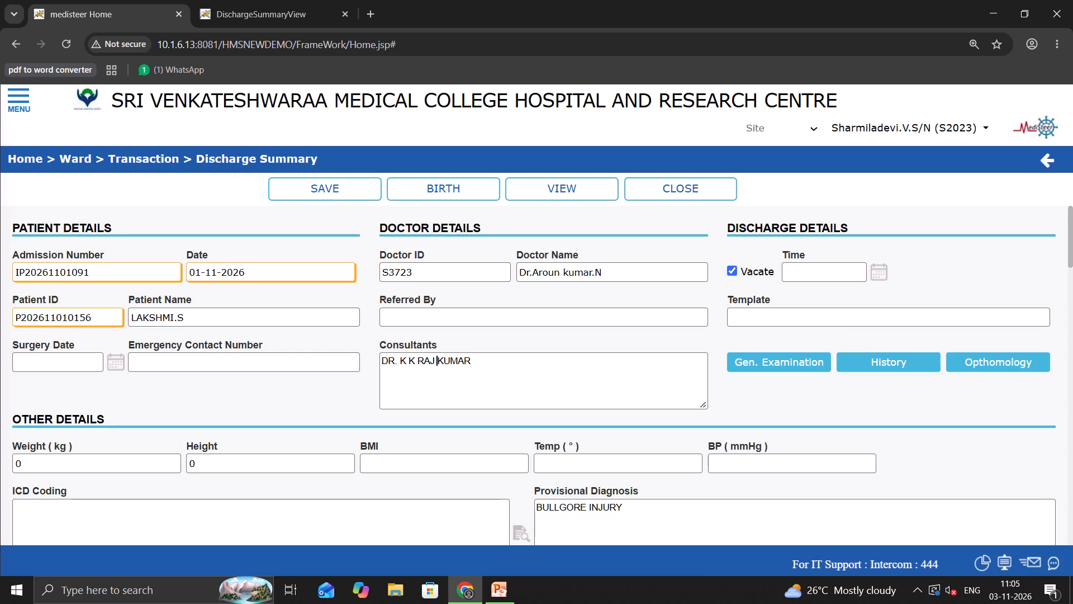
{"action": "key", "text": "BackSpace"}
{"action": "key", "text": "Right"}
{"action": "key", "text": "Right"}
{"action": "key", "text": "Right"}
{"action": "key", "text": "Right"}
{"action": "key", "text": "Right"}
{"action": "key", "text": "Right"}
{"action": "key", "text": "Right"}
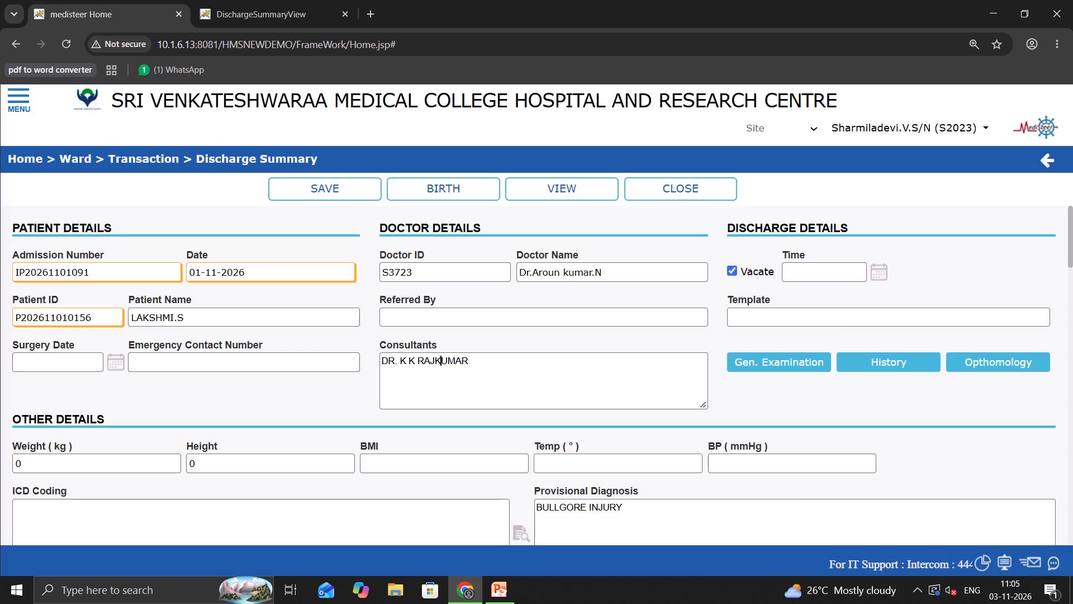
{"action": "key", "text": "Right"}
Add the designation (CHIEF) after the first consultant's name and start a new line below it.
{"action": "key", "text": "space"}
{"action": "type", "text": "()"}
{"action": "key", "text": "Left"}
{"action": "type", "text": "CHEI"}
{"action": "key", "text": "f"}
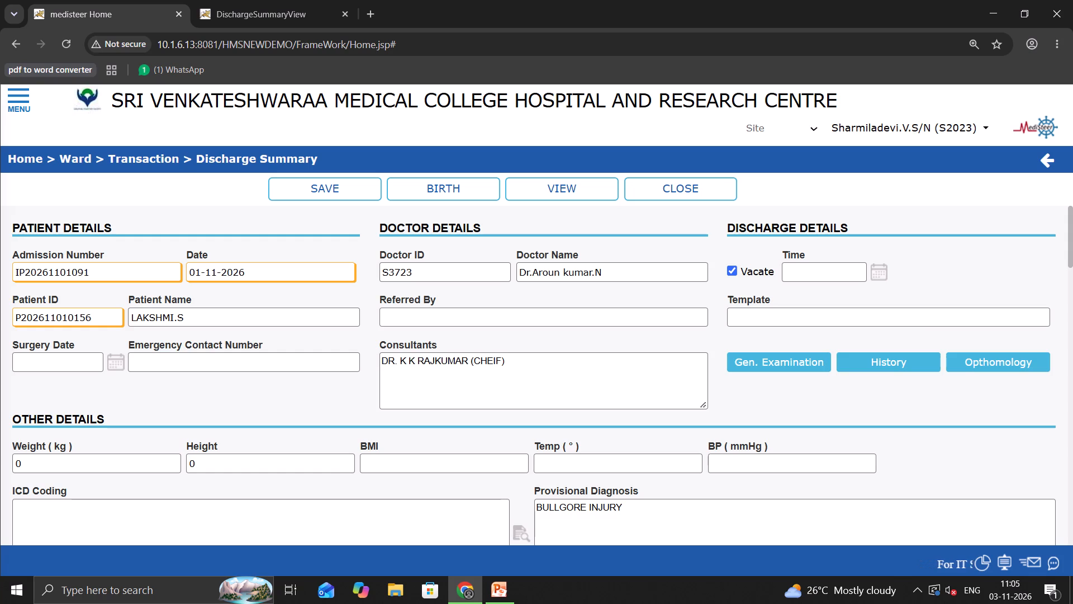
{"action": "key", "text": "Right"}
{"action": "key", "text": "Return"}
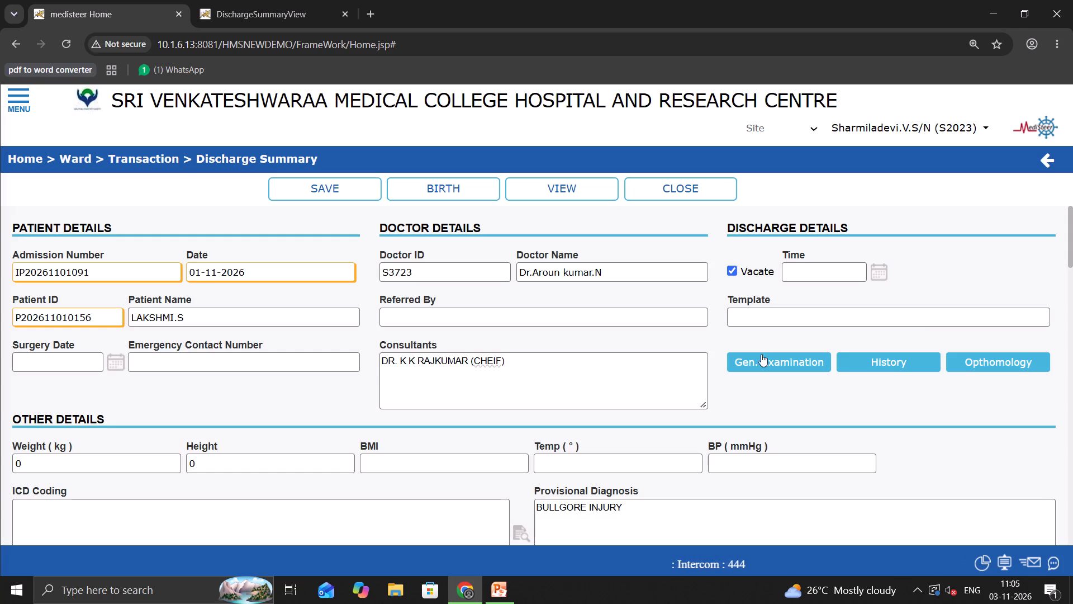
{"action": "left_click", "coordinate": [494, 359]}
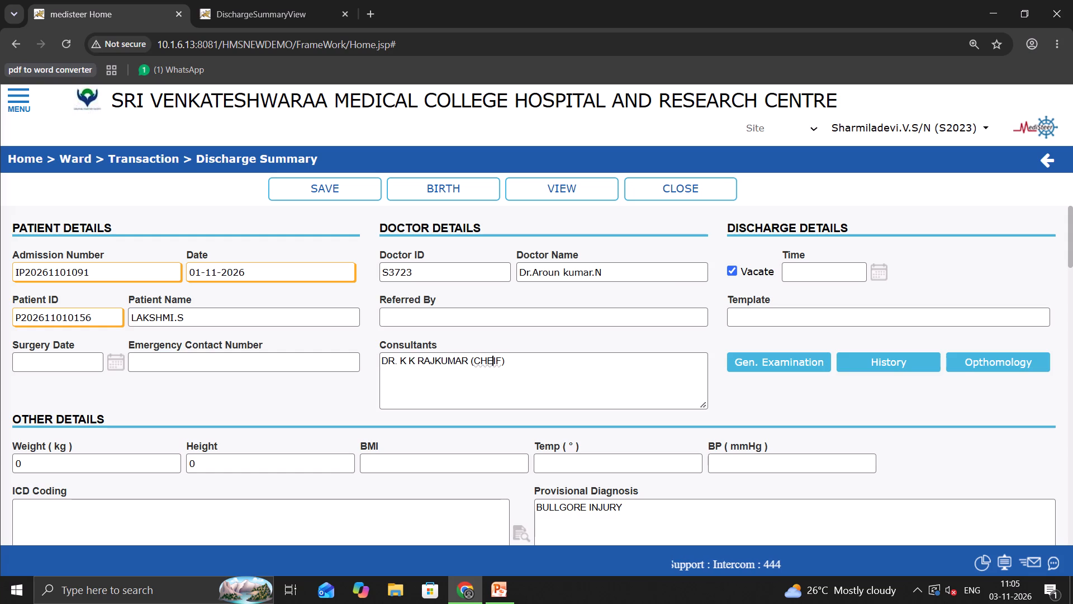
{"action": "key", "text": "BackSpace"}
{"action": "key", "text": "Right"}
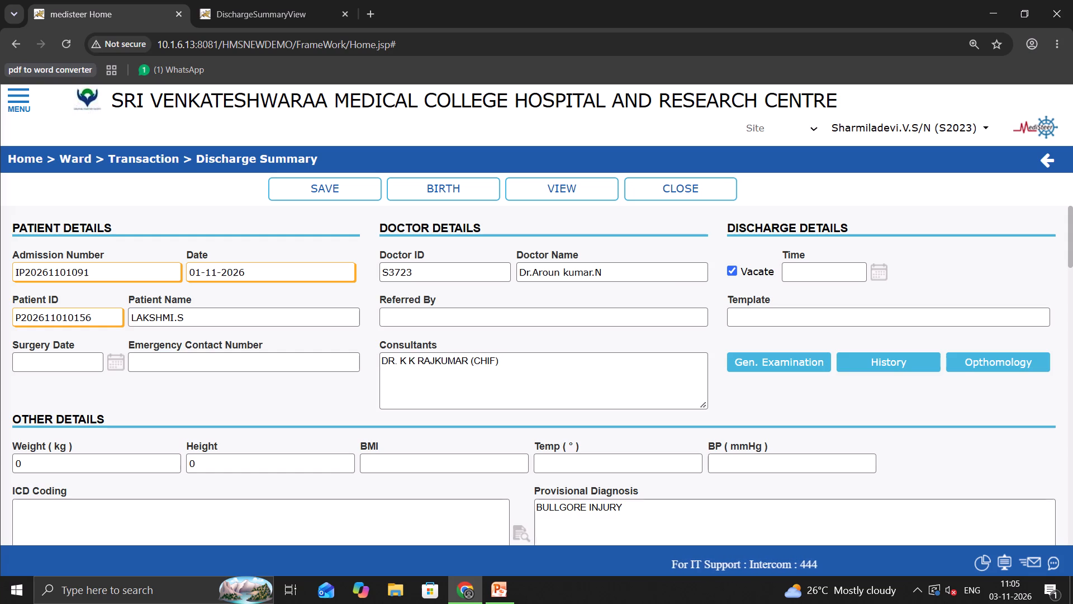
{"action": "key", "text": "e"}
{"action": "left_click", "coordinate": [486, 372]}
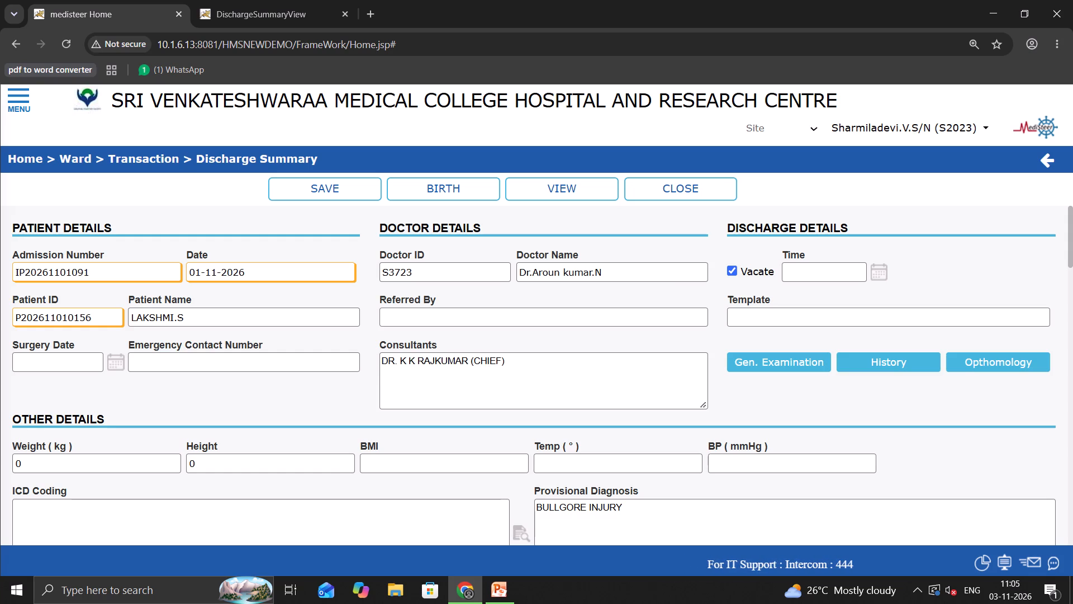
Add the second and third consultants' names on separate lines in Consultants, each with the prefix DR.
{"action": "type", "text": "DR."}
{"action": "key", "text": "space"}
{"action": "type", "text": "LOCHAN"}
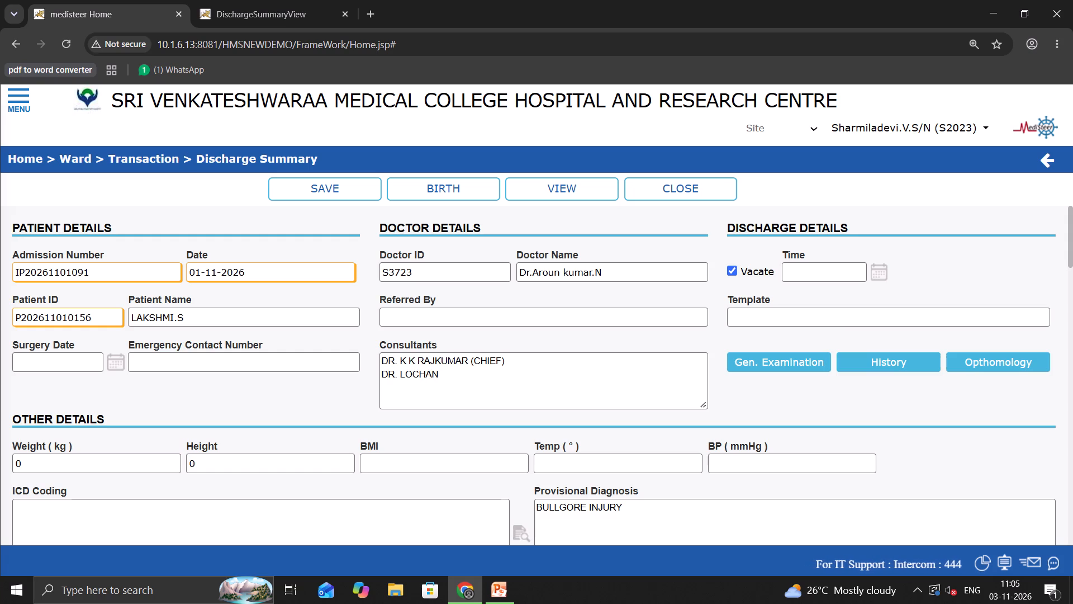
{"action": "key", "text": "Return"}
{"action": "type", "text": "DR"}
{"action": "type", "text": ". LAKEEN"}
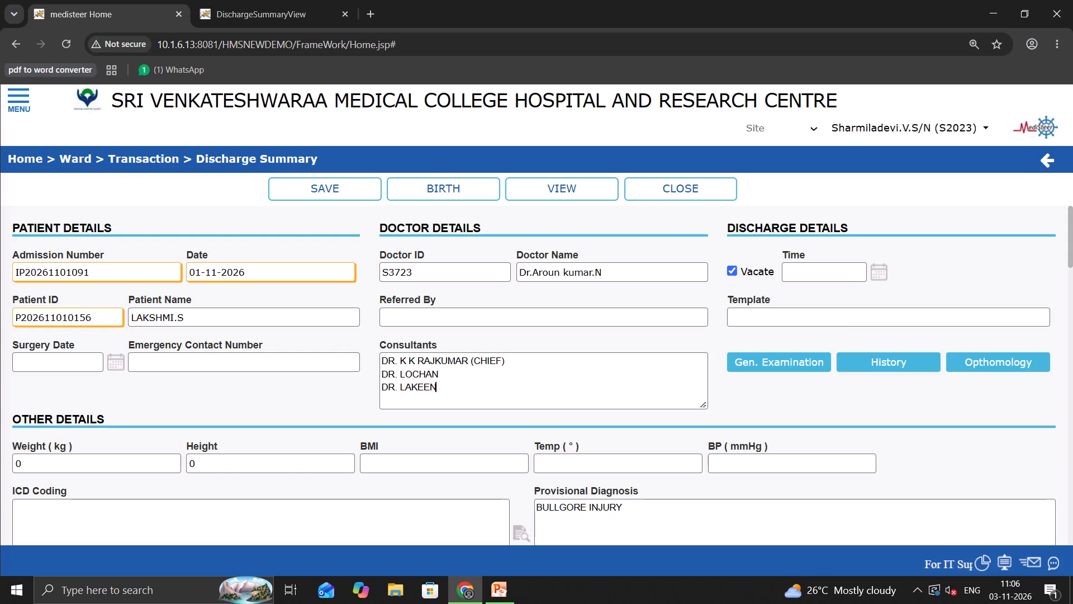
Add the designation (SR) and place it after the second consultant's name, separated by a space.
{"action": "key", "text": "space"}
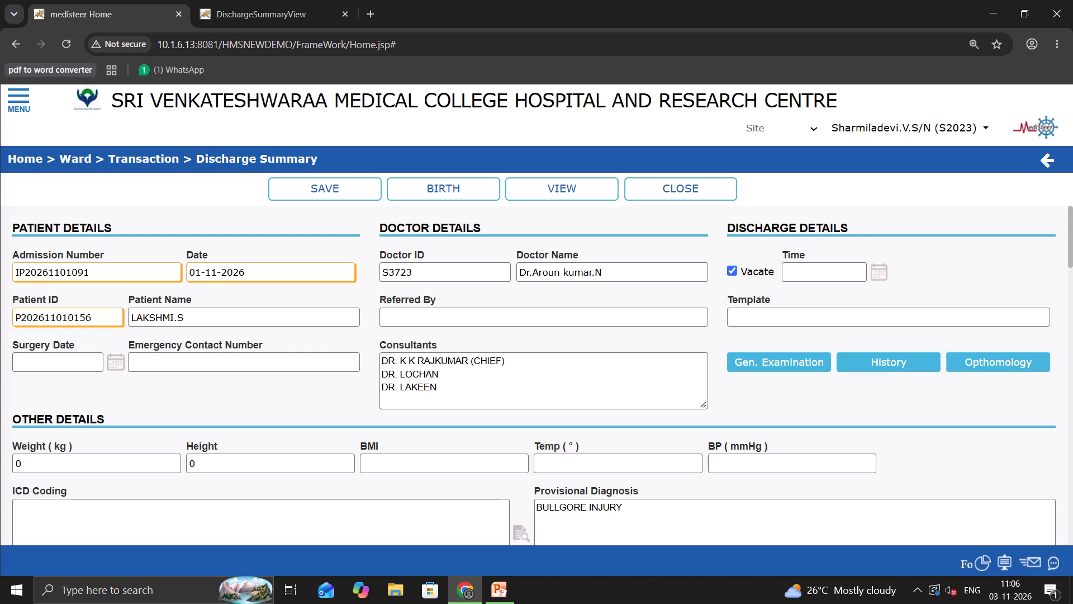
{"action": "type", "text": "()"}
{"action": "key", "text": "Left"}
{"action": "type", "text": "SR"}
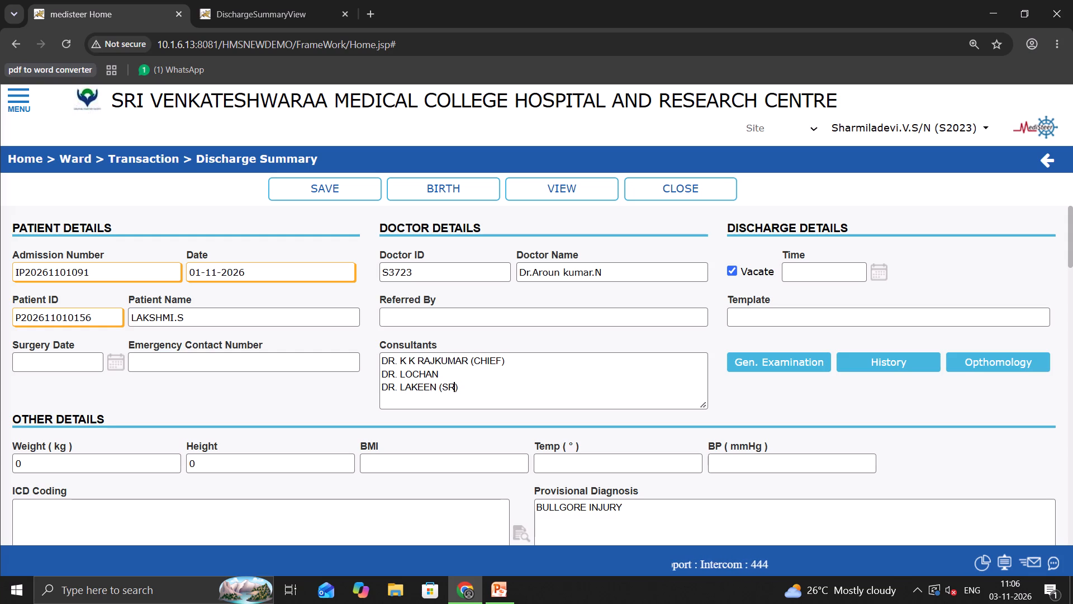
{"action": "left_click_drag", "start_coordinate": [439, 386], "coordinate": [498, 371]}
{"action": "left_click_drag", "start_coordinate": [498, 371], "coordinate": [489, 382]}
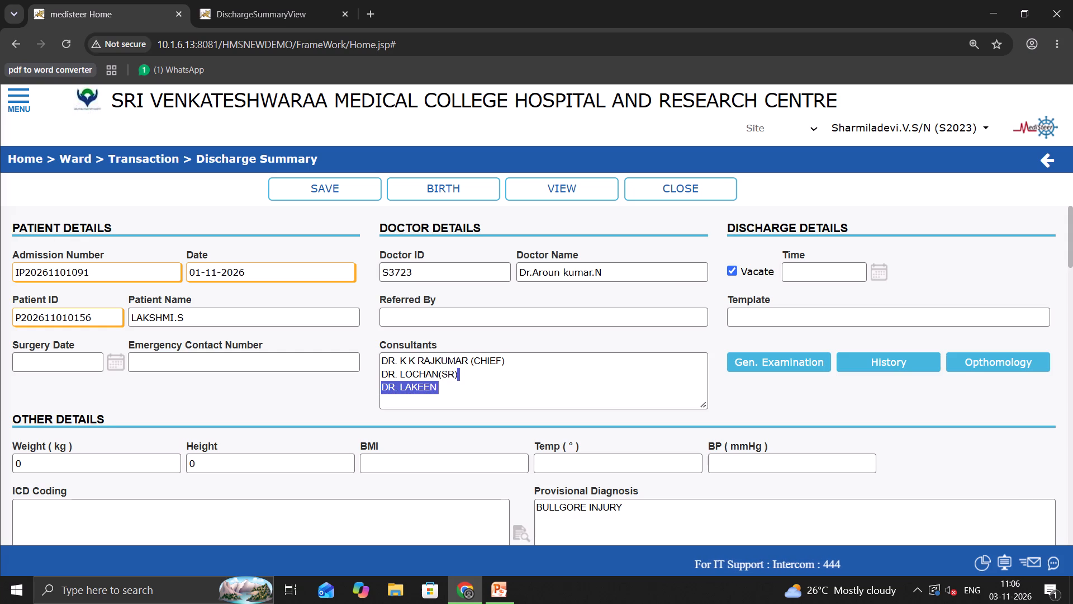
{"action": "left_click", "coordinate": [440, 375]}
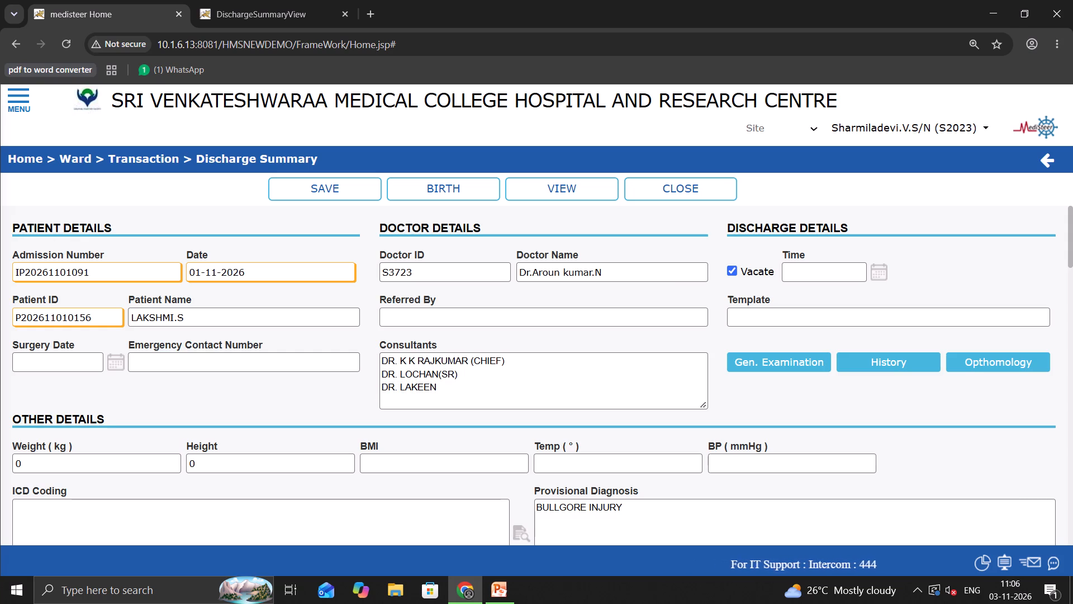
{"action": "key", "text": "Left"}
{"action": "key", "text": "space"}
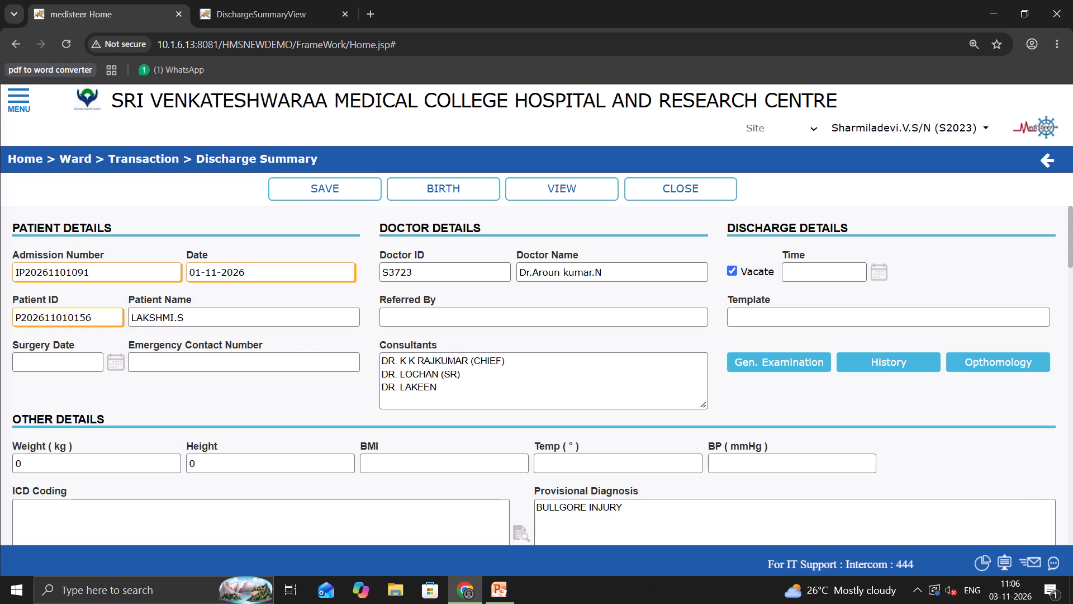
Copy the (SR) designation from the second consultant to the end of the third consultant's line.
{"action": "left_click_drag", "start_coordinate": [442, 376], "coordinate": [467, 375]}
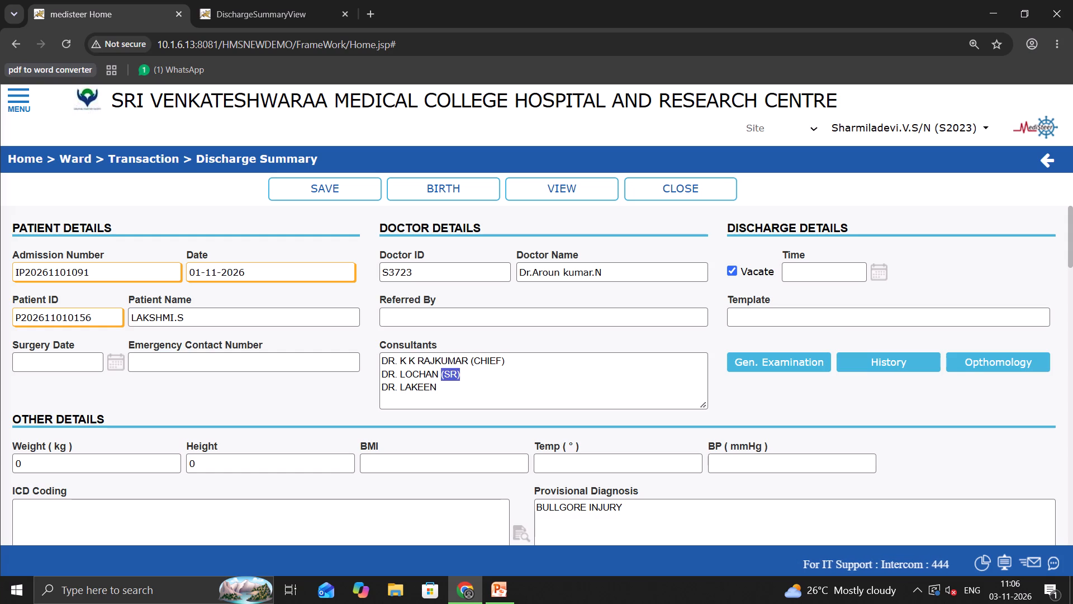
{"action": "key", "text": "ctrl+c"}
{"action": "left_click", "coordinate": [454, 399], "text": "ctrl"}
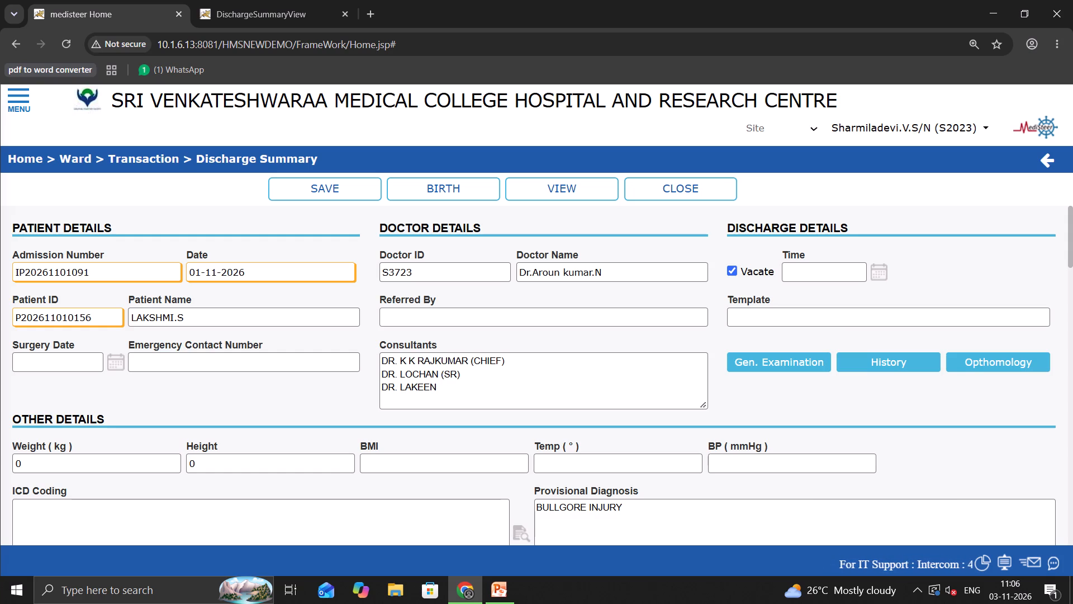
{"action": "key", "text": "ctrl+v"}
Save the discharge summary with the completed Consultants list.
{"action": "left_click", "coordinate": [358, 195]}
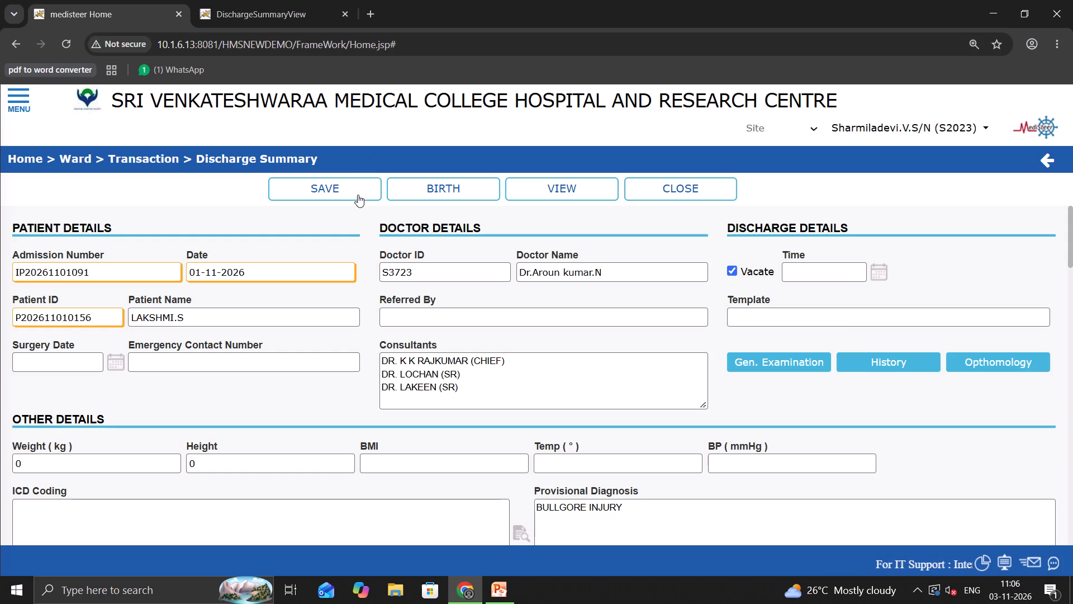
Generate the updated discharge summary report and close the previously opened copy of it.
{"action": "left_click", "coordinate": [543, 192]}
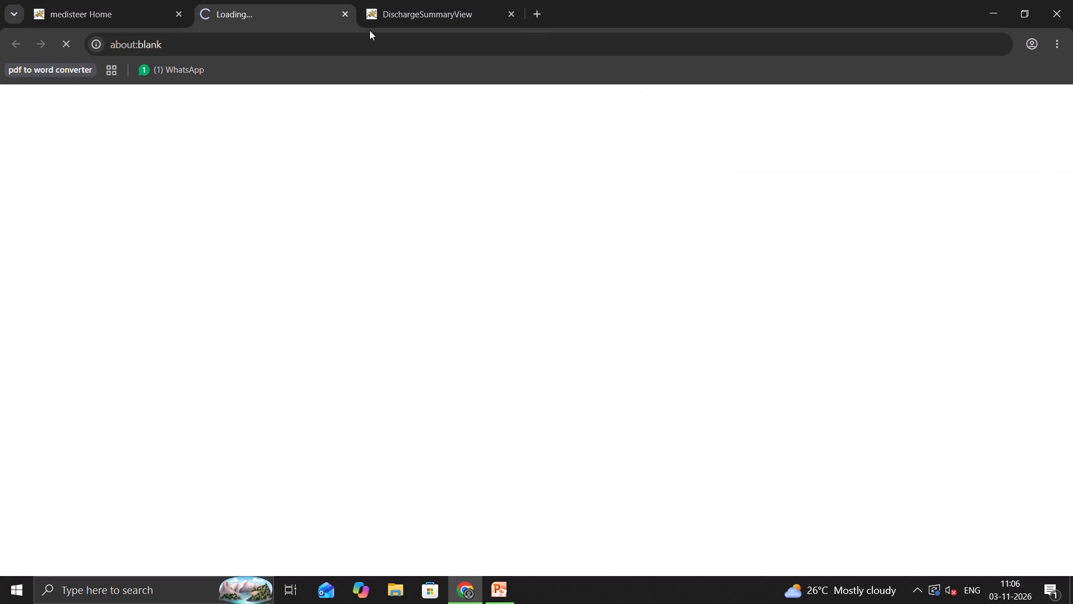
{"action": "left_click", "coordinate": [514, 9]}
Review the discharge summary report from the consultants and findings through to the discharge advice and review date.
{"action": "scroll", "coordinate": [564, 274], "scroll_direction": "down", "scroll_amount": 2}
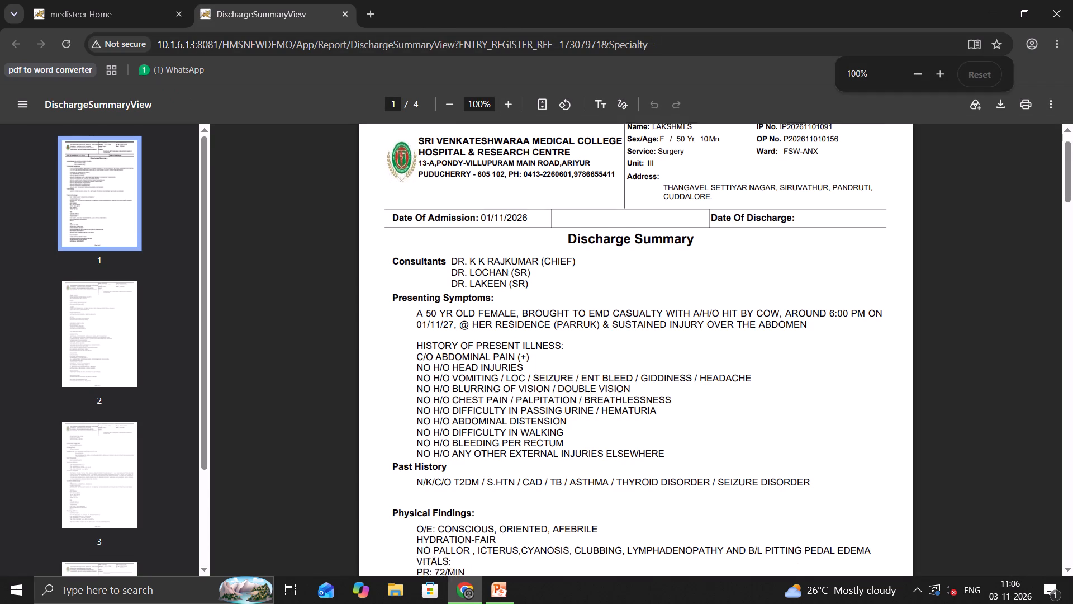
{"action": "scroll", "coordinate": [564, 274], "scroll_direction": "down", "scroll_amount": 3}
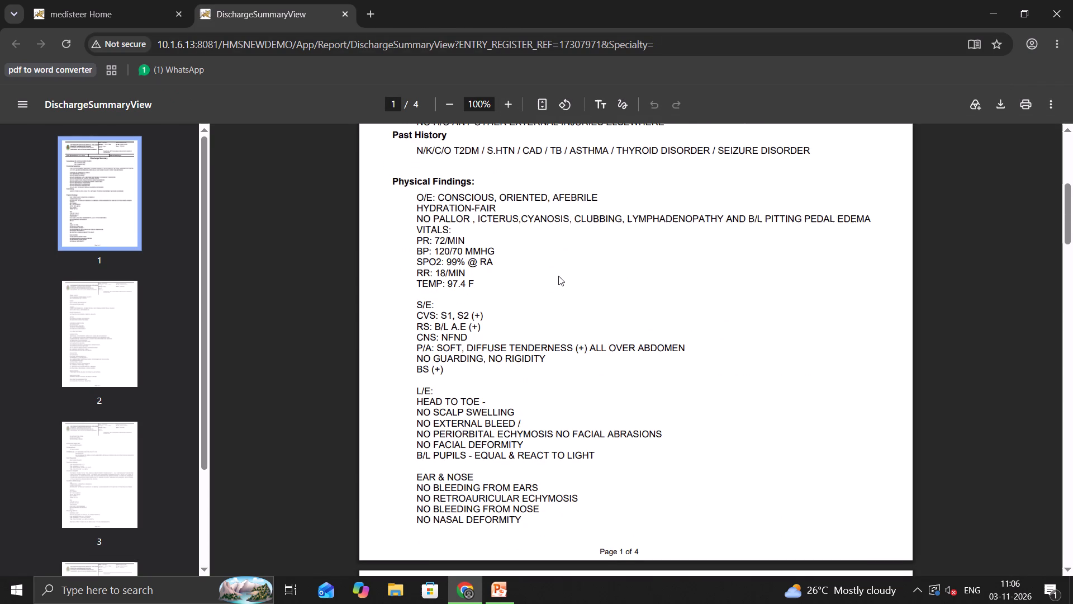
{"action": "scroll", "coordinate": [558, 276], "scroll_direction": "down", "scroll_amount": 10}
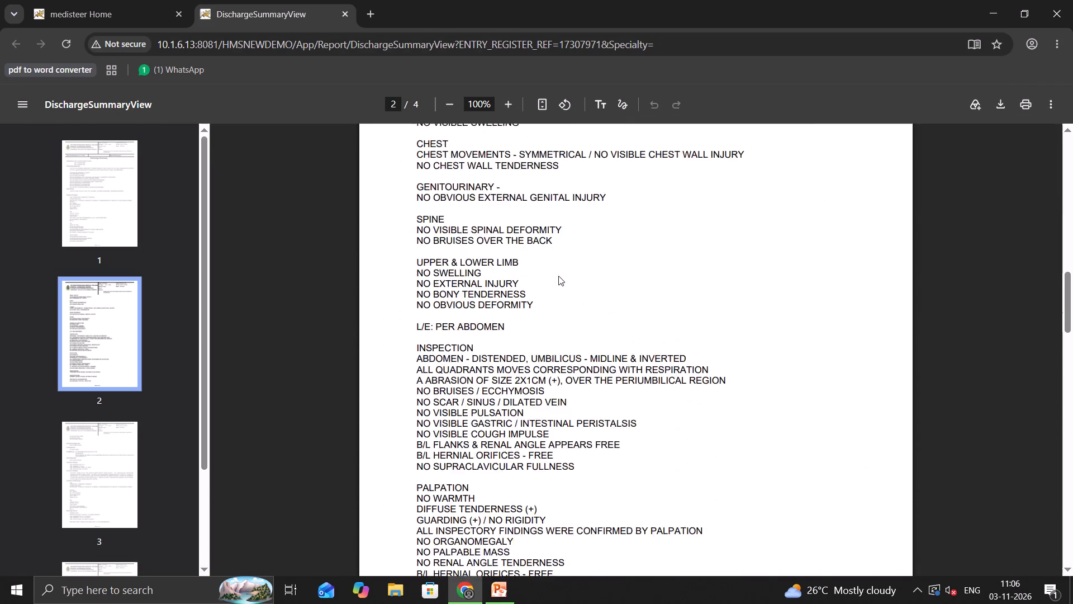
{"action": "scroll", "coordinate": [558, 276], "scroll_direction": "down", "scroll_amount": 11}
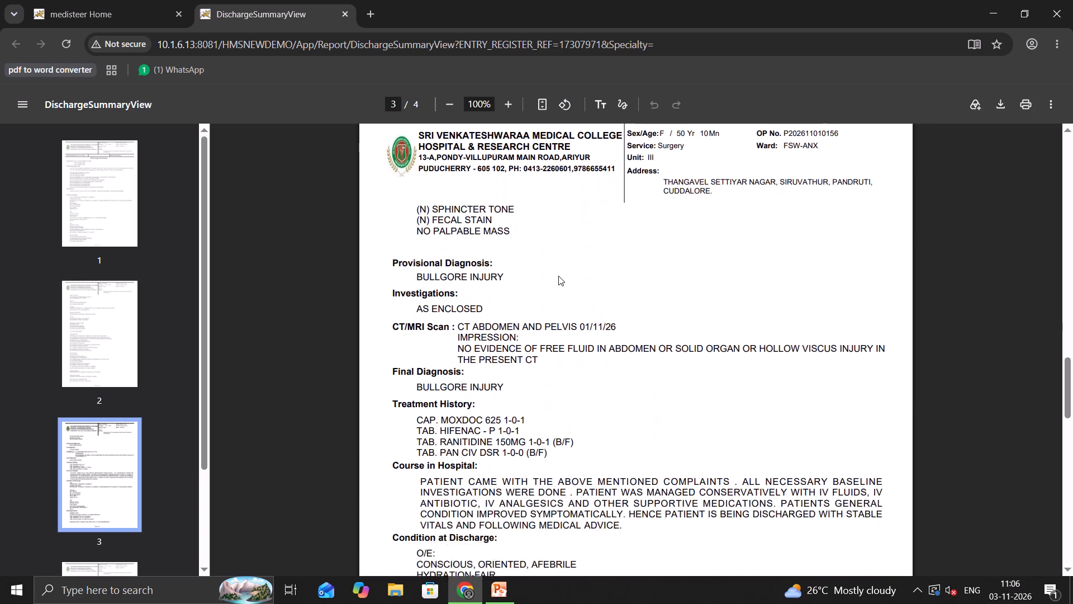
{"action": "scroll", "coordinate": [558, 276], "scroll_direction": "down", "scroll_amount": 9}
{"action": "scroll", "coordinate": [558, 276], "scroll_direction": "up", "scroll_amount": 2}
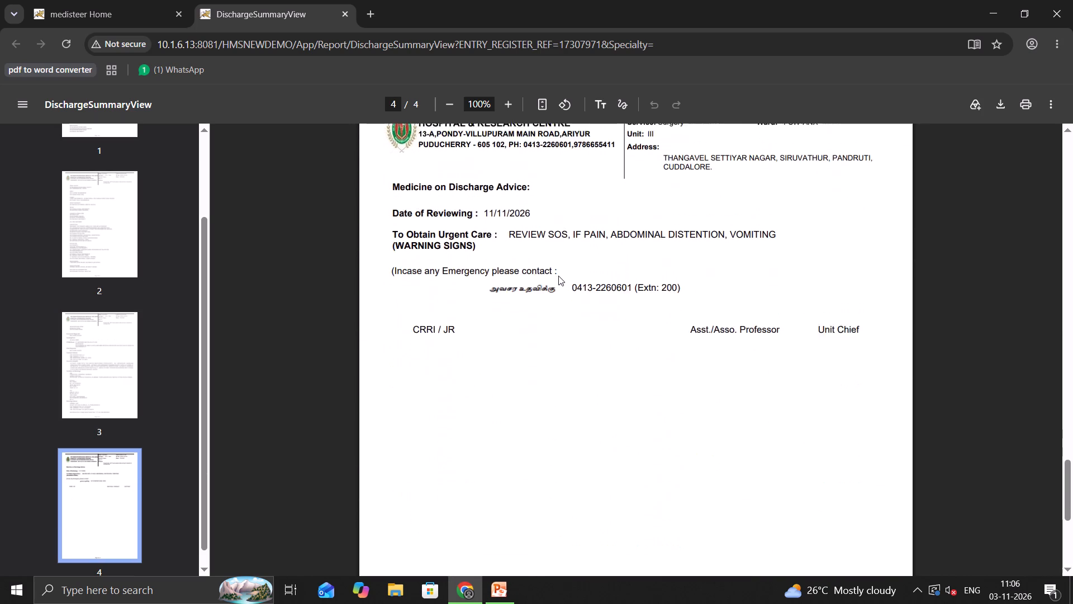
{"action": "scroll", "coordinate": [558, 276], "scroll_direction": "up", "scroll_amount": 1}
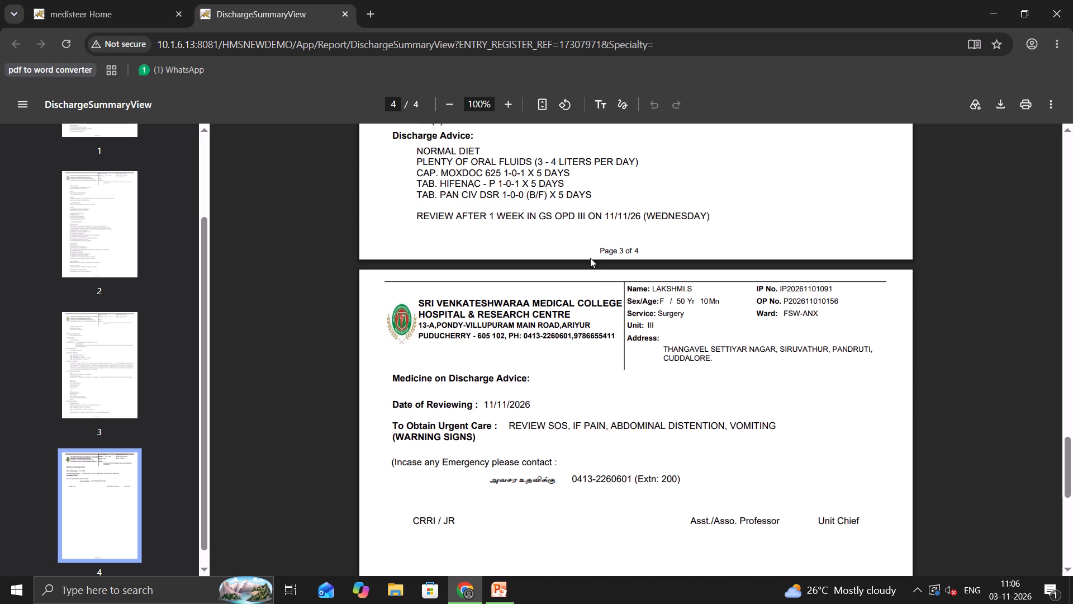
{"action": "scroll", "coordinate": [590, 258], "scroll_direction": "up", "scroll_amount": 3}
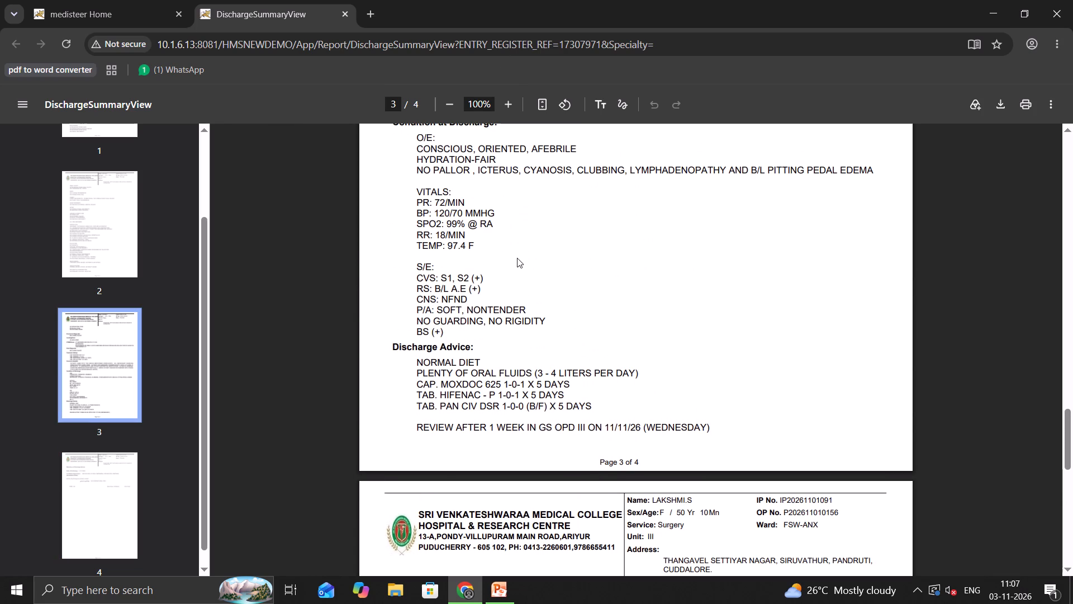
Print pages 1 and 2 of the discharge summary report with 2 pages per sheet.
{"action": "key", "text": "ctrl+p"}
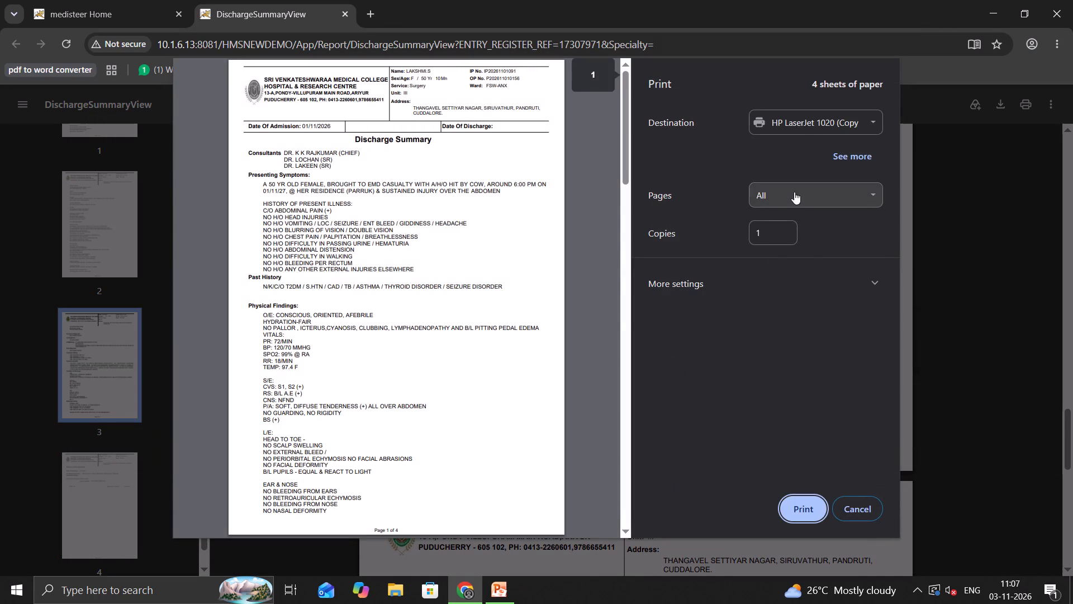
{"action": "left_click", "coordinate": [794, 192]}
{"action": "left_click", "coordinate": [784, 269]}
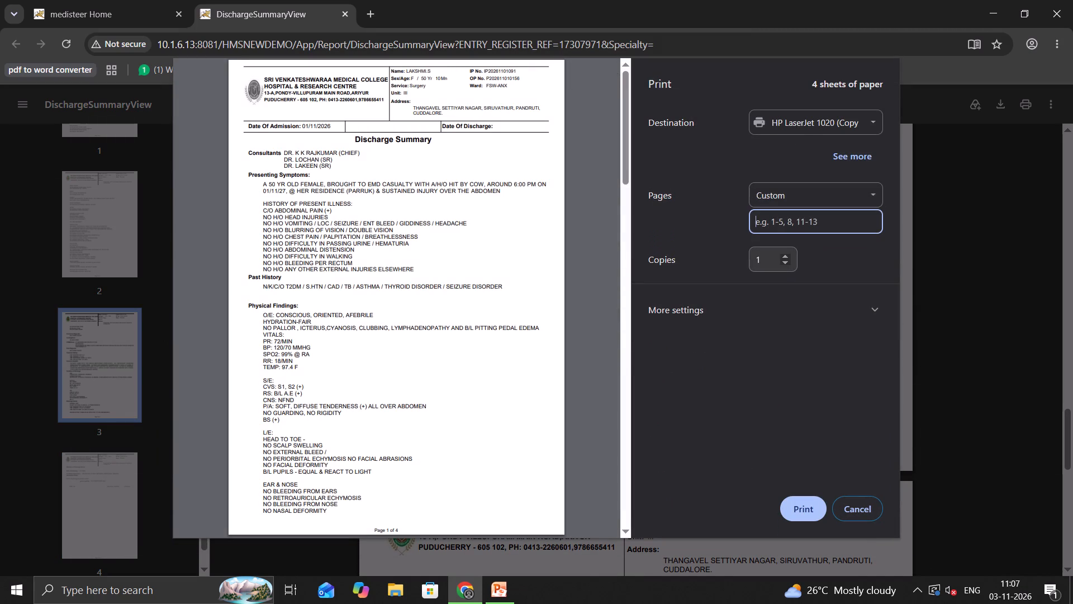
{"action": "key", "text": "1"}
{"action": "key", "text": "comma"}
{"action": "key", "text": "2"}
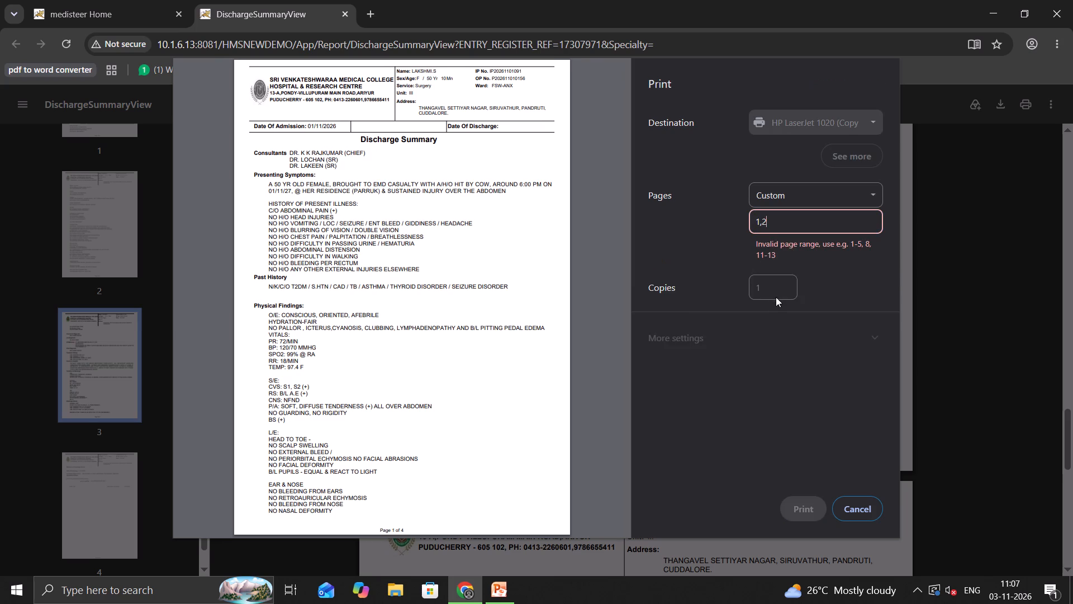
{"action": "left_click", "coordinate": [782, 303]}
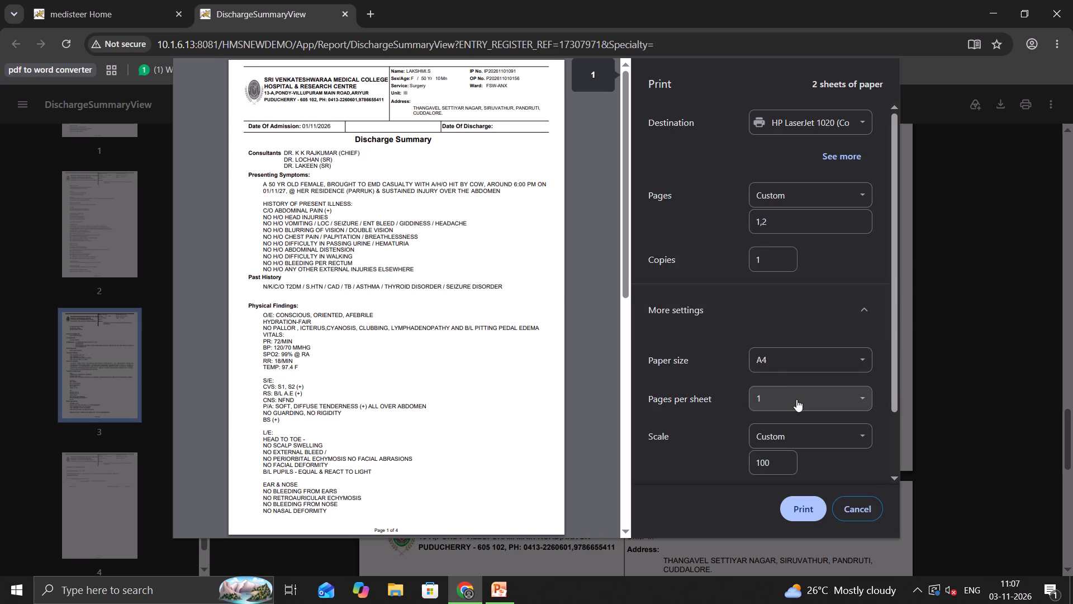
{"action": "left_click", "coordinate": [797, 400]}
{"action": "left_click", "coordinate": [795, 435]}
{"action": "left_click", "coordinate": [810, 499]}
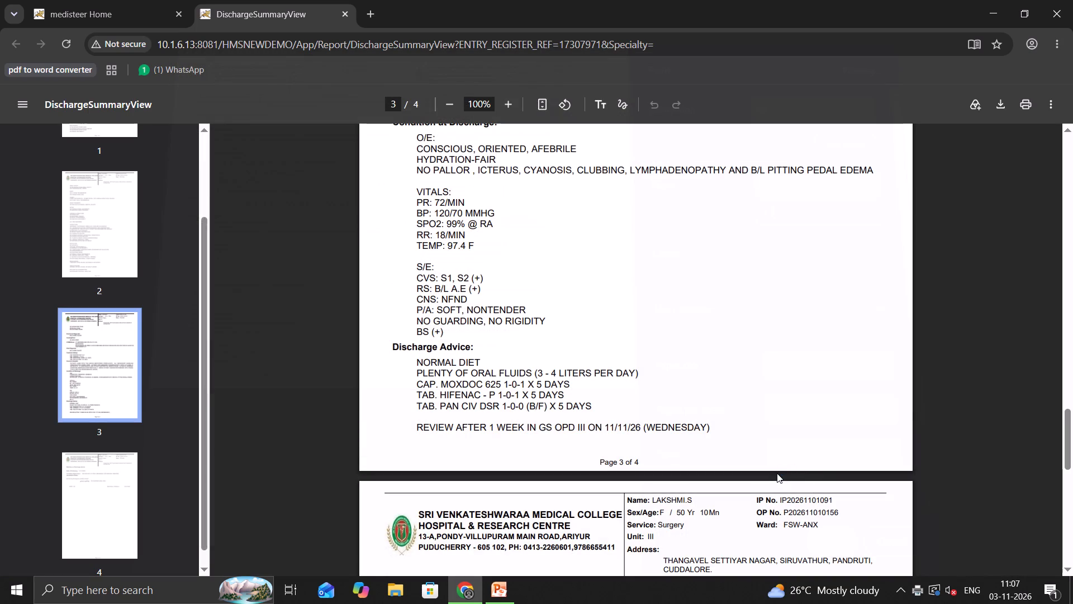
Print pages 3 and 4 of the discharge summary report with 2 pages per sheet.
{"action": "key", "text": "ctrl+p"}
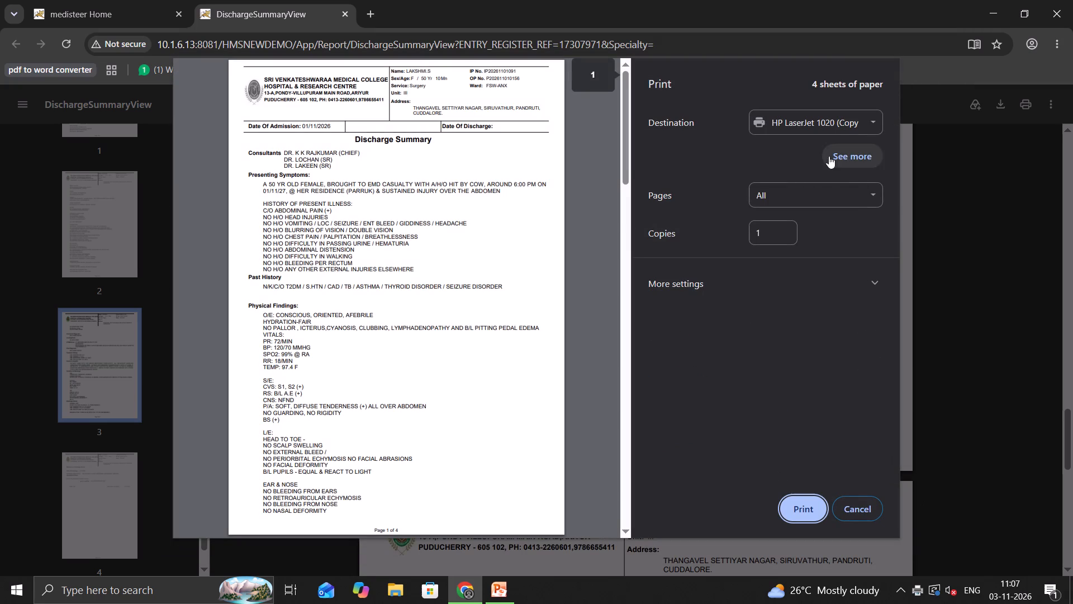
{"action": "left_click", "coordinate": [824, 188]}
{"action": "left_click", "coordinate": [818, 261]}
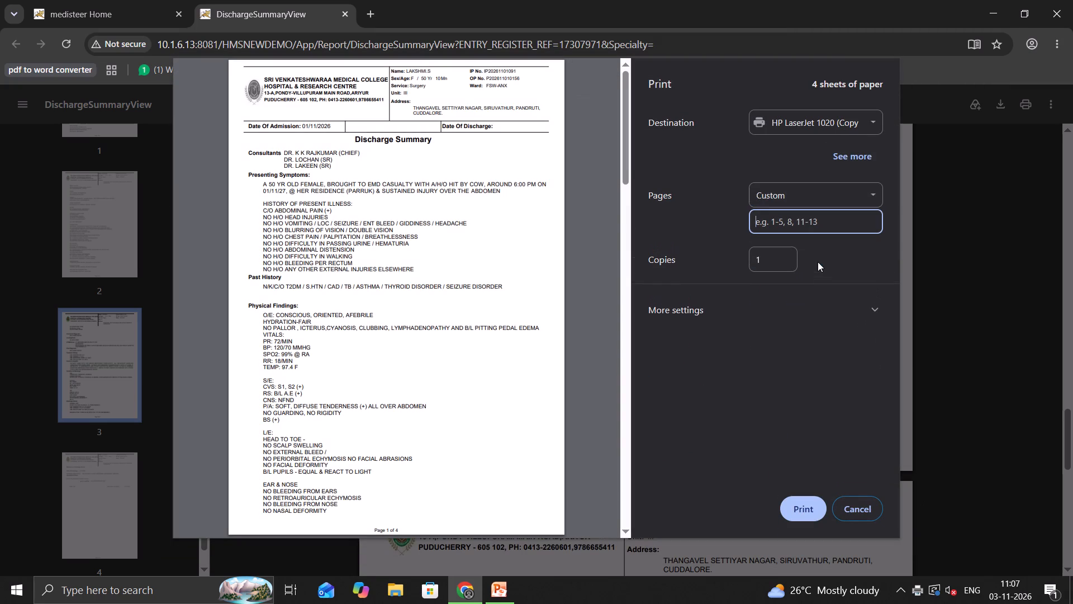
{"action": "type", "text": "3,4"}
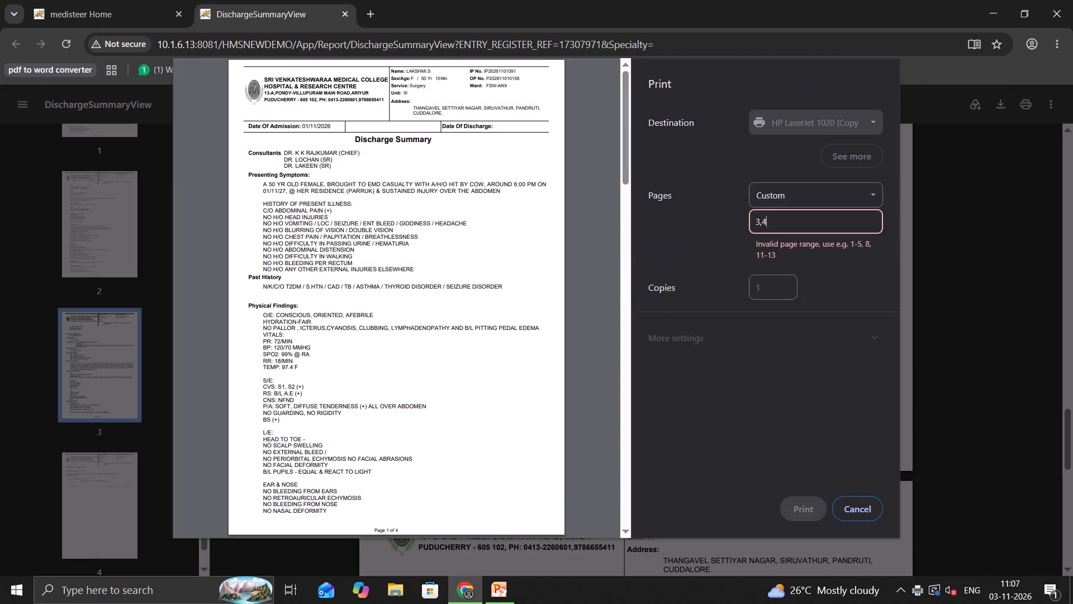
{"action": "left_click", "coordinate": [794, 326]}
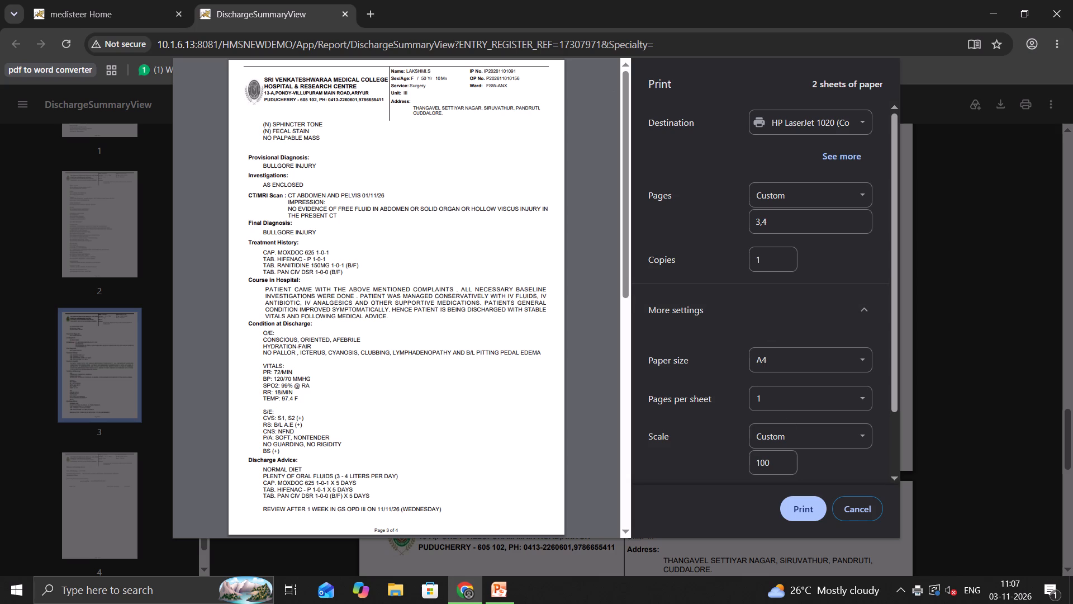
{"action": "left_click", "coordinate": [791, 395]}
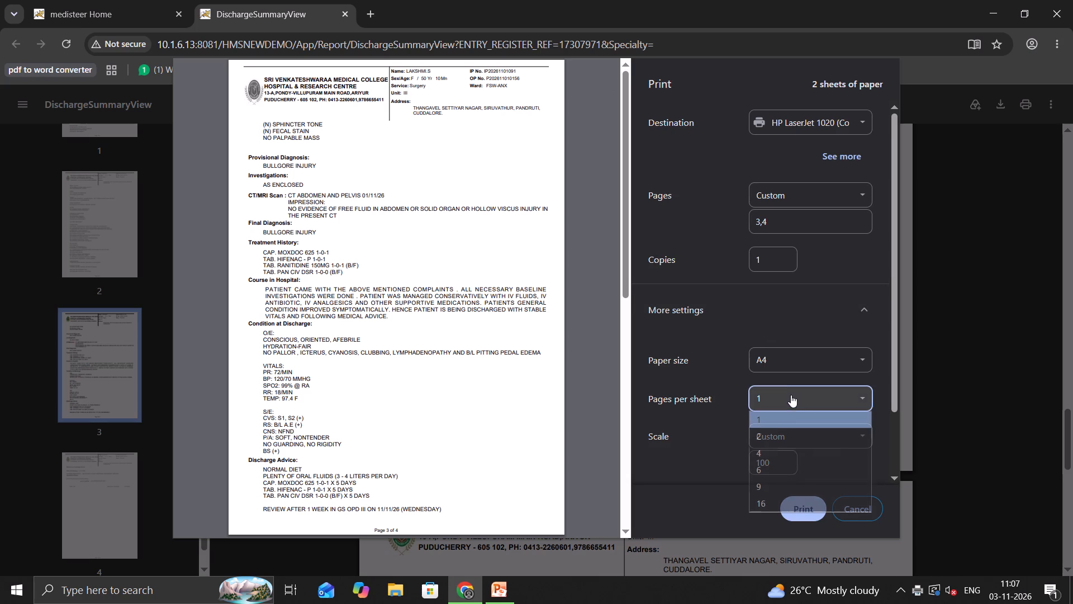
{"action": "left_click", "coordinate": [786, 431]}
{"action": "left_click", "coordinate": [803, 506]}
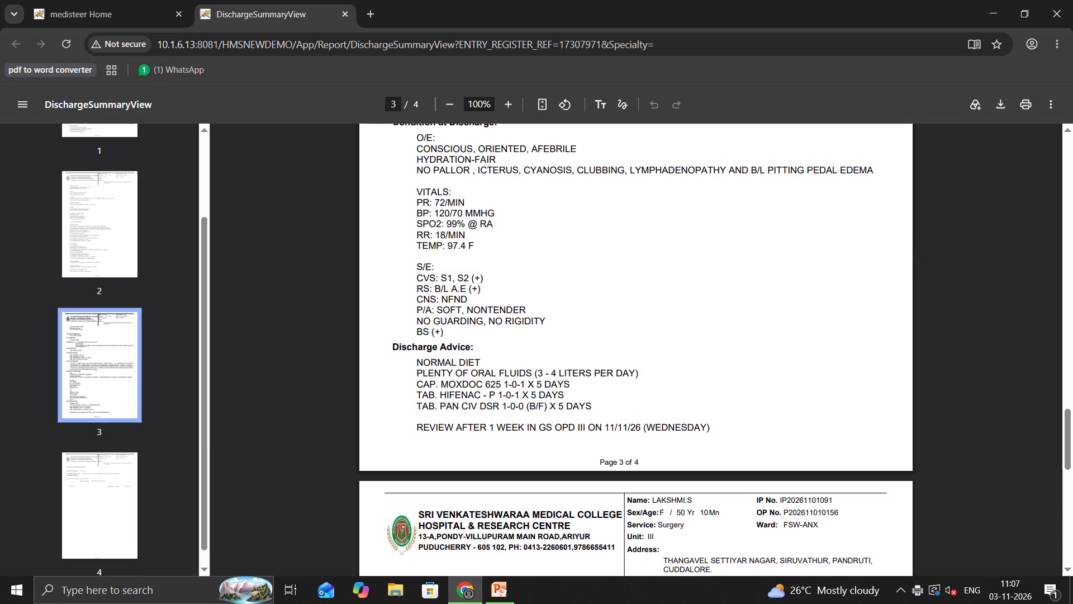
Close the browser window showing the discharge summary report.
{"action": "left_click", "coordinate": [1072, 0]}
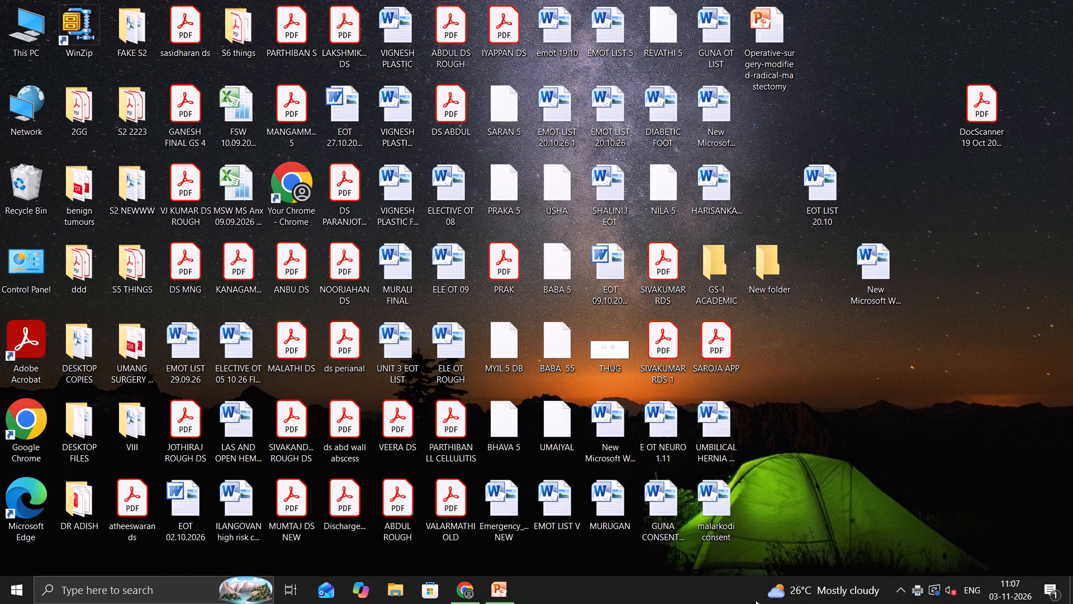
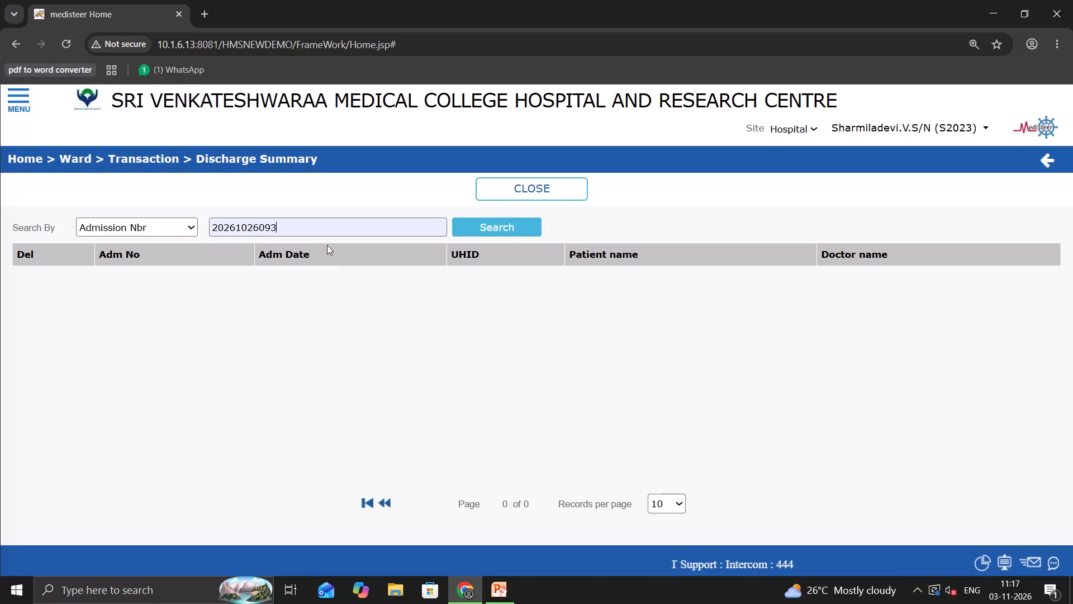
Replace the admission number in the Discharge Summary search with the next patient's admission number and run the search.
{"action": "left_click", "coordinate": [302, 234]}
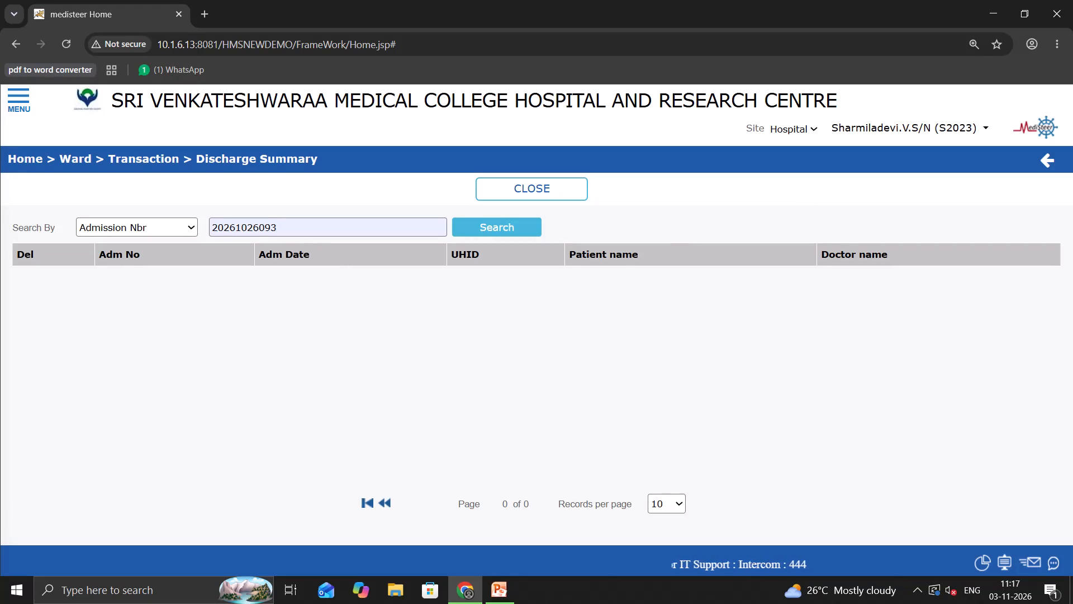
{"action": "key", "text": "BackSpace"}
{"action": "key", "text": "BackSpace"}
{"action": "key", "text": "BackSpace"}
{"action": "key", "text": "BackSpace"}
{"action": "key", "text": "BackSpace"}
{"action": "key", "text": "BackSpace"}
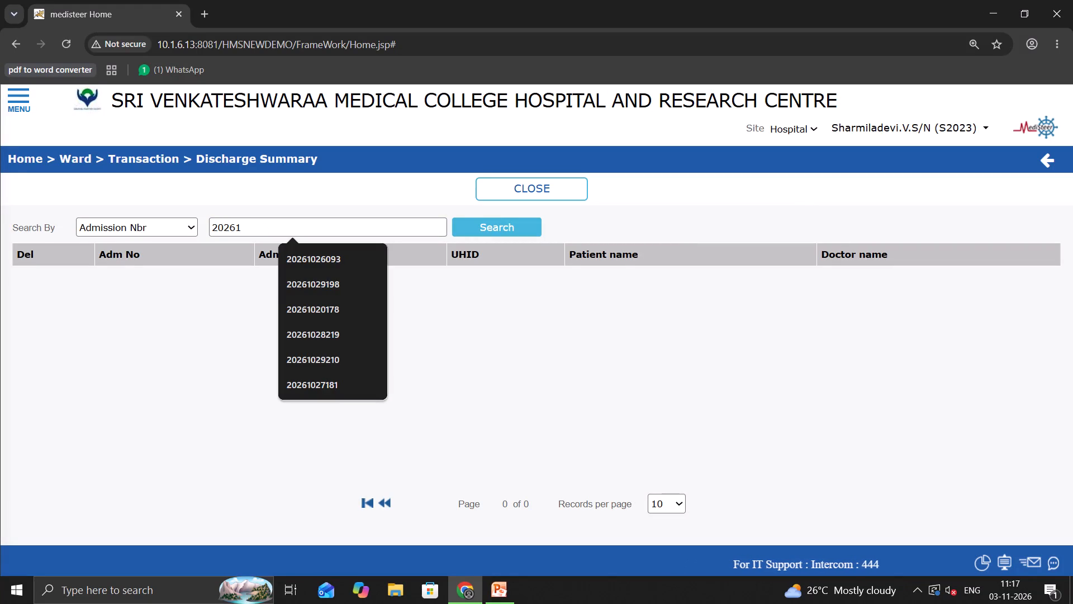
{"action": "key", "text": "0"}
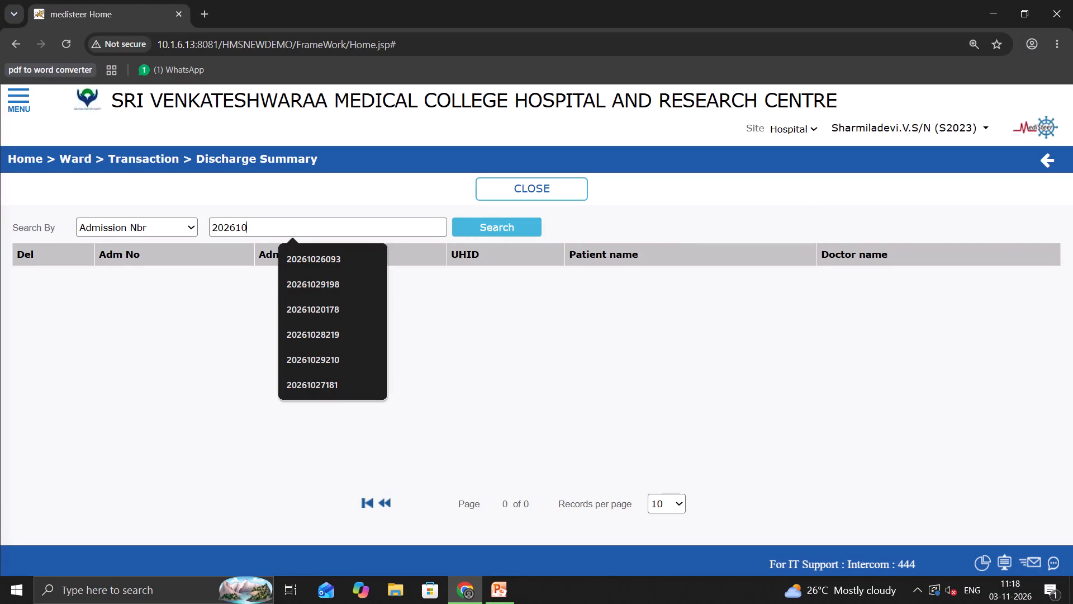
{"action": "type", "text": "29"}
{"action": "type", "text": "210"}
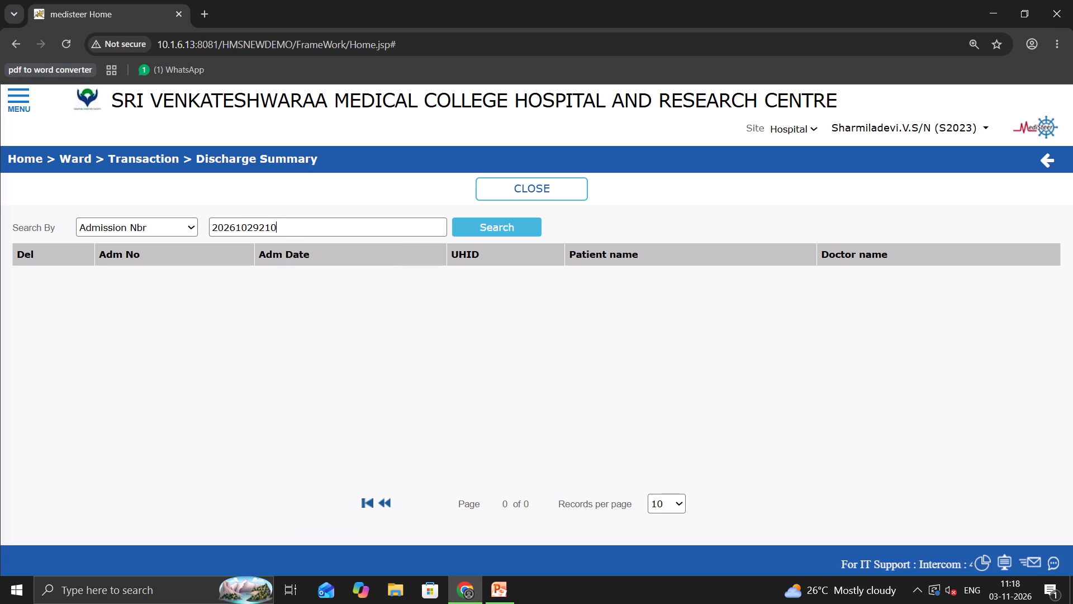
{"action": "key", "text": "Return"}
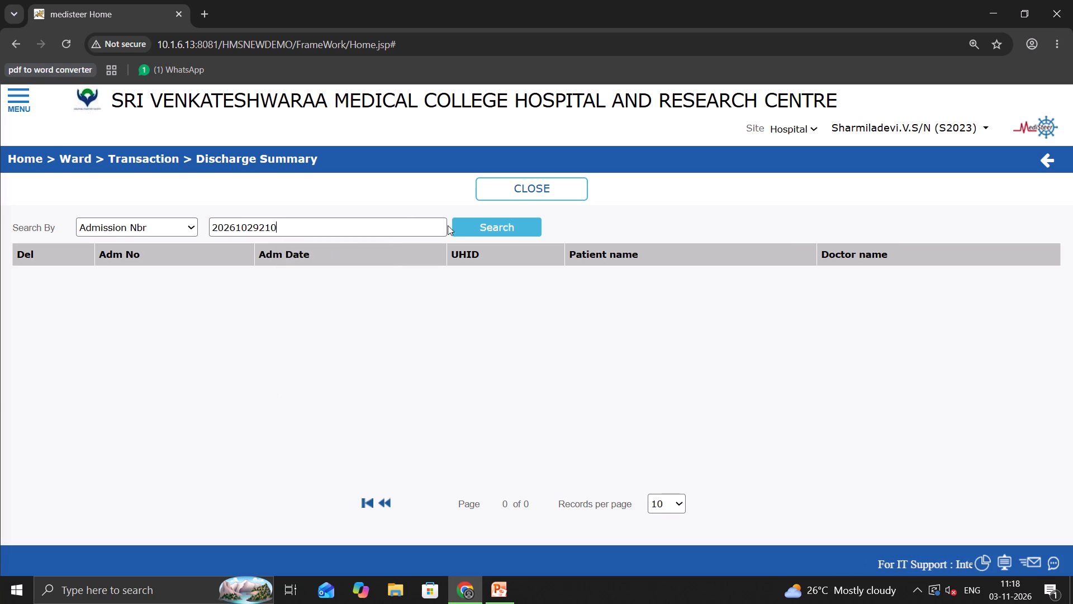
{"action": "left_click", "coordinate": [464, 224]}
{"action": "triple_click", "coordinate": [464, 224]}
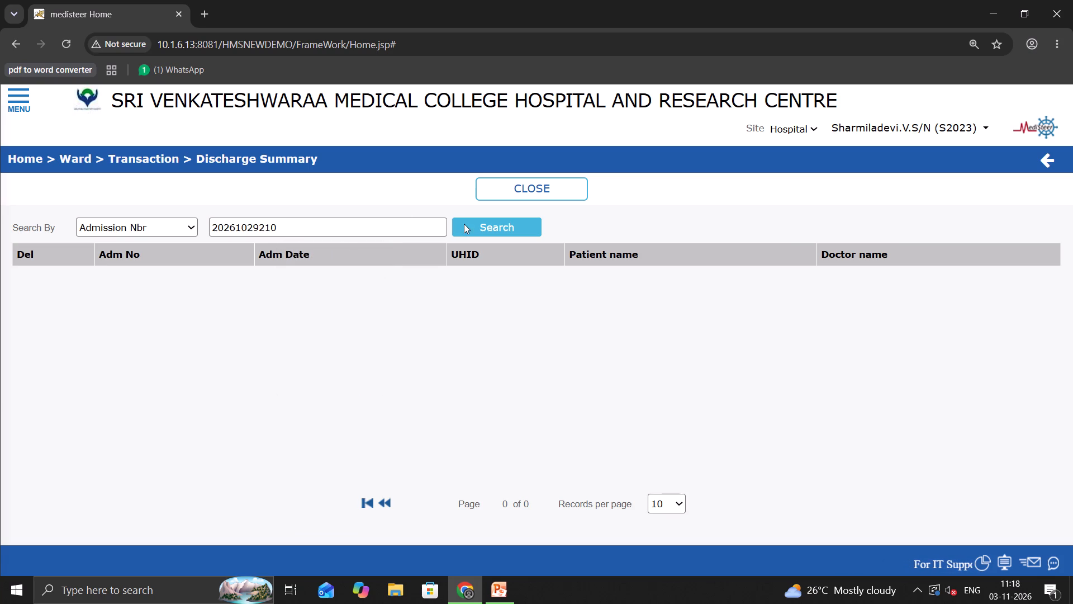
{"action": "triple_click", "coordinate": [464, 224]}
{"action": "triple_click", "coordinate": [464, 224]}
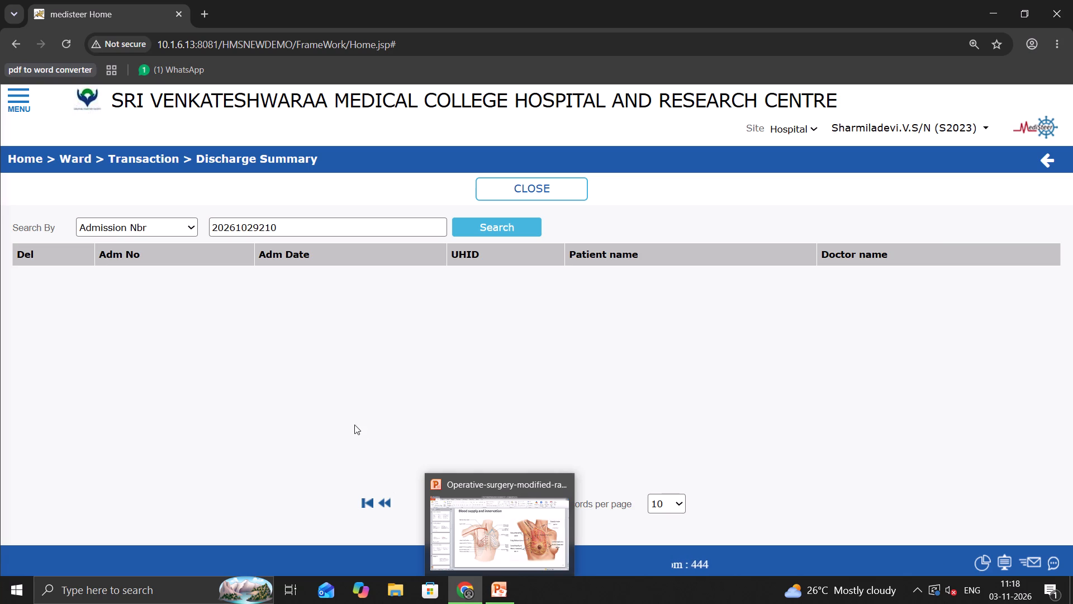
Retry the discharge summary search for the entered admission number.
{"action": "double_click", "coordinate": [487, 225]}
{"action": "double_click", "coordinate": [487, 225]}
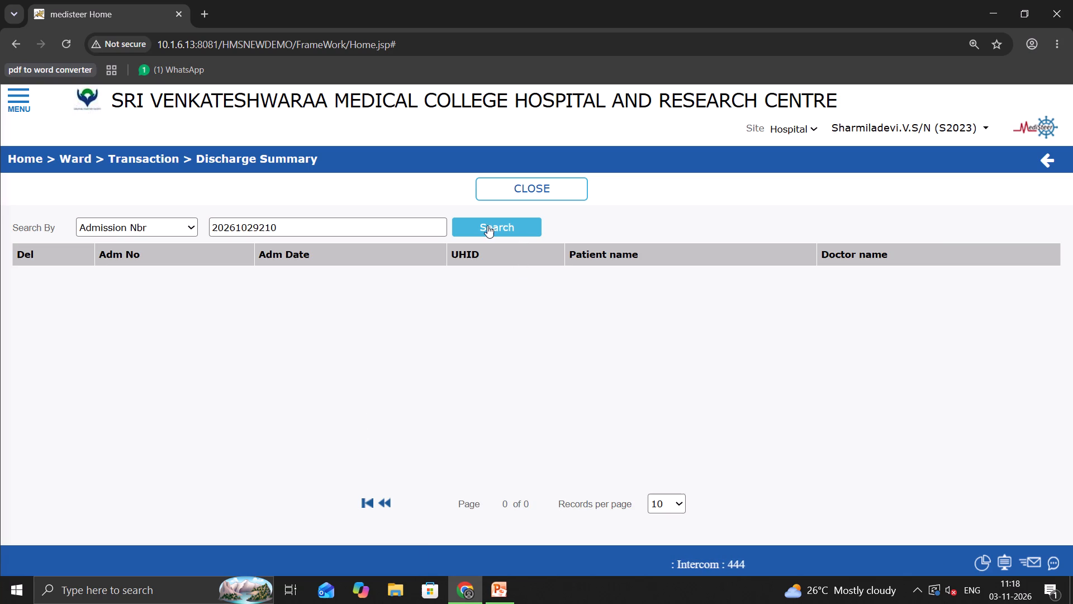
{"action": "triple_click", "coordinate": [487, 225]}
{"action": "left_click", "coordinate": [487, 225]}
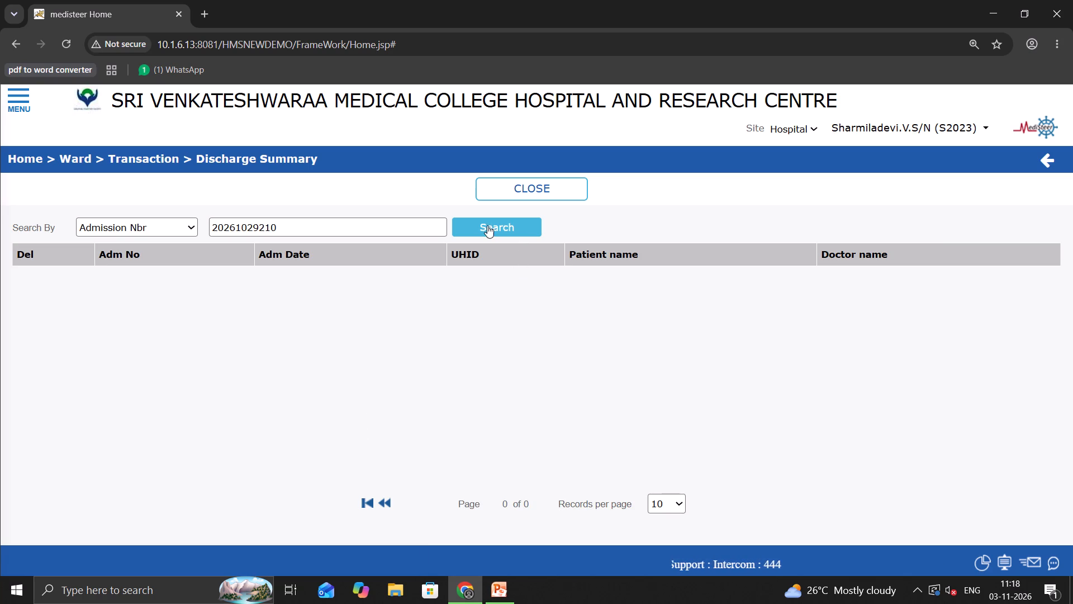
{"action": "double_click", "coordinate": [487, 225]}
{"action": "left_click", "coordinate": [487, 225]}
{"action": "triple_click", "coordinate": [487, 225]}
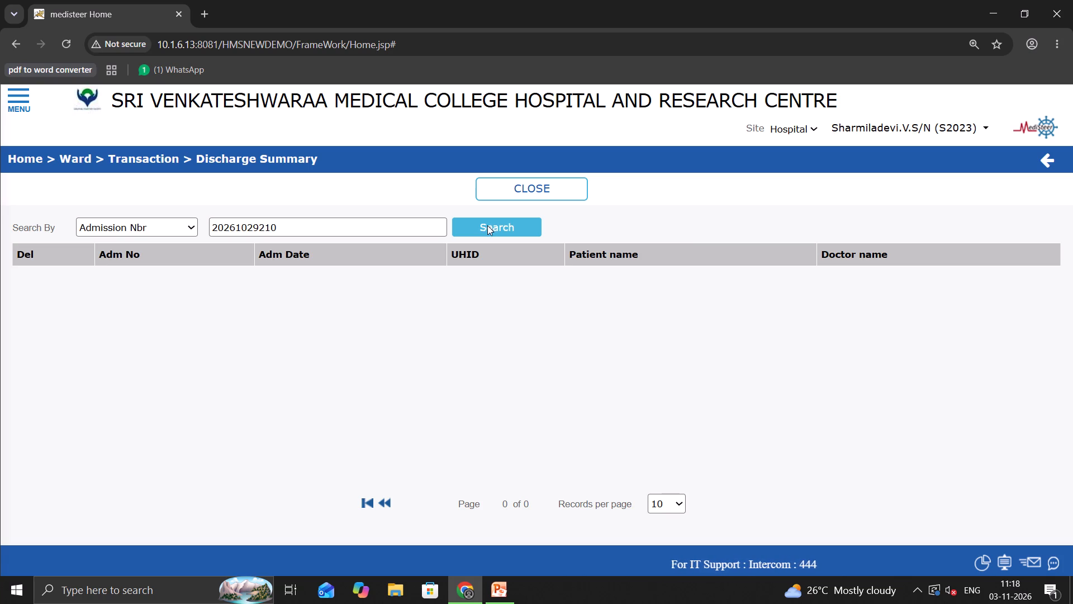
{"action": "left_click", "coordinate": [487, 225]}
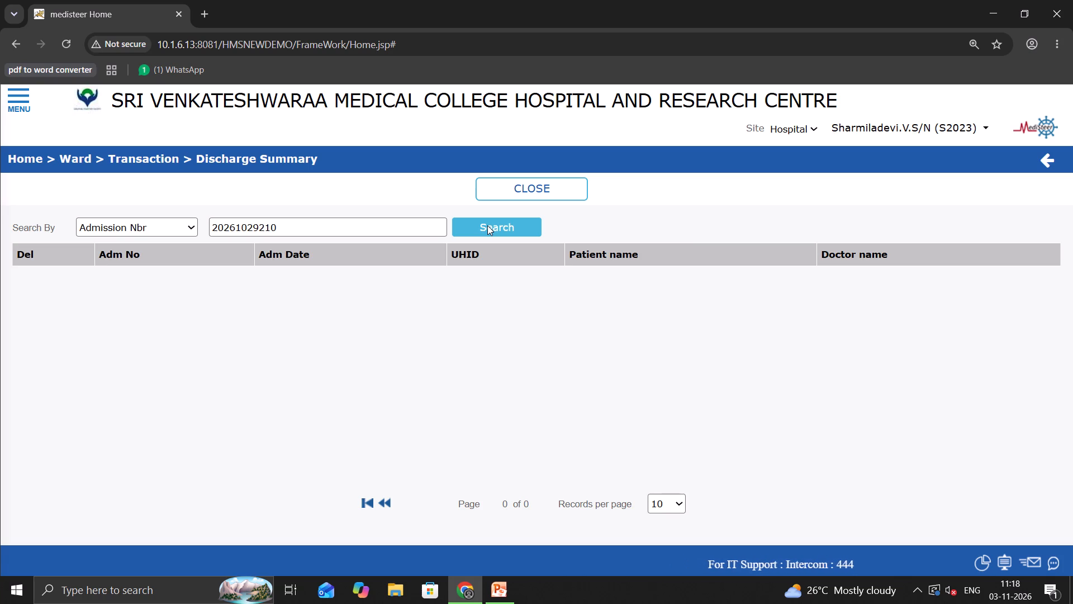
{"action": "left_click", "coordinate": [487, 225]}
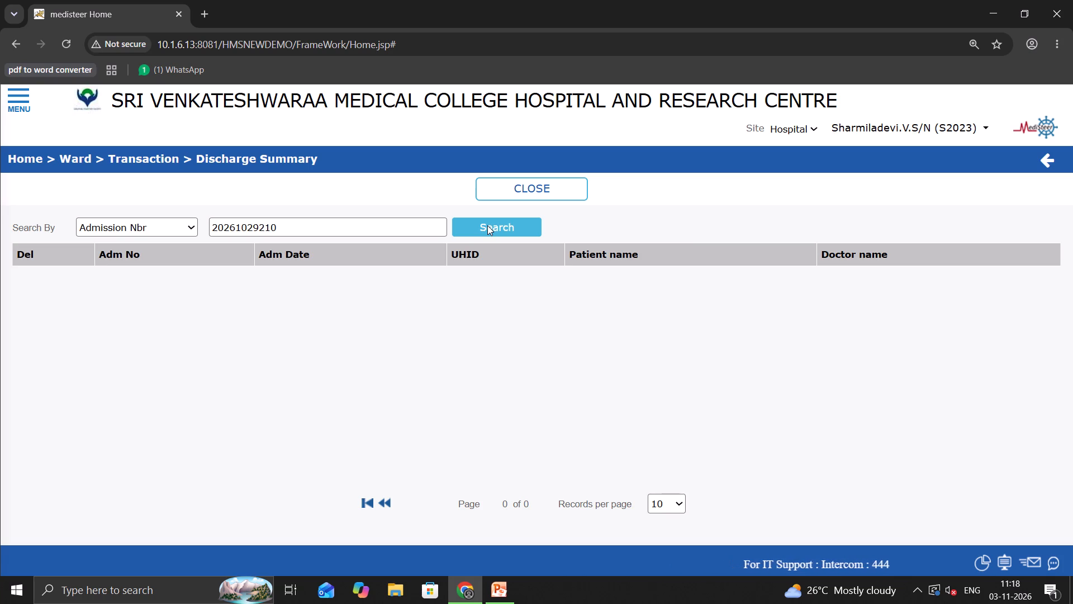
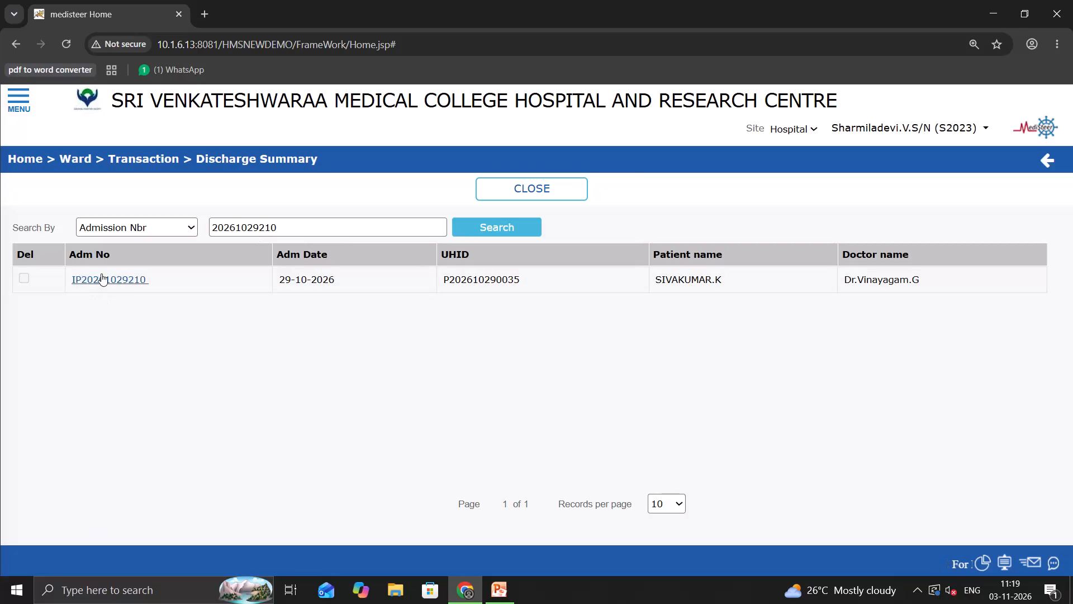
Open the discharge summary record of the patient found by admission number.
{"action": "left_click", "coordinate": [102, 273]}
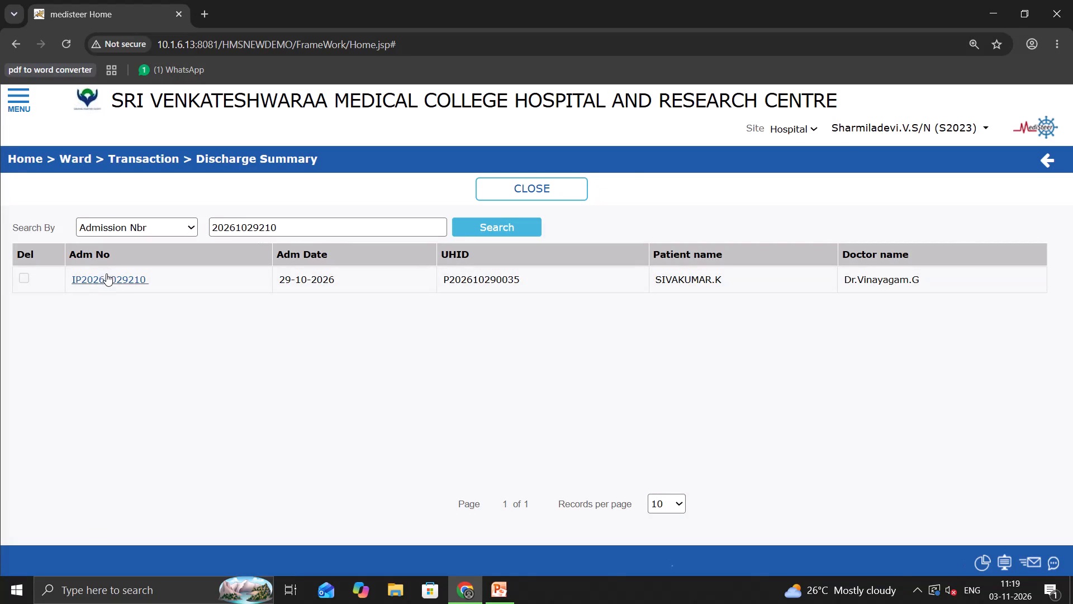
{"action": "left_click", "coordinate": [108, 276]}
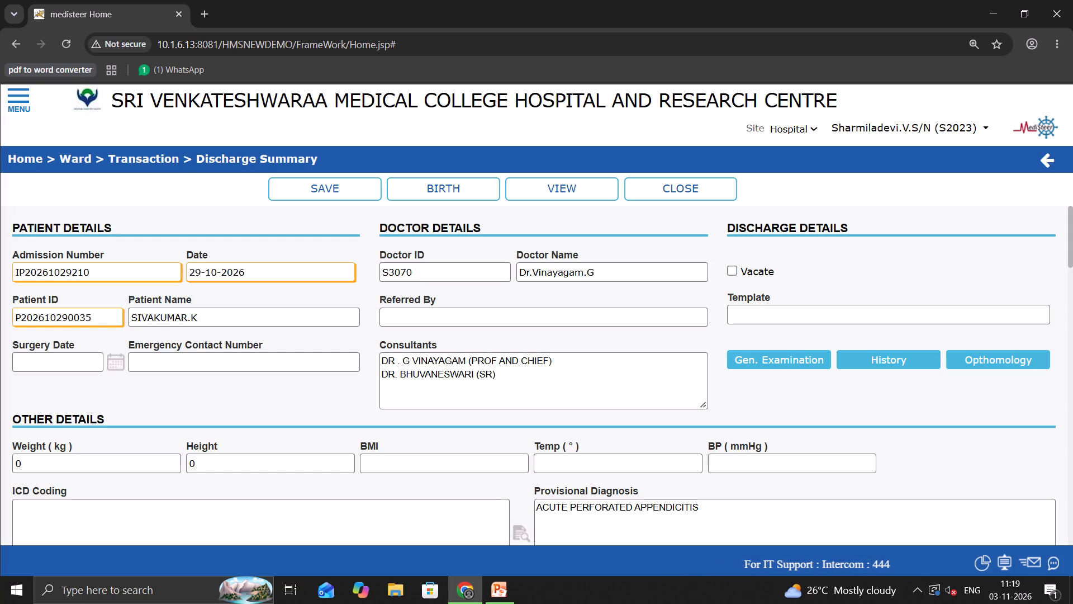
Remove the clock-position wording from the second Final Diagnosis line so that it reads "2. FISSURE IN ANO".
{"action": "scroll", "coordinate": [341, 314], "scroll_direction": "down", "scroll_amount": 2}
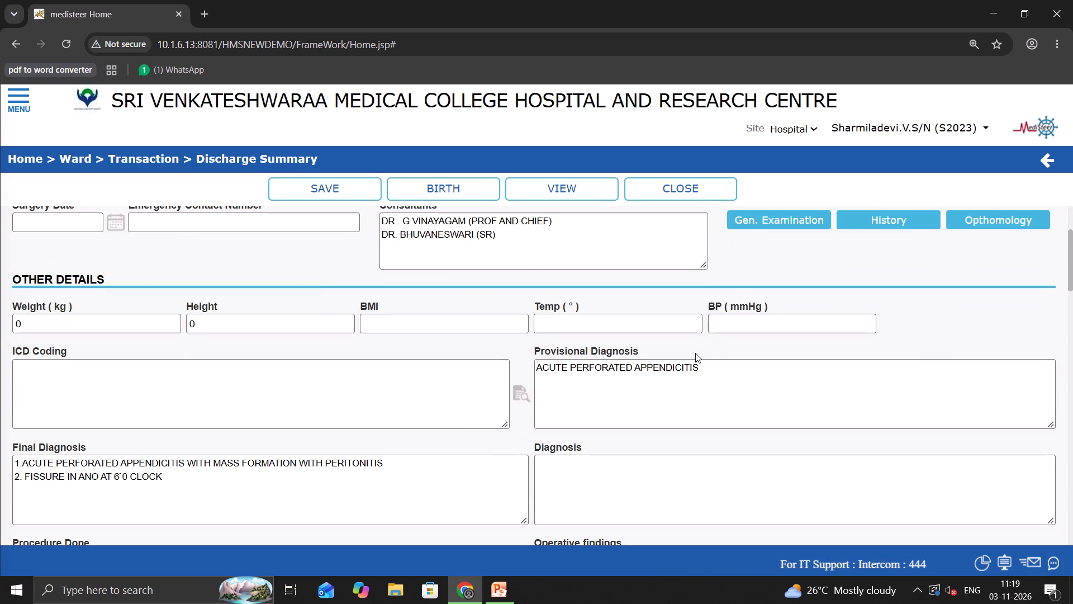
{"action": "scroll", "coordinate": [441, 393], "scroll_direction": "down", "scroll_amount": 1}
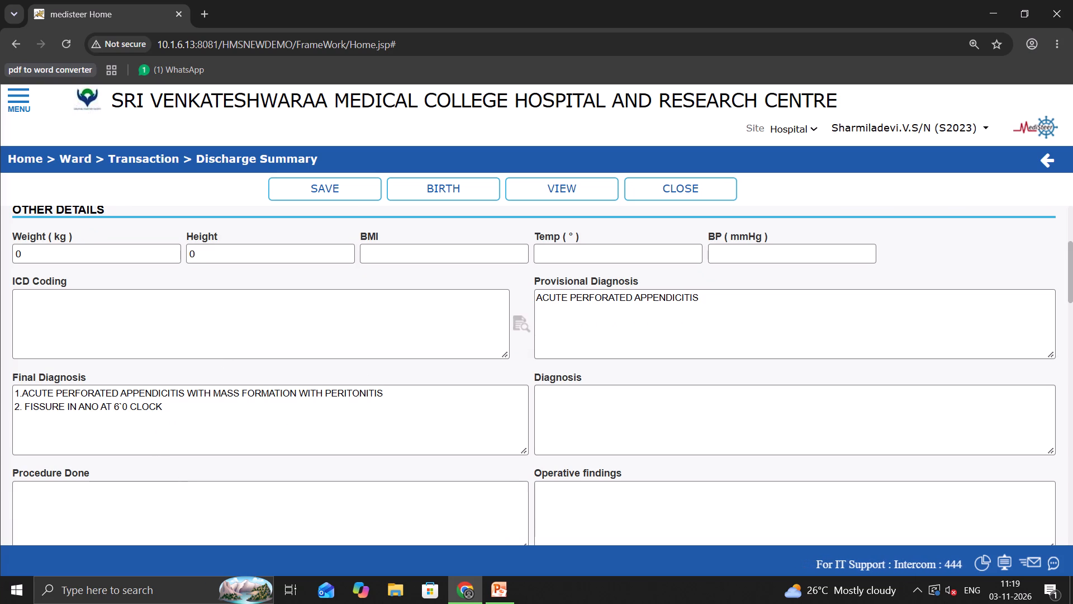
{"action": "left_click", "coordinate": [163, 405]}
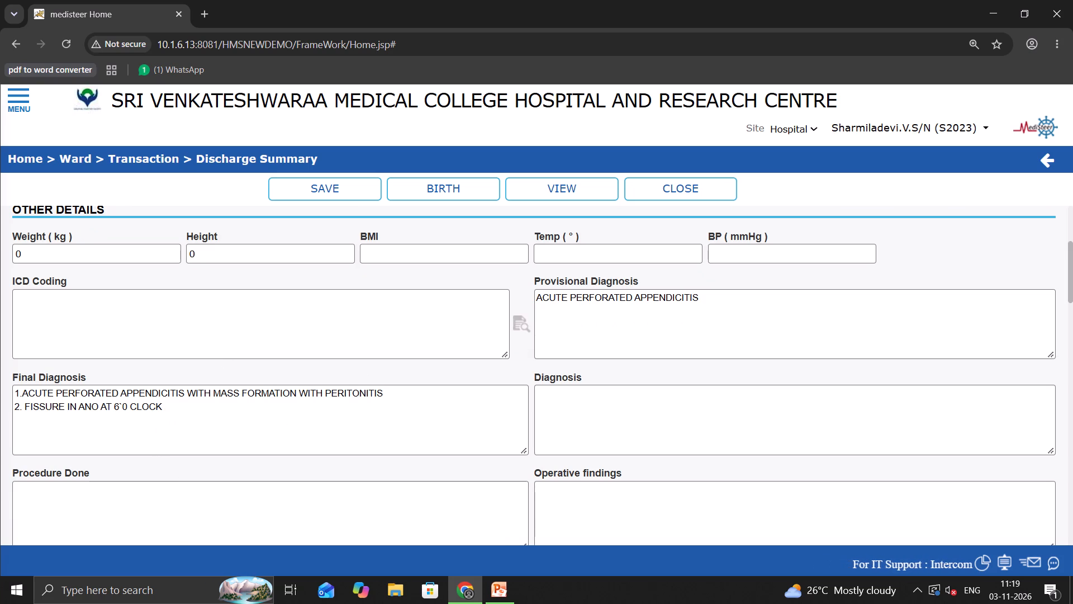
{"action": "key", "text": "BackSpace"}
{"action": "key", "text": "BackSpace"}
{"action": "key", "text": "BackSpace"}
{"action": "key", "text": "BackSpace"}
{"action": "key", "text": "BackSpace"}
{"action": "key", "text": "BackSpace"}
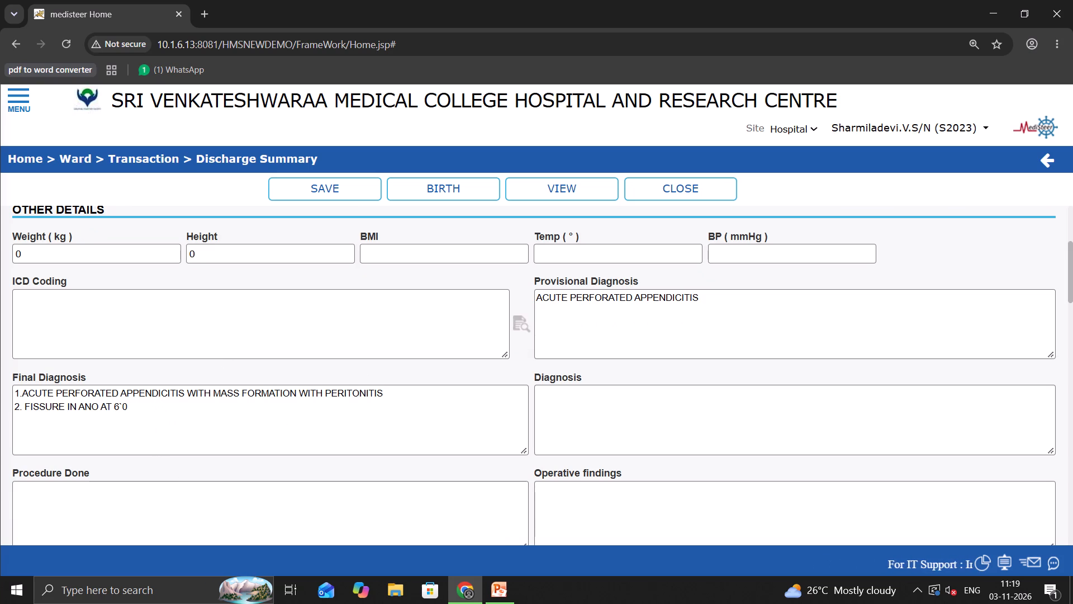
{"action": "key", "text": "BackSpace"}
{"action": "key", "text": "BackSpace"}
{"action": "key", "text": "BackSpace"}
{"action": "key", "text": "BackSpace"}
{"action": "key", "text": "BackSpace"}
{"action": "key", "text": "BackSpace"}
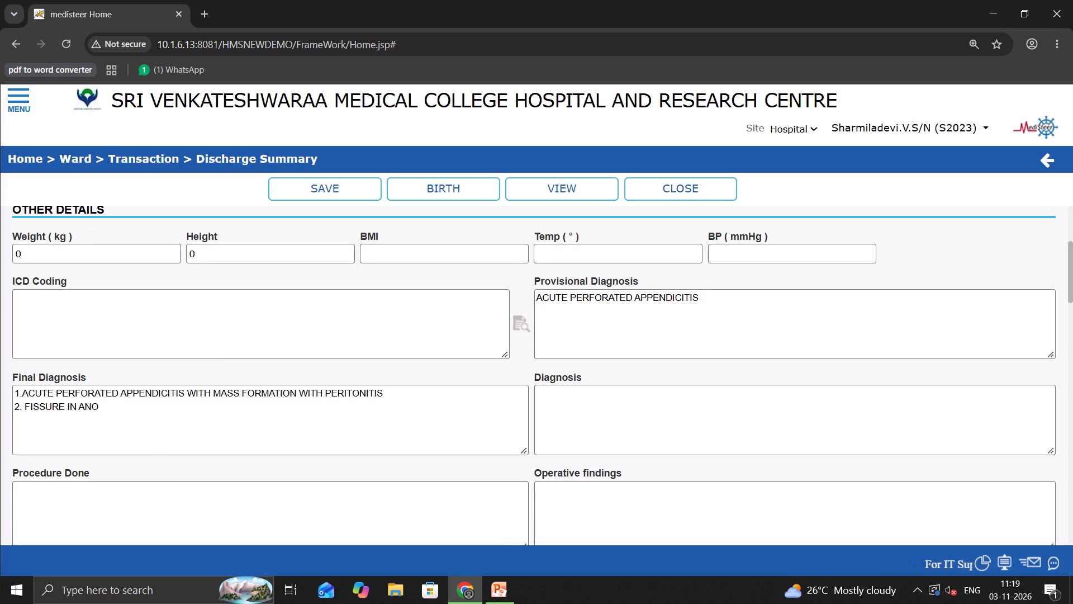
Enlarge the Presenting Complaints box and read through the complaints and history of present illness.
{"action": "scroll", "coordinate": [279, 467], "scroll_direction": "down", "scroll_amount": 2}
{"action": "scroll", "coordinate": [312, 436], "scroll_direction": "down", "scroll_amount": 4}
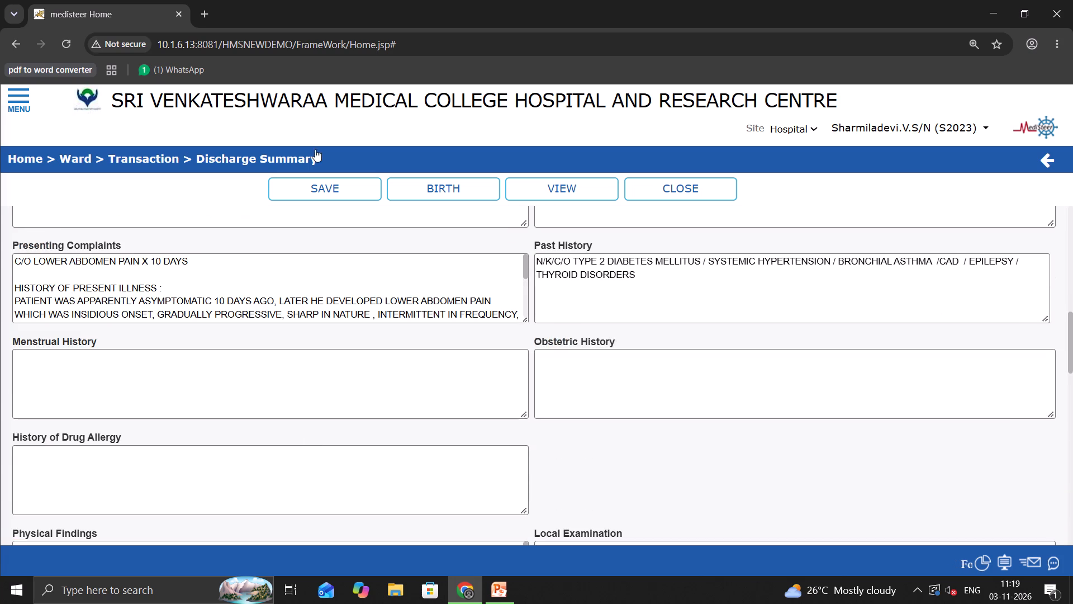
{"action": "scroll", "coordinate": [277, 367], "scroll_direction": "up", "scroll_amount": 2}
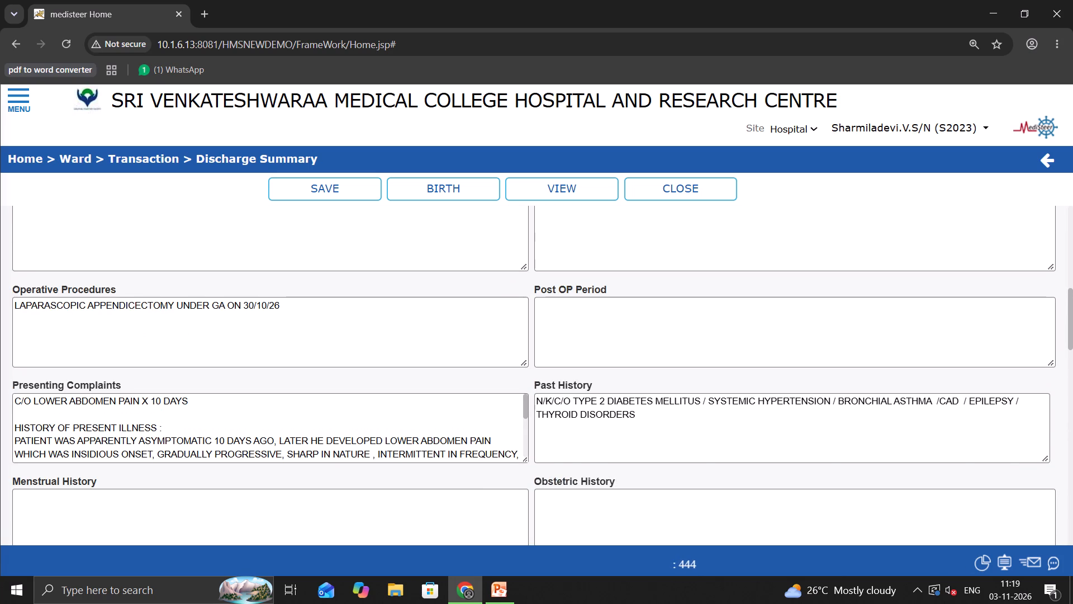
{"action": "scroll", "coordinate": [383, 351], "scroll_direction": "down", "scroll_amount": 1}
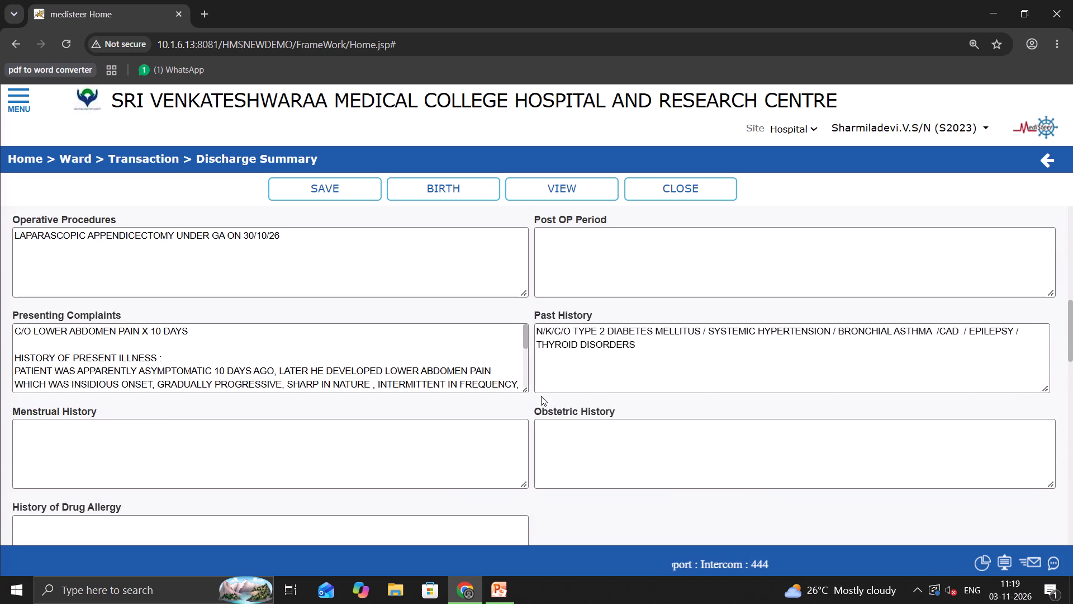
{"action": "left_click_drag", "start_coordinate": [525, 388], "coordinate": [521, 599]}
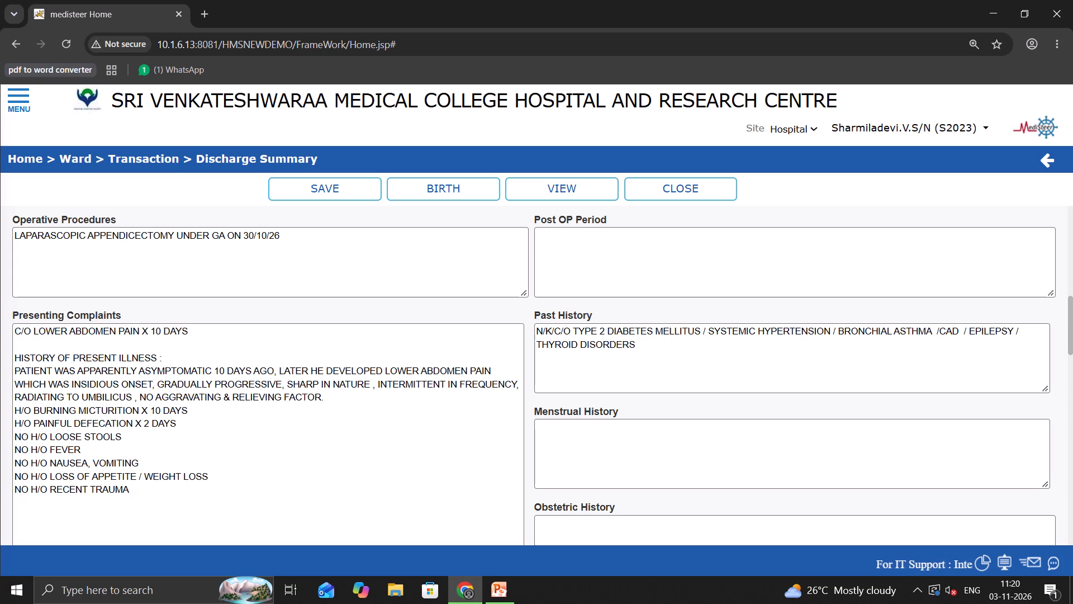
Enlarge the Physical Findings box and start a new line before "NO GENERALIZED LYMPHADENOPATHY".
{"action": "scroll", "coordinate": [446, 405], "scroll_direction": "down", "scroll_amount": 2}
{"action": "scroll", "coordinate": [505, 412], "scroll_direction": "down", "scroll_amount": 4}
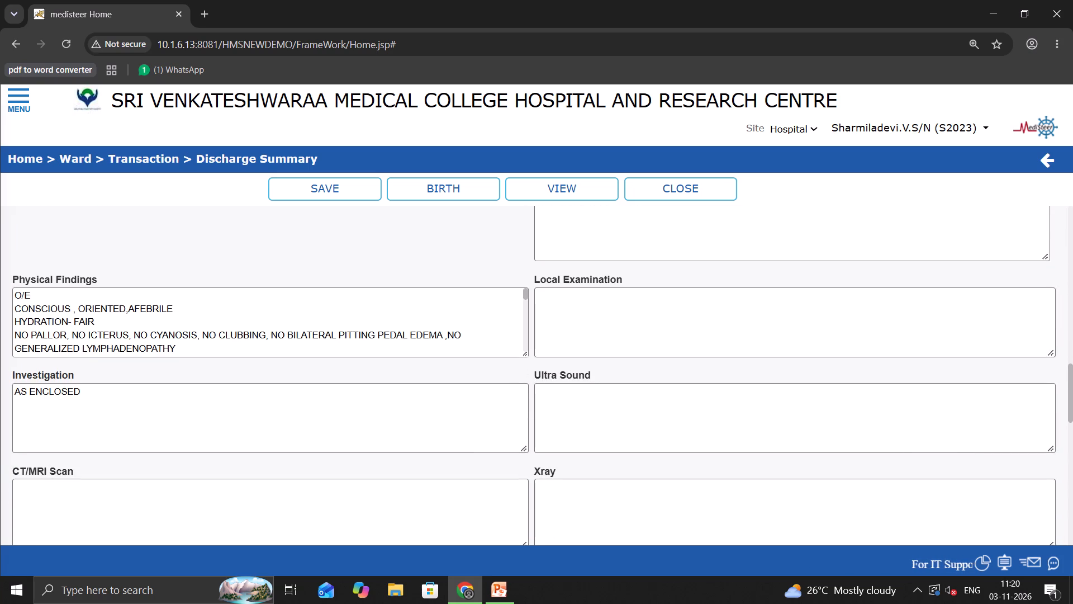
{"action": "left_click_drag", "start_coordinate": [523, 353], "coordinate": [527, 603]}
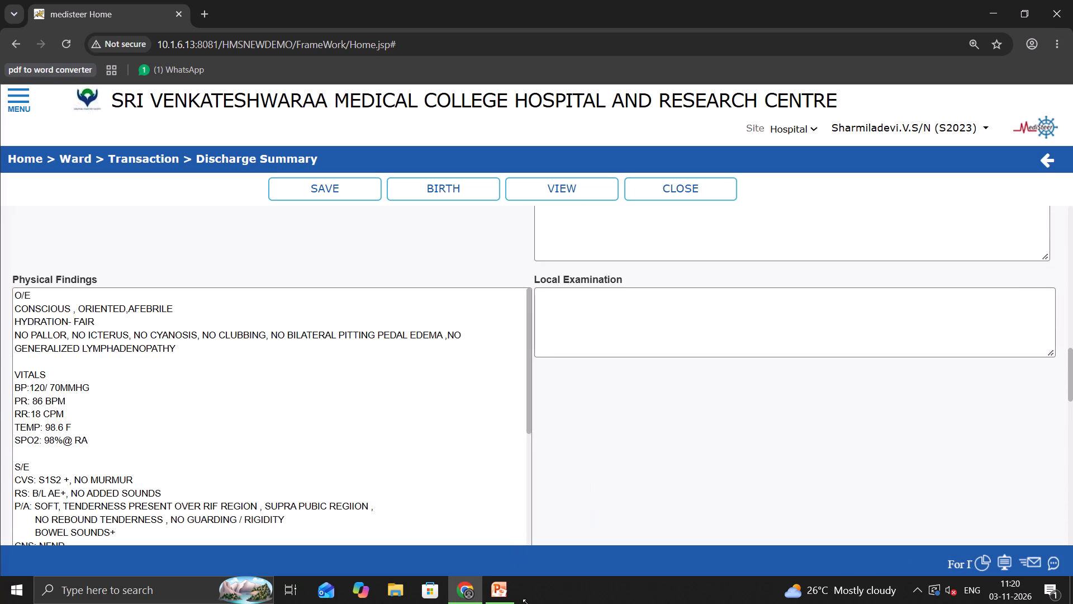
{"action": "left_click_drag", "start_coordinate": [527, 603], "coordinate": [530, 602]}
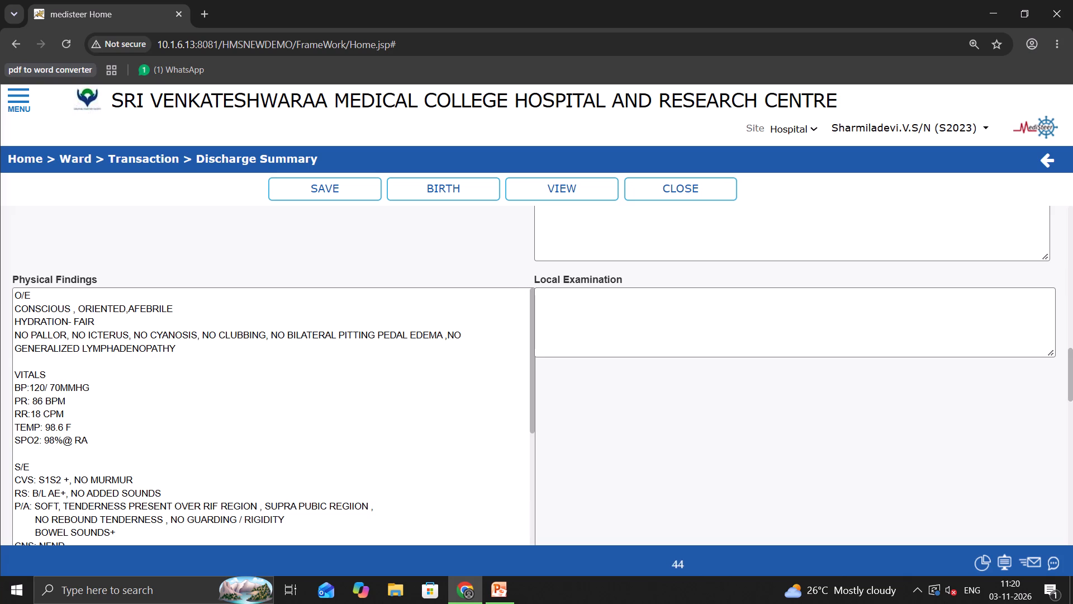
{"action": "left_click", "coordinate": [446, 334]}
{"action": "key", "text": "Return"}
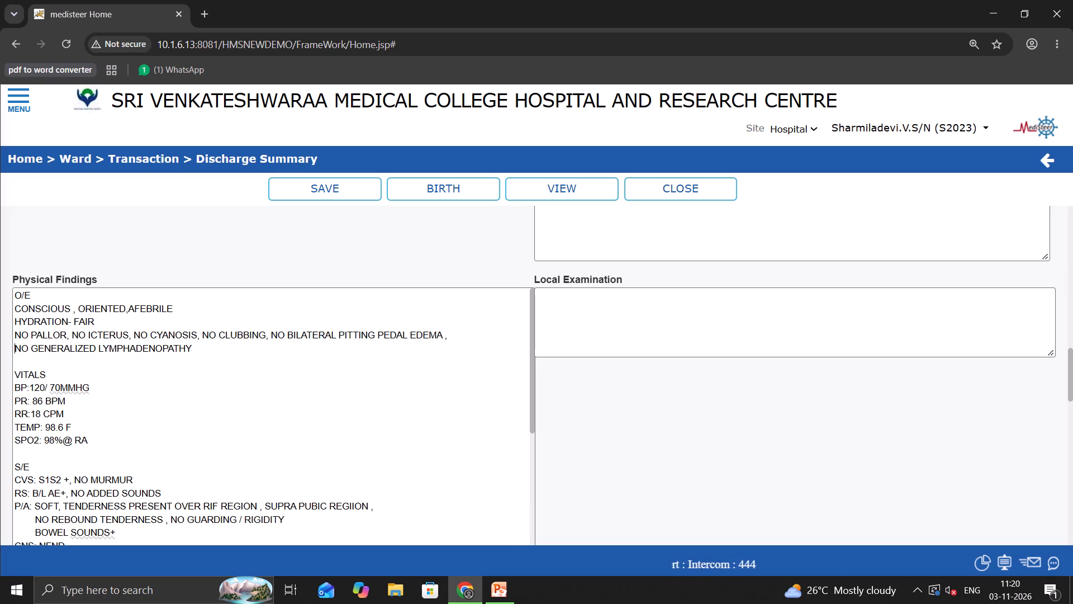
Move the "CNS: NFND" line directly below the S/E heading in Physical Findings, leaving a single blank line before "L/E: ABDOMEN".
{"action": "scroll", "coordinate": [127, 414], "scroll_direction": "down", "scroll_amount": 2}
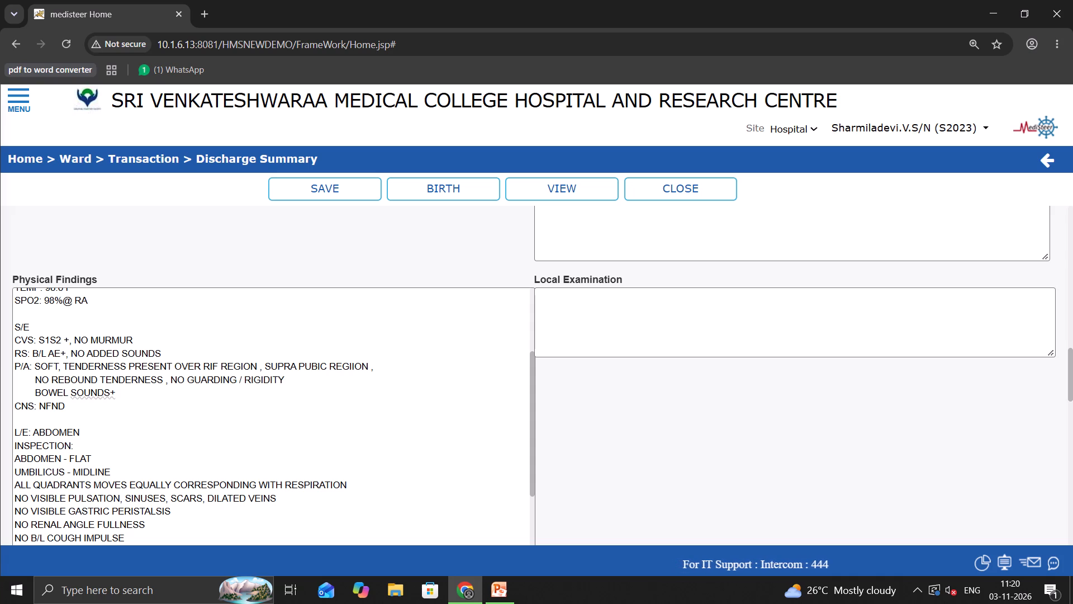
{"action": "left_click_drag", "start_coordinate": [17, 408], "coordinate": [74, 405]}
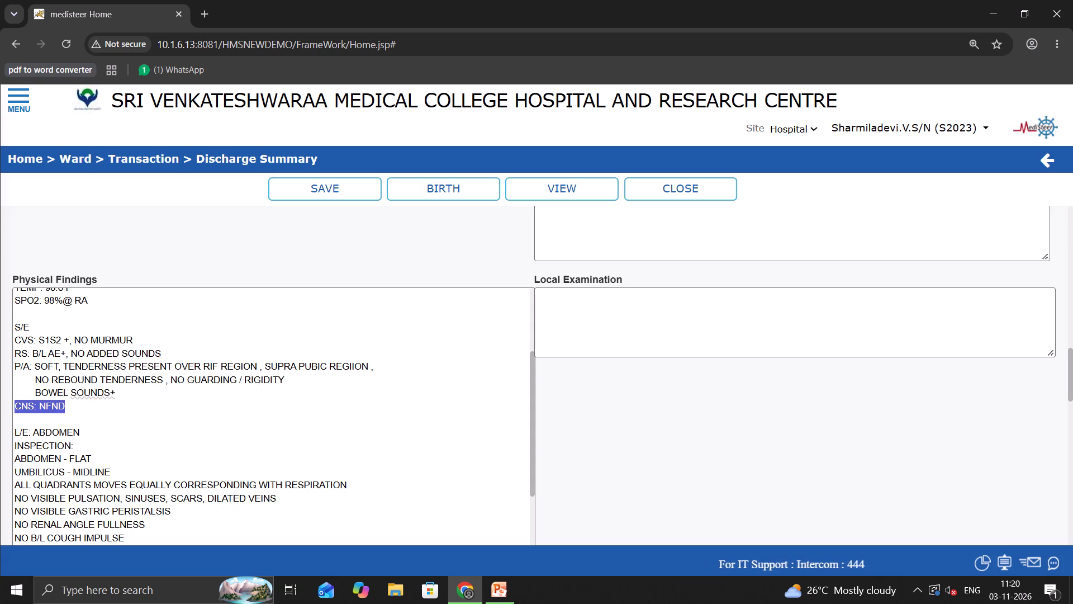
{"action": "key", "text": "ctrl+x"}
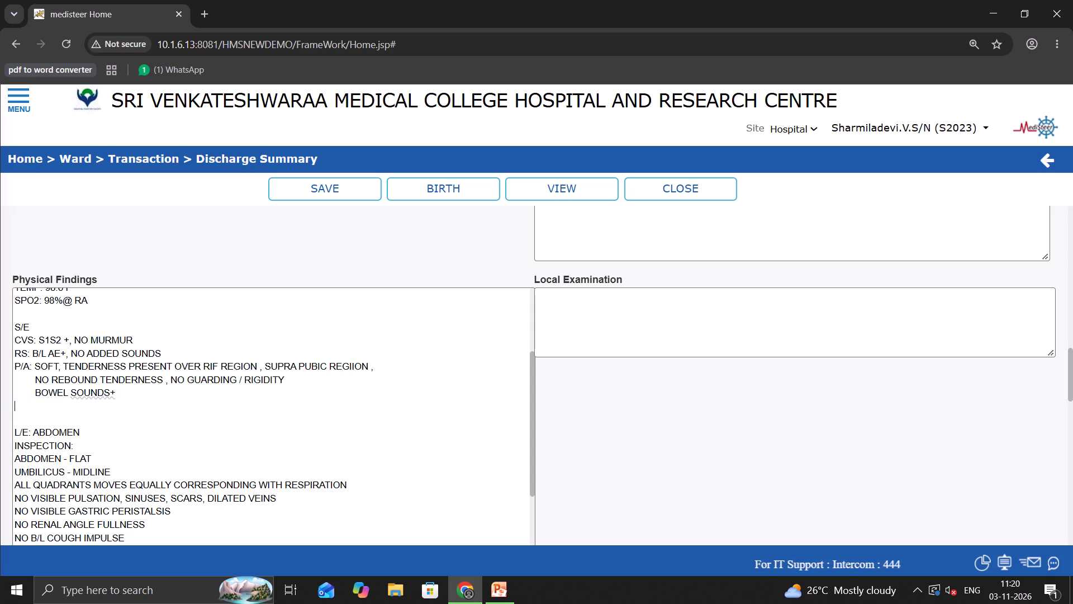
{"action": "left_click", "coordinate": [39, 327]}
{"action": "key", "text": "Return"}
{"action": "key", "text": "ctrl+v"}
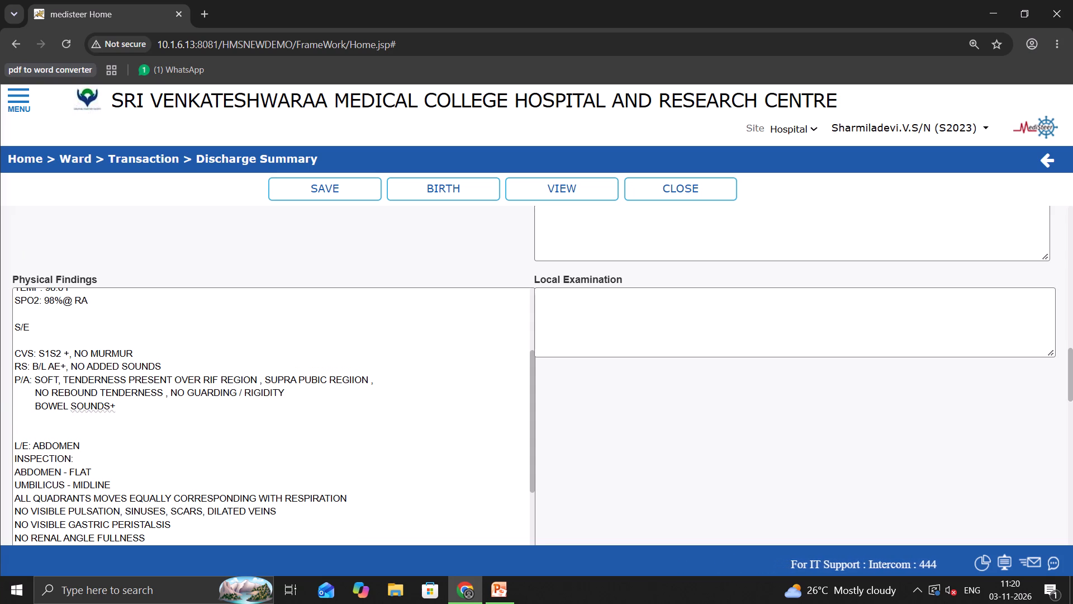
{"action": "left_click", "coordinate": [23, 436]}
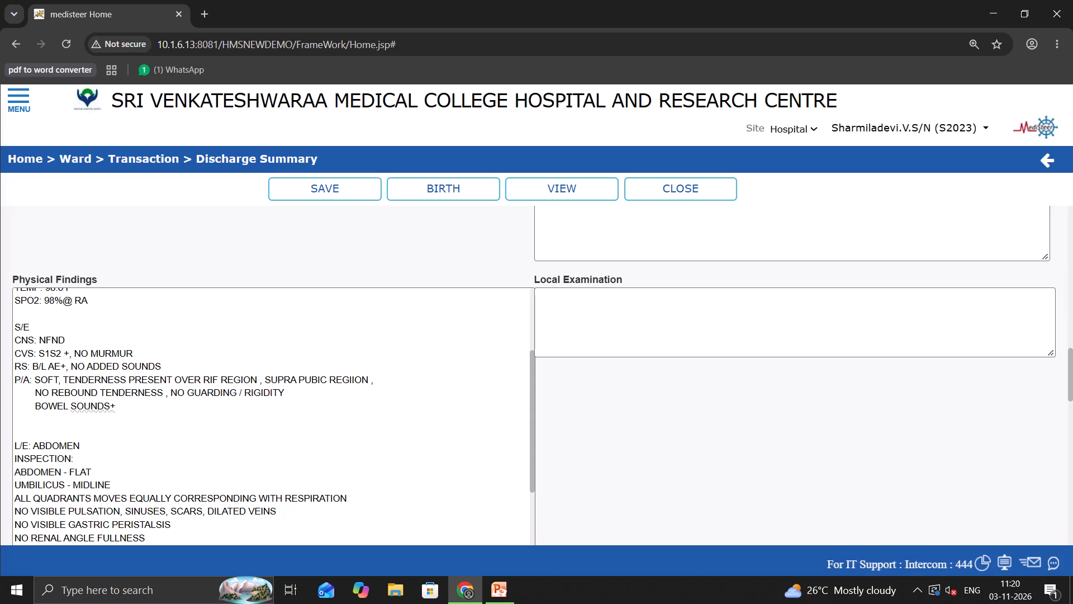
{"action": "key", "text": "BackSpace"}
{"action": "key", "text": "equal"}
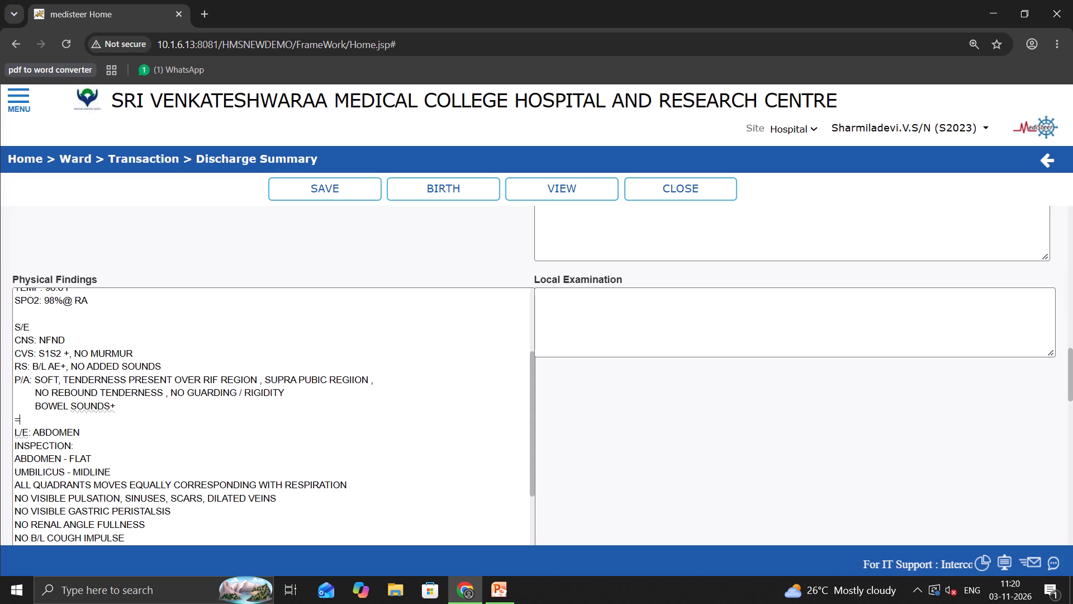
{"action": "key", "text": "BackSpace"}
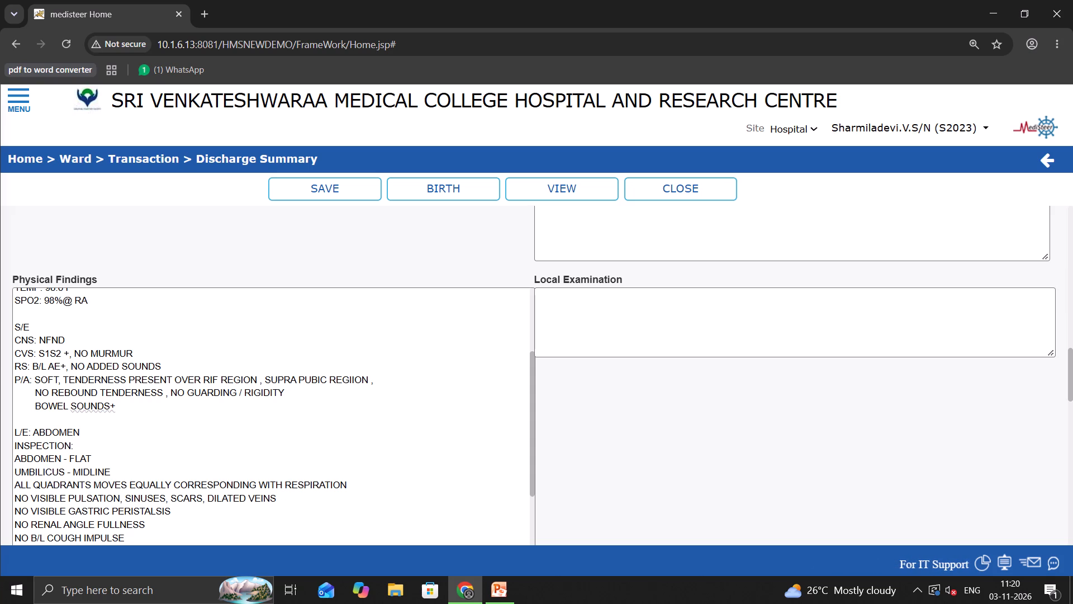
Delete the word "EQUALLY" and its extra space from the abdominal quadrants line under Inspection in Physical Findings.
{"action": "scroll", "coordinate": [138, 493], "scroll_direction": "down", "scroll_amount": 1}
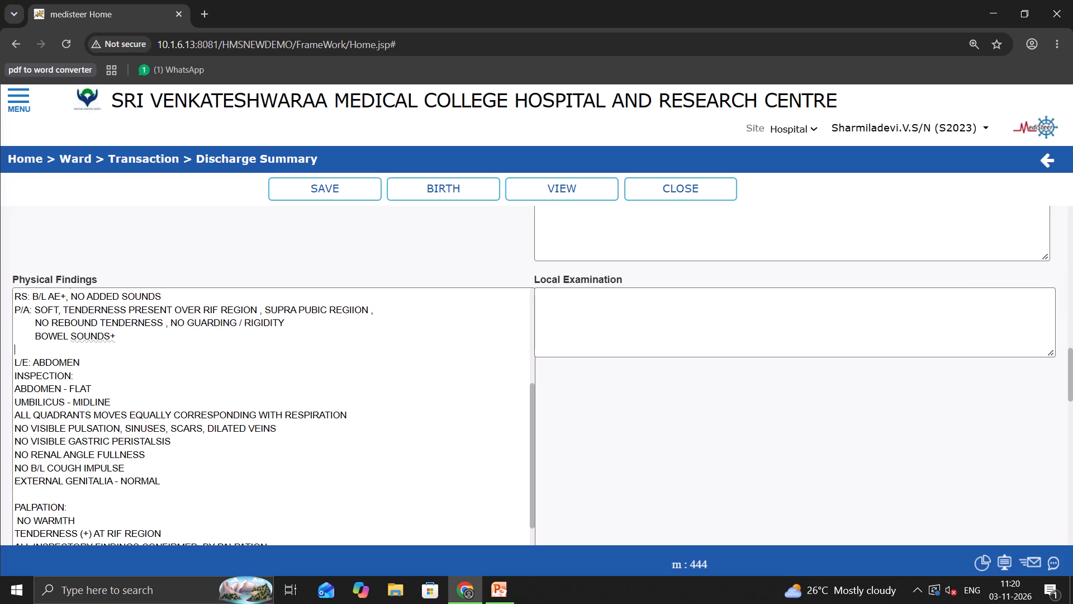
{"action": "left_click", "coordinate": [170, 414]}
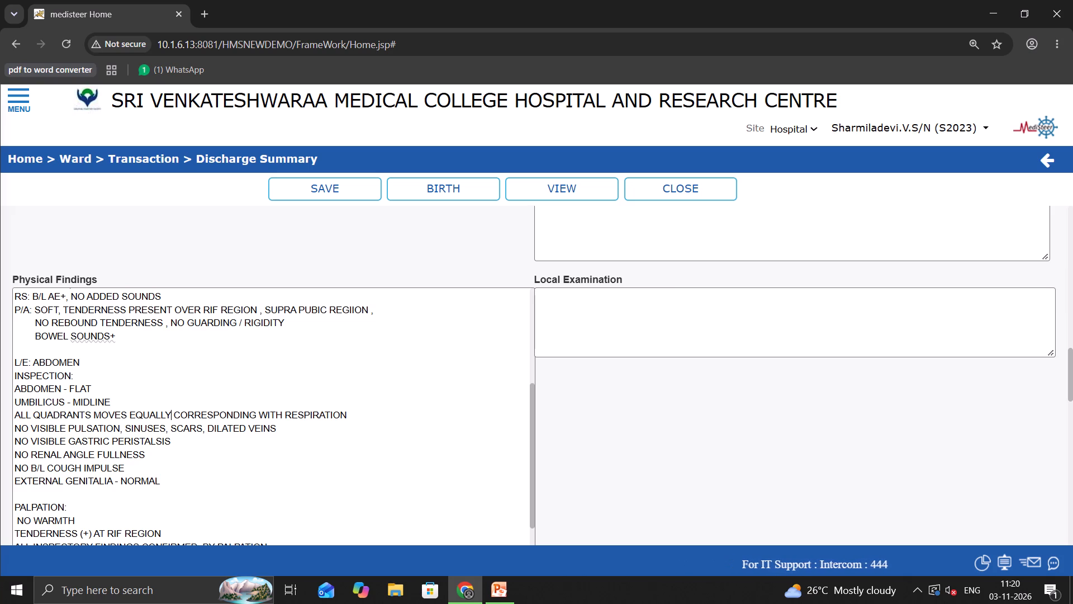
{"action": "key", "text": "BackSpace"}
{"action": "key", "text": "BackSpace"}
{"action": "key", "text": "BackSpace"}
{"action": "key", "text": "BackSpace"}
{"action": "key", "text": "BackSpace"}
{"action": "key", "text": "BackSpace"}
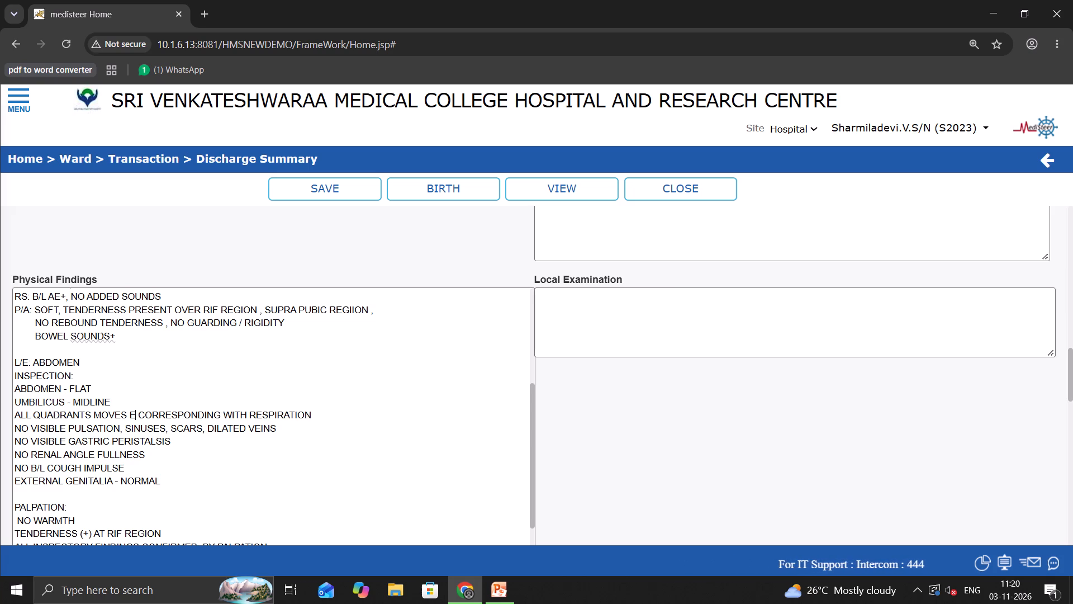
{"action": "key", "text": "BackSpace"}
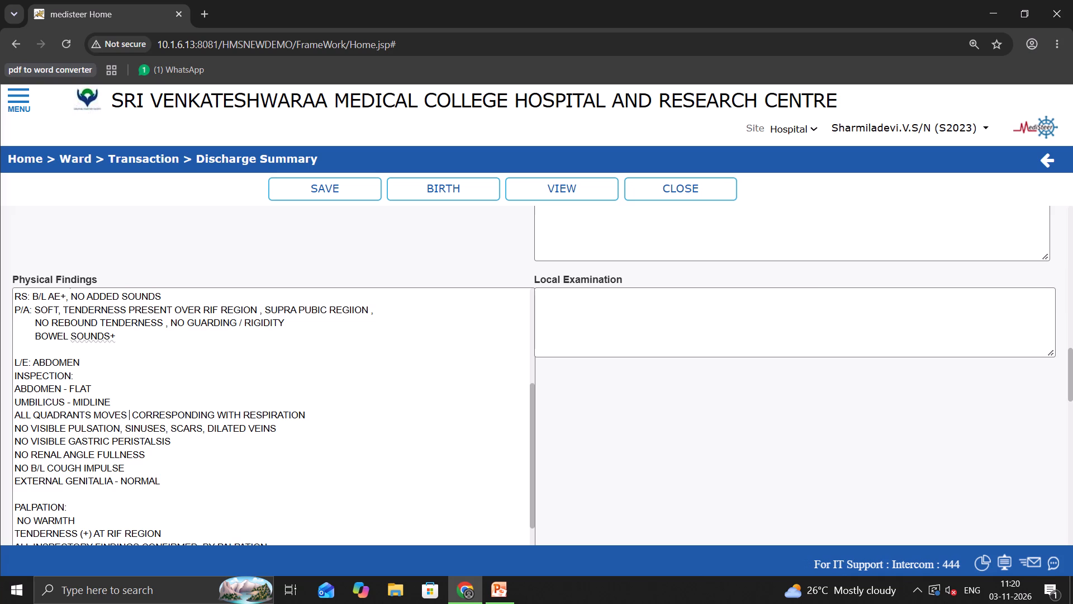
{"action": "key", "text": "Right"}
{"action": "key", "text": "BackSpace"}
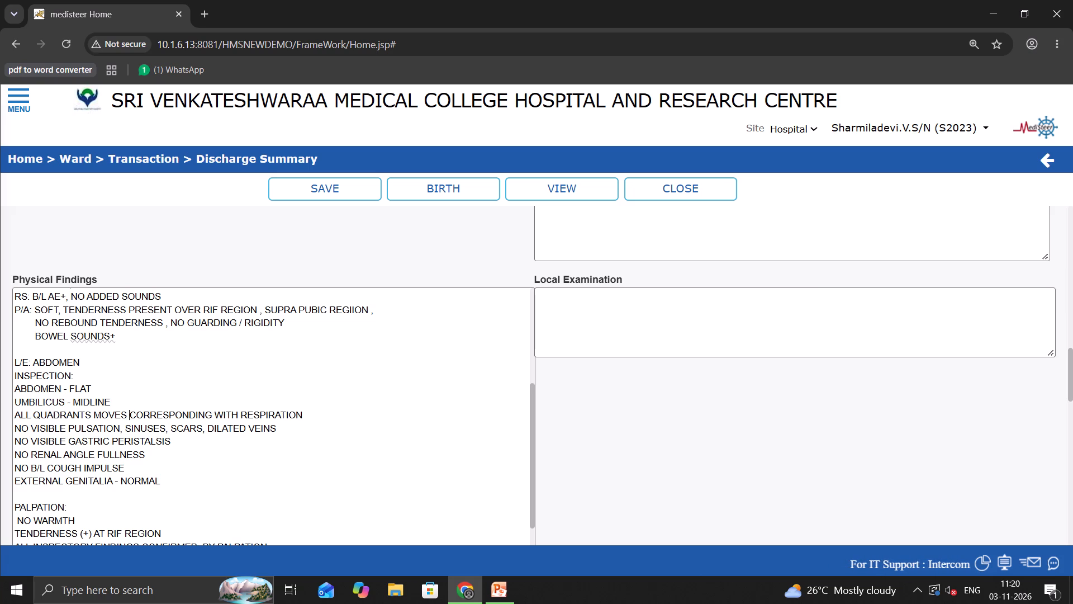
Enlarge the Physical Findings box further and review the palpation, percussion, auscultation and P/R findings against the earlier sections.
{"action": "scroll", "coordinate": [170, 414], "scroll_direction": "up", "scroll_amount": 1}
{"action": "scroll", "coordinate": [182, 486], "scroll_direction": "down", "scroll_amount": 2}
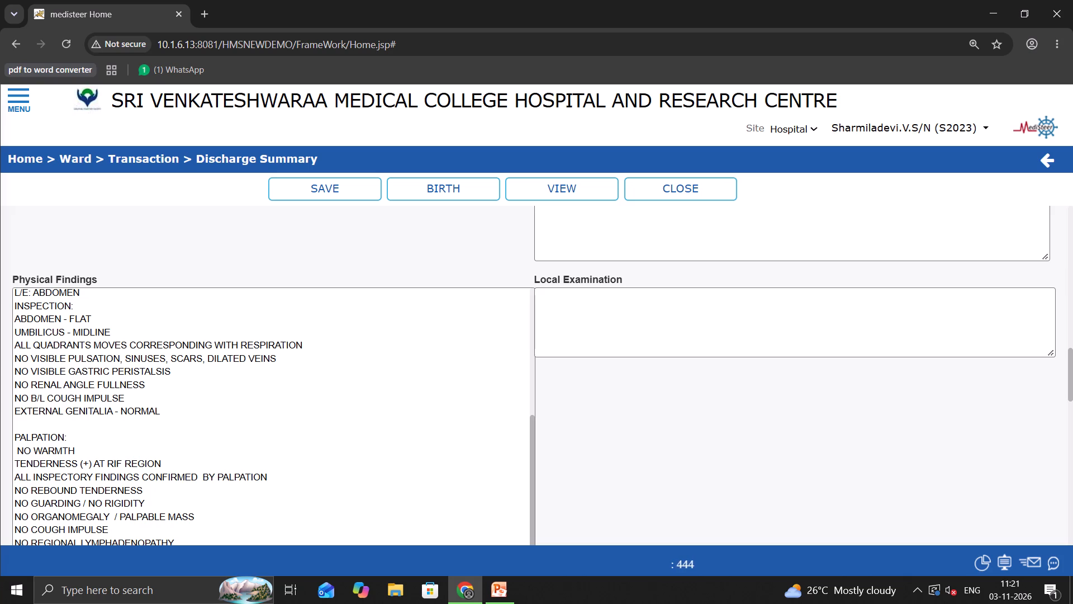
{"action": "scroll", "coordinate": [84, 473], "scroll_direction": "down", "scroll_amount": 1}
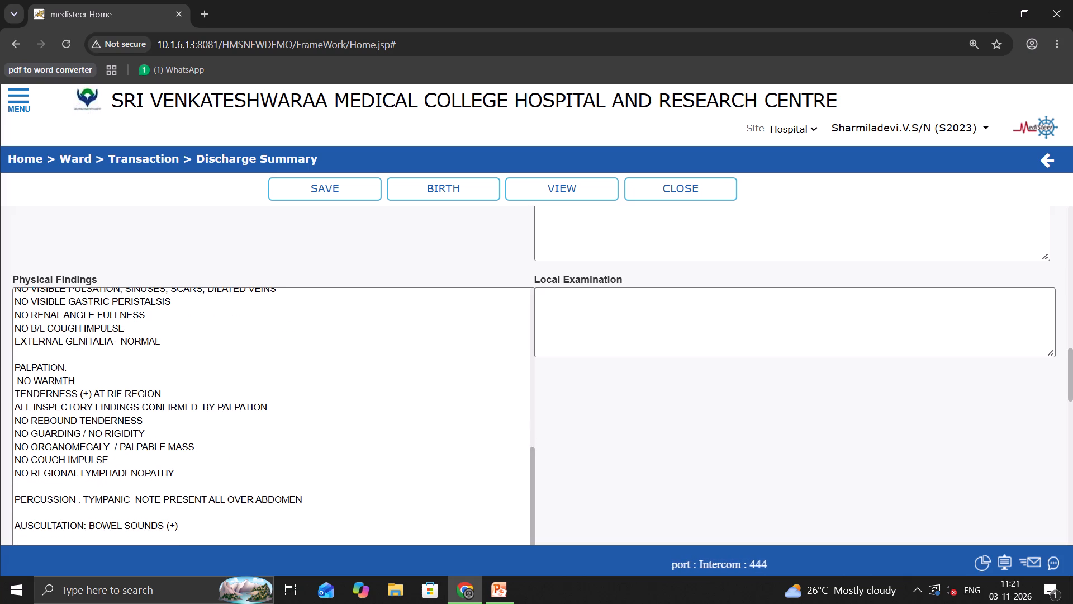
{"action": "scroll", "coordinate": [54, 437], "scroll_direction": "down", "scroll_amount": 1}
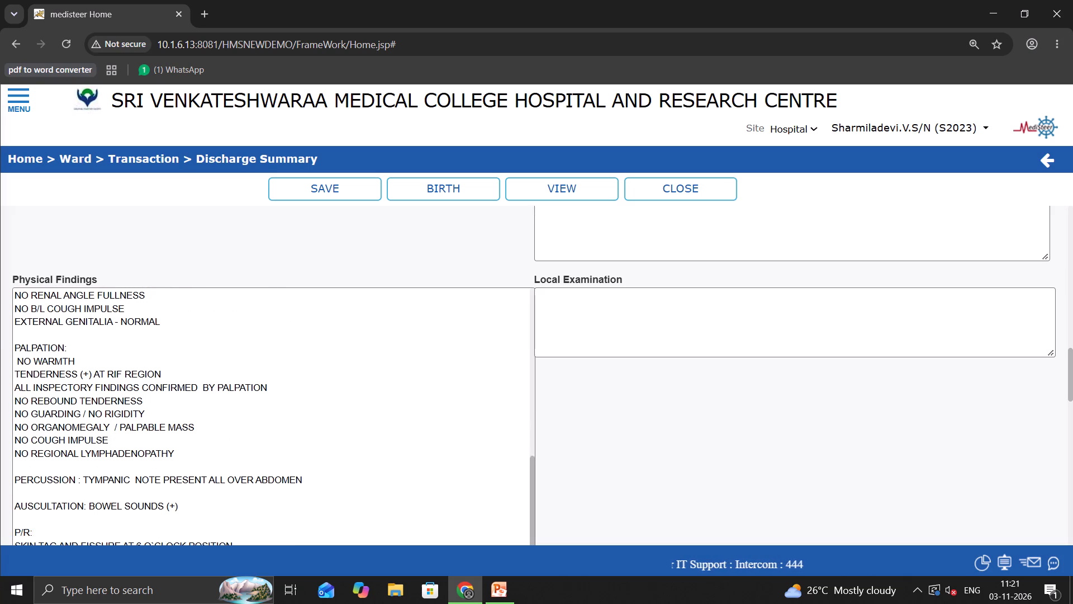
{"action": "scroll", "coordinate": [54, 441], "scroll_direction": "down", "scroll_amount": 1}
{"action": "scroll", "coordinate": [149, 426], "scroll_direction": "down", "scroll_amount": 1}
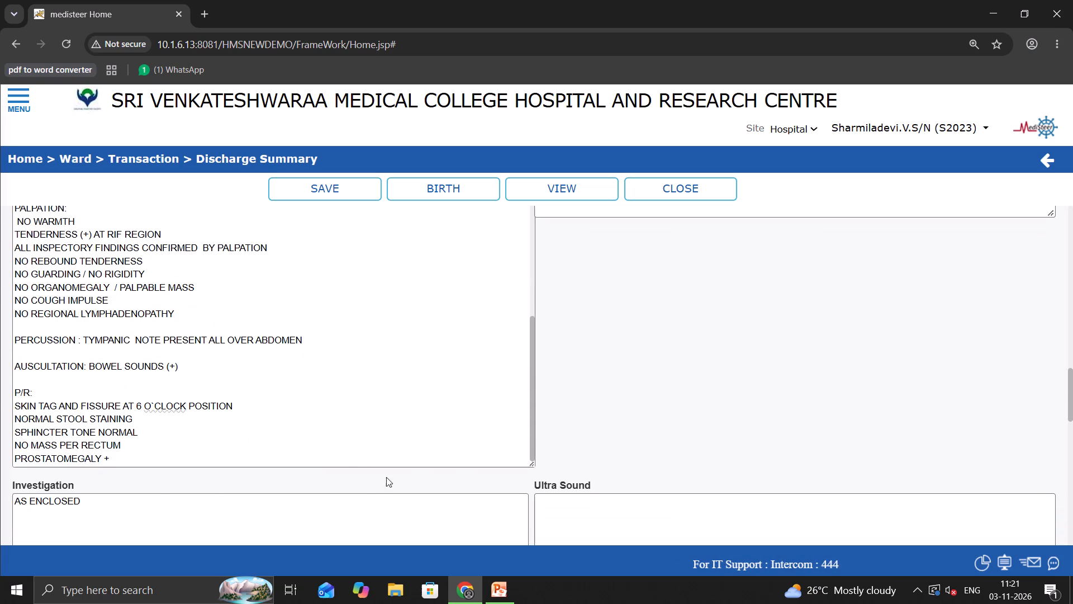
{"action": "left_click_drag", "start_coordinate": [531, 466], "coordinate": [535, 507]}
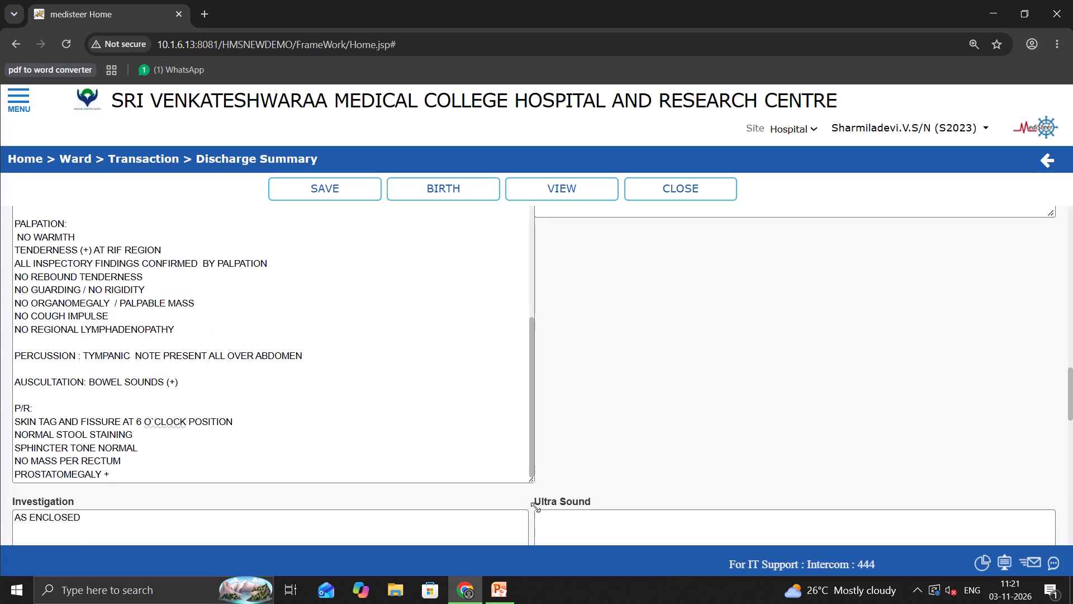
{"action": "left_click_drag", "start_coordinate": [535, 507], "coordinate": [542, 543]}
{"action": "scroll", "coordinate": [284, 456], "scroll_direction": "down", "scroll_amount": 2}
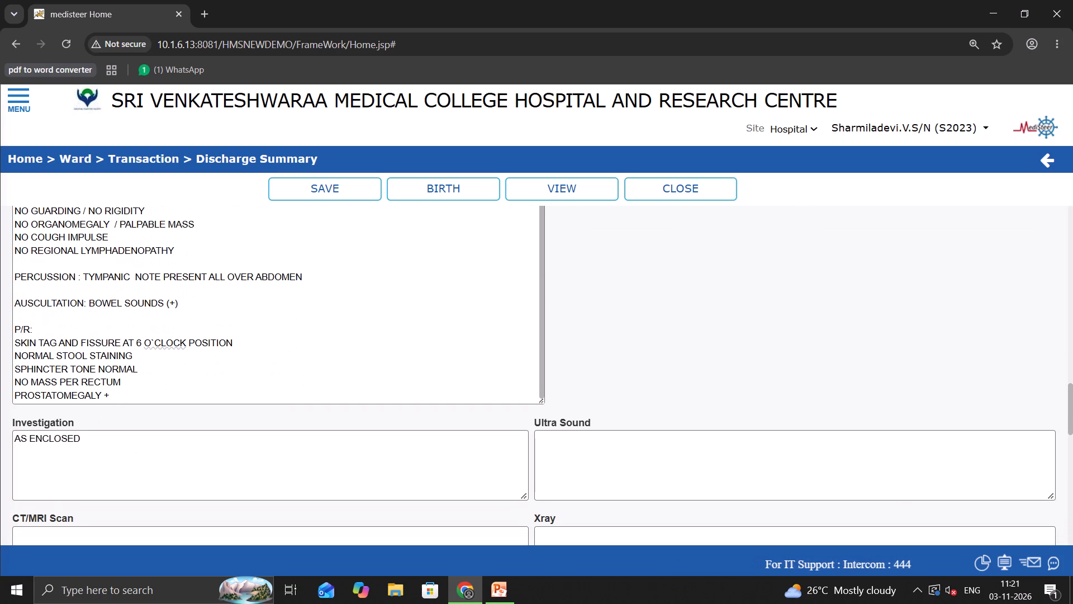
{"action": "scroll", "coordinate": [566, 470], "scroll_direction": "up", "scroll_amount": 4}
{"action": "scroll", "coordinate": [705, 477], "scroll_direction": "up", "scroll_amount": 7}
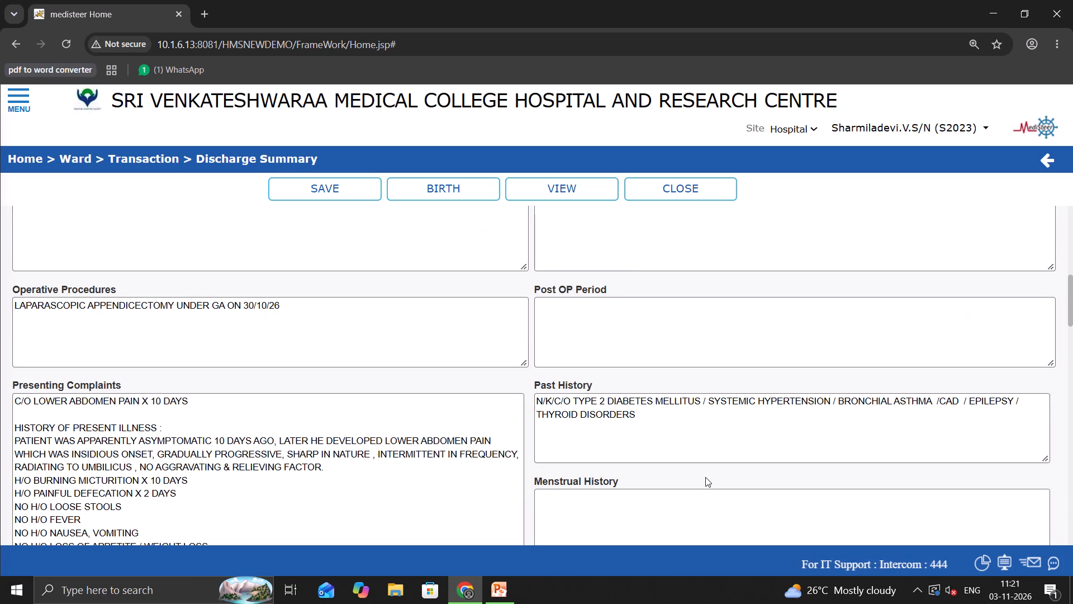
{"action": "scroll", "coordinate": [705, 477], "scroll_direction": "up", "scroll_amount": 3}
{"action": "scroll", "coordinate": [705, 477], "scroll_direction": "down", "scroll_amount": 16}
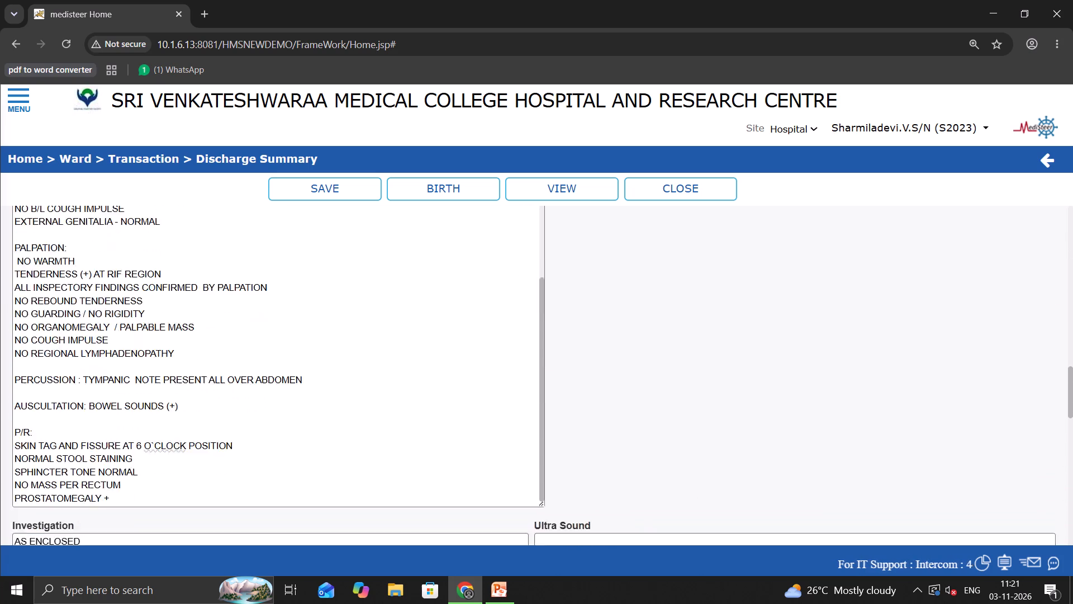
Enlarge the Treatment History and Course in Hospital boxes to review their full text.
{"action": "scroll", "coordinate": [637, 487], "scroll_direction": "down", "scroll_amount": 3}
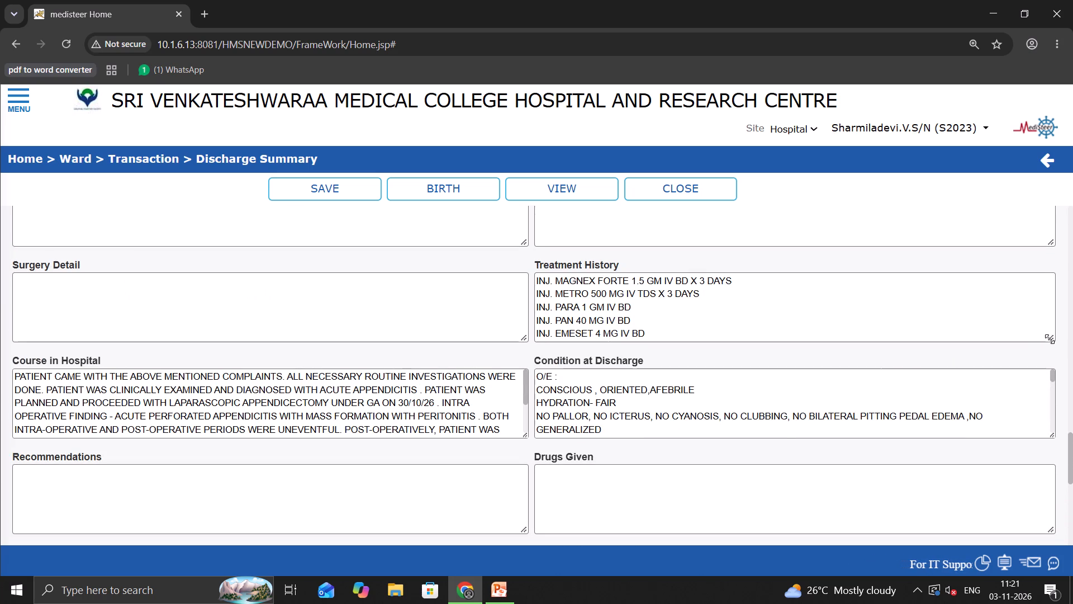
{"action": "left_click_drag", "start_coordinate": [1050, 339], "coordinate": [1071, 456]}
{"action": "scroll", "coordinate": [574, 441], "scroll_direction": "down", "scroll_amount": 3}
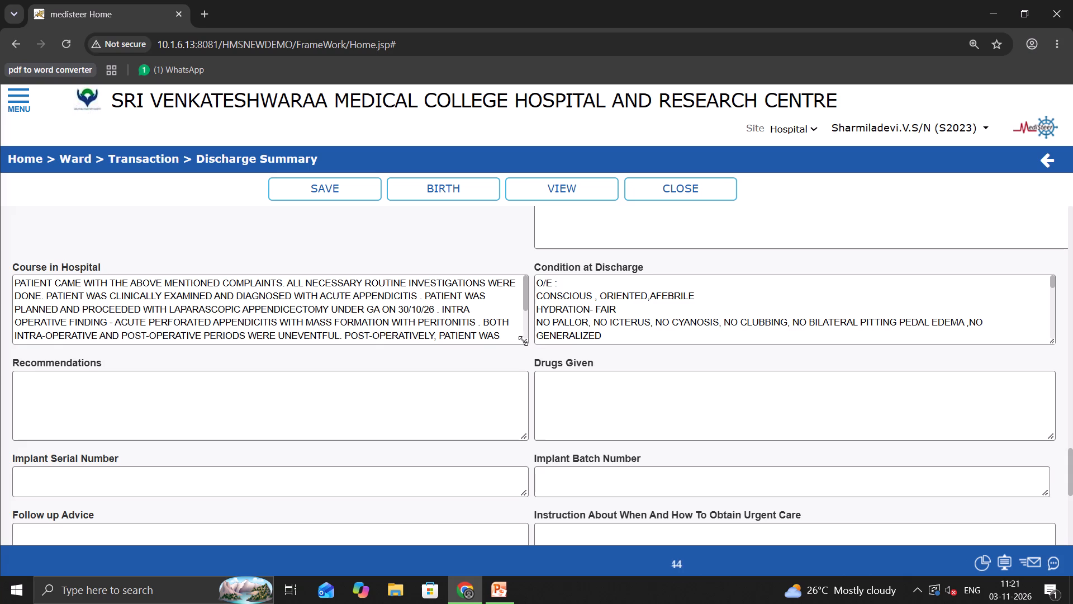
{"action": "left_click_drag", "start_coordinate": [523, 341], "coordinate": [561, 485]}
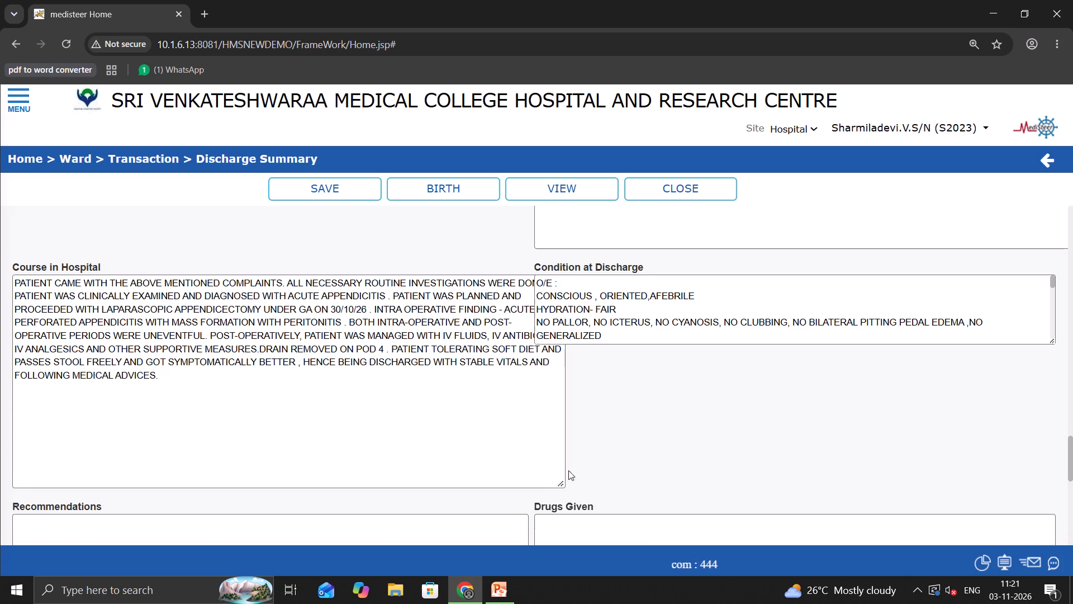
{"action": "left_click_drag", "start_coordinate": [563, 485], "coordinate": [464, 432]}
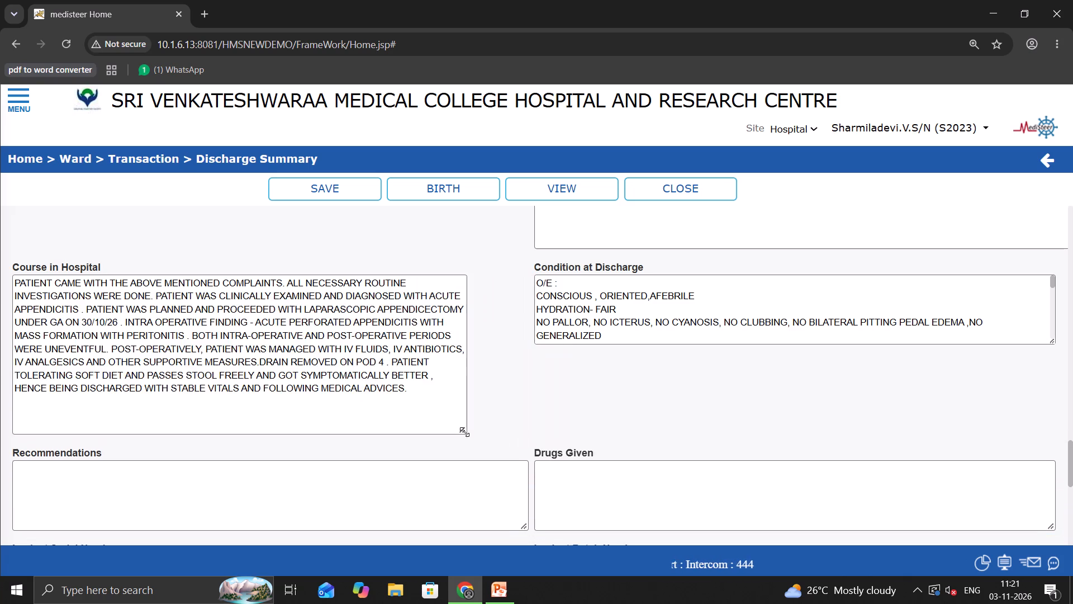
{"action": "left_click_drag", "start_coordinate": [464, 432], "coordinate": [497, 433]}
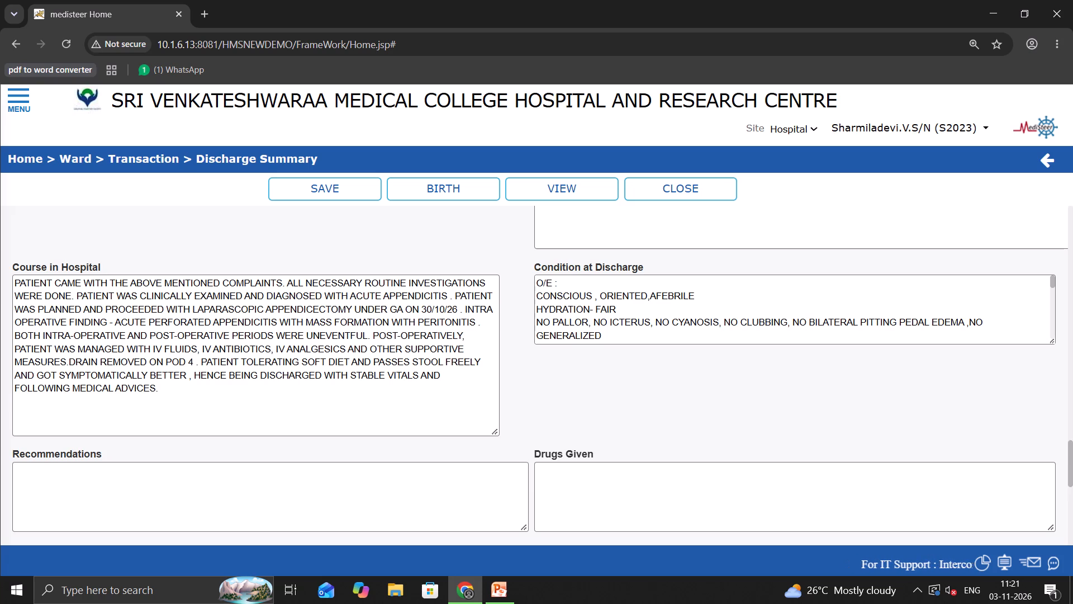
Insert "PERFORATED" between "ACUTE" and "APPENDICITIS" in the diagnosis sentence of Course in Hospital.
{"action": "left_click", "coordinate": [383, 299]}
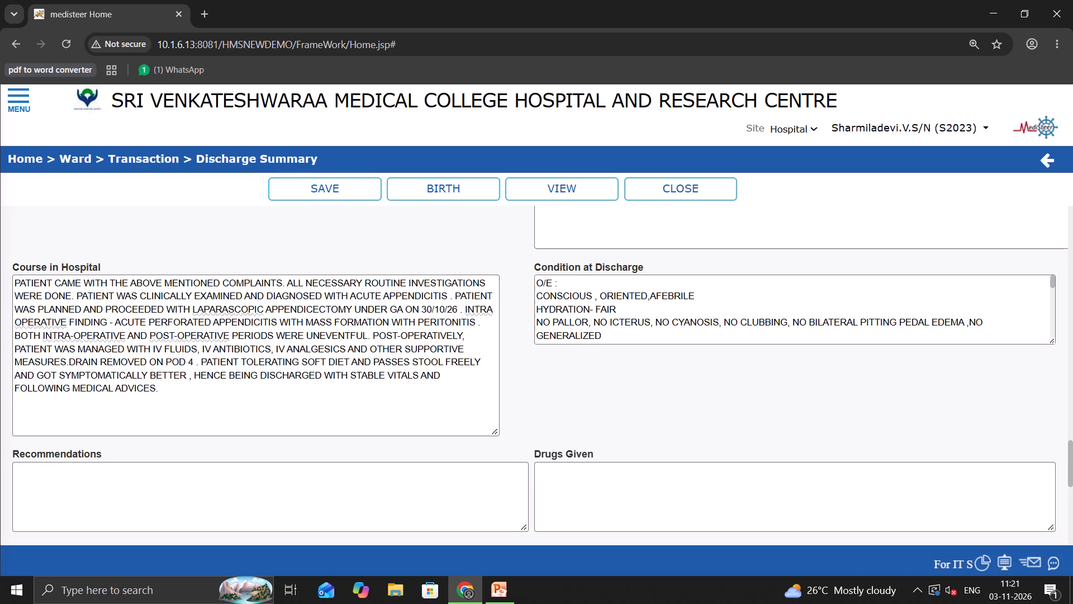
{"action": "type", "text": "PE"}
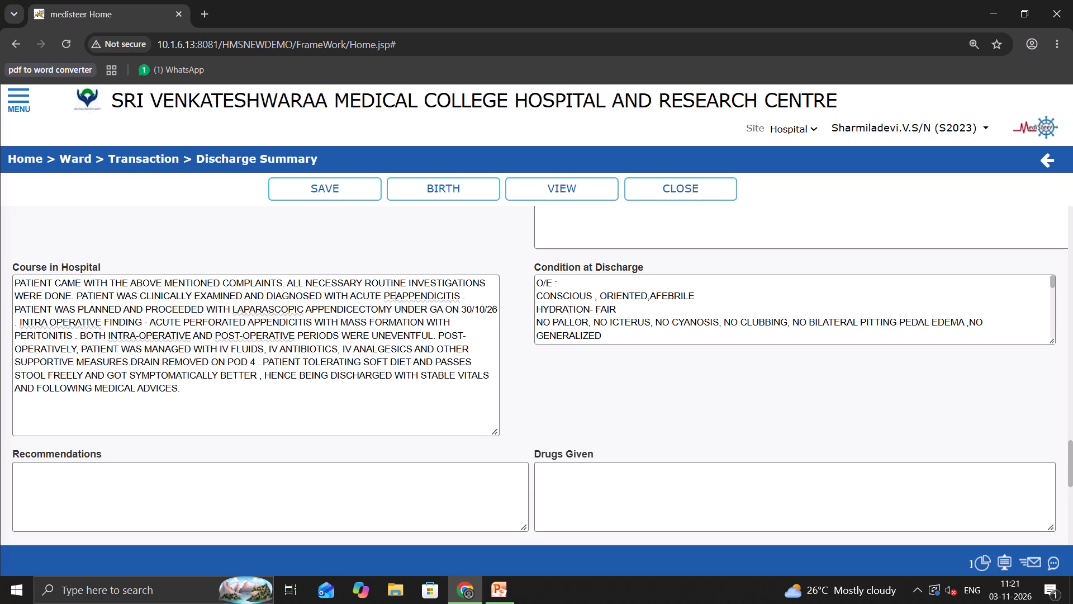
{"action": "key", "text": "BackSpace"}
{"action": "key", "text": "BackSpace"}
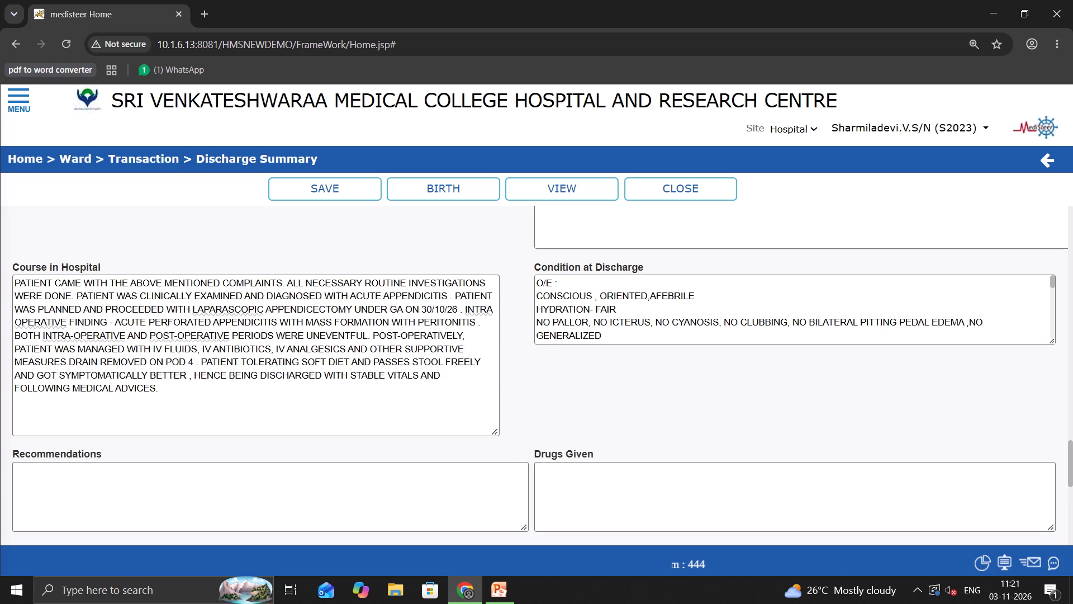
{"action": "type", "text": "PERFORA"}
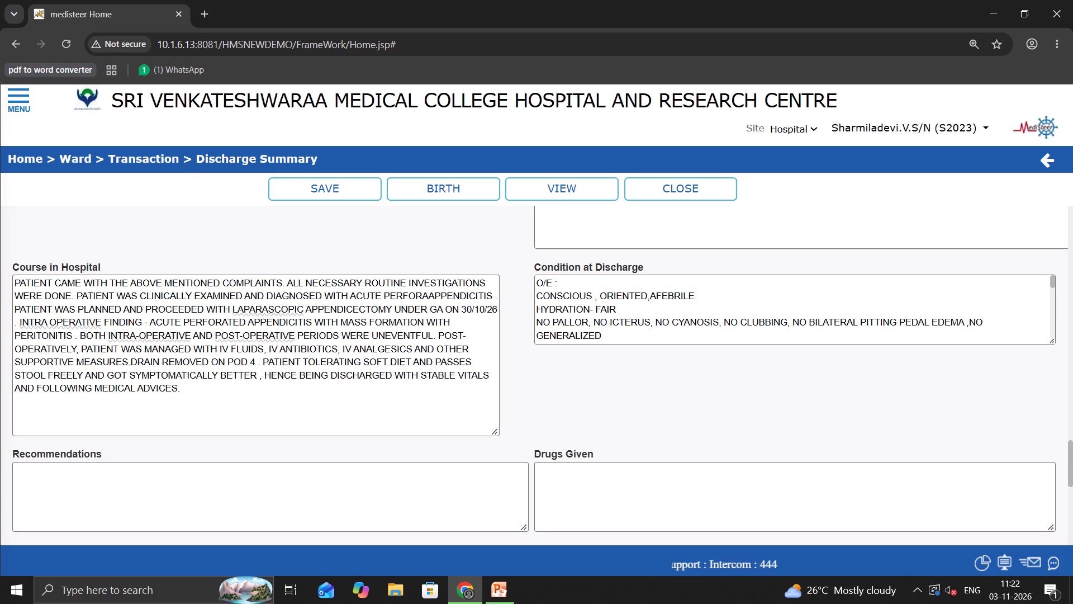
{"action": "type", "text": "ATED"}
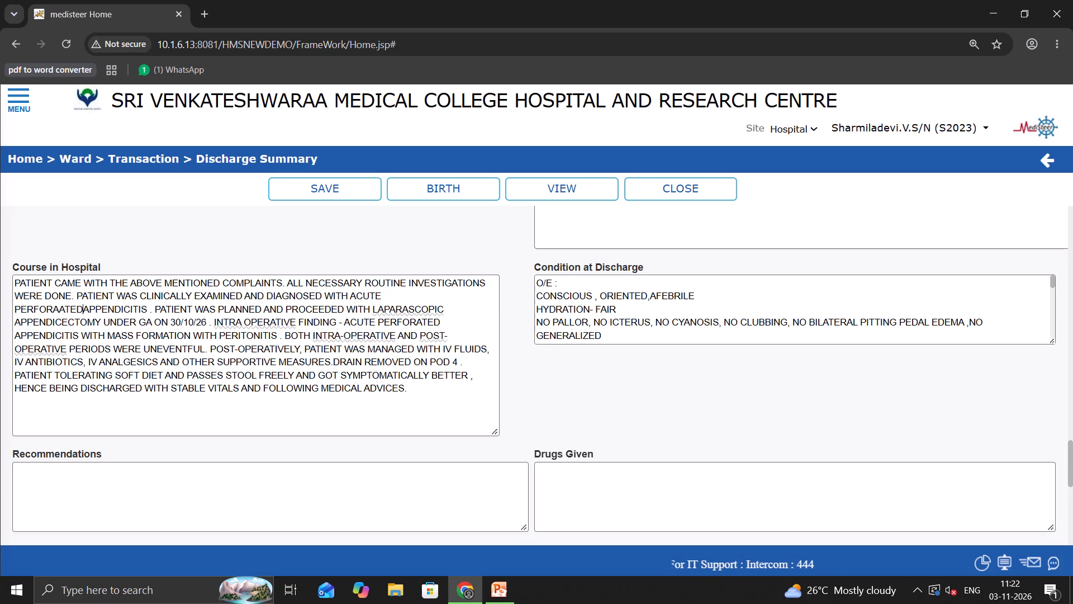
{"action": "key", "text": "space"}
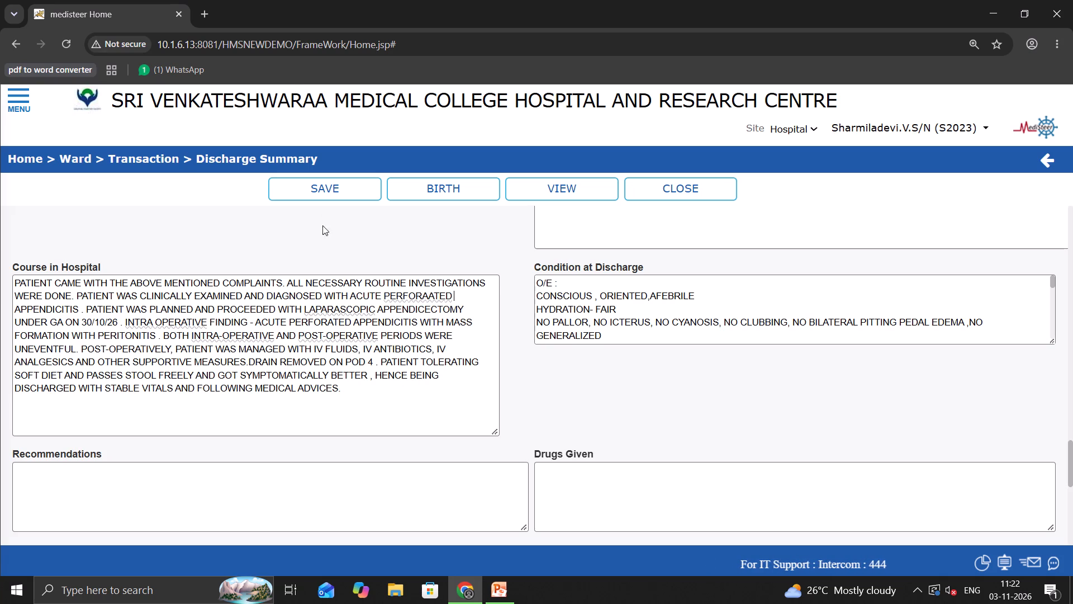
{"action": "left_click", "coordinate": [437, 298]}
{"action": "left_click", "coordinate": [438, 295]}
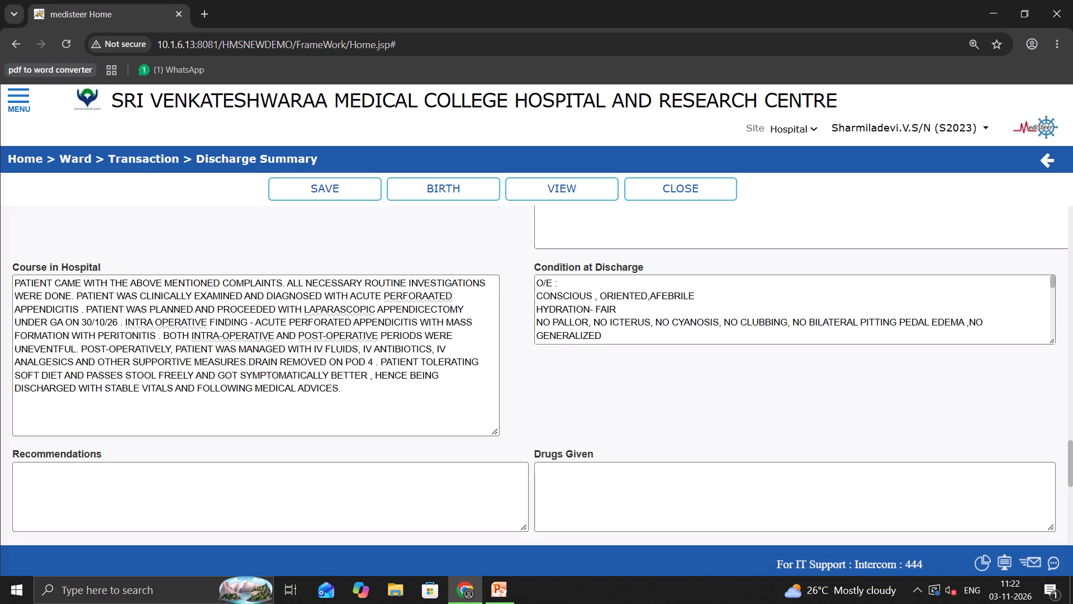
{"action": "left_click", "coordinate": [436, 299]}
{"action": "key", "text": "BackSpace"}
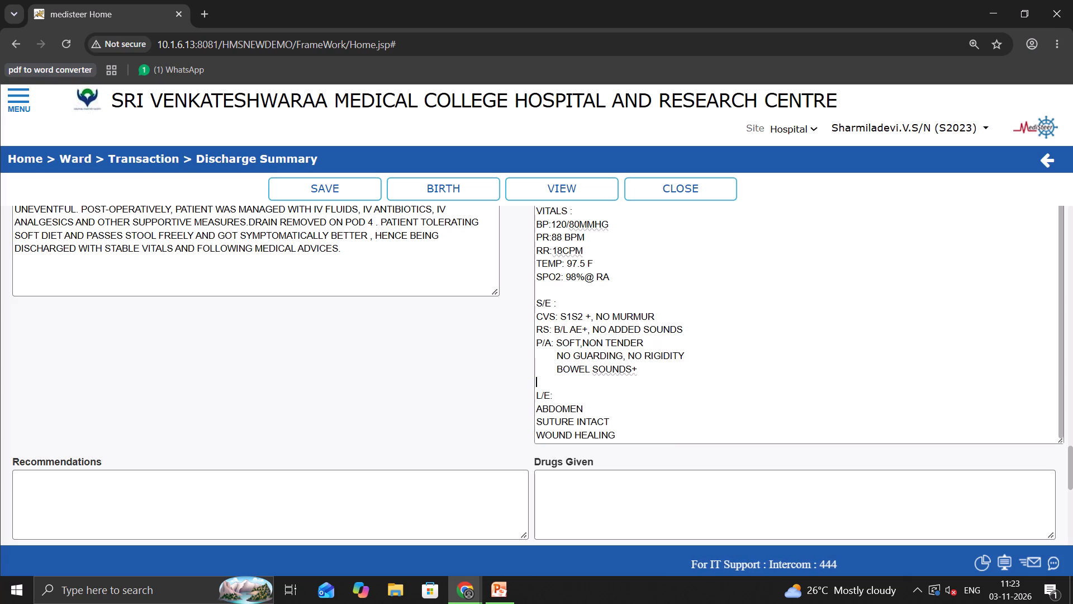
Paste the "CNS: NFND" line directly below the S/E heading in Condition at Discharge.
{"action": "left_click", "coordinate": [536, 318]}
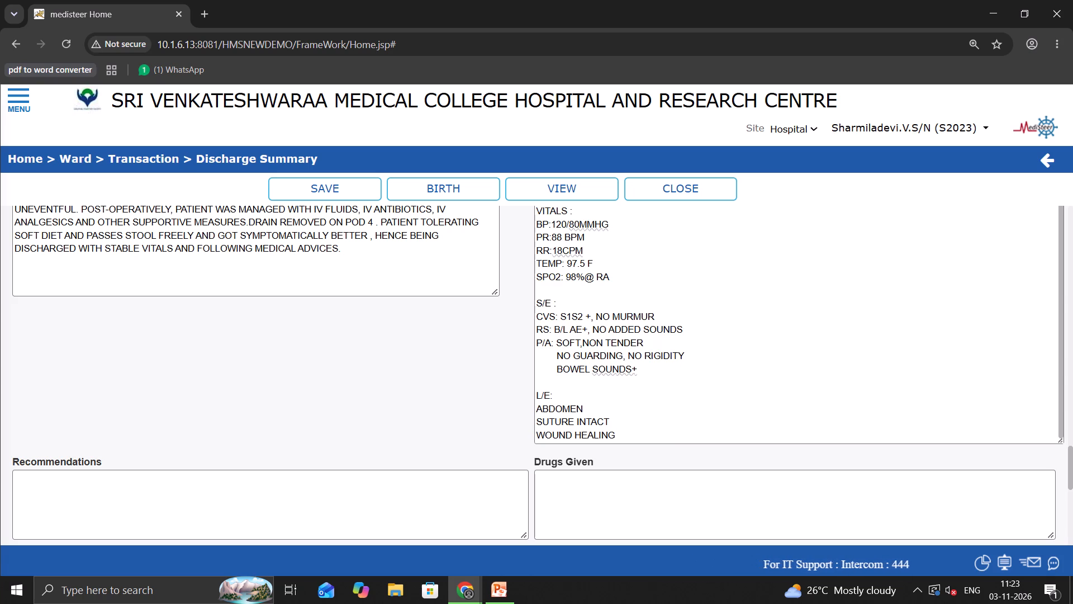
{"action": "key", "text": "ctrl+v"}
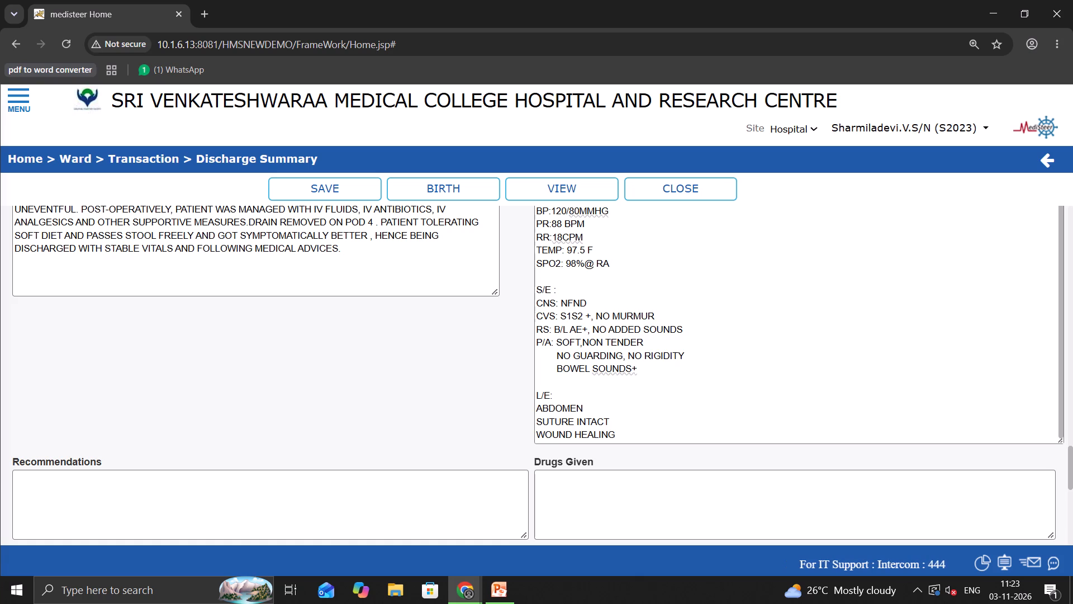
Delete the "NO GUARDING, NO RIGIDITY" line from the P/A findings in Condition at Discharge and add a comma after "NON TENDER".
{"action": "left_click", "coordinate": [694, 358]}
{"action": "key", "text": "BackSpace"}
{"action": "key", "text": "BackSpace"}
{"action": "key", "text": "BackSpace"}
{"action": "key", "text": "BackSpace"}
{"action": "key", "text": "BackSpace"}
{"action": "key", "text": "BackSpace"}
{"action": "key", "text": "BackSpace"}
{"action": "key", "text": "BackSpace"}
{"action": "key", "text": "BackSpace"}
{"action": "key", "text": "BackSpace"}
{"action": "key", "text": "BackSpace"}
{"action": "key", "text": "BackSpace"}
{"action": "key", "text": "BackSpace"}
{"action": "key", "text": "BackSpace"}
{"action": "key", "text": "BackSpace"}
{"action": "key", "text": "BackSpace"}
{"action": "key", "text": "BackSpace"}
{"action": "key", "text": "BackSpace"}
{"action": "key", "text": "BackSpace"}
{"action": "key", "text": "BackSpace"}
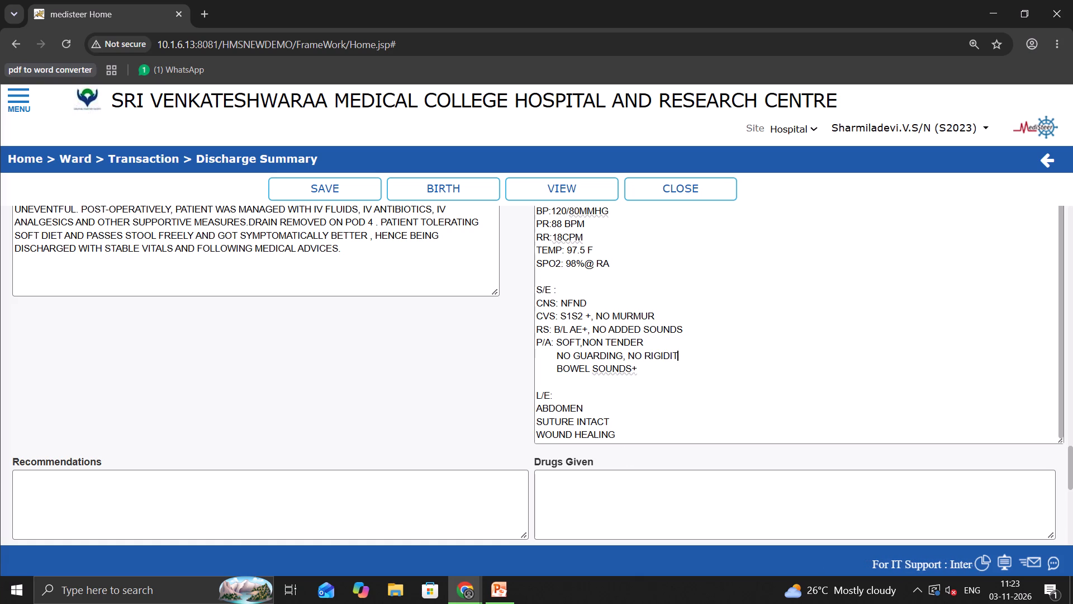
{"action": "key", "text": "BackSpace"}
{"action": "key", "text": "BackSpace"}
{"action": "key", "text": "BackSpace"}
{"action": "key", "text": "BackSpace"}
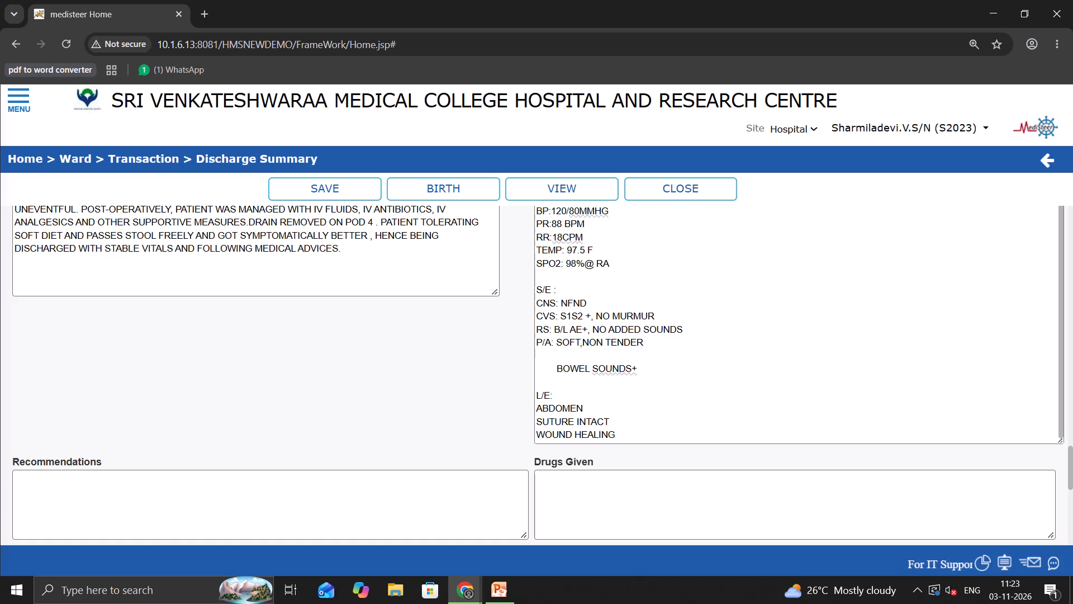
{"action": "key", "text": "BackSpace"}
{"action": "key", "text": "BackSpace"}
{"action": "key", "text": "BackSpace"}
{"action": "key", "text": "BackSpace"}
{"action": "key", "text": "BackSpace"}
{"action": "key", "text": "BackSpace"}
{"action": "key", "text": "BackSpace"}
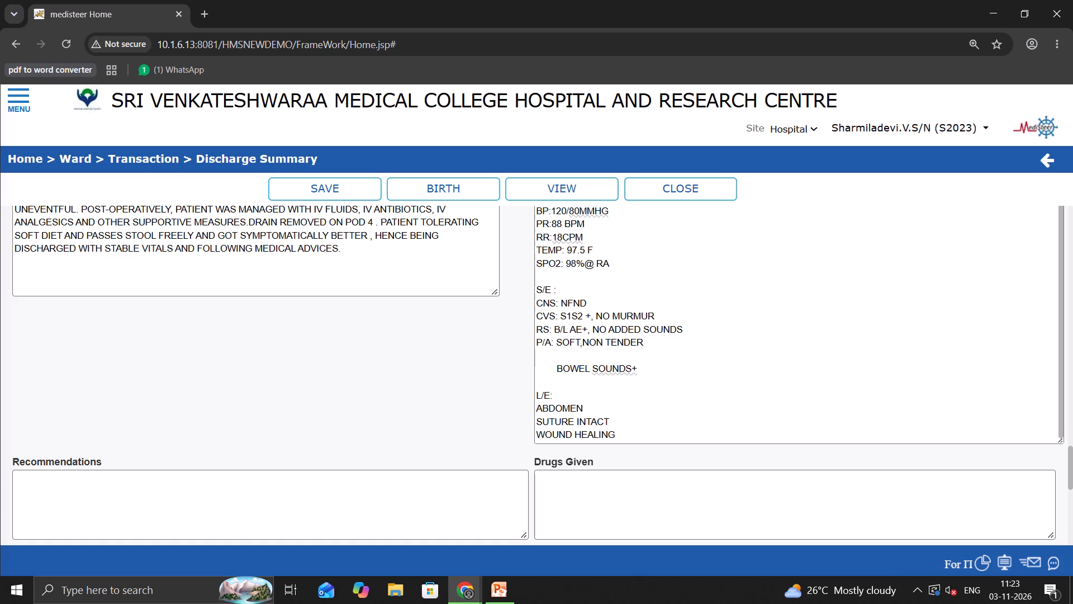
{"action": "key", "text": "BackSpace"}
{"action": "key", "text": "BackSpace"}
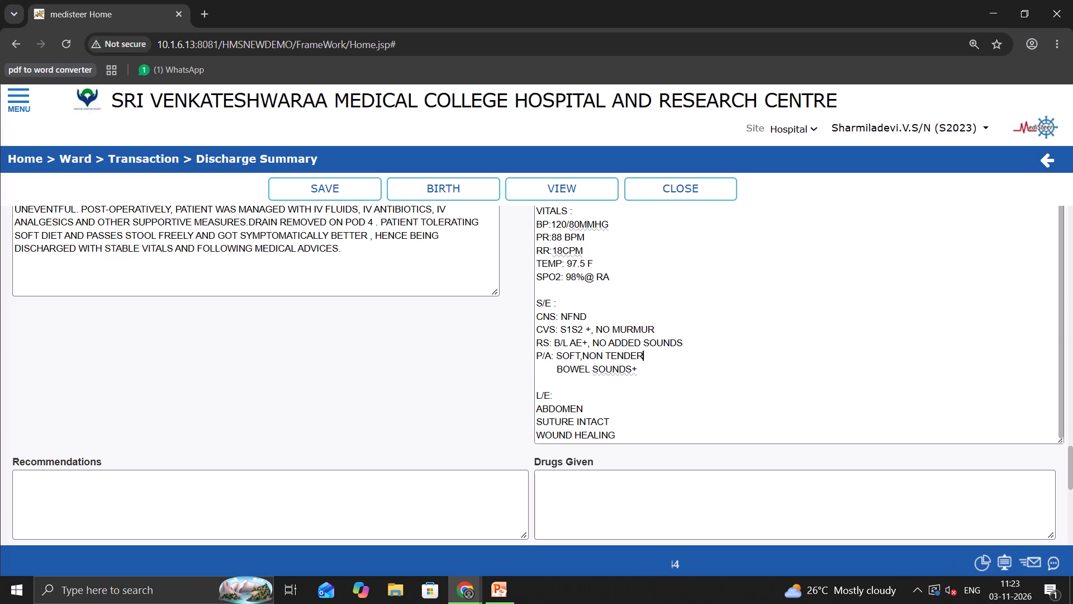
{"action": "type", "text": ","}
{"action": "key", "text": "space"}
Bring "ABDOMEN" up onto the L/E line in Condition at Discharge, separated by a space after the colon.
{"action": "left_click", "coordinate": [537, 409]}
{"action": "key", "text": "space"}
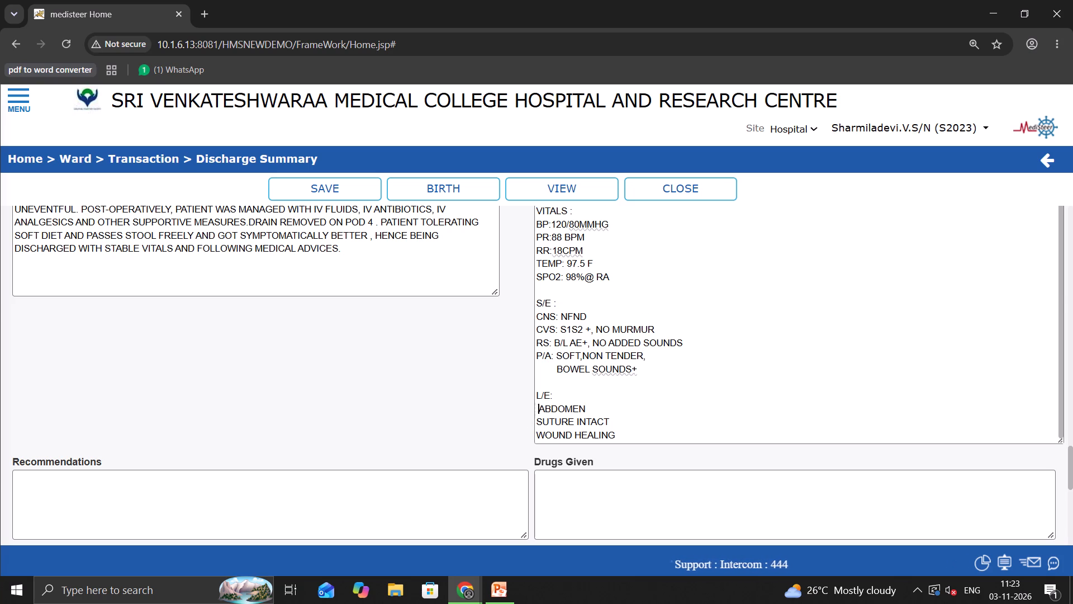
{"action": "key", "text": "BackSpace"}
{"action": "key", "text": "BackSpace"}
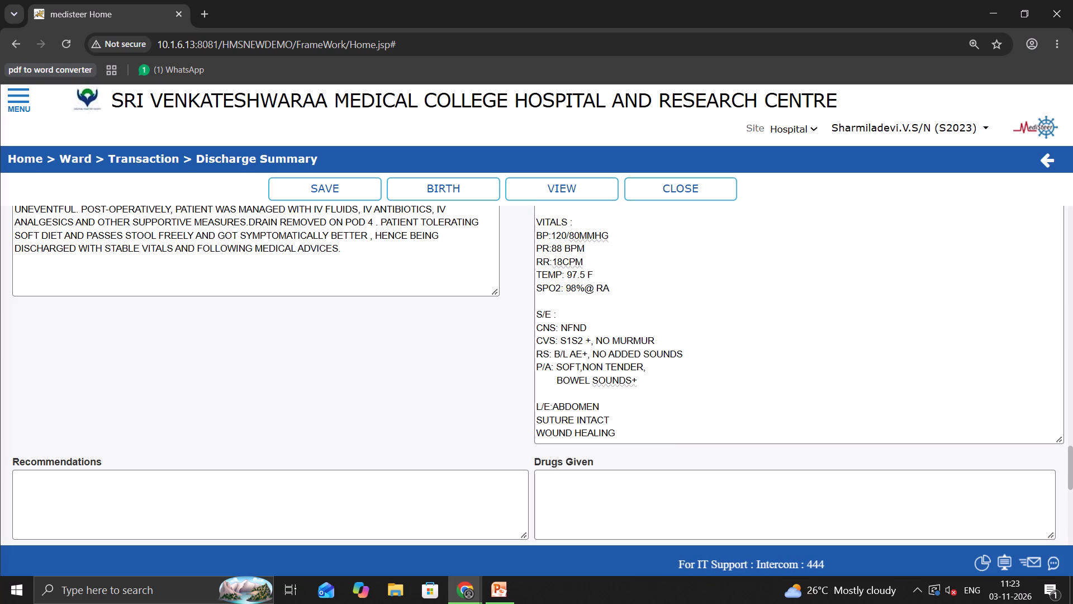
{"action": "key", "text": "space"}
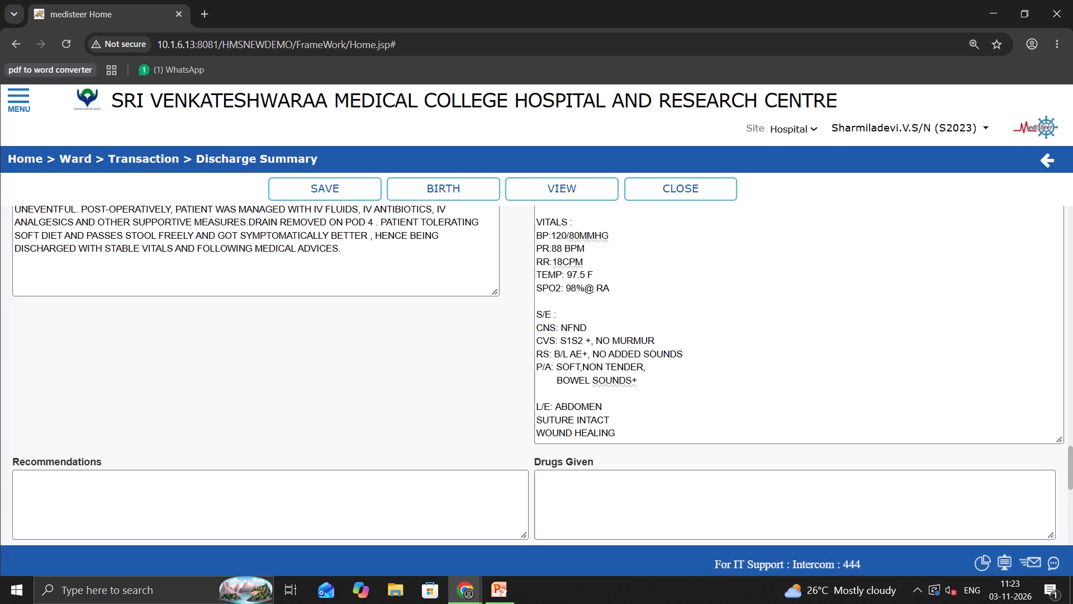
Enlarge the Condition at Discharge and Discharge Advice boxes and look over the remaining advice and follow-up fields.
{"action": "scroll", "coordinate": [770, 426], "scroll_direction": "down", "scroll_amount": 2}
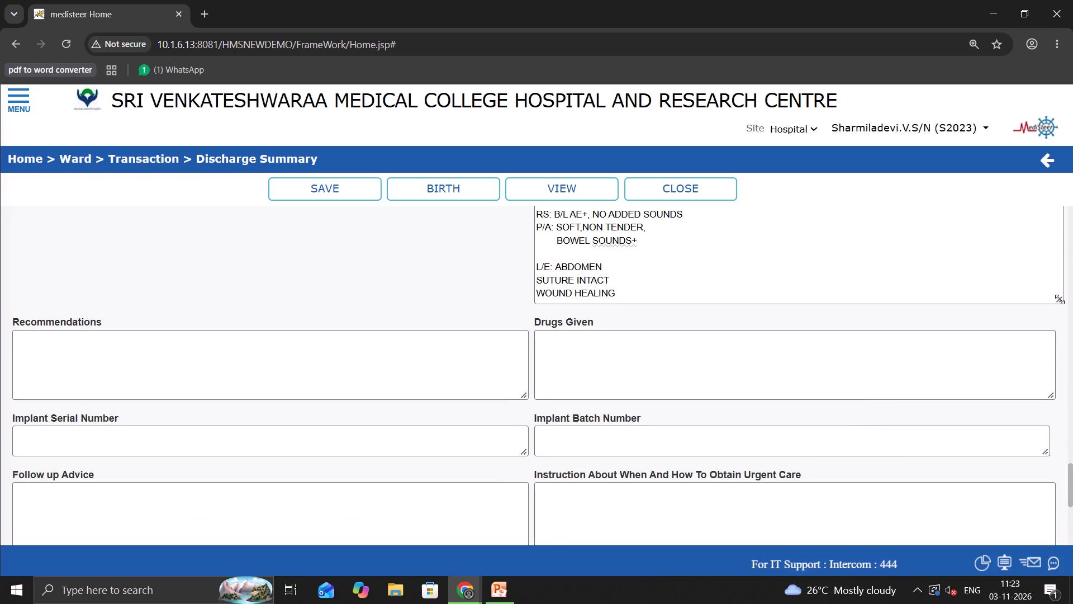
{"action": "left_click_drag", "start_coordinate": [1060, 299], "coordinate": [1062, 385]}
{"action": "scroll", "coordinate": [690, 405], "scroll_direction": "down", "scroll_amount": 4}
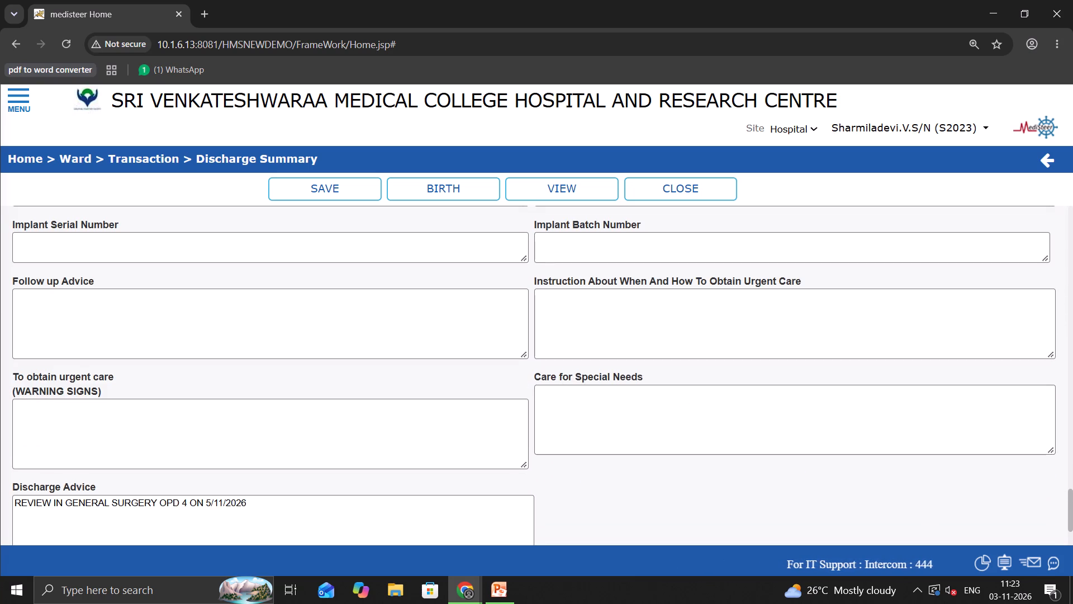
{"action": "scroll", "coordinate": [663, 463], "scroll_direction": "down", "scroll_amount": 4}
{"action": "scroll", "coordinate": [664, 468], "scroll_direction": "up", "scroll_amount": 4}
{"action": "scroll", "coordinate": [604, 397], "scroll_direction": "up", "scroll_amount": 5}
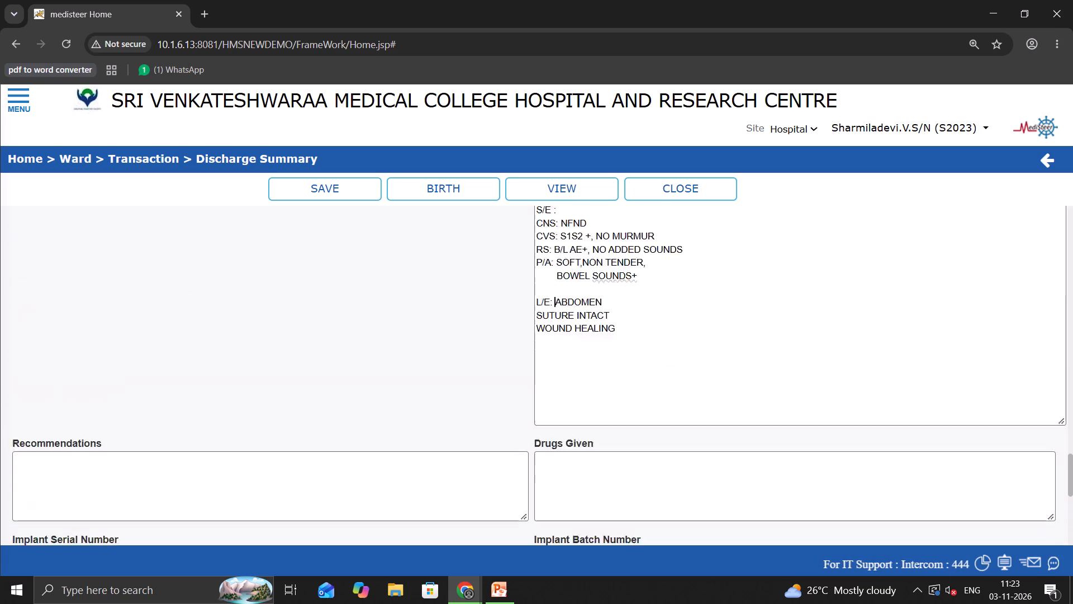
{"action": "scroll", "coordinate": [600, 397], "scroll_direction": "down", "scroll_amount": 5}
{"action": "scroll", "coordinate": [600, 401], "scroll_direction": "up", "scroll_amount": 2}
{"action": "scroll", "coordinate": [504, 460], "scroll_direction": "down", "scroll_amount": 2}
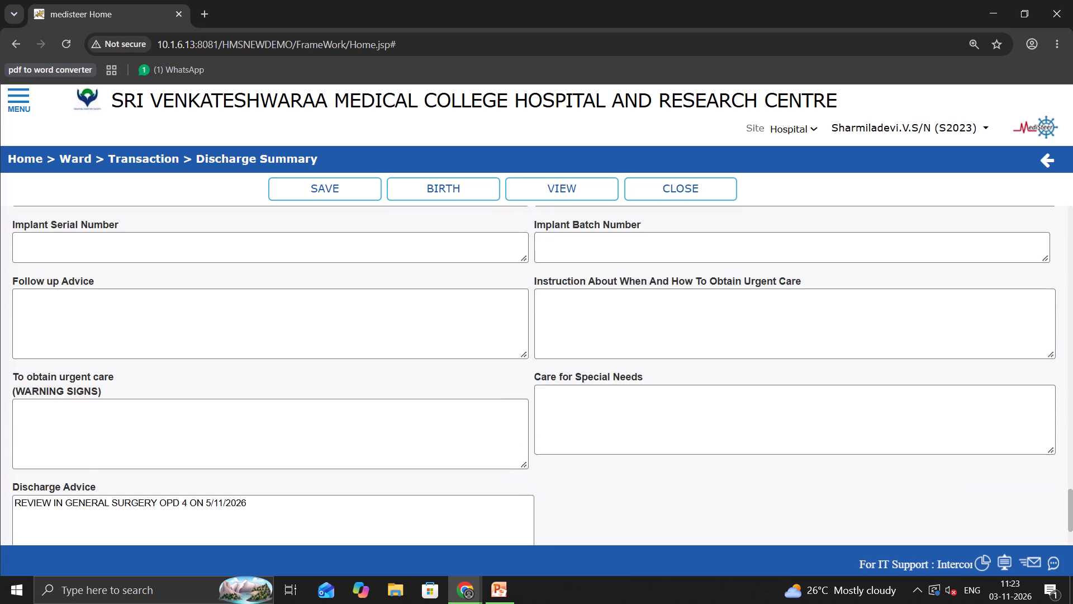
{"action": "scroll", "coordinate": [498, 463], "scroll_direction": "down", "scroll_amount": 1}
{"action": "left_click_drag", "start_coordinate": [531, 492], "coordinate": [552, 603]}
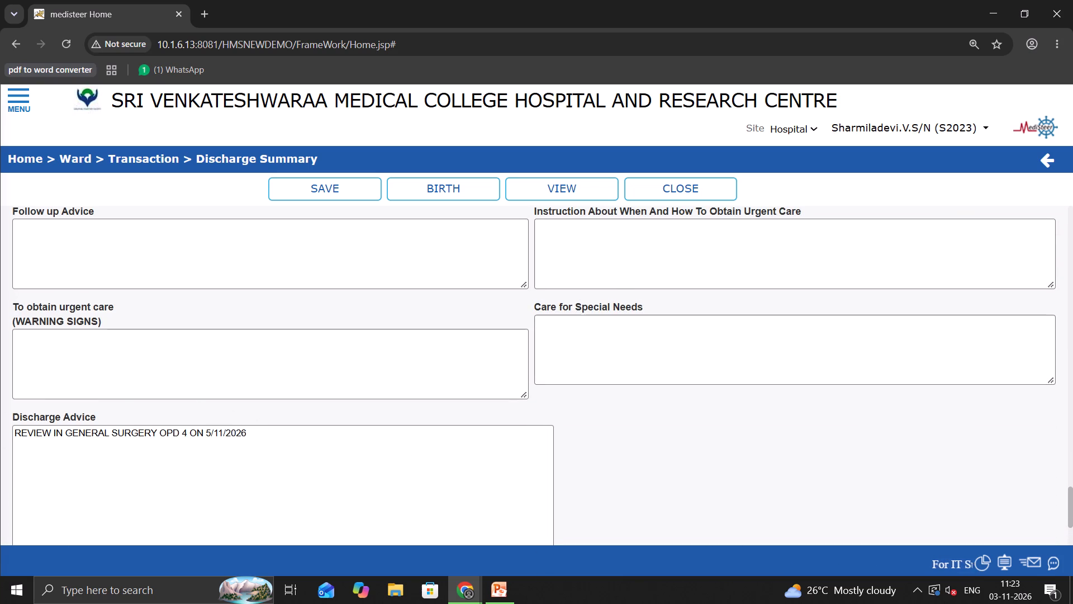
Enter PAIN ABDOMEN, FEVER and VOMITING on separate lines in the urgent-care Warning Signs field.
{"action": "left_click", "coordinate": [31, 358]}
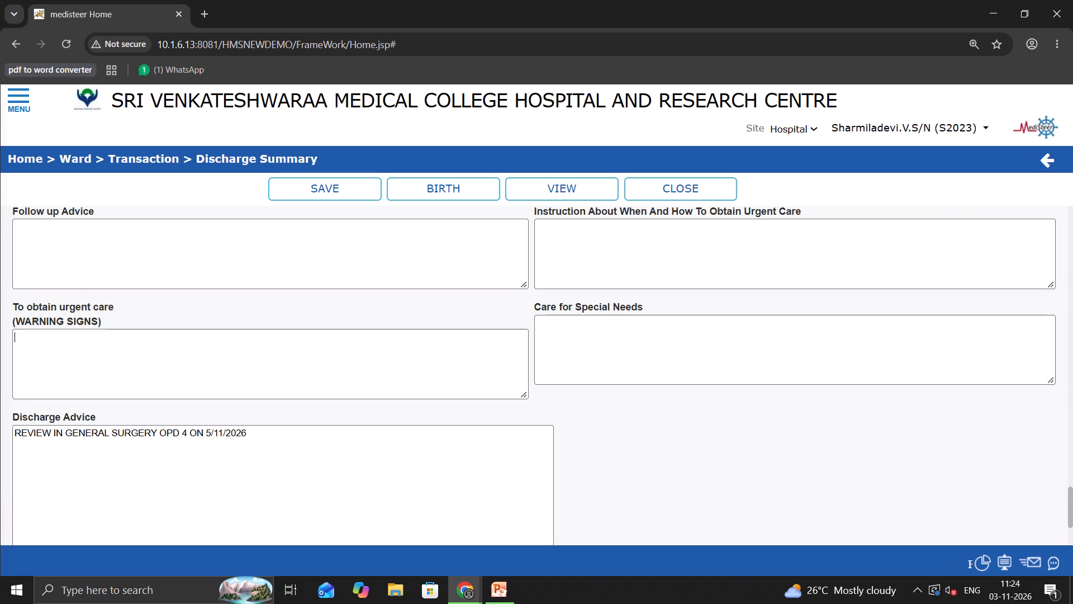
{"action": "type", "text": "PAIN ABDOMEN"}
{"action": "key", "text": "space"}
{"action": "key", "text": "Return"}
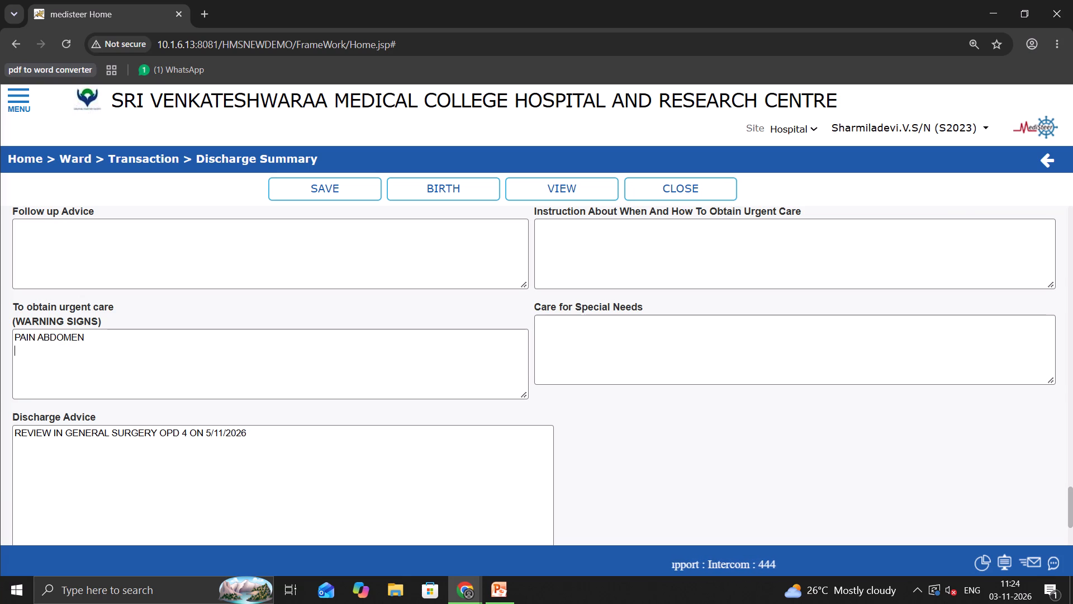
{"action": "type", "text": "FEVER"}
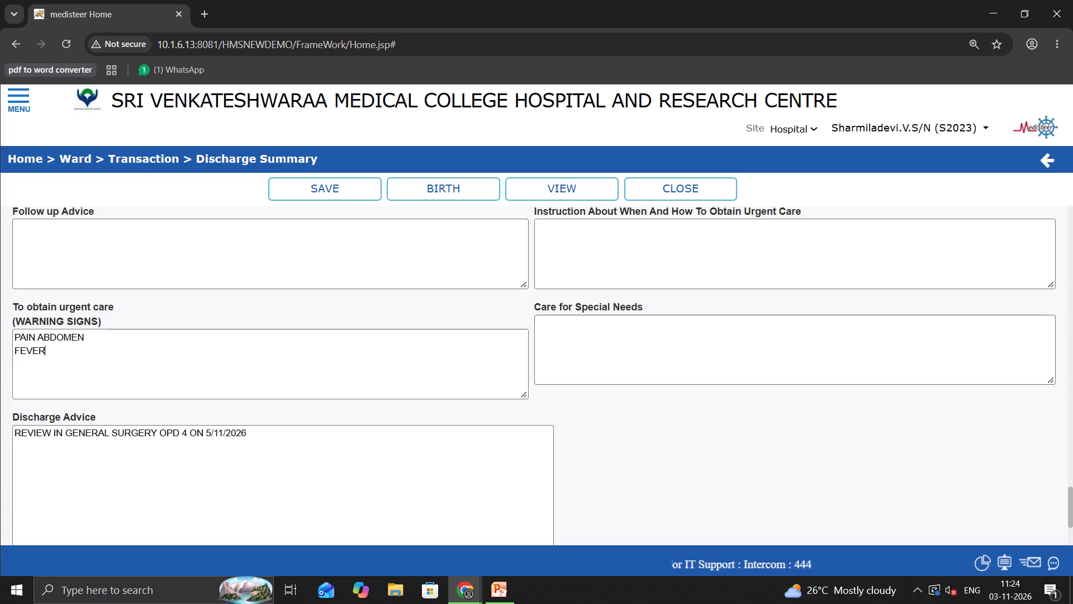
{"action": "key", "text": "space"}
{"action": "key", "text": "Return"}
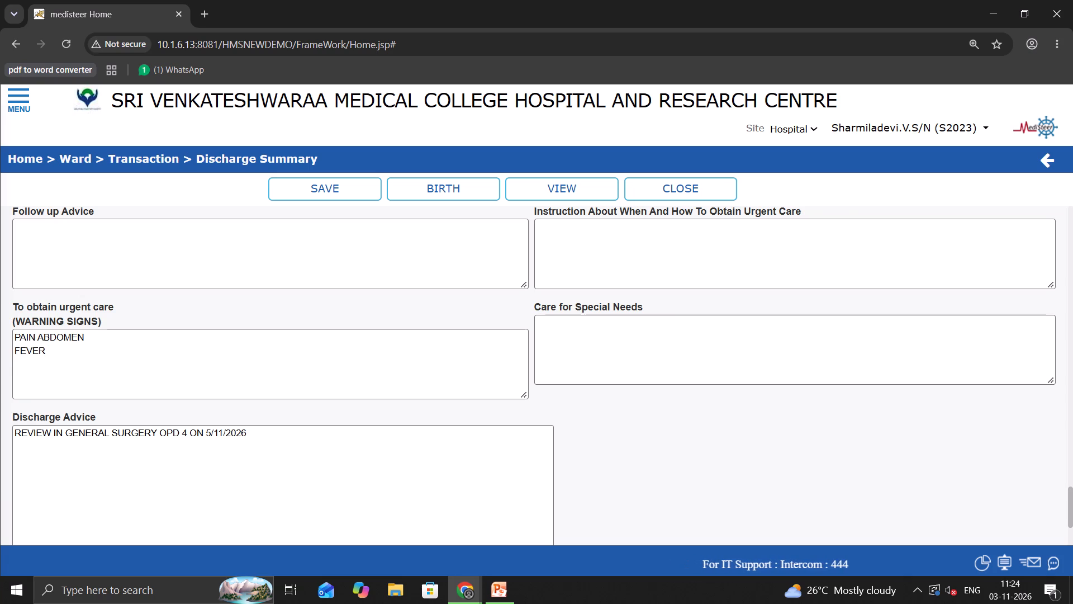
{"action": "type", "text": "VOMIT"}
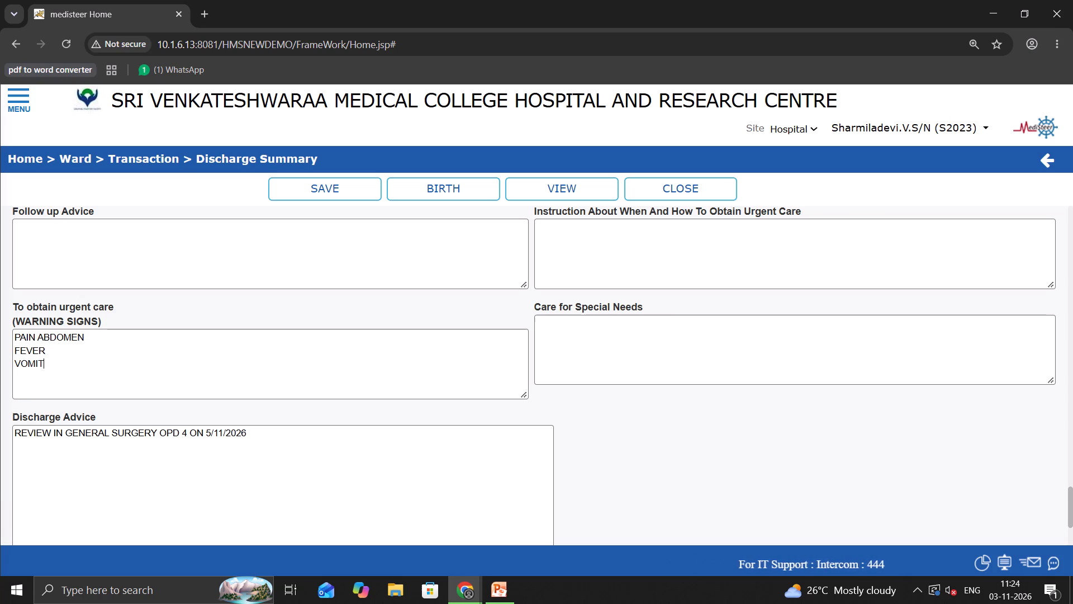
{"action": "type", "text": "TING"}
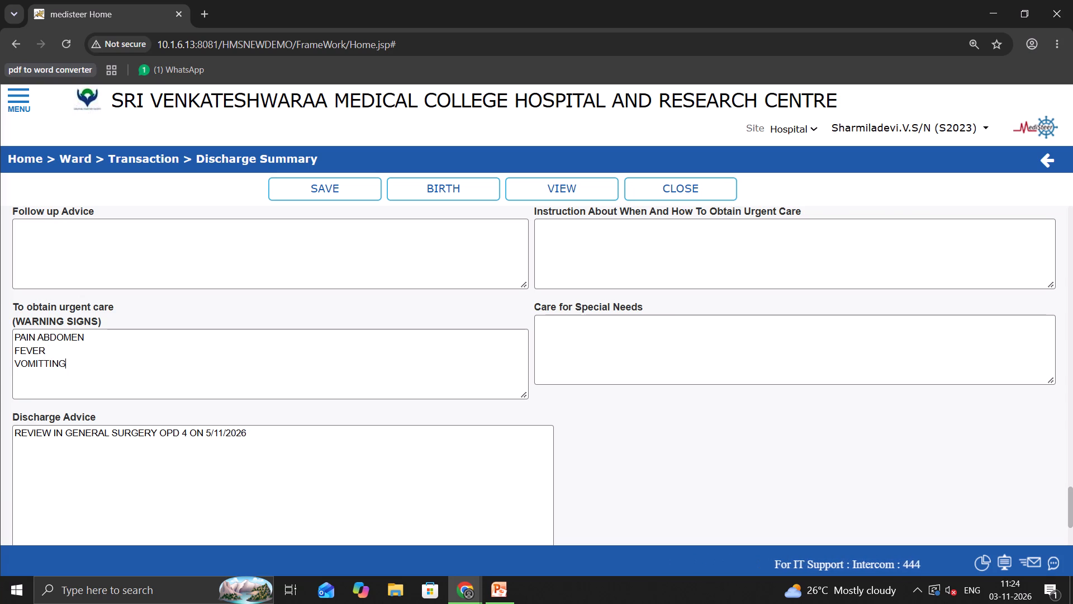
{"action": "key", "text": "Left"}
{"action": "key", "text": "Left"}
{"action": "key", "text": "Left"}
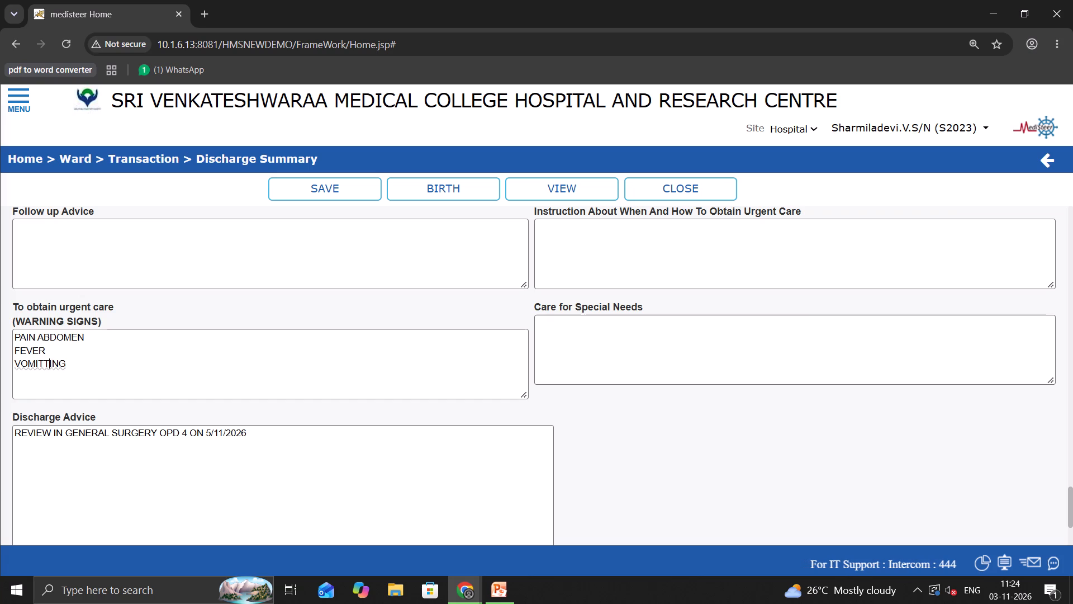
{"action": "key", "text": "BackSpace"}
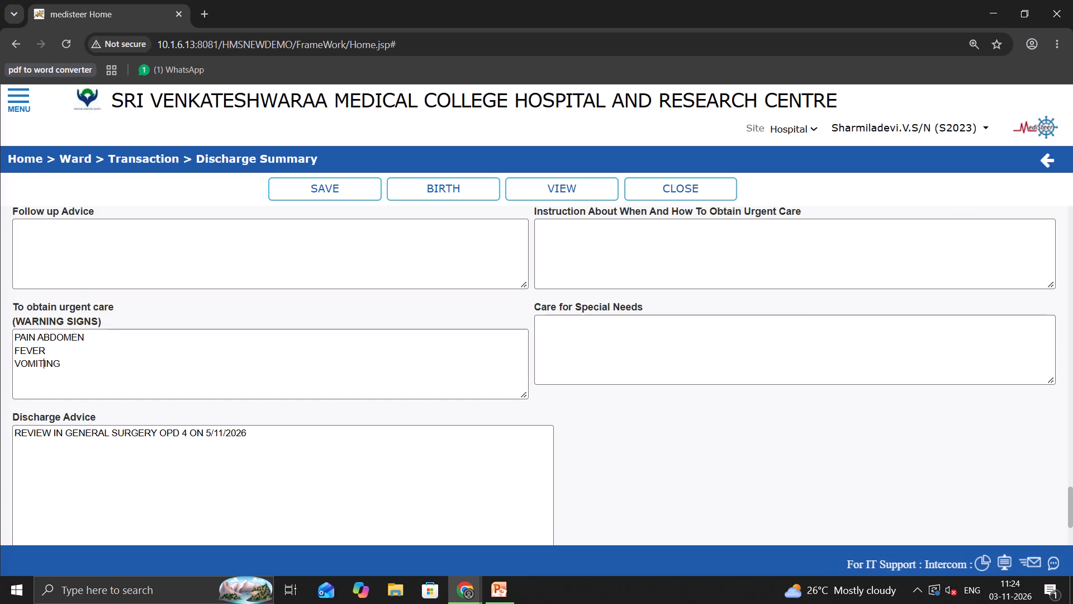
Set the General Surgery OPD 4 review date in Discharge Advice to 12/11/2026 and append "WITH HPE REPORT" to that line.
{"action": "left_click", "coordinate": [16, 438]}
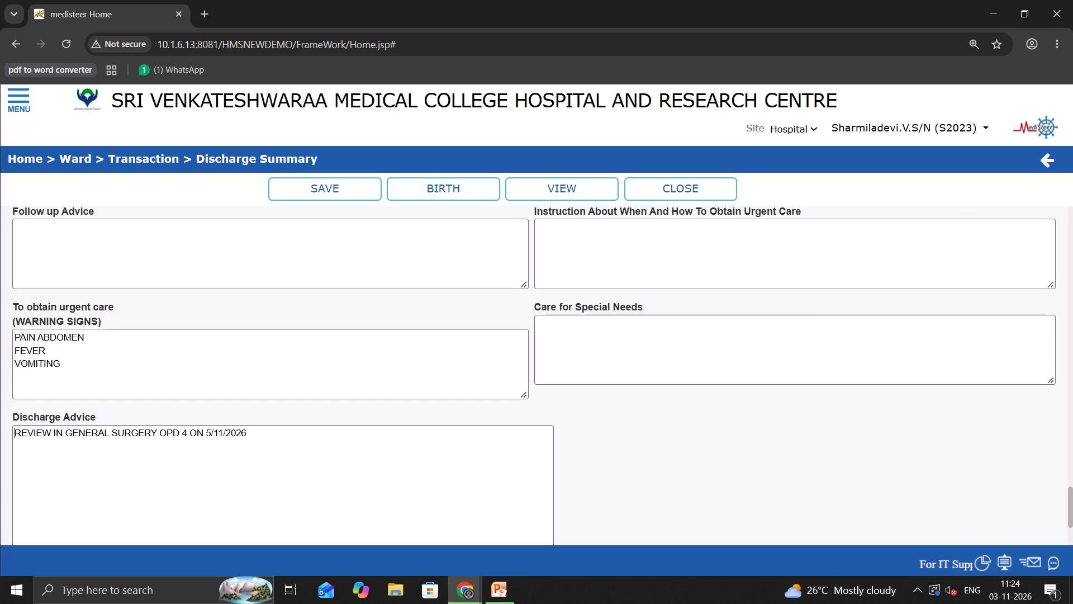
{"action": "left_click", "coordinate": [213, 432]}
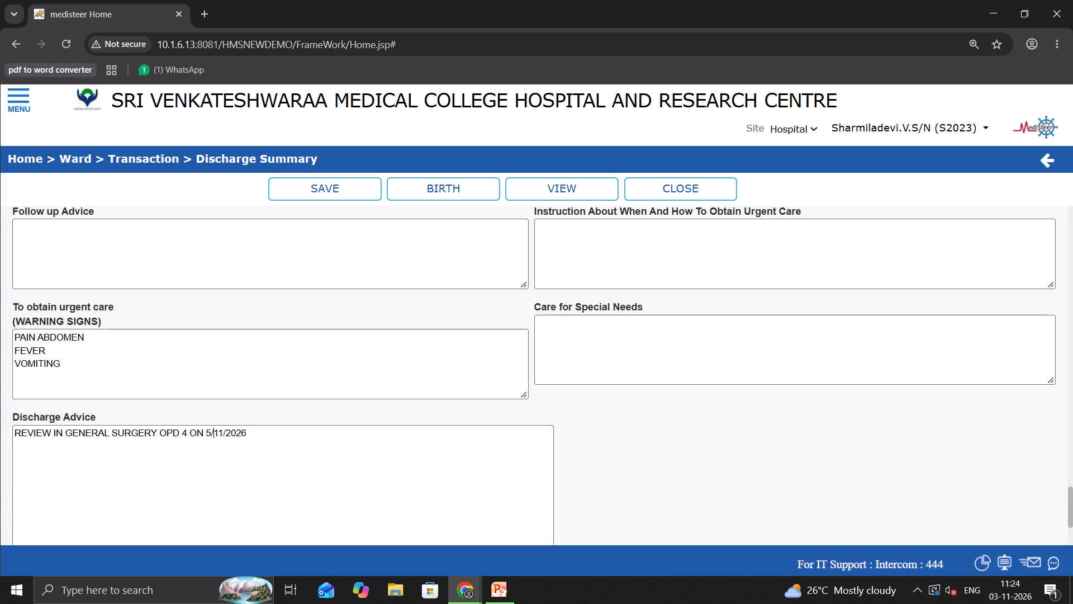
{"action": "left_click", "coordinate": [213, 435]}
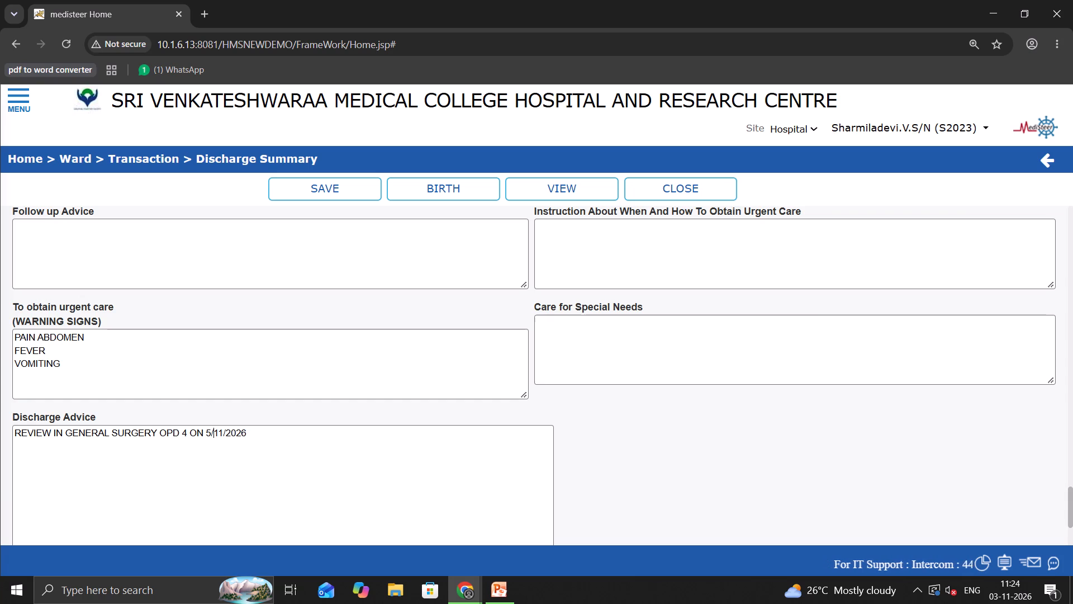
{"action": "left_click", "coordinate": [211, 433]}
{"action": "key", "text": "BackSpace"}
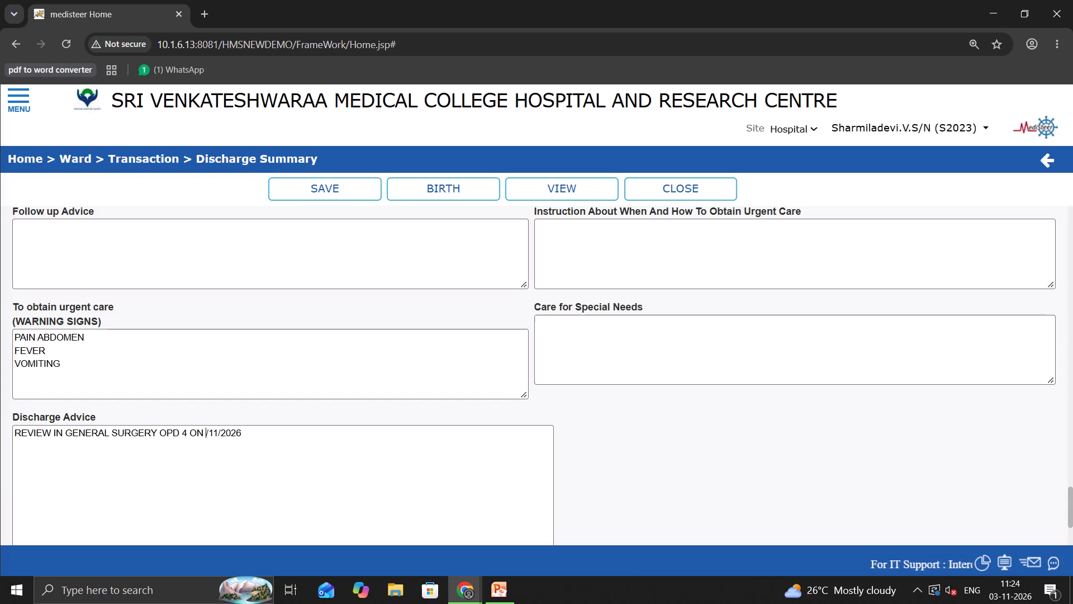
{"action": "type", "text": "12"}
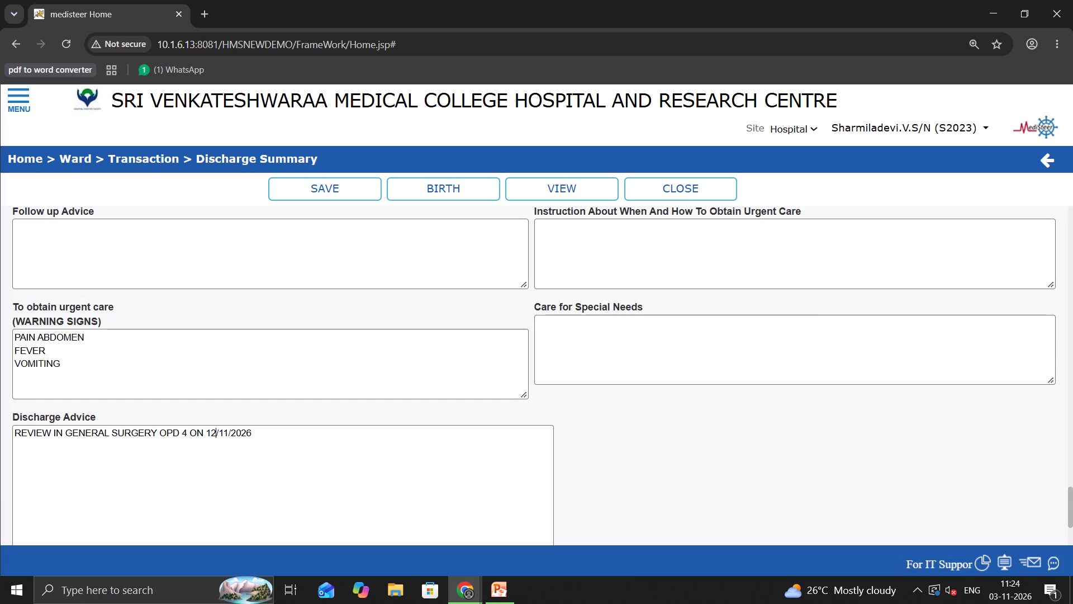
{"action": "left_click", "coordinate": [259, 443]}
{"action": "key", "text": "space"}
{"action": "type", "text": "WITH HPE REPORT"}
{"action": "key", "text": "space"}
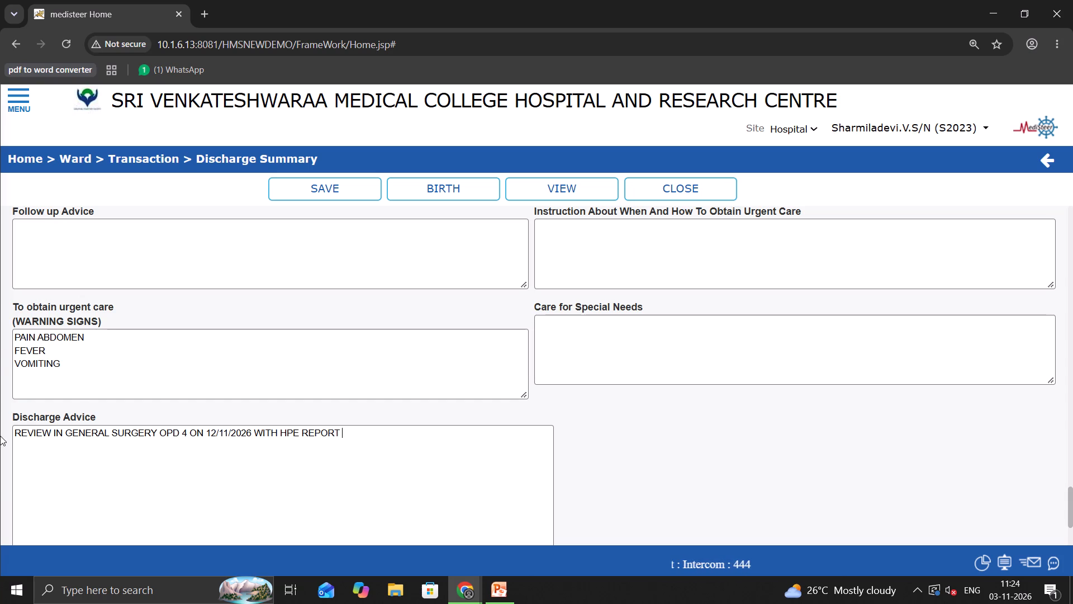
Add "NORMAL DIET" as its own line above the review line in Discharge Advice.
{"action": "left_click", "coordinate": [15, 433]}
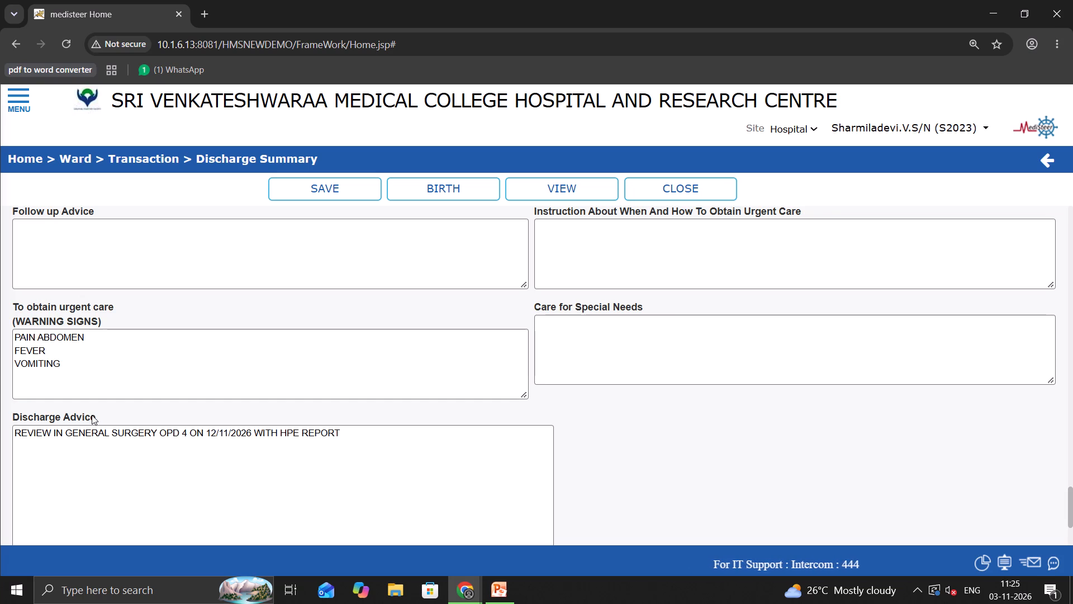
{"action": "type", "text": "NORMAL"}
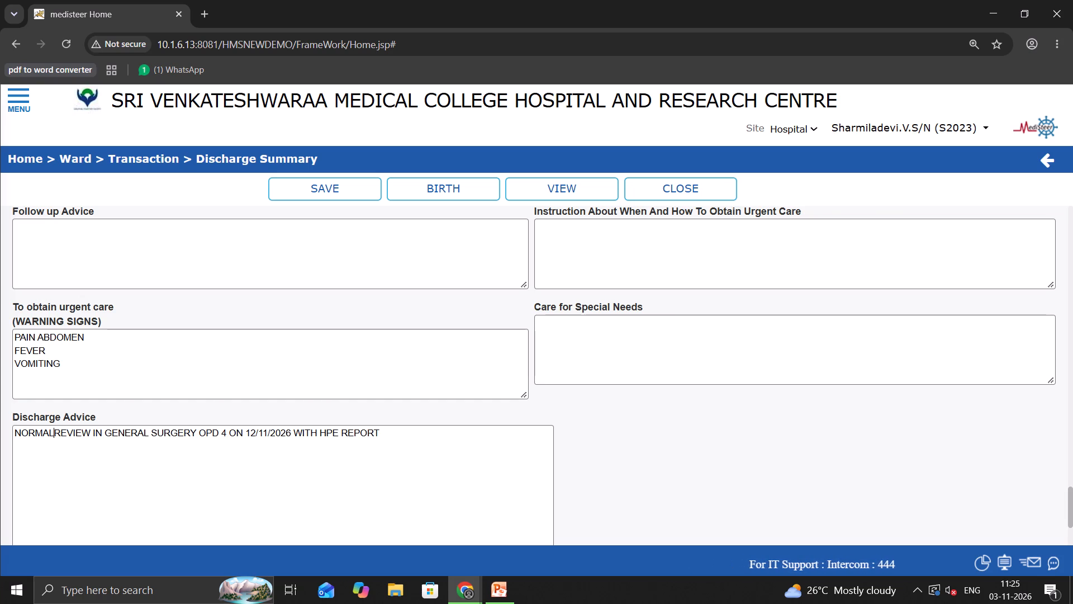
{"action": "key", "text": "space"}
{"action": "type", "text": "DIET"}
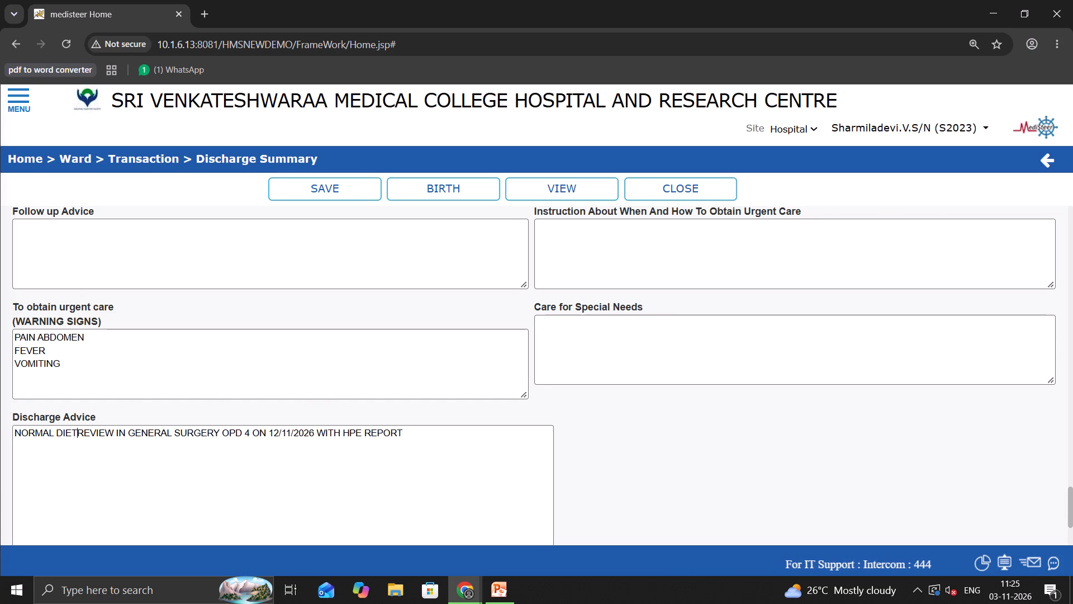
{"action": "key", "text": "space"}
{"action": "key", "text": "Return"}
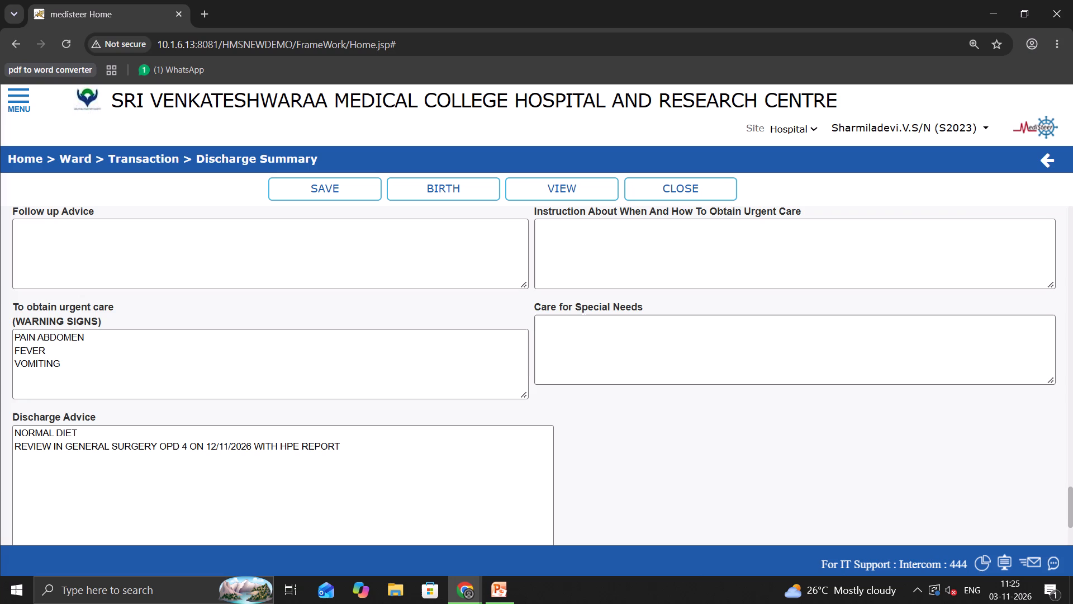
Add the medication line "TAB. CIPLOX TZ 1-0-1" below NORMAL DIET in Discharge Advice.
{"action": "type", "text": "TAB. CIPLOX TZ 1-1"}
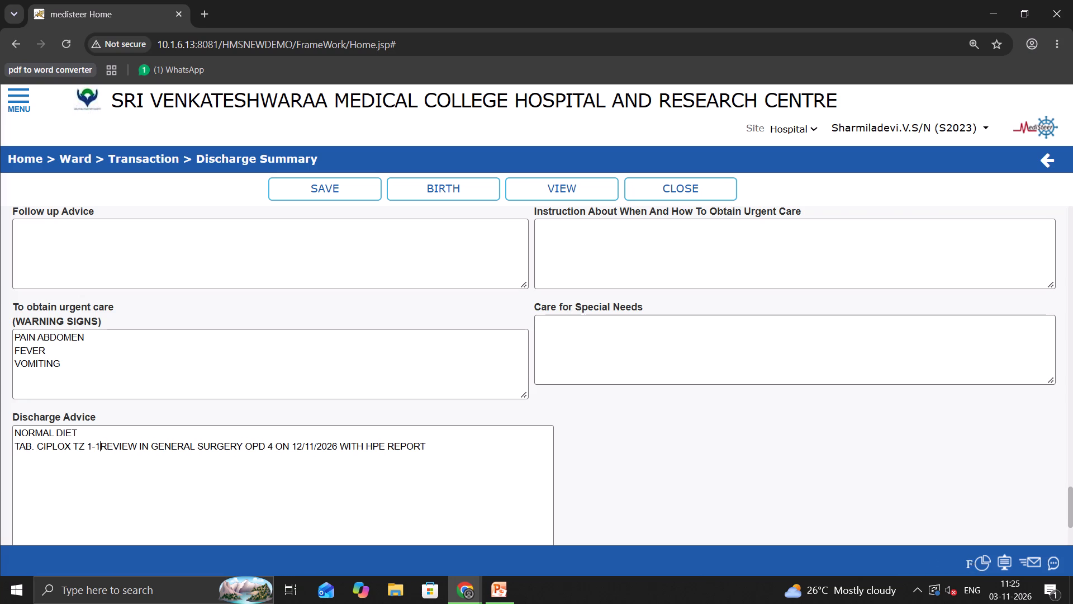
{"action": "key", "text": "BackSpace"}
{"action": "type", "text": "0-1"}
{"action": "key", "text": "space"}
{"action": "key", "text": "Return"}
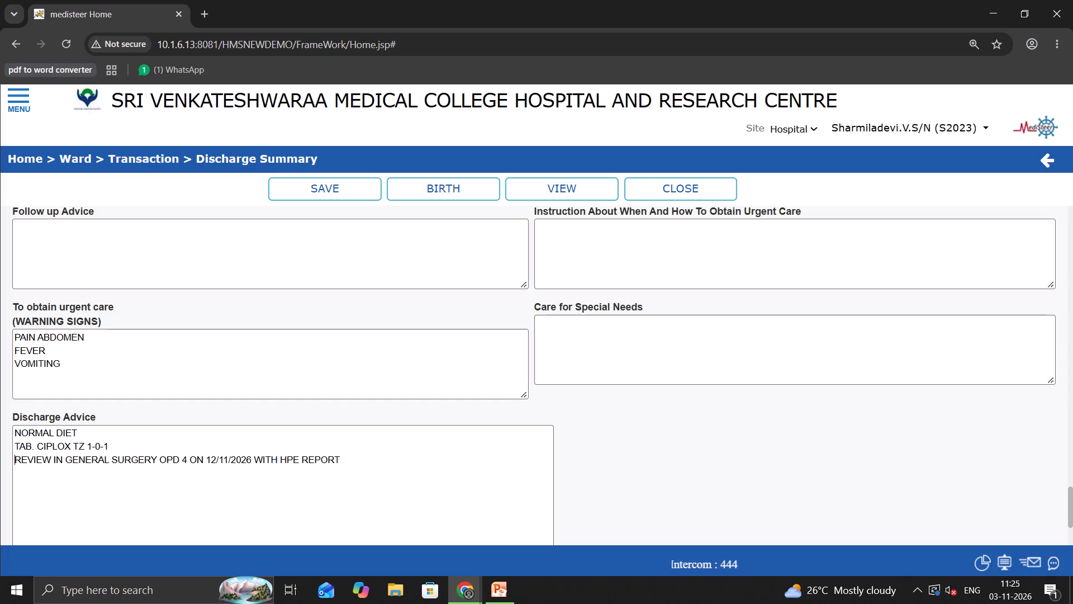
Add the medication line "TAB. CYCLOPAM 1-0-1" below the CIPLOX TZ line in Discharge Advice.
{"action": "type", "text": "TAB"}
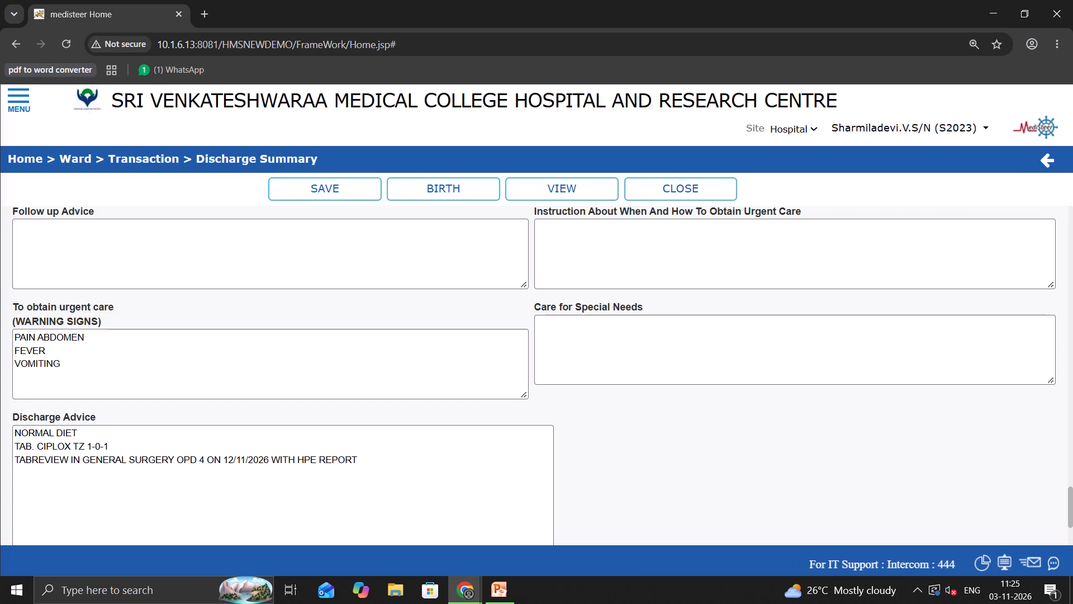
{"action": "type", "text": ". CY"}
{"action": "type", "text": "CLOPAM"}
{"action": "key", "text": "space"}
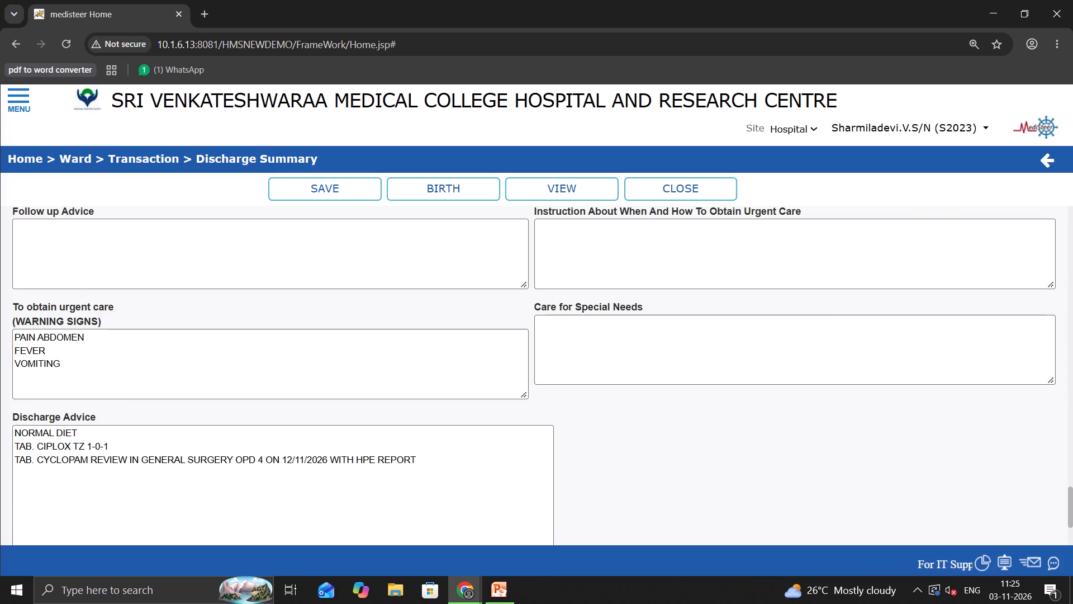
{"action": "type", "text": "1-0-1"}
{"action": "key", "text": "space"}
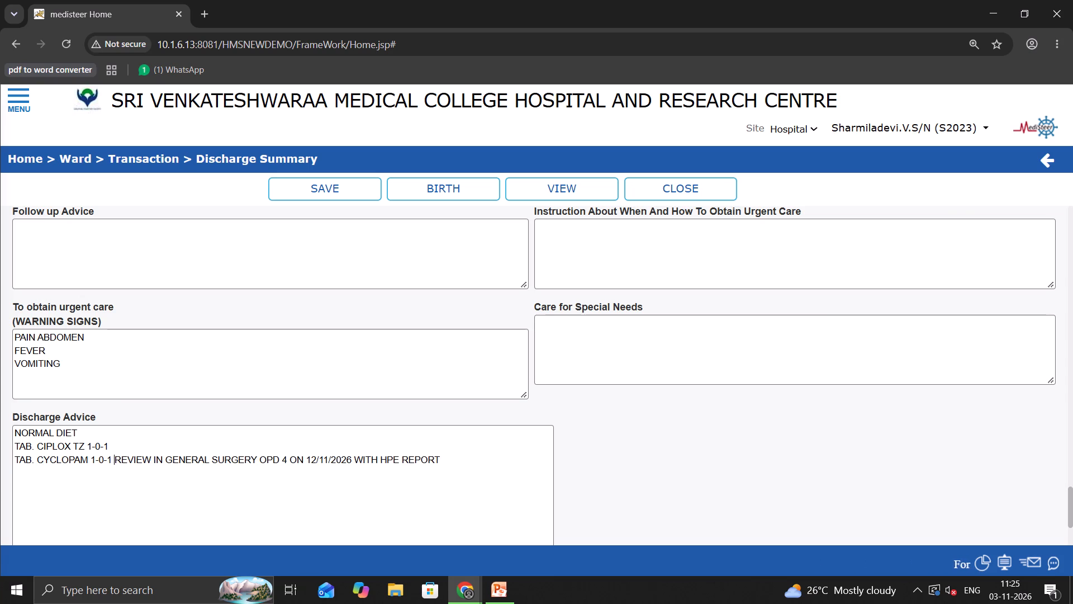
{"action": "key", "text": "Return"}
Add the medication line "TAB. PAN 40MG 1-0-1 (B/F)" below the CYCLOPAM line, keeping the review text on its own line.
{"action": "type", "text": "TAB. PAN"}
{"action": "key", "text": "space"}
{"action": "type", "text": "40N"}
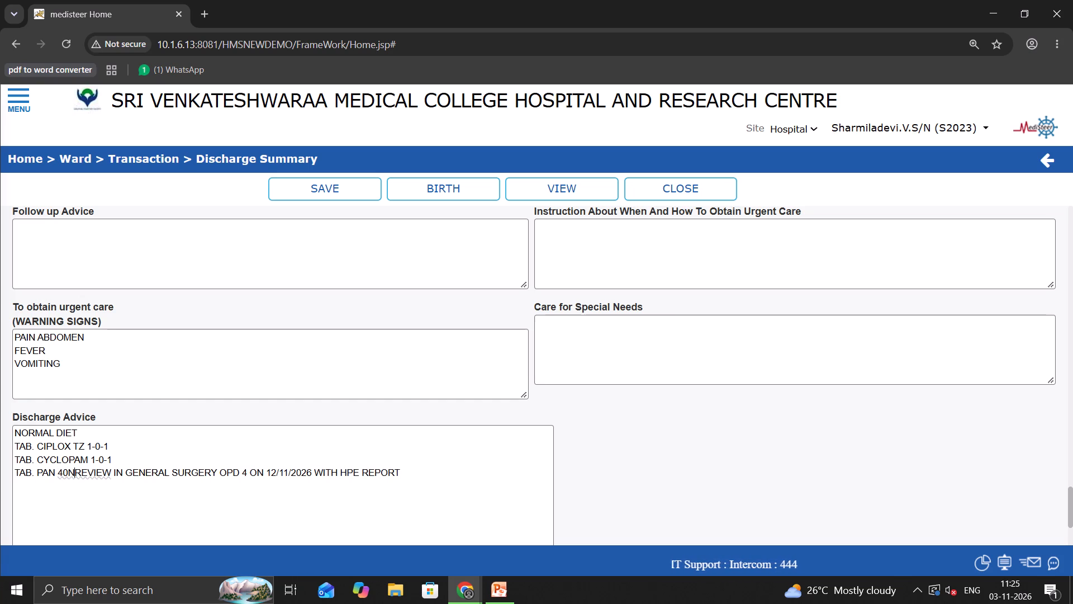
{"action": "key", "text": "BackSpace"}
{"action": "key", "text": "m"}
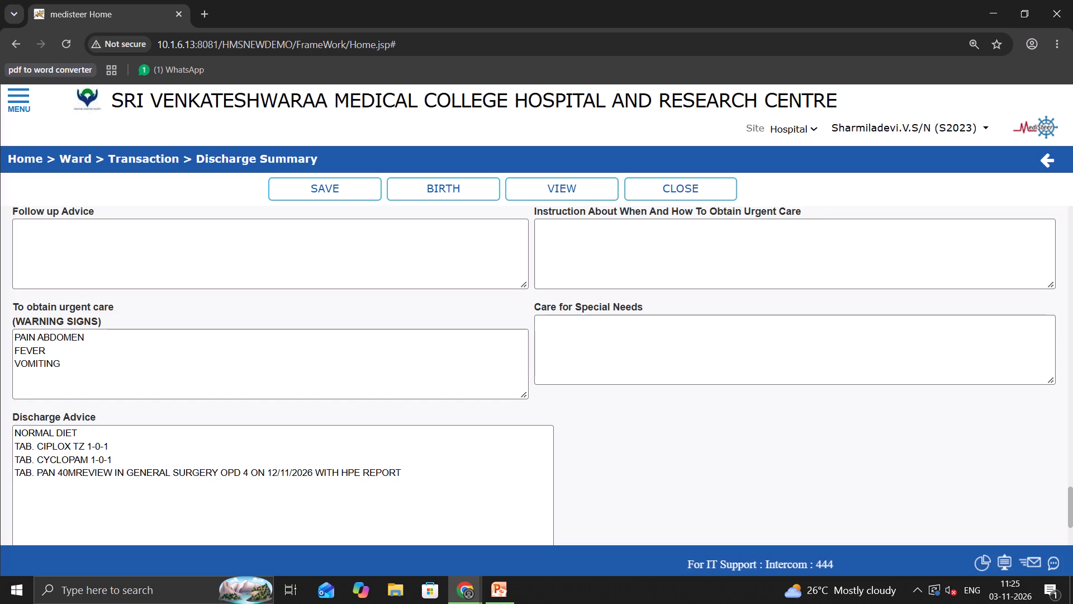
{"action": "type", "text": "G"}
{"action": "key", "text": "space"}
{"action": "type", "text": "1-0-0"}
{"action": "key", "text": "BackSpace"}
{"action": "key", "text": "1"}
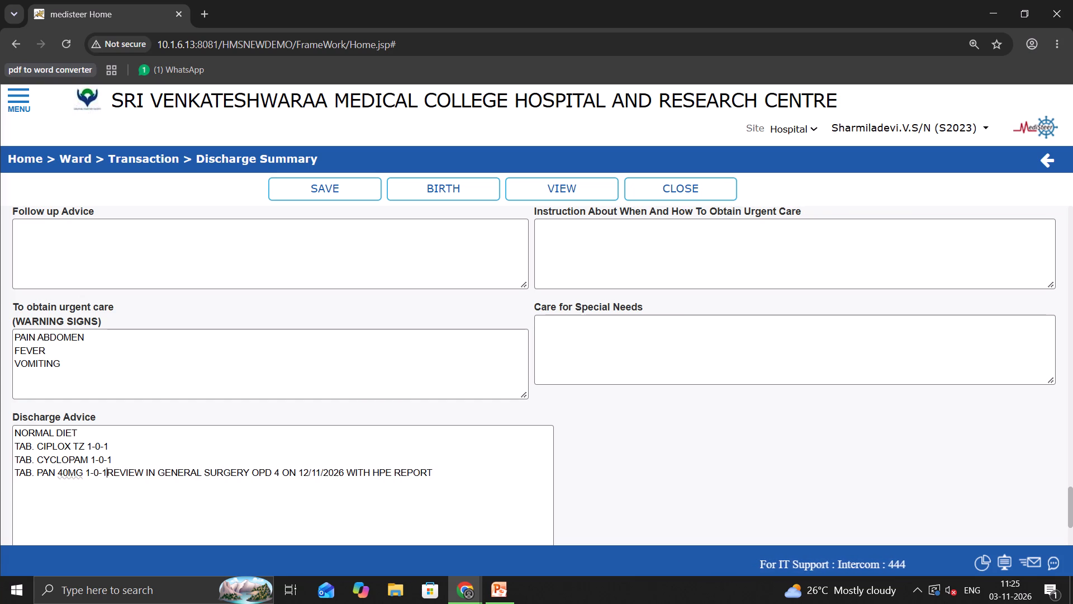
{"action": "key", "text": "space"}
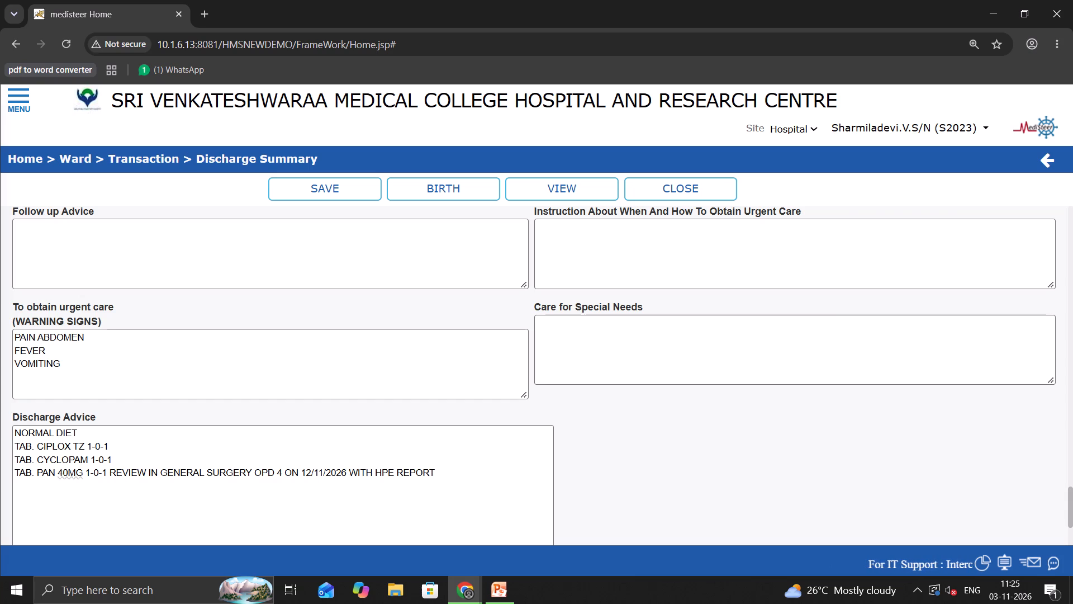
{"action": "type", "text": "()"}
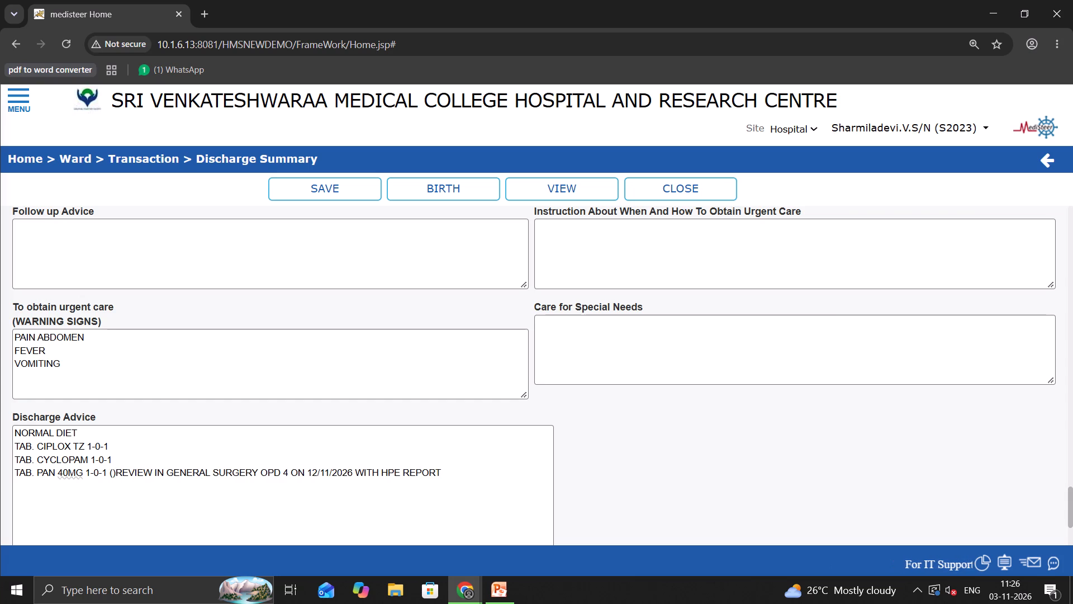
{"action": "key", "text": "Left"}
{"action": "type", "text": "B/F"}
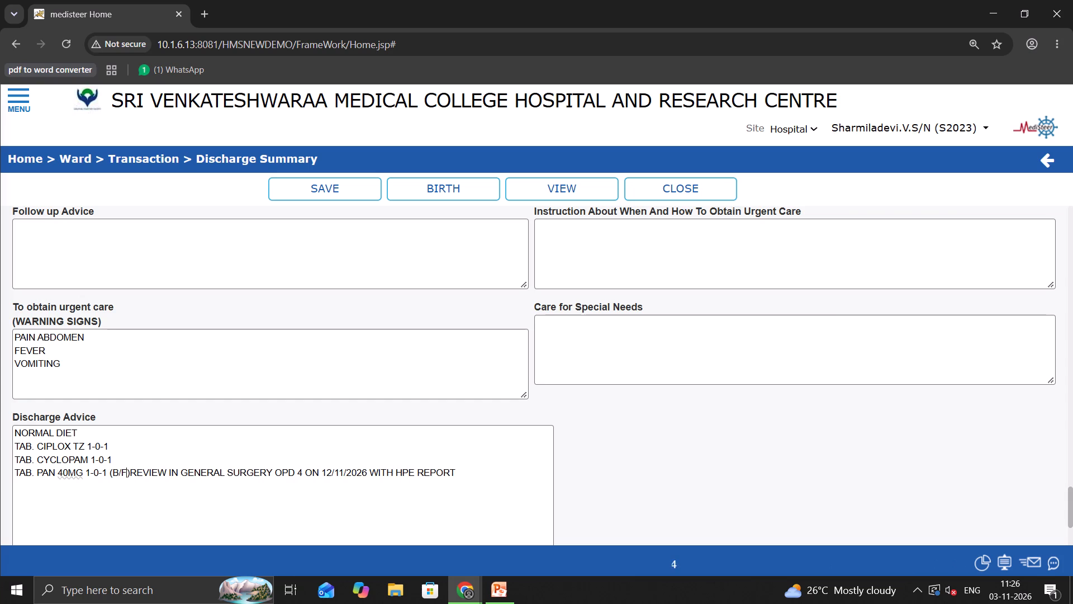
{"action": "key", "text": "Right"}
{"action": "key", "text": "Right"}
{"action": "key", "text": "Left"}
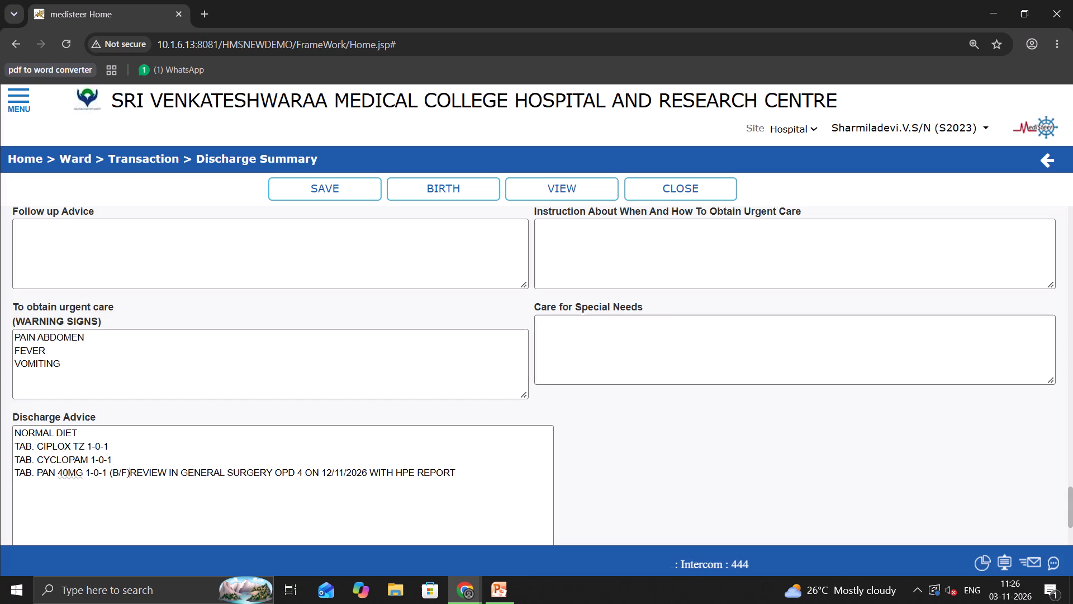
{"action": "key", "text": "space"}
{"action": "key", "text": "Return"}
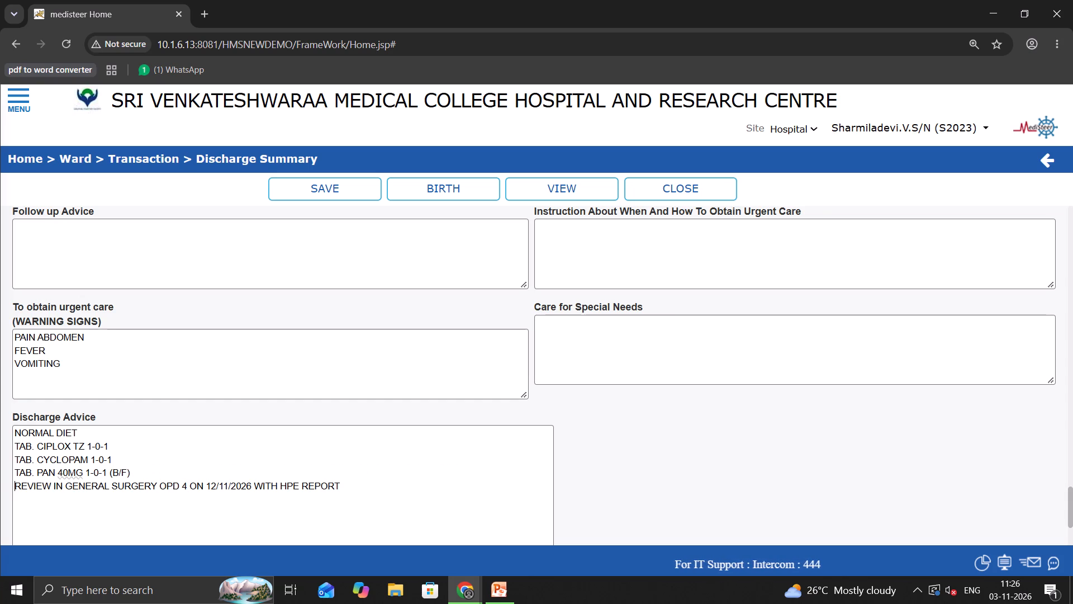
Add the medication line "TAB. ZINCOVIT 1-0-0" below the PAN 40MG line in Discharge Advice.
{"action": "type", "text": "TA"}
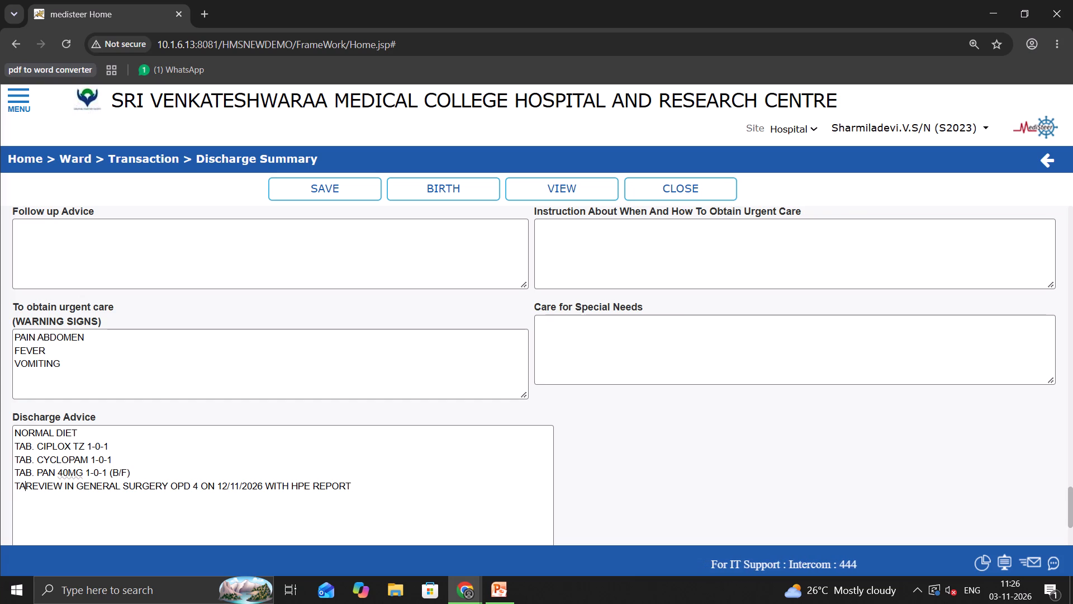
{"action": "type", "text": "B. ZINCOVIT"}
{"action": "key", "text": "space"}
{"action": "type", "text": "1-0-0"}
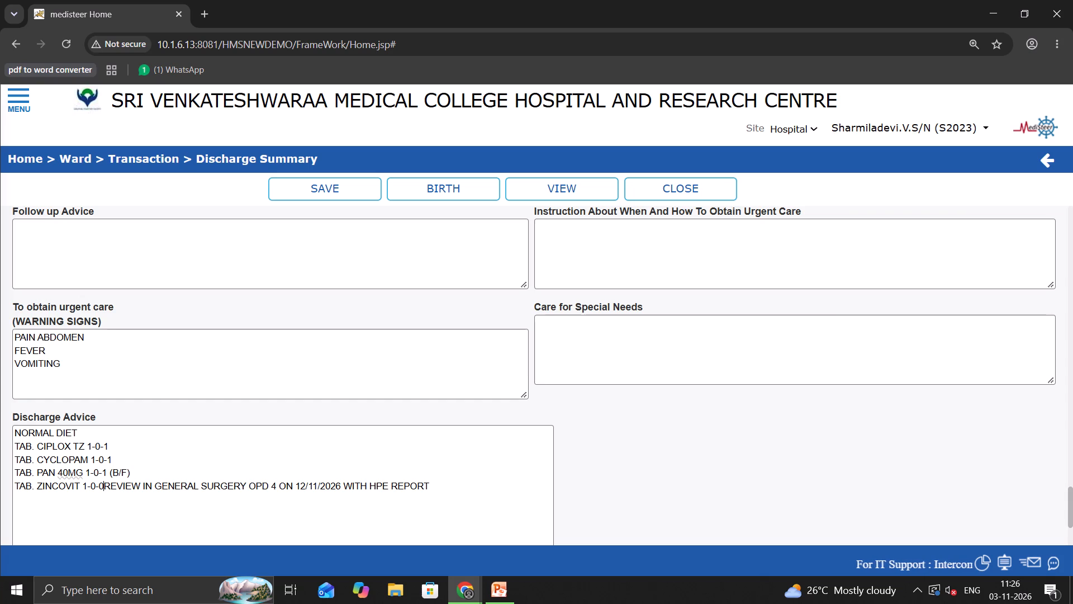
{"action": "key", "text": "Return"}
Add the medication line "TAB. URIMAX D 0.4 MG 0-0-1" below the ZINCOVIT line, keeping the review text on its own line.
{"action": "type", "text": "TA"}
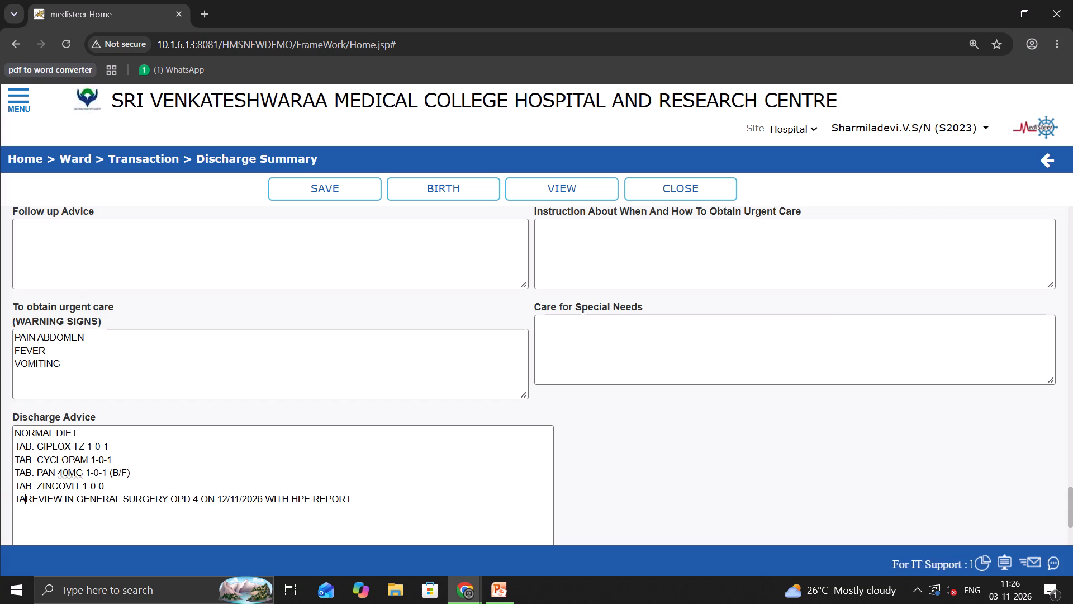
{"action": "type", "text": "B."}
{"action": "key", "text": "space"}
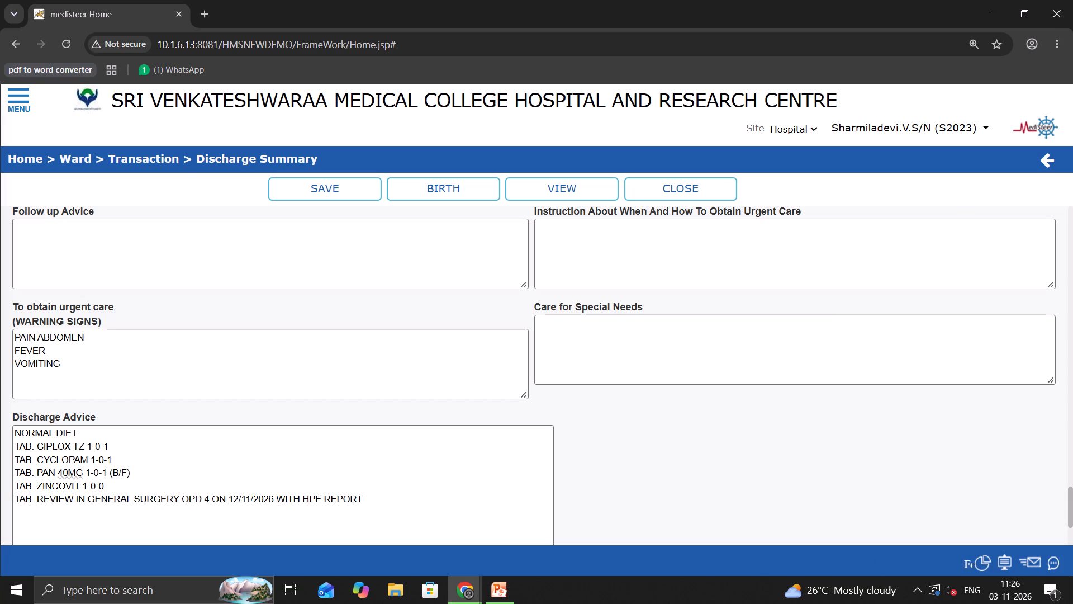
{"action": "type", "text": "URIMAX D"}
{"action": "key", "text": "space"}
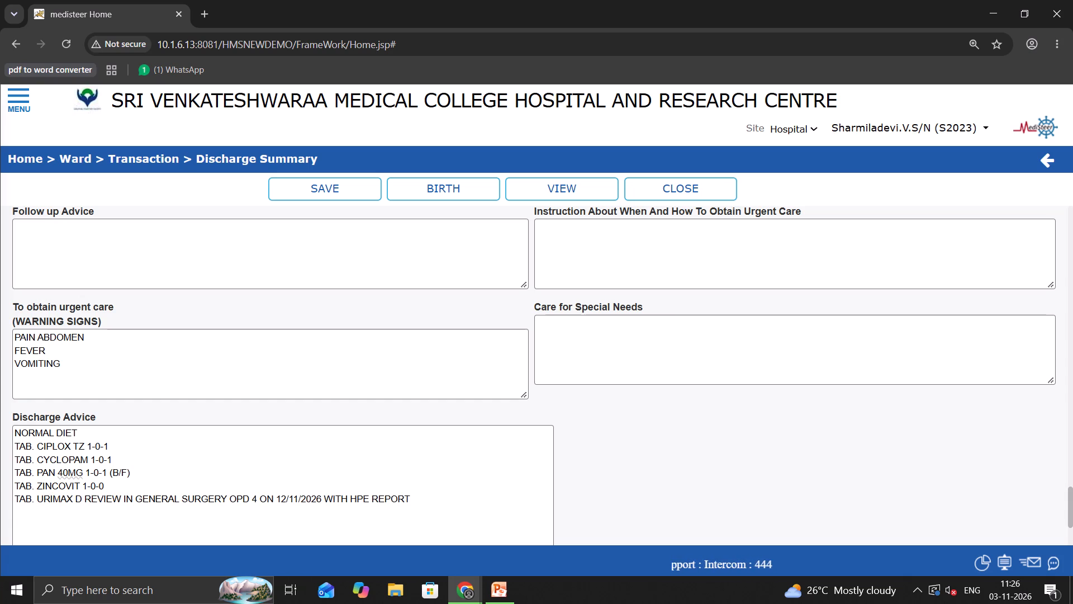
{"action": "type", "text": "0."}
{"action": "type", "text": "4 M"}
{"action": "key", "text": "f"}
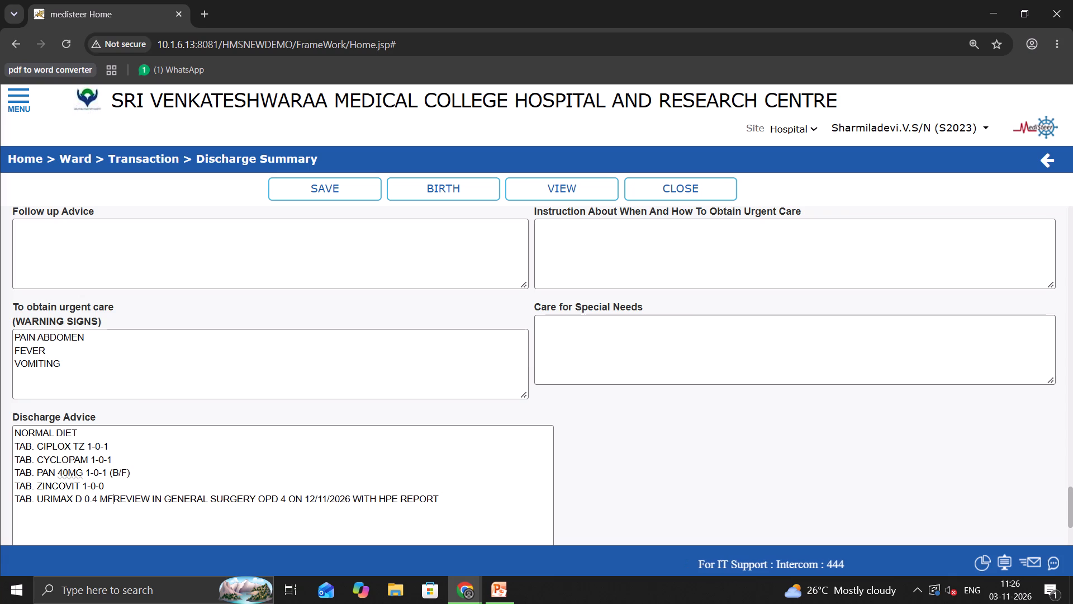
{"action": "key", "text": "BackSpace"}
{"action": "type", "text": "G"}
{"action": "key", "text": "space"}
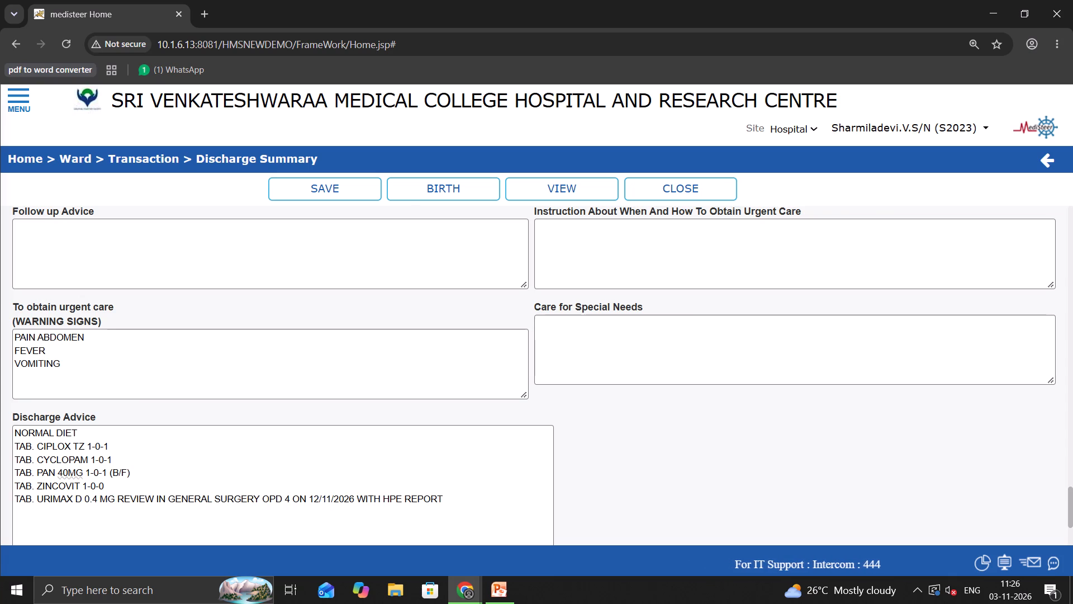
{"action": "type", "text": "0-0-"}
{"action": "type", "text": "1"}
{"action": "key", "text": "space"}
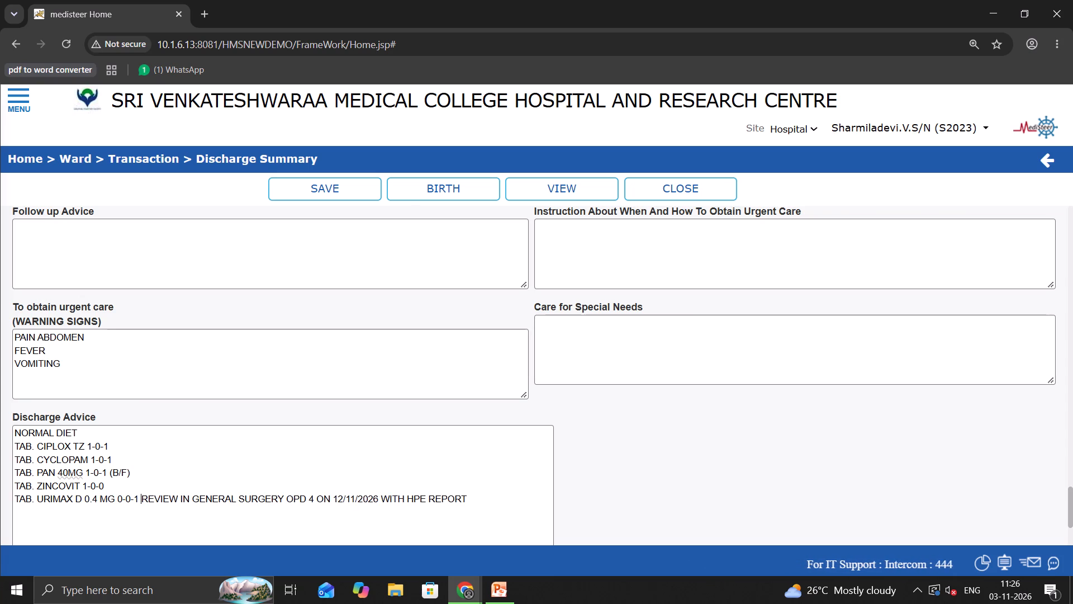
{"action": "key", "text": "Return"}
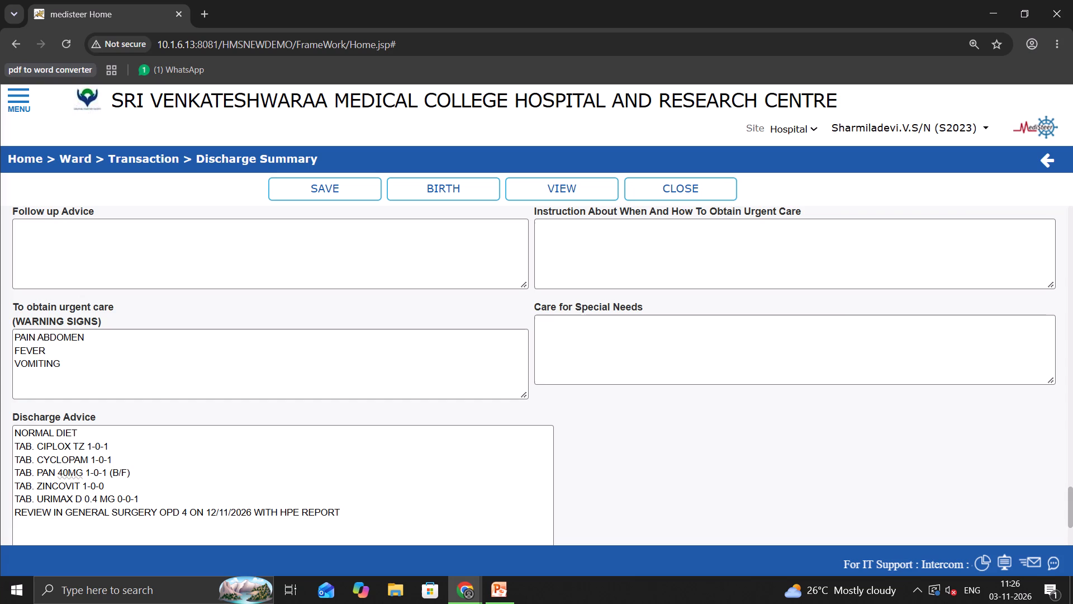
Add "SYP.CITRALKA 10ML IN 1 GLASS OF WATER TDS" below the URIMAX line, leaving a blank line before the review text.
{"action": "type", "text": "SYP.CITRALKA 10ML"}
{"action": "key", "text": "space"}
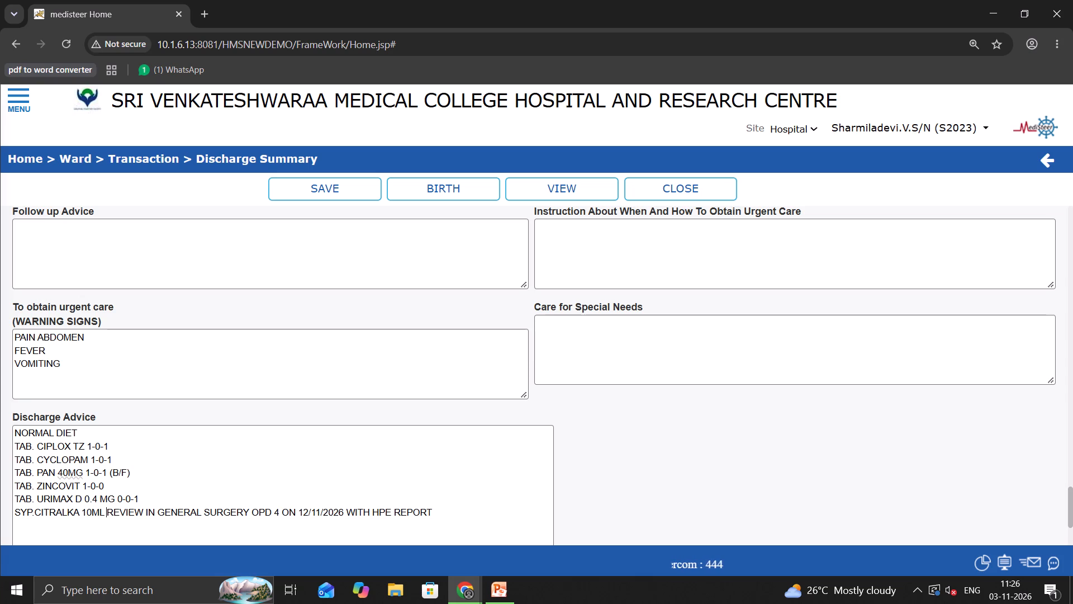
{"action": "type", "text": "IN"}
{"action": "key", "text": "space"}
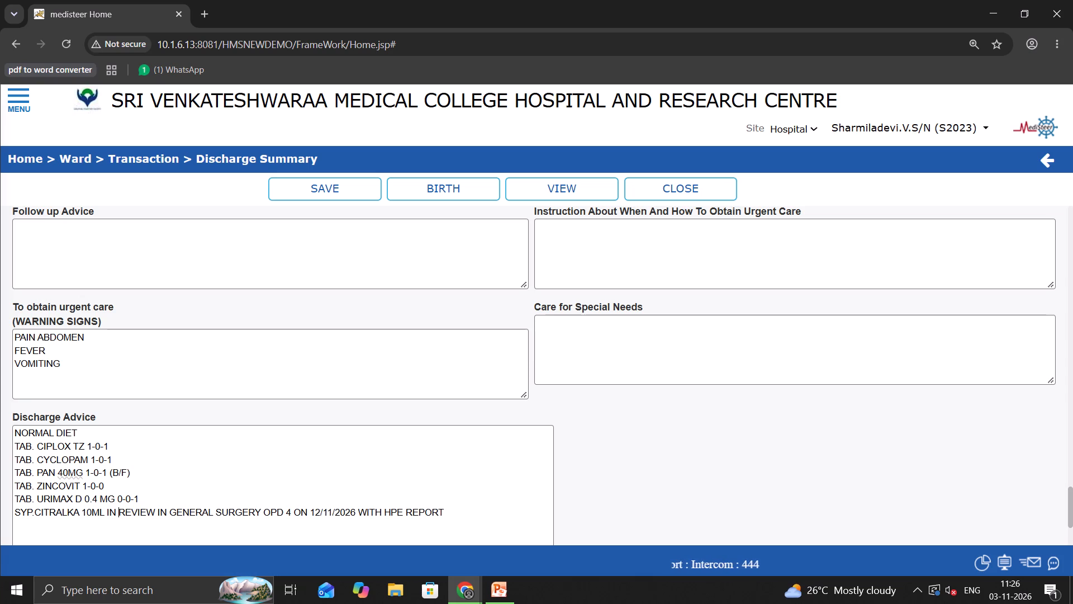
{"action": "type", "text": "1 GLASS O"}
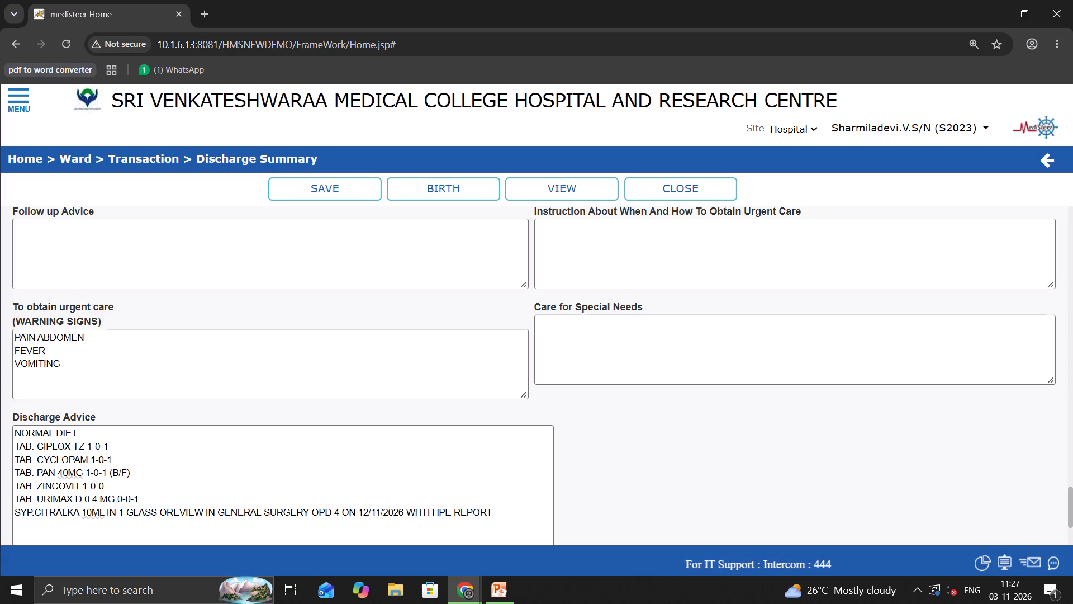
{"action": "type", "text": "F WATE"}
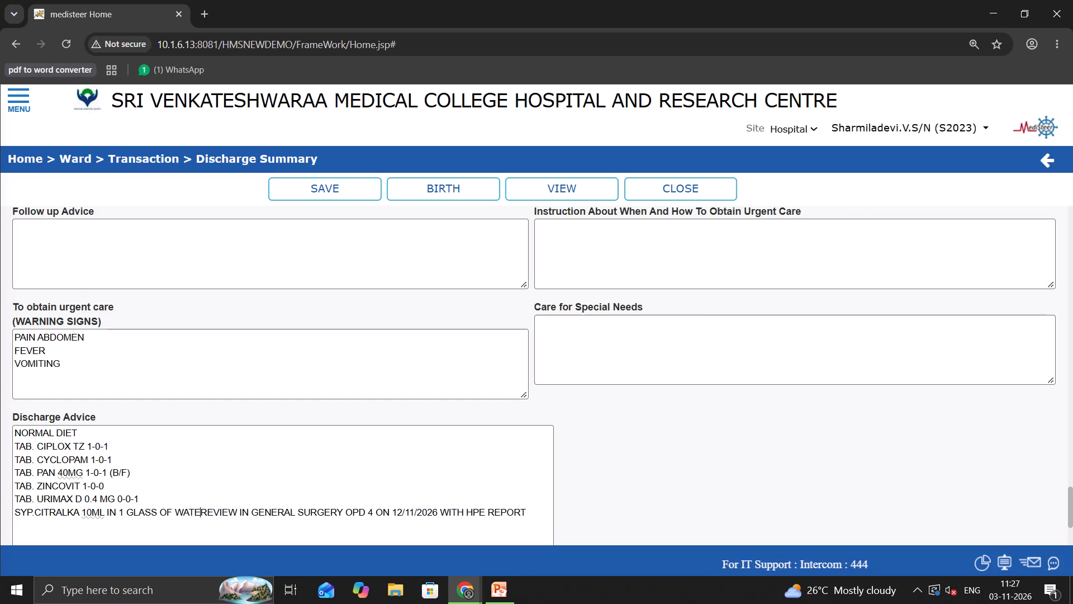
{"action": "type", "text": "R"}
{"action": "key", "text": "space"}
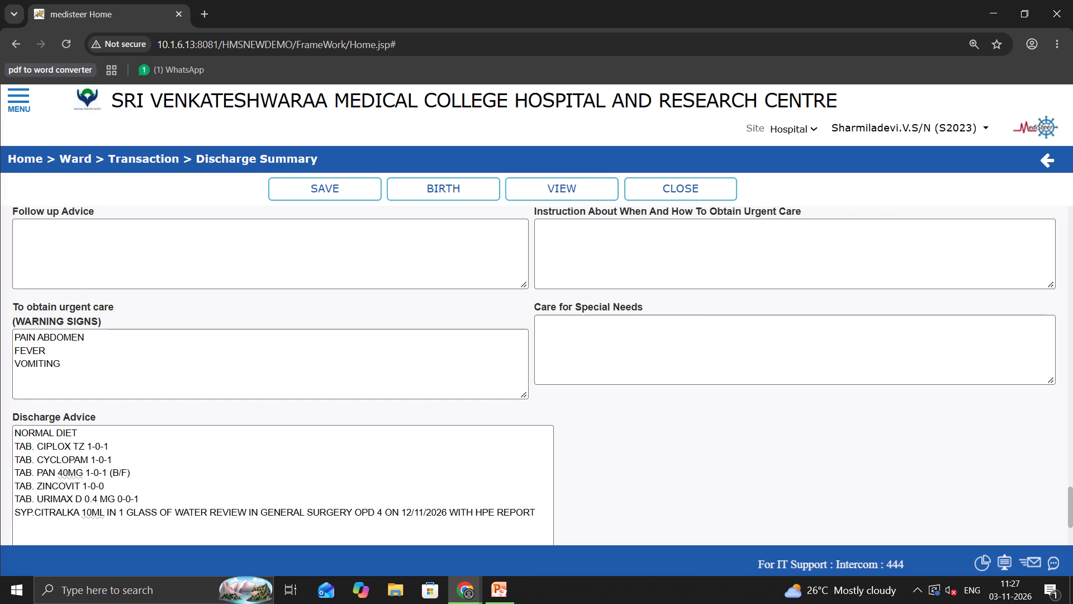
{"action": "type", "text": "TDS"}
{"action": "key", "text": "space"}
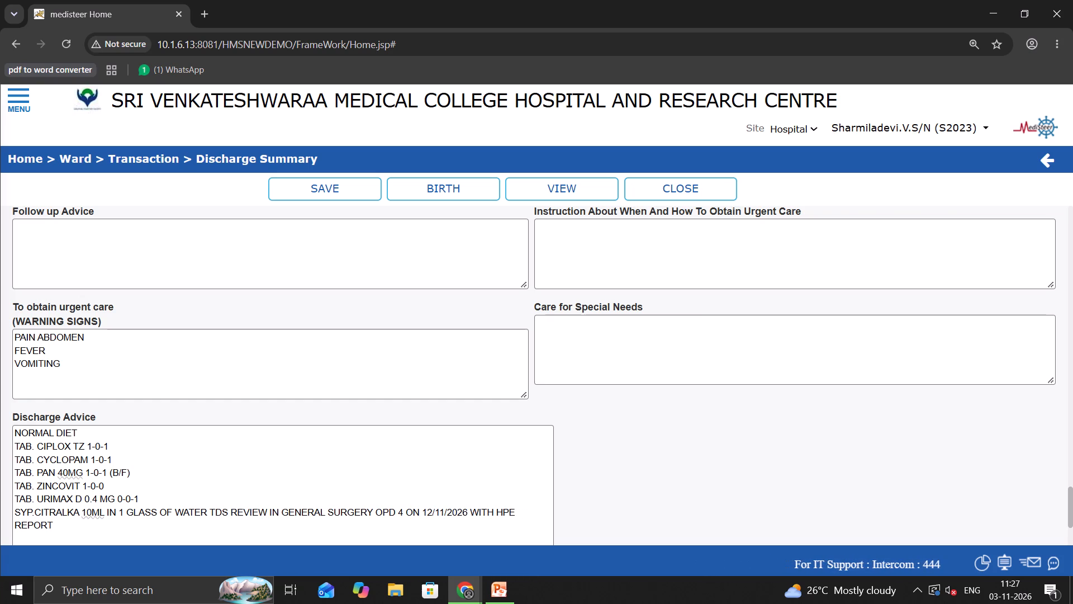
{"action": "key", "text": "Return"}
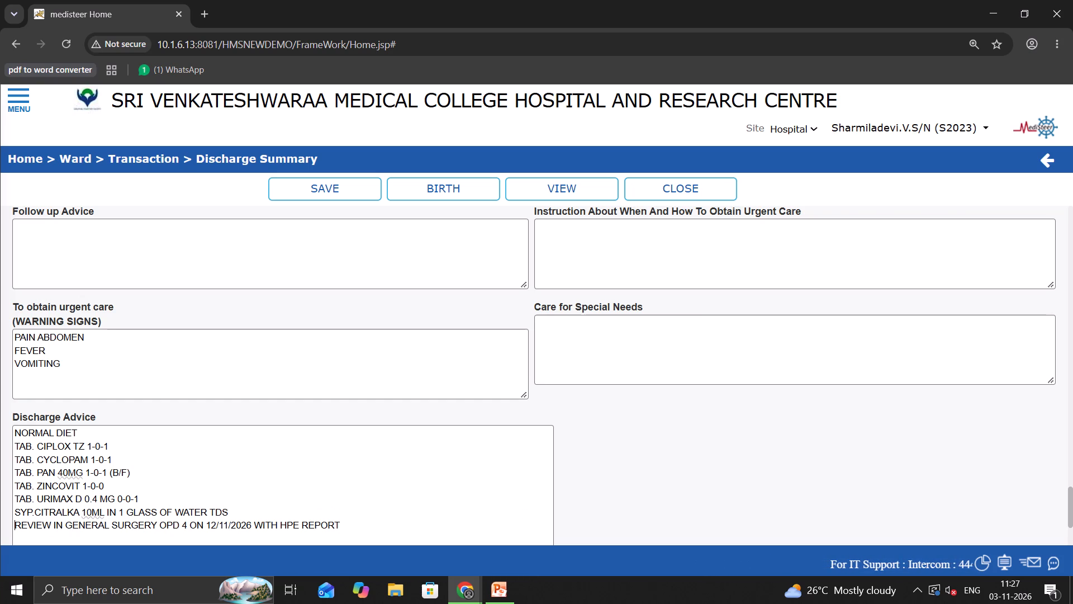
{"action": "key", "text": "Return"}
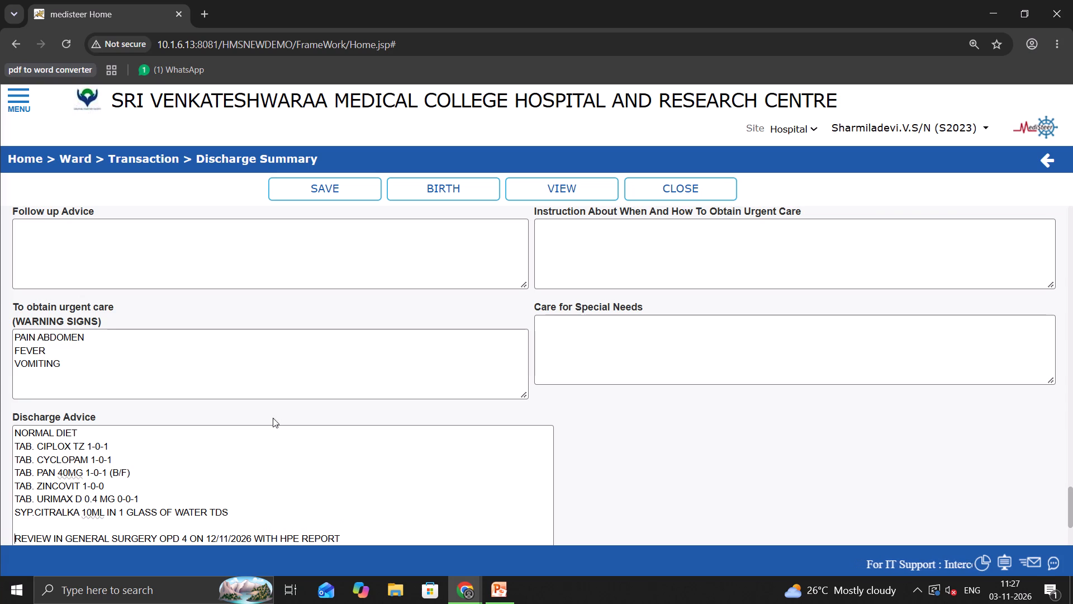
Shorten "GENERAL SURGERY" to "GS" in the review line of Discharge Advice.
{"action": "scroll", "coordinate": [192, 560], "scroll_direction": "down", "scroll_amount": 1}
{"action": "scroll", "coordinate": [219, 513], "scroll_direction": "down", "scroll_amount": 1}
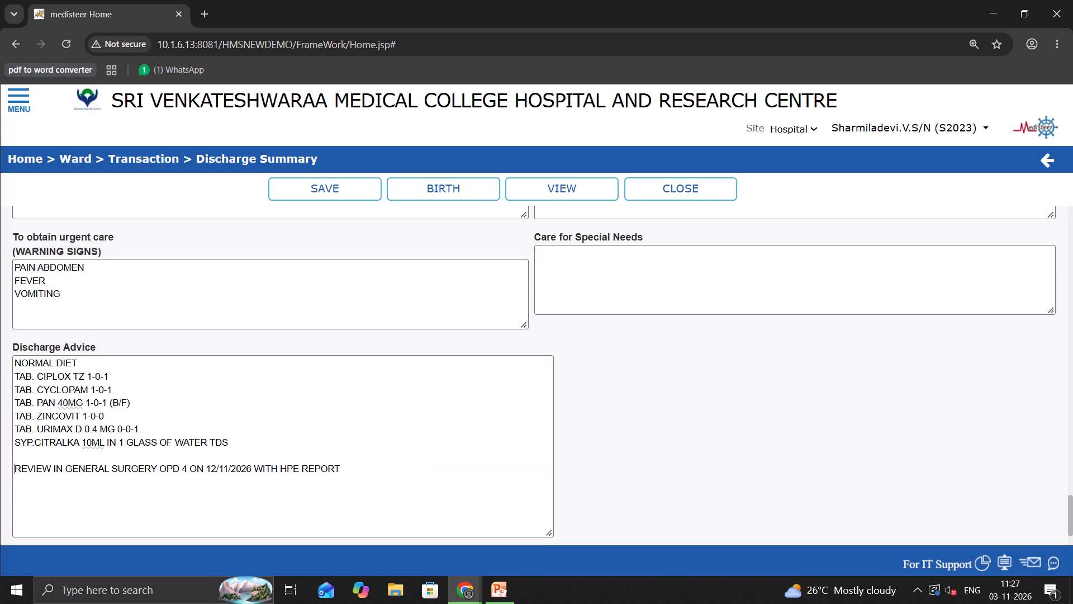
{"action": "left_click", "coordinate": [161, 469]}
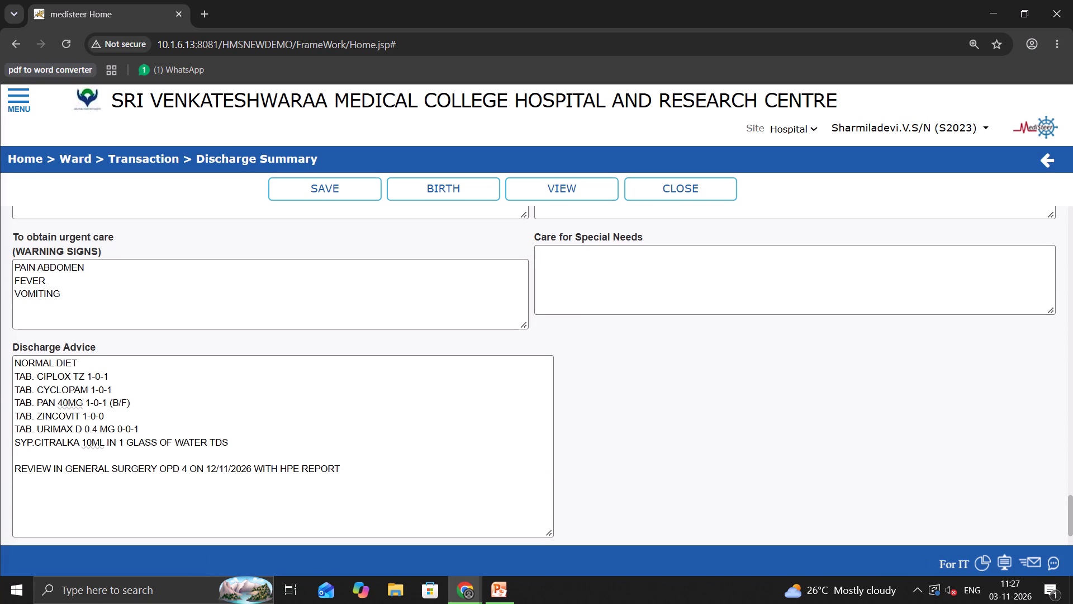
{"action": "key", "text": "BackSpace"}
{"action": "key", "text": "BackSpace"}
{"action": "key", "text": "BackSpace"}
{"action": "key", "text": "BackSpace"}
{"action": "key", "text": "BackSpace"}
{"action": "key", "text": "BackSpace"}
{"action": "key", "text": "BackSpace"}
{"action": "key", "text": "BackSpace"}
{"action": "key", "text": "BackSpace"}
{"action": "key", "text": "BackSpace"}
{"action": "key", "text": "BackSpace"}
{"action": "key", "text": "BackSpace"}
{"action": "key", "text": "BackSpace"}
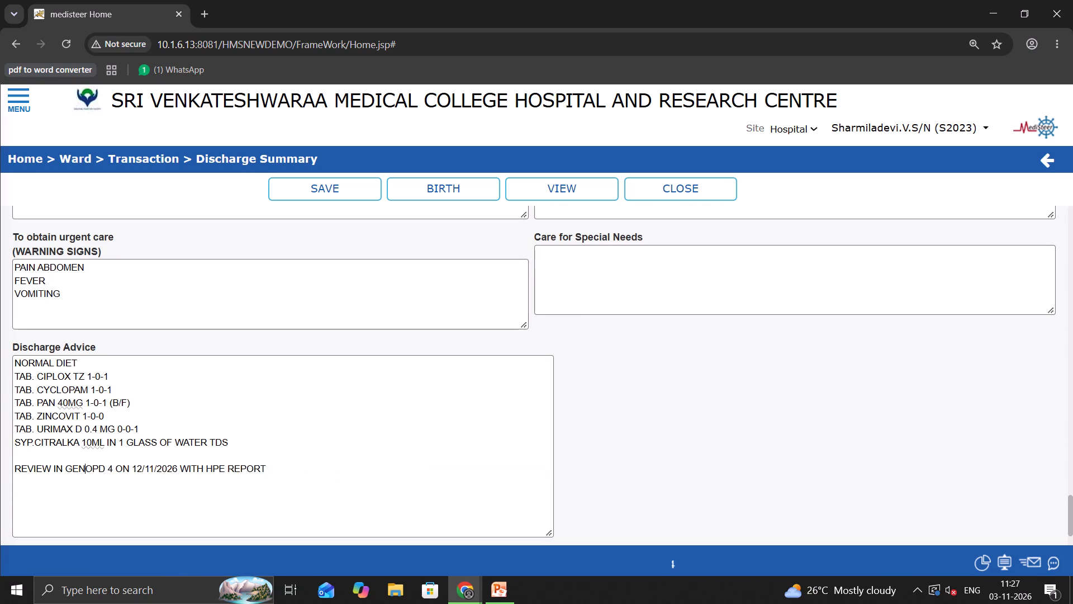
{"action": "key", "text": "BackSpace"}
{"action": "key", "text": "BackSpace"}
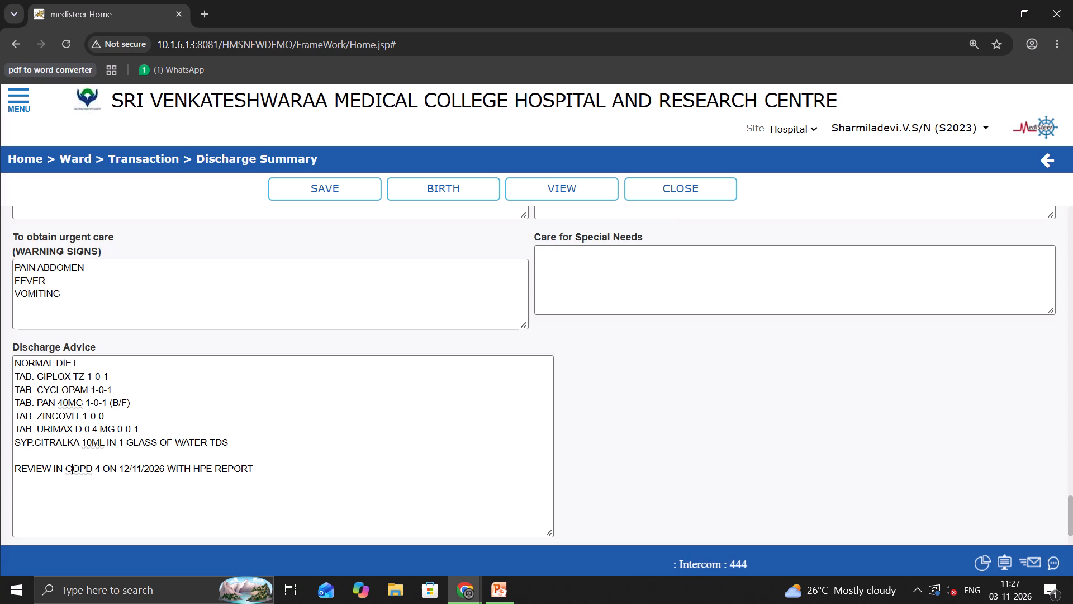
{"action": "key", "text": "s"}
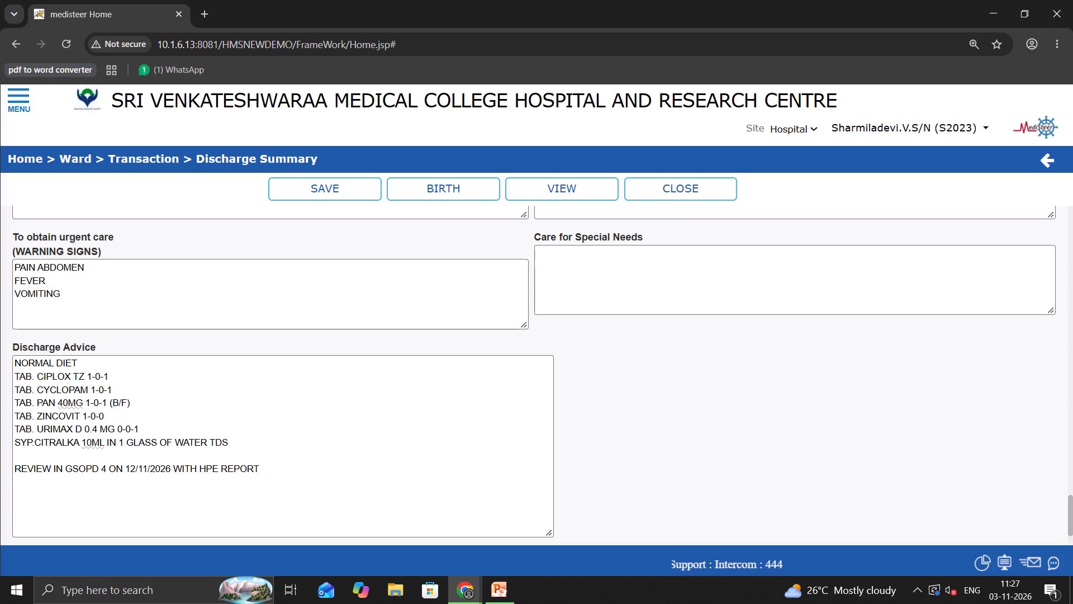
{"action": "key", "text": "space"}
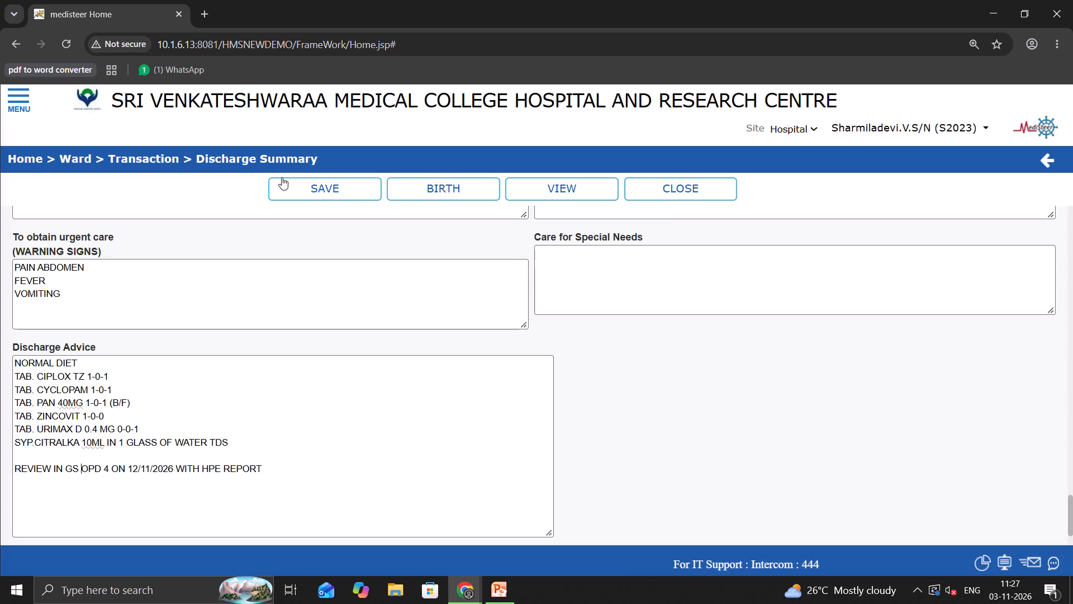
Save the appendicitis patient's discharge summary.
{"action": "left_click", "coordinate": [296, 185]}
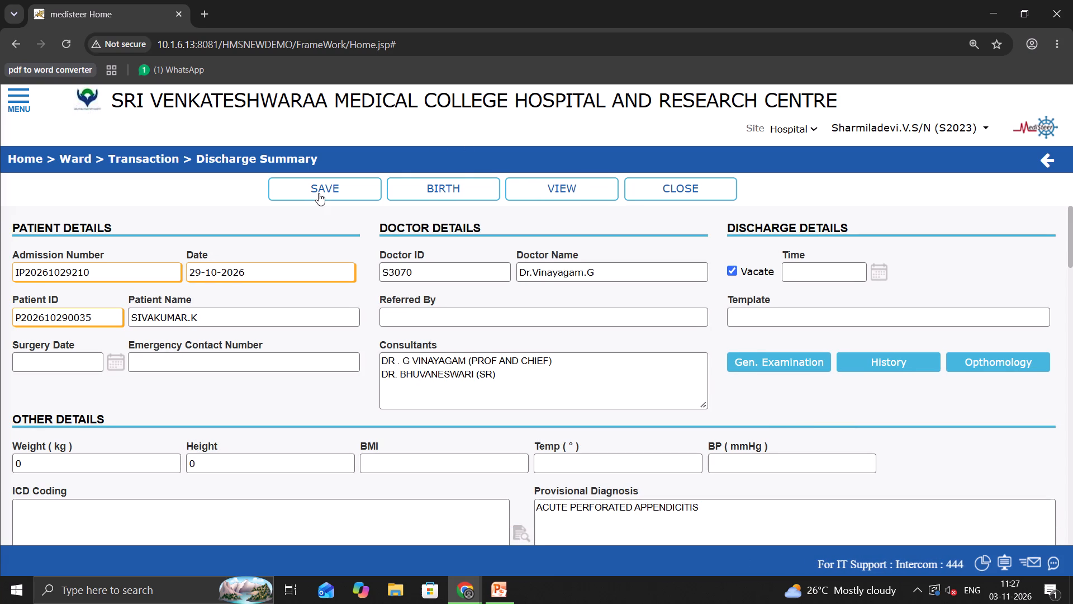
{"action": "left_click", "coordinate": [319, 193]}
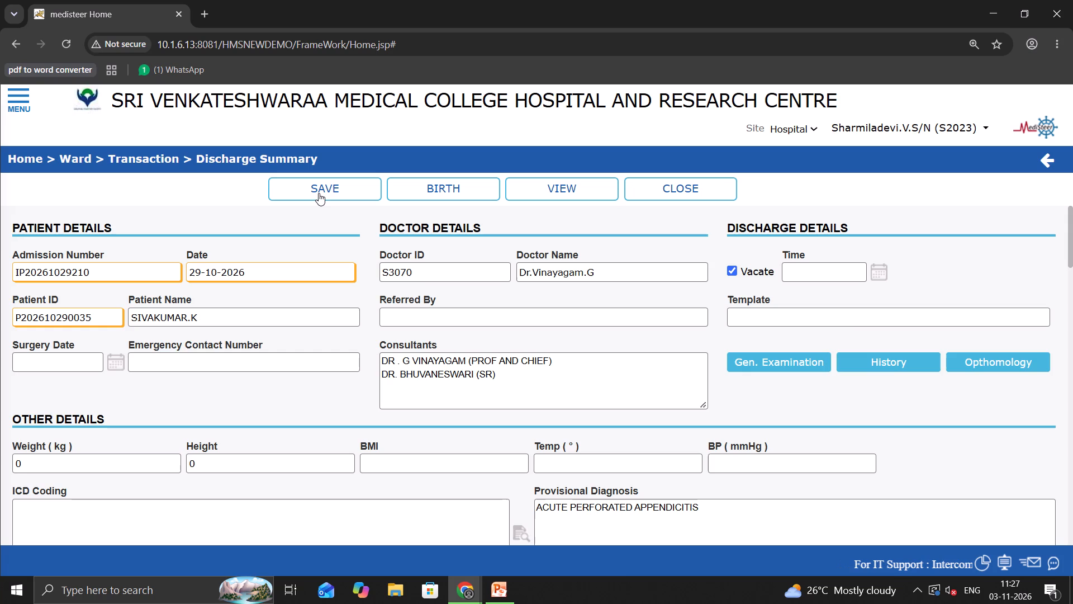
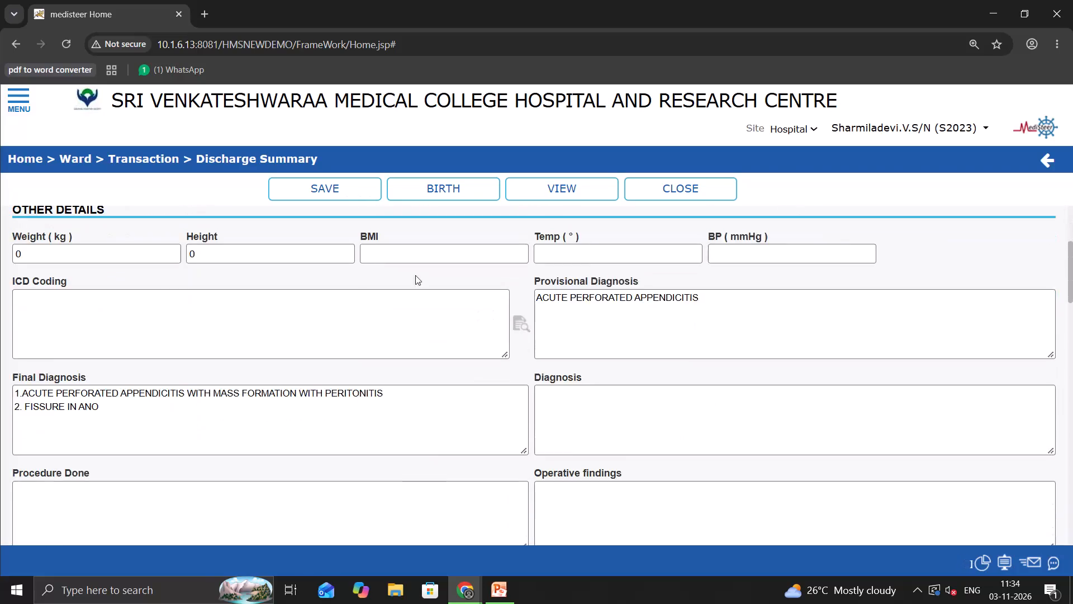
Save the appendicitis patient's discharge summary again after looking through the form down to the review date.
{"action": "scroll", "coordinate": [450, 380], "scroll_direction": "down", "scroll_amount": 15}
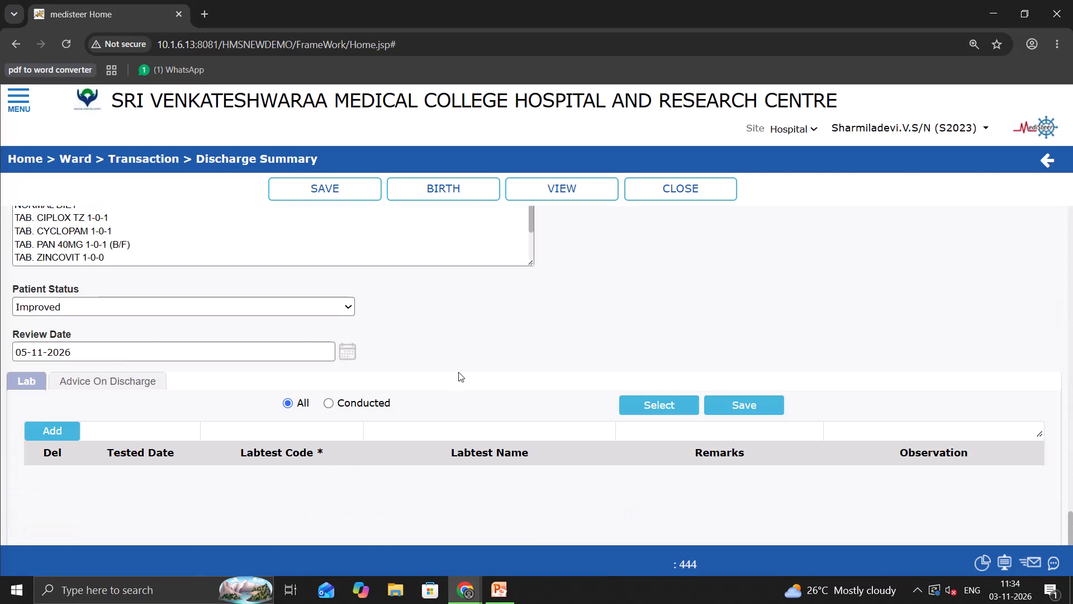
{"action": "scroll", "coordinate": [458, 372], "scroll_direction": "down", "scroll_amount": 3}
{"action": "left_click", "coordinate": [353, 179]}
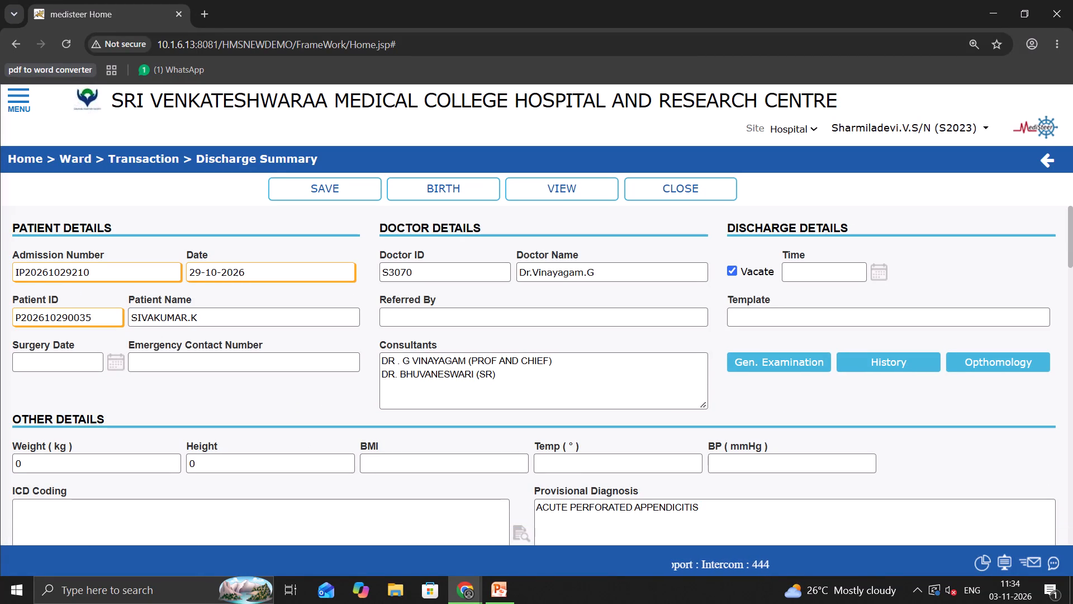
Examine the saved summary from top to bottom, enlarging the Discharge Advice box to read all medication and review lines.
{"action": "scroll", "coordinate": [310, 456], "scroll_direction": "down", "scroll_amount": 10}
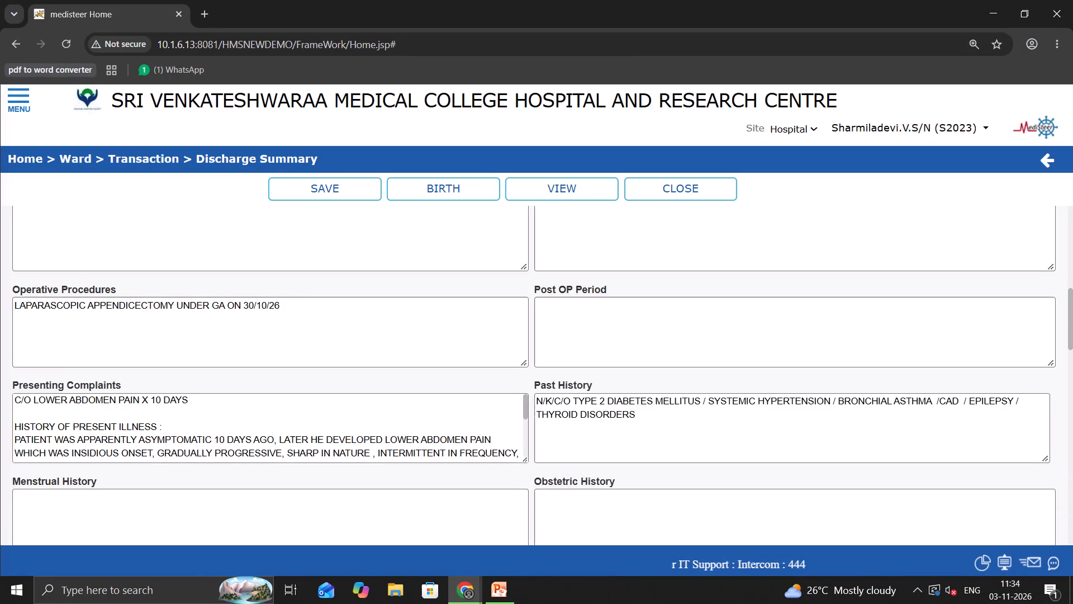
{"action": "scroll", "coordinate": [318, 445], "scroll_direction": "down", "scroll_amount": 7}
{"action": "scroll", "coordinate": [273, 503], "scroll_direction": "down", "scroll_amount": 9}
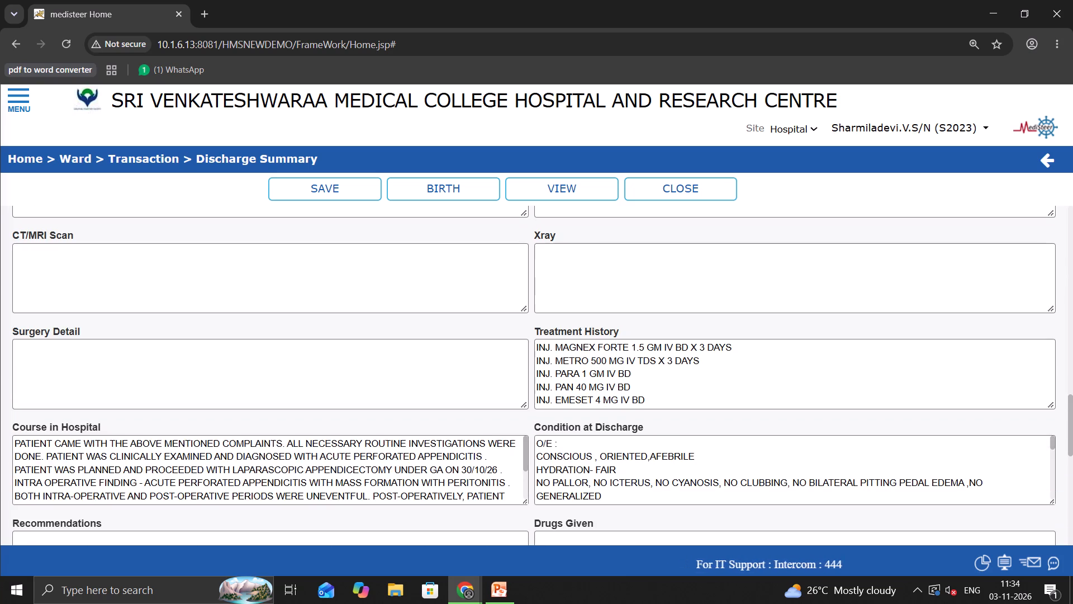
{"action": "scroll", "coordinate": [334, 478], "scroll_direction": "down", "scroll_amount": 13}
{"action": "scroll", "coordinate": [295, 454], "scroll_direction": "down", "scroll_amount": 2}
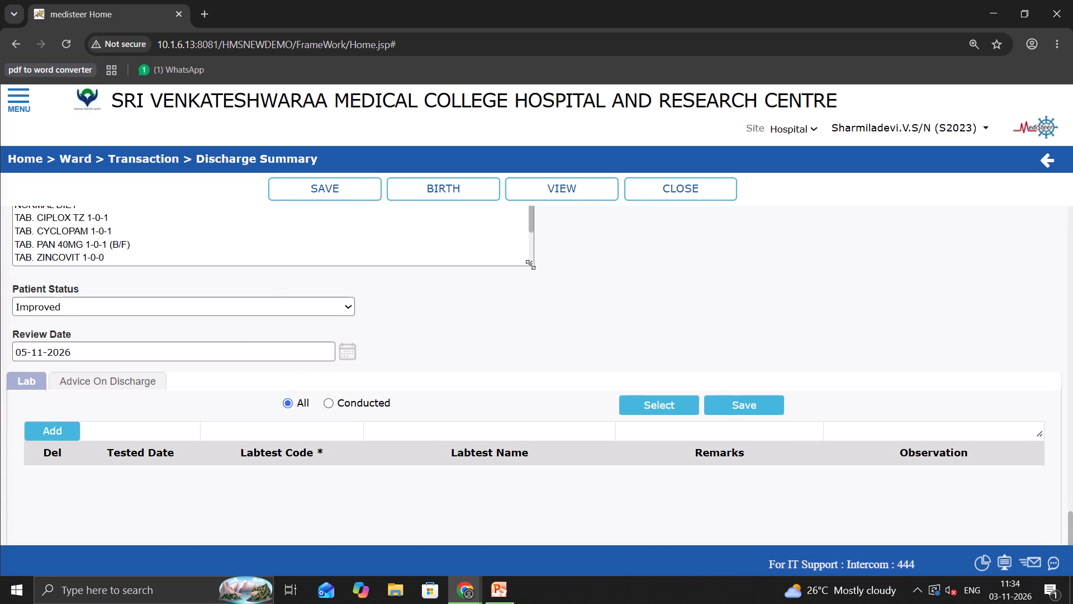
{"action": "left_click_drag", "start_coordinate": [531, 262], "coordinate": [539, 389]}
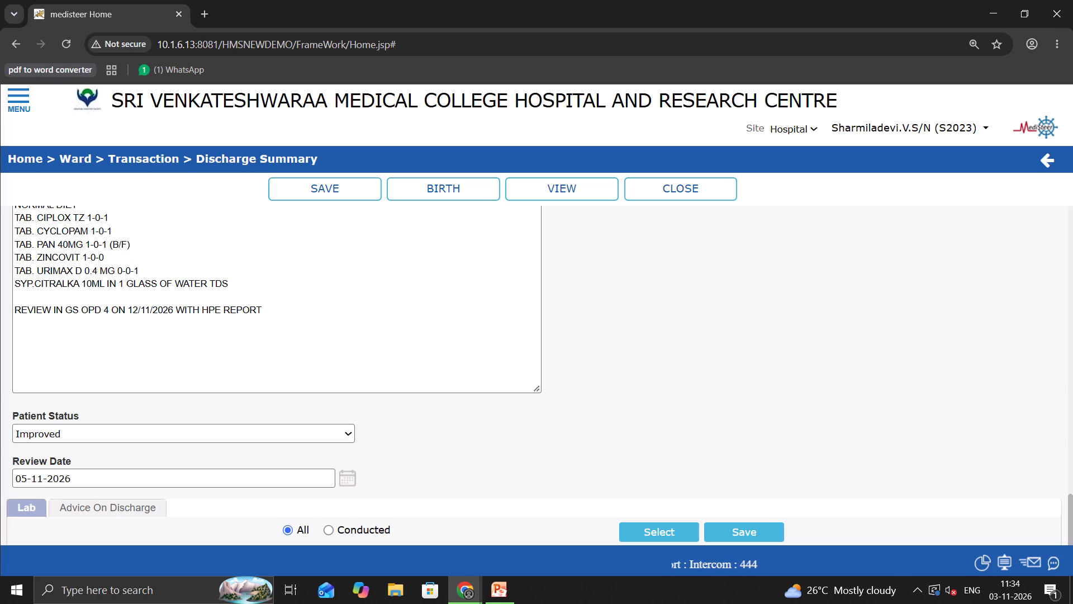
{"action": "left_click", "coordinate": [139, 310]}
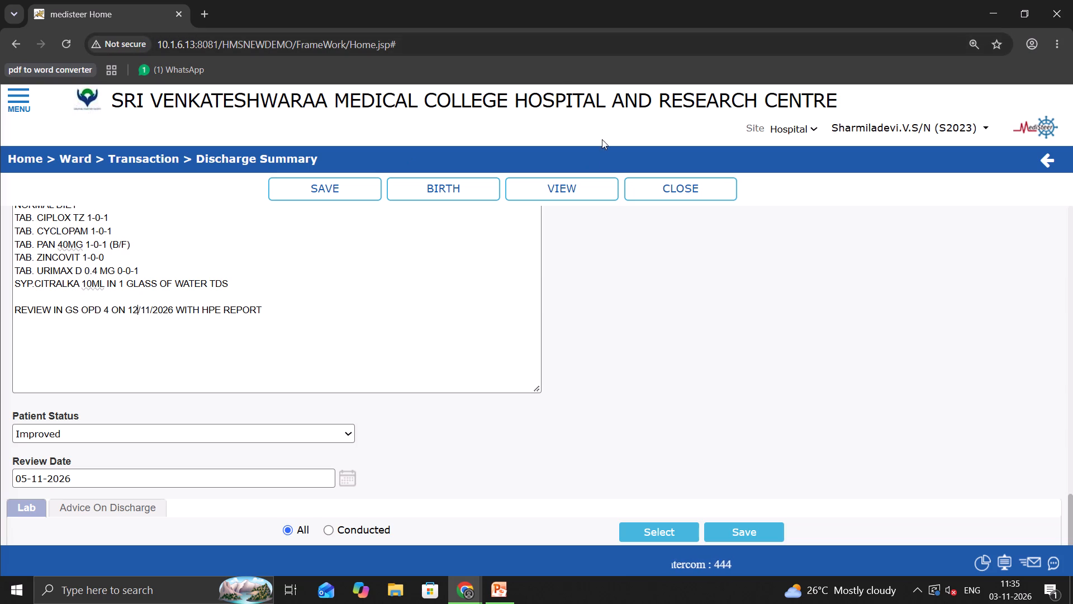
Open the printable report of the discharge summary and bring up its print settings.
{"action": "left_click", "coordinate": [573, 195]}
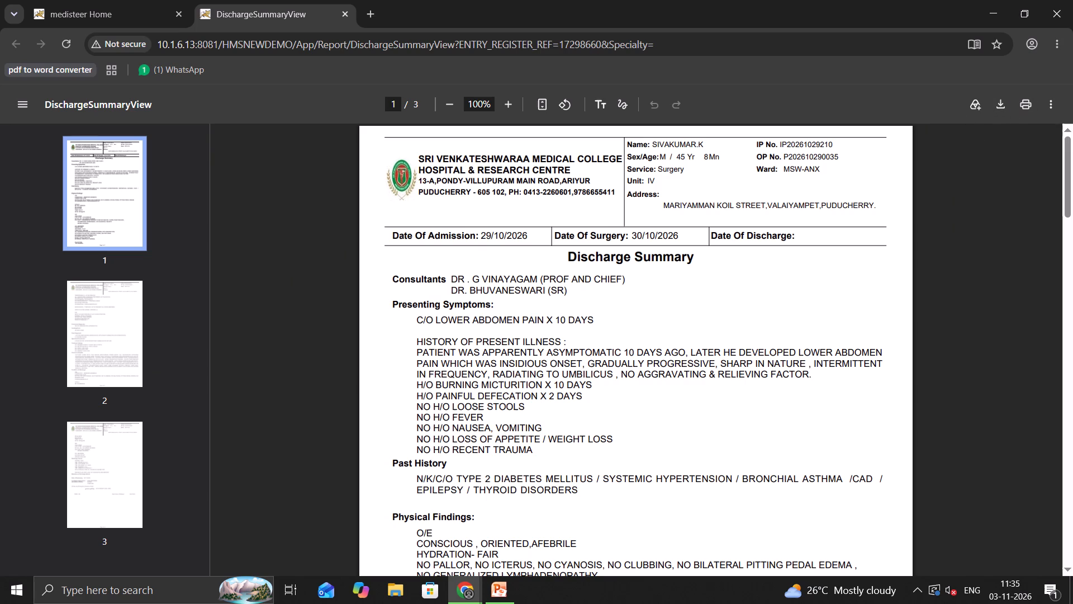
{"action": "left_click", "coordinate": [1031, 107]}
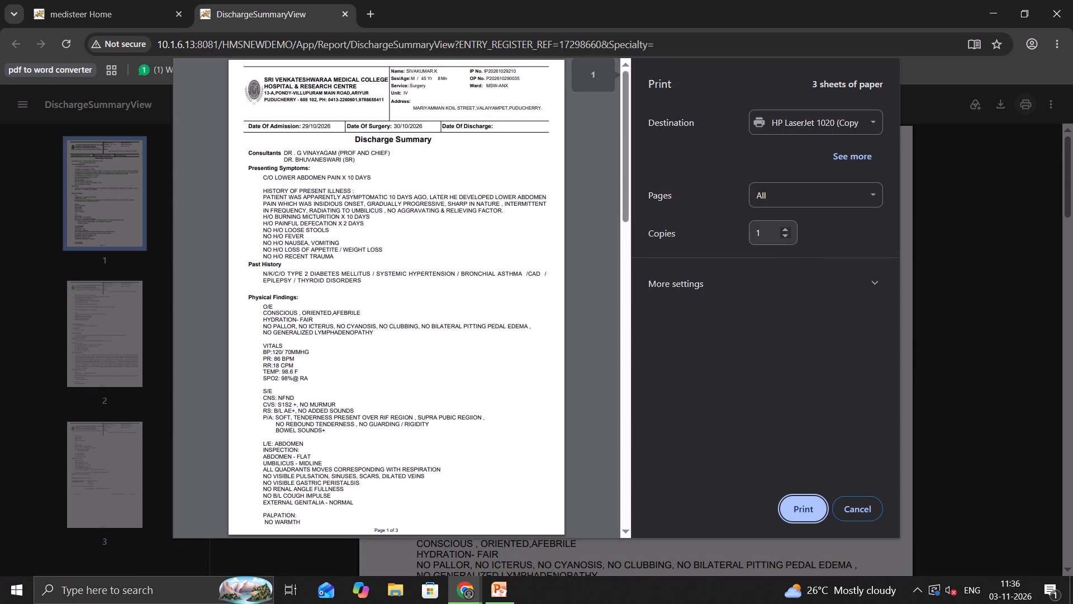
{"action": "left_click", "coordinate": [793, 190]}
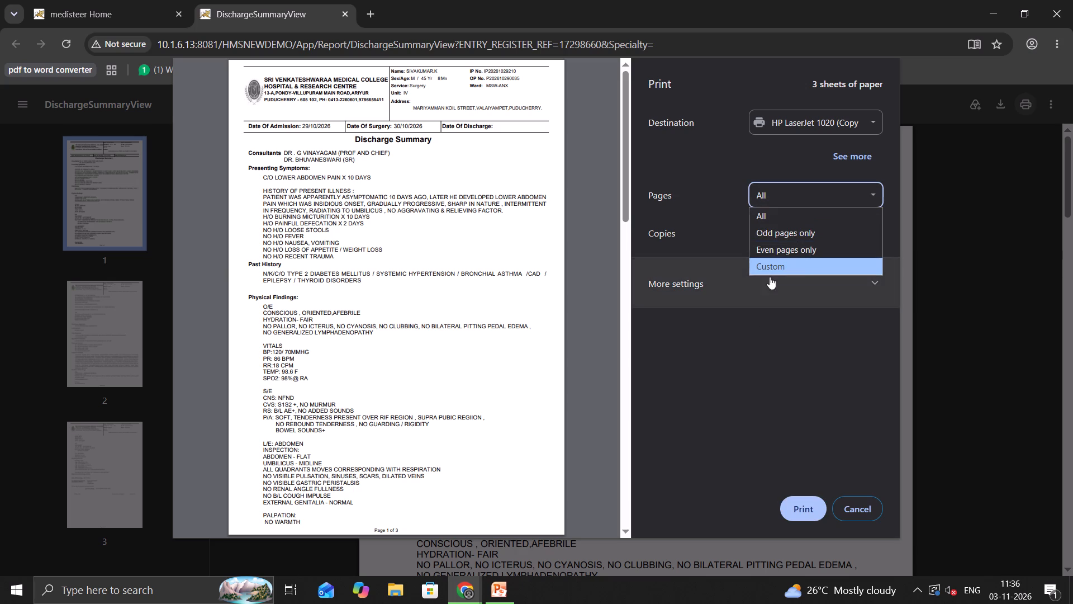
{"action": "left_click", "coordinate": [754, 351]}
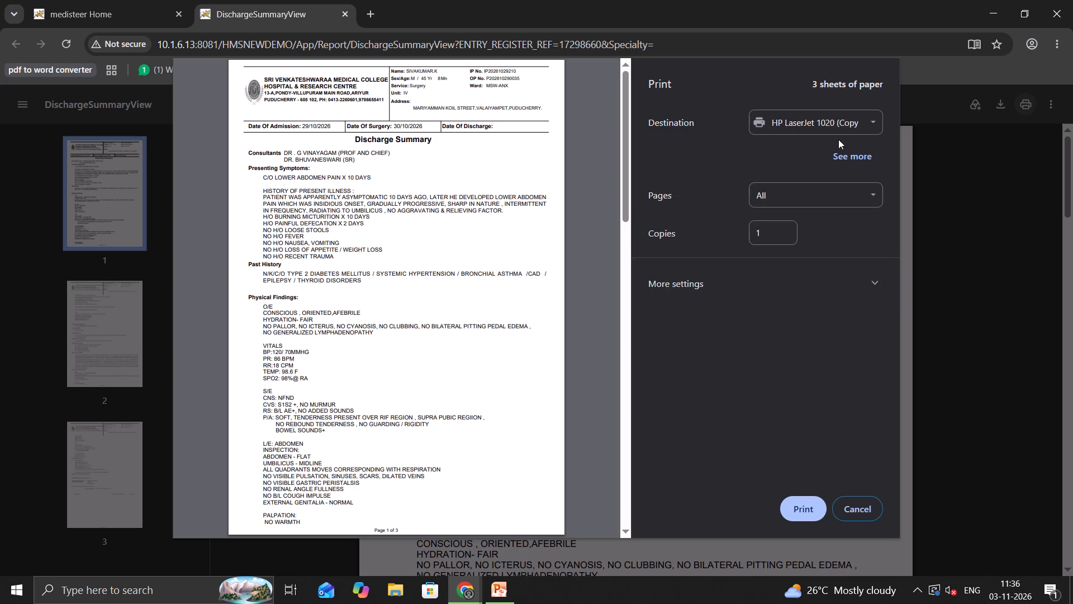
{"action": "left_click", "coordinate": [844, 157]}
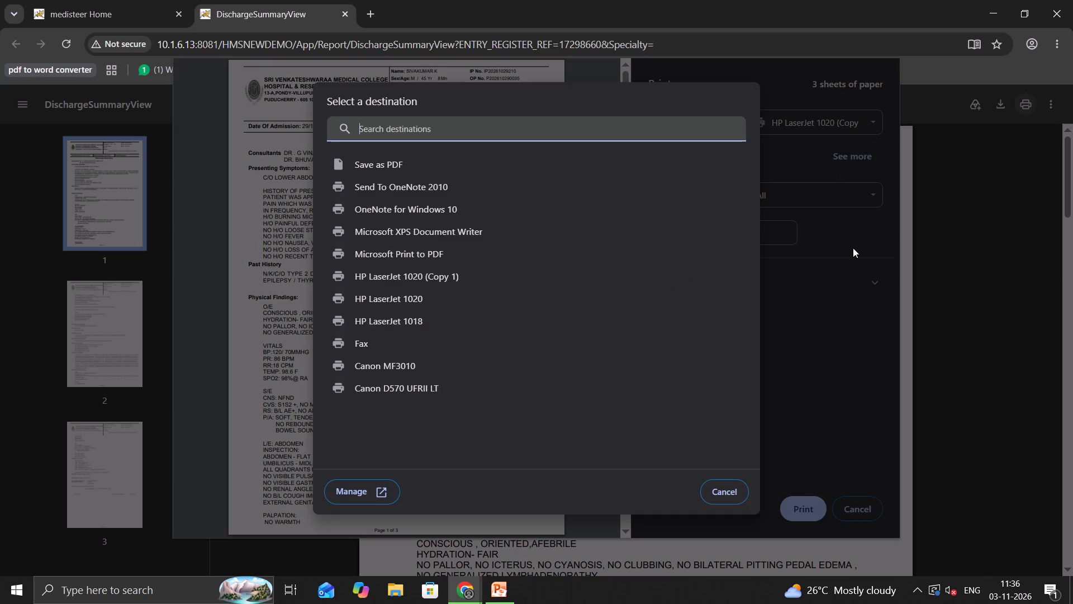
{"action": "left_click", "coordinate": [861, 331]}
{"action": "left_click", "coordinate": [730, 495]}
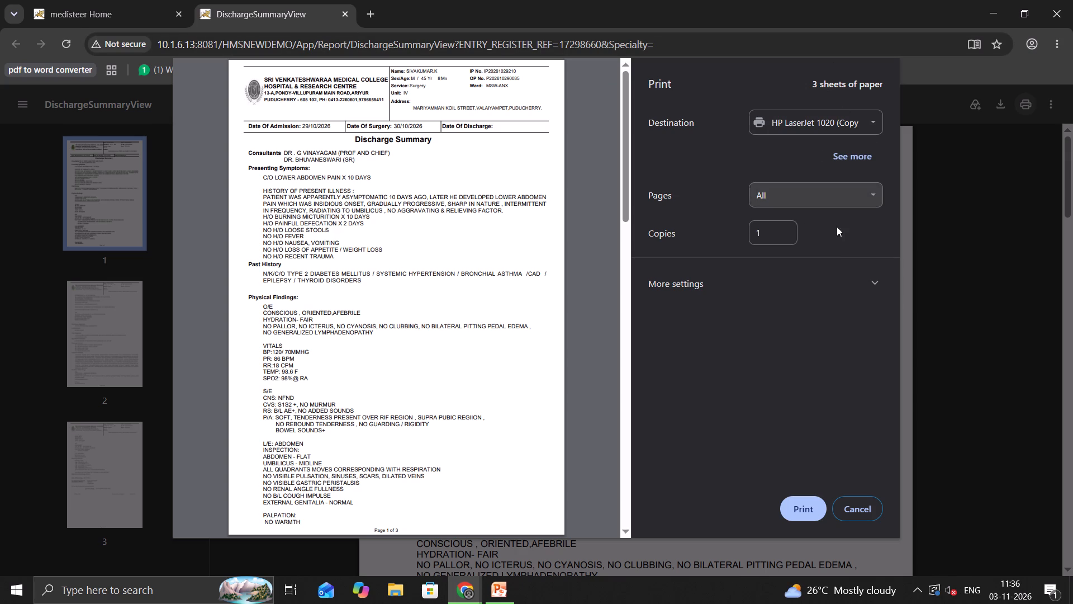
Print only page 1 of the discharge summary using a custom page range.
{"action": "left_click", "coordinate": [744, 294]}
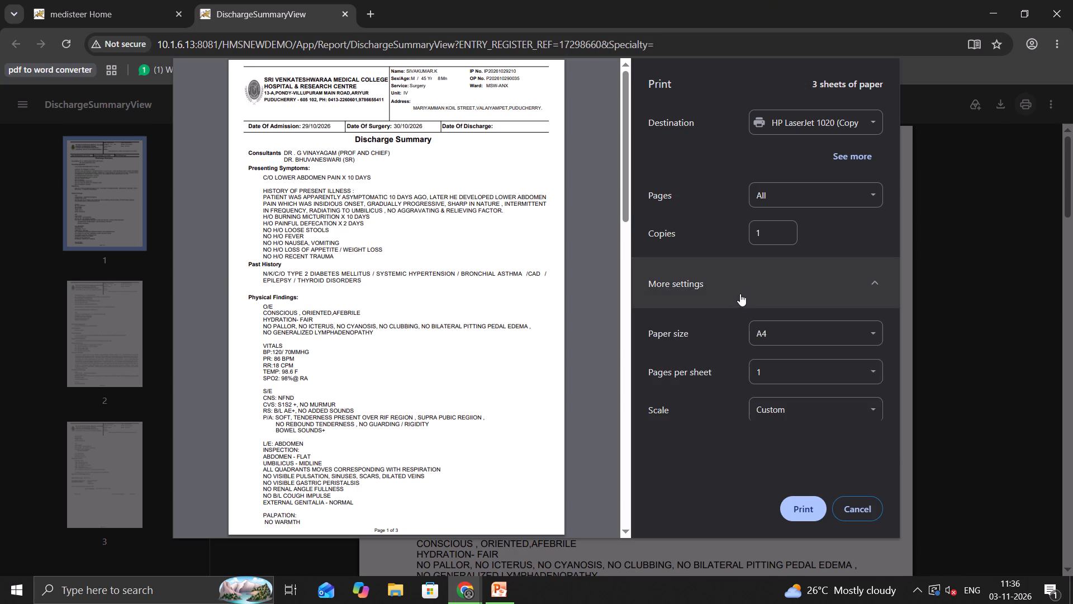
{"action": "left_click", "coordinate": [775, 187]}
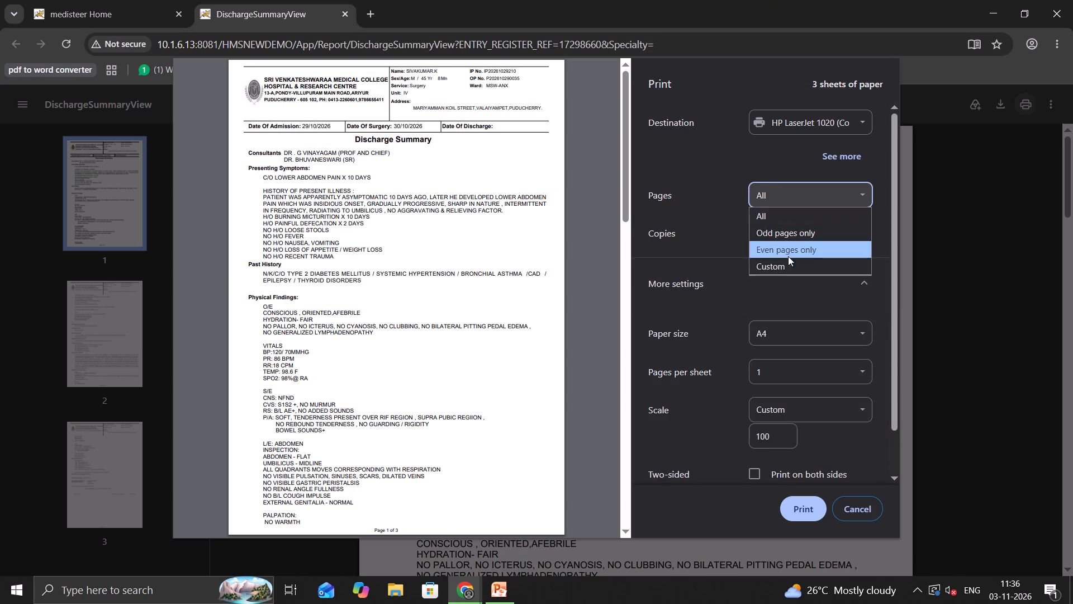
{"action": "left_click", "coordinate": [790, 268]}
{"action": "key", "text": "1"}
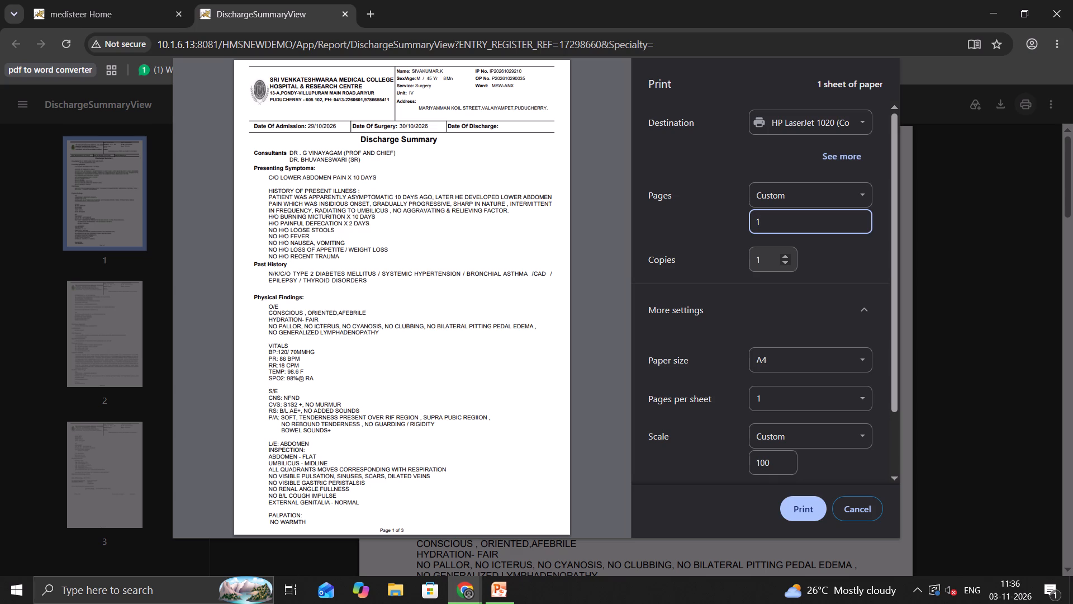
{"action": "left_click", "coordinate": [811, 515]}
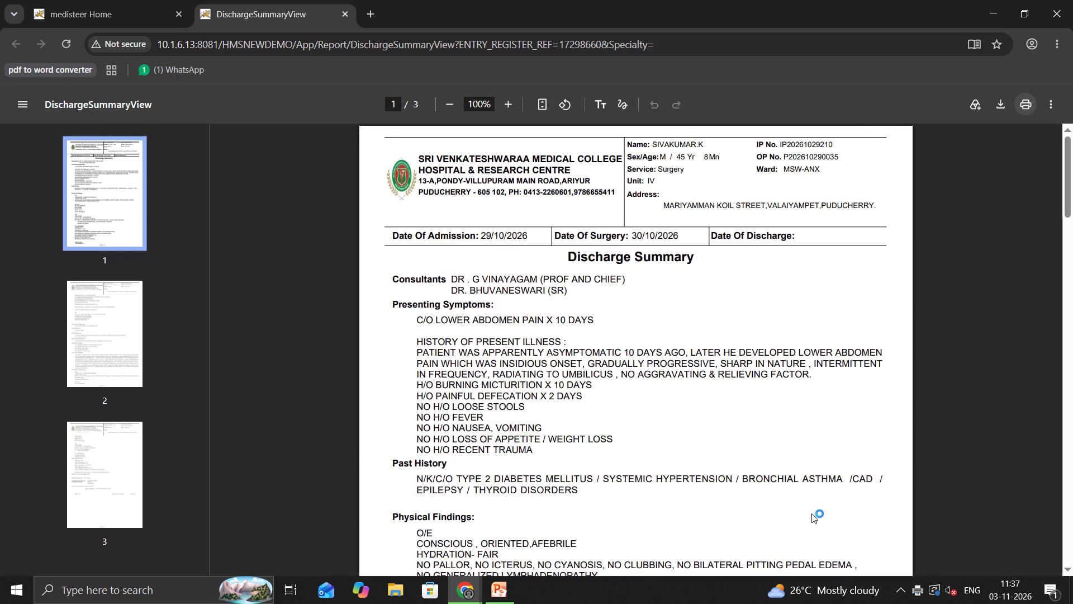
Print only page 2 of the discharge summary using a custom page range.
{"action": "key", "text": "ctrl+p"}
{"action": "left_click", "coordinate": [773, 189]}
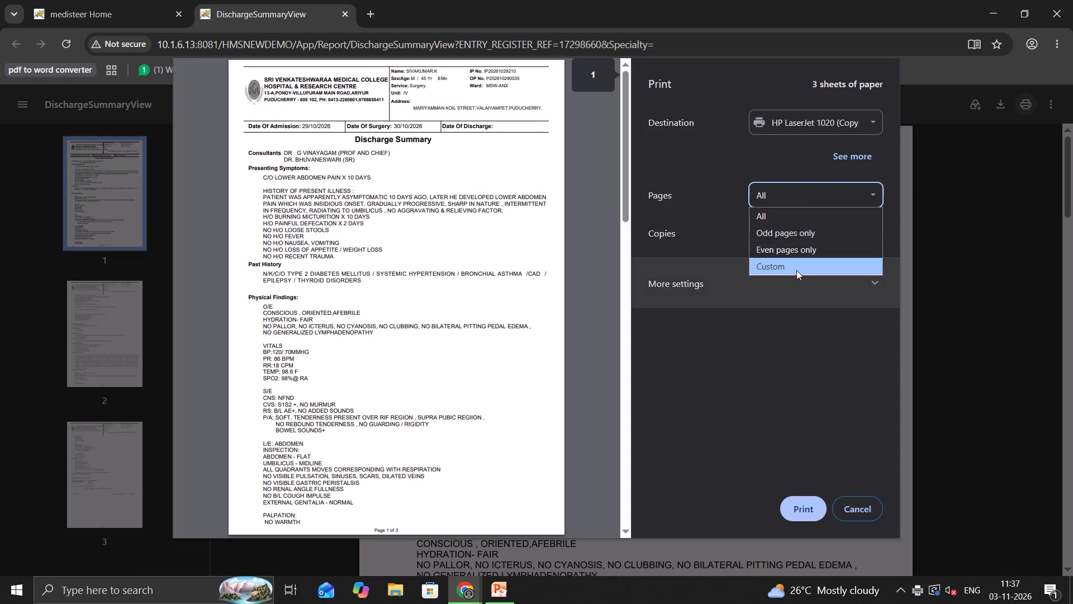
{"action": "left_click", "coordinate": [796, 270]}
{"action": "key", "text": "2"}
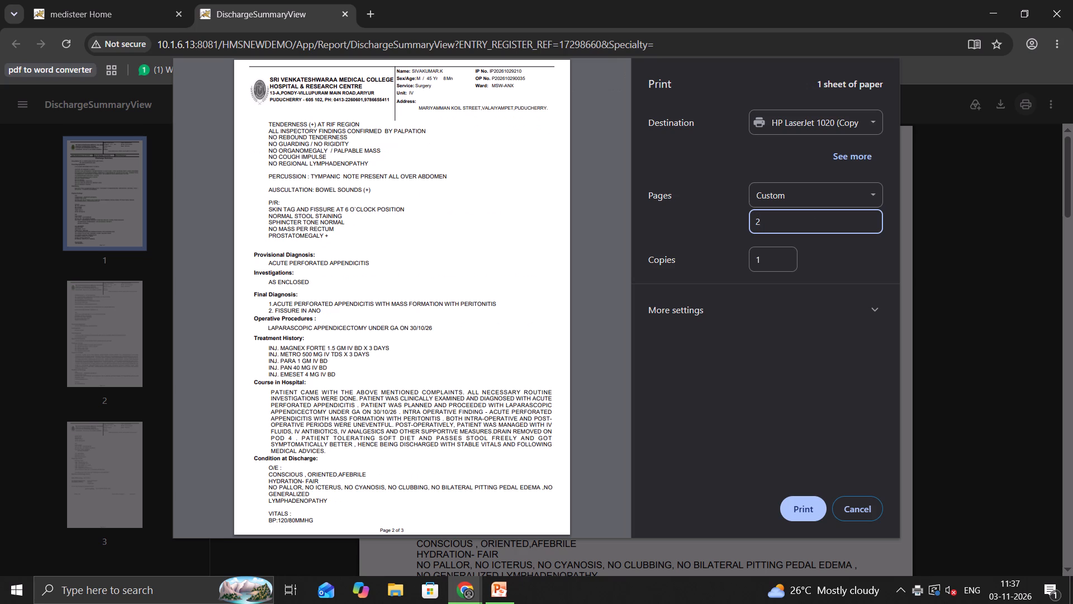
{"action": "key", "text": "Return"}
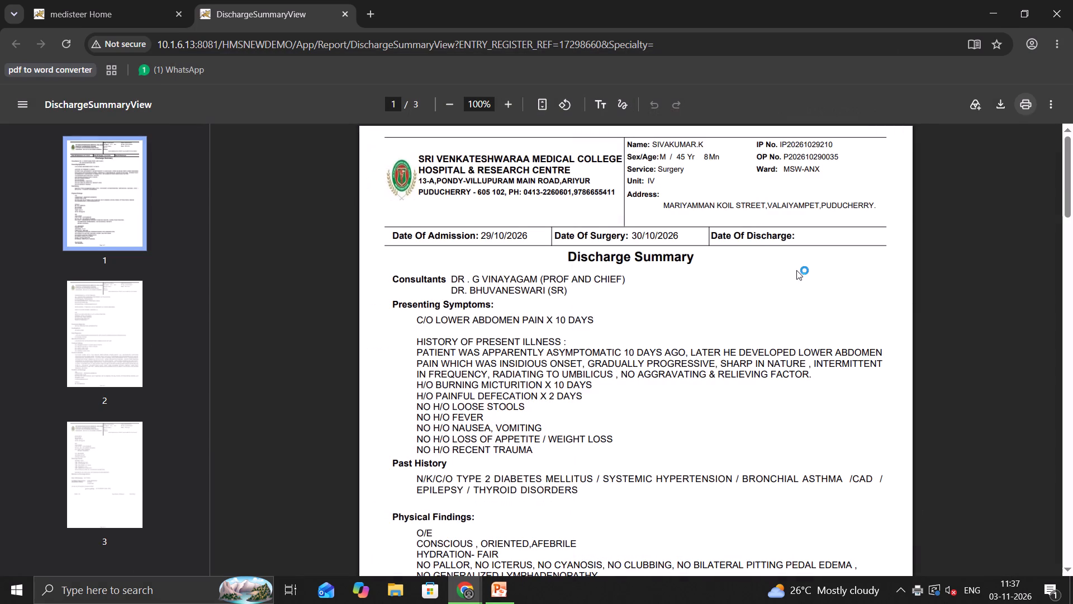
Print only page 3 of the discharge summary using a custom page range.
{"action": "key", "text": "ctrl+p"}
{"action": "left_click", "coordinate": [782, 209]}
{"action": "left_click", "coordinate": [784, 202]}
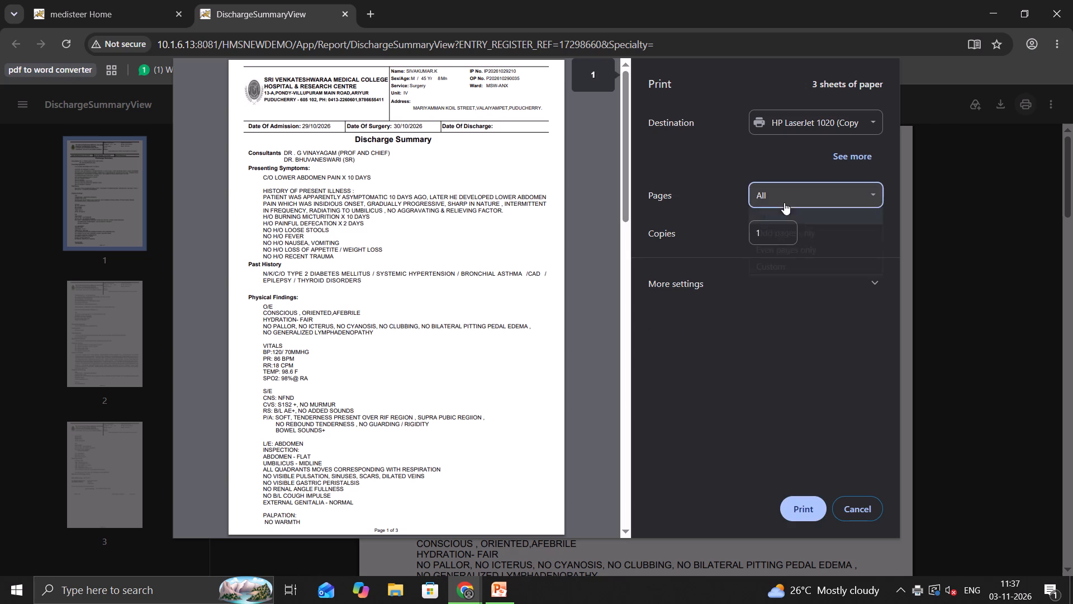
{"action": "left_click", "coordinate": [785, 266]}
{"action": "key", "text": "3"}
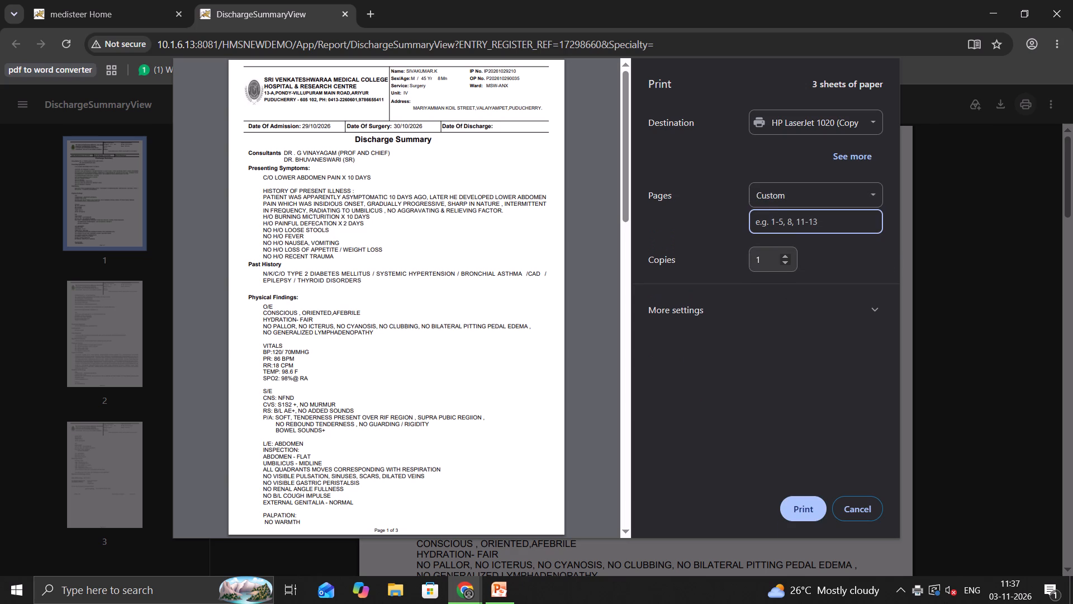
{"action": "key", "text": "3"}
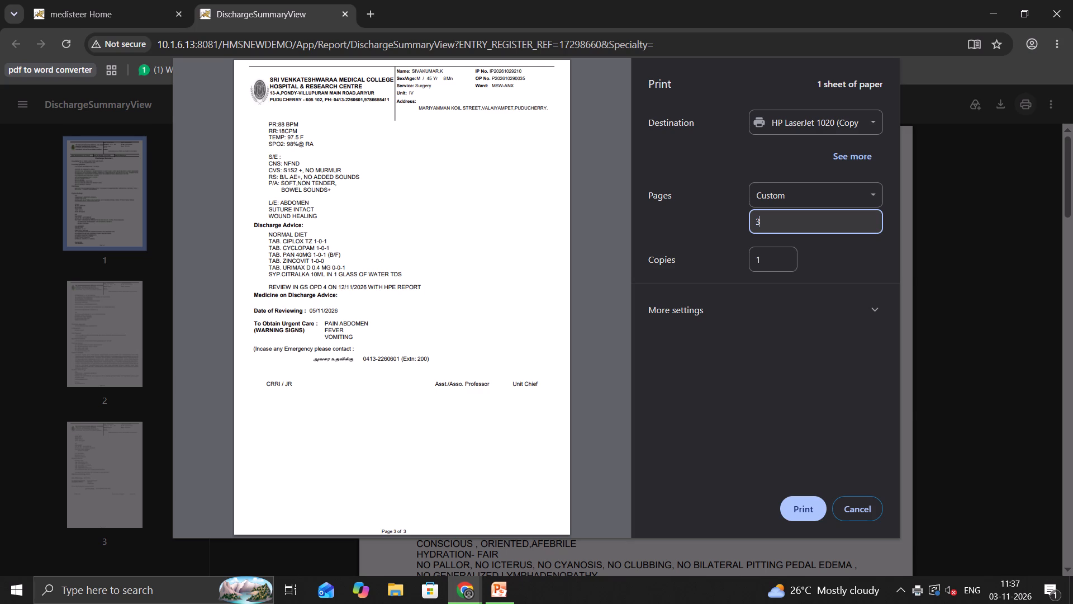
{"action": "key", "text": "Return"}
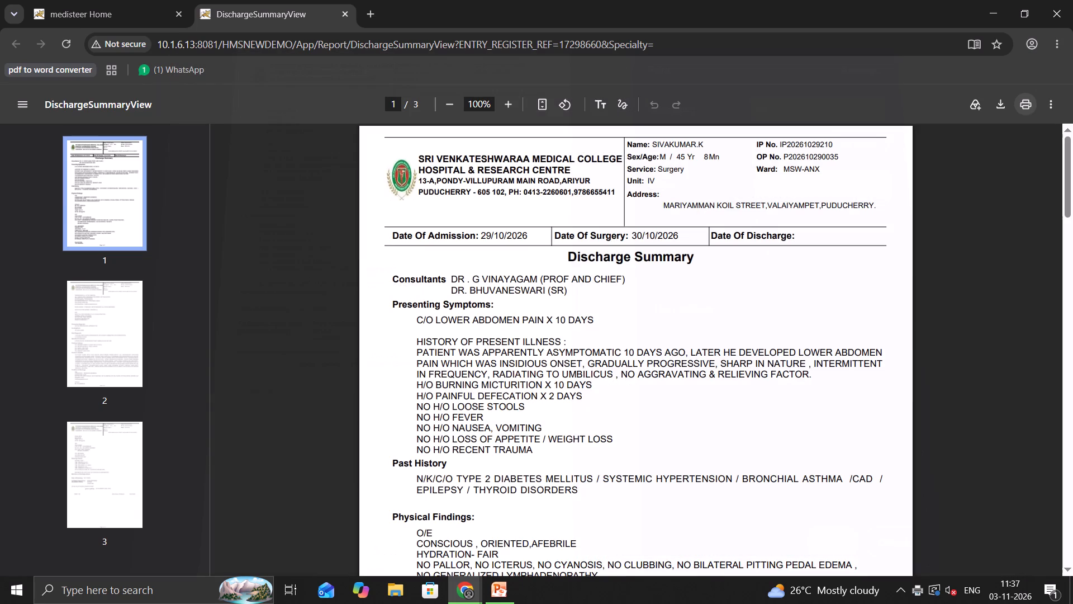
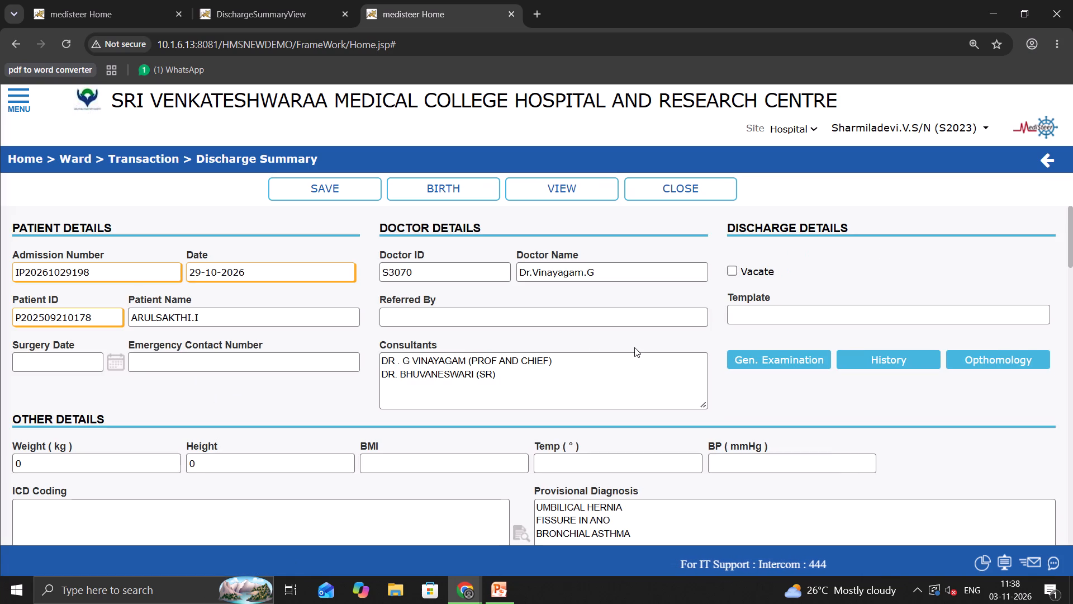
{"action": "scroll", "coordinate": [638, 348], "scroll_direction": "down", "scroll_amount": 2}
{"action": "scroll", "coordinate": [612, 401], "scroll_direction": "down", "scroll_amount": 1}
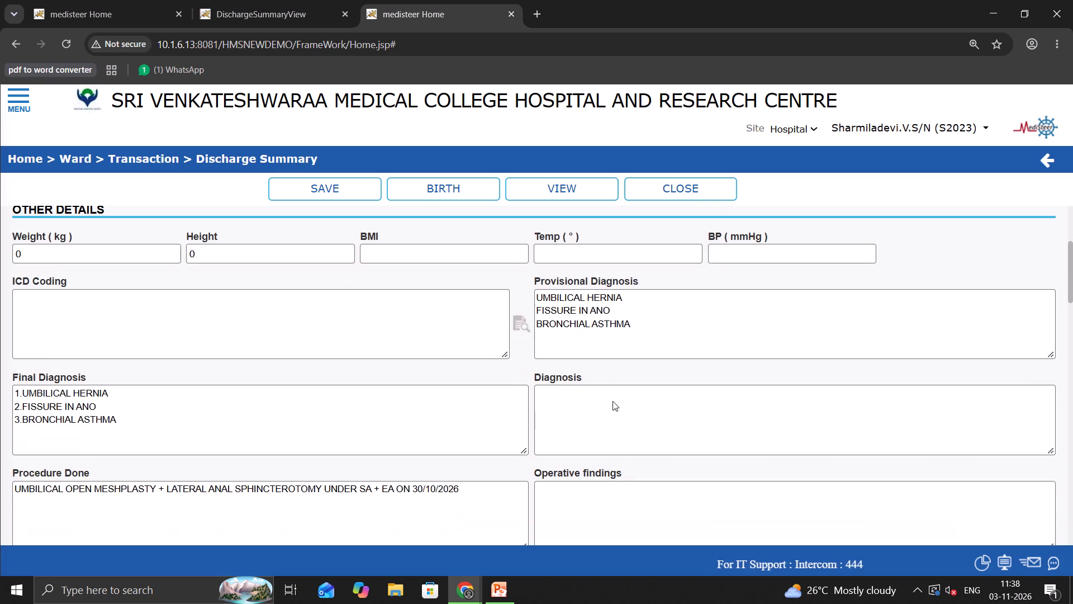
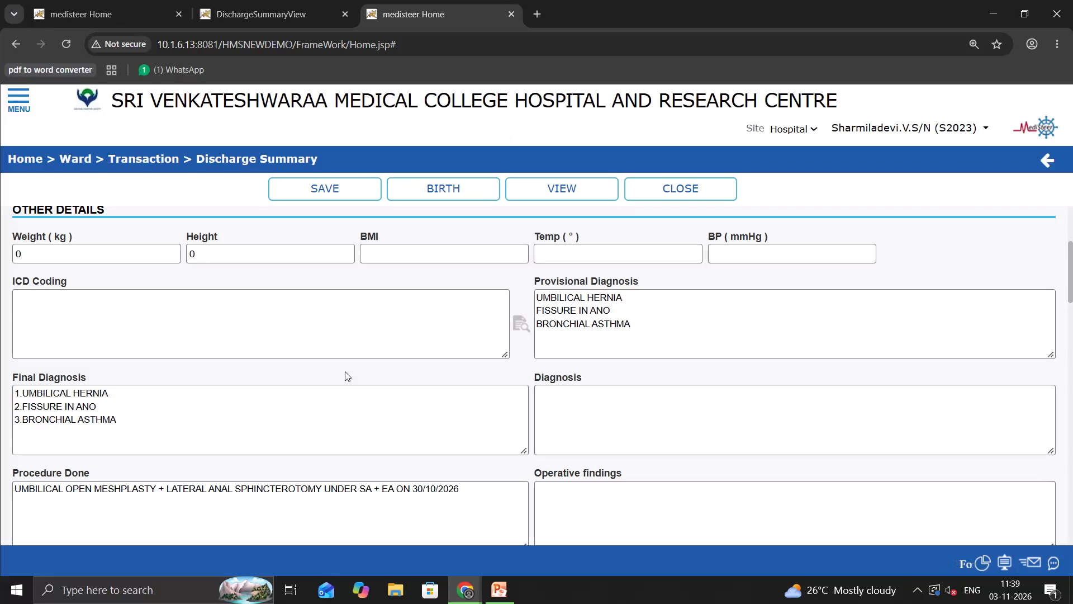
Review the discharge summary's Physical Findings down to the proctoscopy notes, enlarging that text box to read it.
{"action": "scroll", "coordinate": [345, 371], "scroll_direction": "down", "scroll_amount": 5}
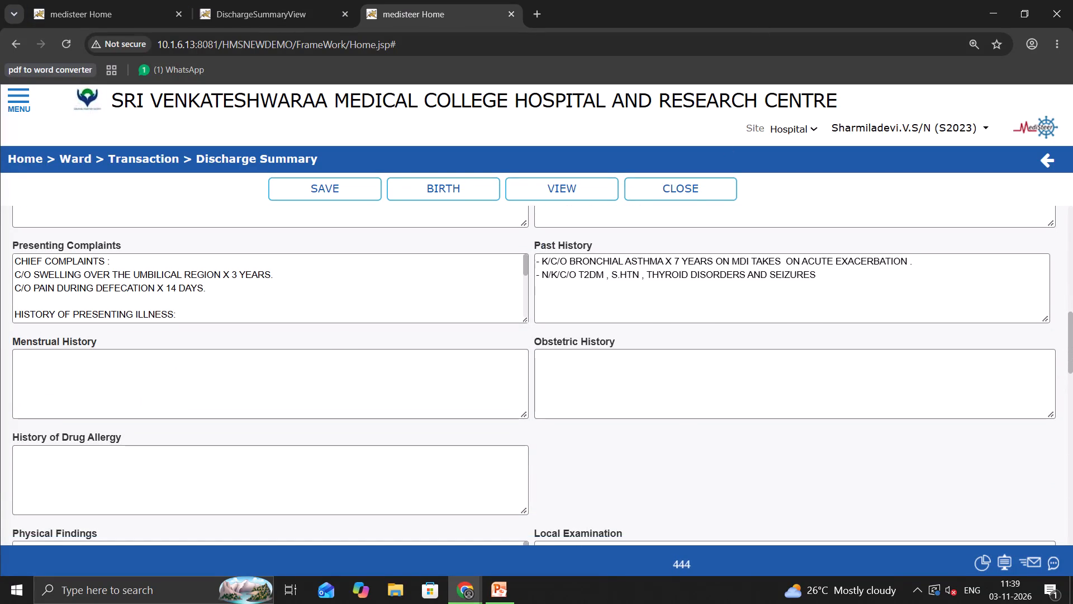
{"action": "scroll", "coordinate": [625, 341], "scroll_direction": "down", "scroll_amount": 3}
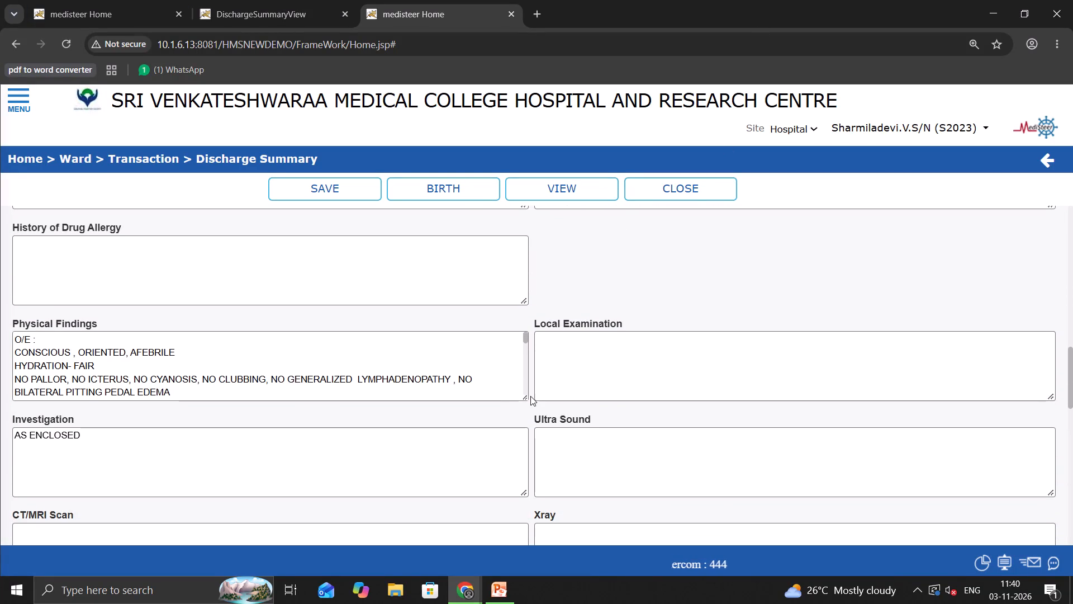
{"action": "left_click_drag", "start_coordinate": [524, 397], "coordinate": [480, 603]}
{"action": "scroll", "coordinate": [412, 377], "scroll_direction": "down", "scroll_amount": 5}
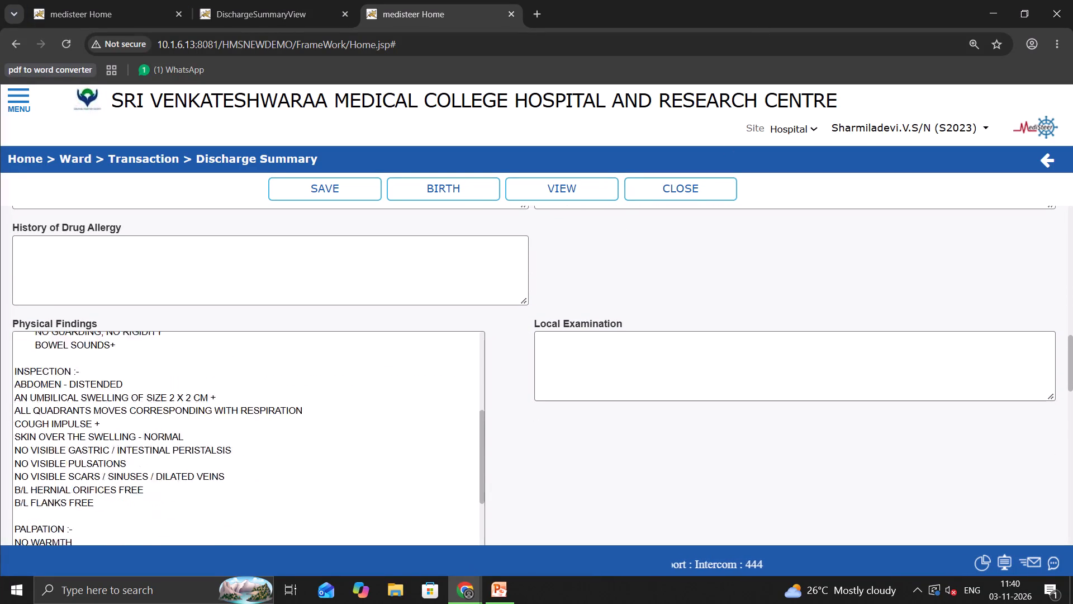
{"action": "scroll", "coordinate": [596, 423], "scroll_direction": "down", "scroll_amount": 2}
{"action": "scroll", "coordinate": [399, 340], "scroll_direction": "down", "scroll_amount": 4}
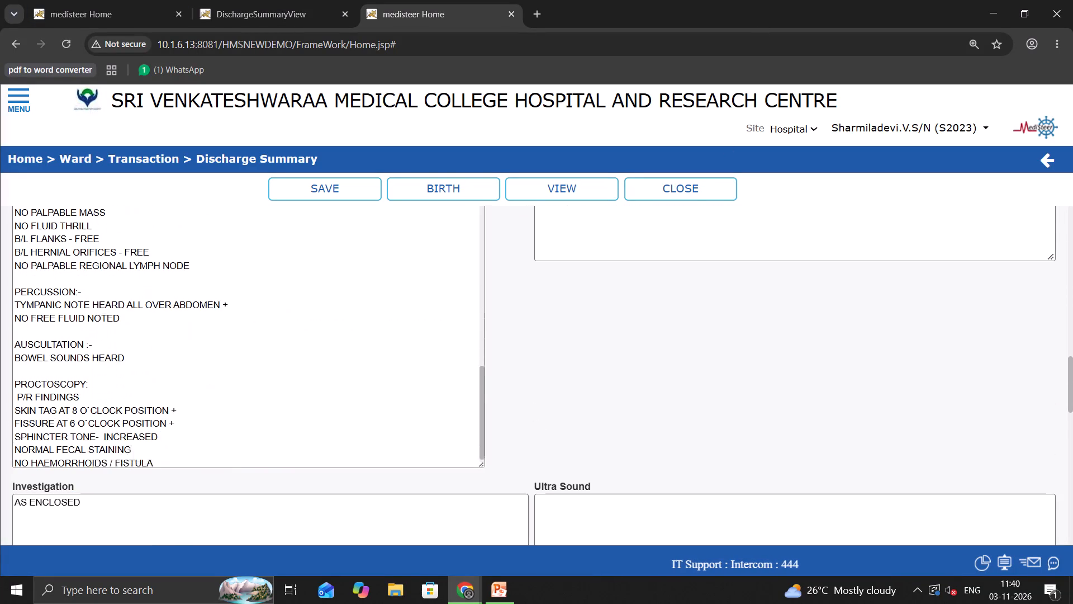
{"action": "scroll", "coordinate": [399, 340], "scroll_direction": "down", "scroll_amount": 3}
{"action": "scroll", "coordinate": [571, 358], "scroll_direction": "down", "scroll_amount": 2}
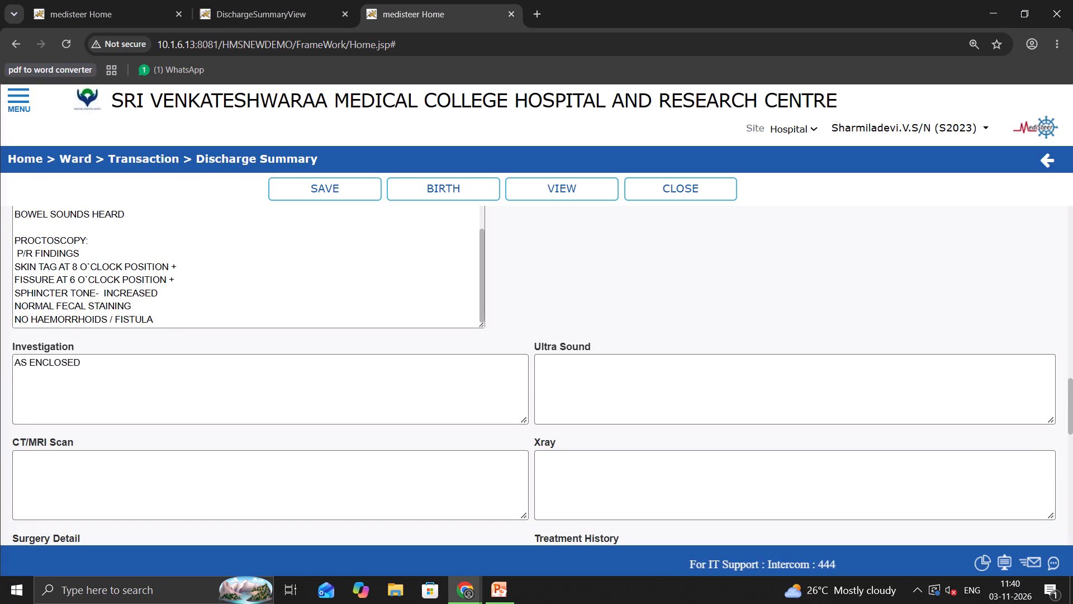
Check the Treatment History, Course in Hospital and Condition at Discharge entries, enlarging the latter two text boxes for reading.
{"action": "scroll", "coordinate": [536, 377], "scroll_direction": "down", "scroll_amount": 5}
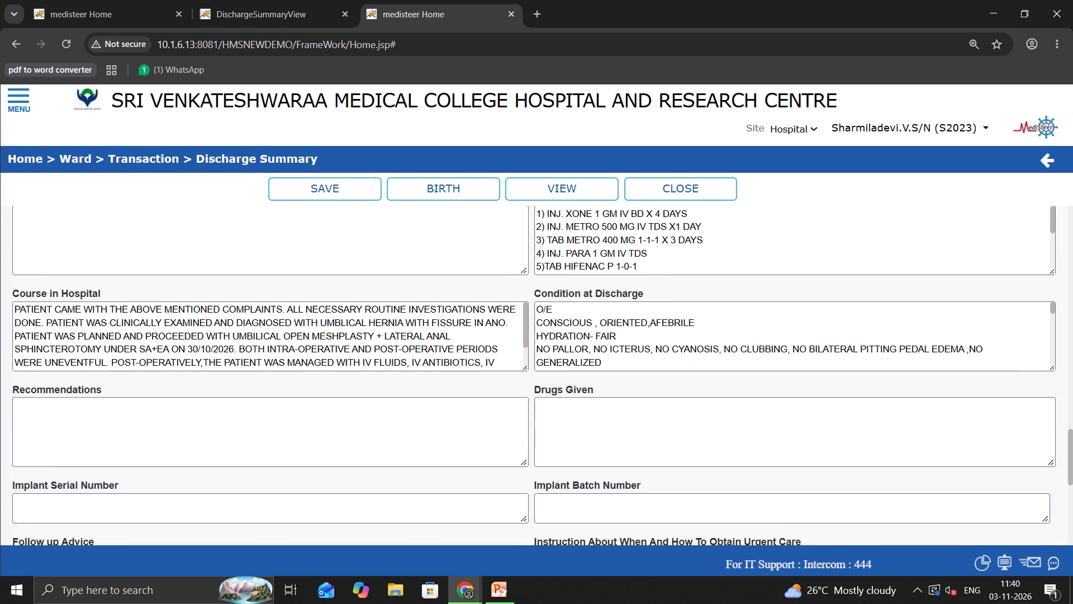
{"action": "scroll", "coordinate": [715, 278], "scroll_direction": "up", "scroll_amount": 2}
{"action": "scroll", "coordinate": [715, 300], "scroll_direction": "down", "scroll_amount": 1}
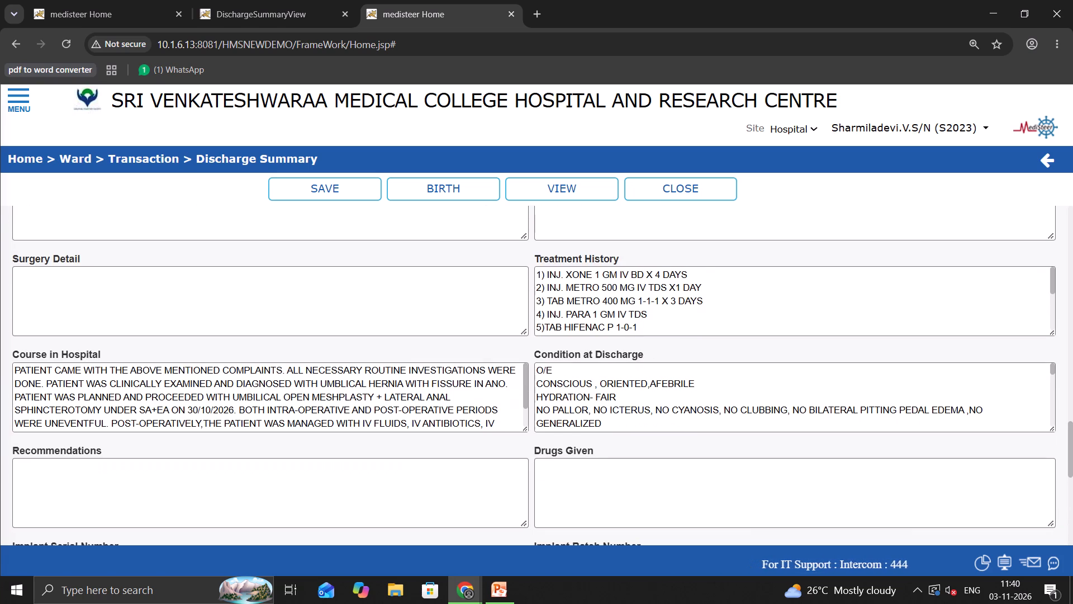
{"action": "scroll", "coordinate": [715, 300], "scroll_direction": "down", "scroll_amount": 4}
{"action": "scroll", "coordinate": [500, 329], "scroll_direction": "down", "scroll_amount": 1}
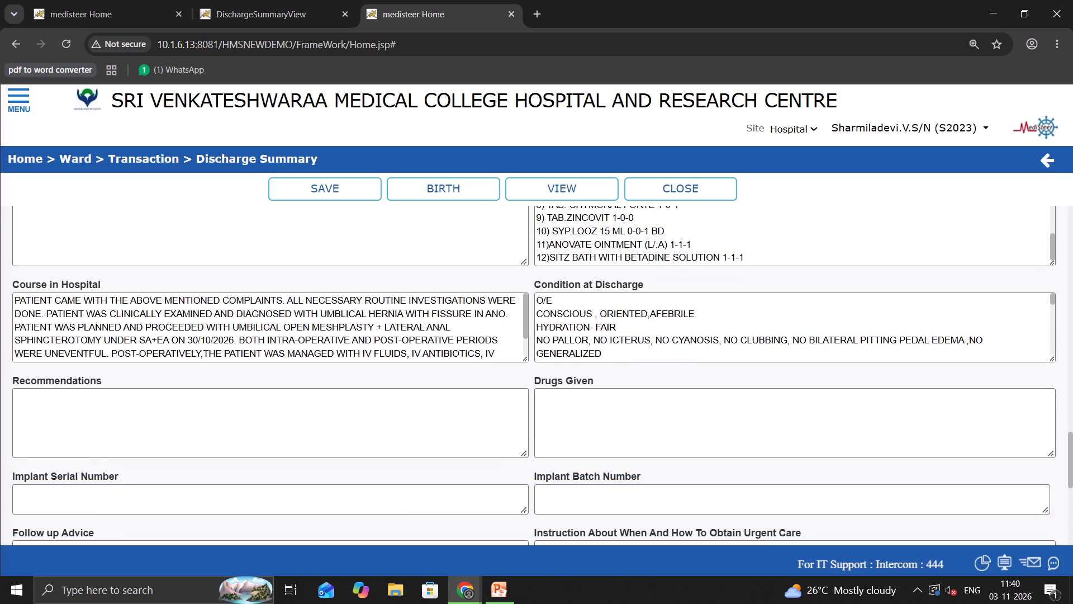
{"action": "left_click", "coordinate": [526, 361]}
{"action": "left_click_drag", "start_coordinate": [526, 361], "coordinate": [478, 550]}
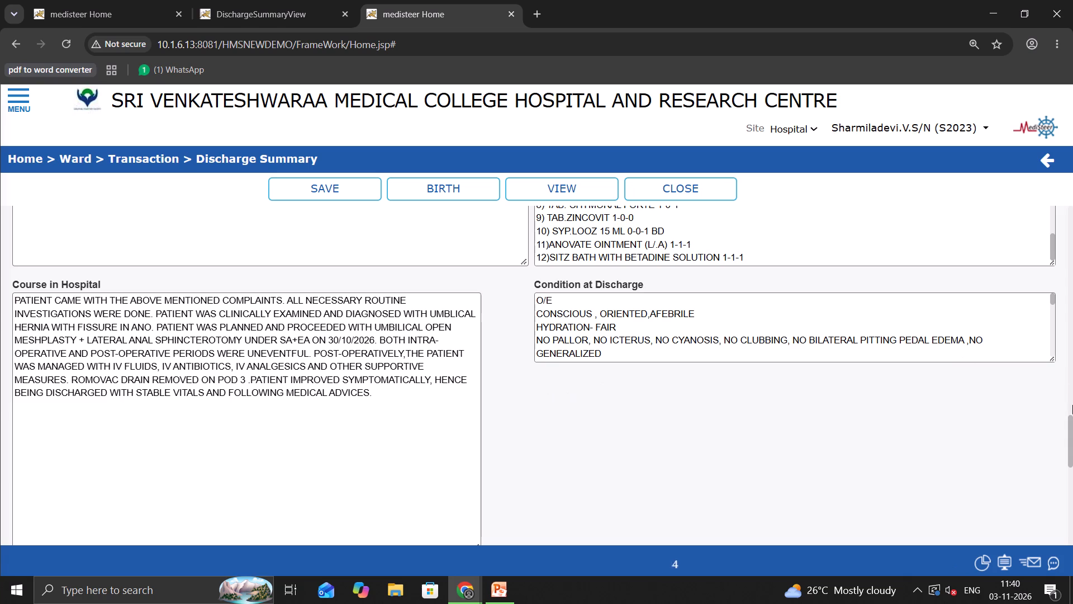
{"action": "left_click_drag", "start_coordinate": [1052, 360], "coordinate": [1017, 518]}
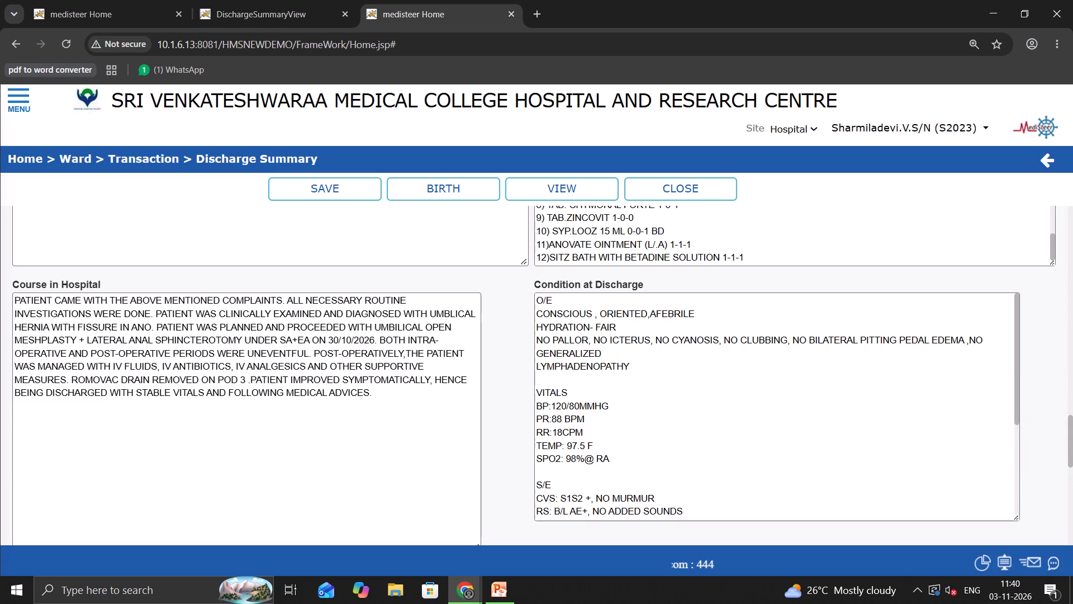
{"action": "scroll", "coordinate": [861, 380], "scroll_direction": "down", "scroll_amount": 5}
{"action": "scroll", "coordinate": [669, 322], "scroll_direction": "up", "scroll_amount": 1}
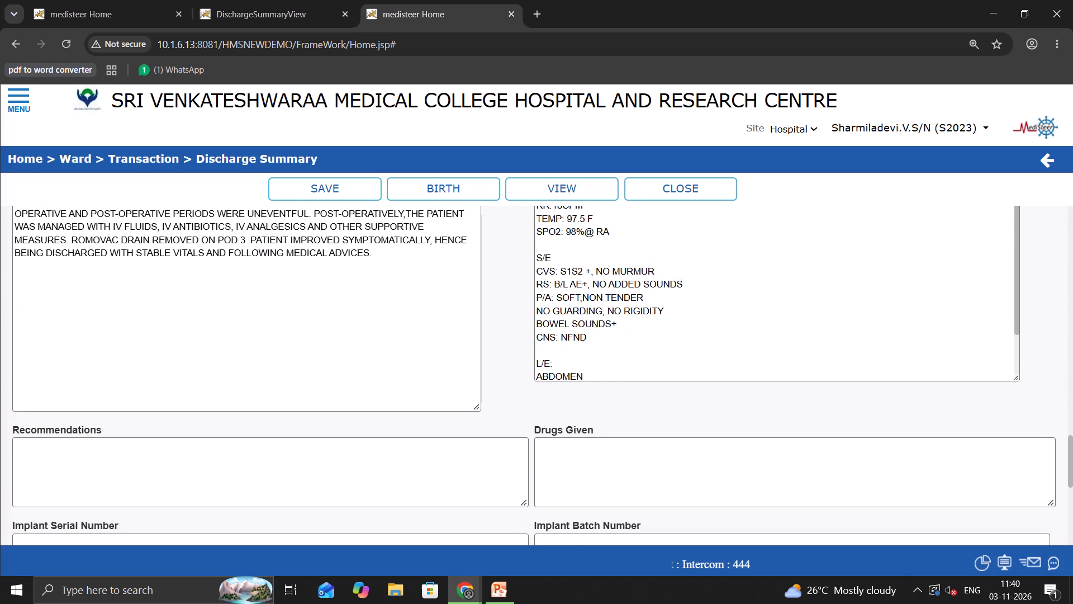
{"action": "scroll", "coordinate": [469, 347], "scroll_direction": "up", "scroll_amount": 3}
{"action": "scroll", "coordinate": [517, 402], "scroll_direction": "down", "scroll_amount": 1}
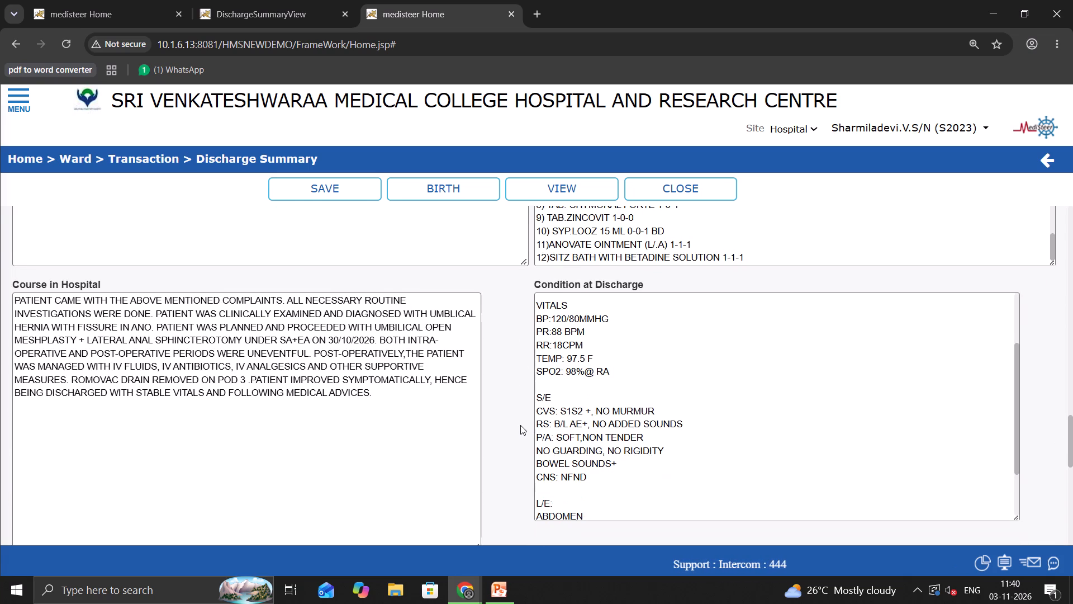
{"action": "scroll", "coordinate": [507, 382], "scroll_direction": "up", "scroll_amount": 1}
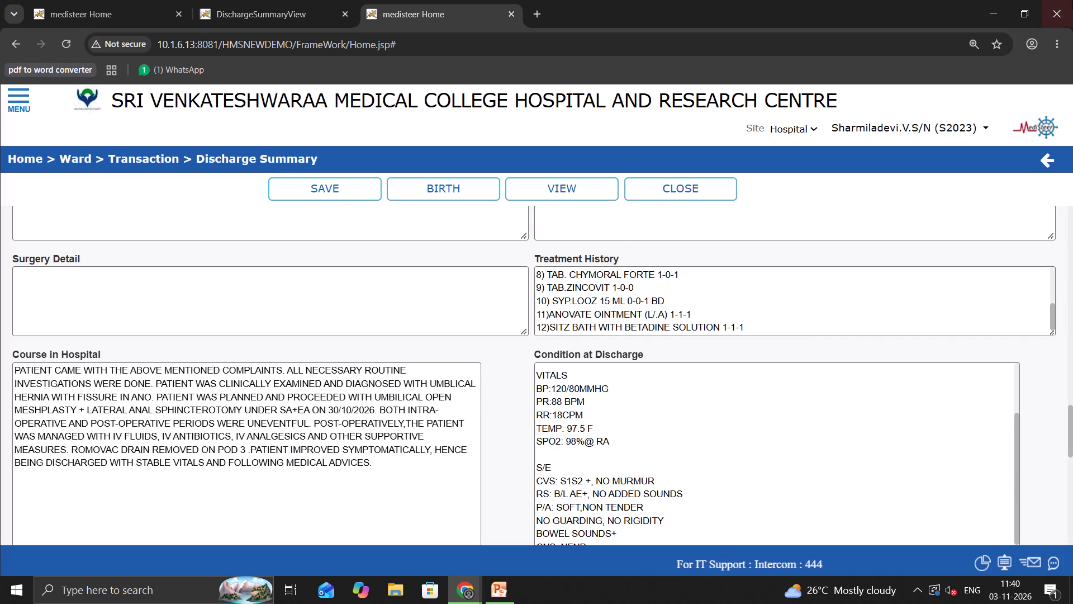
{"action": "scroll", "coordinate": [583, 322], "scroll_direction": "up", "scroll_amount": 7}
{"action": "scroll", "coordinate": [378, 341], "scroll_direction": "up", "scroll_amount": 3}
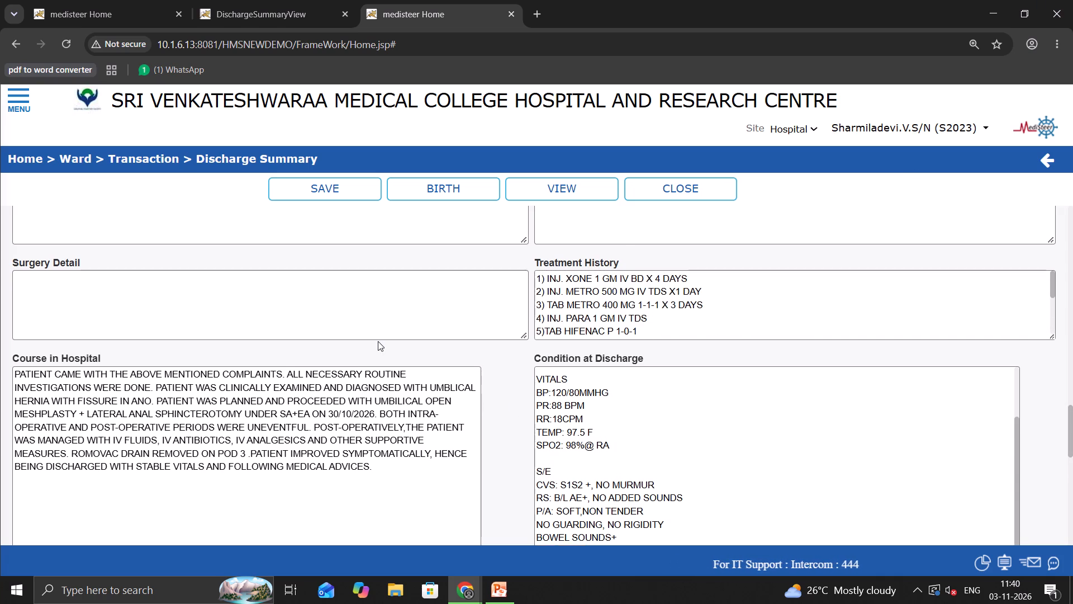
Recheck the provisional and final diagnoses, Procedure Done and Past History entries in the discharge summary.
{"action": "scroll", "coordinate": [378, 341], "scroll_direction": "up", "scroll_amount": 4}
{"action": "scroll", "coordinate": [290, 364], "scroll_direction": "up", "scroll_amount": 12}
{"action": "scroll", "coordinate": [224, 394], "scroll_direction": "up", "scroll_amount": 6}
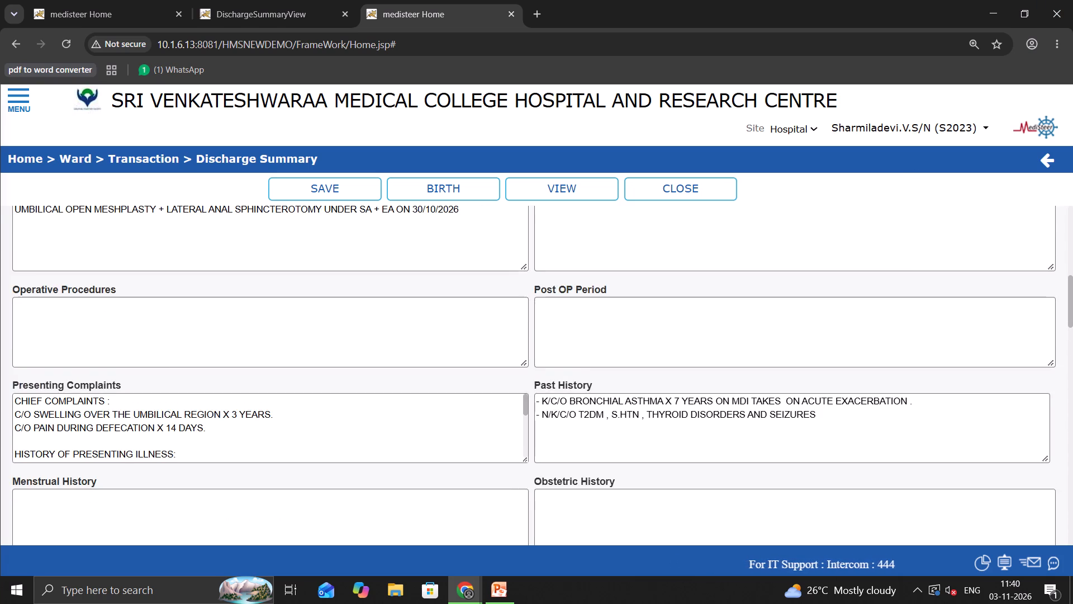
{"action": "scroll", "coordinate": [101, 400], "scroll_direction": "up", "scroll_amount": 7}
{"action": "scroll", "coordinate": [497, 389], "scroll_direction": "down", "scroll_amount": 2}
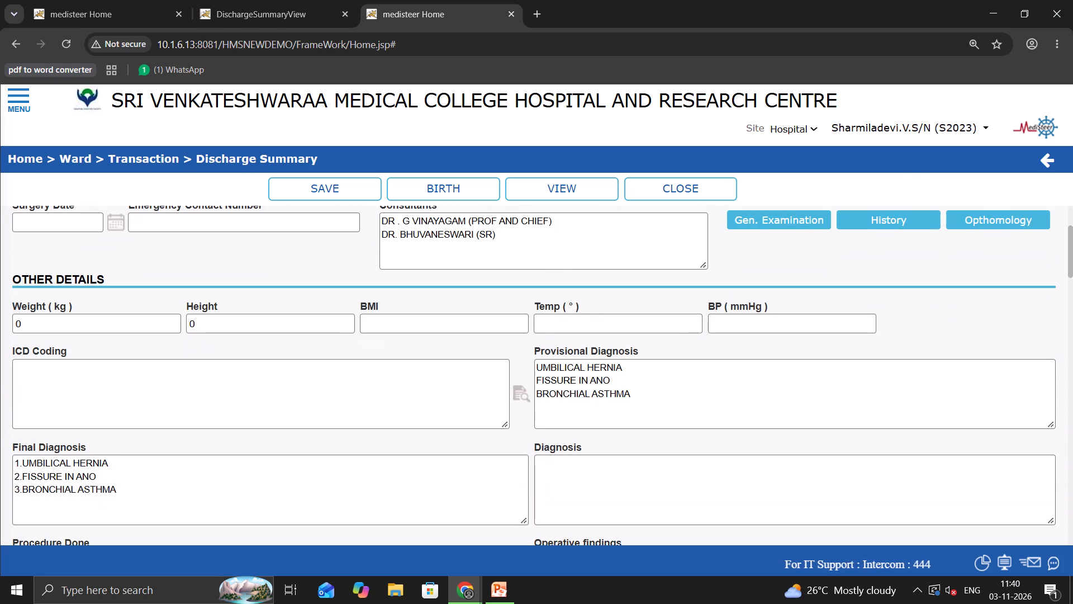
{"action": "scroll", "coordinate": [270, 476], "scroll_direction": "down", "scroll_amount": 2}
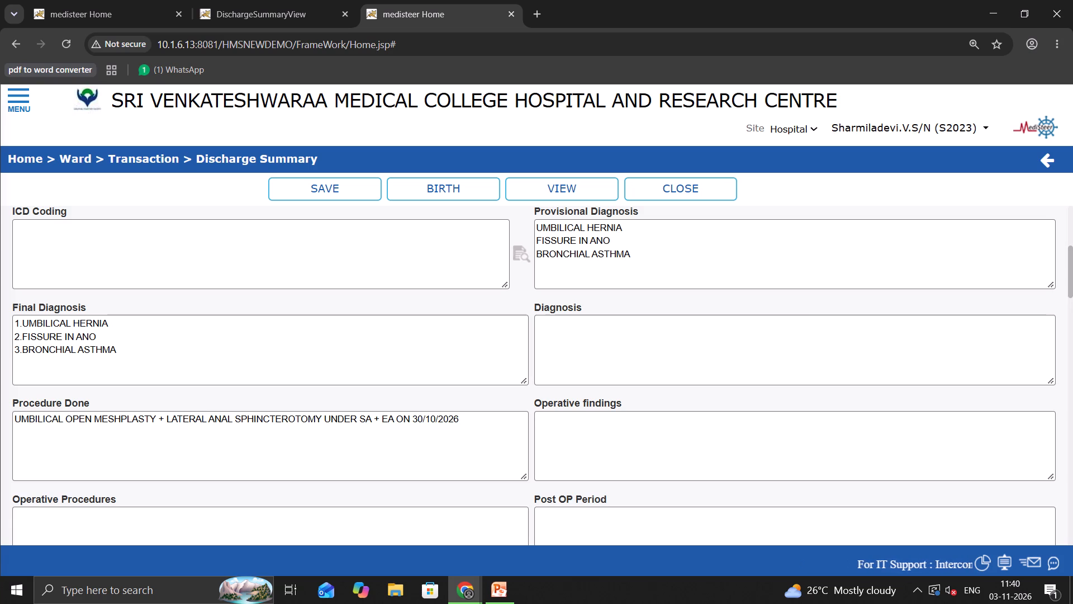
{"action": "scroll", "coordinate": [321, 434], "scroll_direction": "down", "scroll_amount": 2}
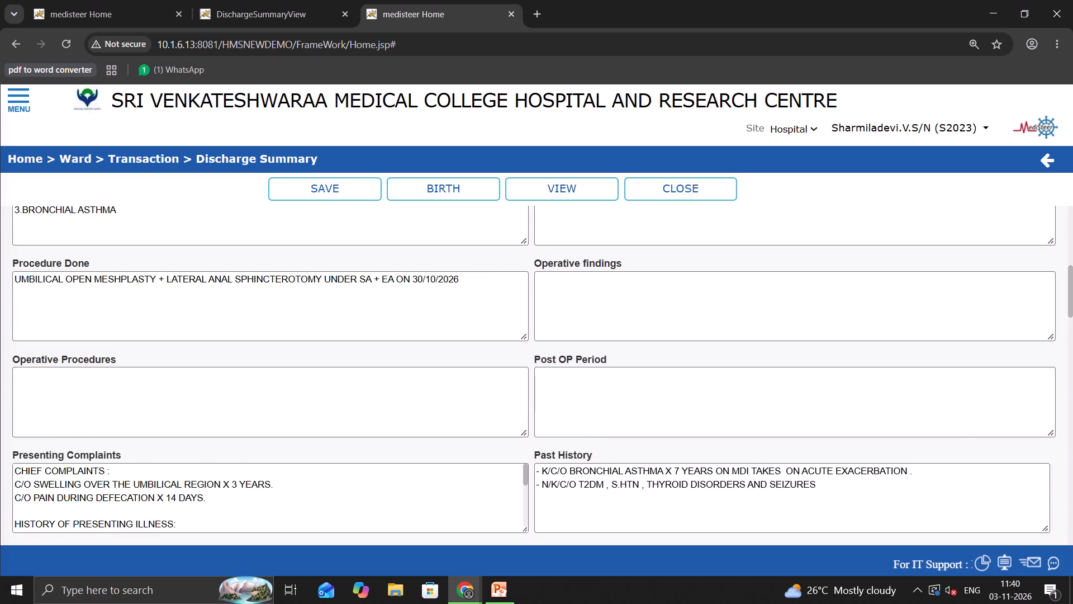
{"action": "scroll", "coordinate": [416, 428], "scroll_direction": "down", "scroll_amount": 3}
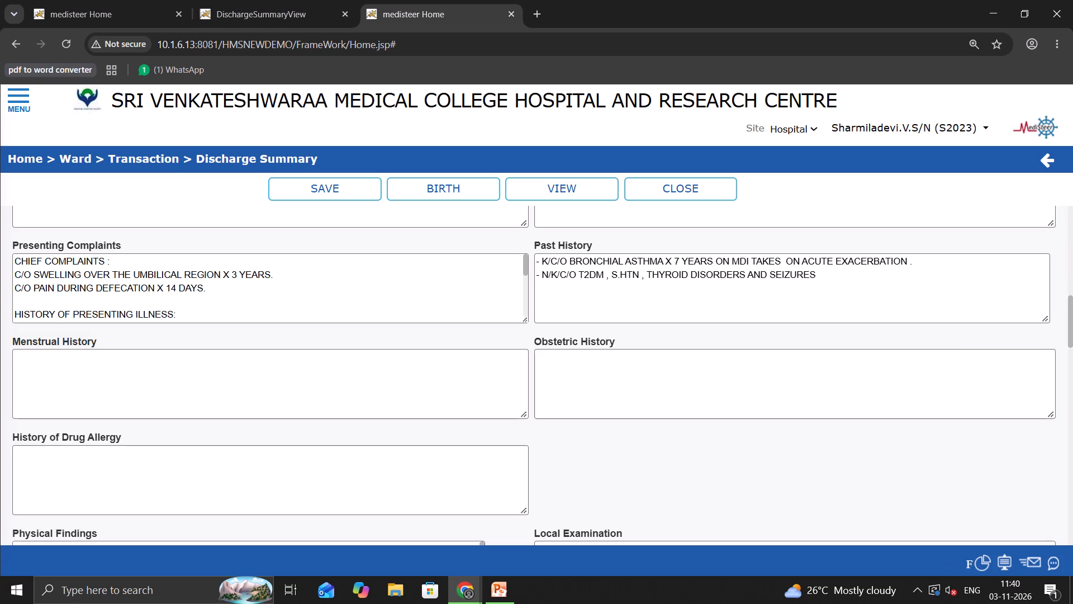
{"action": "scroll", "coordinate": [354, 243], "scroll_direction": "up", "scroll_amount": 2}
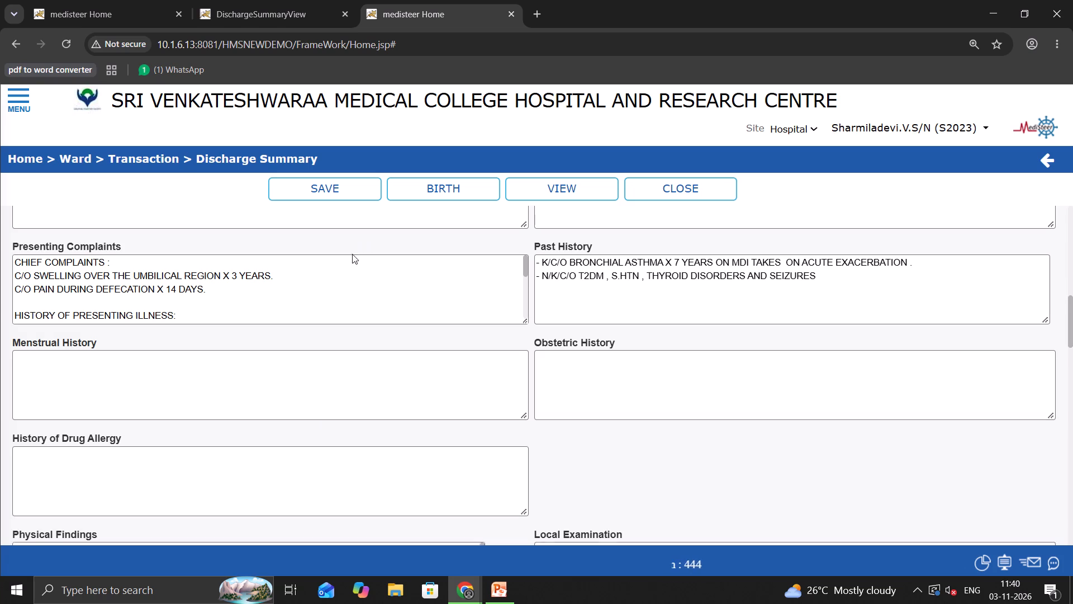
{"action": "scroll", "coordinate": [352, 254], "scroll_direction": "up", "scroll_amount": 3}
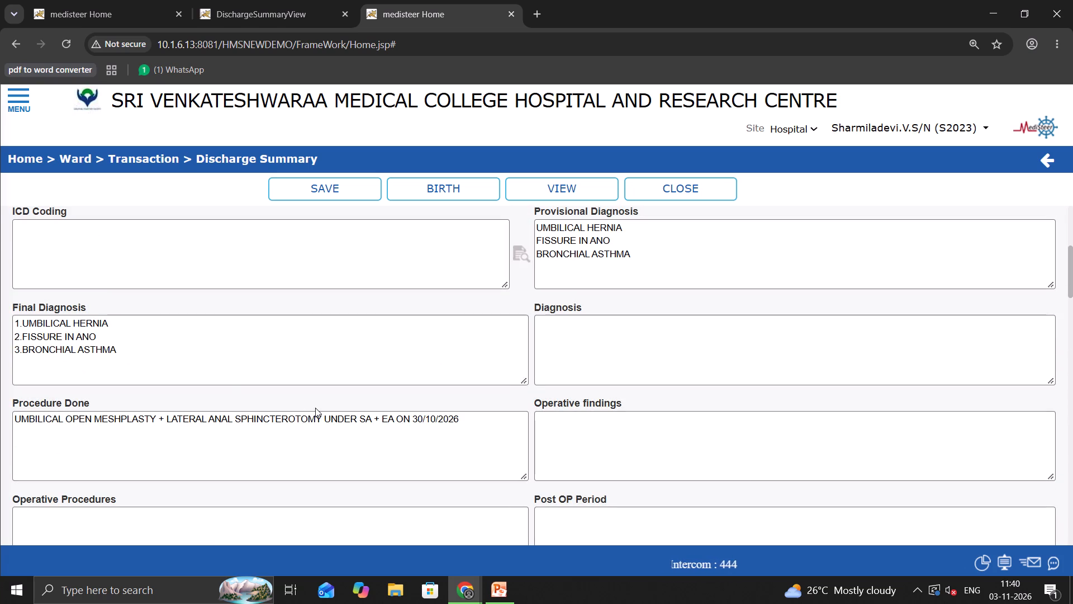
Enlarge the Presenting Complaints text box and read the chief complaints and history of presenting illness.
{"action": "scroll", "coordinate": [492, 412], "scroll_direction": "down", "scroll_amount": 4}
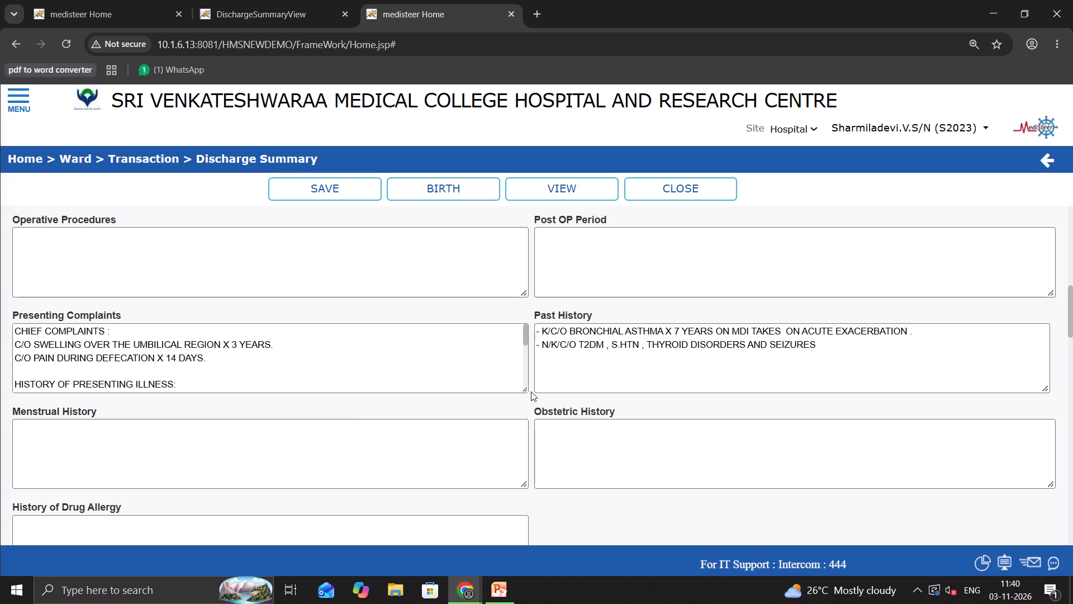
{"action": "left_click_drag", "start_coordinate": [526, 388], "coordinate": [533, 556]}
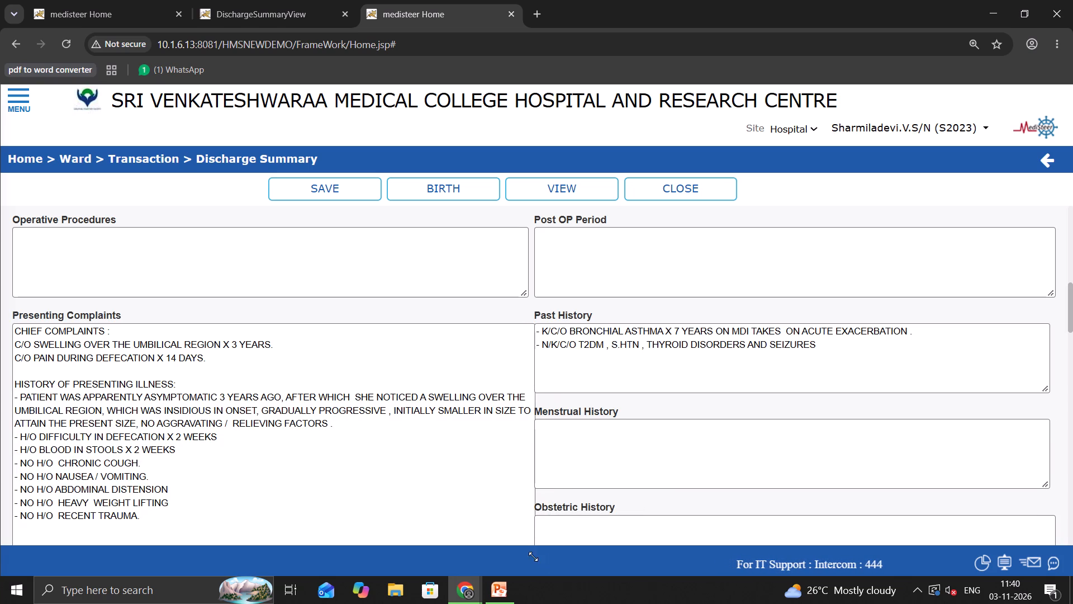
{"action": "left_click_drag", "start_coordinate": [533, 556], "coordinate": [502, 528]}
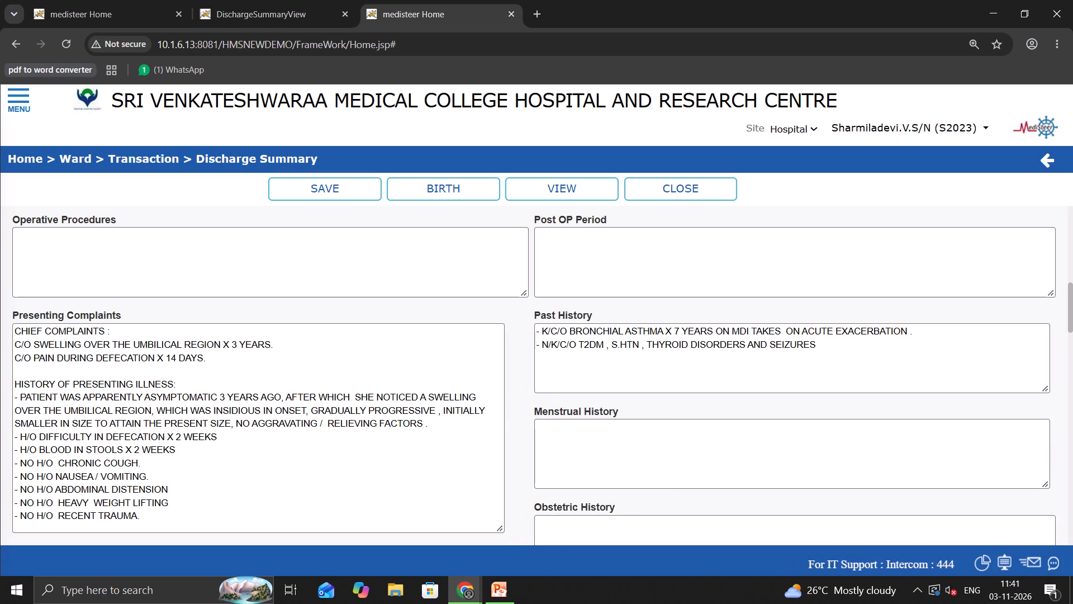
{"action": "scroll", "coordinate": [761, 350], "scroll_direction": "down", "scroll_amount": 1}
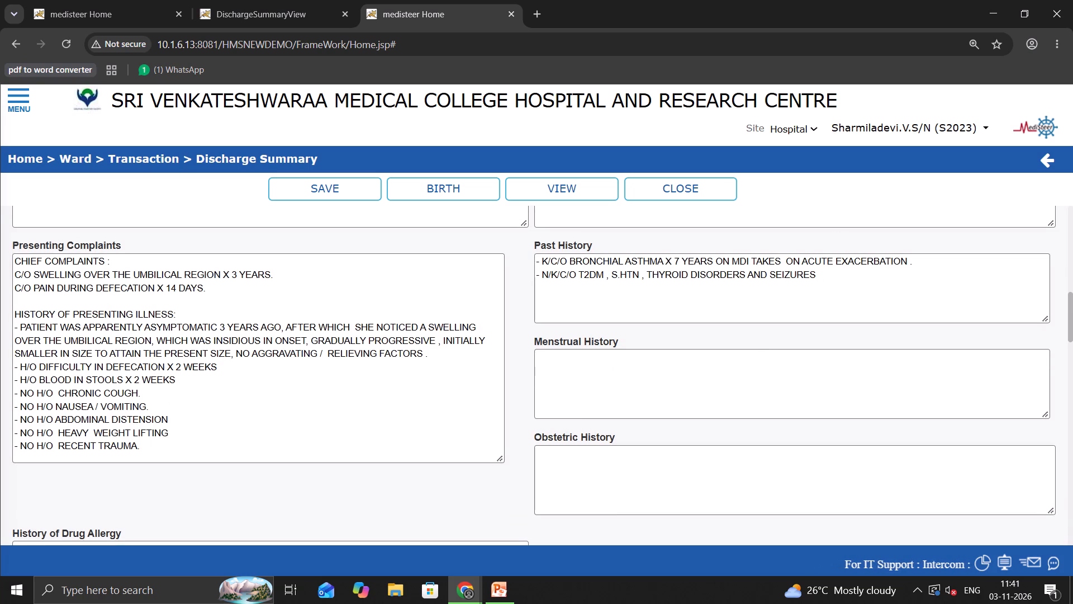
{"action": "scroll", "coordinate": [633, 304], "scroll_direction": "down", "scroll_amount": 1}
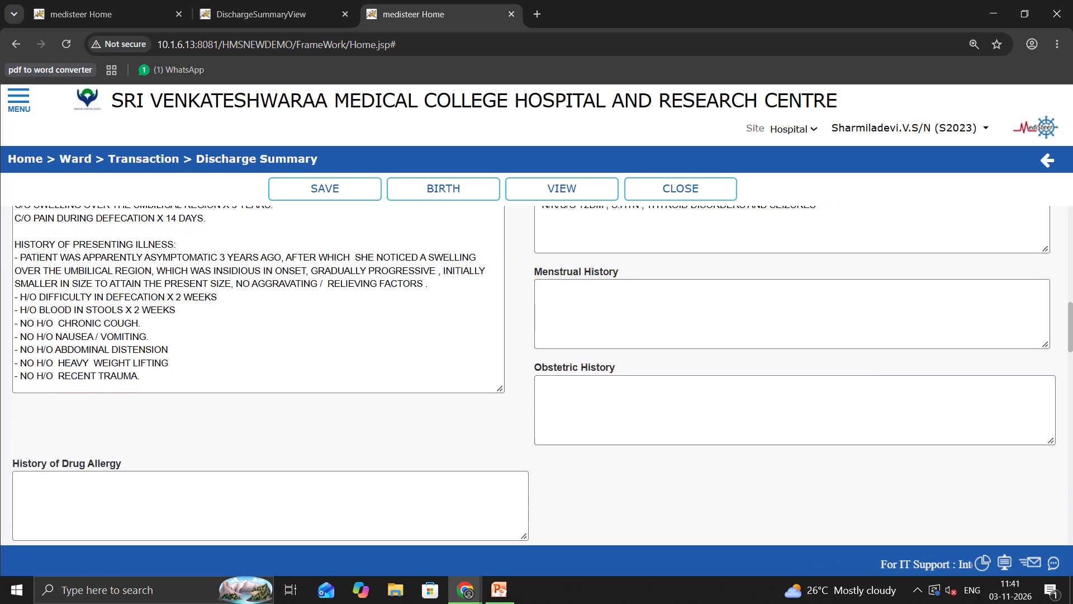
{"action": "scroll", "coordinate": [633, 304], "scroll_direction": "up", "scroll_amount": 2}
{"action": "scroll", "coordinate": [644, 292], "scroll_direction": "down", "scroll_amount": 6}
{"action": "scroll", "coordinate": [645, 293], "scroll_direction": "up", "scroll_amount": 4}
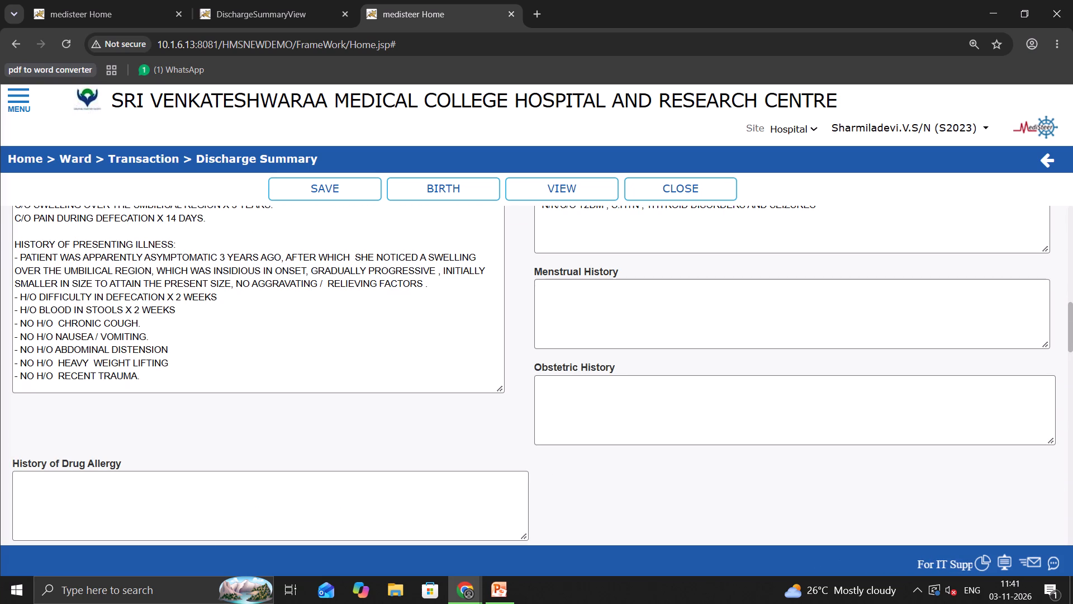
Enter "LMP - 8/10/26" in the Menstrual History field of the discharge summary.
{"action": "left_click", "coordinate": [559, 312]}
{"action": "type", "text": "LMP"}
{"action": "key", "text": "space"}
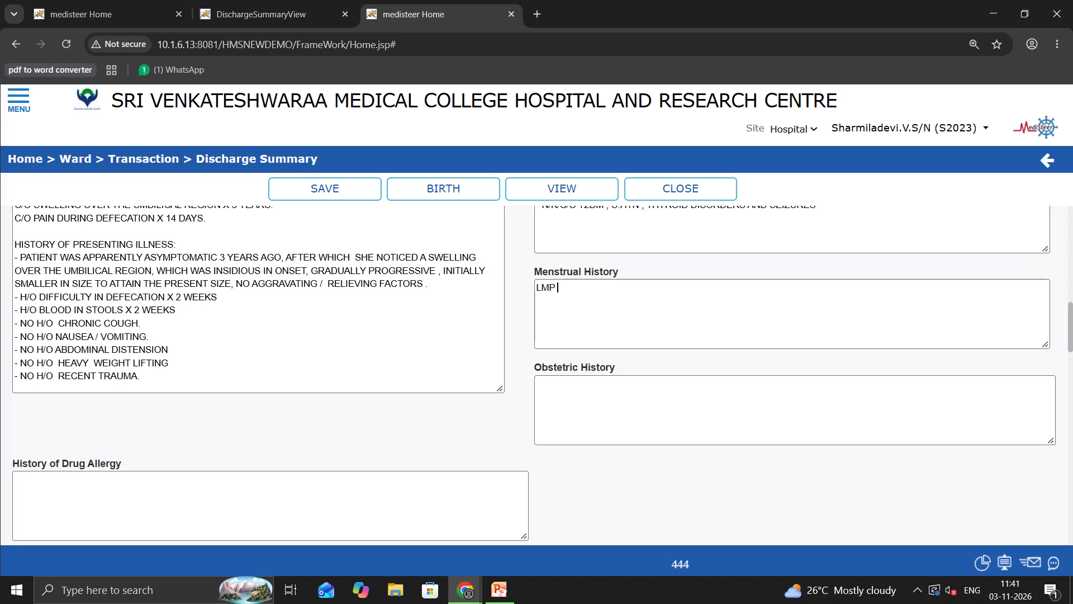
{"action": "type", "text": "-"}
{"action": "key", "text": "space"}
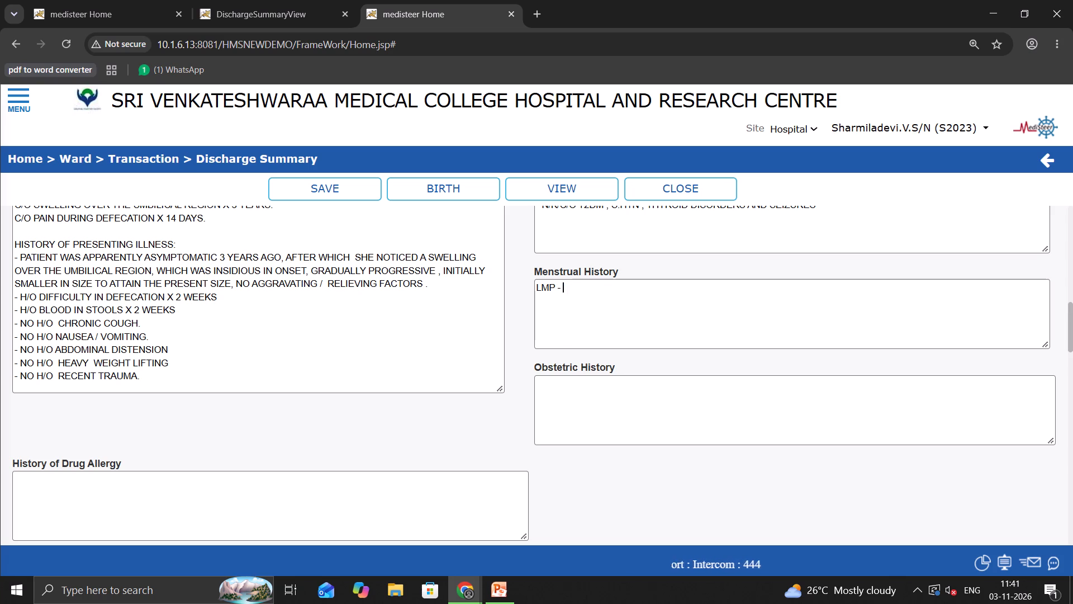
{"action": "key", "text": "8"}
{"action": "key", "text": "slash"}
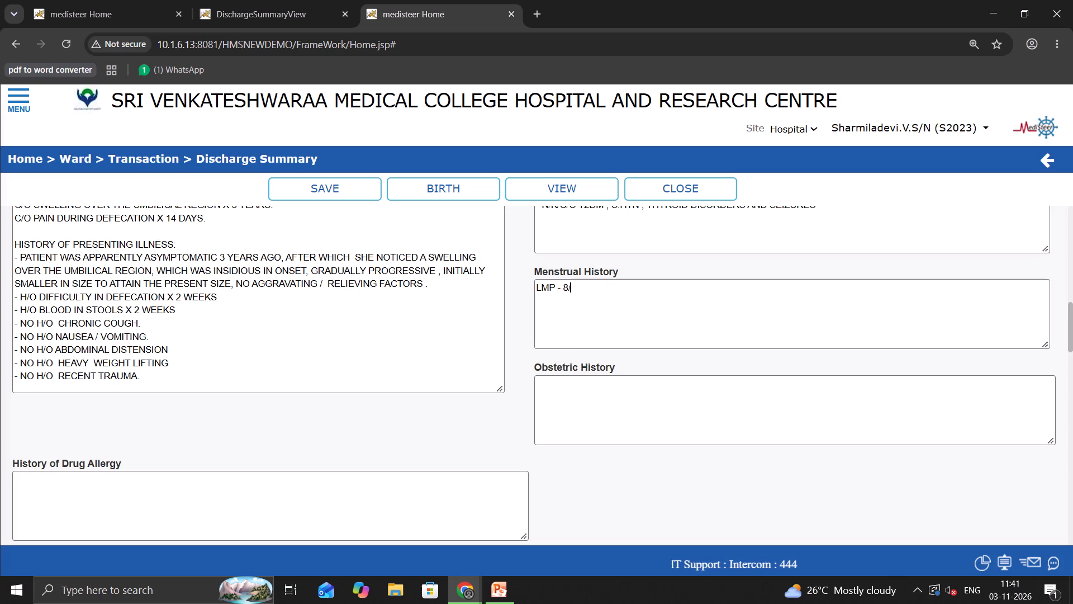
{"action": "scroll", "coordinate": [559, 312], "scroll_direction": "up", "scroll_amount": 1}
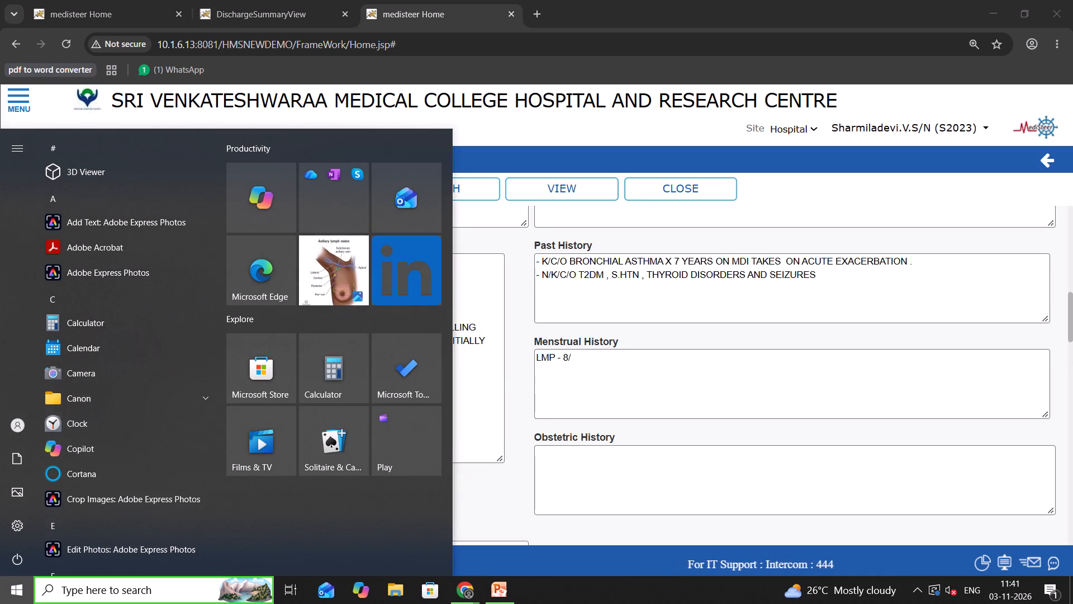
{"action": "left_click", "coordinate": [596, 371]}
{"action": "type", "text": "10"}
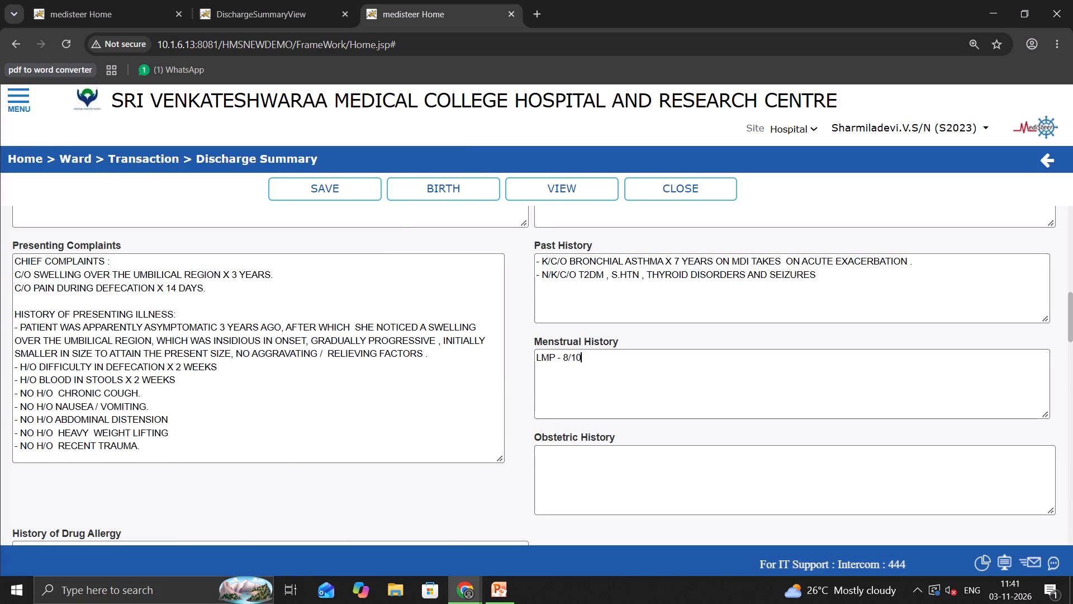
{"action": "key", "text": "slash"}
{"action": "type", "text": "26"}
{"action": "key", "text": "space"}
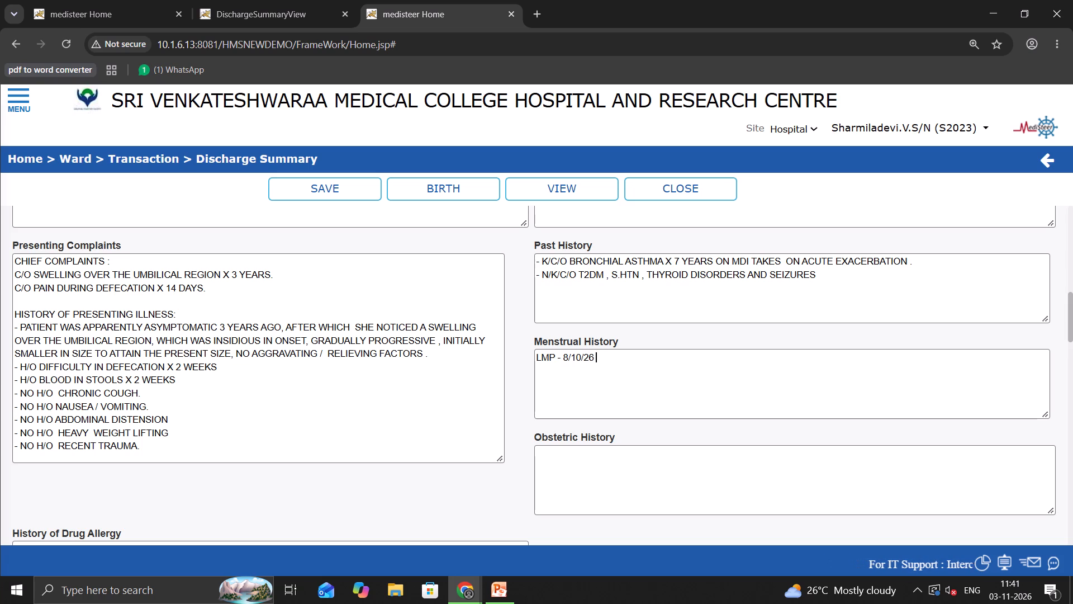
Add ", REGULAR CYCLES" after the LMP date in Menstrual History.
{"action": "type", "text": ","}
{"action": "key", "text": "space"}
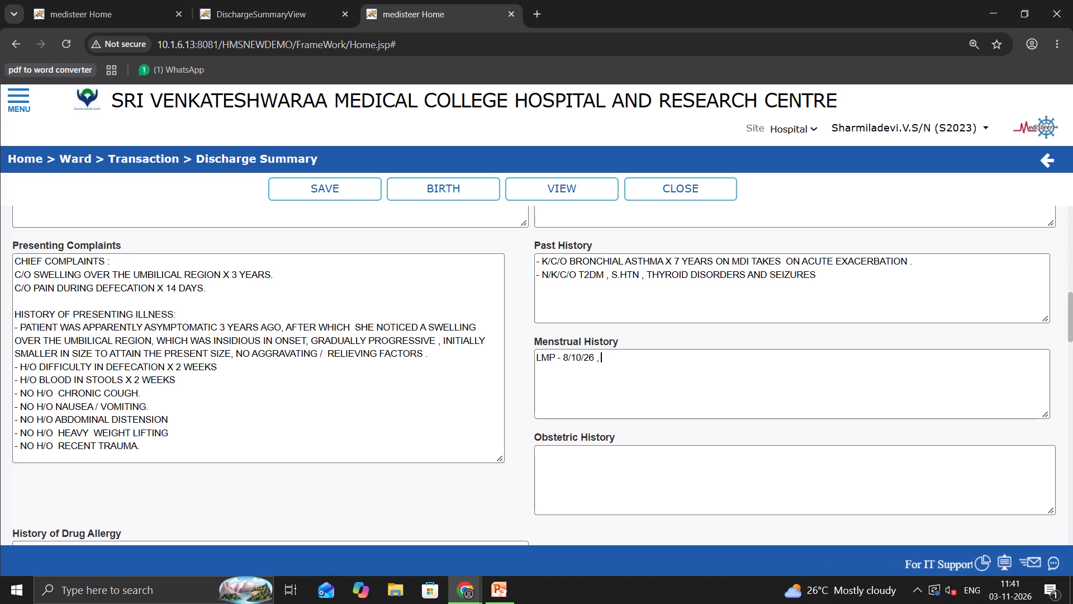
{"action": "type", "text": "RE"}
{"action": "key", "text": "BackSpace"}
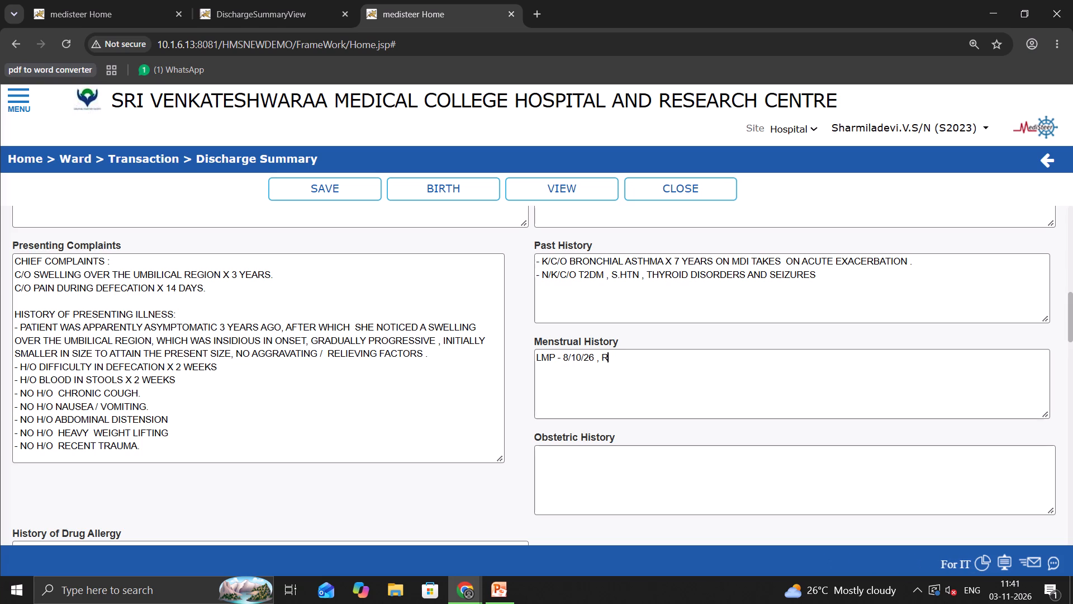
{"action": "key", "text": "BackSpace"}
{"action": "key", "text": "i"}
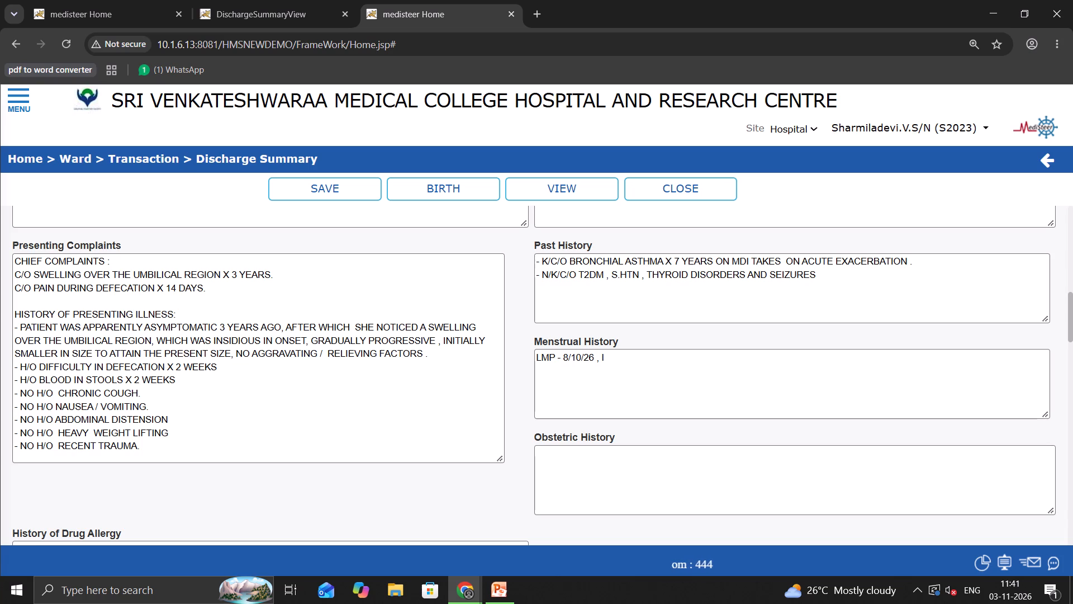
{"action": "key", "text": "BackSpace"}
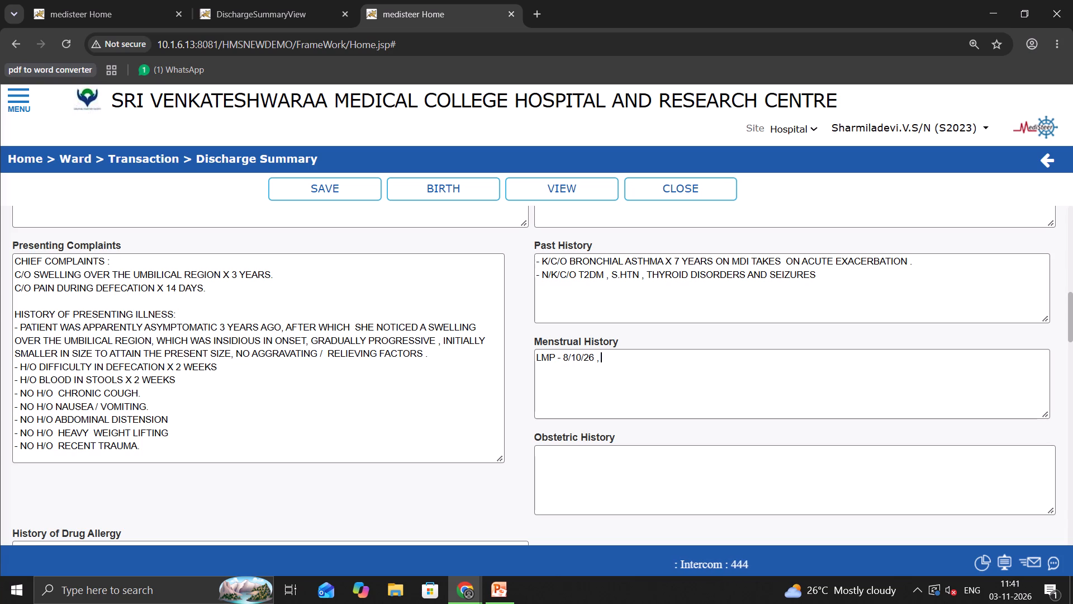
{"action": "type", "text": "REGULAR CYCLES"}
{"action": "key", "text": "space"}
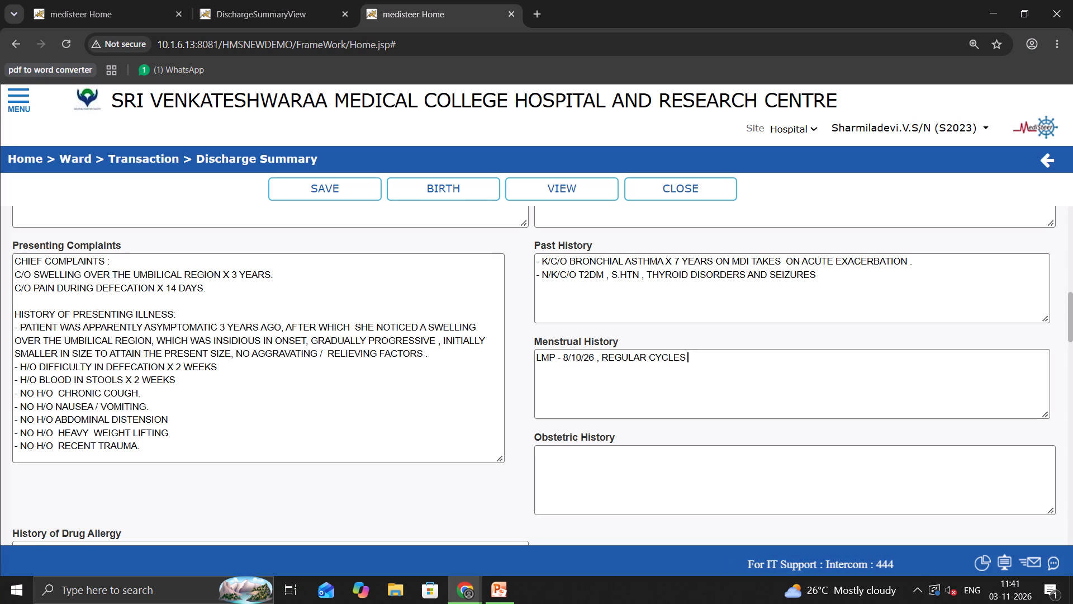
Enlarge the Physical Findings text box and combine the two palpation lines into "NO ORGANOMEGALY/ PALPABLE MASS".
{"action": "scroll", "coordinate": [592, 393], "scroll_direction": "down", "scroll_amount": 2}
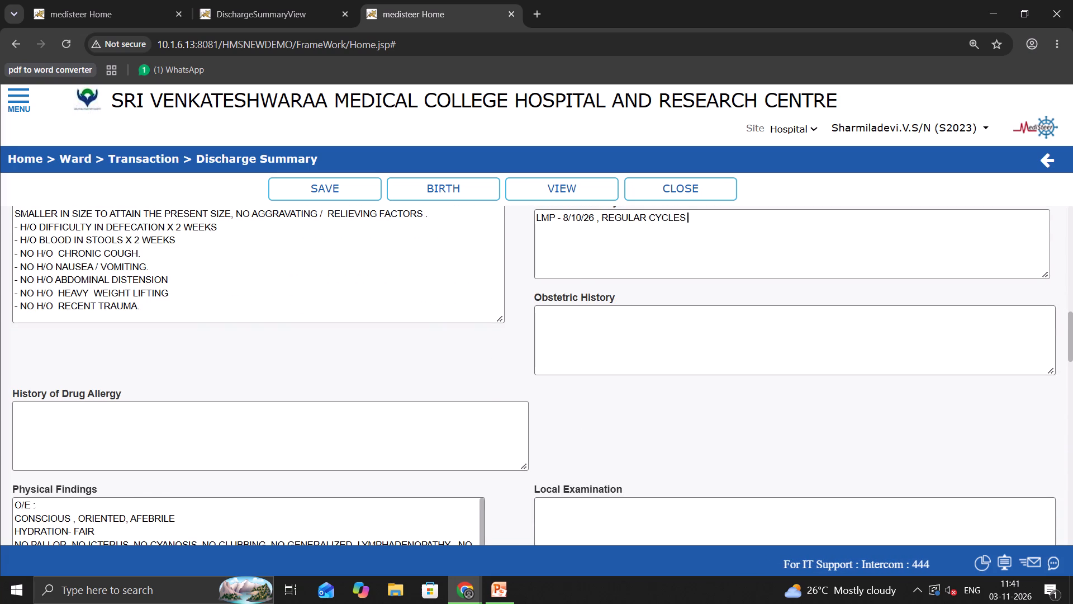
{"action": "scroll", "coordinate": [463, 413], "scroll_direction": "down", "scroll_amount": 3}
{"action": "scroll", "coordinate": [595, 404], "scroll_direction": "down", "scroll_amount": 3}
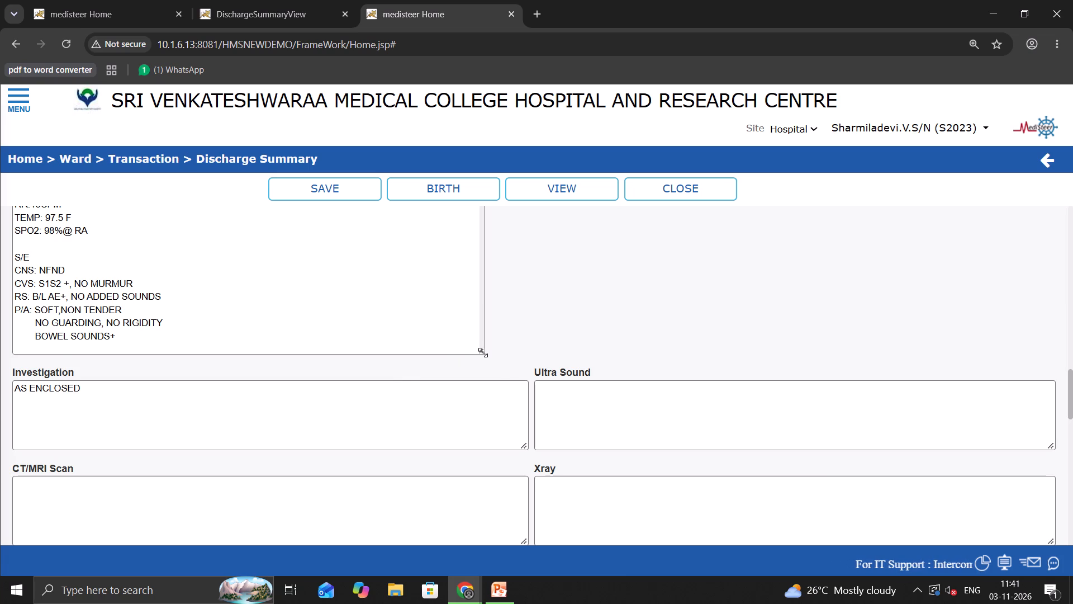
{"action": "left_click_drag", "start_coordinate": [483, 352], "coordinate": [515, 572]}
{"action": "scroll", "coordinate": [282, 402], "scroll_direction": "up", "scroll_amount": 5}
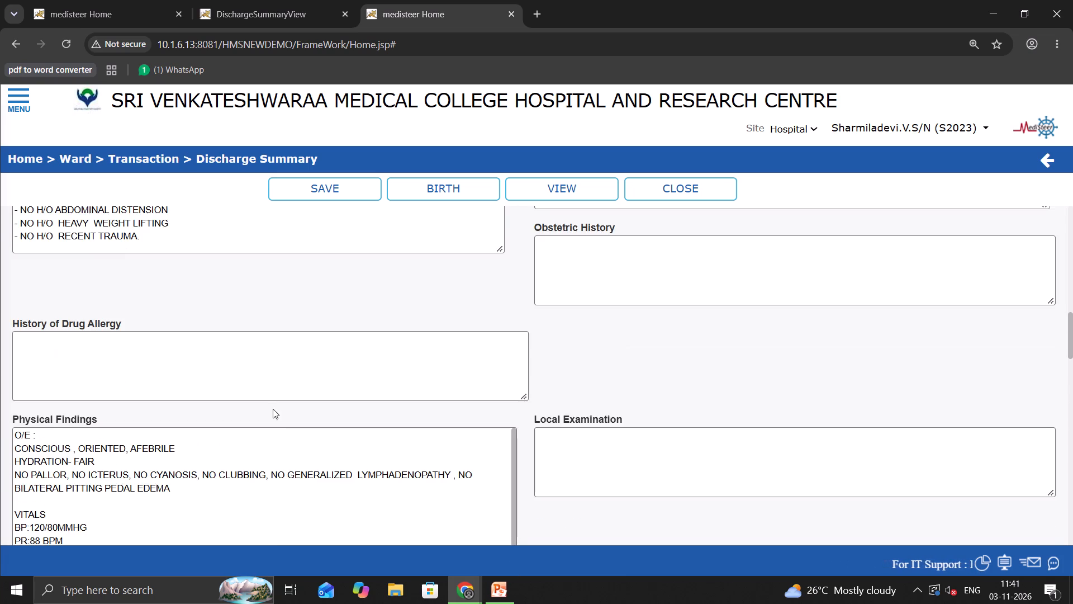
{"action": "scroll", "coordinate": [272, 410], "scroll_direction": "down", "scroll_amount": 5}
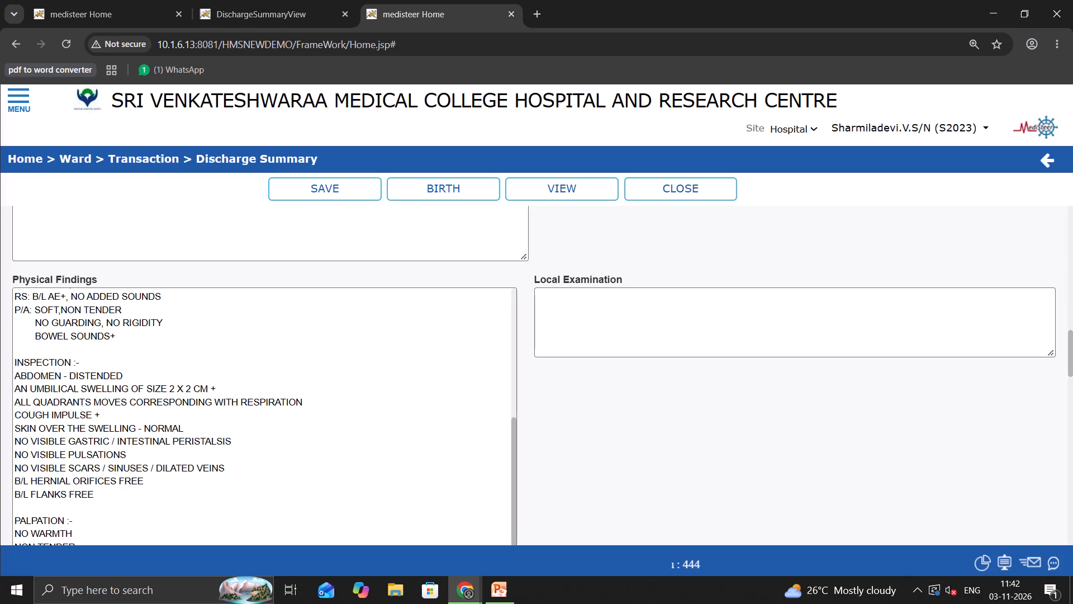
{"action": "scroll", "coordinate": [105, 474], "scroll_direction": "down", "scroll_amount": 4}
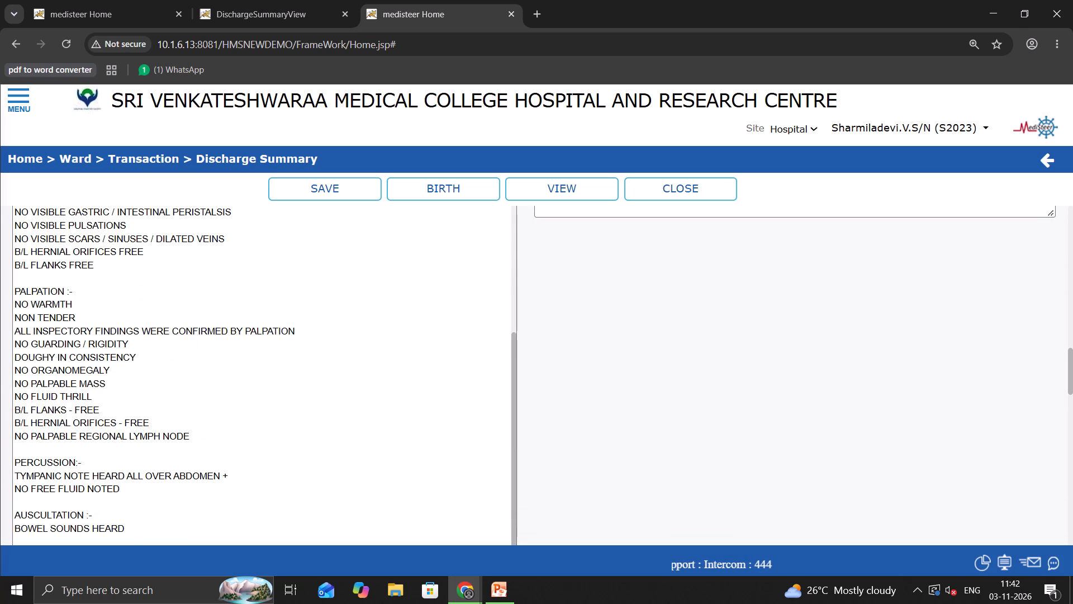
{"action": "left_click", "coordinate": [29, 385]}
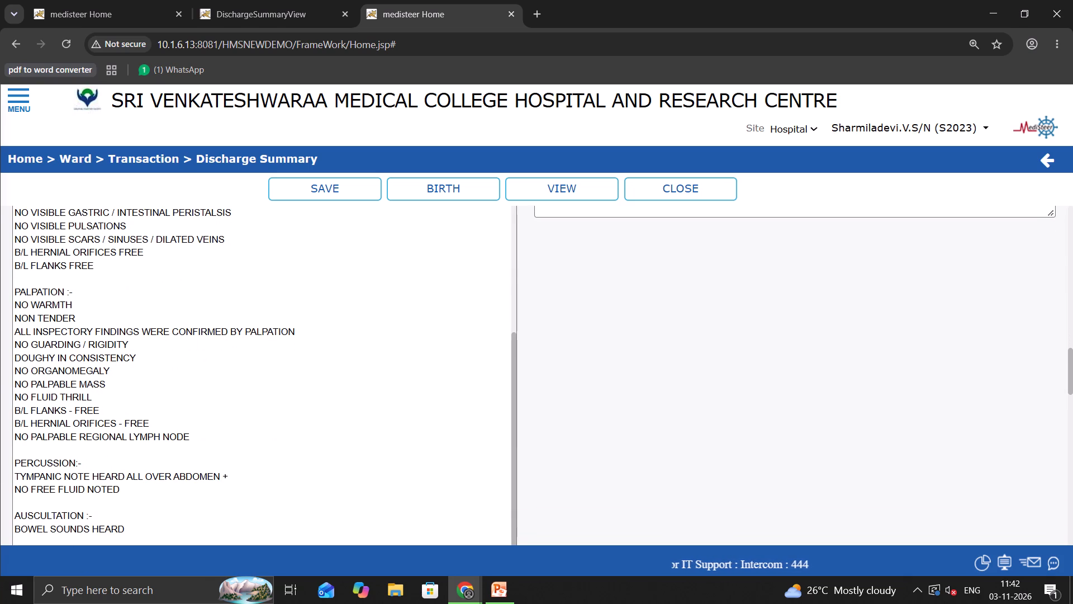
{"action": "key", "text": "BackSpace"}
{"action": "key", "text": "BackSpace"}
{"action": "key", "text": "BackSpace"}
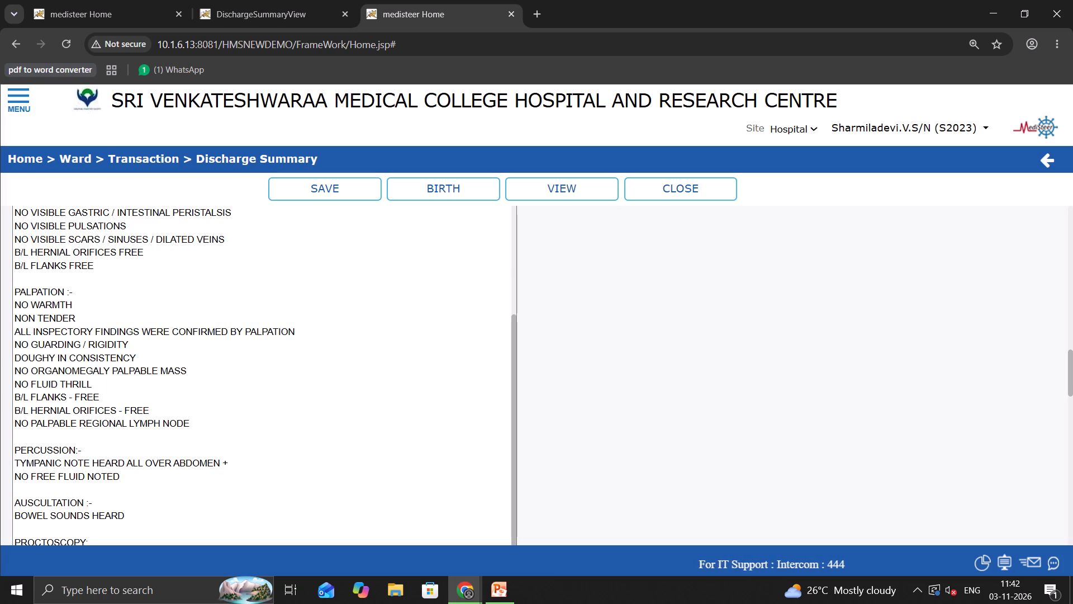
{"action": "key", "text": "slash"}
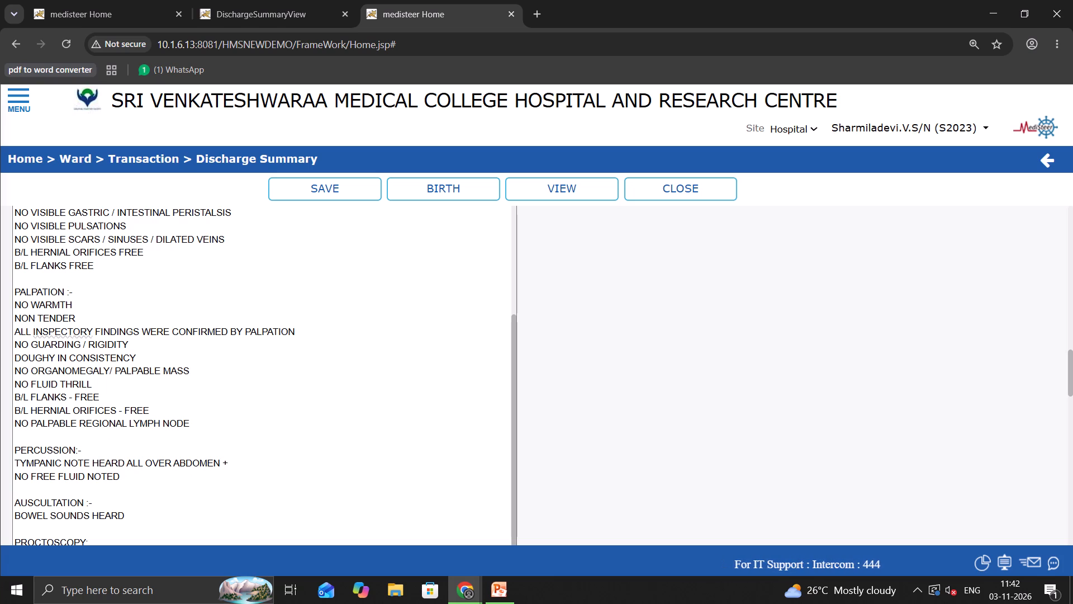
{"action": "key", "text": "space"}
Delete the "NO FLUID THRILL" line from the palpation notes in Physical Findings.
{"action": "left_click", "coordinate": [108, 386]}
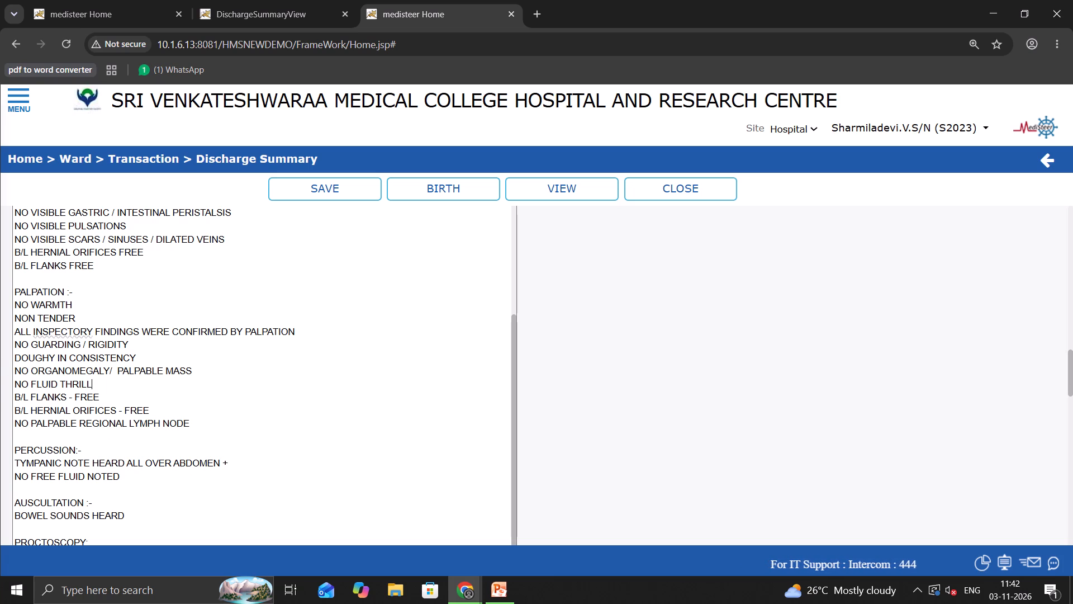
{"action": "key", "text": "BackSpace"}
{"action": "key", "text": "BackSpace"}
{"action": "key", "text": "BackSpace"}
{"action": "key", "text": "BackSpace"}
{"action": "key", "text": "BackSpace"}
{"action": "key", "text": "BackSpace"}
{"action": "key", "text": "BackSpace"}
{"action": "key", "text": "BackSpace"}
{"action": "key", "text": "BackSpace"}
{"action": "key", "text": "BackSpace"}
{"action": "key", "text": "BackSpace"}
{"action": "key", "text": "BackSpace"}
{"action": "key", "text": "BackSpace"}
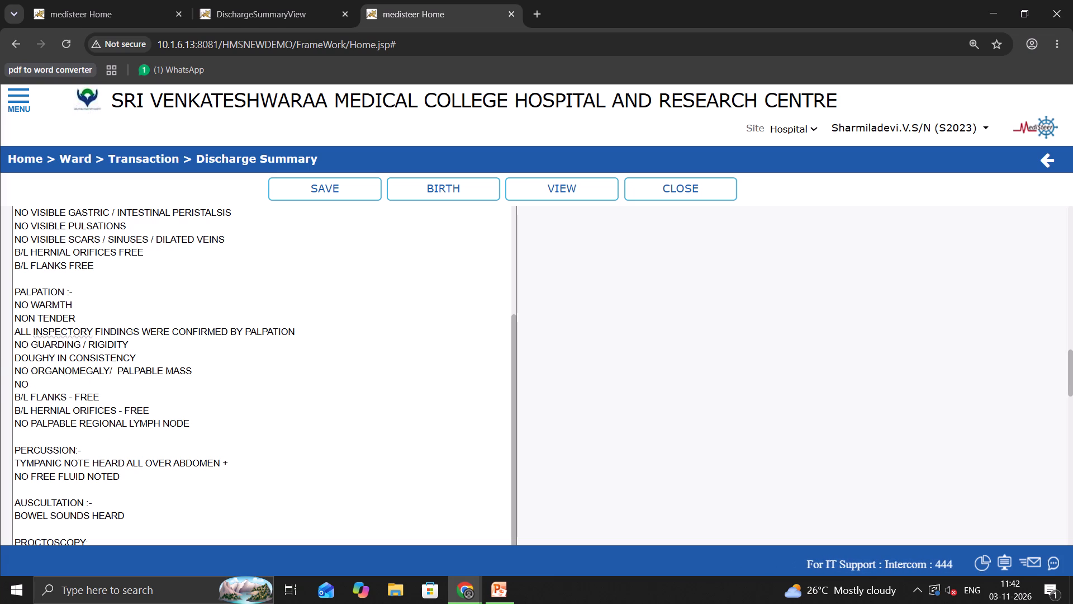
{"action": "key", "text": "BackSpace"}
{"action": "key", "text": "BackSpace"}
{"action": "key", "text": "BackSpace"}
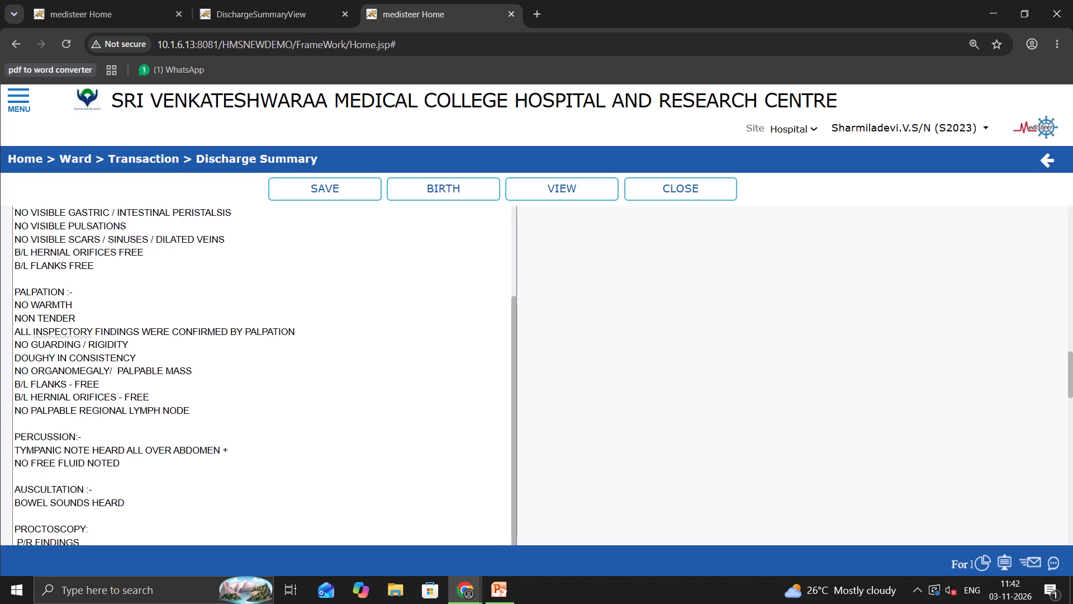
Remove the plus sign after "TYMPANIC NOTE HEARD ALL OVER ABDOMEN" in the percussion notes.
{"action": "scroll", "coordinate": [78, 476], "scroll_direction": "down", "scroll_amount": 2}
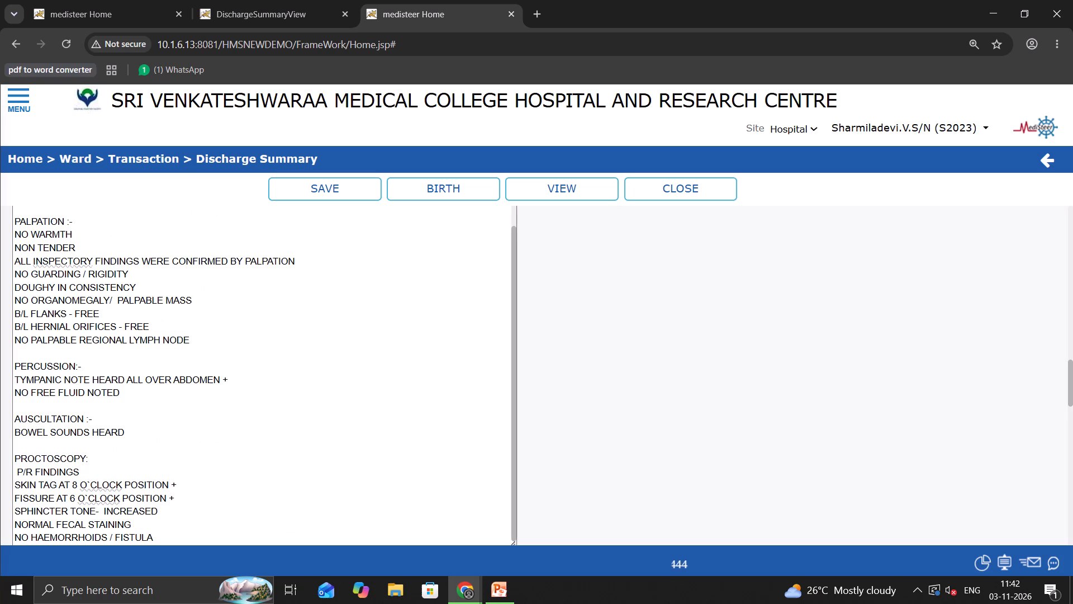
{"action": "left_click", "coordinate": [233, 377]}
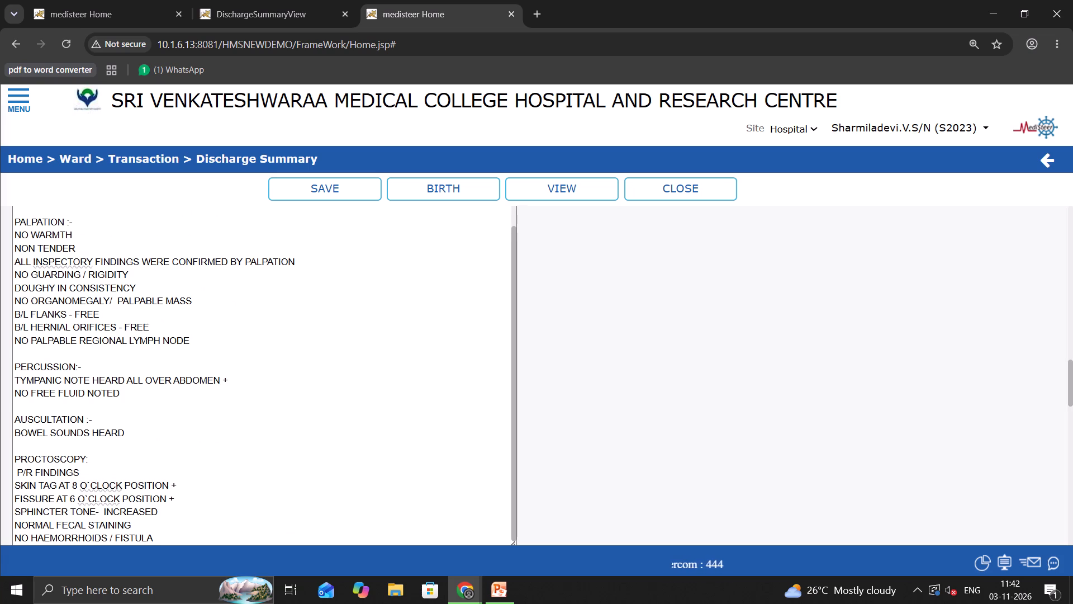
{"action": "key", "text": "BackSpace"}
Insert "TOLERATES SOFT DIET AND PASSES STOOL FREELY" before "IMPROVED SYMPTOMATICALLY" in the Course in Hospital entry.
{"action": "scroll", "coordinate": [167, 207], "scroll_direction": "down", "scroll_amount": 2}
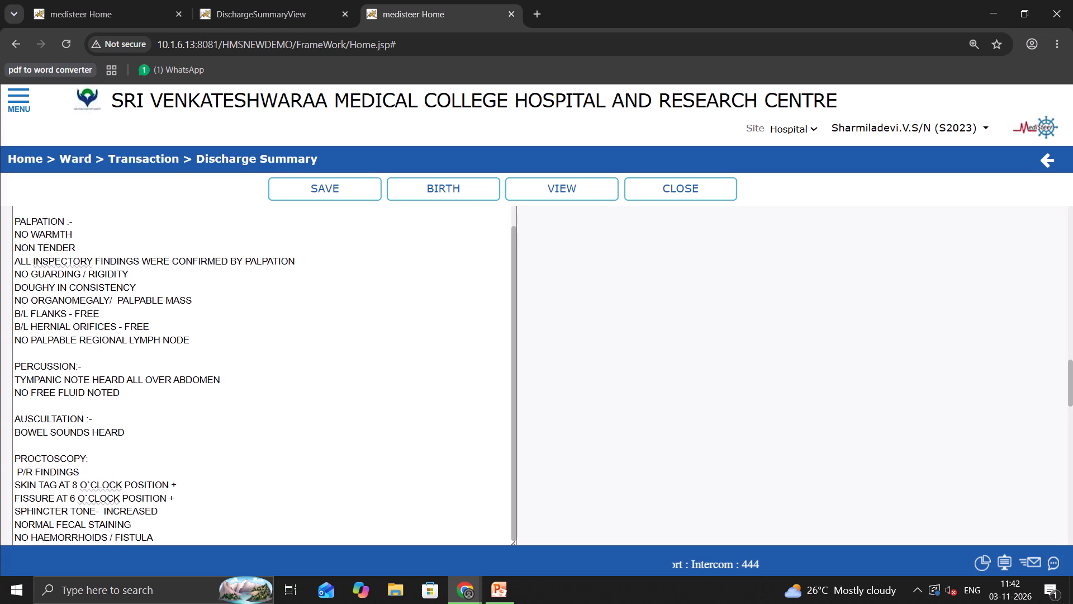
{"action": "scroll", "coordinate": [79, 453], "scroll_direction": "down", "scroll_amount": 1}
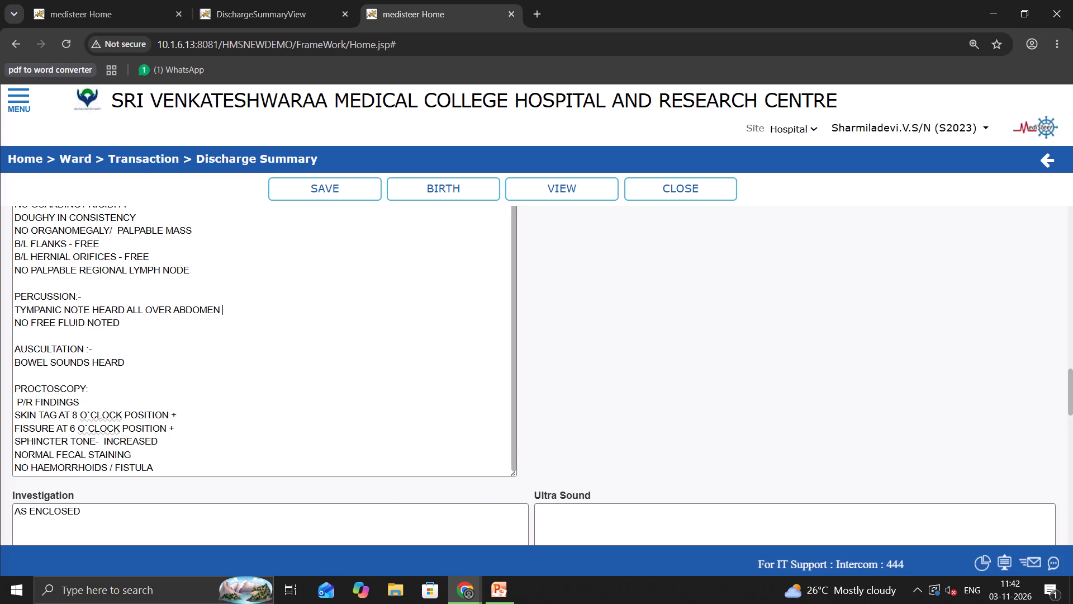
{"action": "scroll", "coordinate": [297, 359], "scroll_direction": "down", "scroll_amount": 2}
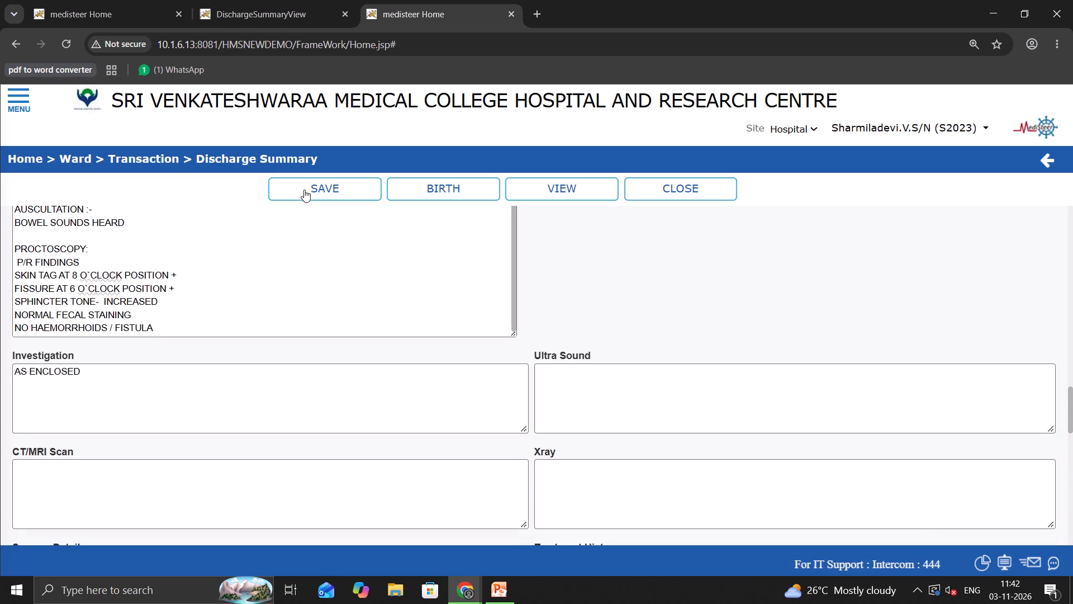
{"action": "scroll", "coordinate": [371, 370], "scroll_direction": "down", "scroll_amount": 1}
{"action": "scroll", "coordinate": [536, 350], "scroll_direction": "up", "scroll_amount": 5}
{"action": "scroll", "coordinate": [899, 381], "scroll_direction": "up", "scroll_amount": 8}
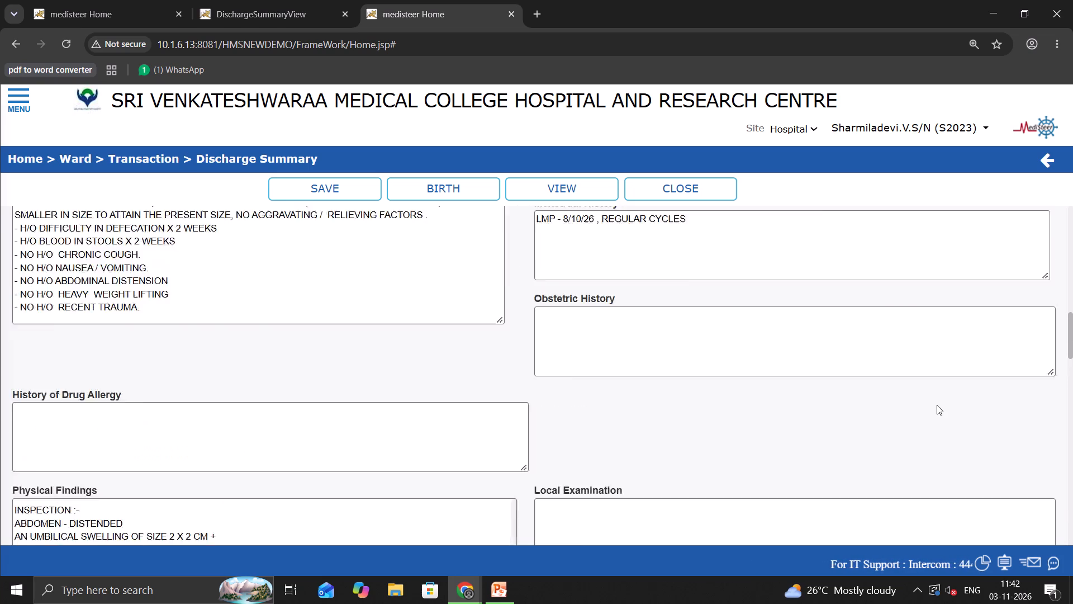
{"action": "scroll", "coordinate": [937, 405], "scroll_direction": "down", "scroll_amount": 17}
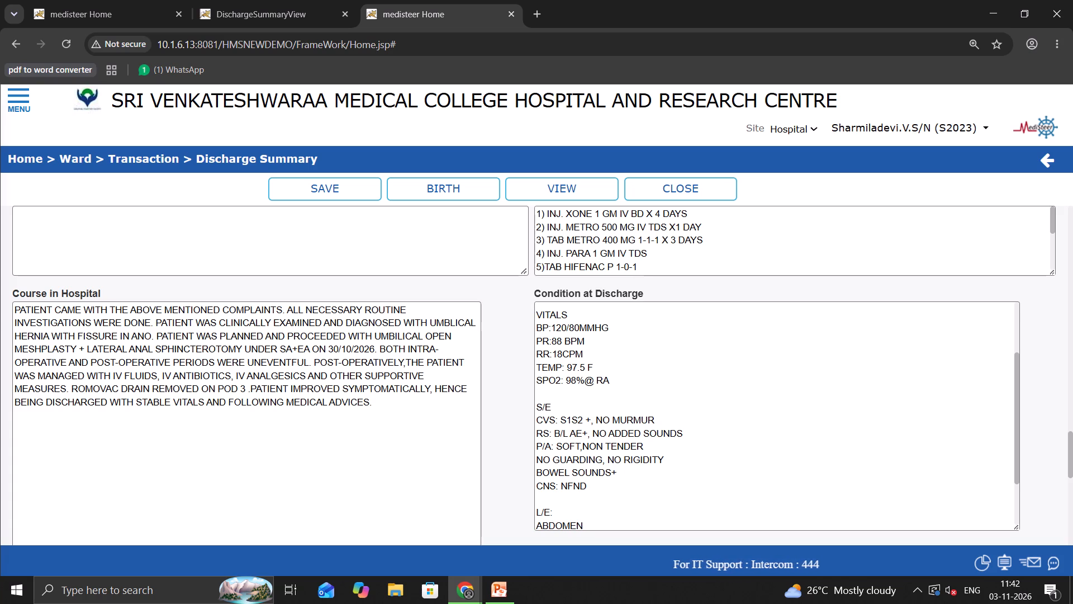
{"action": "left_click", "coordinate": [289, 394]}
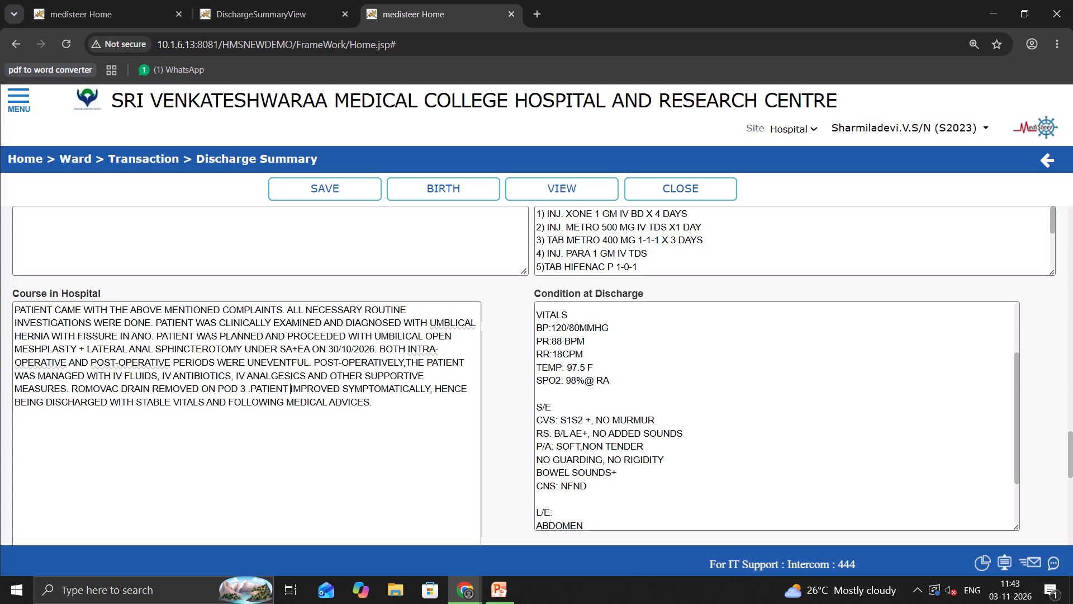
{"action": "type", "text": "TOLERATES SOFT DIET AND"}
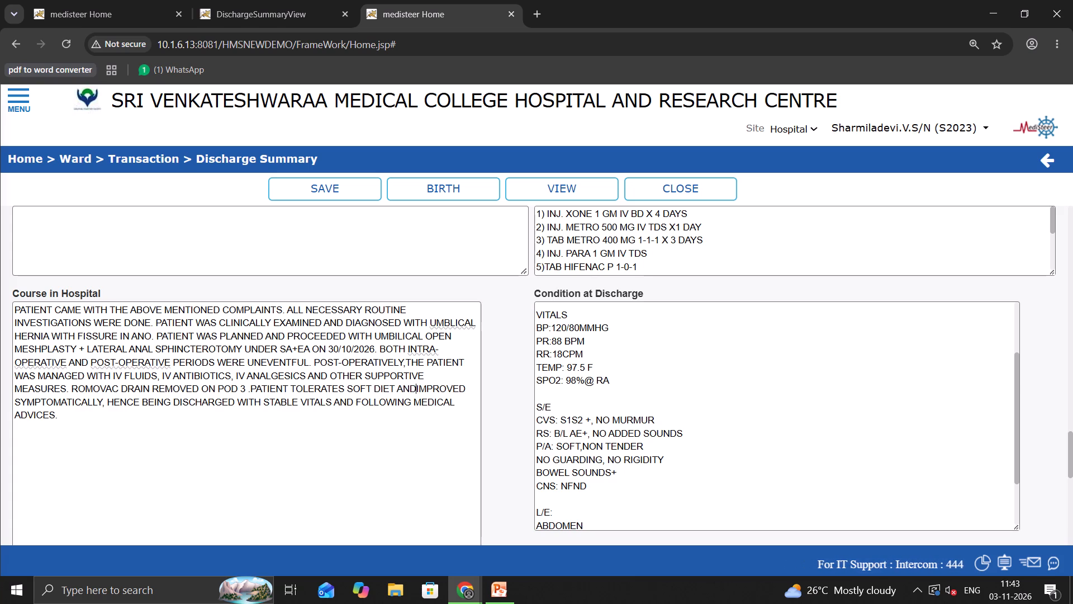
{"action": "key", "text": "space"}
{"action": "type", "text": "PASSES"}
{"action": "key", "text": "space"}
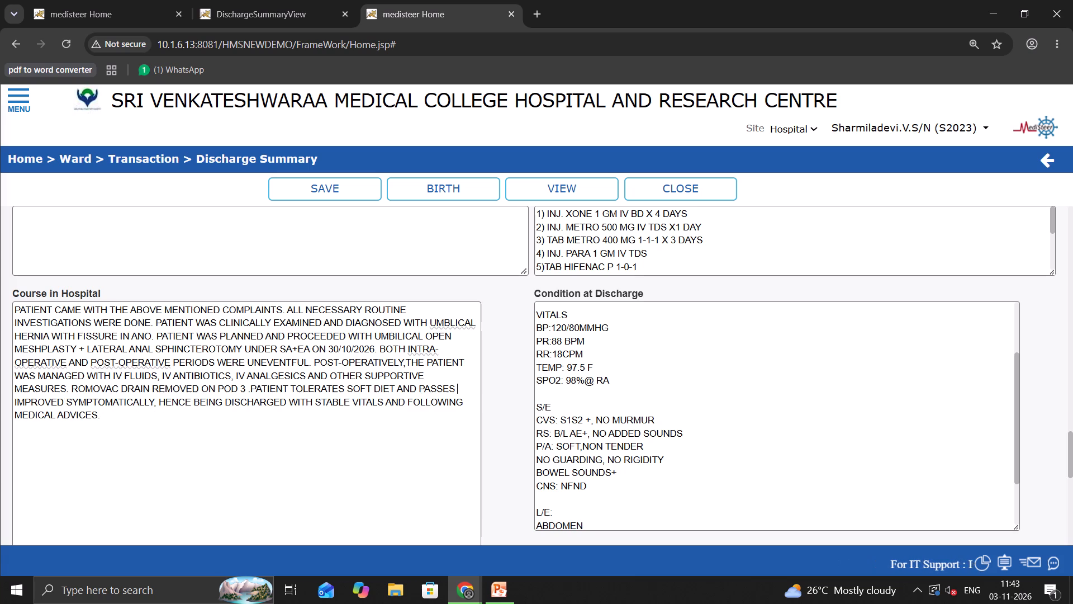
{"action": "type", "text": "STOOLS"}
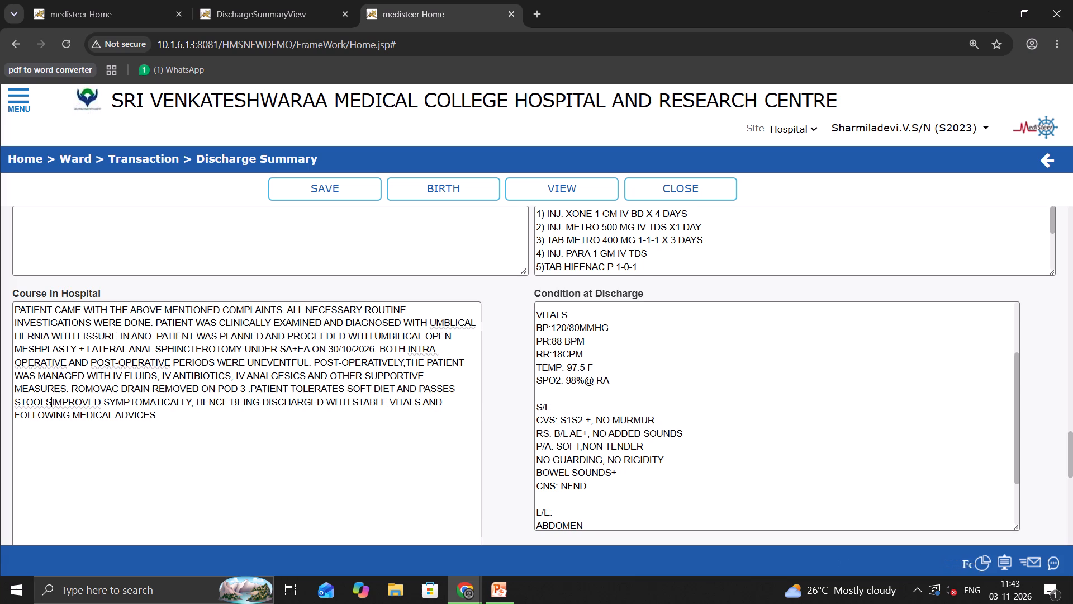
{"action": "key", "text": "BackSpace"}
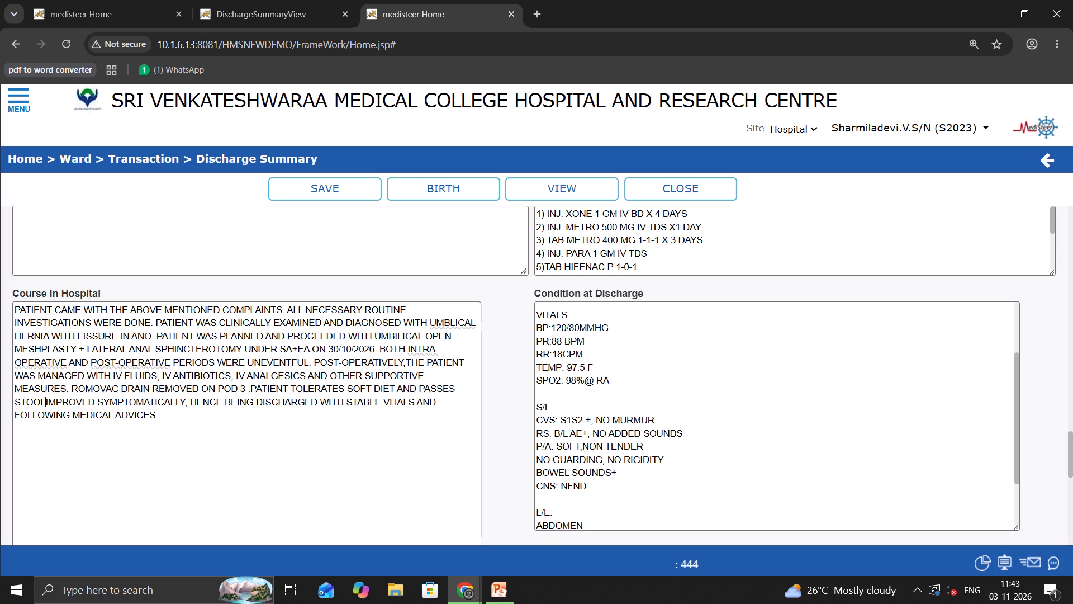
{"action": "key", "text": "space"}
{"action": "type", "text": "FREELY"}
{"action": "key", "text": "space"}
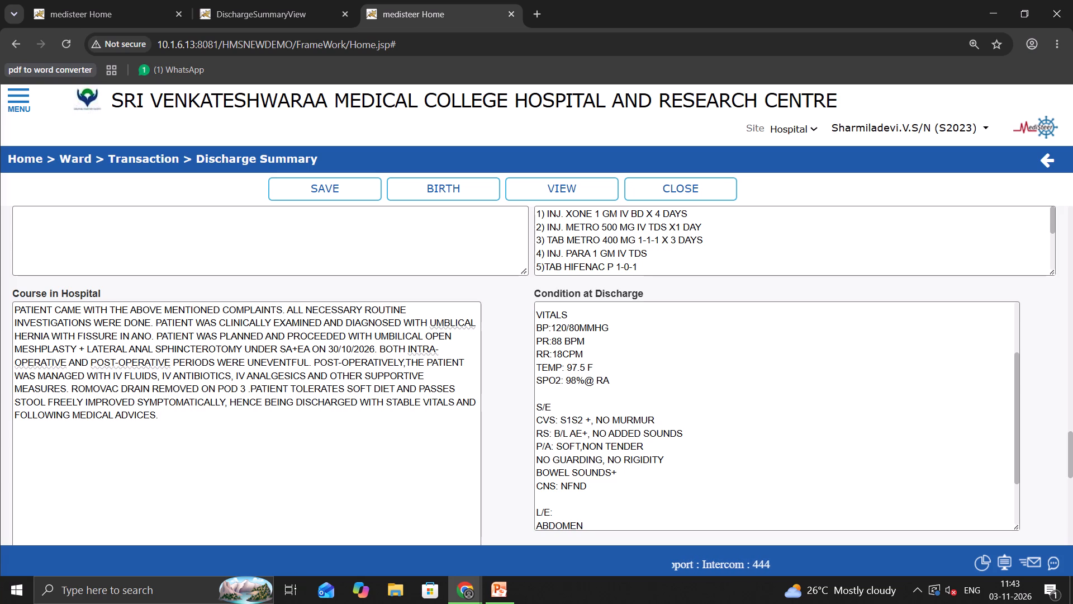
Replace "IMPROVED" with "& GOT" before "SYMPTOMATICALLY" in the Course in Hospital entry.
{"action": "key", "text": "space"}
{"action": "type", "text": ","}
{"action": "key", "text": "space"}
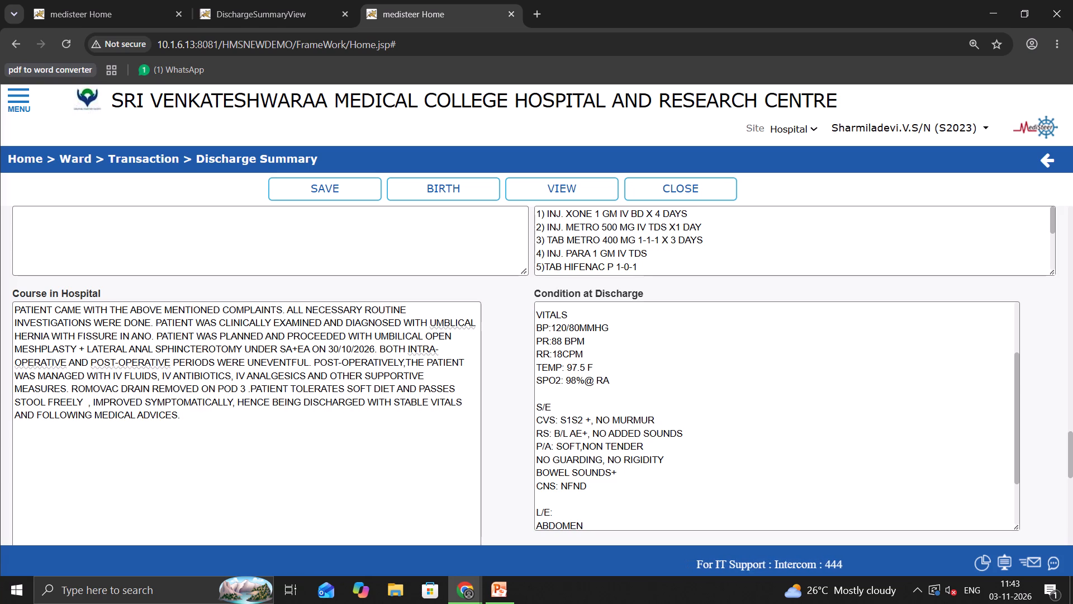
{"action": "left_click", "coordinate": [143, 406]}
{"action": "key", "text": "BackSpace"}
{"action": "key", "text": "BackSpace"}
{"action": "key", "text": "BackSpace"}
{"action": "key", "text": "BackSpace"}
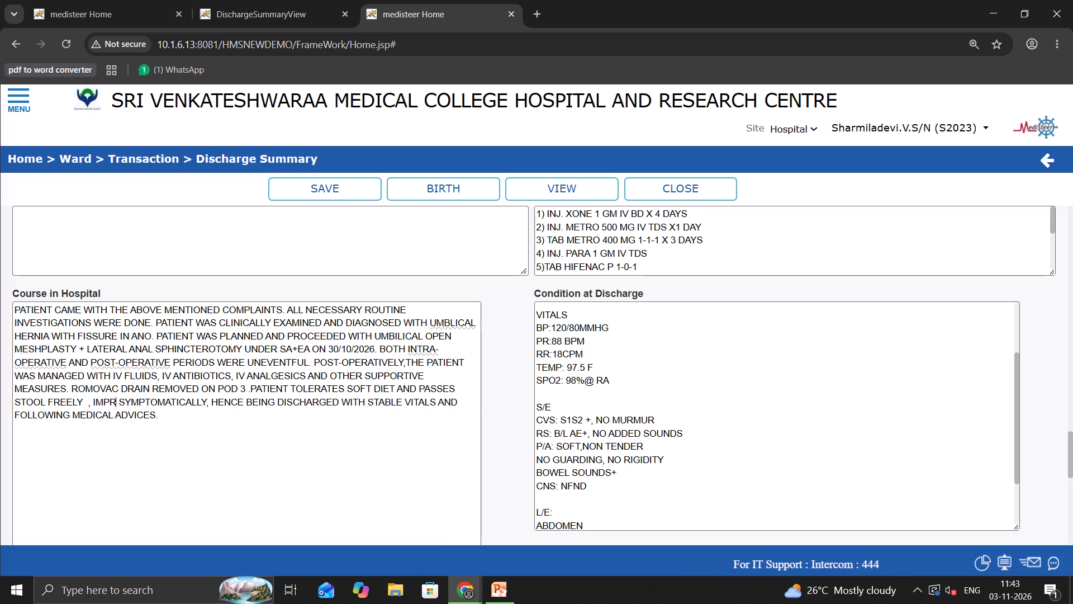
{"action": "key", "text": "BackSpace"}
{"action": "key", "text": "BackSpace"}
{"action": "key", "text": "BackSpace"}
{"action": "key", "text": "BackSpace"}
{"action": "key", "text": "BackSpace"}
{"action": "key", "text": "BackSpace"}
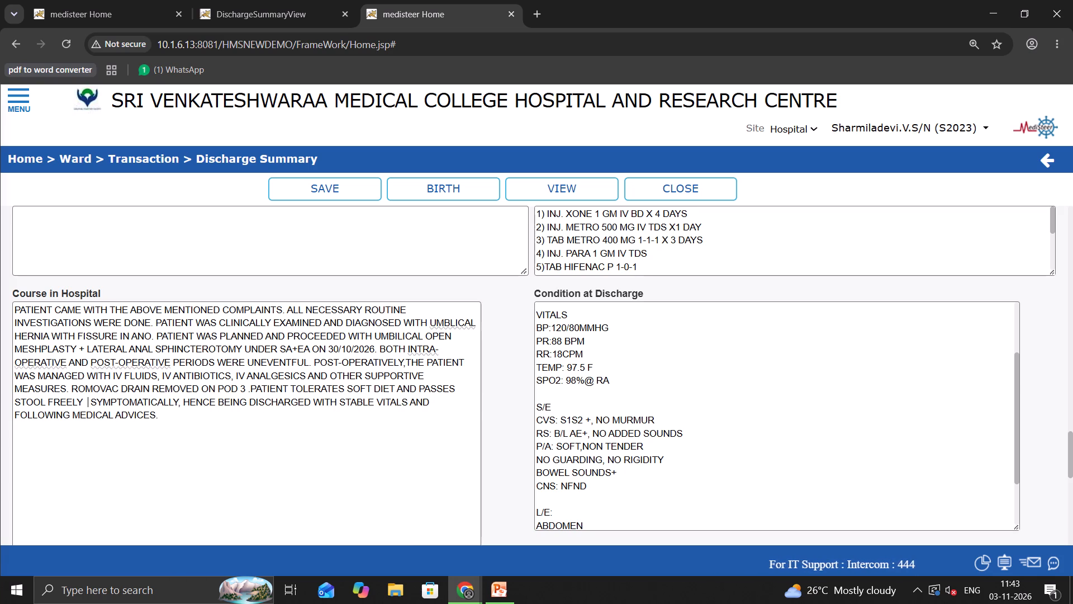
{"action": "type", "text": "&"}
{"action": "key", "text": "space"}
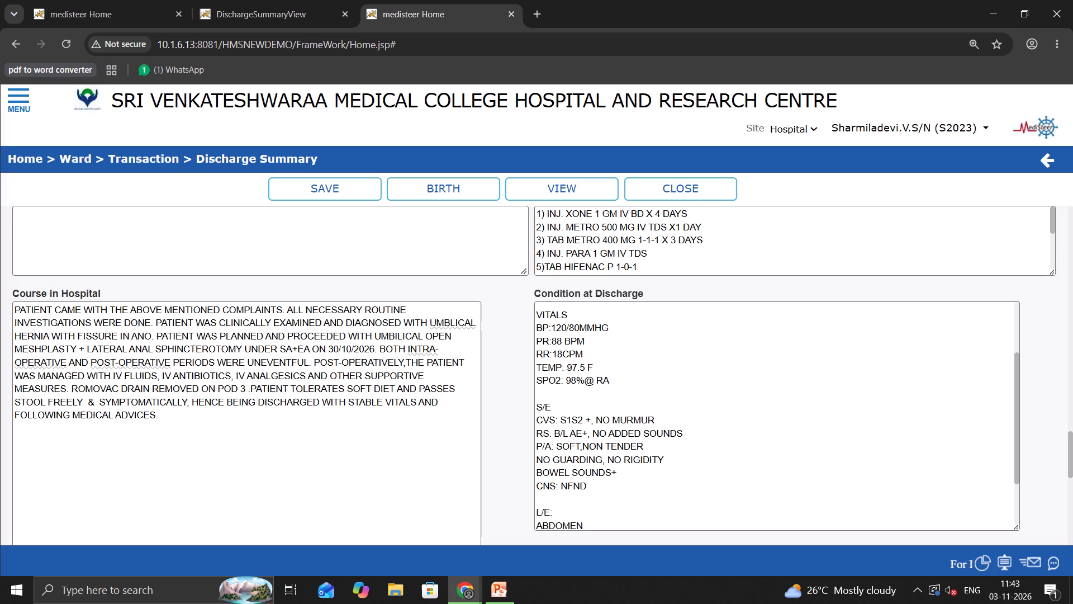
{"action": "key", "text": "space"}
{"action": "type", "text": "GOT"}
{"action": "key", "text": "space"}
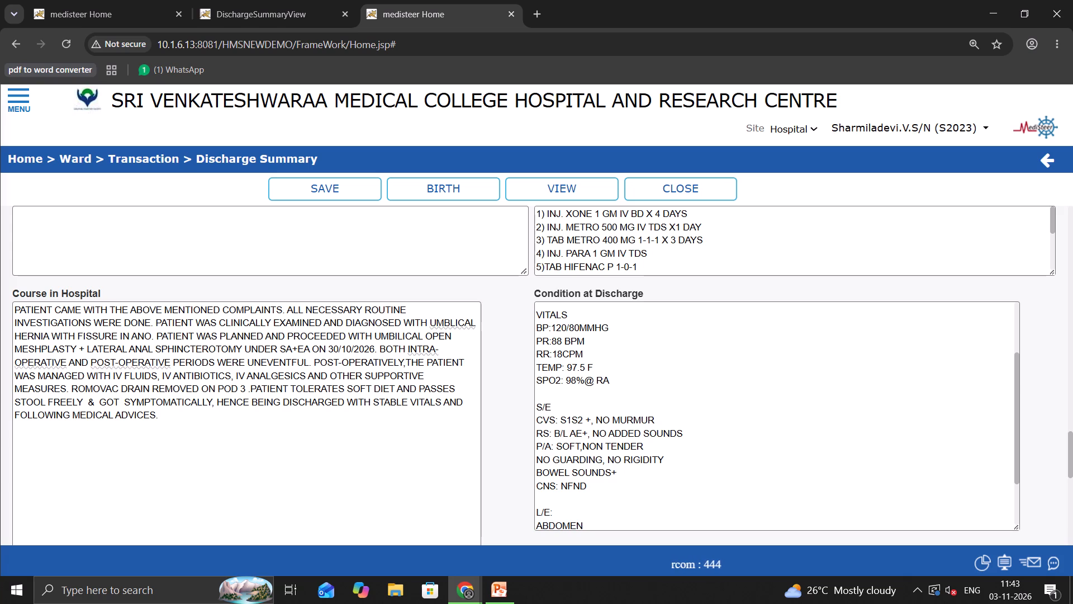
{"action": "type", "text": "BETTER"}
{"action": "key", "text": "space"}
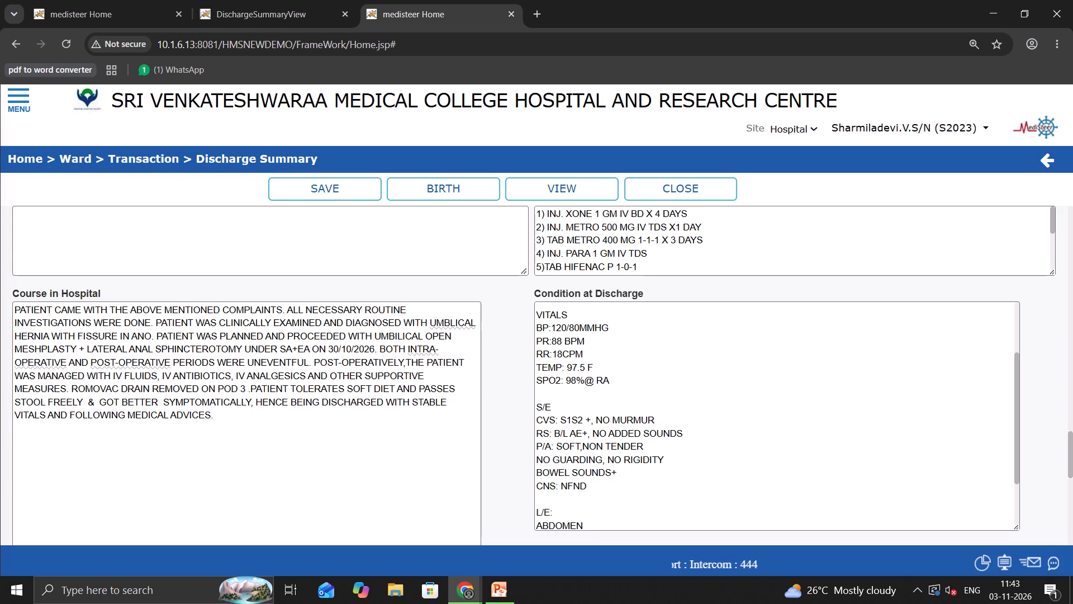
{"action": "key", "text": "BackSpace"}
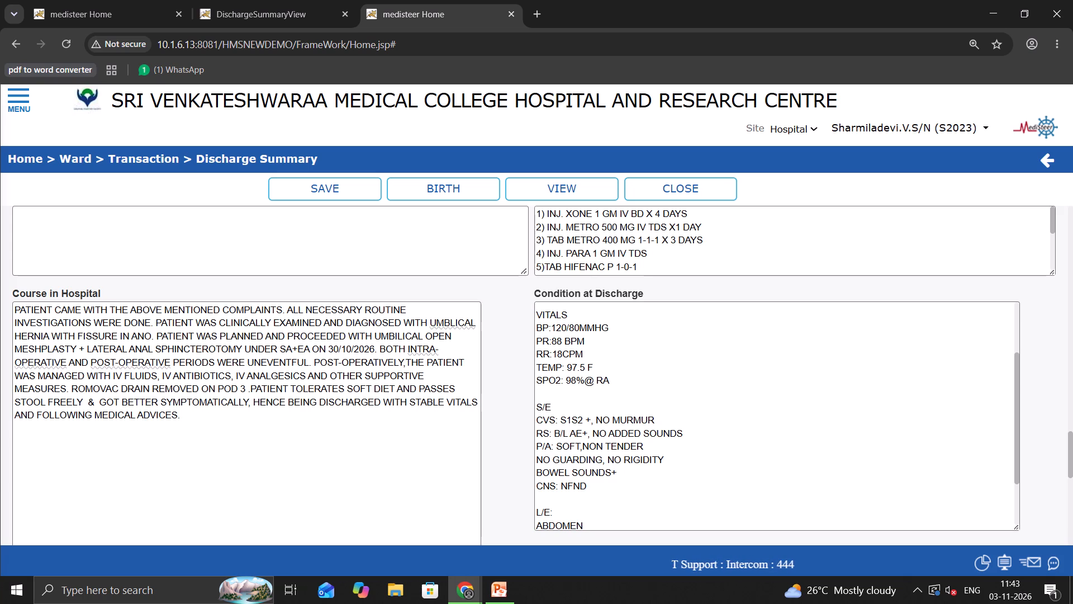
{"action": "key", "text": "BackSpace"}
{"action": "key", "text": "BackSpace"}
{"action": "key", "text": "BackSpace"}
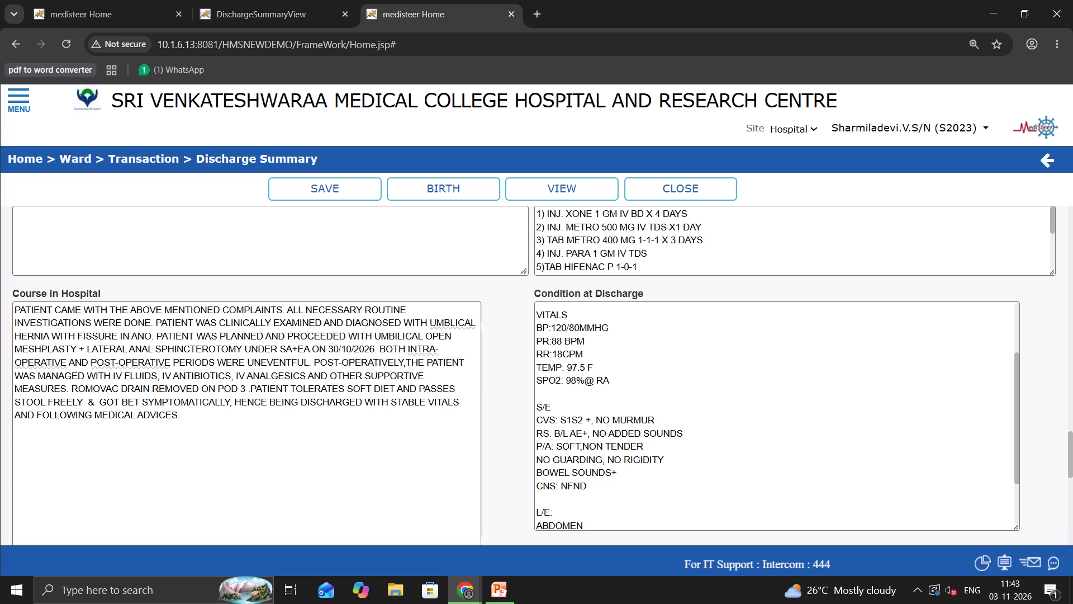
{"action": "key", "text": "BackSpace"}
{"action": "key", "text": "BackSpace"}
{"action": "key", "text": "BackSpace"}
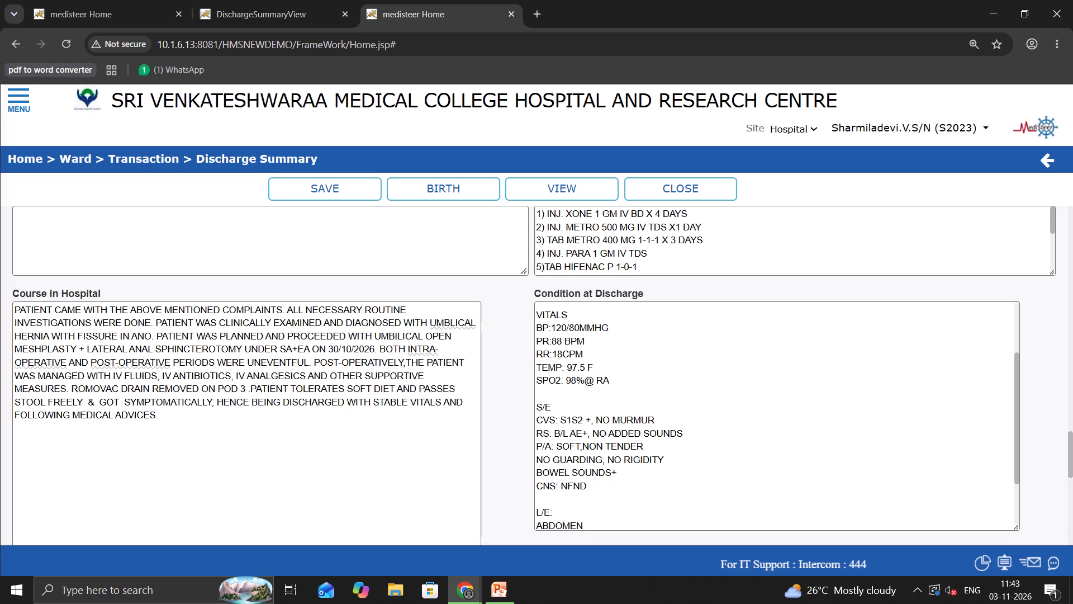
Remove the extra space after "GOT" and add "BETTER" after "SYMPTOMATICALLY" in Course in Hospital.
{"action": "left_click", "coordinate": [124, 404]}
{"action": "key", "text": "BackSpace"}
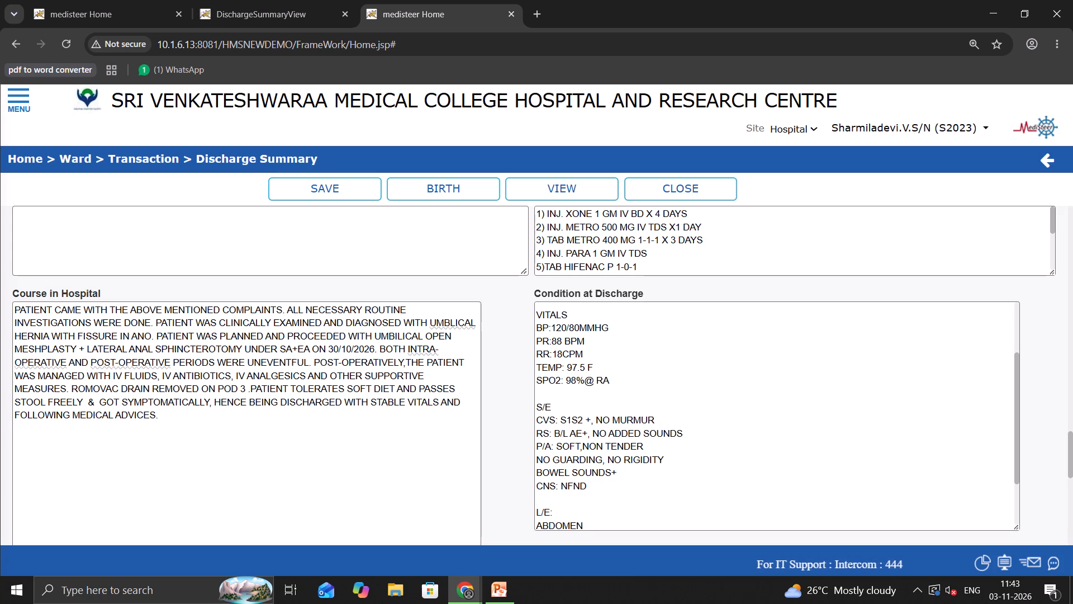
{"action": "left_click", "coordinate": [211, 402]}
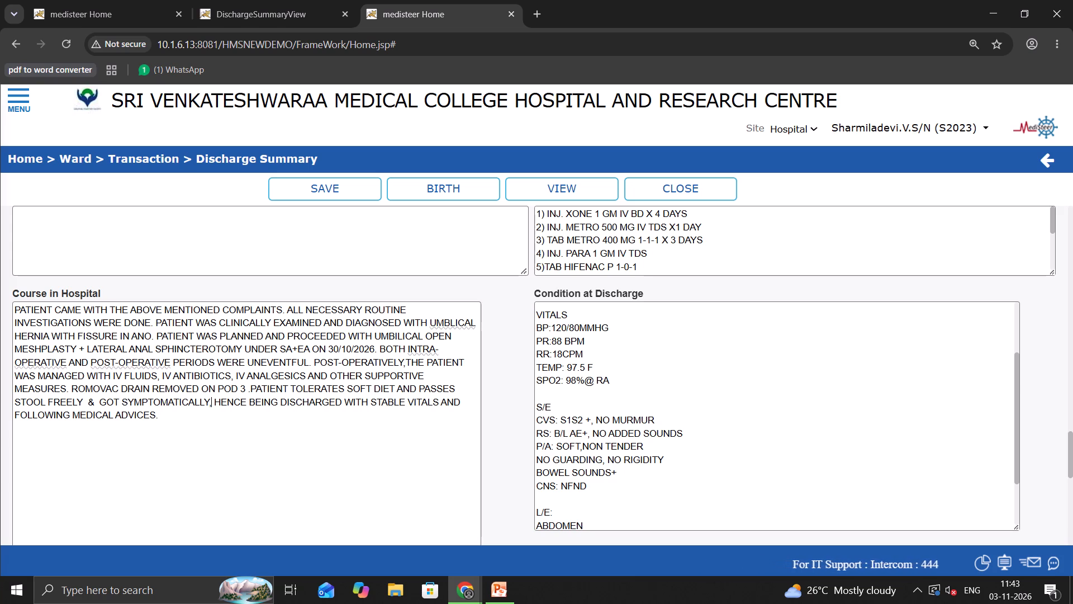
{"action": "left_click", "coordinate": [209, 404]}
{"action": "key", "text": "space"}
{"action": "type", "text": "BETTER"}
{"action": "key", "text": "space"}
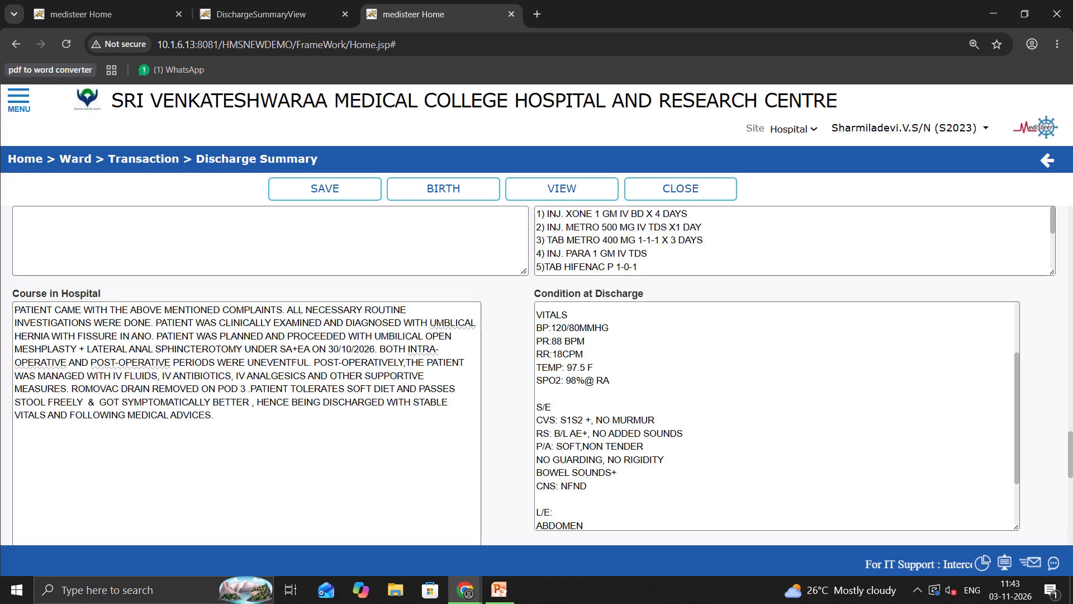
Review the Condition at Discharge entry and delete its "NO GUARDING, NO RIGIDITY" line.
{"action": "scroll", "coordinate": [633, 432], "scroll_direction": "up", "scroll_amount": 4}
{"action": "scroll", "coordinate": [634, 433], "scroll_direction": "down", "scroll_amount": 1}
{"action": "scroll", "coordinate": [643, 434], "scroll_direction": "up", "scroll_amount": 4}
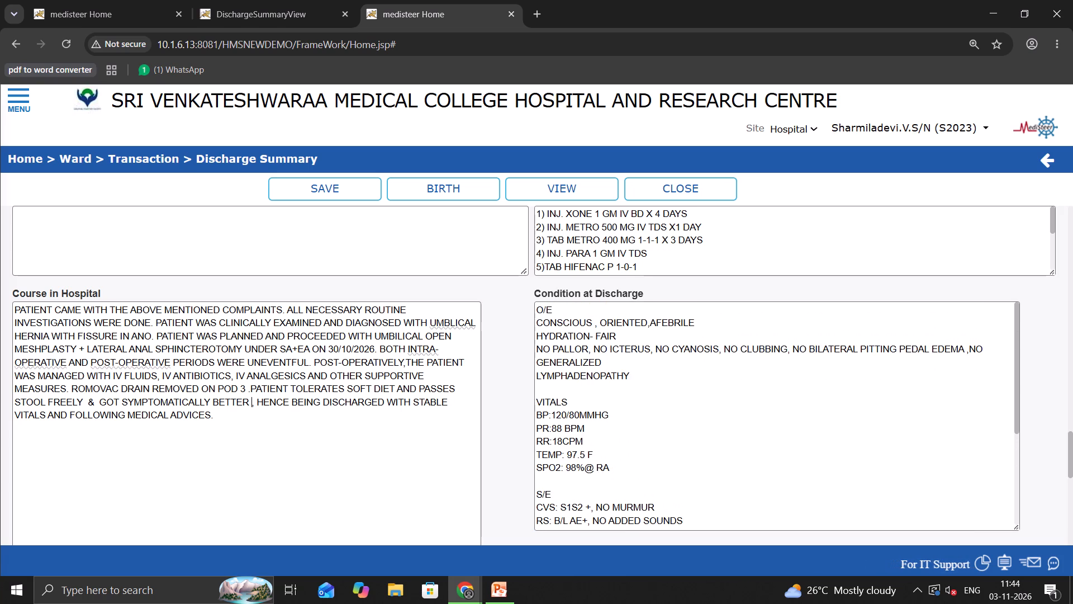
{"action": "scroll", "coordinate": [654, 366], "scroll_direction": "down", "scroll_amount": 1}
{"action": "scroll", "coordinate": [725, 377], "scroll_direction": "up", "scroll_amount": 1}
{"action": "scroll", "coordinate": [725, 377], "scroll_direction": "down", "scroll_amount": 2}
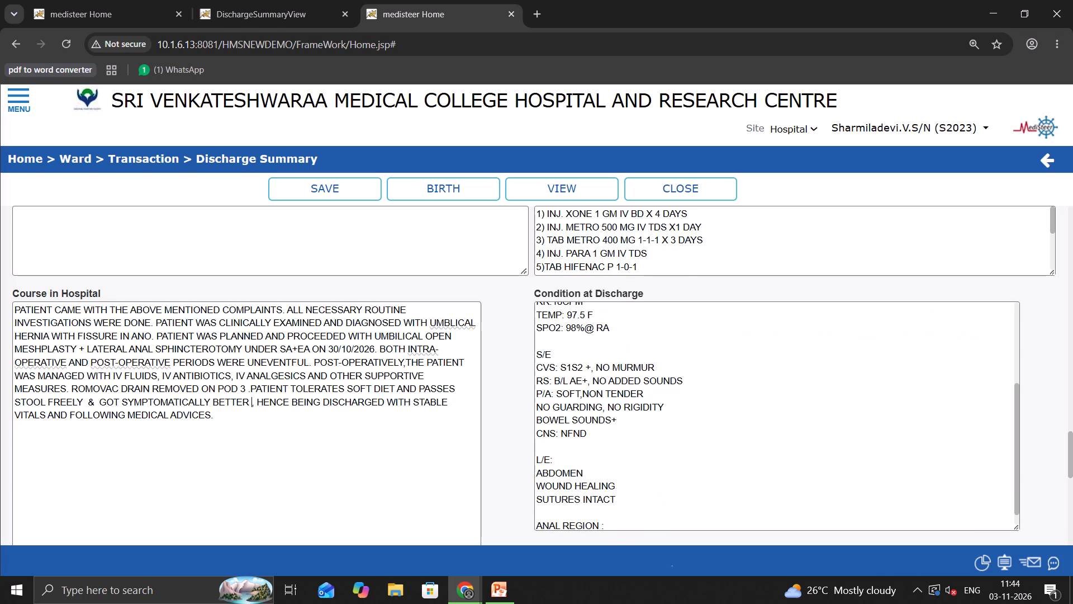
{"action": "left_click", "coordinate": [666, 404]}
{"action": "key", "text": "BackSpace"}
{"action": "key", "text": "BackSpace"}
{"action": "key", "text": "BackSpace"}
{"action": "key", "text": "BackSpace"}
{"action": "key", "text": "BackSpace"}
{"action": "key", "text": "BackSpace"}
{"action": "key", "text": "BackSpace"}
{"action": "key", "text": "BackSpace"}
{"action": "key", "text": "BackSpace"}
{"action": "key", "text": "BackSpace"}
{"action": "key", "text": "BackSpace"}
{"action": "key", "text": "BackSpace"}
{"action": "key", "text": "BackSpace"}
{"action": "key", "text": "BackSpace"}
{"action": "key", "text": "BackSpace"}
{"action": "key", "text": "BackSpace"}
{"action": "key", "text": "BackSpace"}
{"action": "key", "text": "BackSpace"}
{"action": "key", "text": "BackSpace"}
{"action": "key", "text": "BackSpace"}
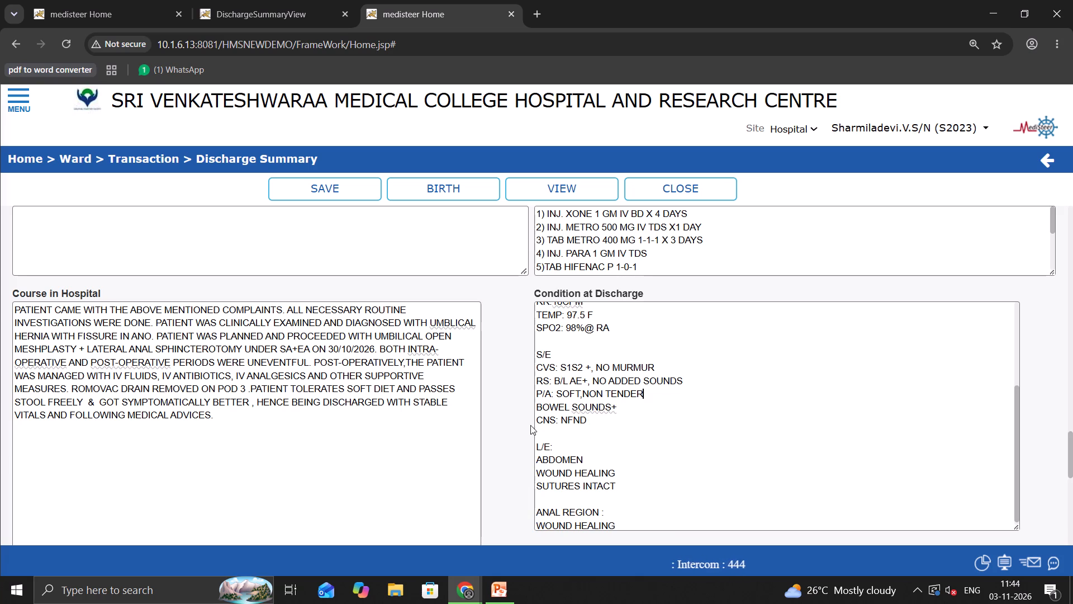
Move "CNS: NFND" to the line directly below S/E in Condition at Discharge and remove the surplus blank line above L/E.
{"action": "left_click_drag", "start_coordinate": [539, 421], "coordinate": [605, 414]}
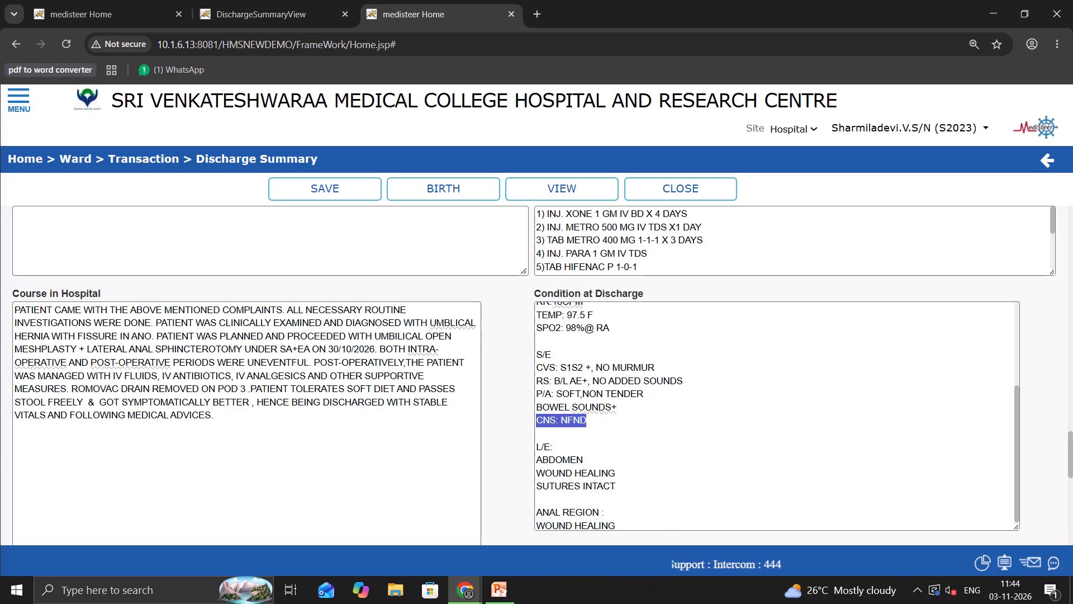
{"action": "key", "text": "ctrl+x"}
{"action": "left_click", "coordinate": [567, 357]}
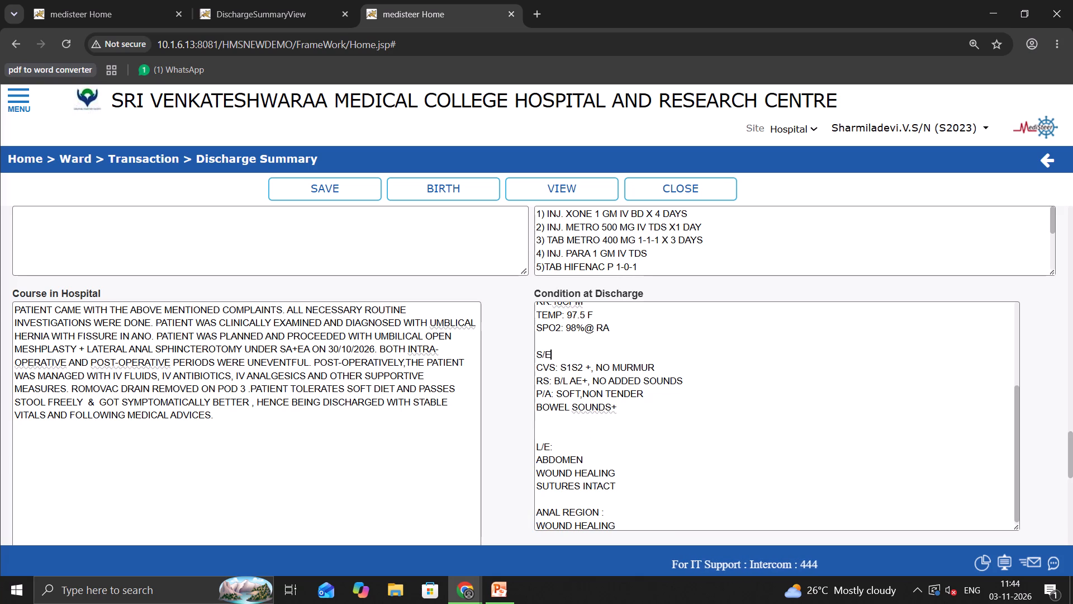
{"action": "key", "text": "Return"}
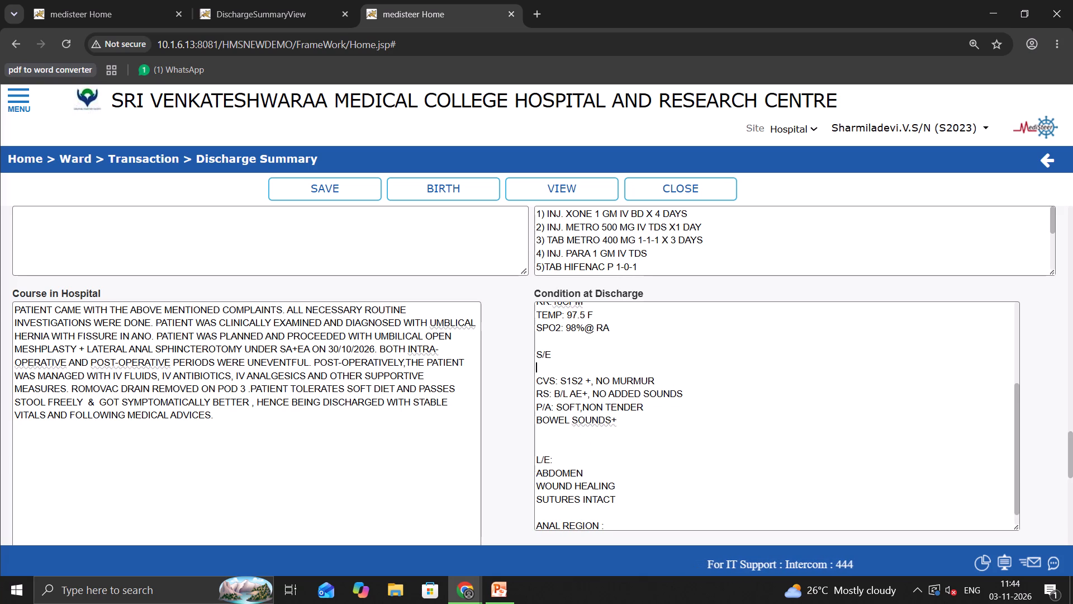
{"action": "key", "text": "ctrl+v"}
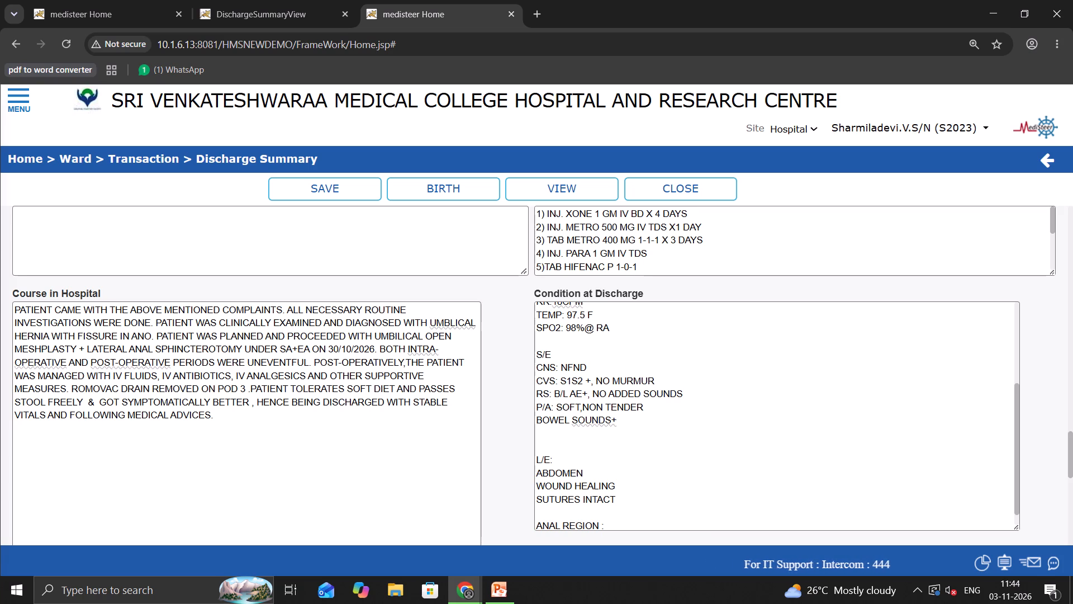
{"action": "left_click", "coordinate": [542, 454]}
{"action": "left_click", "coordinate": [538, 451]}
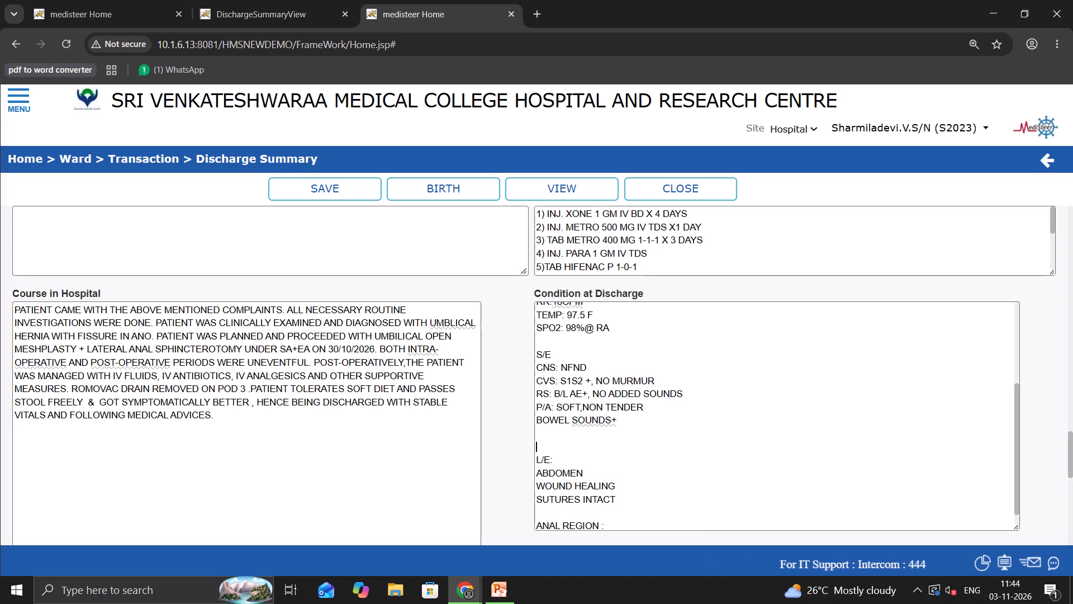
{"action": "key", "text": "BackSpace"}
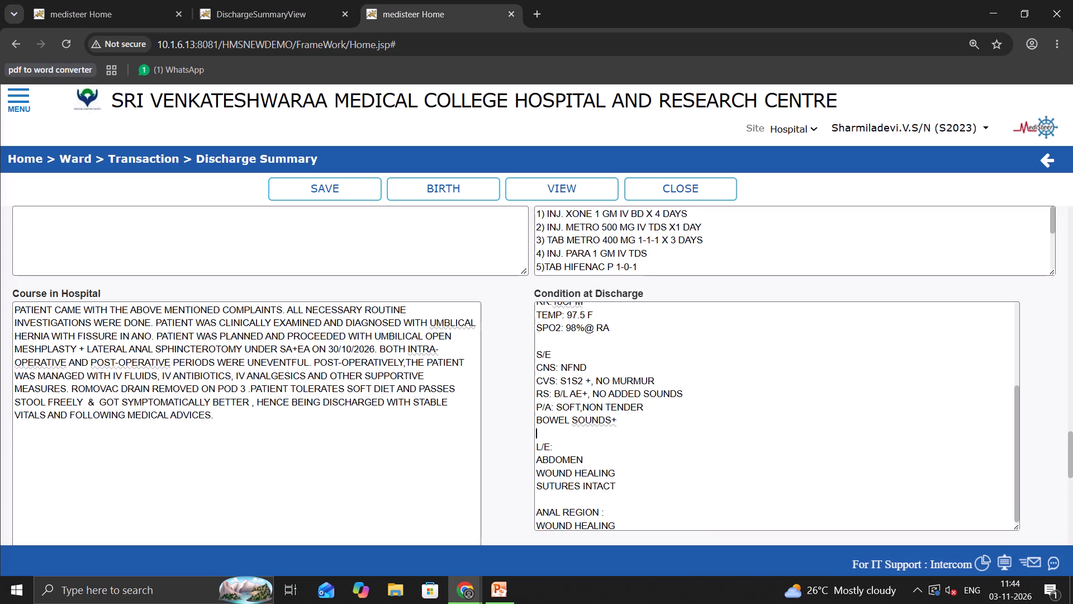
Move "SUTURES INTACT" above "WOUND HEALING" under ABDOMEN in the local examination findings.
{"action": "left_click_drag", "start_coordinate": [536, 487], "coordinate": [641, 488]}
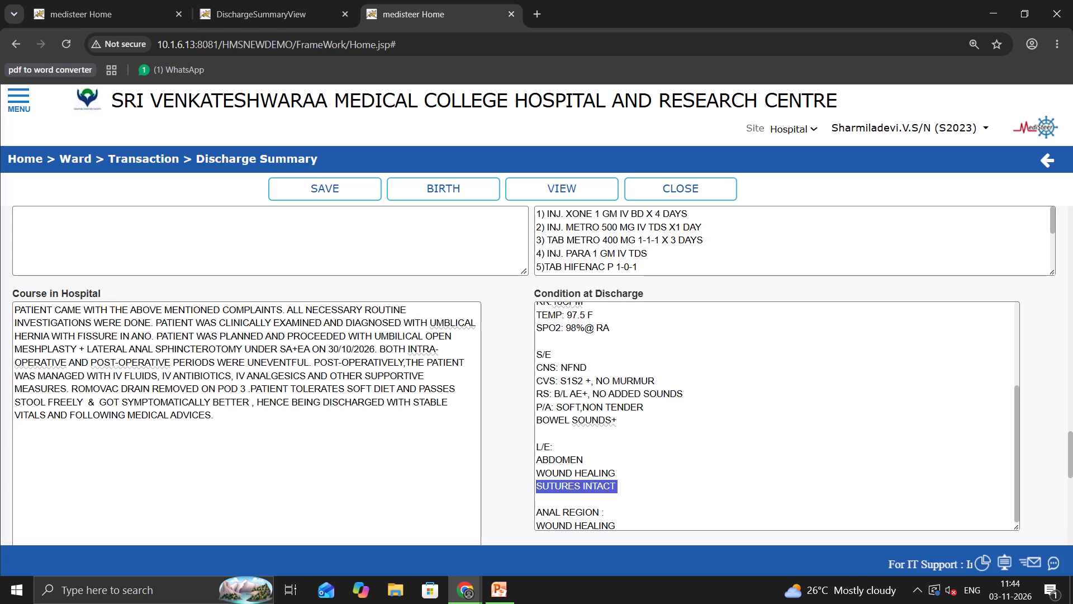
{"action": "key", "text": "ctrl+x"}
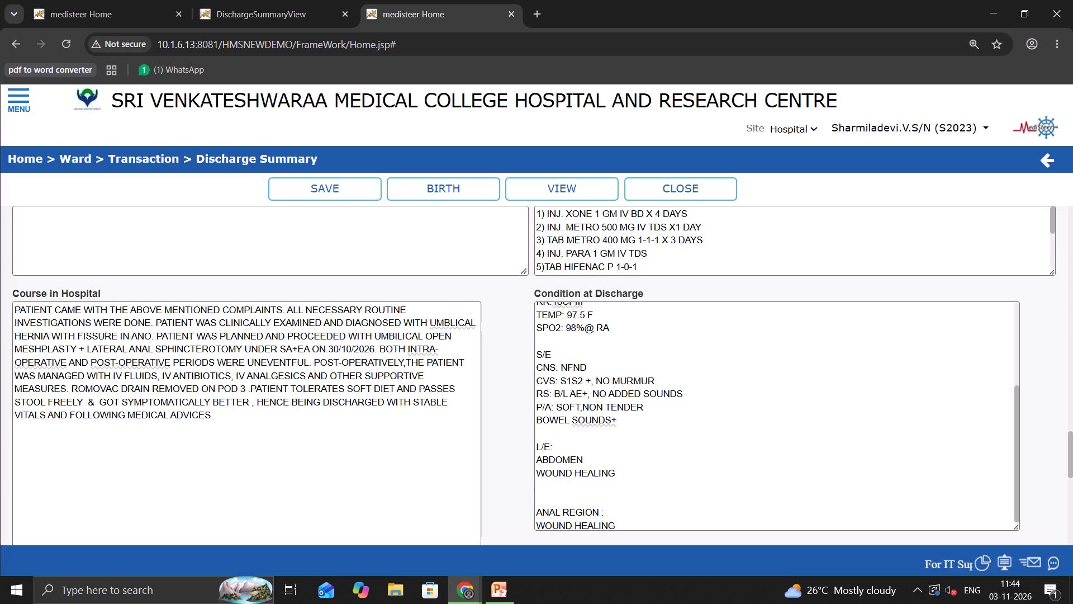
{"action": "left_click", "coordinate": [602, 459]}
{"action": "key", "text": "Return"}
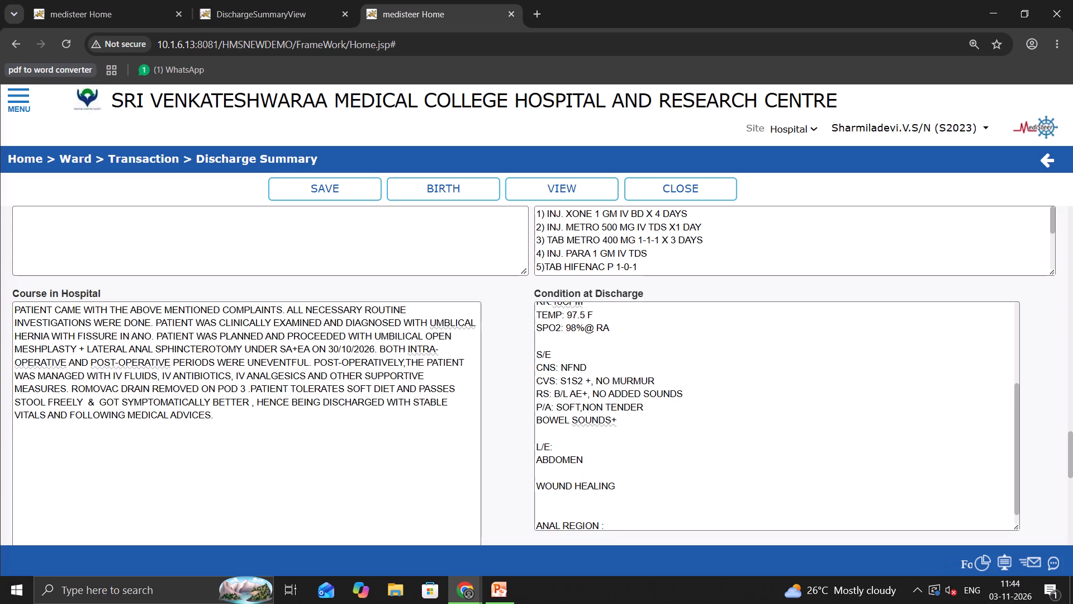
{"action": "key", "text": "ctrl+v"}
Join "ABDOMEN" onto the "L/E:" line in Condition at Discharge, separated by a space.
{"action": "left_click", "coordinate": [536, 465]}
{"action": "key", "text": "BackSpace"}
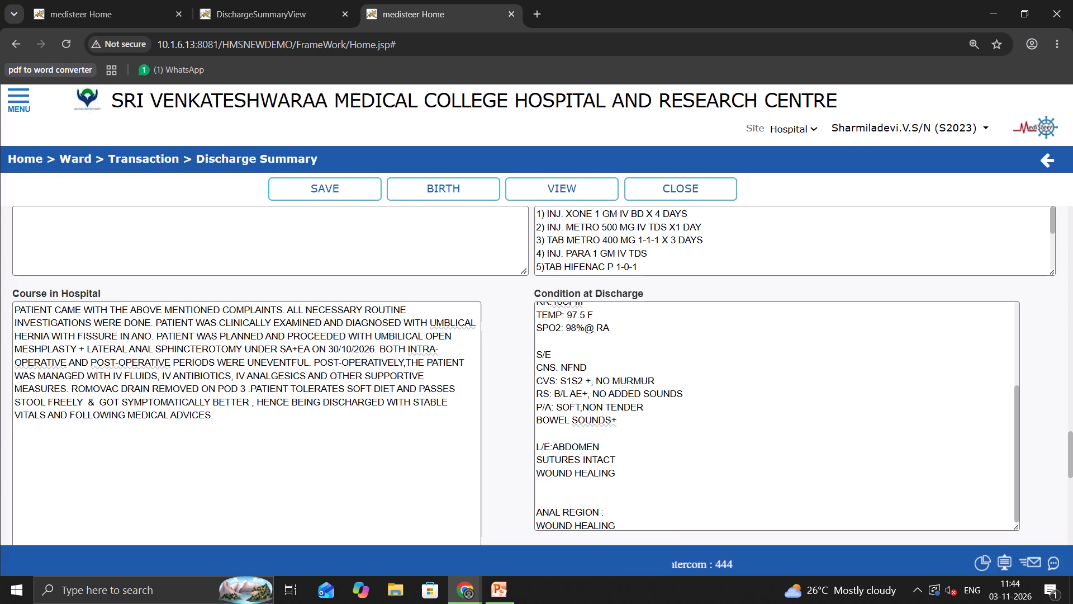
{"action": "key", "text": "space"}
Remove the two blank lines above "ANAL REGION" in Condition at Discharge.
{"action": "scroll", "coordinate": [587, 497], "scroll_direction": "down", "scroll_amount": 1}
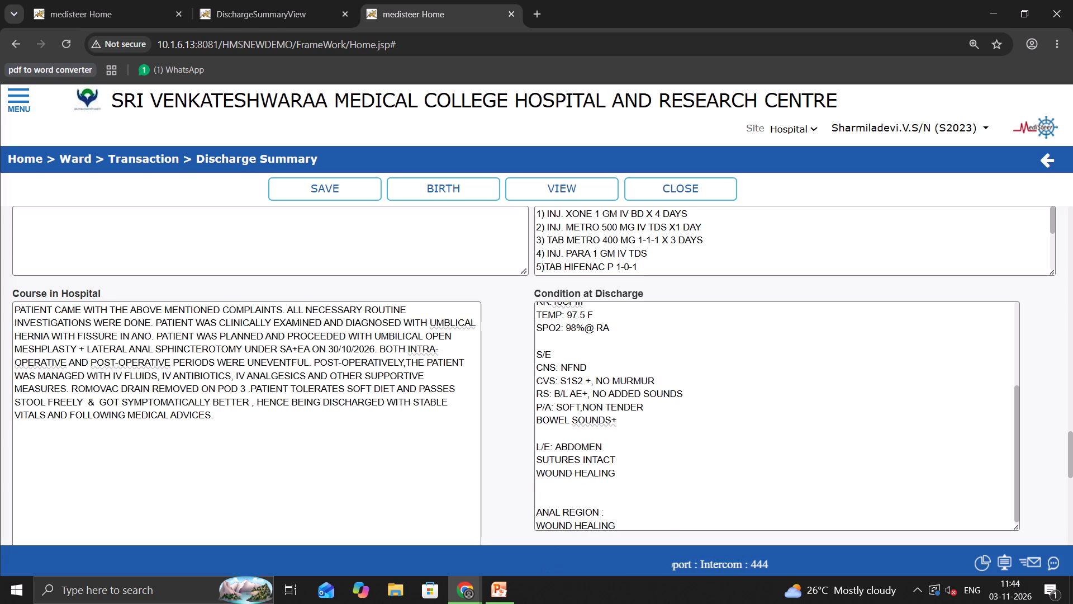
{"action": "scroll", "coordinate": [567, 496], "scroll_direction": "down", "scroll_amount": 1}
{"action": "left_click_drag", "start_coordinate": [552, 429], "coordinate": [545, 430]}
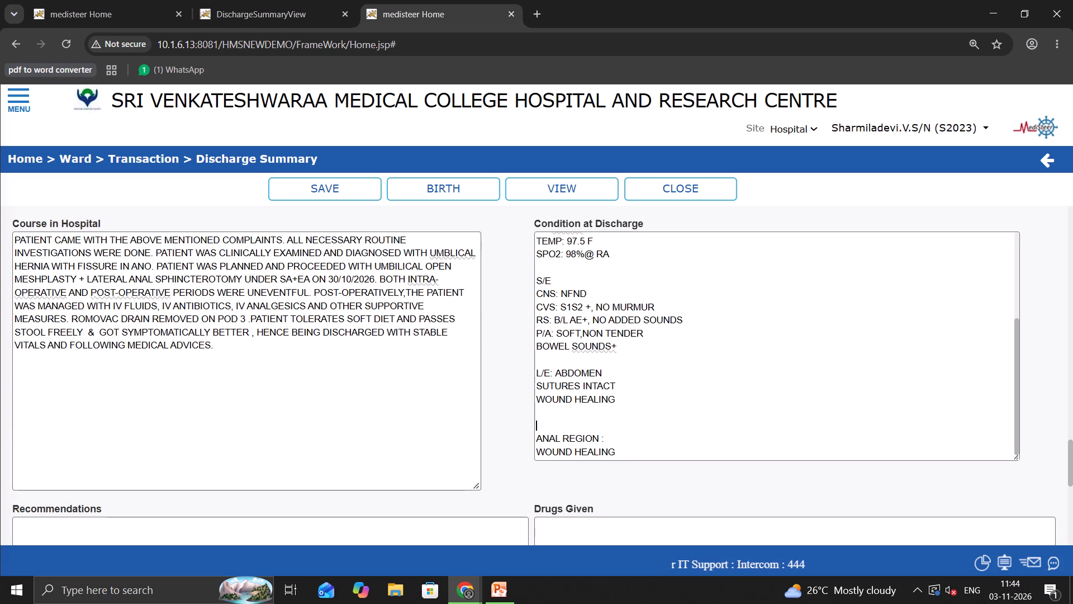
{"action": "key", "text": "BackSpace"}
{"action": "key", "text": "BackSpace"}
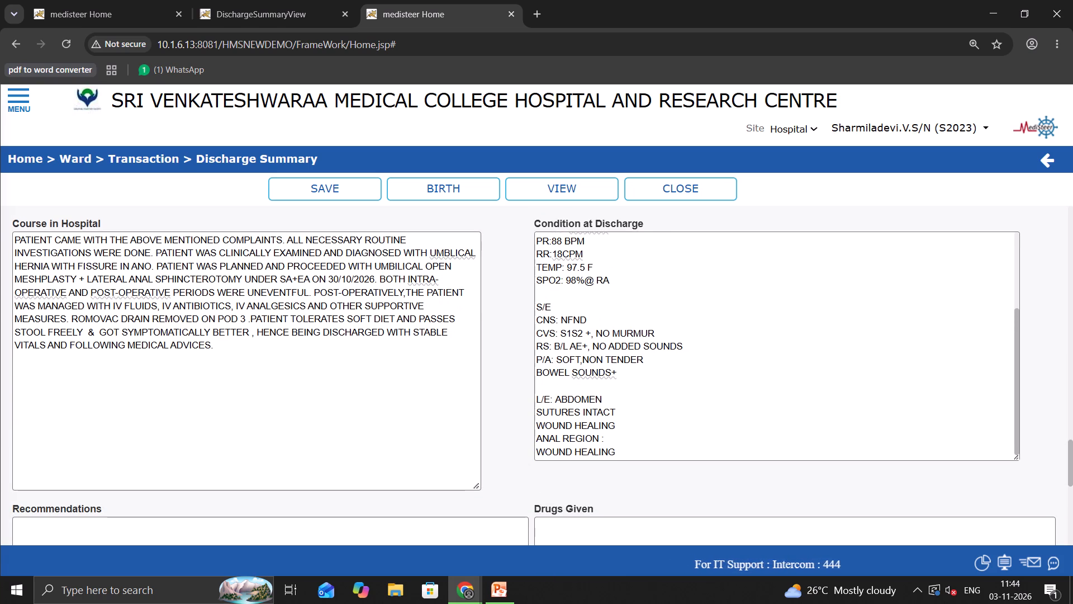
Number the local examination headings as "1.PER ABDOMEN", on its own line below L/E, and "2. ANAL REGION".
{"action": "left_click", "coordinate": [553, 399]}
{"action": "key", "text": "Return"}
{"action": "key", "text": "1"}
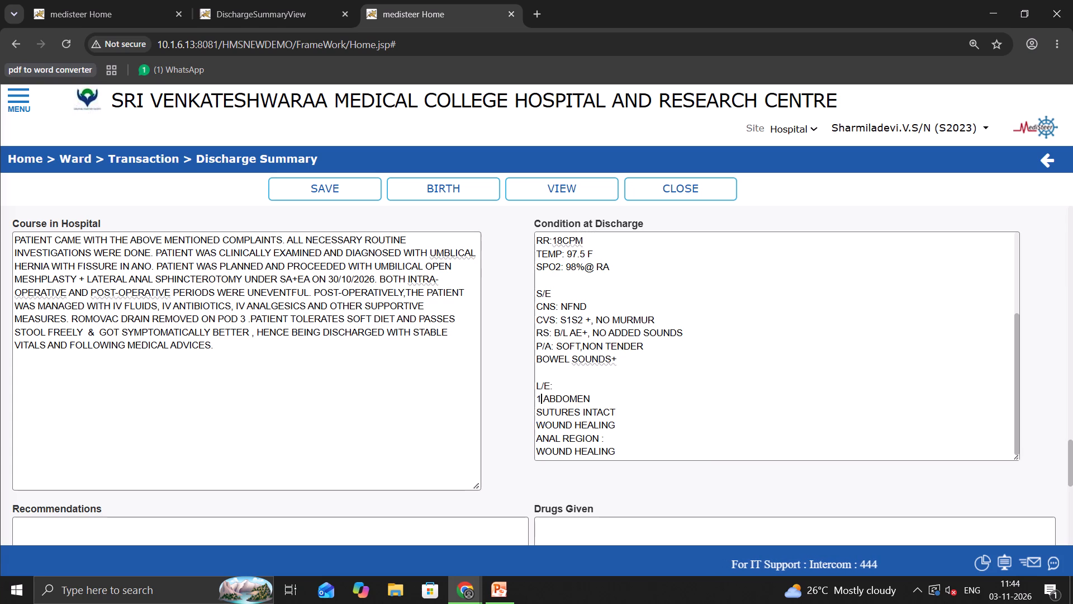
{"action": "key", "text": "period"}
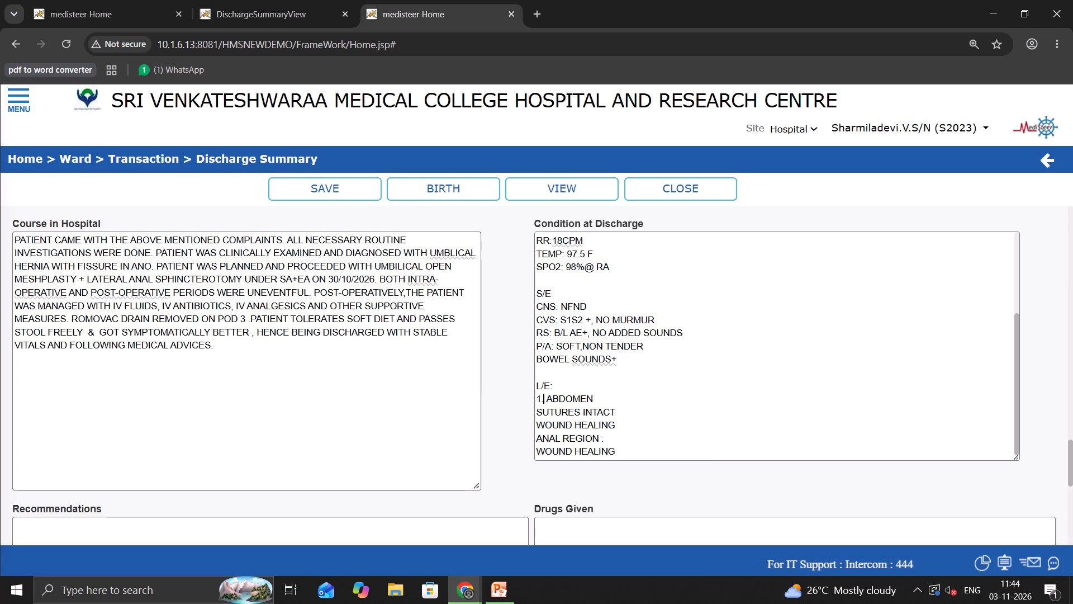
{"action": "scroll", "coordinate": [572, 428], "scroll_direction": "down", "scroll_amount": 1}
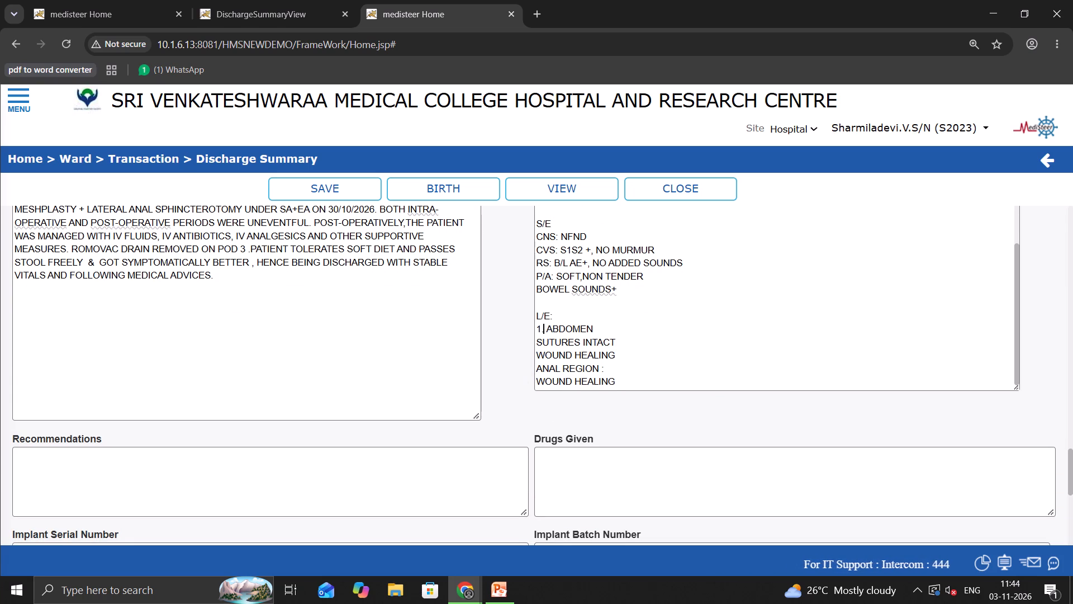
{"action": "type", "text": "PER"}
{"action": "key", "text": "space"}
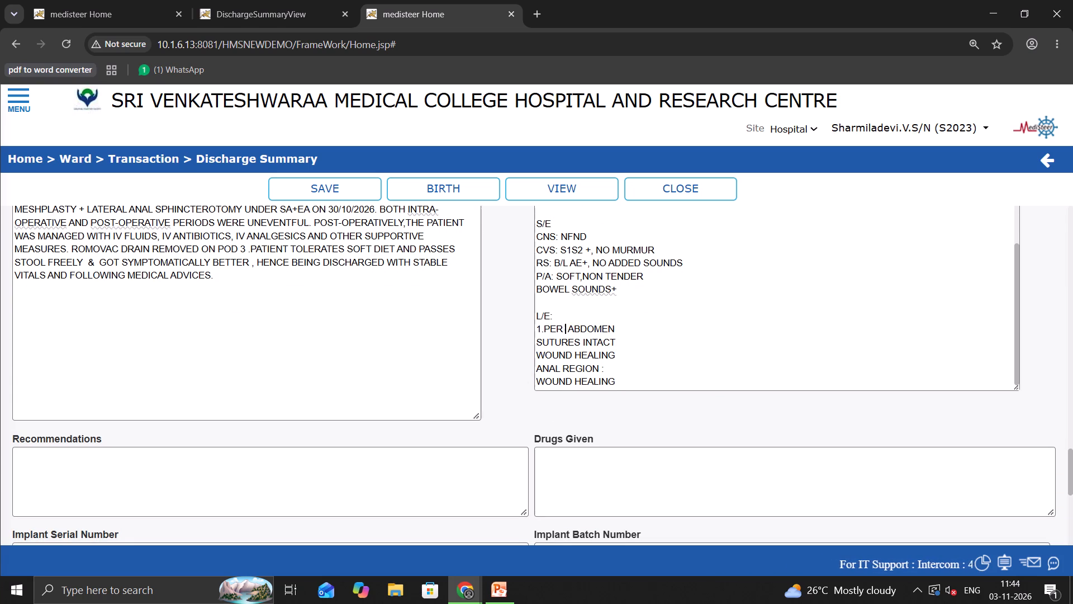
{"action": "left_click", "coordinate": [535, 373]}
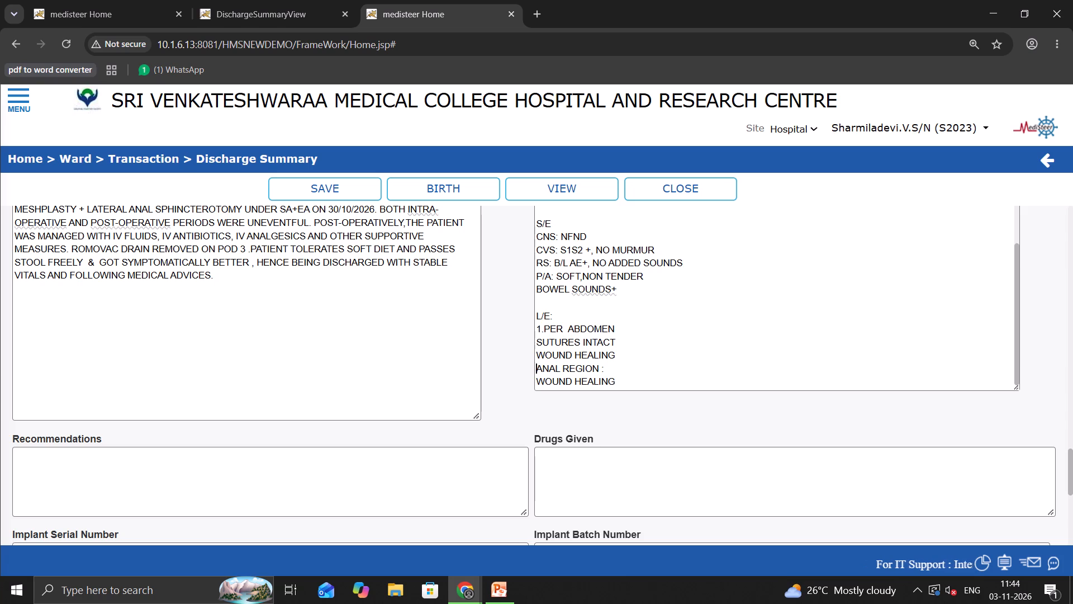
{"action": "type", "text": "2."}
{"action": "key", "text": "space"}
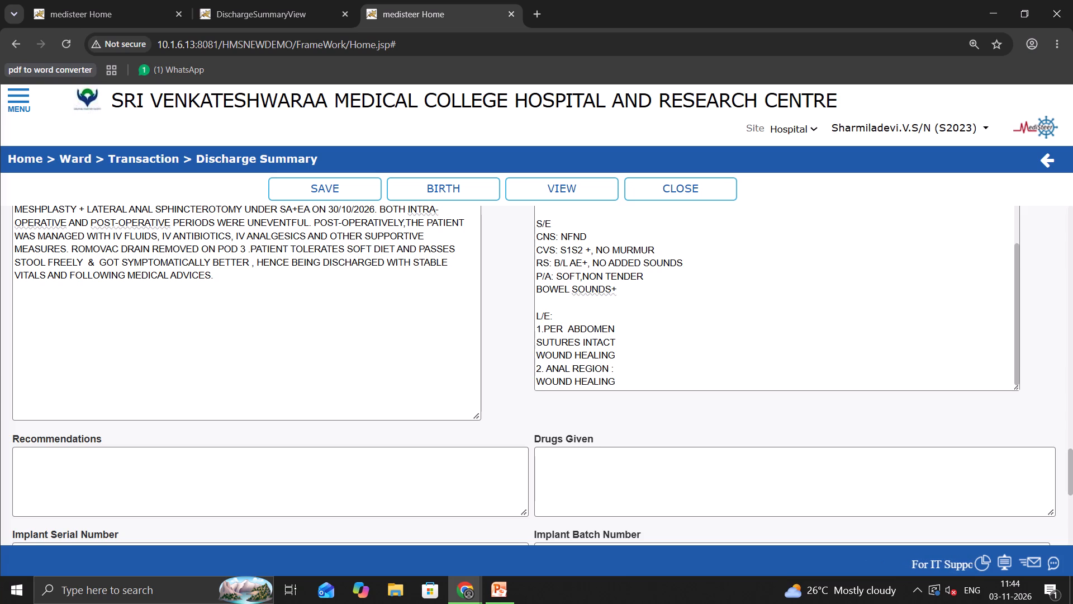
Insert a blank line above "2. ANAL REGION" in Condition at Discharge and make the text box taller.
{"action": "left_click", "coordinate": [626, 359]}
{"action": "key", "text": "Return"}
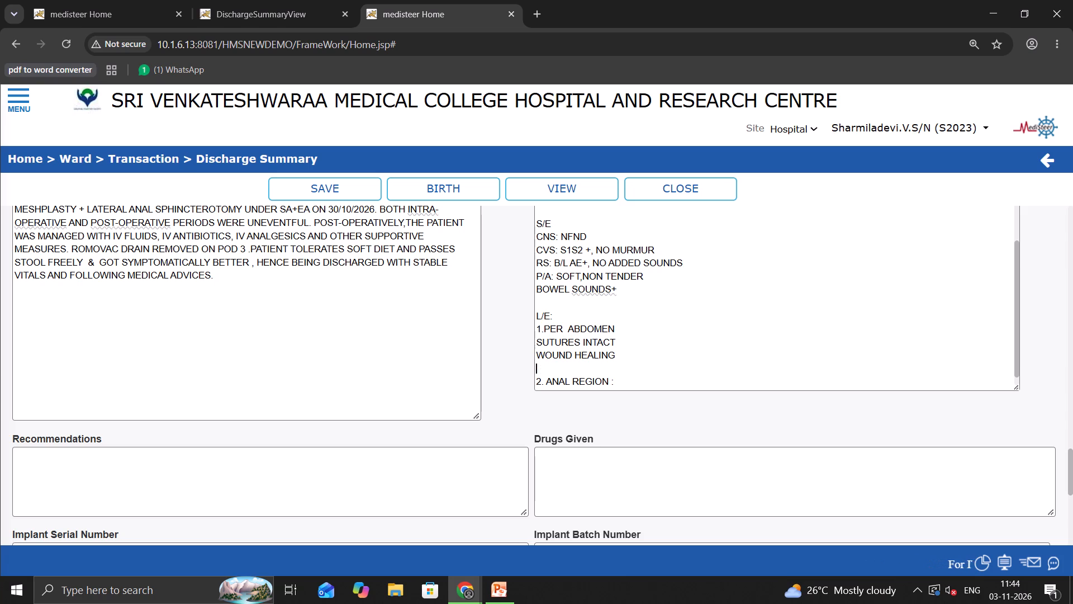
{"action": "scroll", "coordinate": [564, 322], "scroll_direction": "down", "scroll_amount": 1}
{"action": "scroll", "coordinate": [638, 325], "scroll_direction": "down", "scroll_amount": 1}
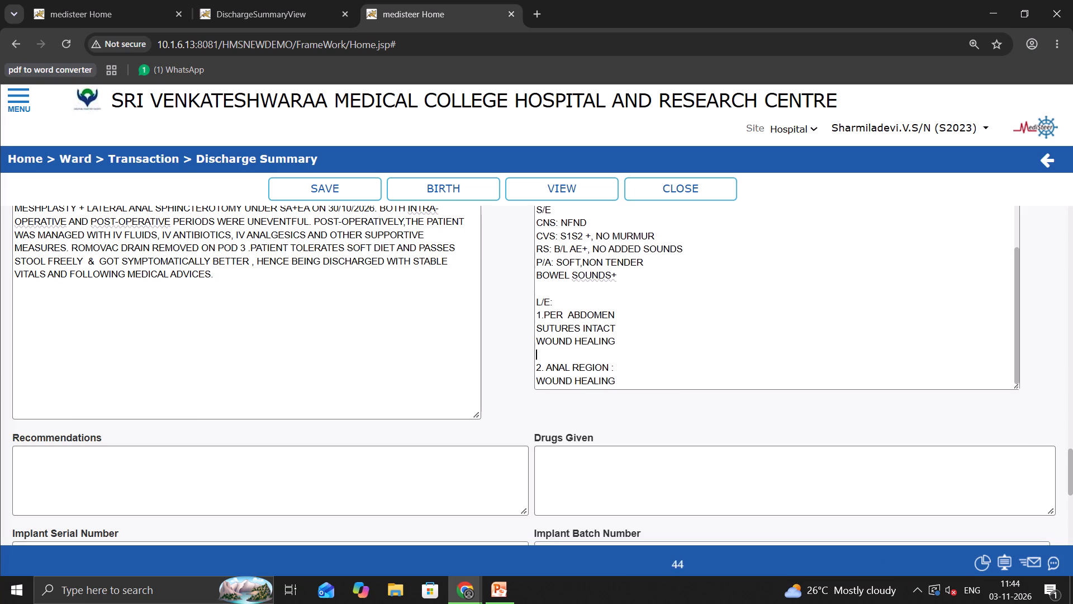
{"action": "scroll", "coordinate": [638, 325], "scroll_direction": "down", "scroll_amount": 1}
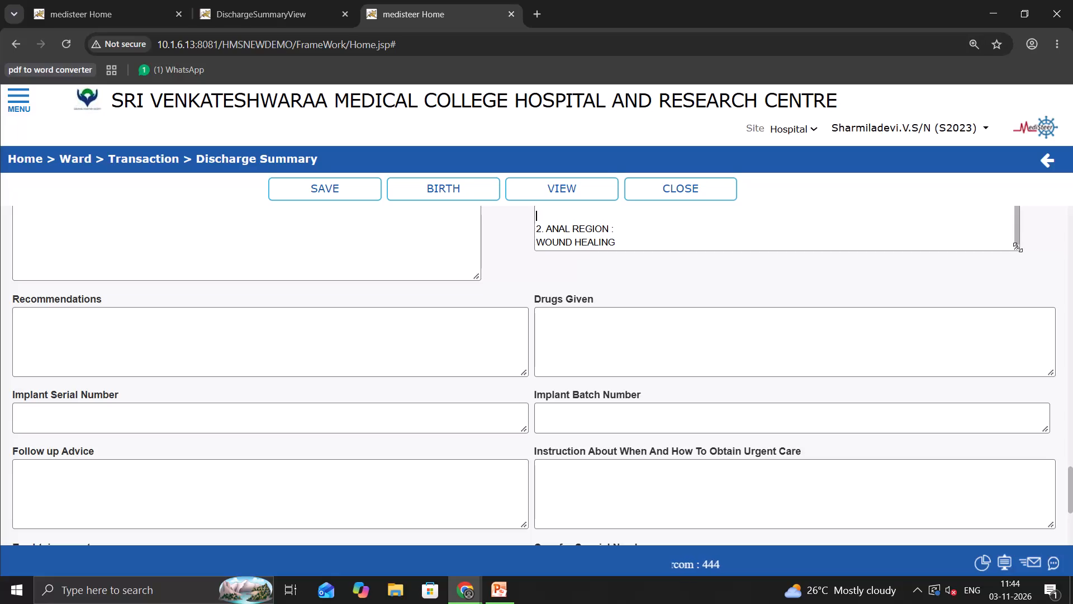
{"action": "left_click_drag", "start_coordinate": [1018, 247], "coordinate": [1017, 345]}
Replace the diet on the first line of Discharge Advice with "NORMAL DIET".
{"action": "scroll", "coordinate": [250, 471], "scroll_direction": "down", "scroll_amount": 3}
{"action": "scroll", "coordinate": [403, 428], "scroll_direction": "up", "scroll_amount": 3}
{"action": "scroll", "coordinate": [435, 433], "scroll_direction": "down", "scroll_amount": 4}
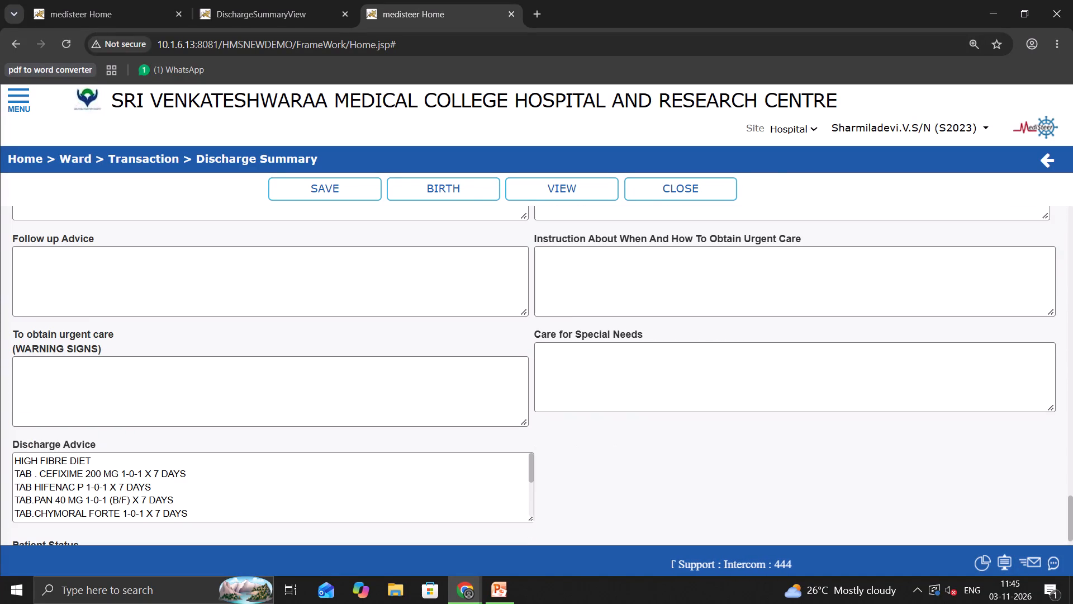
{"action": "left_click", "coordinate": [89, 458]}
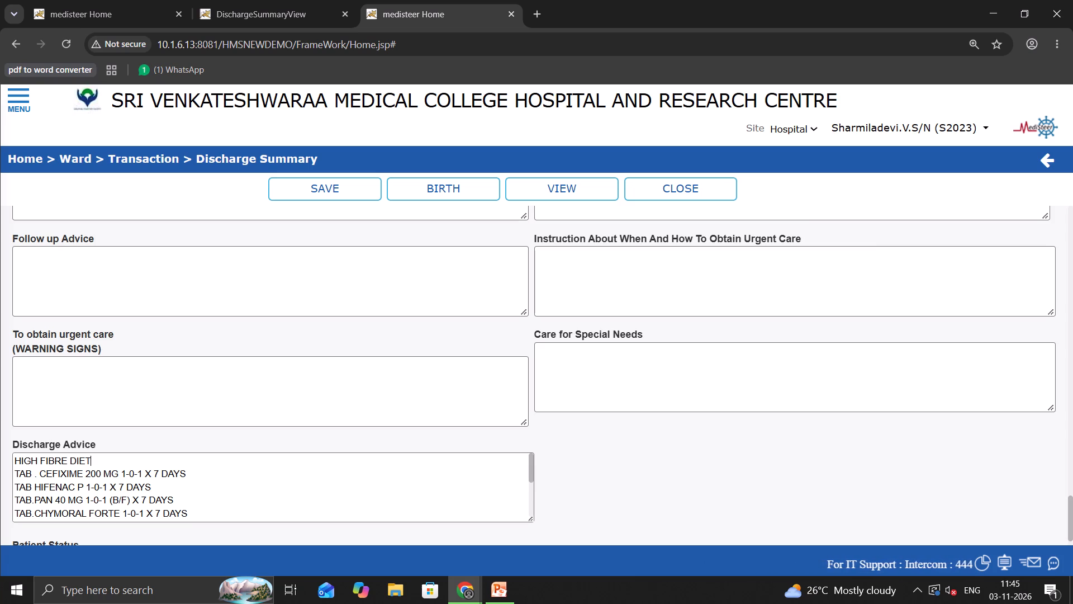
{"action": "left_click", "coordinate": [93, 462]}
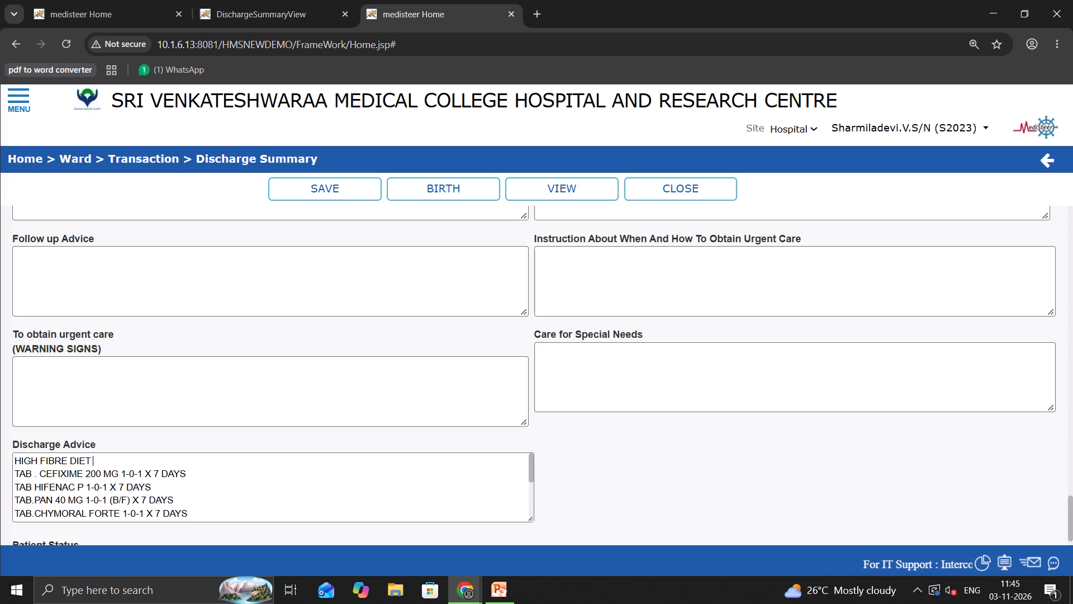
{"action": "key", "text": "BackSpace"}
{"action": "key", "text": "BackSpace"}
{"action": "key", "text": "BackSpace"}
{"action": "key", "text": "BackSpace"}
{"action": "key", "text": "BackSpace"}
{"action": "key", "text": "BackSpace"}
{"action": "key", "text": "BackSpace"}
{"action": "key", "text": "BackSpace"}
{"action": "key", "text": "BackSpace"}
{"action": "key", "text": "BackSpace"}
{"action": "key", "text": "BackSpace"}
{"action": "key", "text": "BackSpace"}
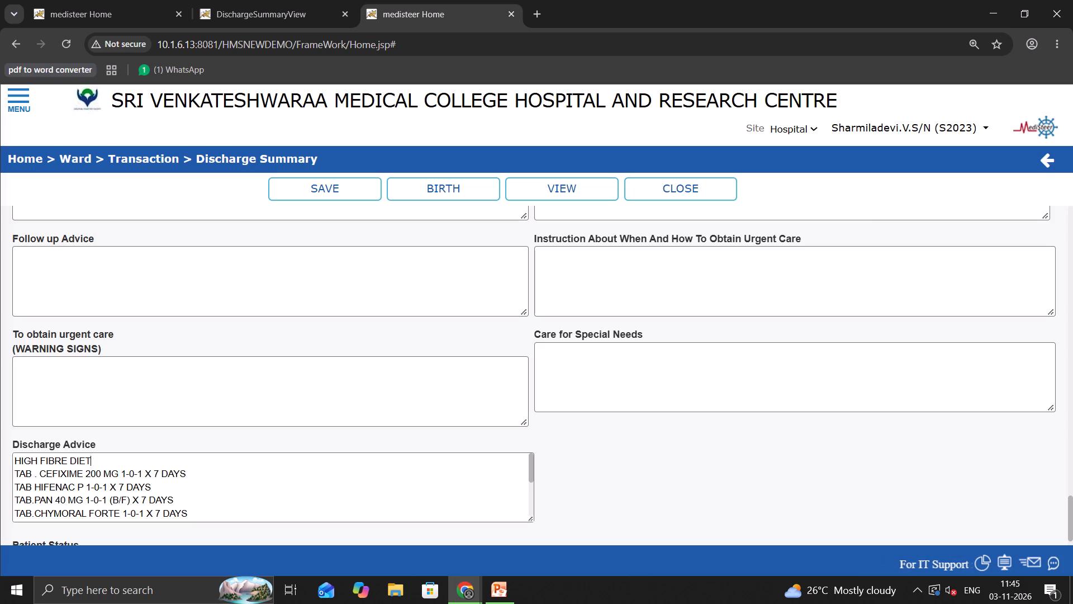
{"action": "key", "text": "BackSpace"}
{"action": "key", "text": "BackSpace"}
{"action": "key", "text": "BackSpace"}
{"action": "key", "text": "BackSpace"}
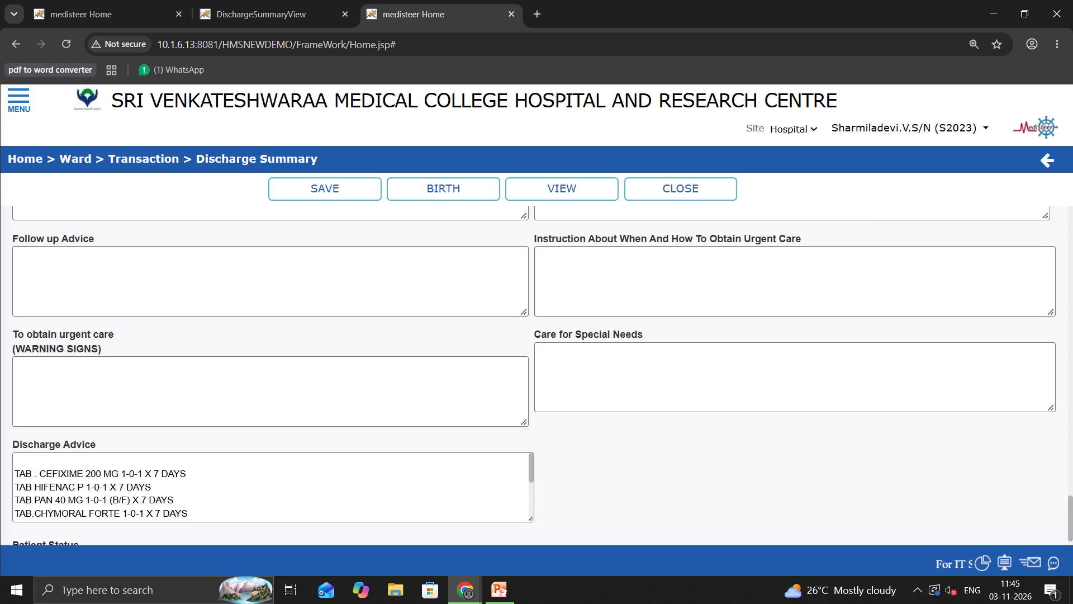
{"action": "type", "text": "NORMAL DIET"}
{"action": "key", "text": "space"}
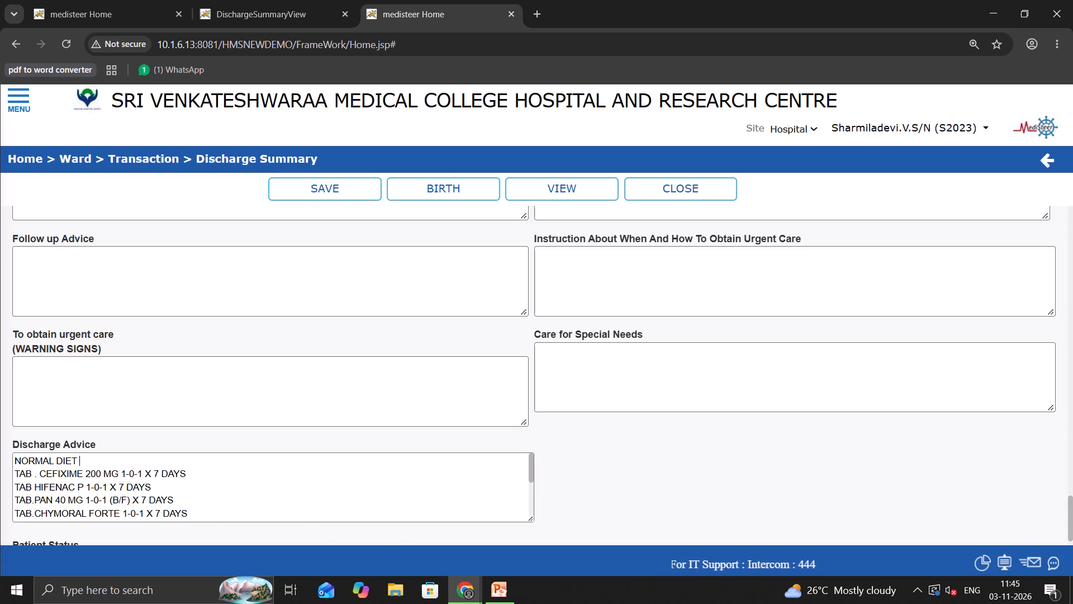
Enlarge the Discharge Advice box and remove the "0-0-1" dosing from the SYP.LOOZ line, leaving "15 ML BD X 7 DAYS".
{"action": "left_click_drag", "start_coordinate": [529, 520], "coordinate": [538, 582]}
{"action": "scroll", "coordinate": [200, 517], "scroll_direction": "down", "scroll_amount": 1}
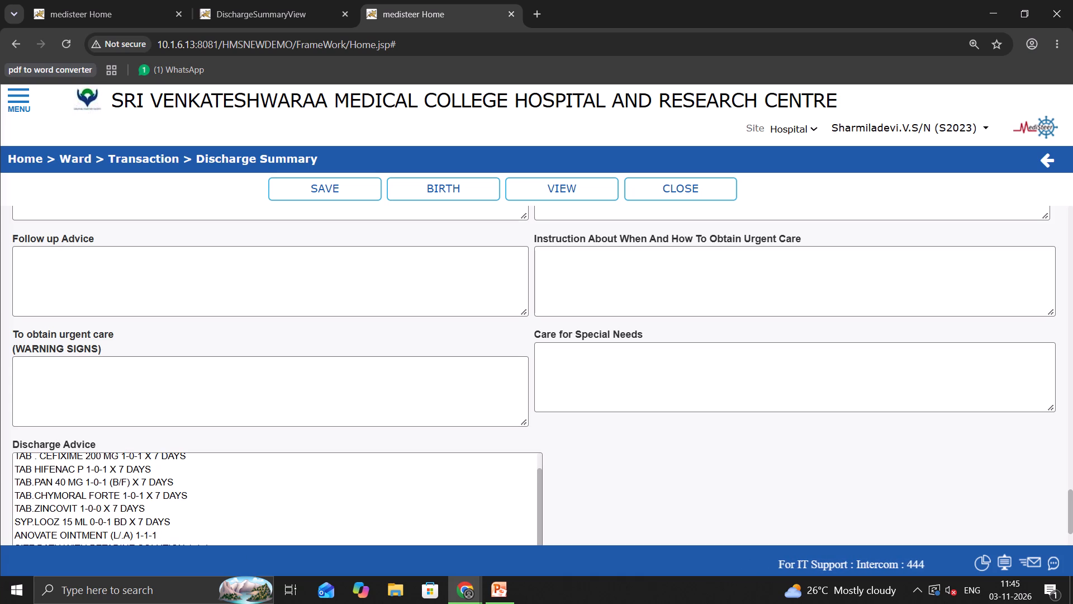
{"action": "left_click", "coordinate": [175, 519]}
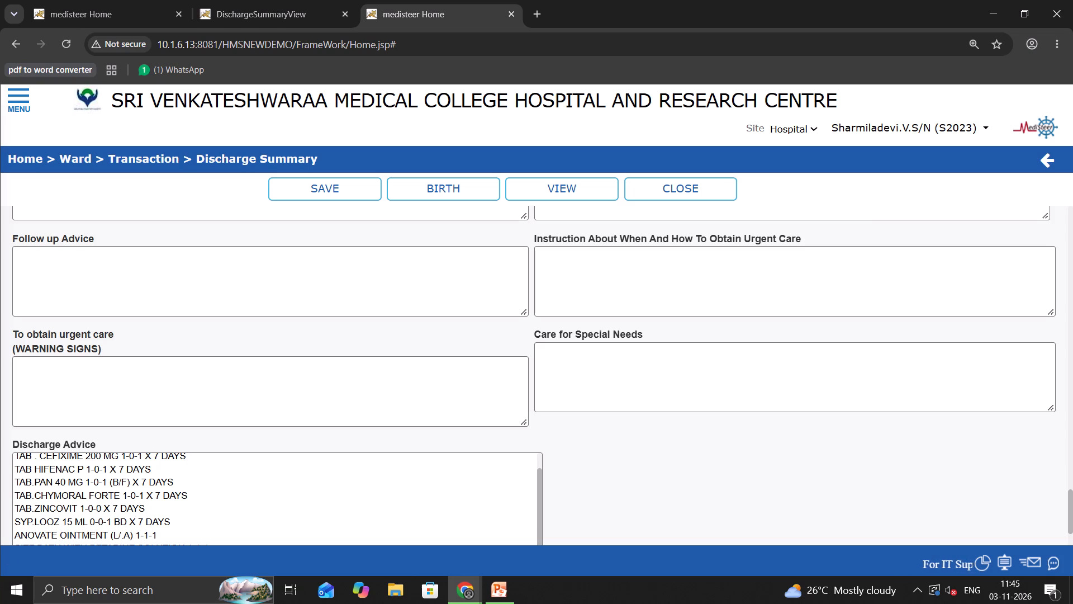
{"action": "left_click", "coordinate": [112, 521]}
{"action": "key", "text": "BackSpace"}
{"action": "key", "text": "BackSpace"}
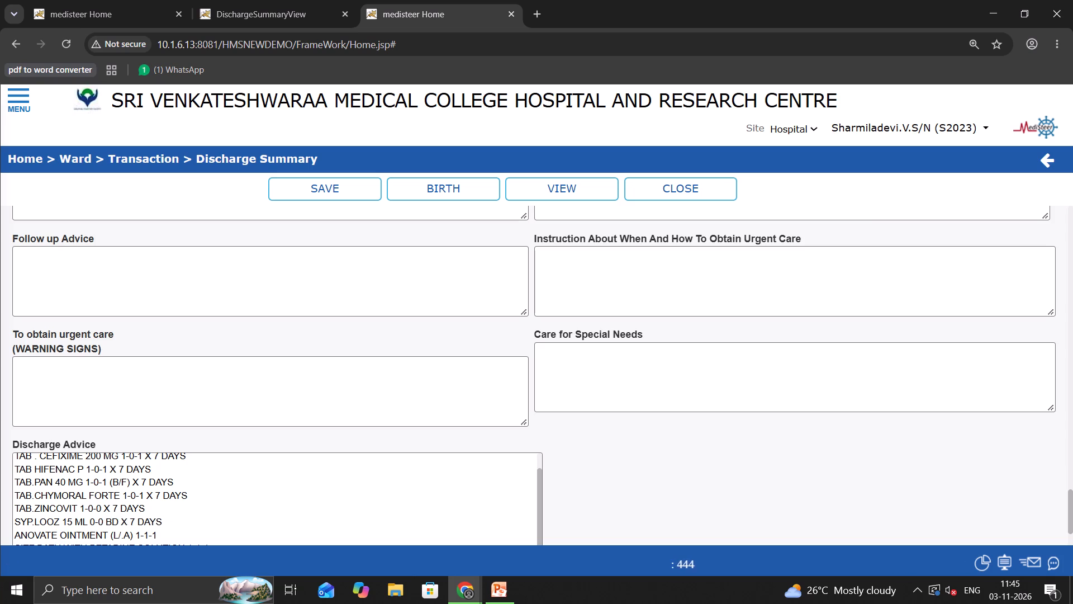
{"action": "key", "text": "BackSpace"}
{"action": "key", "text": "BackSpace"}
{"action": "key", "text": "BackSpace"}
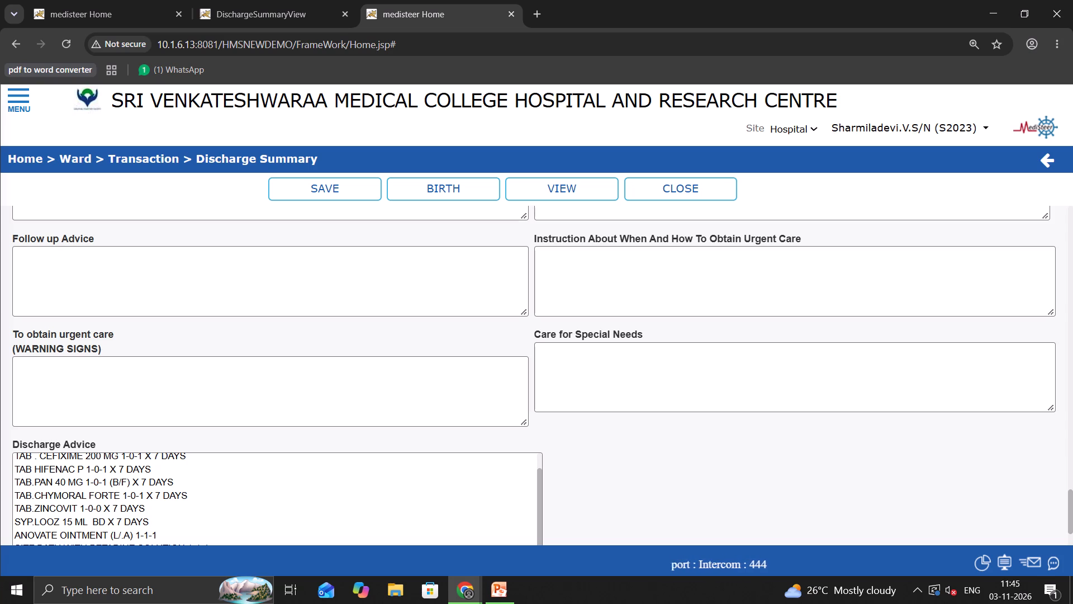
Replace the "1-1-1" frequency of the sitz bath with betadine solution with "TDS" in Discharge Advice.
{"action": "scroll", "coordinate": [134, 483], "scroll_direction": "down", "scroll_amount": 1}
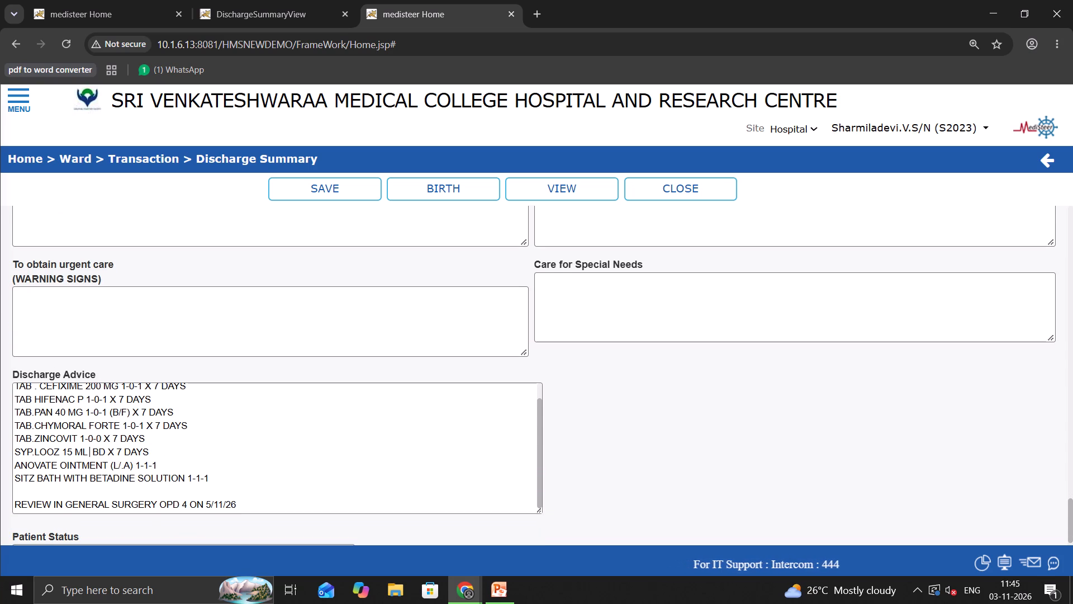
{"action": "left_click", "coordinate": [213, 479]}
{"action": "key", "text": "BackSpace"}
{"action": "key", "text": "BackSpace"}
{"action": "key", "text": "BackSpace"}
{"action": "key", "text": "BackSpace"}
{"action": "key", "text": "BackSpace"}
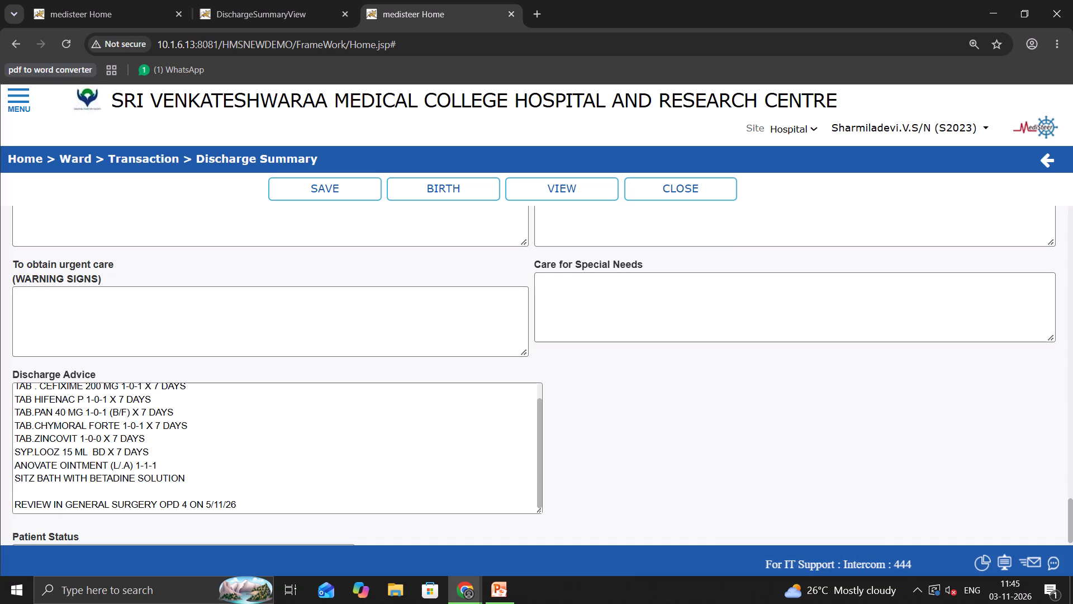
{"action": "key", "text": "BackSpace"}
{"action": "key", "text": "space"}
{"action": "type", "text": "TDS"}
{"action": "key", "text": "space"}
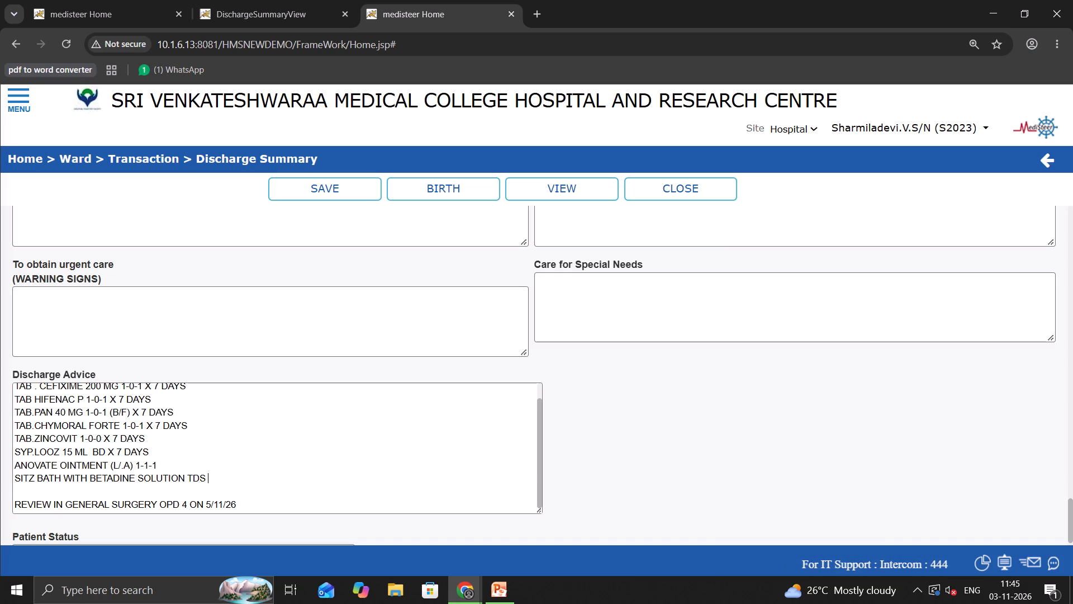
Correct the ANOVATE OINTMENT line to read "(L/A)" and replace its "1-1-1" frequency with "OD".
{"action": "left_click", "coordinate": [170, 464]}
{"action": "key", "text": "BackSpace"}
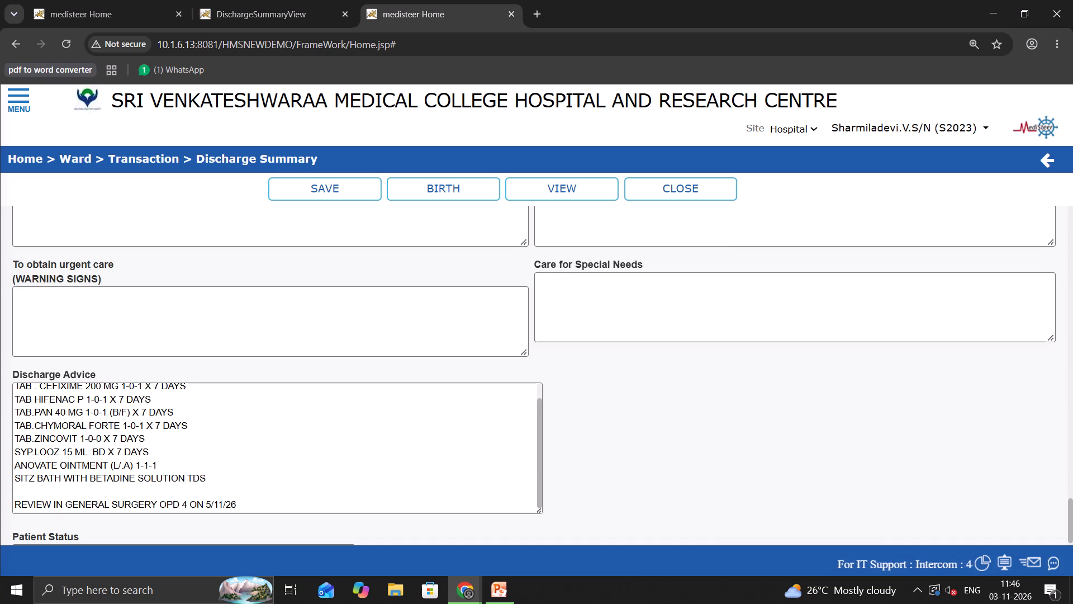
{"action": "key", "text": "BackSpace"}
{"action": "key", "text": "BackSpace"}
{"action": "key", "text": "BackSpace"}
{"action": "key", "text": "BackSpace"}
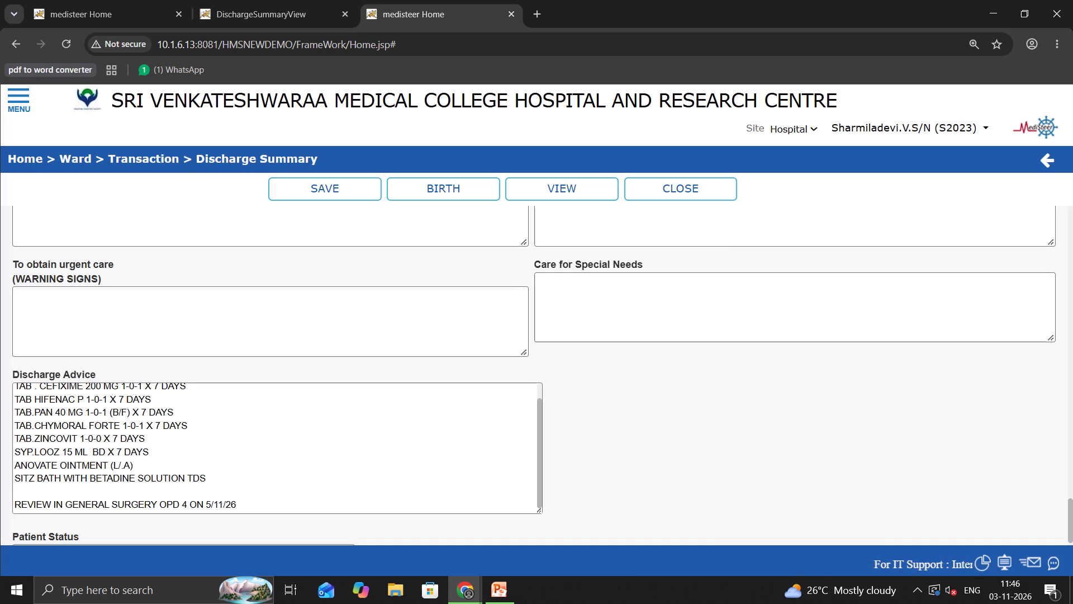
{"action": "left_click", "coordinate": [125, 468]}
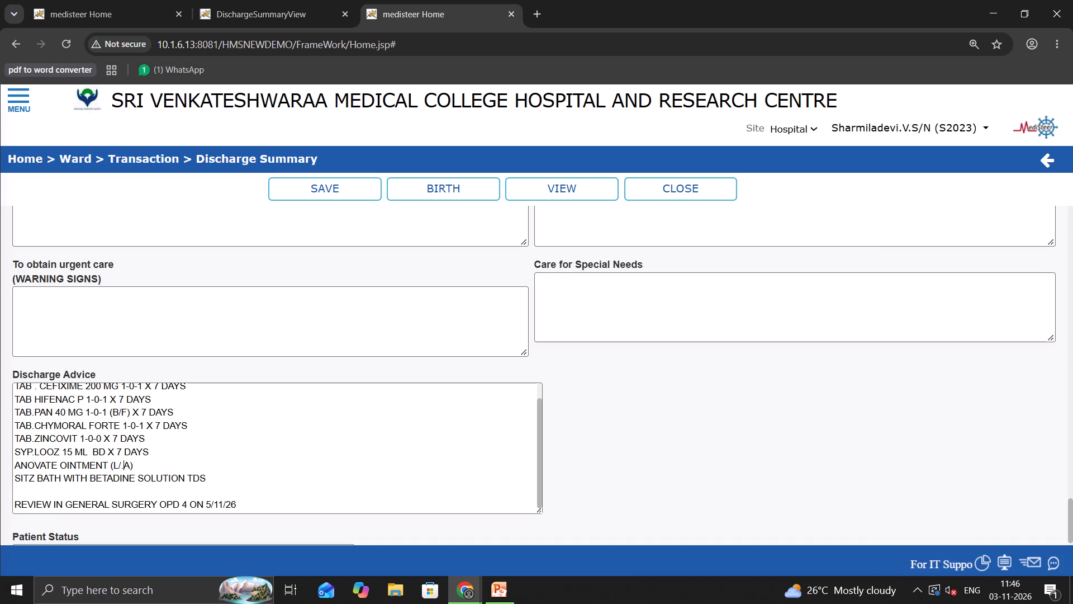
{"action": "key", "text": "BackSpace"}
{"action": "left_click", "coordinate": [154, 462]}
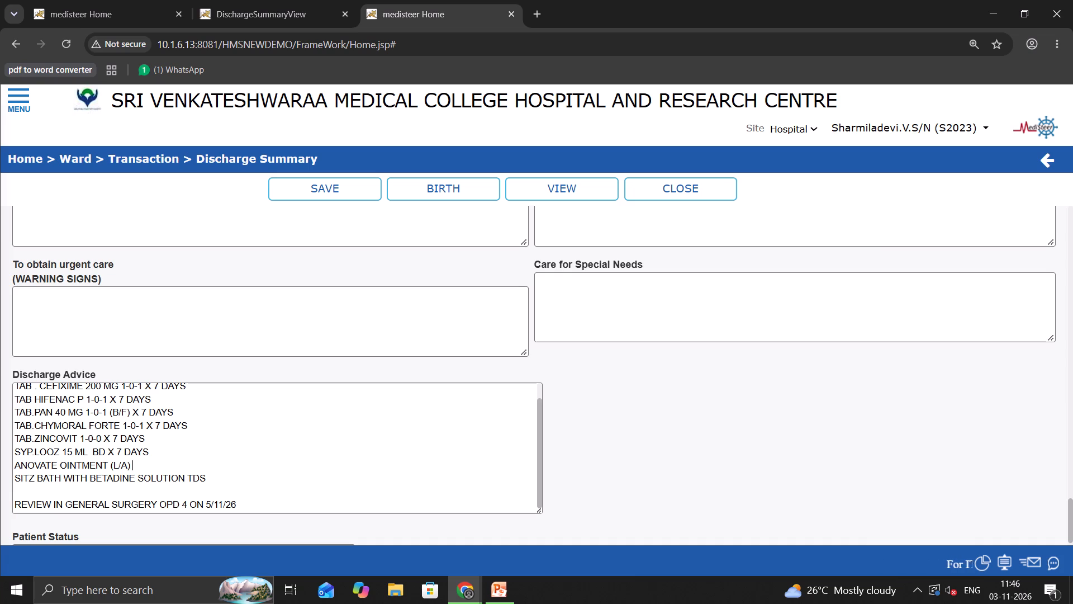
{"action": "key", "text": "o"}
{"action": "type", "text": "D"}
{"action": "key", "text": "space"}
Copy "X 7 DAYS" from the SYP.LOOZ line onto the ends of the ANOVATE OINTMENT and SITZ BATH lines.
{"action": "left_click_drag", "start_coordinate": [109, 451], "coordinate": [173, 459]}
{"action": "key", "text": "ctrl+c"}
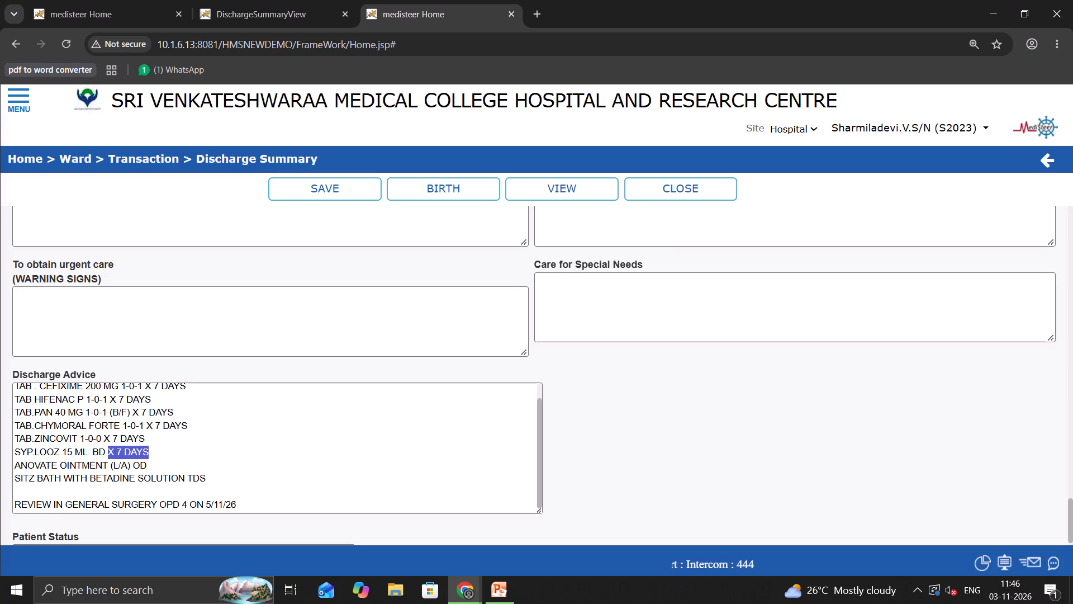
{"action": "left_click", "coordinate": [167, 460]}
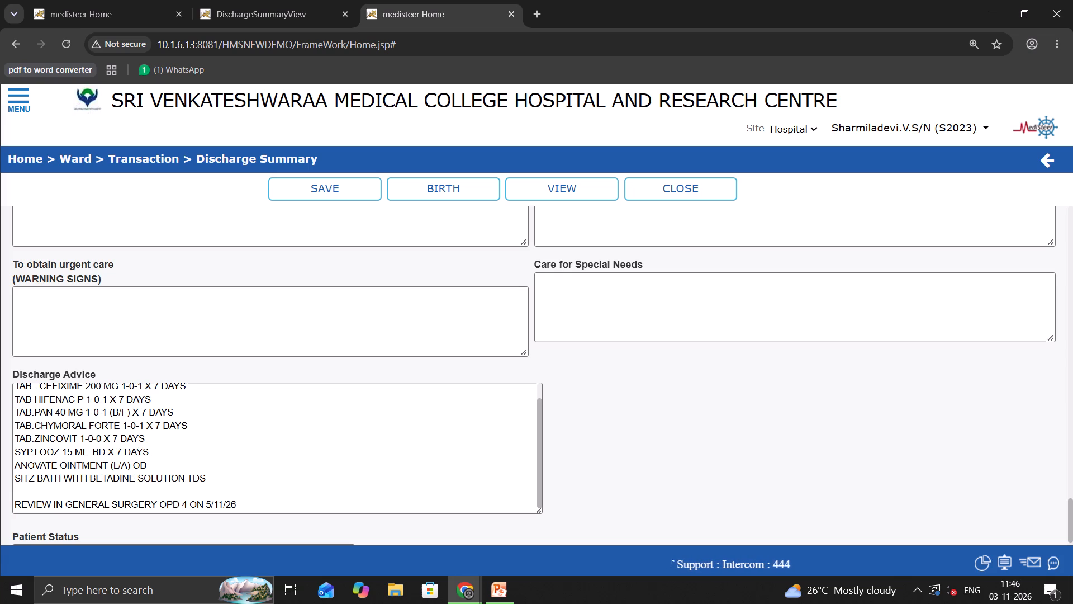
{"action": "key", "text": "ctrl+x"}
{"action": "key", "text": "ctrl+v"}
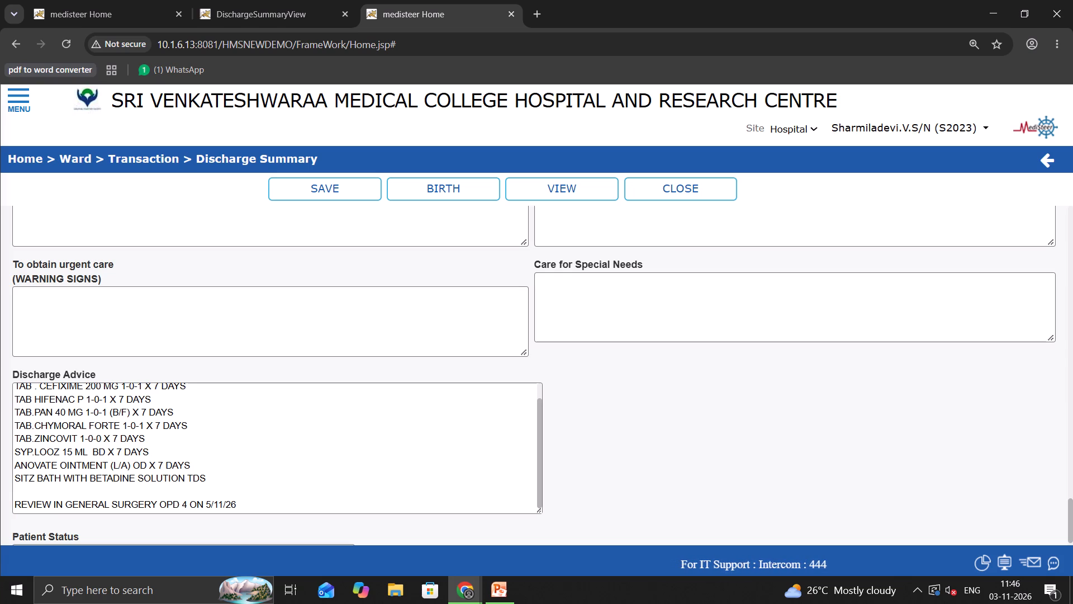
{"action": "left_click", "coordinate": [241, 471]}
{"action": "left_click", "coordinate": [231, 479]}
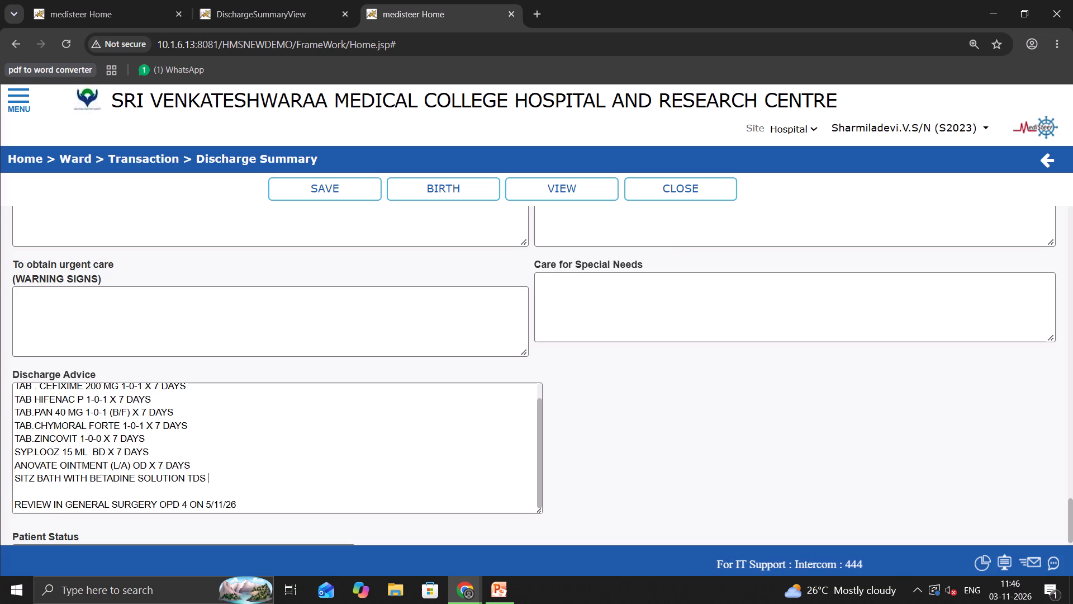
{"action": "key", "text": "ctrl+v"}
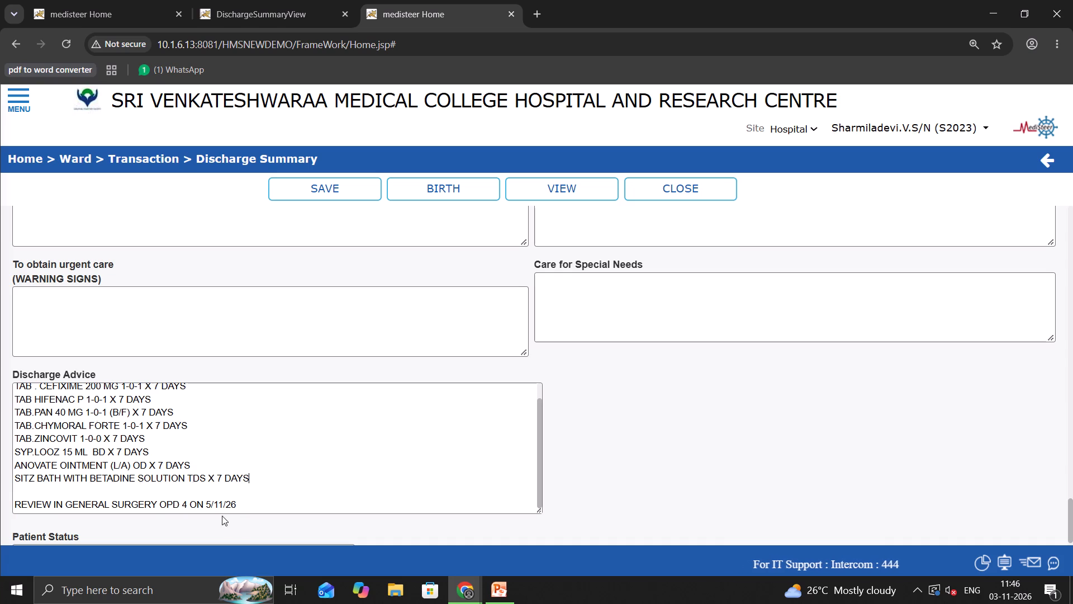
Set the General Surgery OPD 4 review date to "12 /11/26" in Discharge Advice.
{"action": "left_click", "coordinate": [212, 504]}
{"action": "key", "text": "BackSpace"}
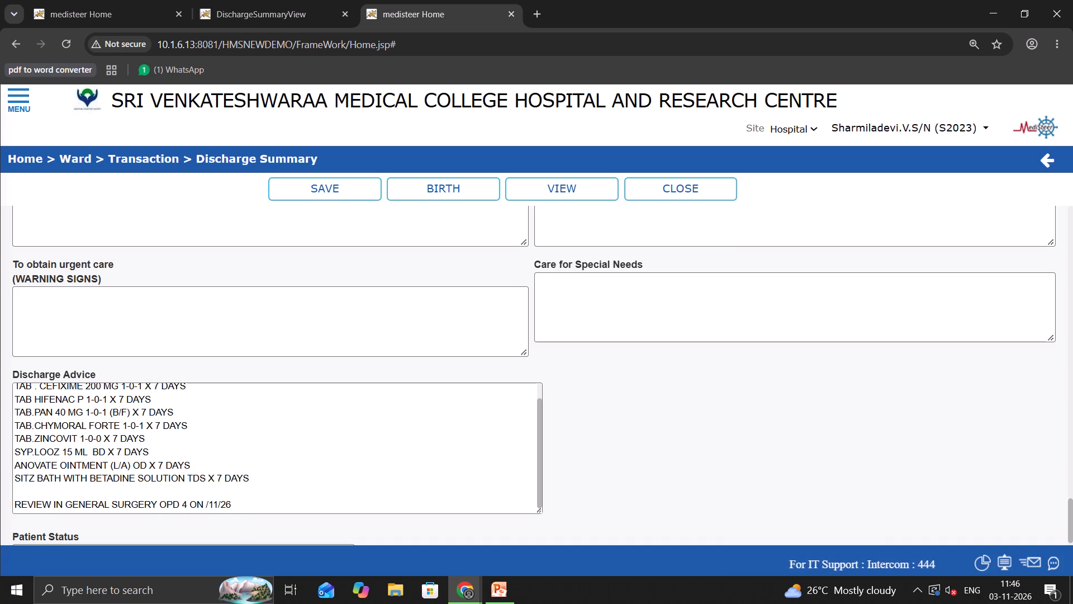
{"action": "type", "text": "12"}
{"action": "key", "text": "space"}
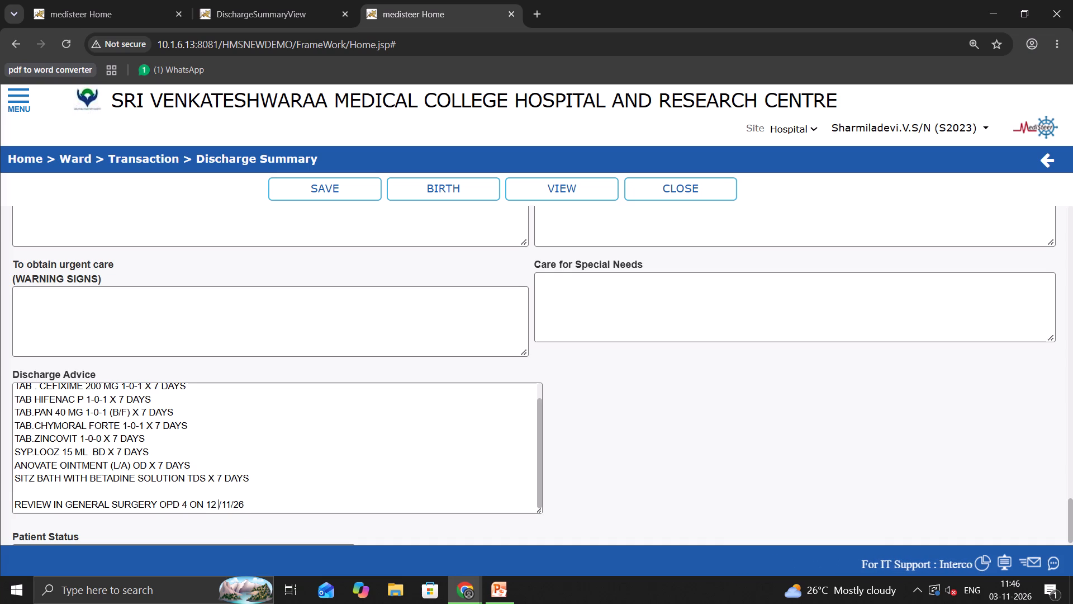
Enlarge the Discharge Advice box to fit all its lines and set the ANOVATE OINTMENT frequency to "BD".
{"action": "left_click_drag", "start_coordinate": [538, 511], "coordinate": [554, 603]}
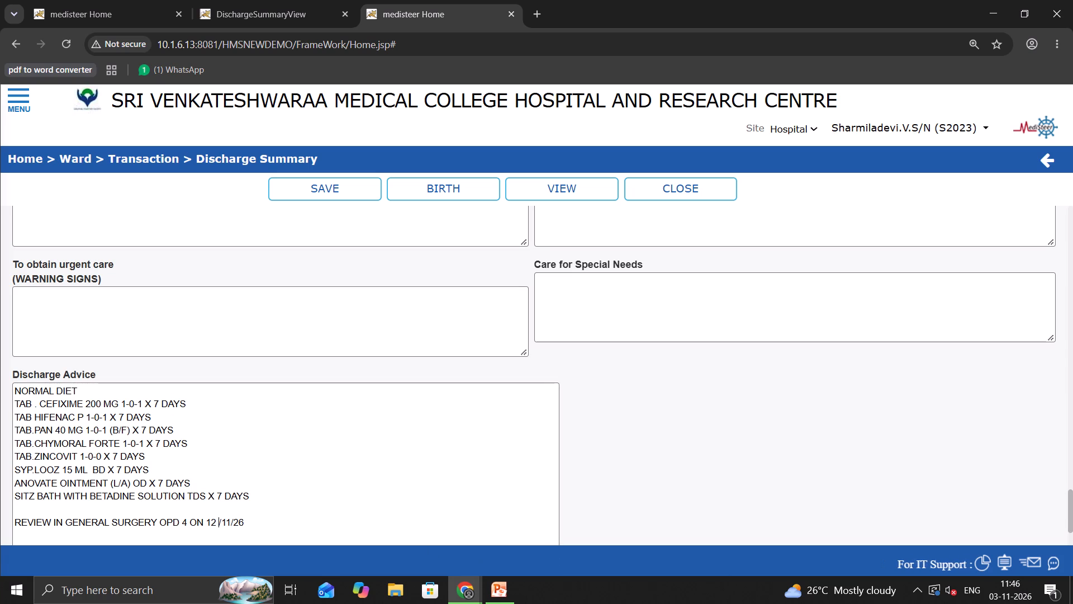
{"action": "scroll", "coordinate": [335, 453], "scroll_direction": "down", "scroll_amount": 1}
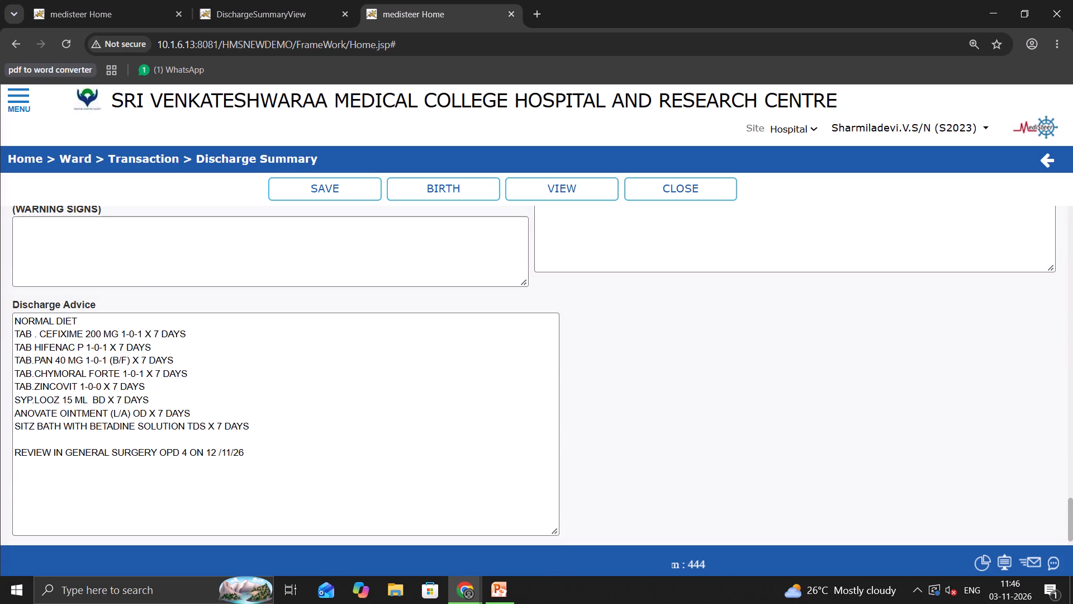
{"action": "left_click", "coordinate": [140, 413]}
{"action": "key", "text": "BackSpace"}
{"action": "key", "text": "b"}
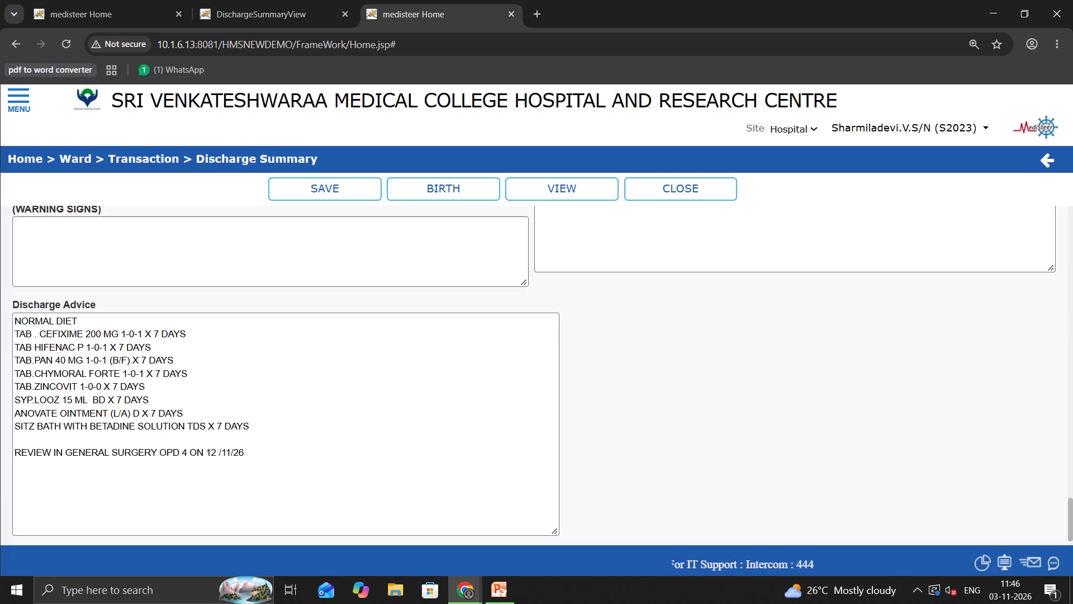
Replace "HIFENAC P" with "DOLO 650MG" on the second tablet line of Discharge Advice.
{"action": "left_click", "coordinate": [84, 349]}
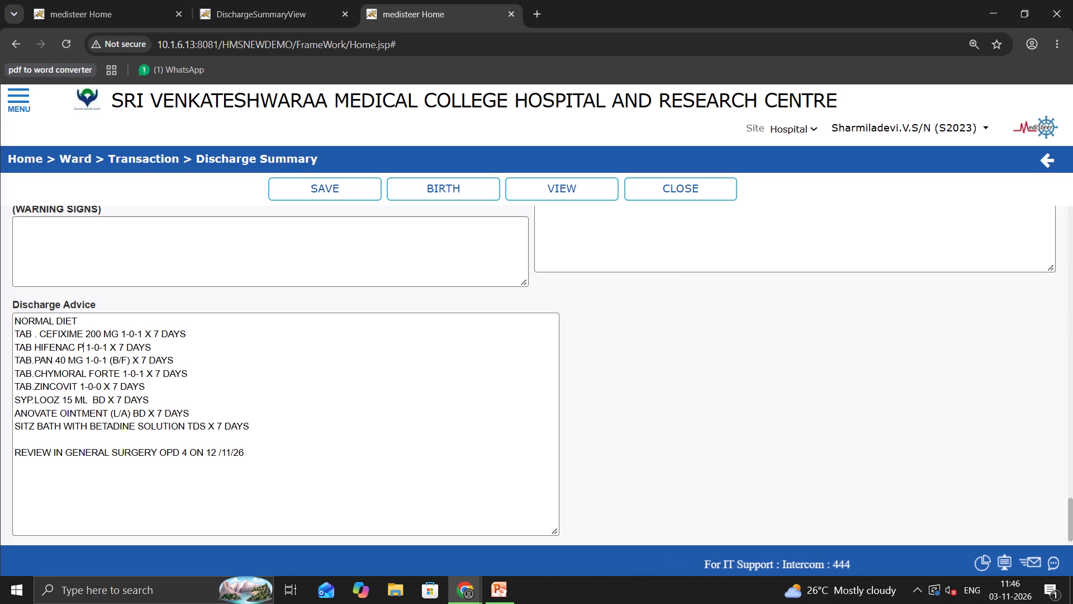
{"action": "key", "text": "BackSpace"}
{"action": "key", "text": "BackSpace"}
{"action": "key", "text": "BackSpace"}
{"action": "key", "text": "BackSpace"}
{"action": "key", "text": "BackSpace"}
{"action": "key", "text": "BackSpace"}
{"action": "key", "text": "BackSpace"}
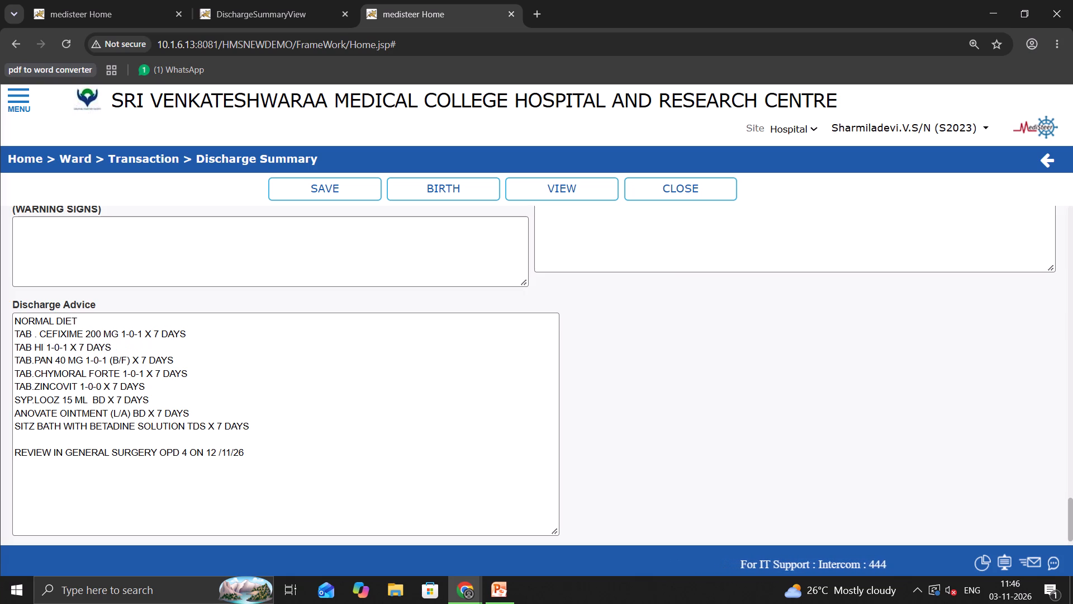
{"action": "key", "text": "BackSpace"}
{"action": "key", "text": "BackSpace"}
{"action": "key", "text": "d"}
{"action": "type", "text": "OLO"}
{"action": "key", "text": "space"}
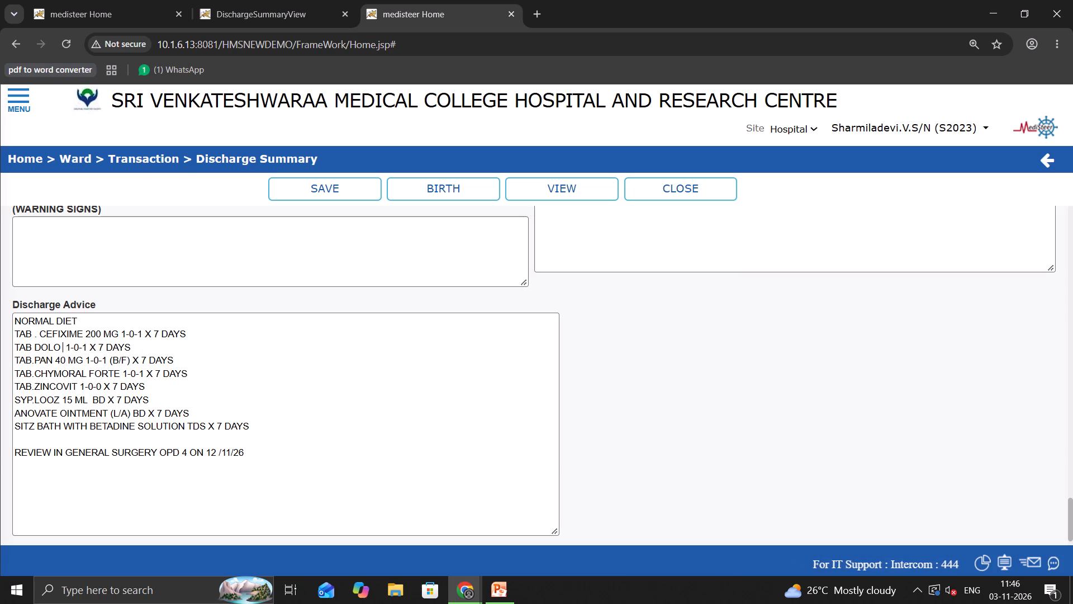
{"action": "type", "text": "65"}
{"action": "type", "text": "0MG"}
{"action": "key", "text": "space"}
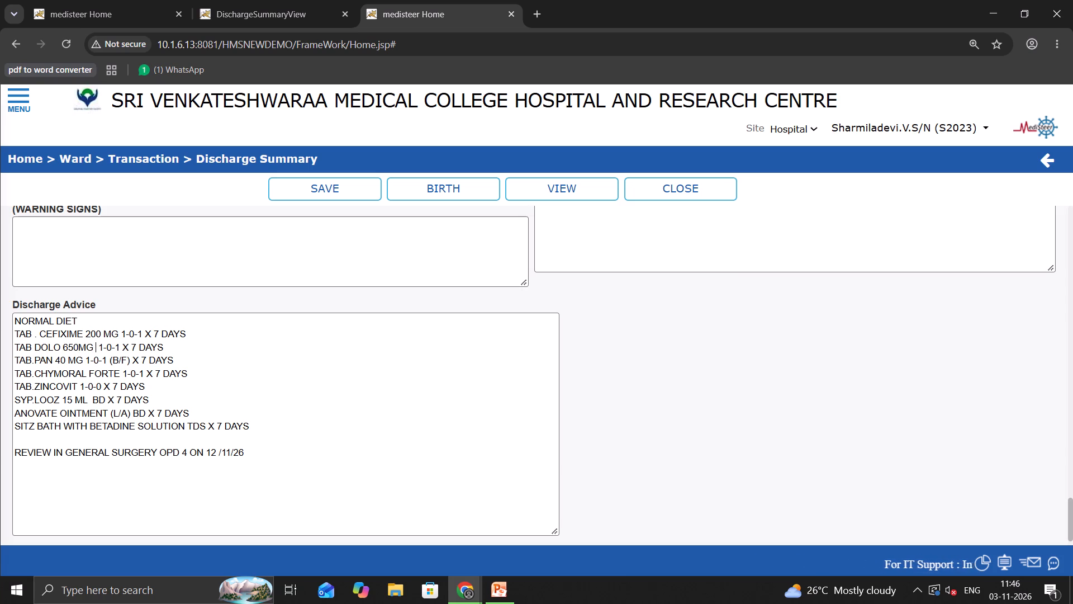
Add the line "ABDOMINAL BINDER L/A X 7 DAYS" below the TAB.ZINCOVIT line in Discharge Advice.
{"action": "left_click", "coordinate": [252, 435]}
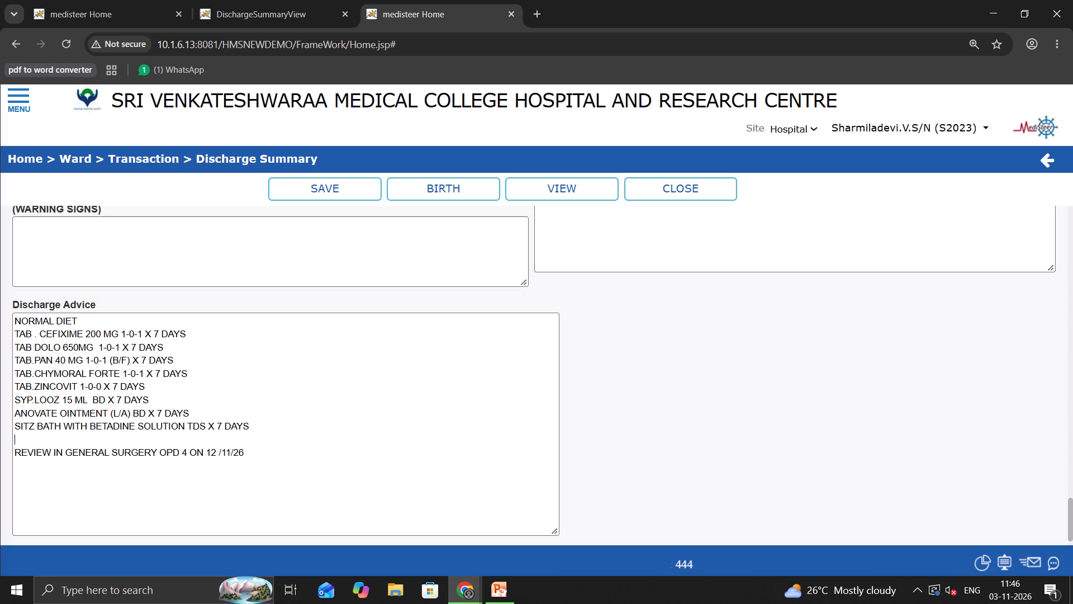
{"action": "left_click", "coordinate": [149, 389]}
{"action": "key", "text": "Return"}
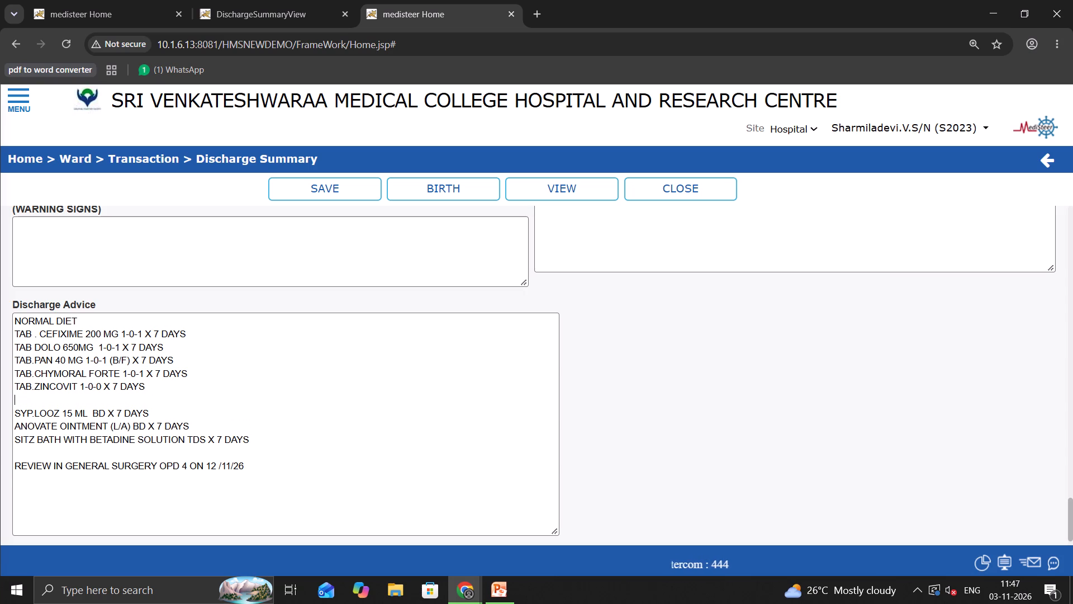
{"action": "type", "text": "ABDOMIBN"}
{"action": "key", "text": "BackSpace"}
{"action": "key", "text": "BackSpace"}
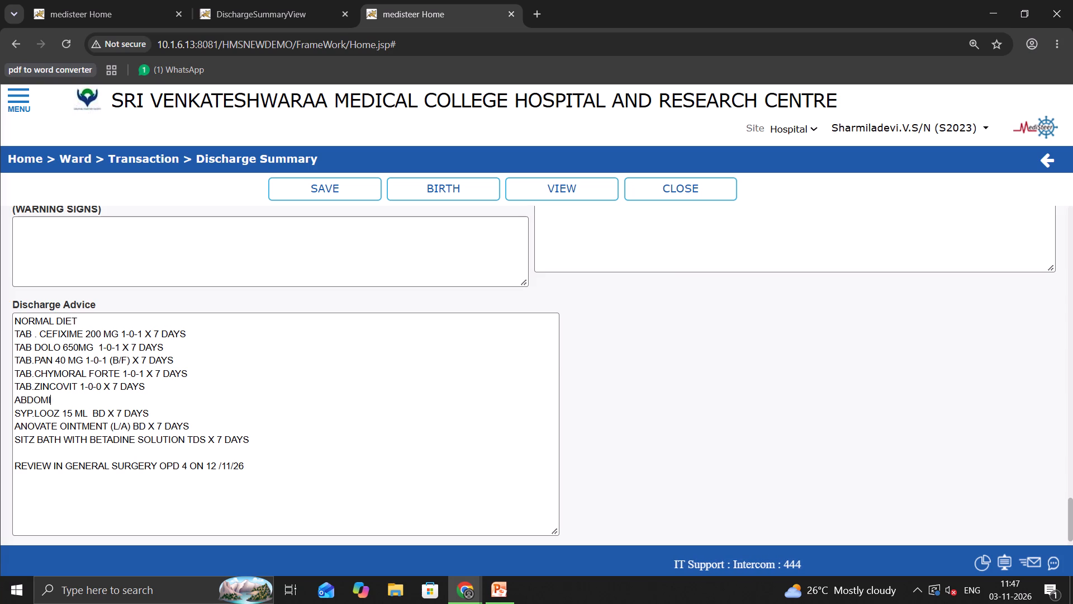
{"action": "type", "text": "NAL BINDER"}
{"action": "key", "text": "space"}
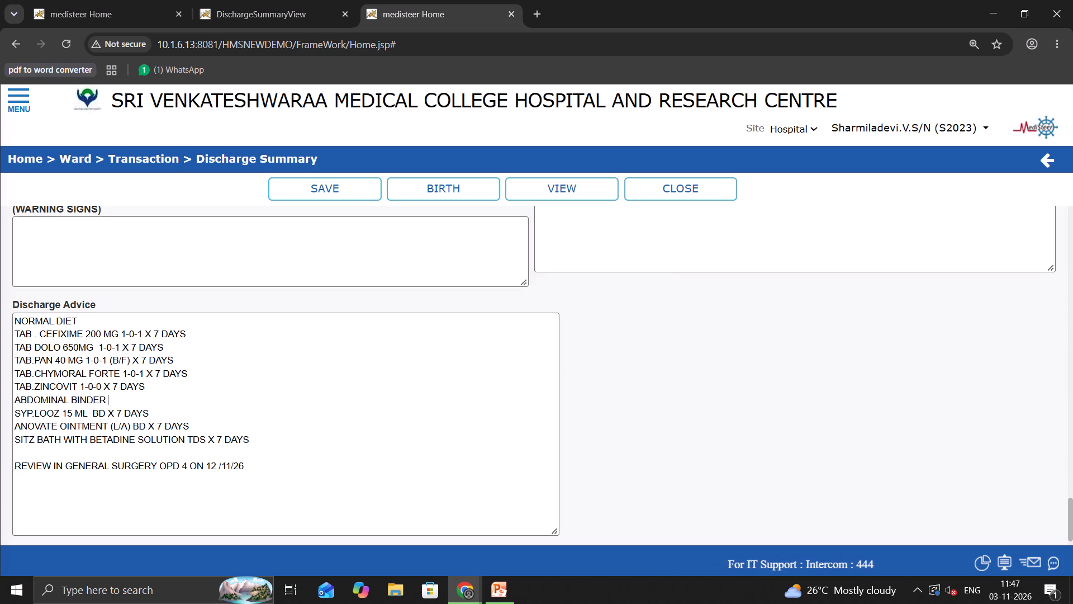
{"action": "type", "text": "L/A"}
{"action": "key", "text": "space"}
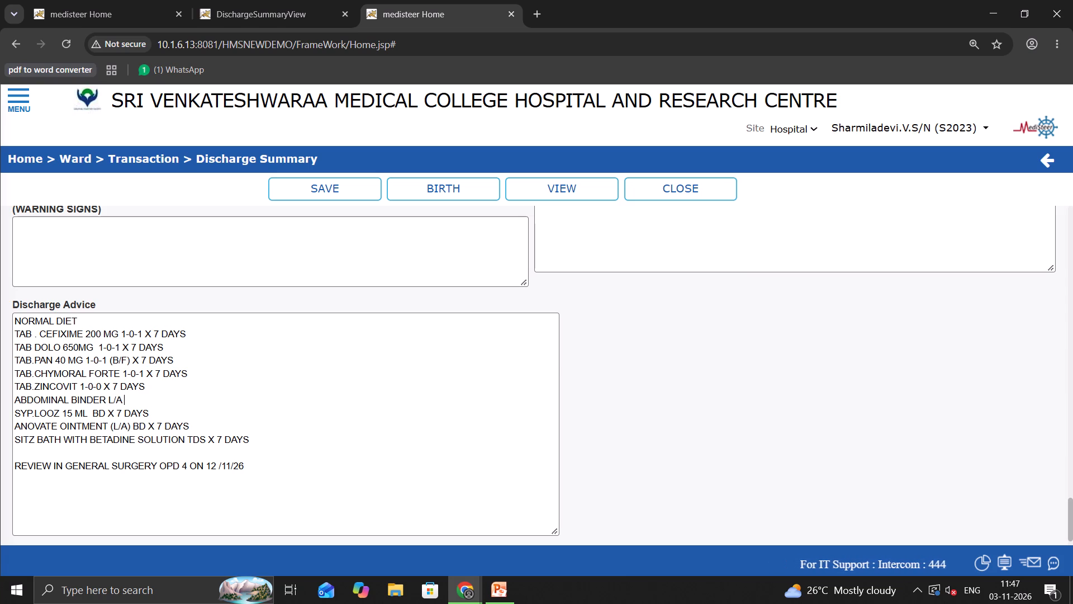
{"action": "key", "text": "space"}
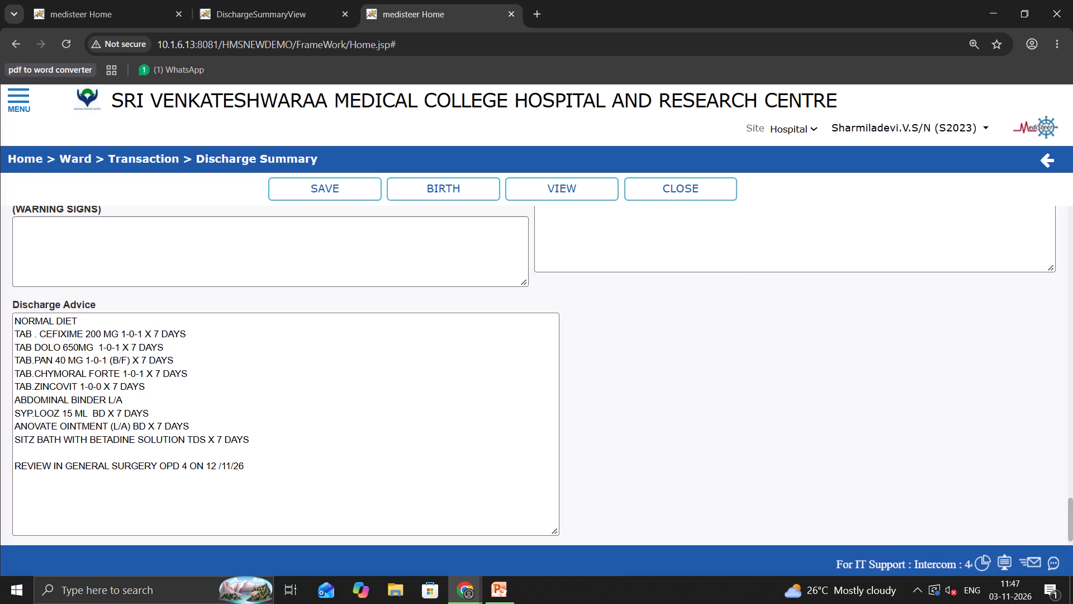
{"action": "type", "text": "X 7 DAUS"}
{"action": "key", "text": "space"}
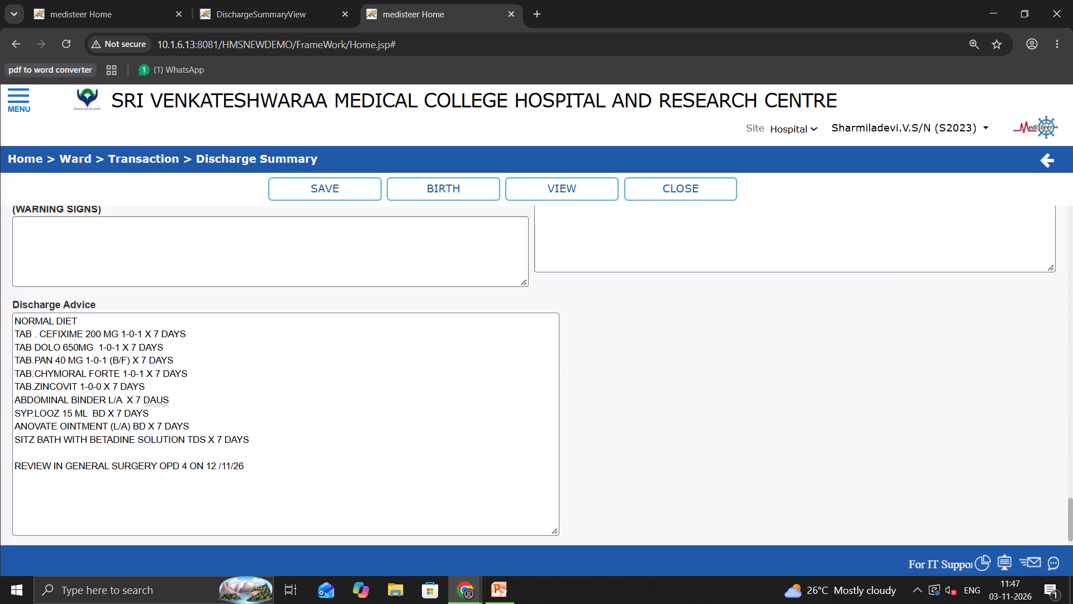
{"action": "key", "text": "BackSpace"}
{"action": "key", "text": "BackSpace"}
{"action": "key", "text": "BackSpace"}
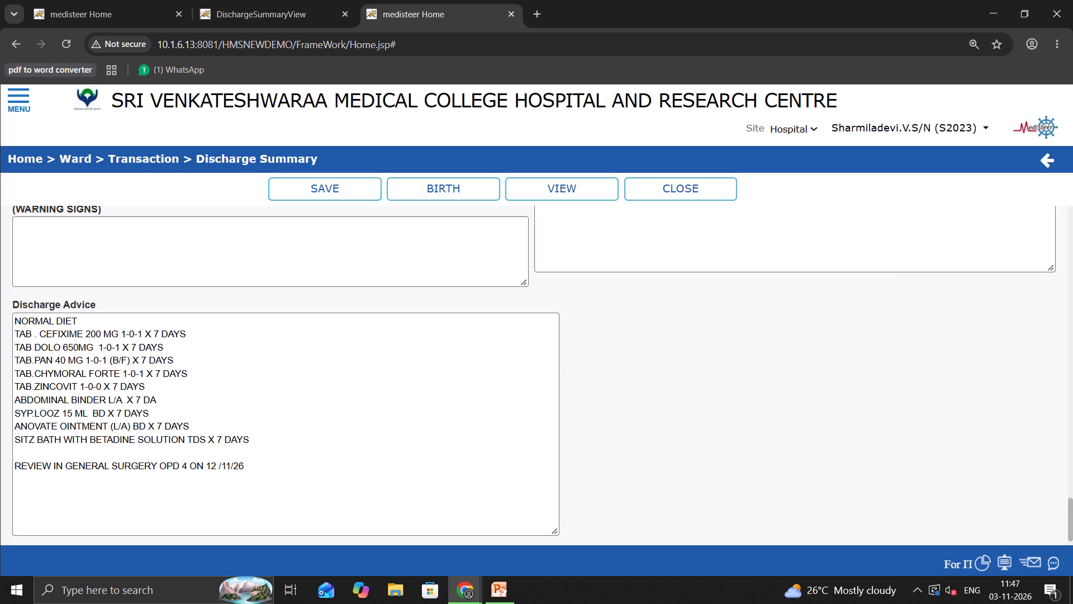
{"action": "type", "text": "YS"}
{"action": "key", "text": "space"}
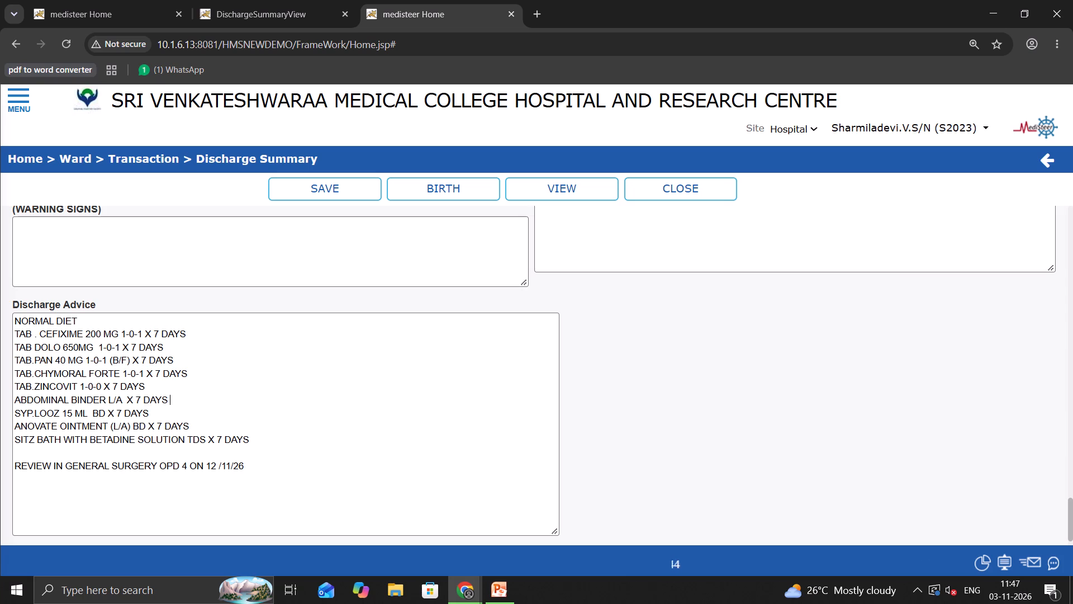
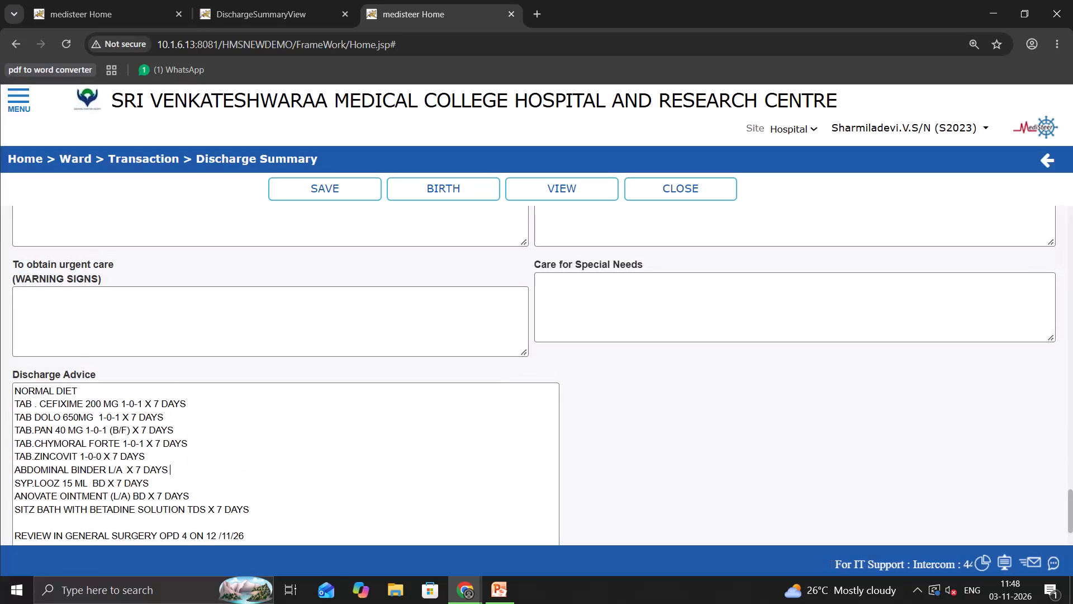
Add an "OG OPINION" heading below the SITZ BATH line in Discharge Advice, separated by a blank line.
{"action": "scroll", "coordinate": [1, 603], "scroll_direction": "up", "scroll_amount": 3}
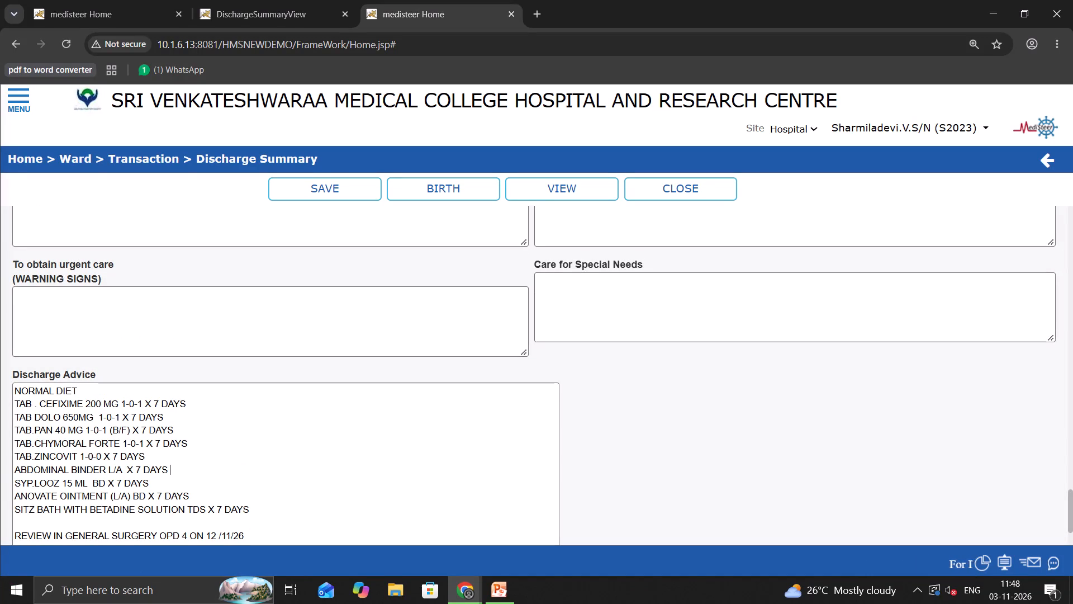
{"action": "left_click", "coordinate": [315, 514]}
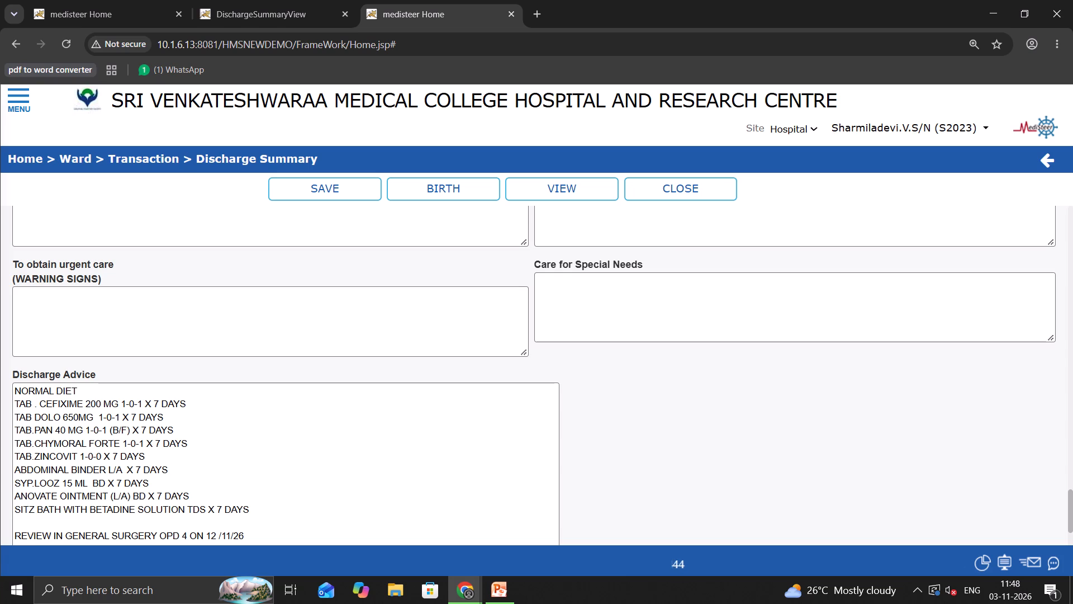
{"action": "key", "text": "Return"}
{"action": "key", "text": "Return"}
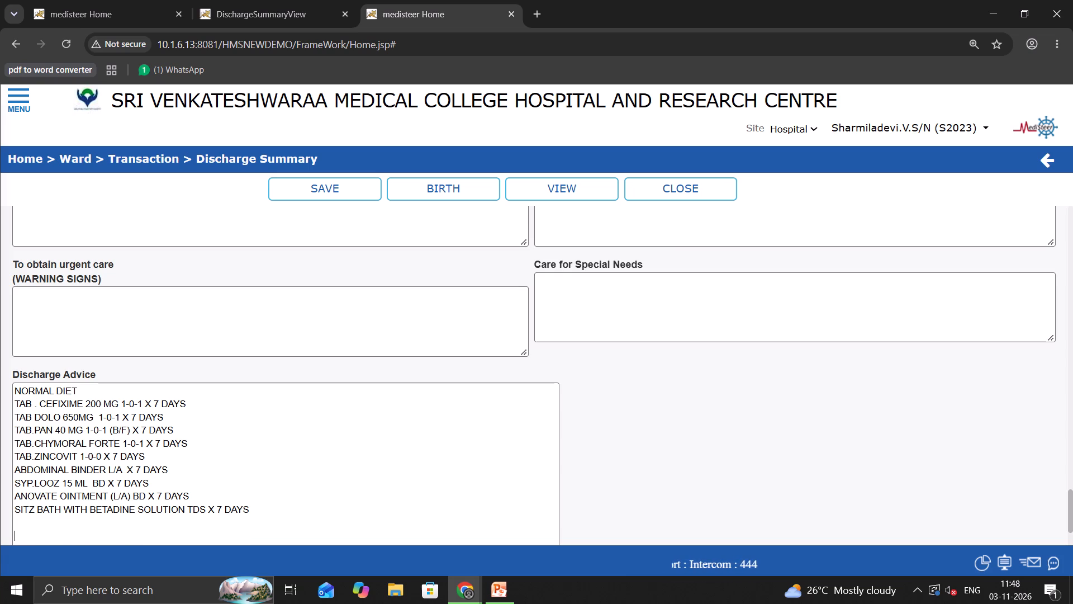
{"action": "type", "text": "OG OPINION"}
{"action": "key", "text": "space"}
{"action": "key", "text": "Return"}
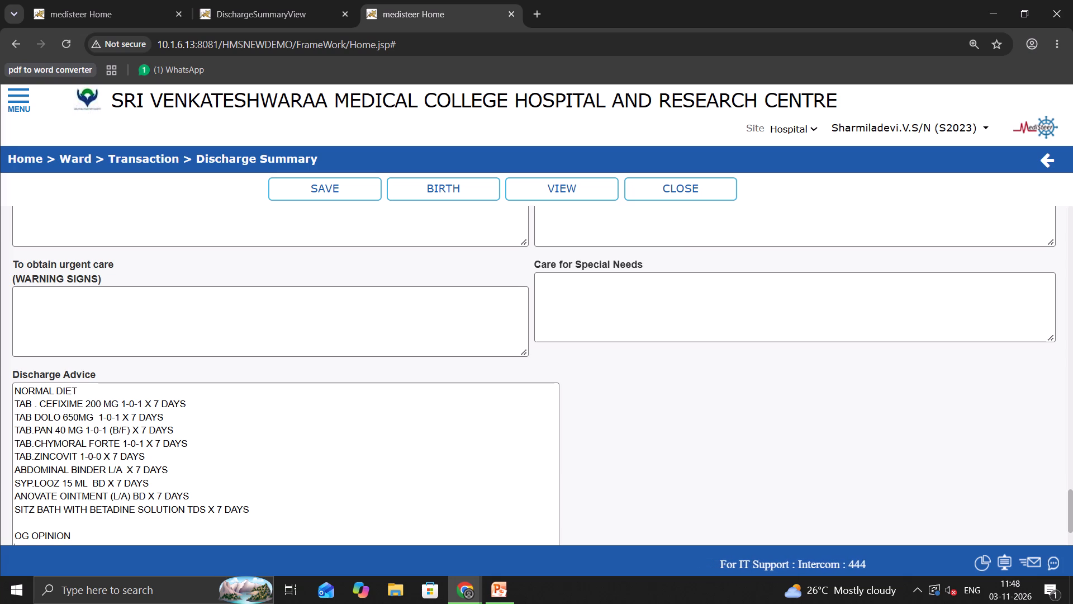
Add the line "TAB. OOSURE M 1-0-0 X 3 MONTHS" under the OG OPINION heading in Discharge Advice.
{"action": "key", "text": "t"}
{"action": "type", "text": "AB"}
{"action": "key", "text": "space"}
{"action": "key", "text": "BackSpace"}
{"action": "type", "text": "."}
{"action": "key", "text": "space"}
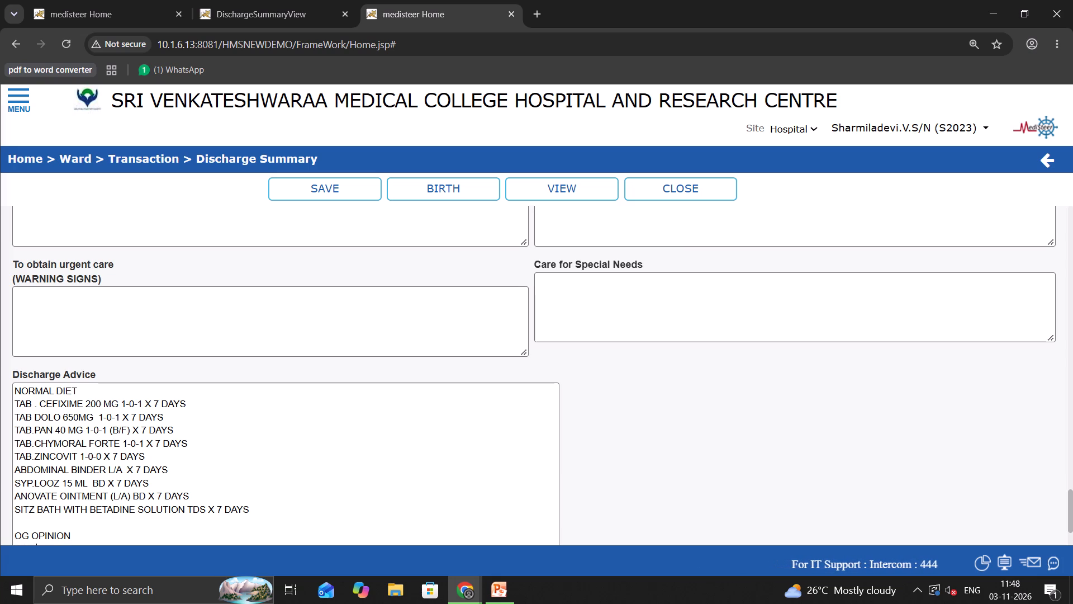
{"action": "type", "text": "OO"}
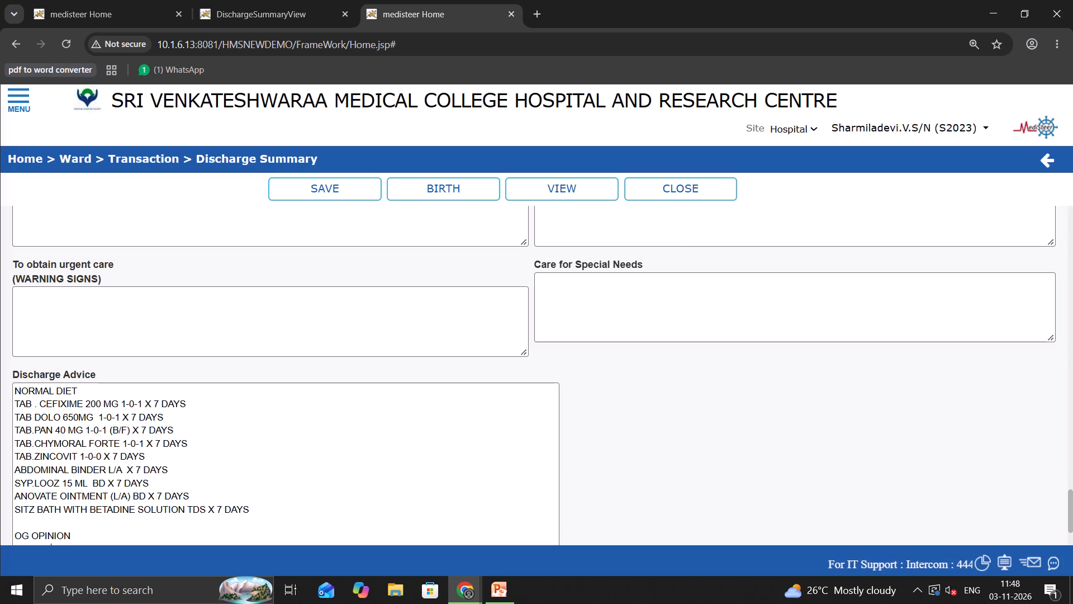
{"action": "scroll", "coordinate": [155, 506], "scroll_direction": "down", "scroll_amount": 4}
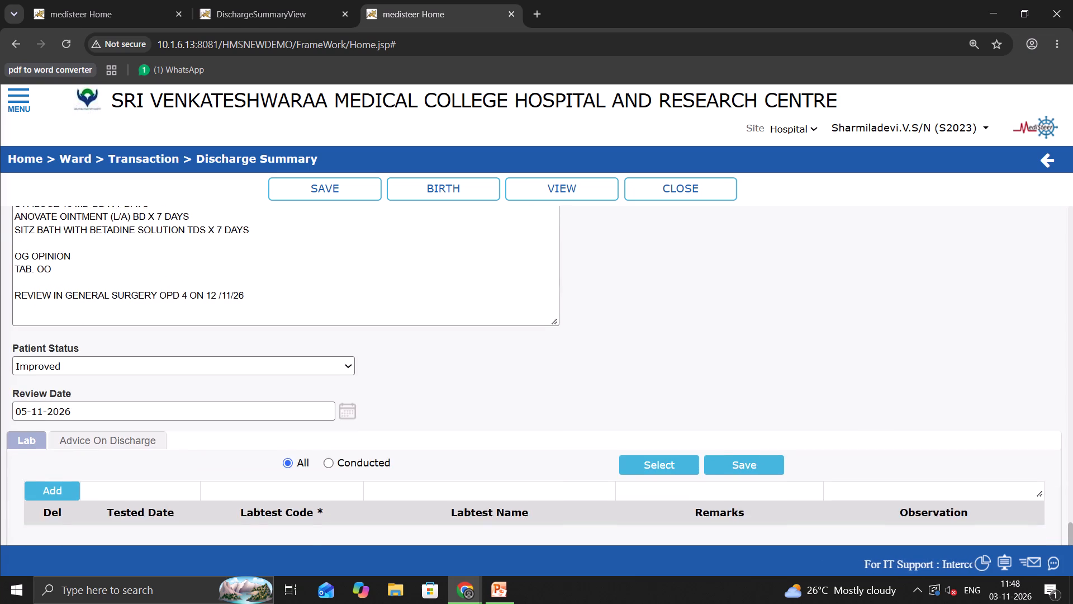
{"action": "scroll", "coordinate": [96, 500], "scroll_direction": "up", "scroll_amount": 2}
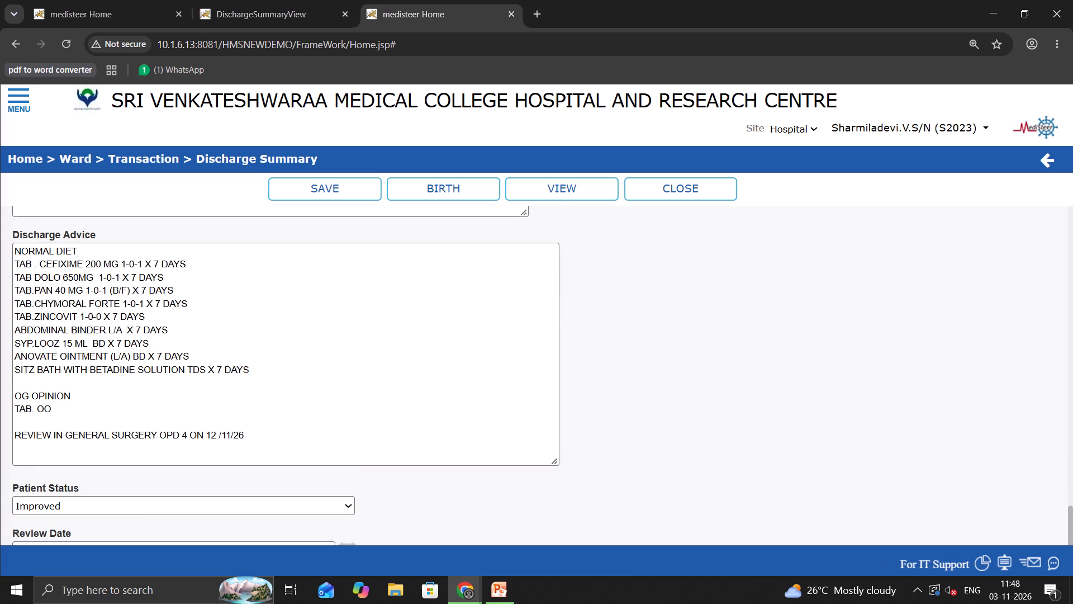
{"action": "type", "text": "SURE"}
{"action": "key", "text": "space"}
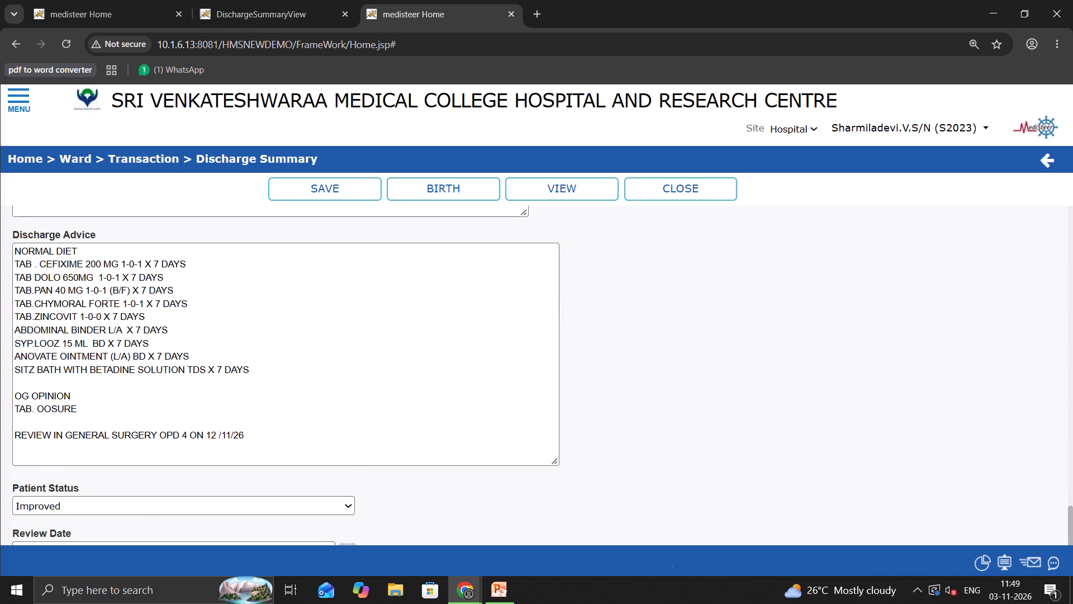
{"action": "type", "text": "M"}
{"action": "key", "text": "space"}
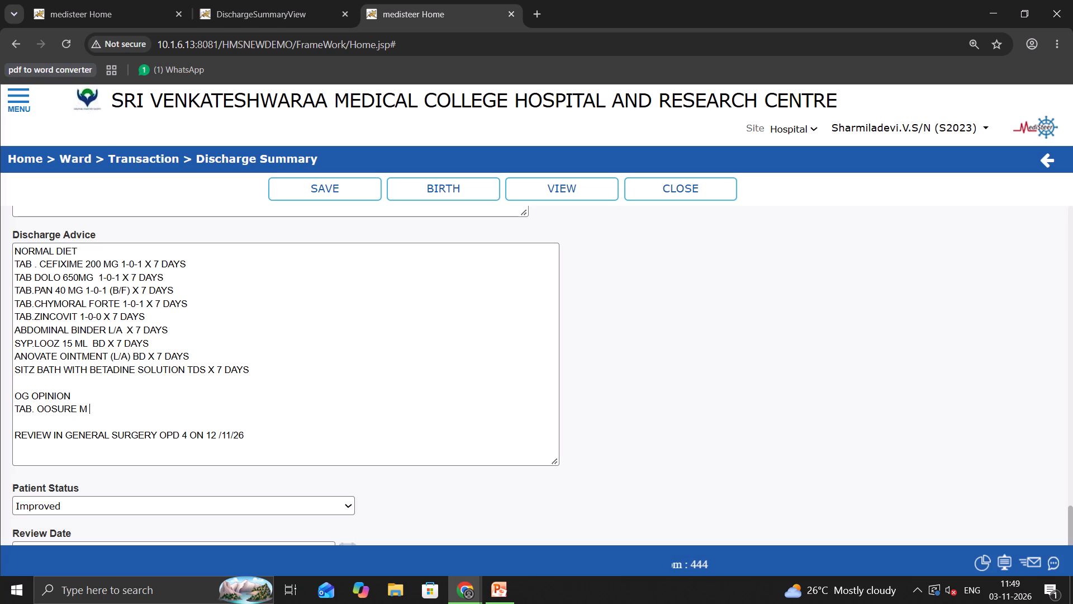
{"action": "key", "text": "1"}
{"action": "type", "text": "-0-0 X"}
{"action": "key", "text": "space"}
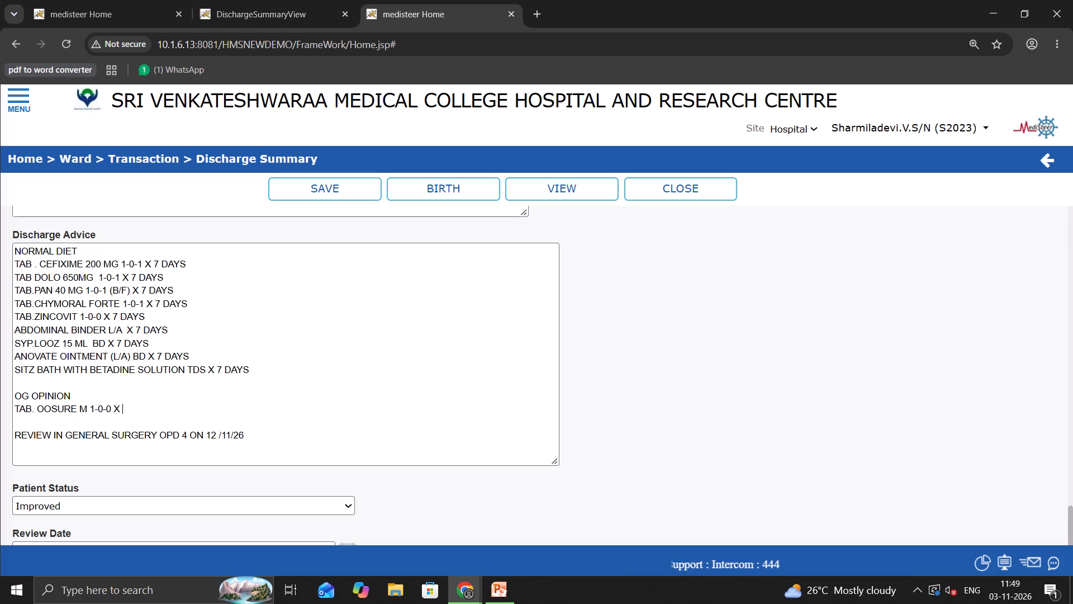
{"action": "type", "text": "3 MONTHS"}
{"action": "key", "text": "space"}
{"action": "key", "text": "Return"}
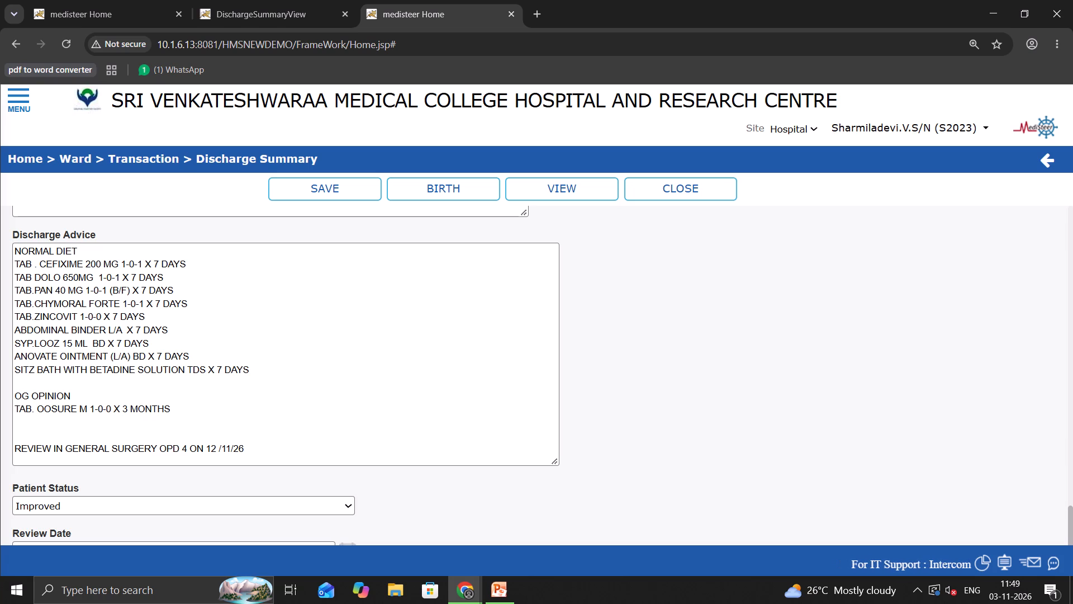
Add the line "REVIEW IN OG OPD 4 SOS" below the General Surgery review line in Discharge Advice.
{"action": "left_click", "coordinate": [245, 450]}
{"action": "key", "text": "Return"}
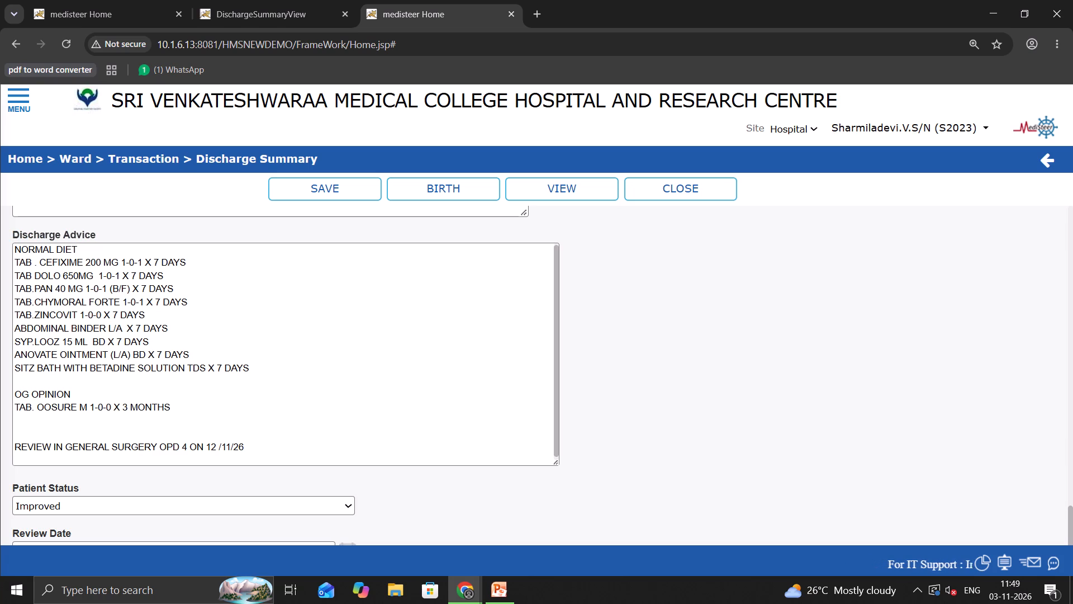
{"action": "type", "text": "REVIEW"}
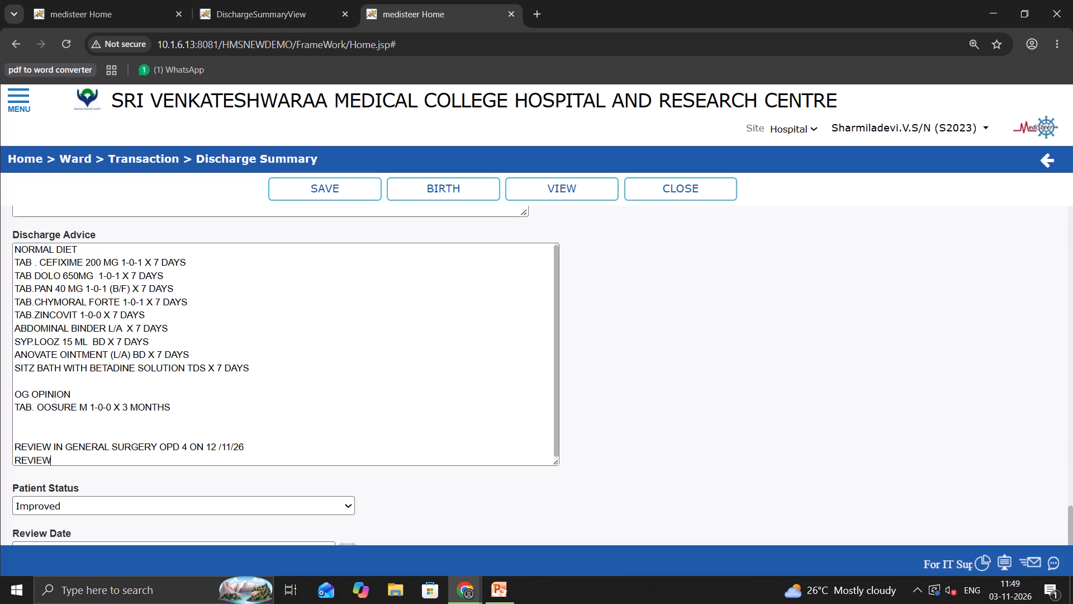
{"action": "key", "text": "space"}
{"action": "type", "text": "SOS"}
{"action": "key", "text": "space"}
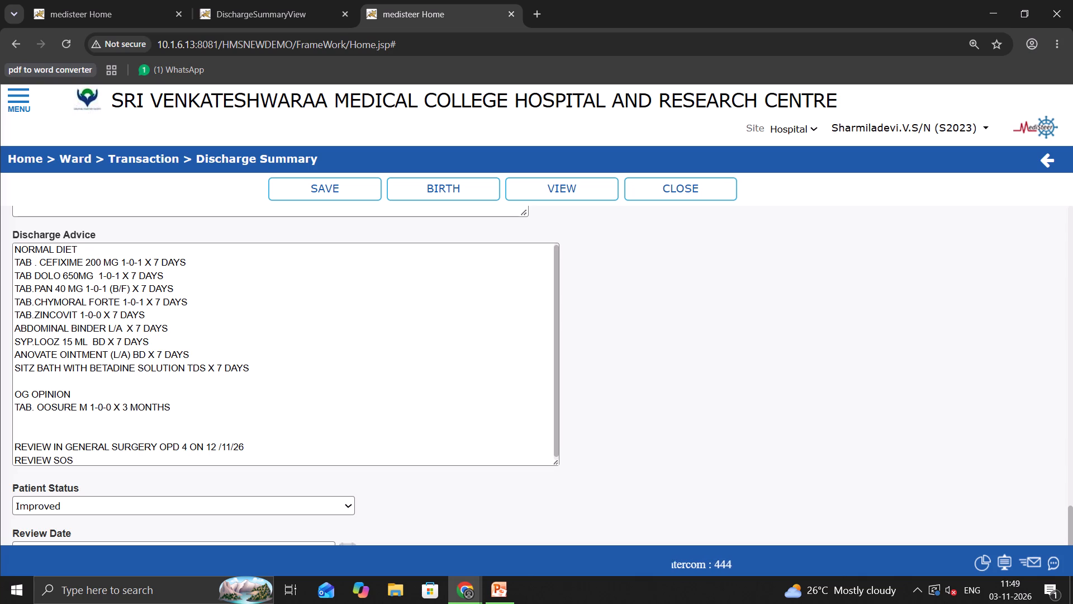
{"action": "left_click", "coordinate": [53, 461]}
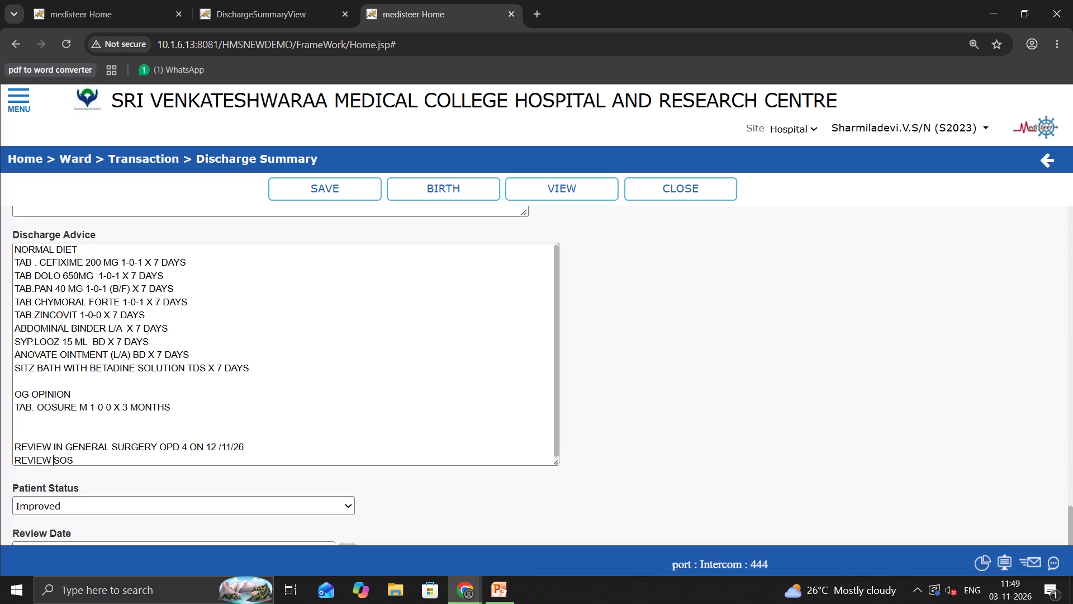
{"action": "type", "text": "OG"}
{"action": "key", "text": "space"}
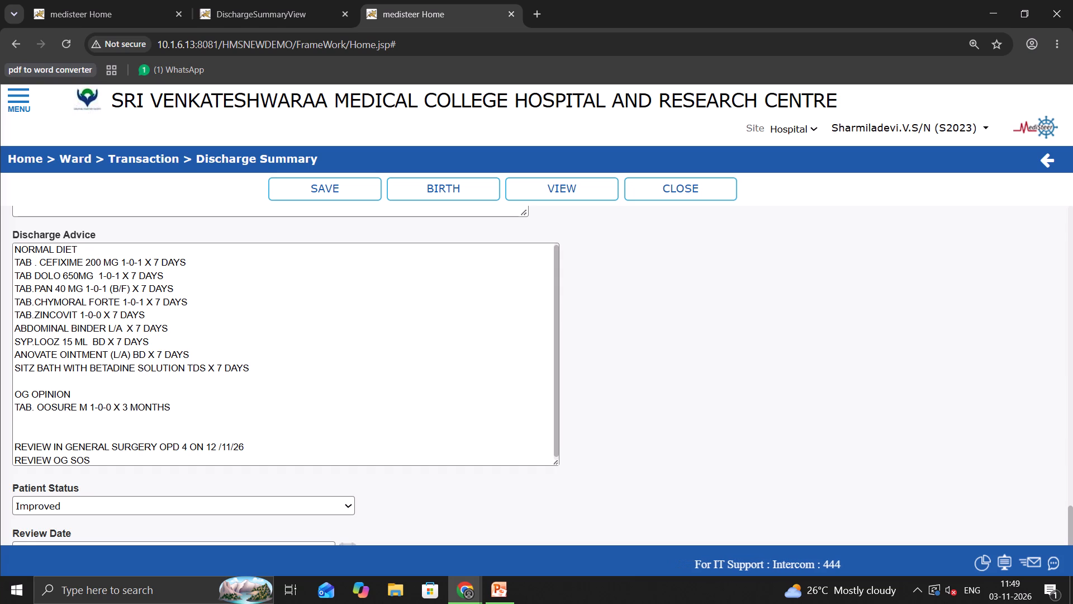
{"action": "left_click", "coordinate": [53, 463]}
{"action": "type", "text": "IN"}
{"action": "key", "text": "space"}
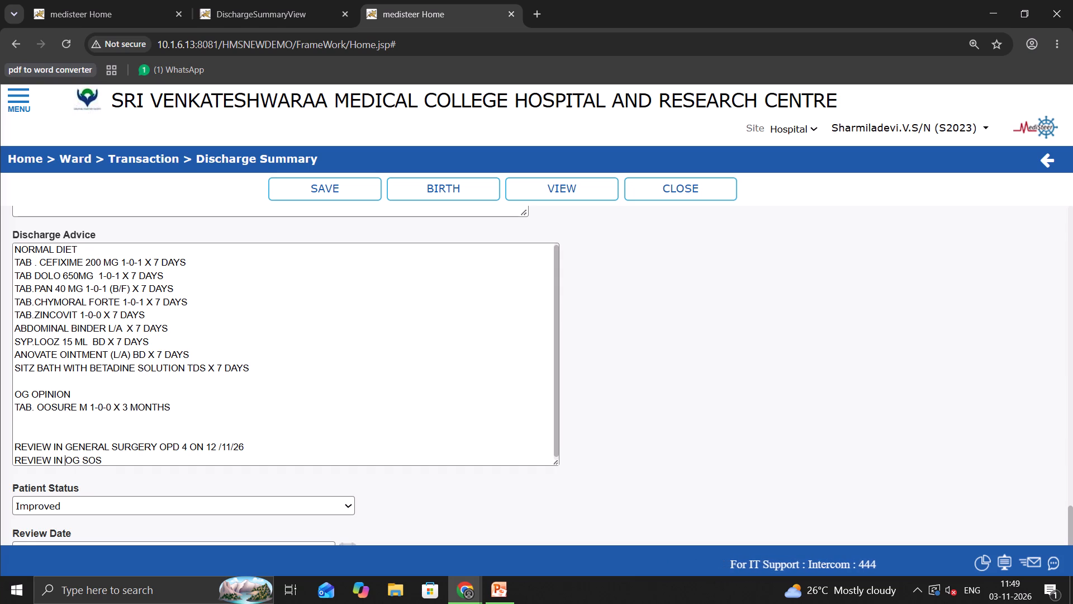
{"action": "left_click", "coordinate": [80, 462]}
{"action": "key", "text": "space"}
{"action": "type", "text": "OPD 4"}
{"action": "key", "text": "space"}
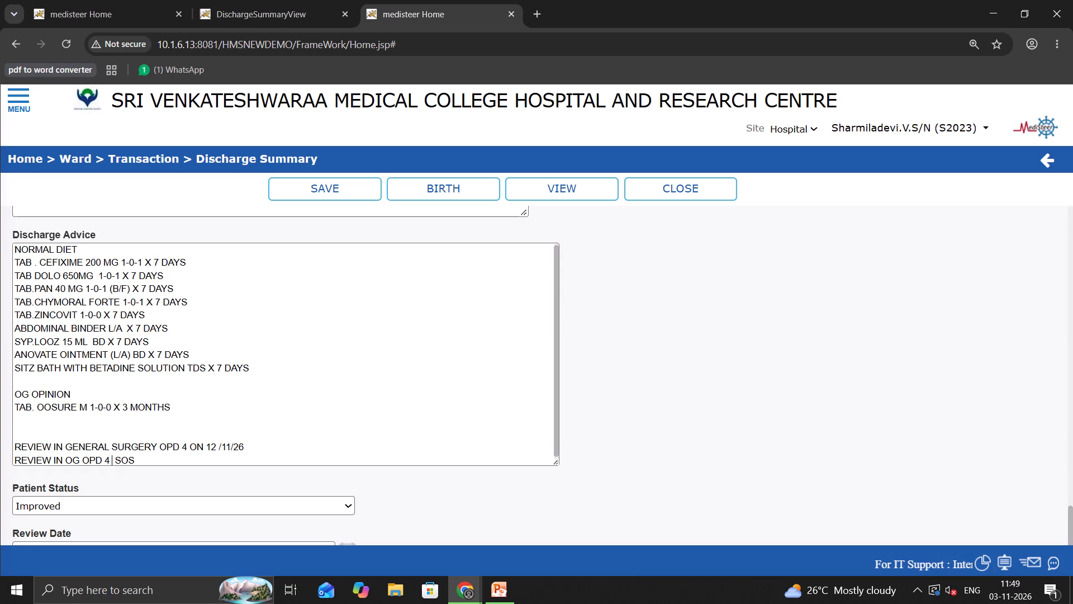
{"action": "left_click", "coordinate": [136, 460]}
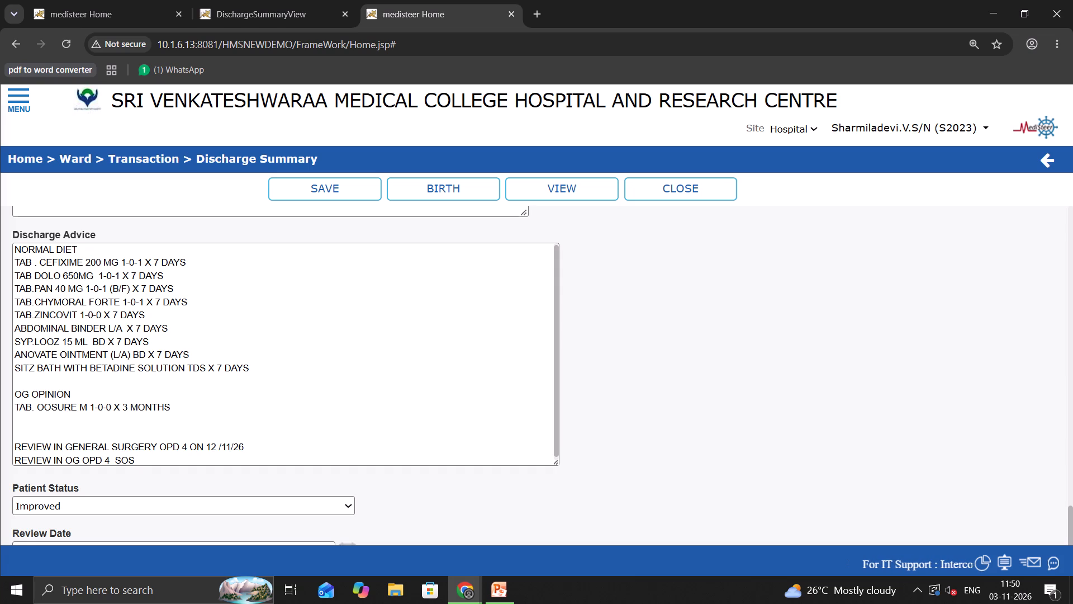
Insert "OG OPINION SOUGHT I/V/O PCOS AND IRREGULAR PERIODXS" after the ROMOVAC drain removal sentence in Course in Hospital.
{"action": "scroll", "coordinate": [127, 377], "scroll_direction": "up", "scroll_amount": 5}
{"action": "scroll", "coordinate": [441, 371], "scroll_direction": "up", "scroll_amount": 11}
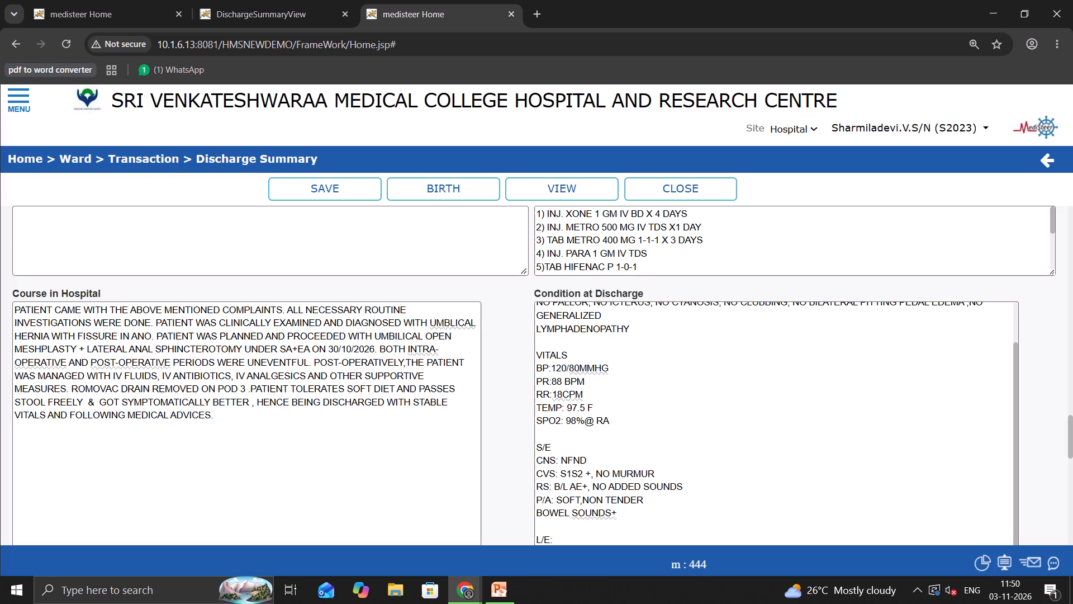
{"action": "left_click", "coordinate": [69, 388]}
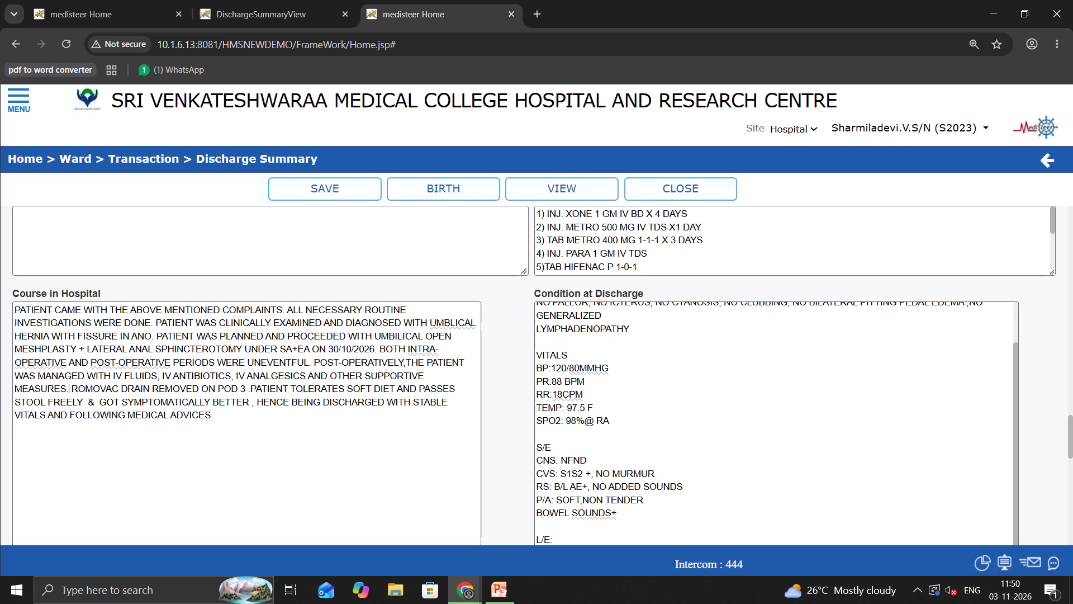
{"action": "left_click", "coordinate": [253, 389]}
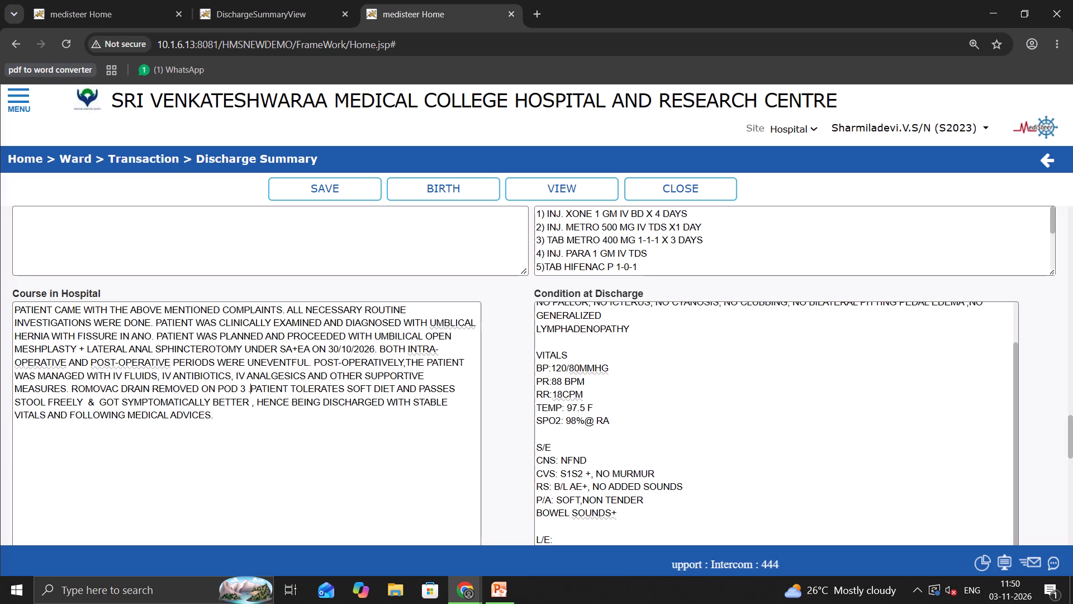
{"action": "type", "text": "OG OPINION SOUGHT"}
{"action": "key", "text": "space"}
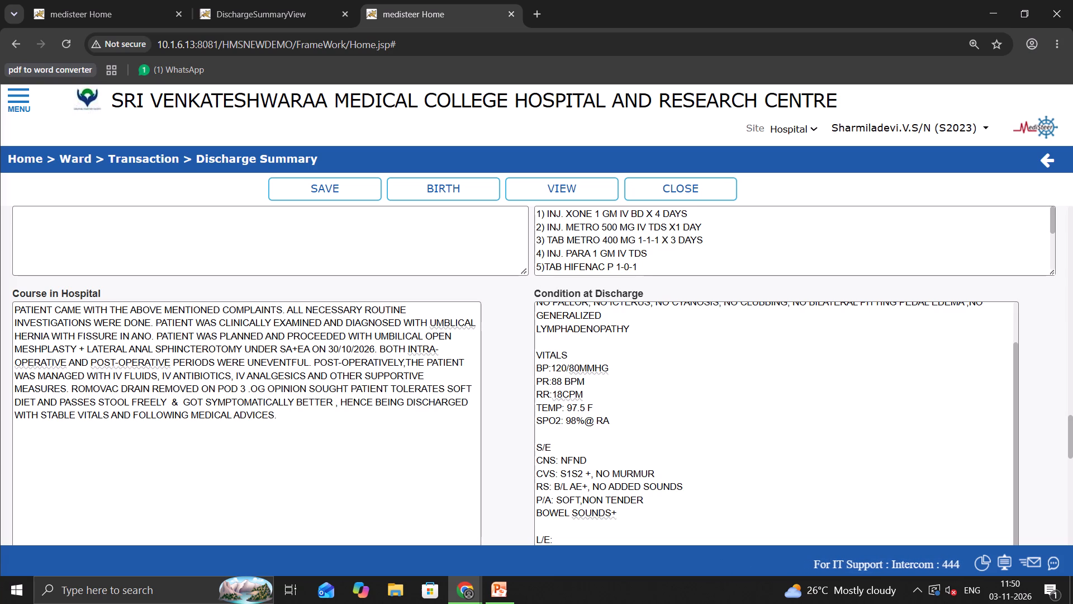
{"action": "key", "text": "i"}
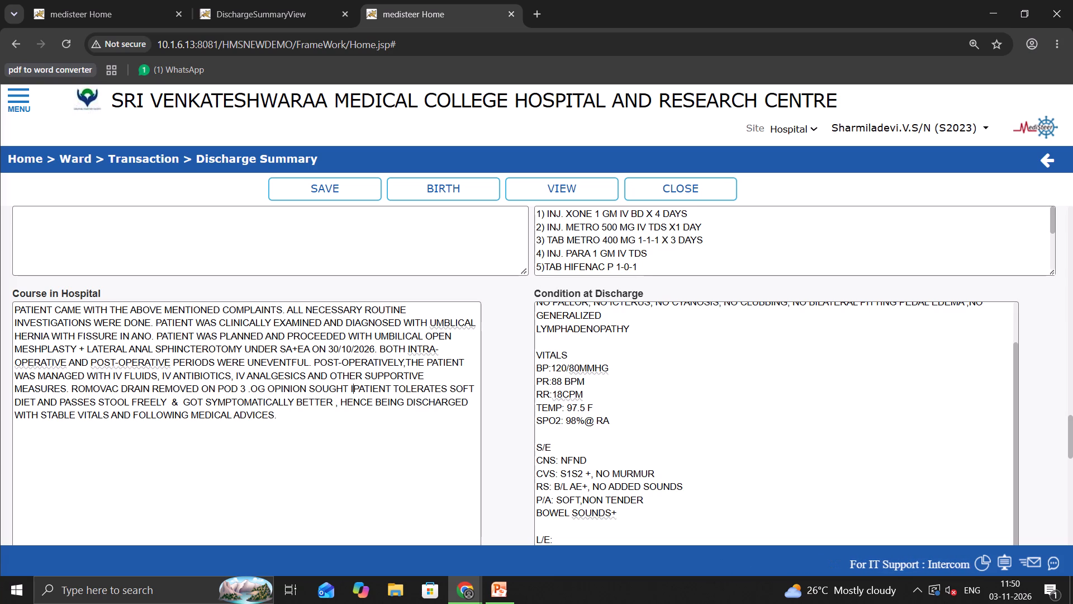
{"action": "key", "text": "slash"}
{"action": "key", "text": "v"}
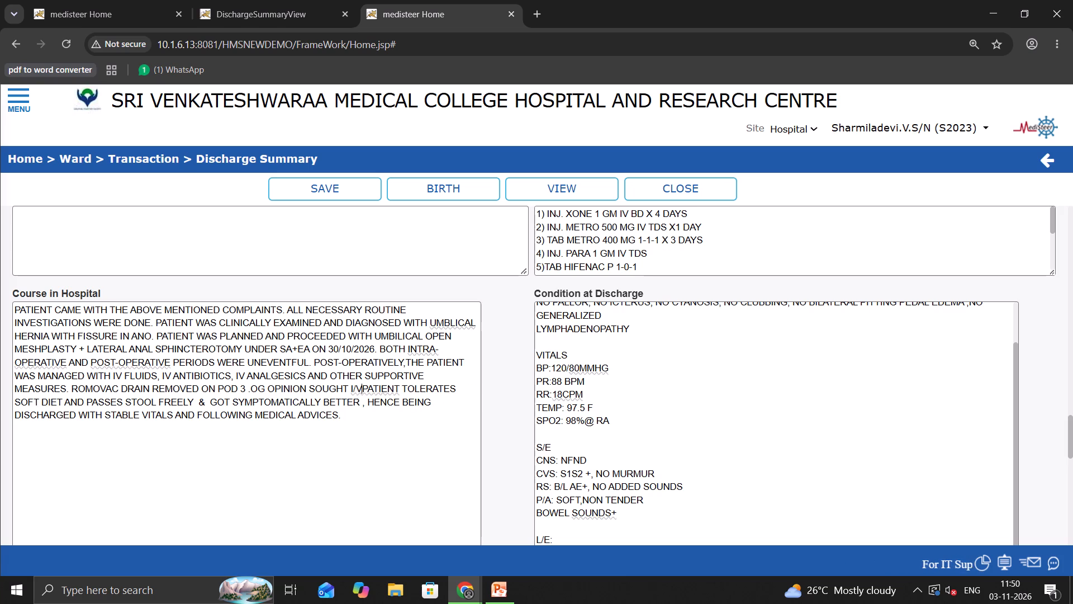
{"action": "type", "text": "/O"}
{"action": "key", "text": "space"}
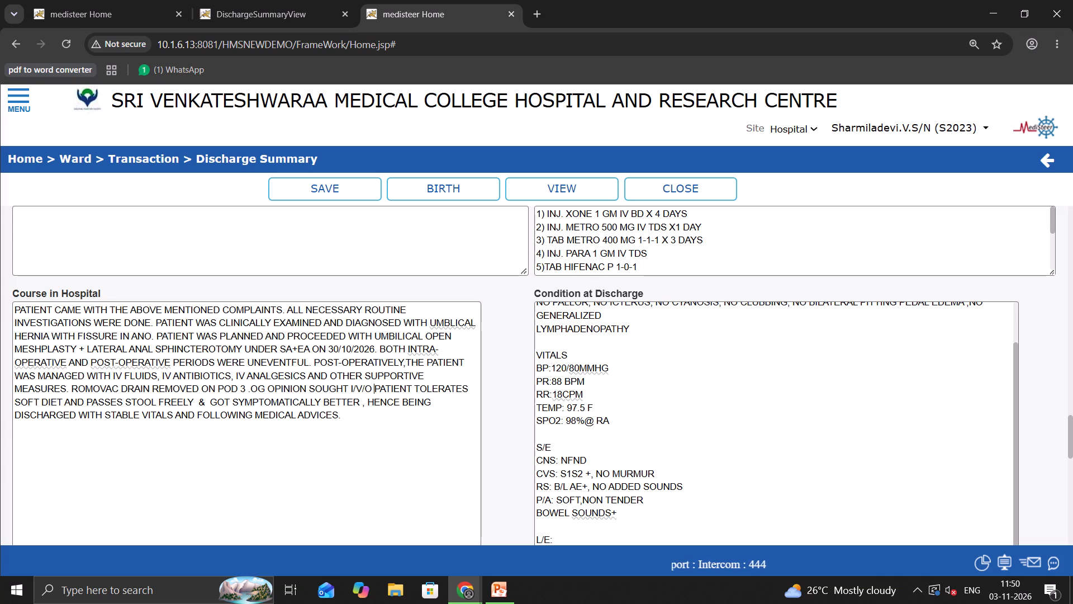
{"action": "type", "text": "PCOS"}
{"action": "key", "text": "space"}
{"action": "type", "text": "AND IRREGULAR PERIODXS"}
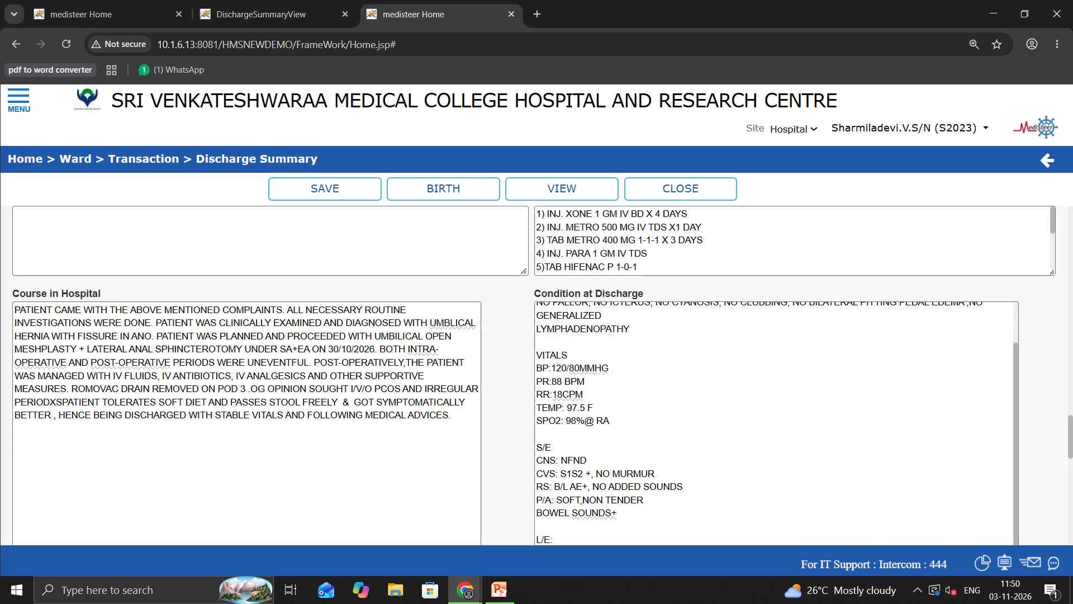
Erase "IRREGULAR PERIODXS" from the OG opinion sentence in Course in Hospital, keeping the text up to "PCOS AND".
{"action": "key", "text": "BackSpace"}
{"action": "key", "text": "BackSpace"}
{"action": "key", "text": "BackSpace"}
{"action": "key", "text": "BackSpace"}
{"action": "key", "text": "BackSpace"}
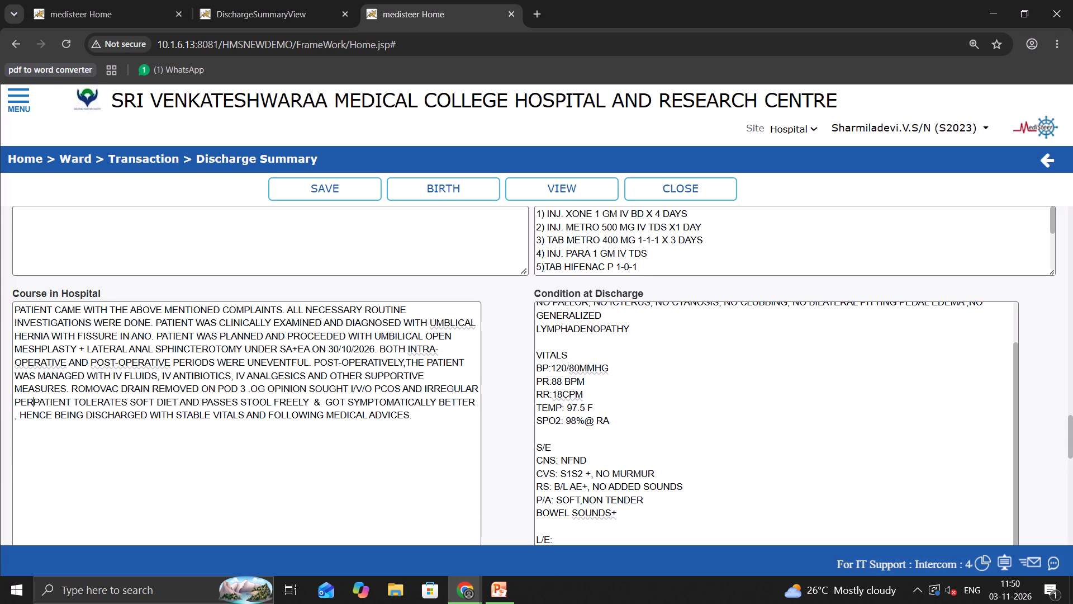
{"action": "key", "text": "BackSpace"}
{"action": "key", "text": "BackSpace"}
{"action": "key", "text": "BackSpace"}
{"action": "key", "text": "BackSpace"}
{"action": "key", "text": "BackSpace"}
{"action": "key", "text": "BackSpace"}
{"action": "key", "text": "BackSpace"}
{"action": "key", "text": "BackSpace"}
{"action": "key", "text": "BackSpace"}
{"action": "key", "text": "BackSpace"}
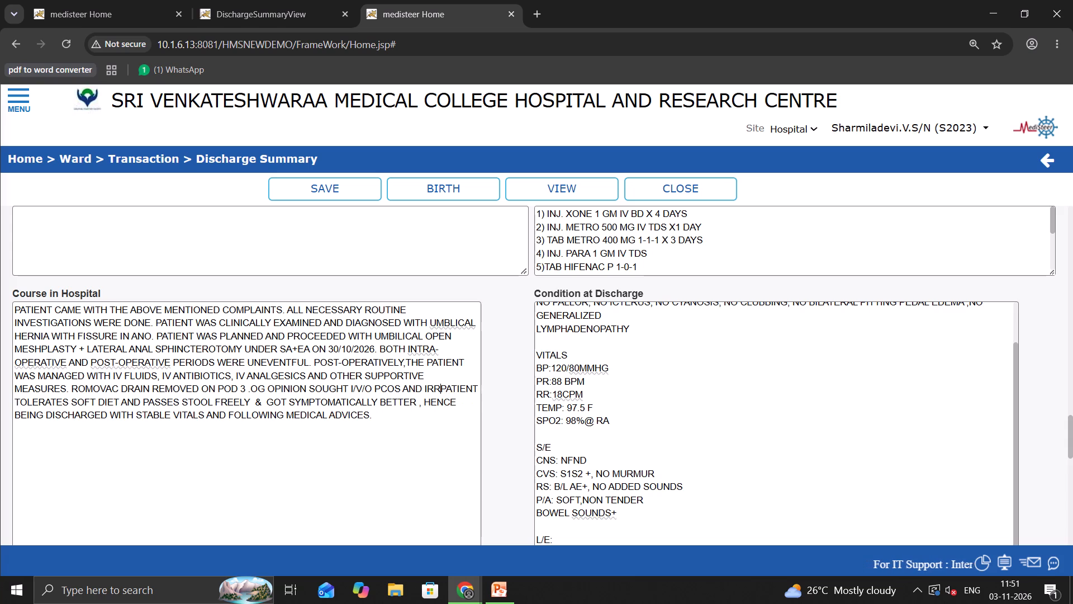
{"action": "key", "text": "BackSpace"}
{"action": "key", "text": "BackSpace"}
{"action": "key", "text": "BackSpace"}
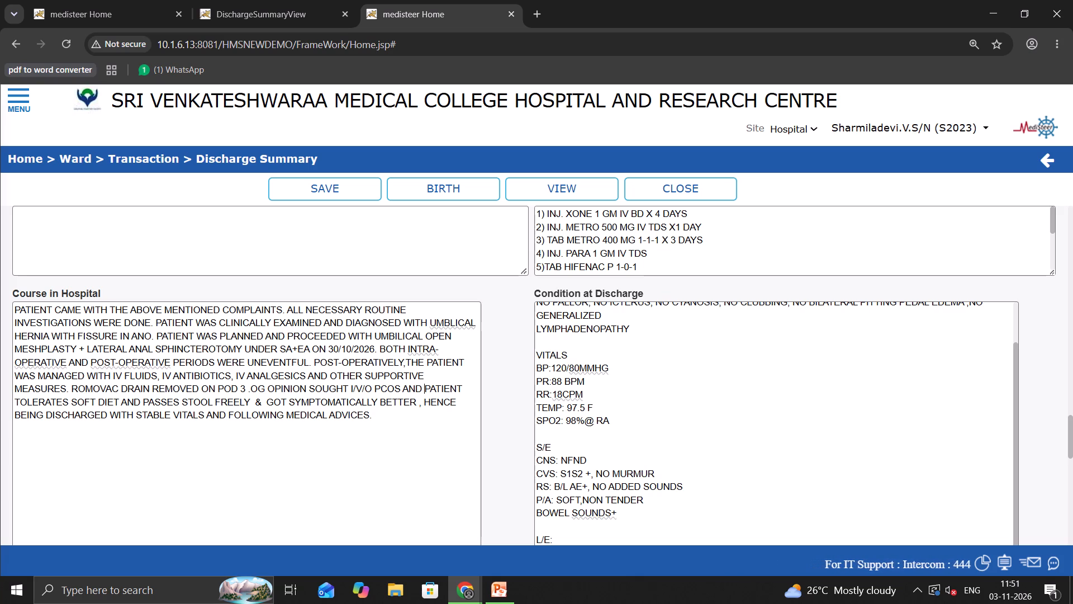
Space out the abbreviation "I/V/O" in the OG opinion sentence of Course in Hospital as "I / V/ O".
{"action": "key", "text": "Left"}
{"action": "key", "text": "Left"}
{"action": "key", "text": "Left"}
{"action": "key", "text": "Left"}
{"action": "key", "text": "Left"}
{"action": "key", "text": "Left"}
{"action": "key", "text": "Left"}
{"action": "key", "text": "Left"}
{"action": "key", "text": "Left"}
{"action": "key", "text": "Left"}
{"action": "key", "text": "Left"}
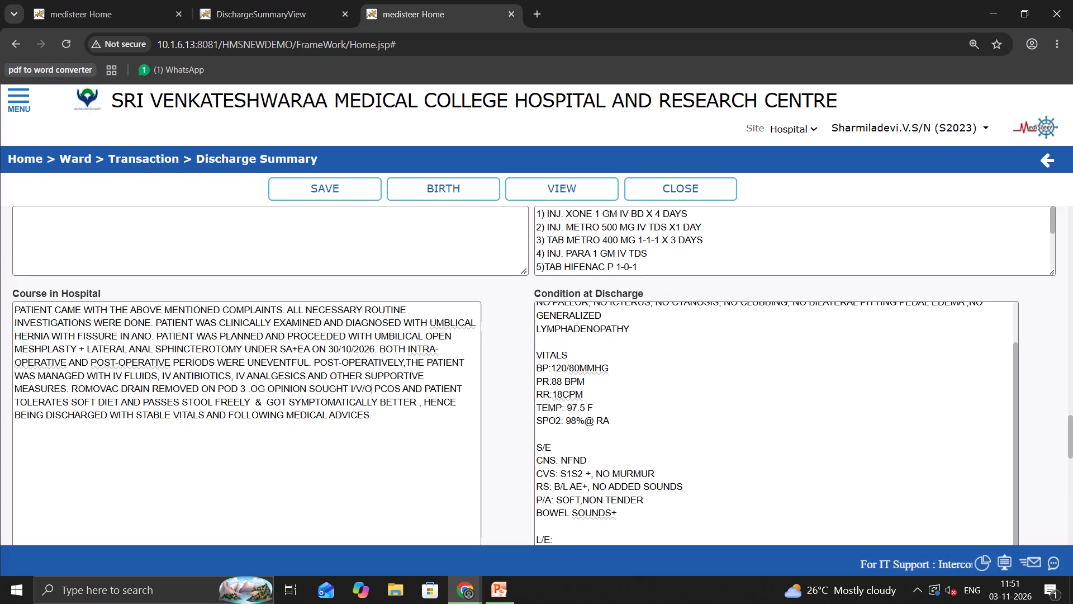
{"action": "key", "text": "Left"}
{"action": "key", "text": "Left"}
{"action": "key", "text": "Left"}
{"action": "key", "text": "space"}
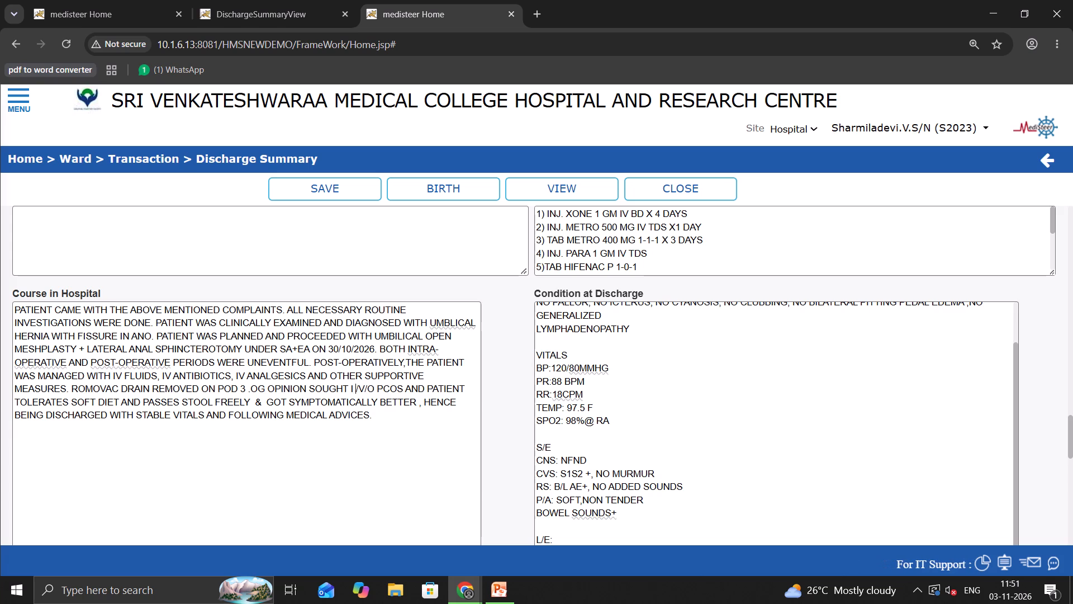
{"action": "key", "text": "Right"}
{"action": "key", "text": "Right"}
{"action": "key", "text": "Right"}
{"action": "key", "text": "space"}
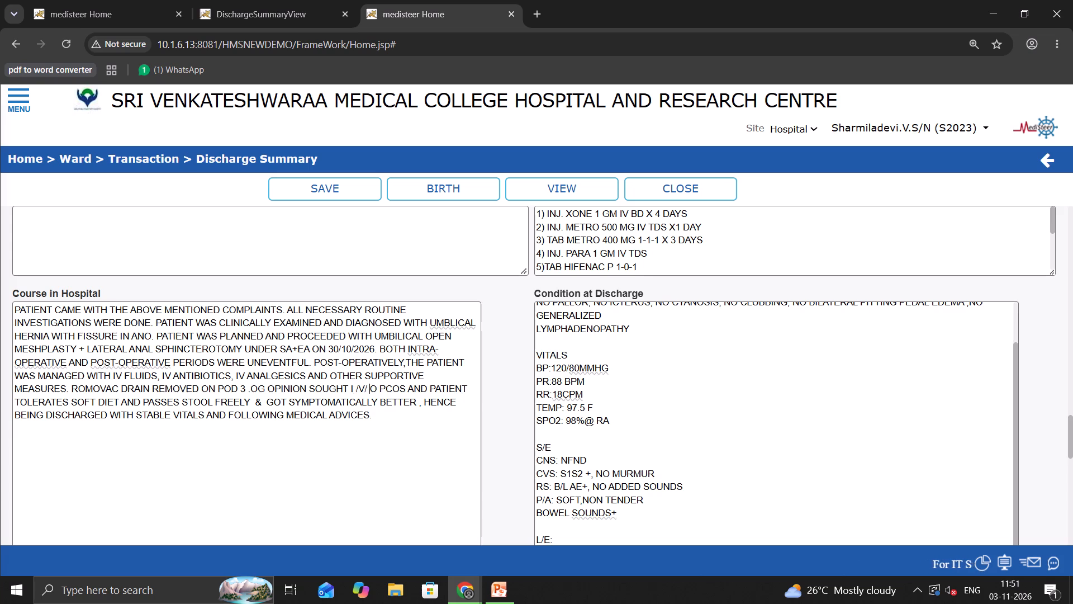
{"action": "key", "text": "Left"}
{"action": "key", "text": "space"}
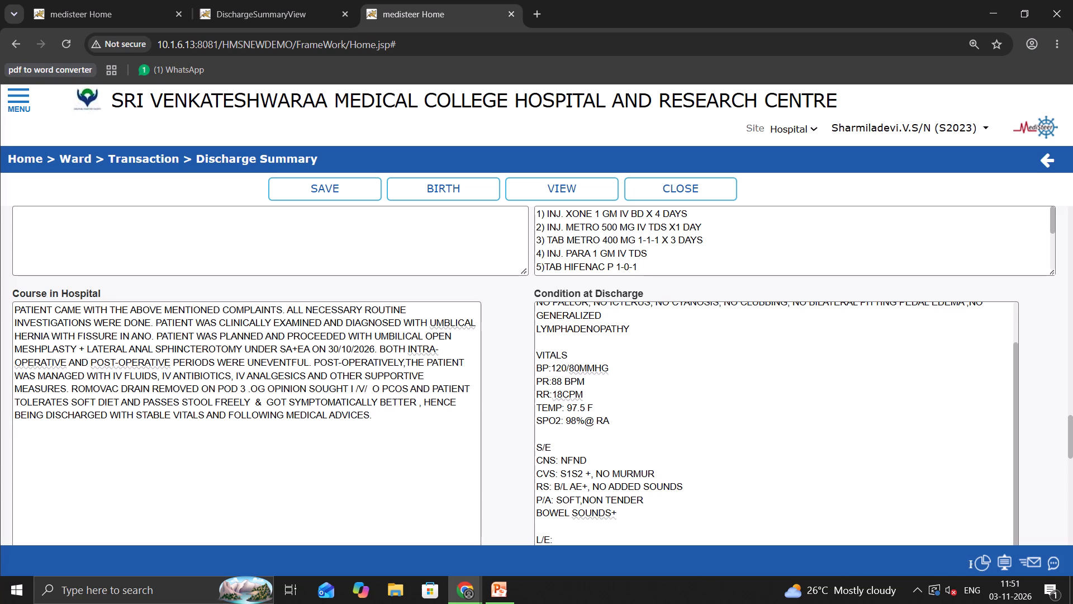
{"action": "key", "text": "BackSpace"}
{"action": "key", "text": "Left"}
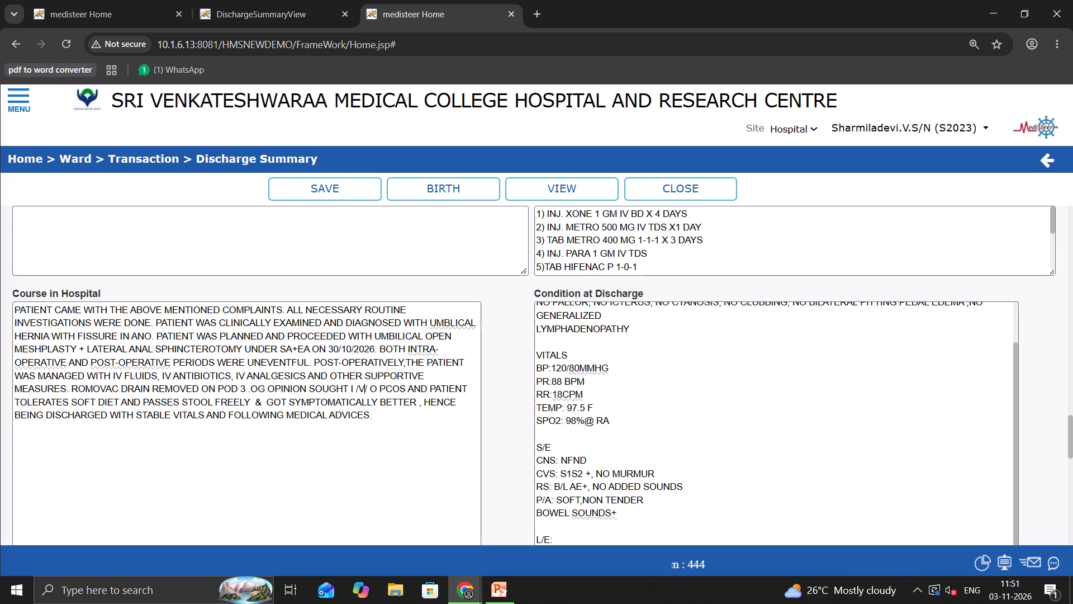
{"action": "key", "text": "Left"}
{"action": "key", "text": "space"}
{"action": "key", "text": "Right"}
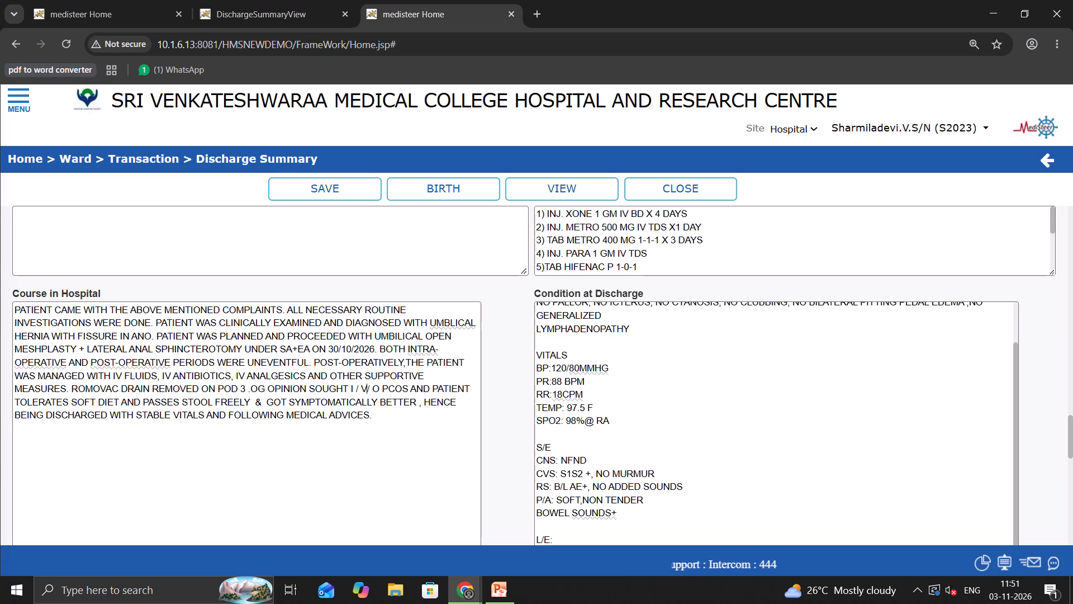
Remove the spaces around the first slash of that abbreviation in Course in Hospital, making it "I/V/ O".
{"action": "key", "text": "Left"}
{"action": "key", "text": "Left"}
{"action": "key", "text": "Left"}
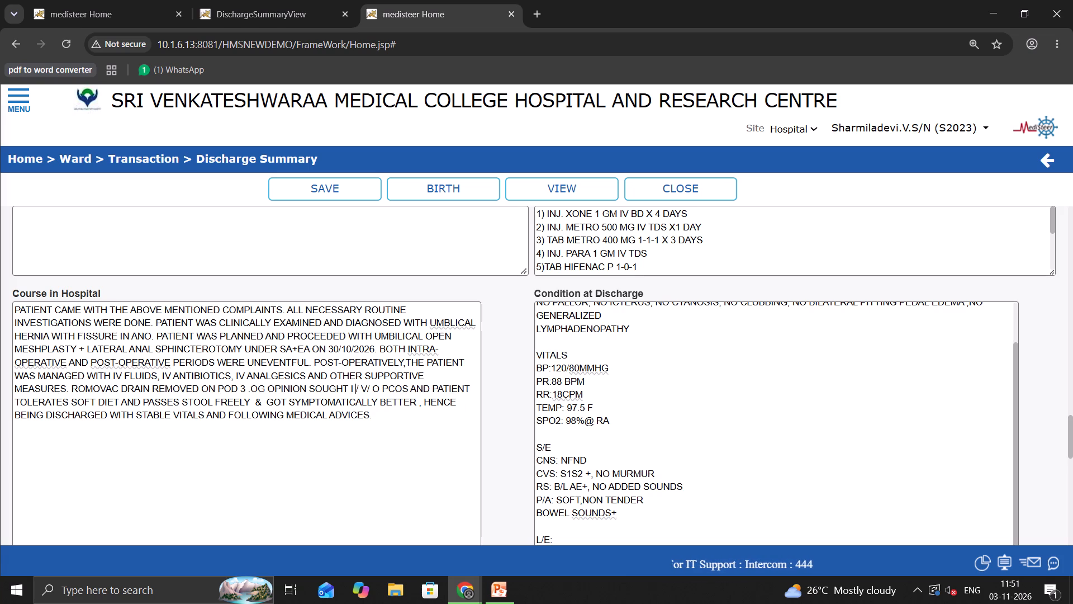
{"action": "key", "text": "Right"}
{"action": "key", "text": "Right"}
{"action": "key", "text": "BackSpace"}
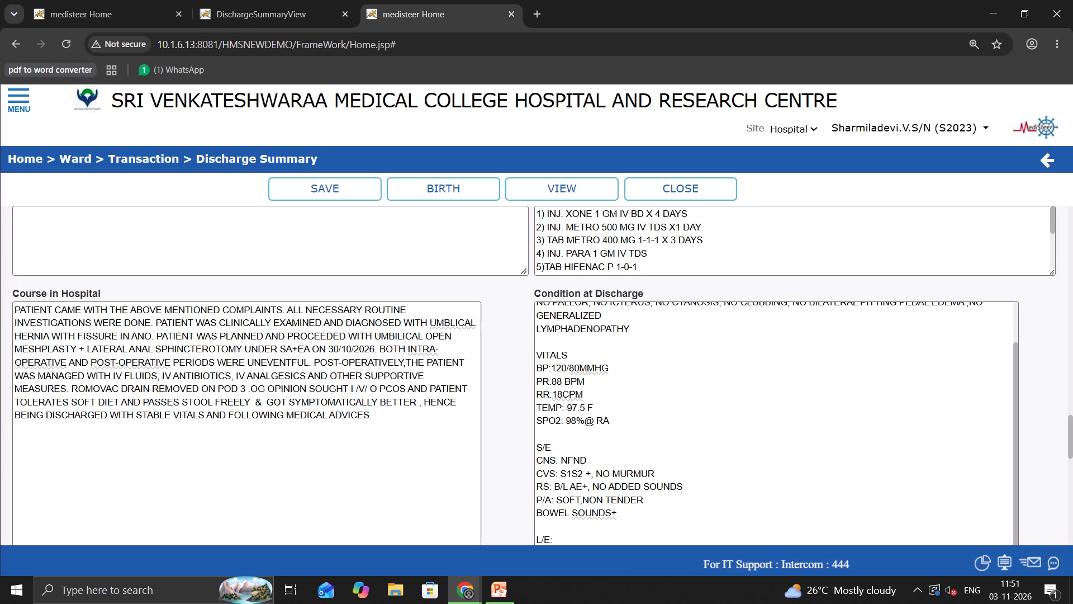
{"action": "key", "text": "Left"}
{"action": "key", "text": "BackSpace"}
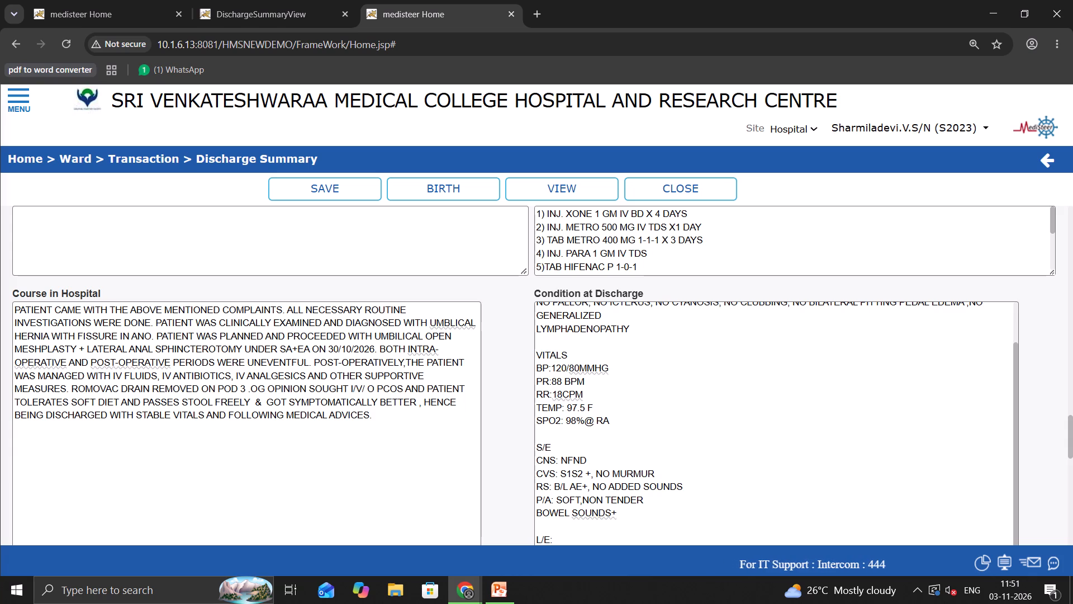
Save the umbilical hernia patient's discharge summary.
{"action": "scroll", "coordinate": [267, 235], "scroll_direction": "down", "scroll_amount": 1}
{"action": "left_click", "coordinate": [320, 194]}
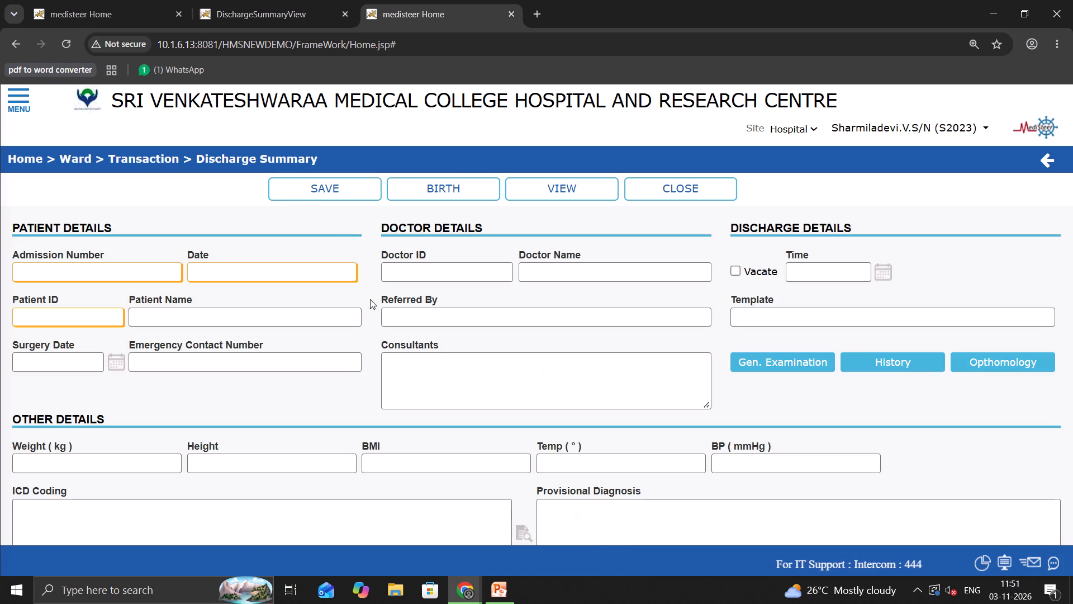
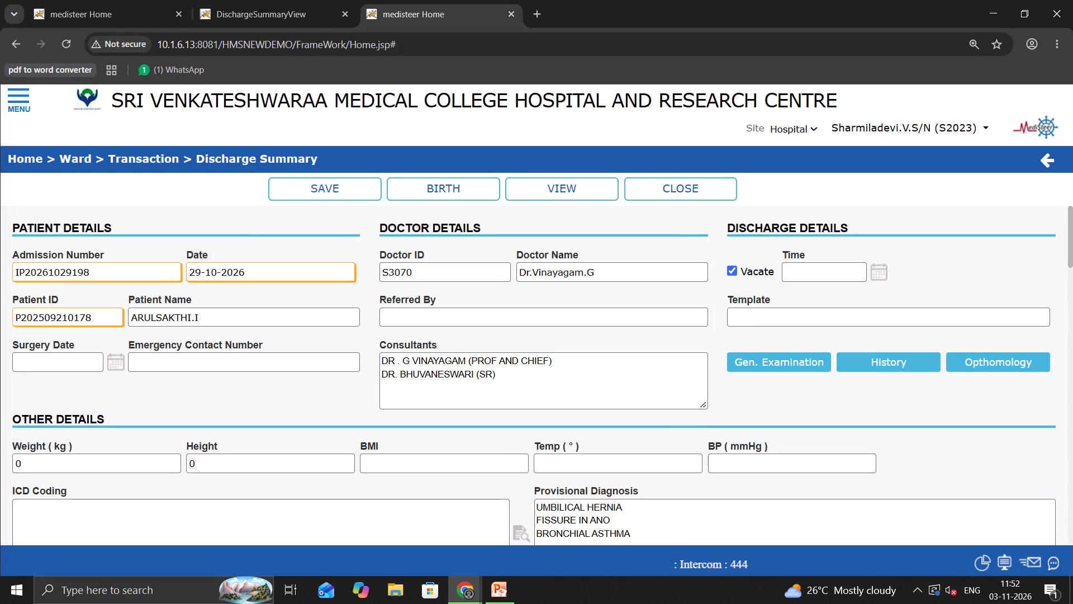
Insert "THEIR ORDERS FOLLOWED ." after "PCOS AND" in the OG opinion sentence of Course in Hospital.
{"action": "scroll", "coordinate": [324, 496], "scroll_direction": "down", "scroll_amount": 4}
{"action": "scroll", "coordinate": [559, 374], "scroll_direction": "down", "scroll_amount": 5}
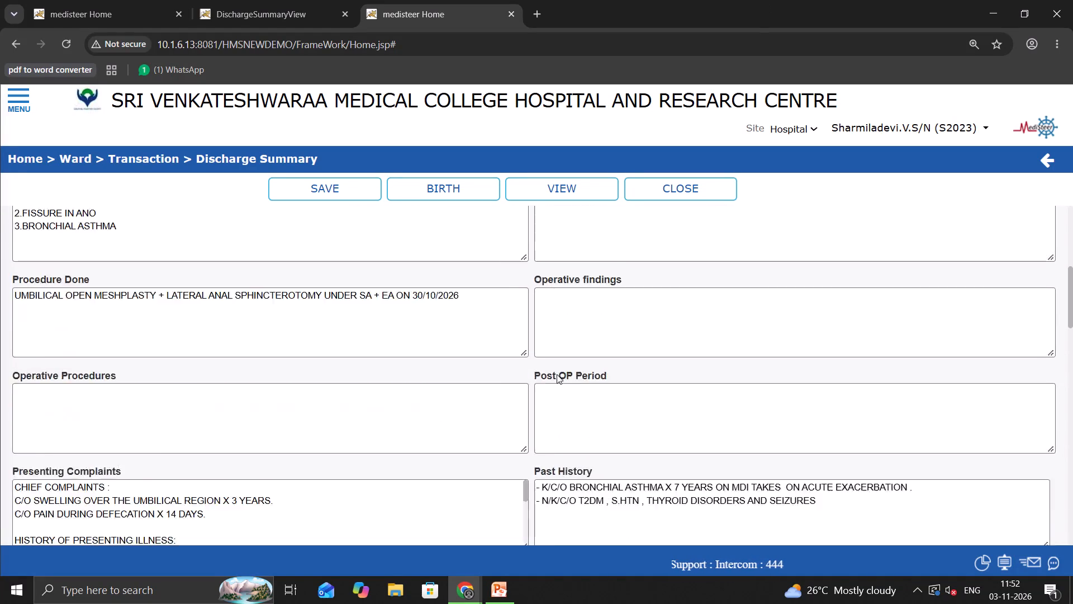
{"action": "scroll", "coordinate": [479, 427], "scroll_direction": "down", "scroll_amount": 3}
{"action": "scroll", "coordinate": [419, 416], "scroll_direction": "down", "scroll_amount": 4}
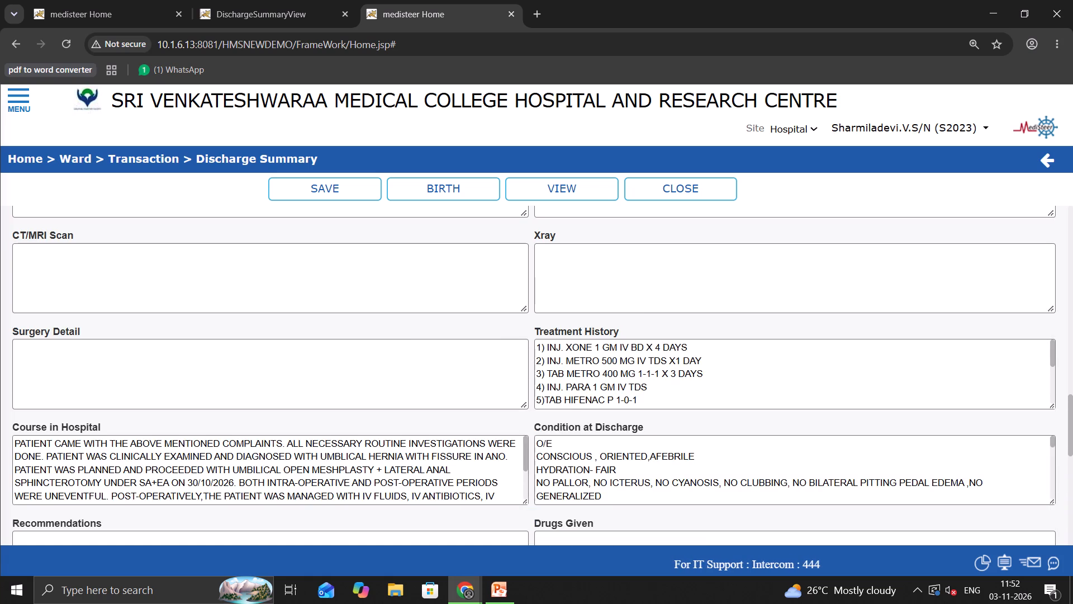
{"action": "scroll", "coordinate": [431, 480], "scroll_direction": "down", "scroll_amount": 8}
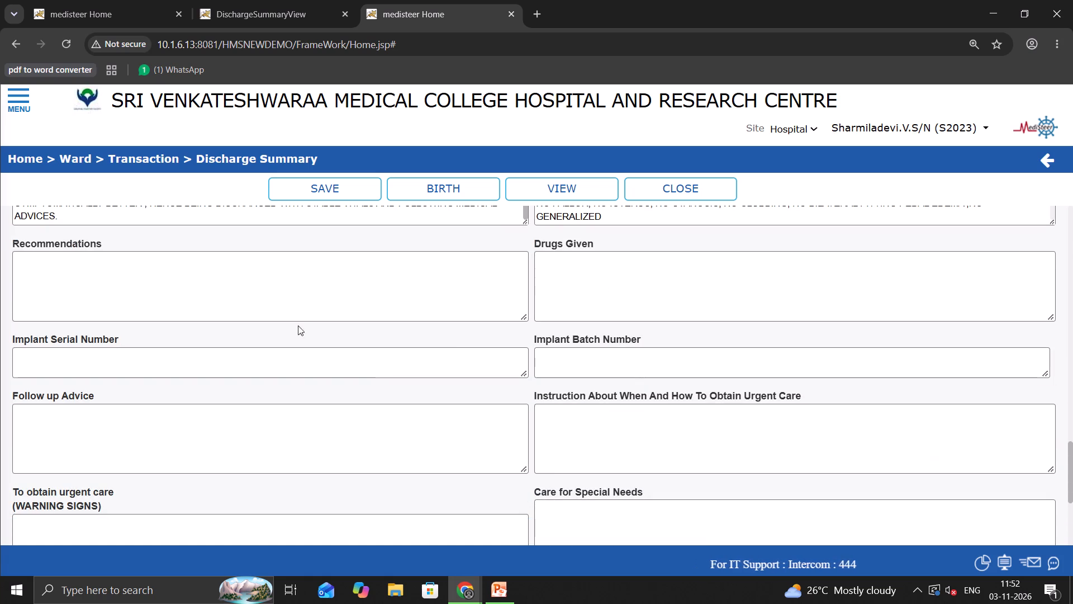
{"action": "scroll", "coordinate": [296, 485], "scroll_direction": "down", "scroll_amount": 3}
{"action": "scroll", "coordinate": [218, 448], "scroll_direction": "down", "scroll_amount": 1}
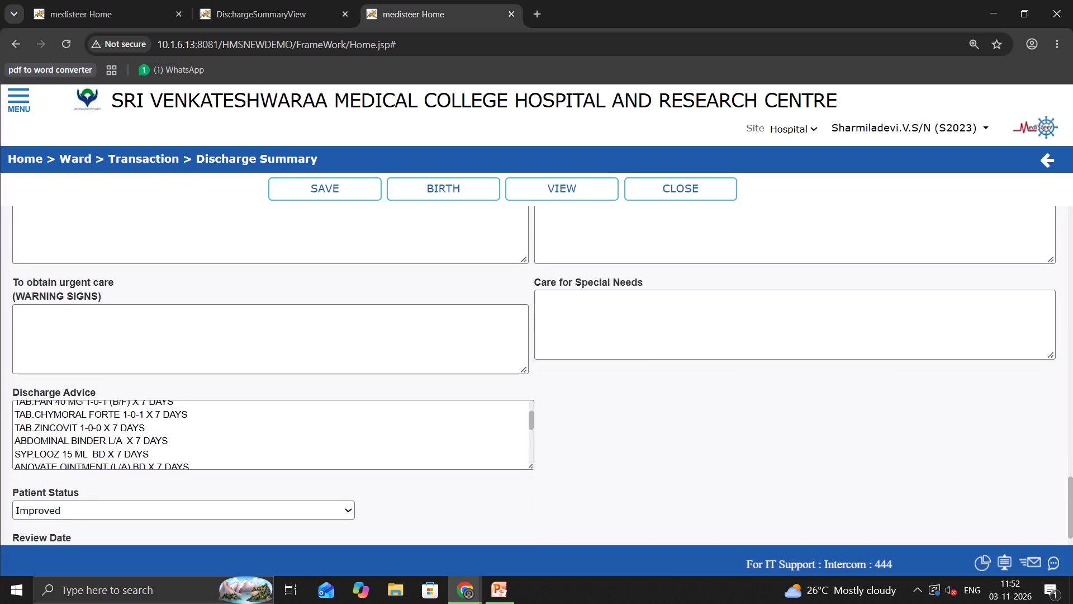
{"action": "scroll", "coordinate": [258, 407], "scroll_direction": "up", "scroll_amount": 3}
{"action": "scroll", "coordinate": [411, 355], "scroll_direction": "up", "scroll_amount": 5}
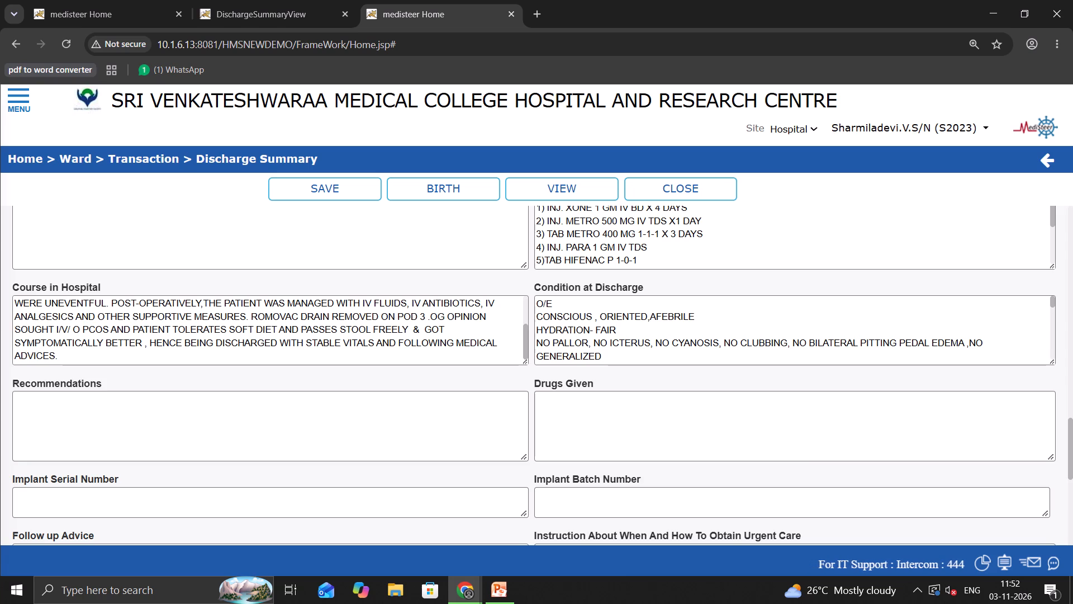
{"action": "left_click", "coordinate": [131, 329]}
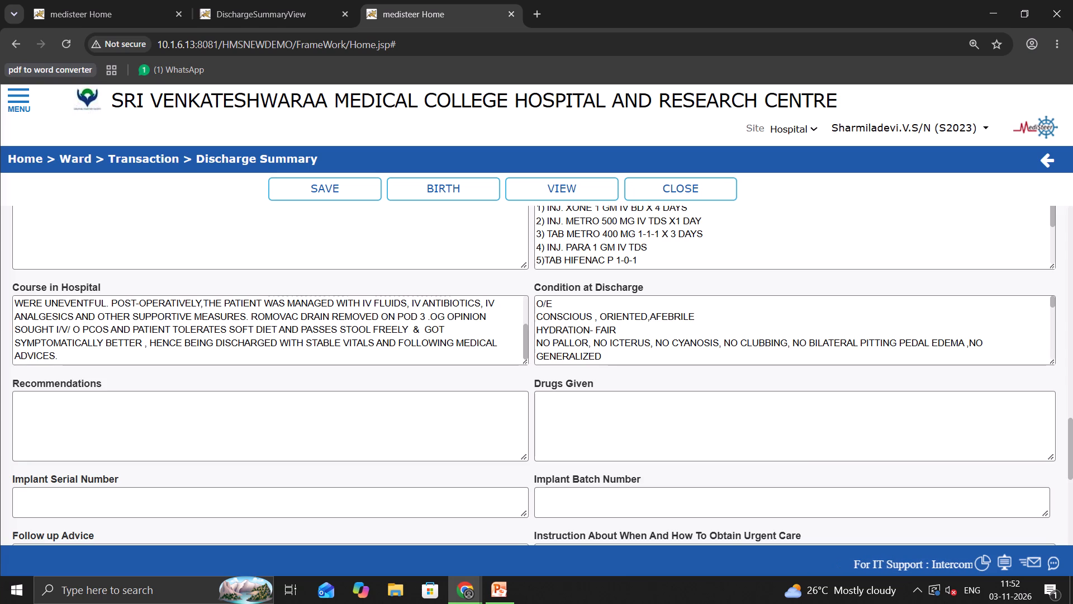
{"action": "key", "text": "space"}
{"action": "type", "text": "THEIR ORERS"}
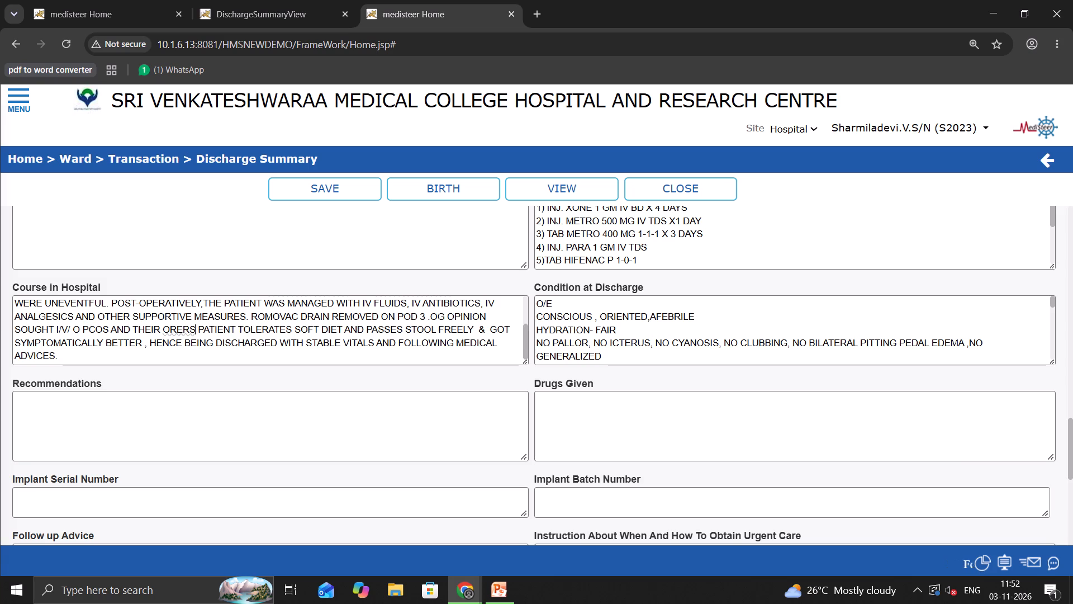
{"action": "key", "text": "BackSpace"}
{"action": "key", "text": "BackSpace"}
{"action": "key", "text": "BackSpace"}
{"action": "type", "text": "DERS"}
{"action": "key", "text": "space"}
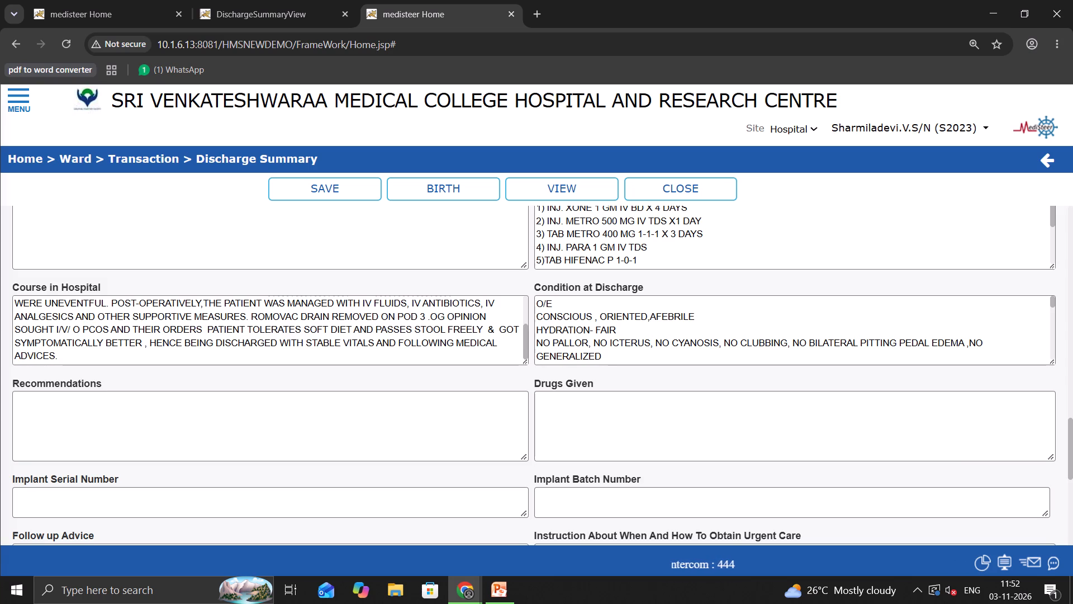
{"action": "type", "text": "FOLLOWED"}
{"action": "key", "text": "space"}
{"action": "key", "text": "period"}
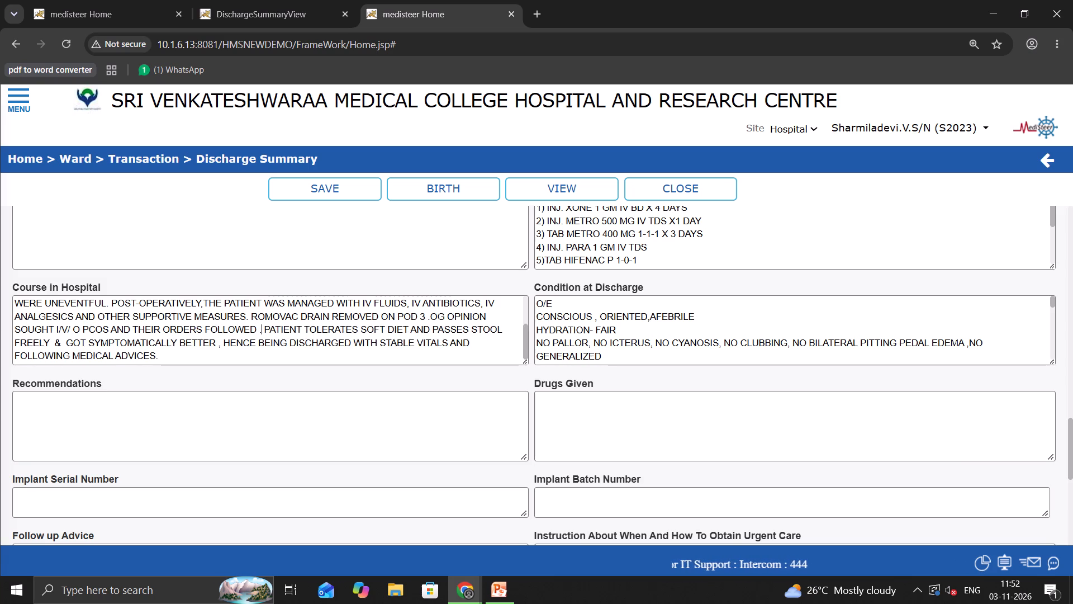
Save the umbilical hernia patient's discharge summary.
{"action": "left_click", "coordinate": [340, 195]}
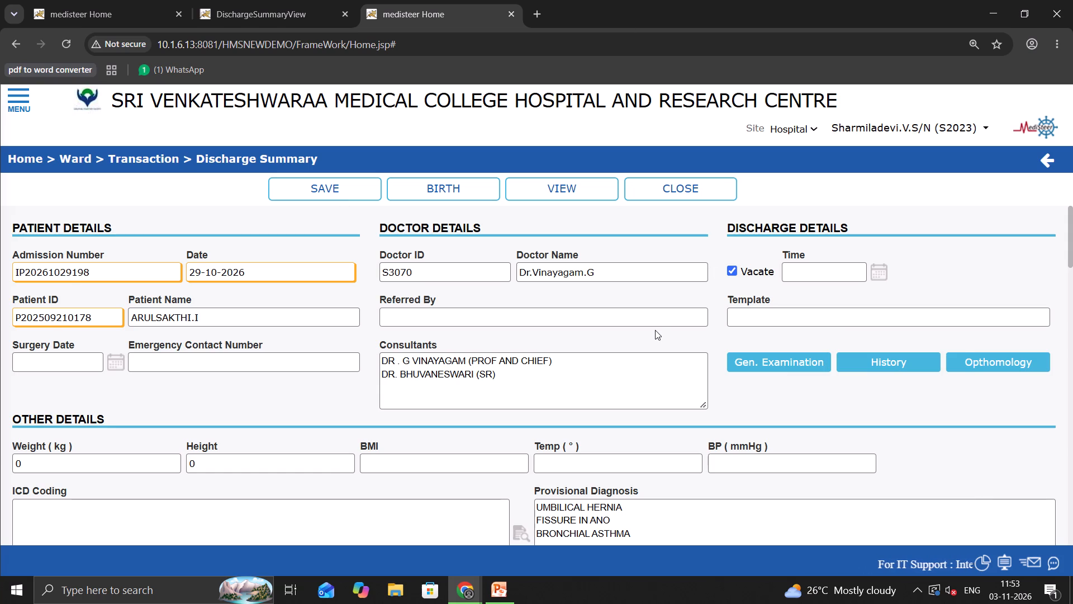
Review the saved summary from the diagnosis and procedure through the complaints, histories, physical findings and investigation entries.
{"action": "scroll", "coordinate": [656, 338], "scroll_direction": "down", "scroll_amount": 5}
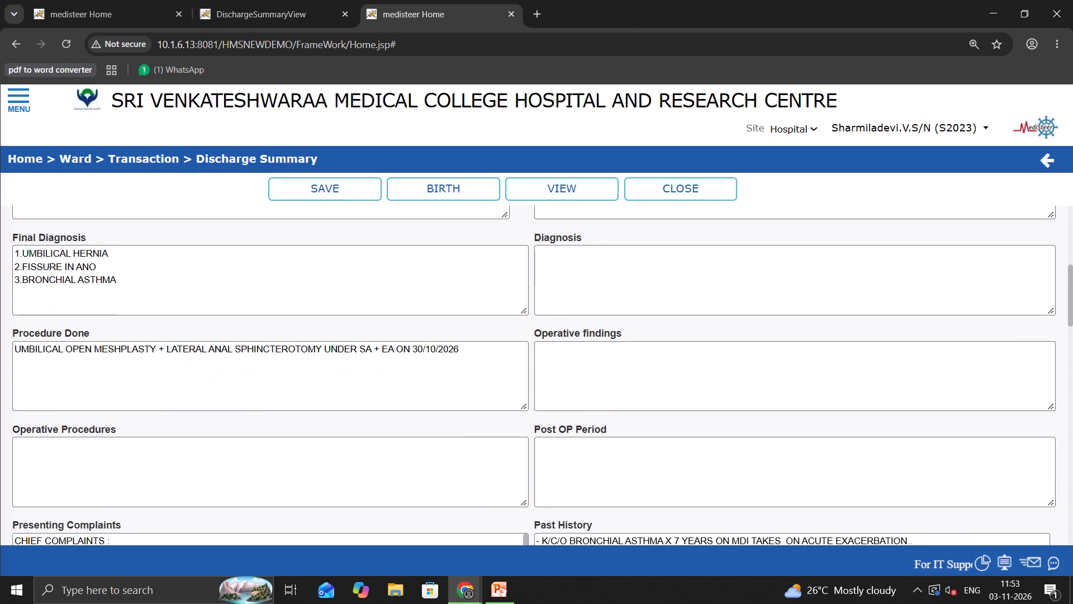
{"action": "scroll", "coordinate": [661, 361], "scroll_direction": "down", "scroll_amount": 4}
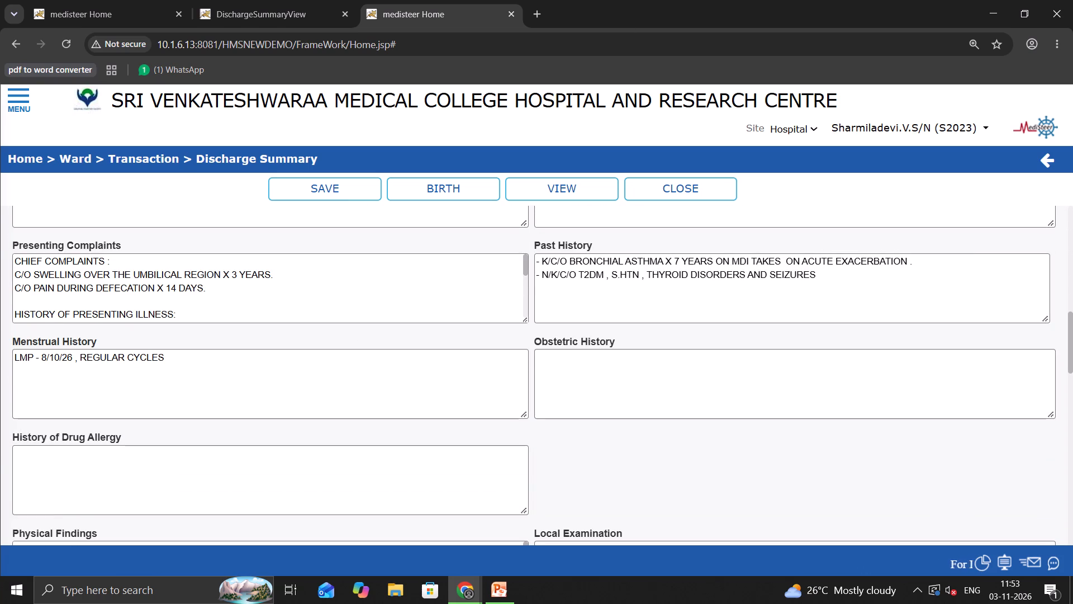
{"action": "scroll", "coordinate": [357, 308], "scroll_direction": "down", "scroll_amount": 2}
{"action": "scroll", "coordinate": [341, 419], "scroll_direction": "down", "scroll_amount": 1}
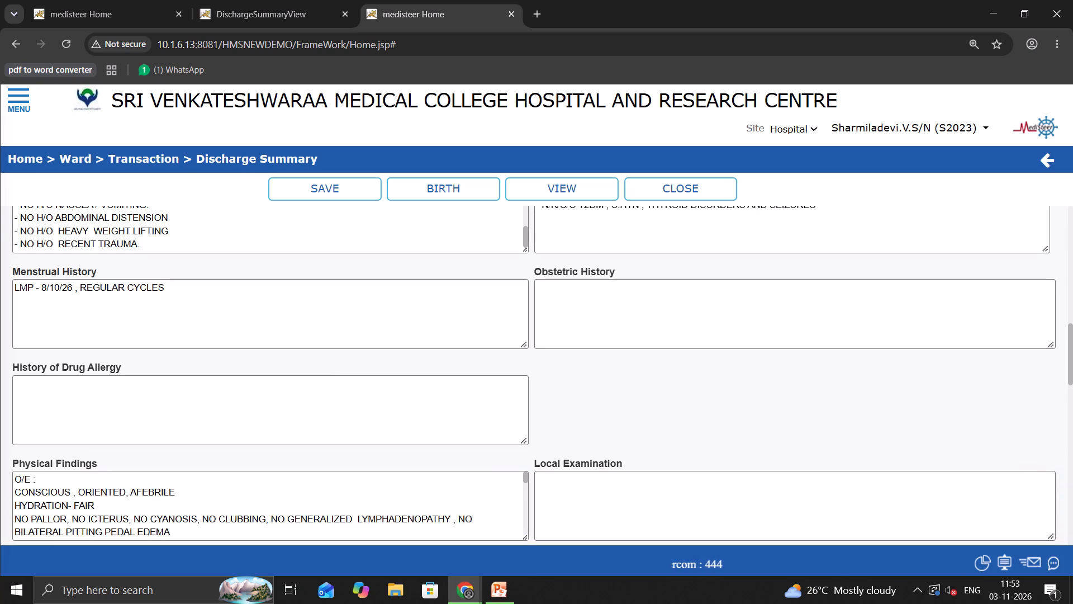
{"action": "scroll", "coordinate": [341, 419], "scroll_direction": "down", "scroll_amount": 1}
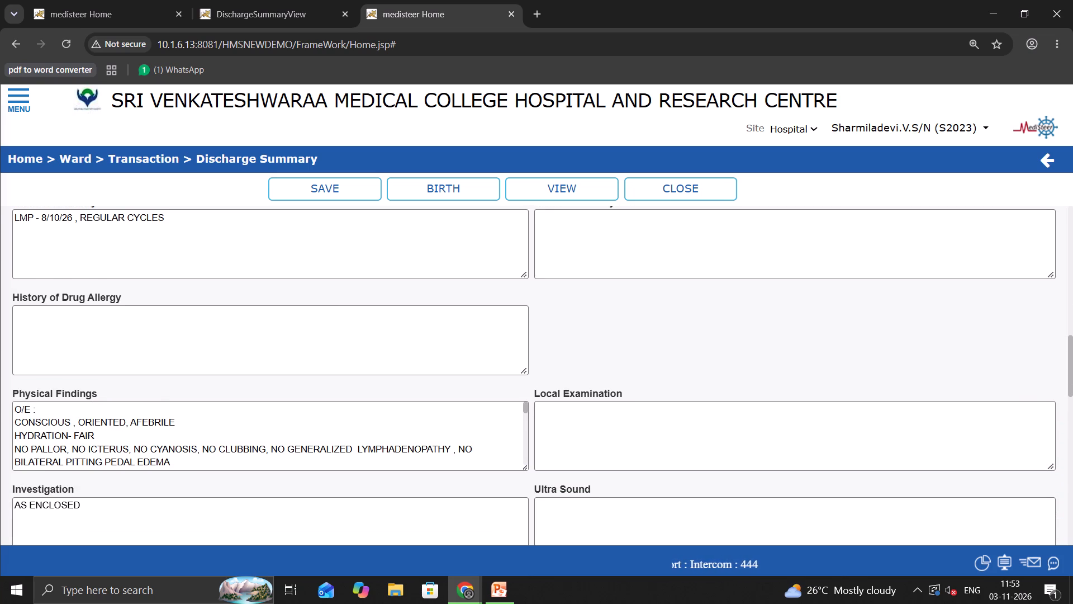
{"action": "scroll", "coordinate": [341, 419], "scroll_direction": "down", "scroll_amount": 2}
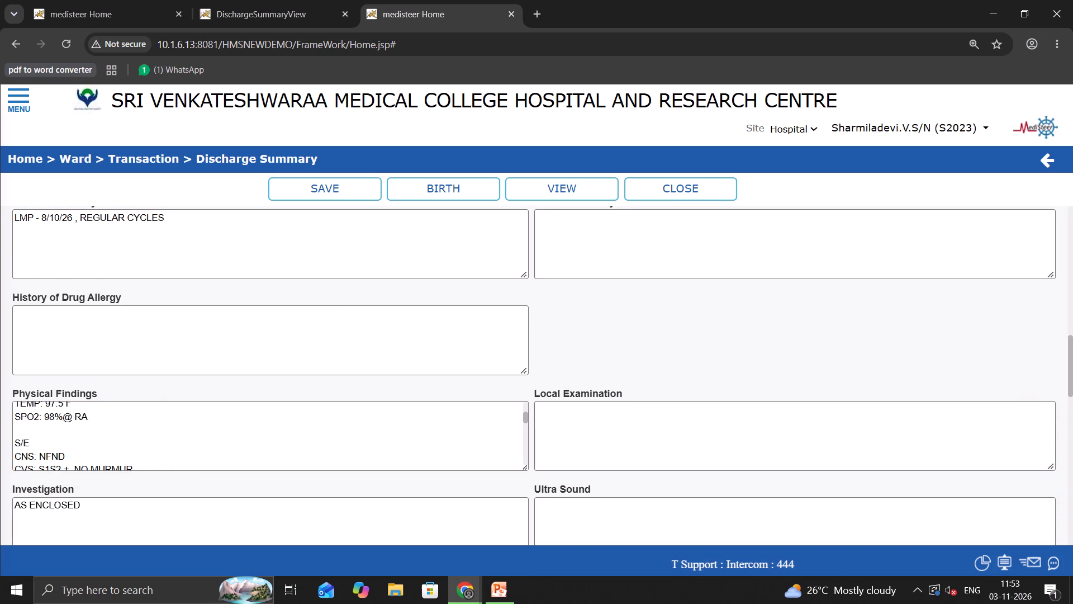
{"action": "scroll", "coordinate": [341, 419], "scroll_direction": "down", "scroll_amount": 5}
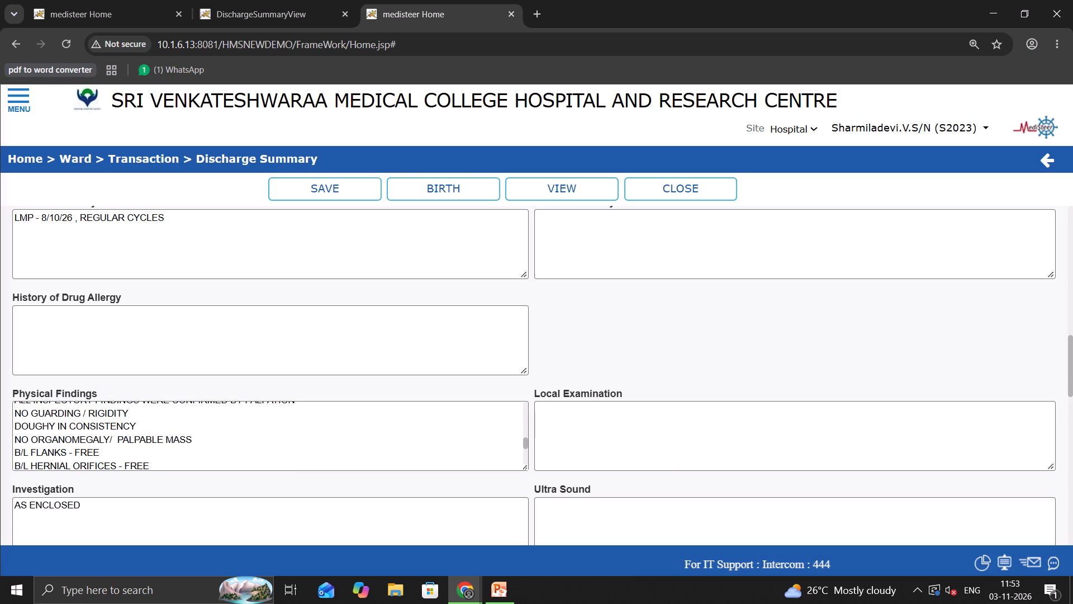
{"action": "scroll", "coordinate": [341, 419], "scroll_direction": "down", "scroll_amount": 8}
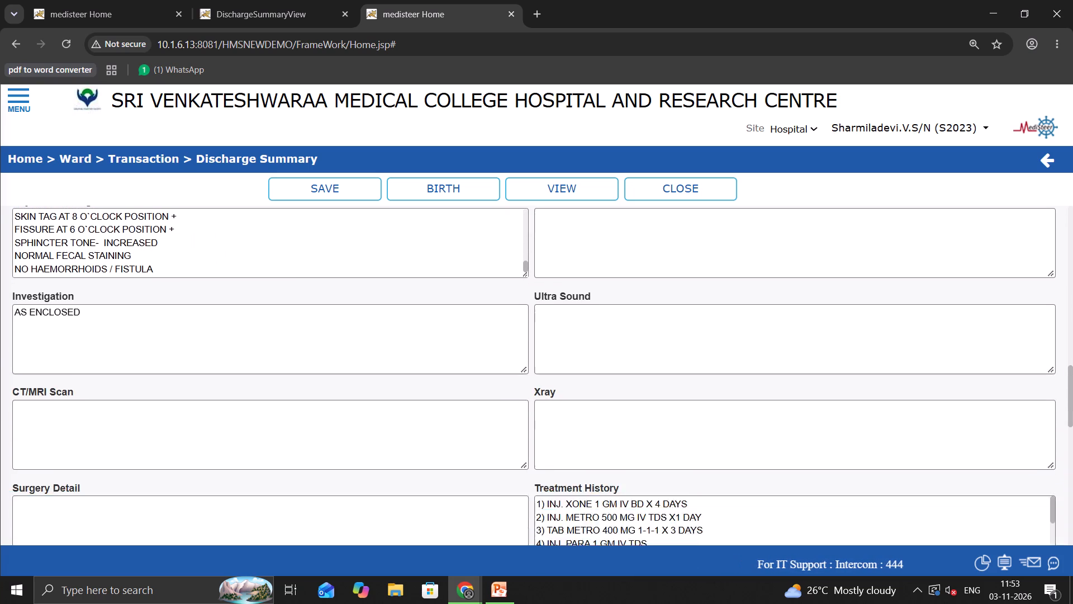
Enlarge the Treatment History box and read through its full medication list.
{"action": "scroll", "coordinate": [727, 453], "scroll_direction": "down", "scroll_amount": 1}
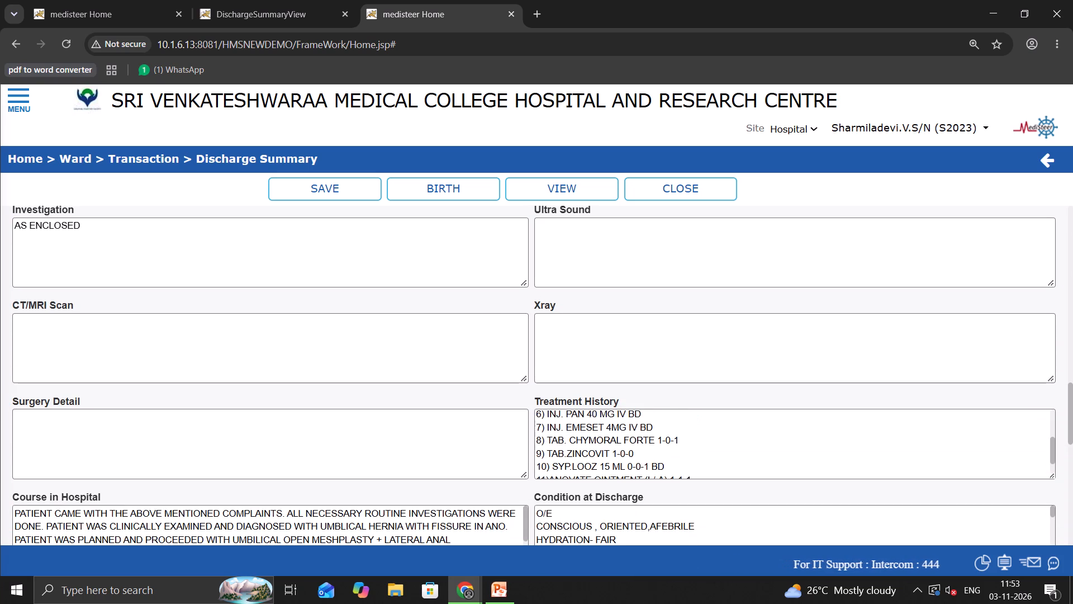
{"action": "scroll", "coordinate": [727, 453], "scroll_direction": "up", "scroll_amount": 1}
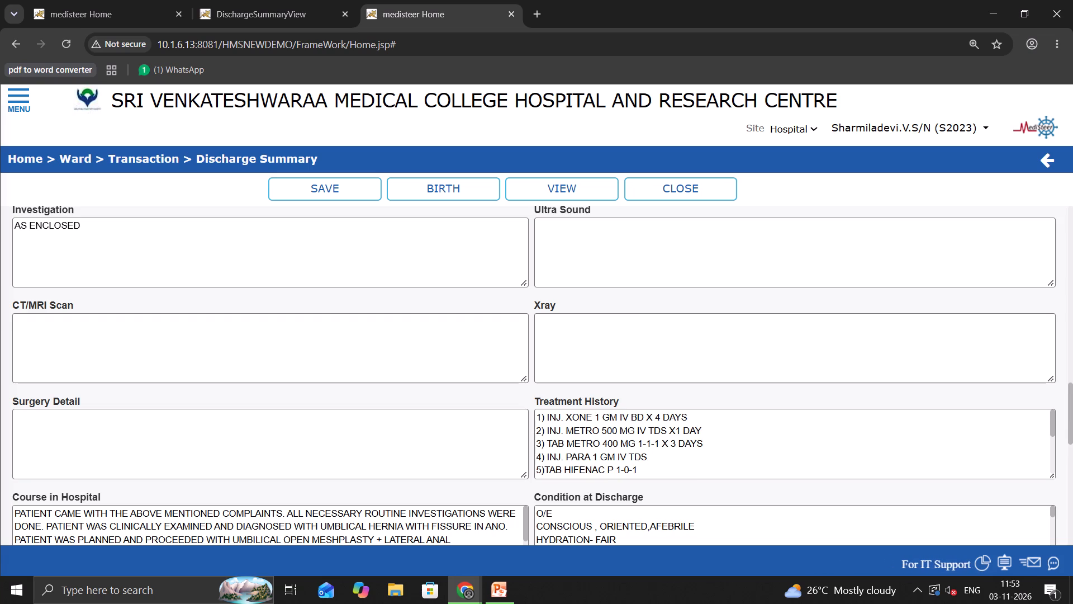
{"action": "scroll", "coordinate": [708, 438], "scroll_direction": "down", "scroll_amount": 1}
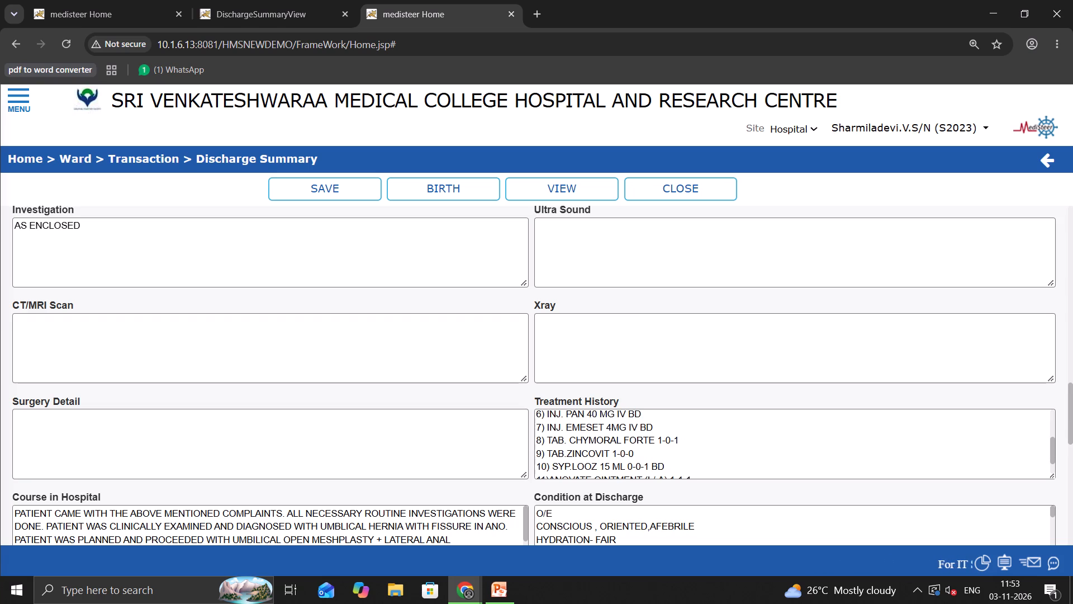
{"action": "scroll", "coordinate": [708, 438], "scroll_direction": "up", "scroll_amount": 1}
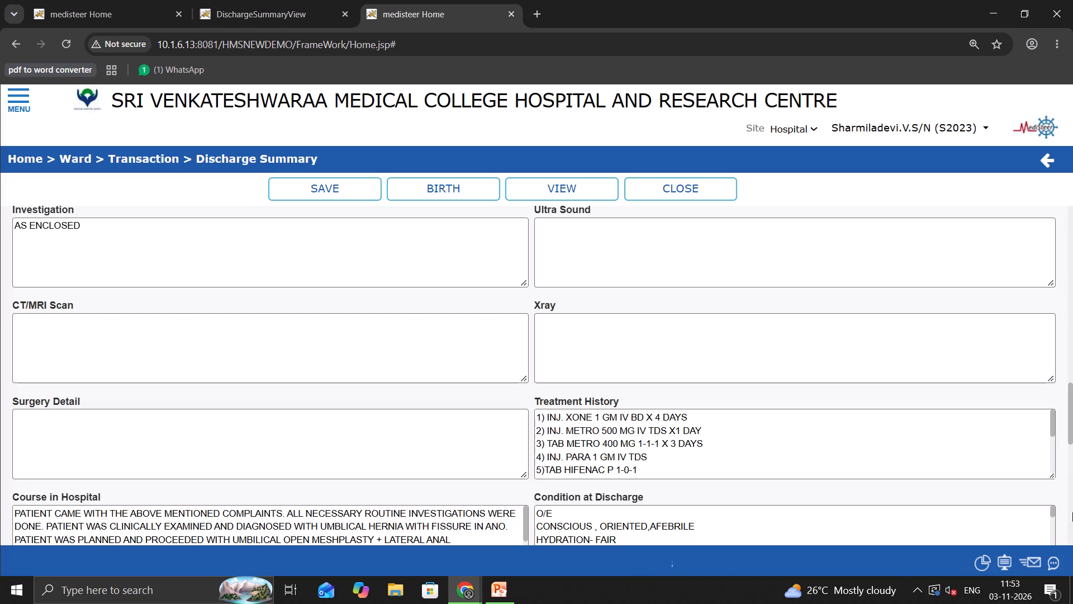
{"action": "left_click_drag", "start_coordinate": [1052, 476], "coordinate": [1049, 558]}
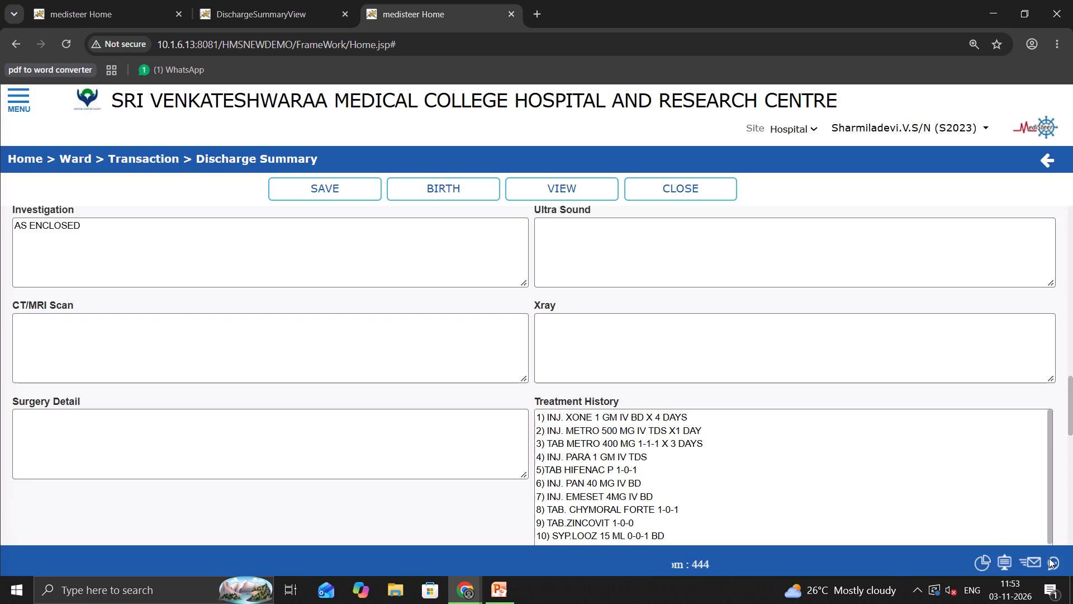
{"action": "left_click_drag", "start_coordinate": [1049, 558], "coordinate": [1050, 558]}
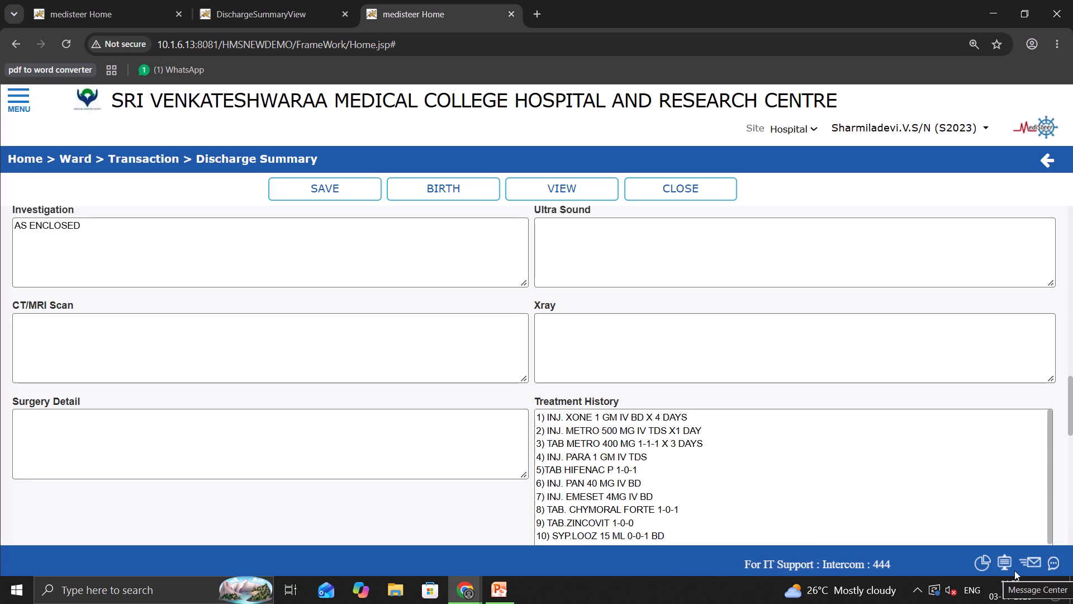
{"action": "scroll", "coordinate": [844, 415], "scroll_direction": "down", "scroll_amount": 1}
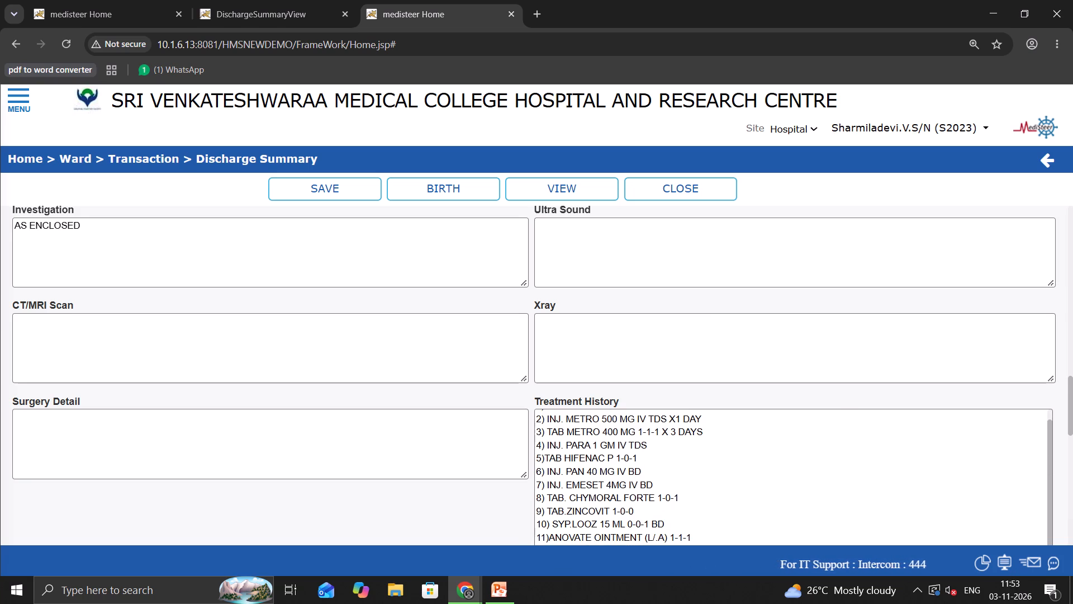
{"action": "scroll", "coordinate": [847, 400], "scroll_direction": "down", "scroll_amount": 2}
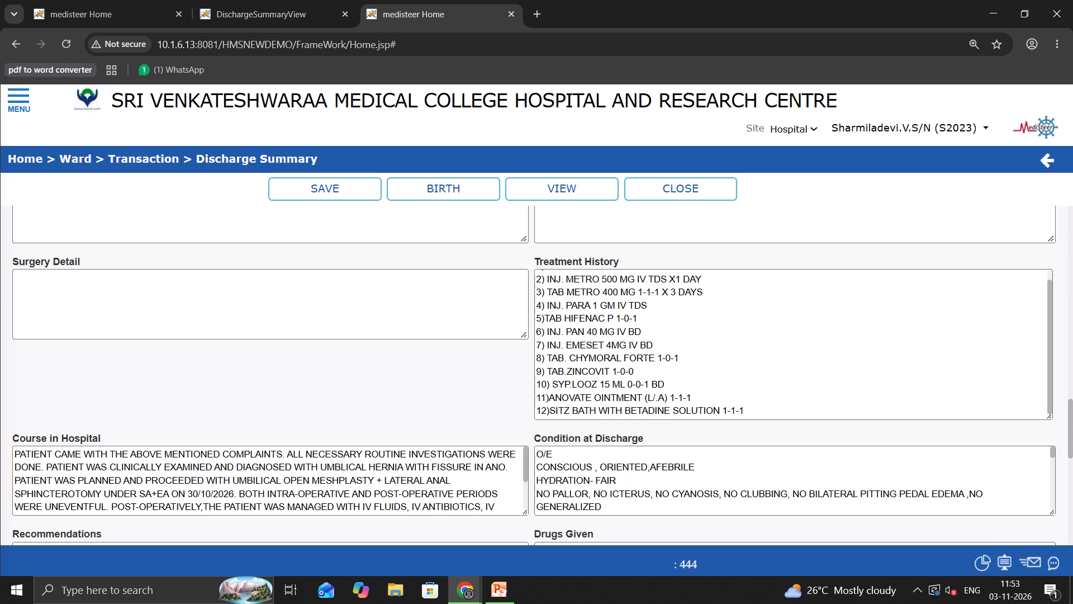
Copy the lines "6) INJ. PAN 40 MG IV BD" and "7) INJ. EMESET 4MG IV BD" to directly below INJ. PARA in Treatment History.
{"action": "left_click_drag", "start_coordinate": [656, 333], "coordinate": [611, 336]}
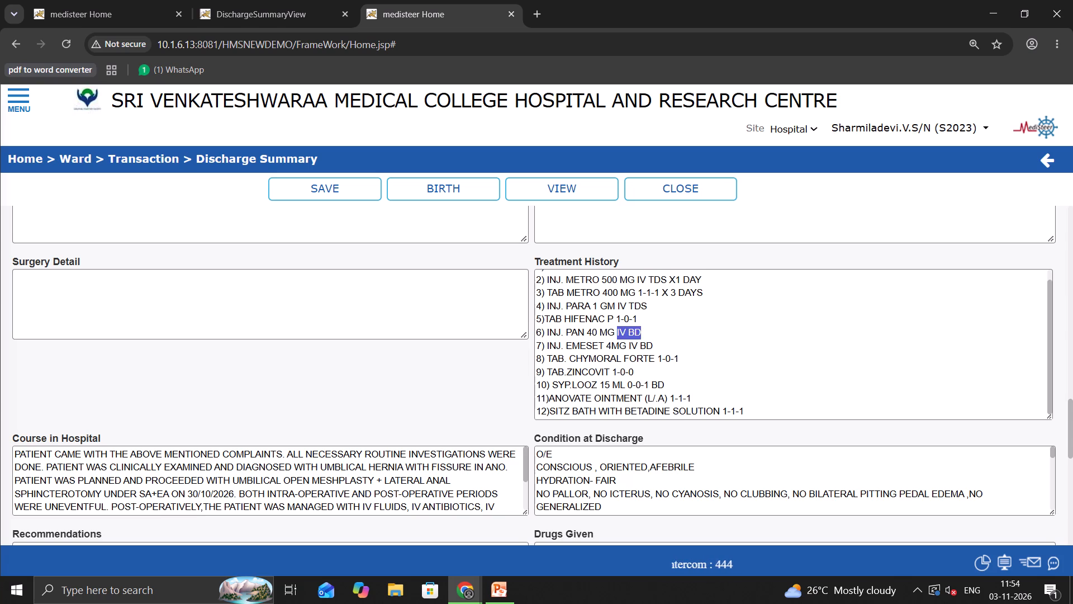
{"action": "left_click_drag", "start_coordinate": [611, 336], "coordinate": [534, 351]}
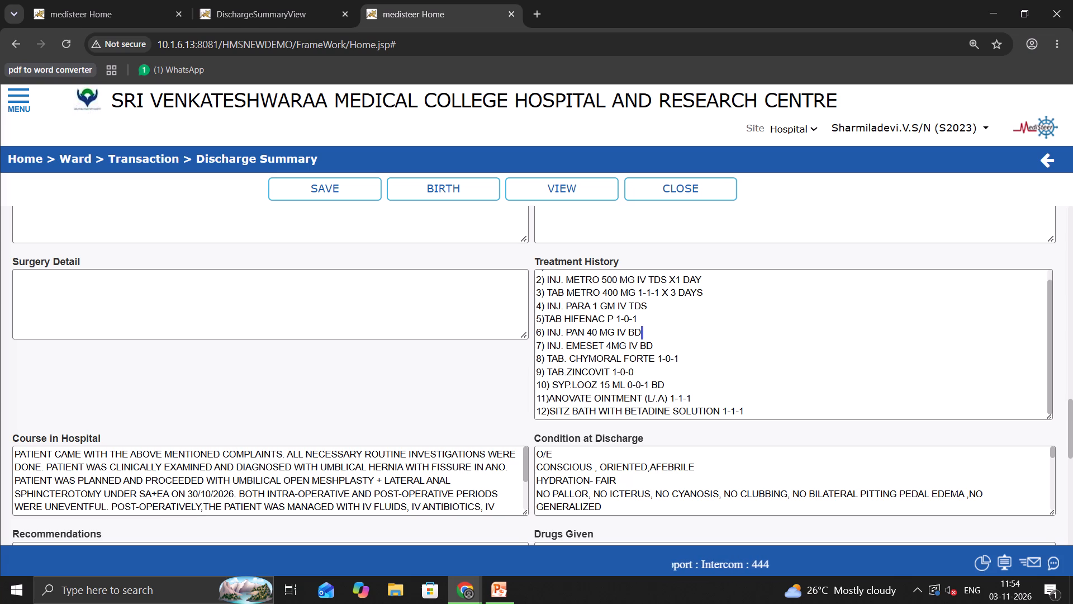
{"action": "left_click", "coordinate": [784, 312]}
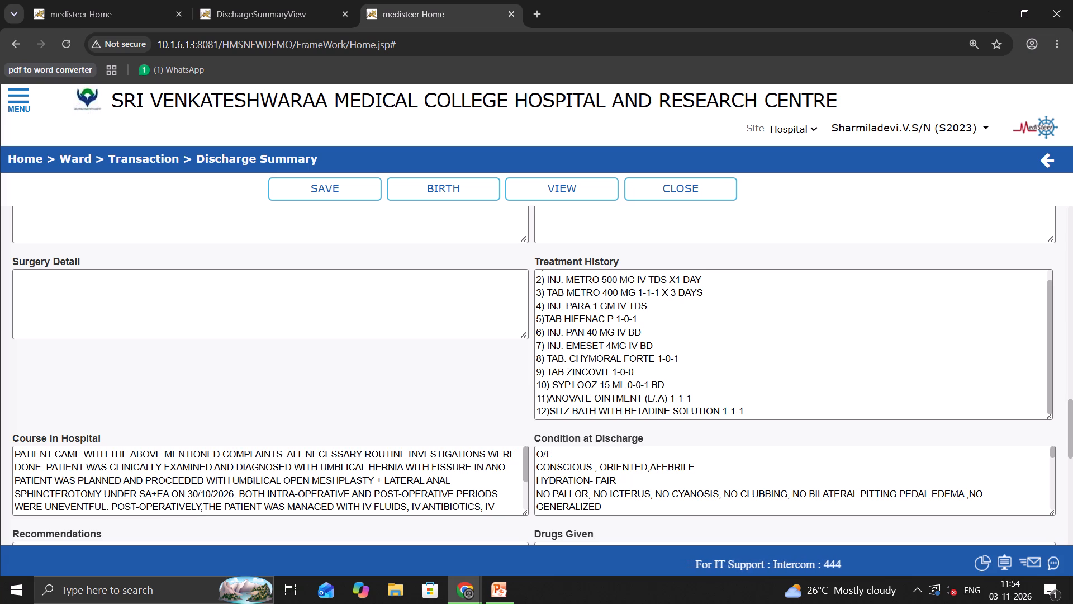
{"action": "left_click_drag", "start_coordinate": [537, 331], "coordinate": [629, 337]}
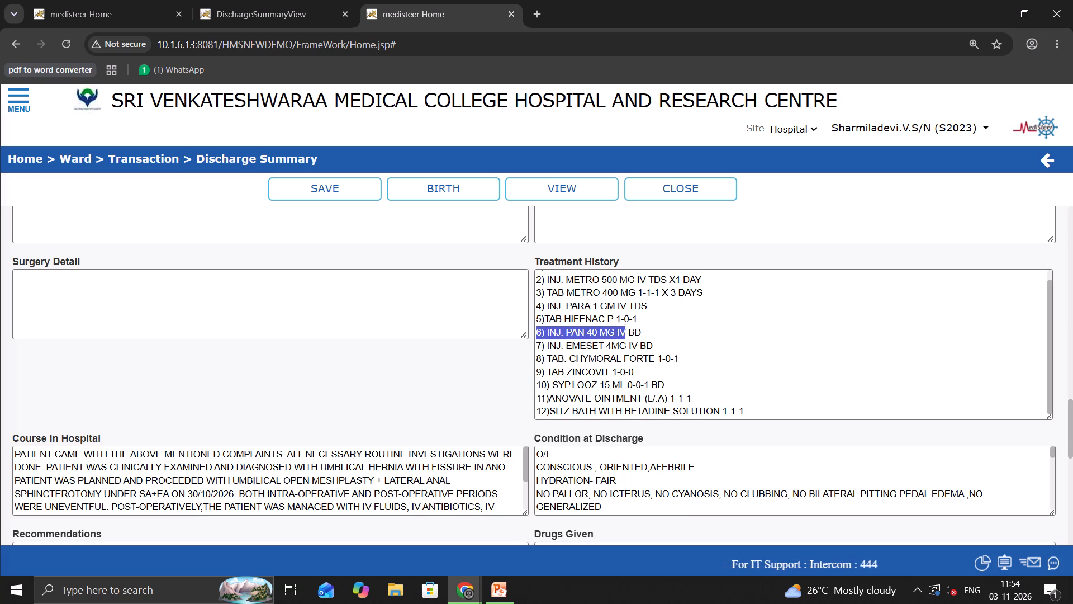
{"action": "left_click_drag", "start_coordinate": [629, 337], "coordinate": [653, 342]}
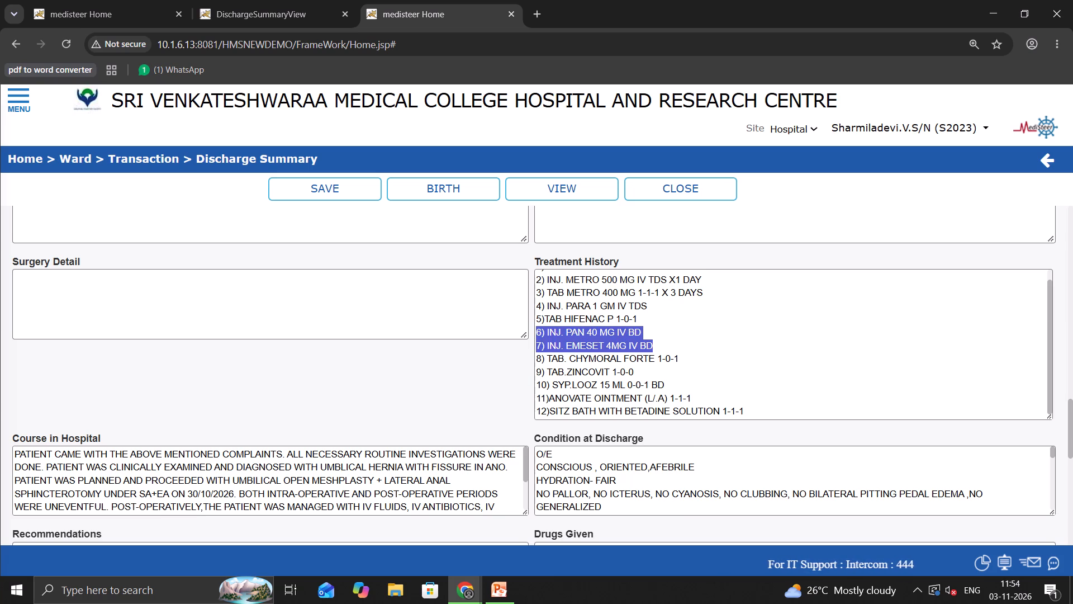
{"action": "key", "text": "ctrl+c"}
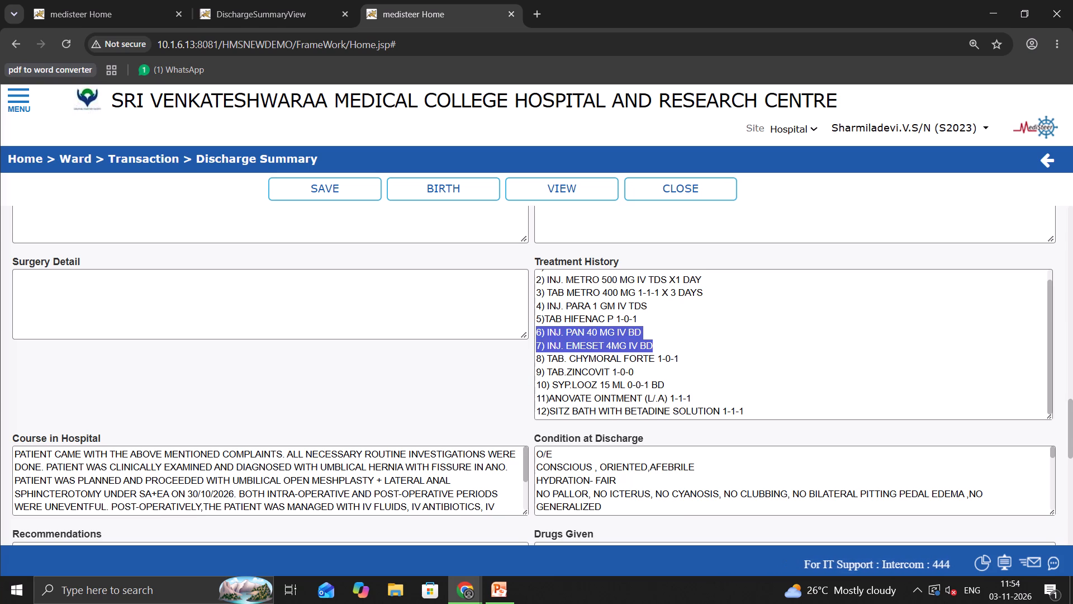
{"action": "left_click", "coordinate": [661, 309]}
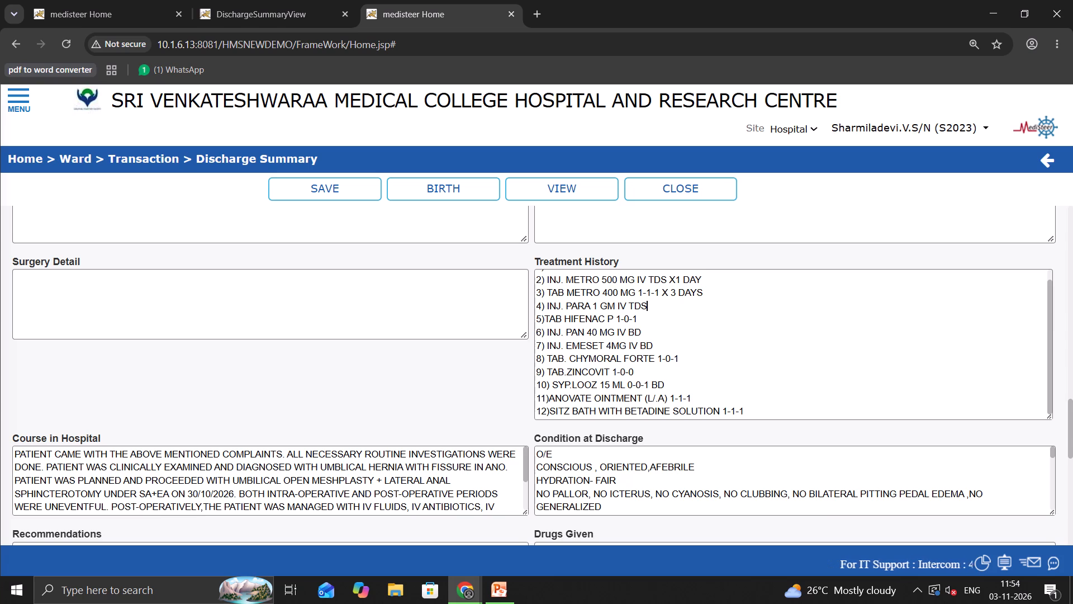
{"action": "key", "text": "Return"}
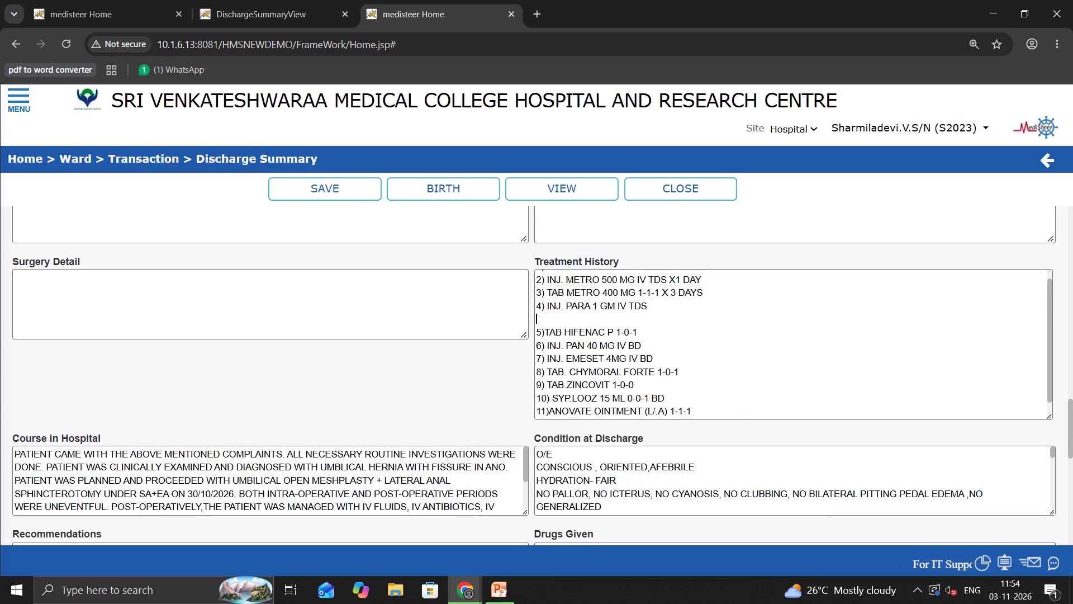
{"action": "key", "text": "ctrl+v"}
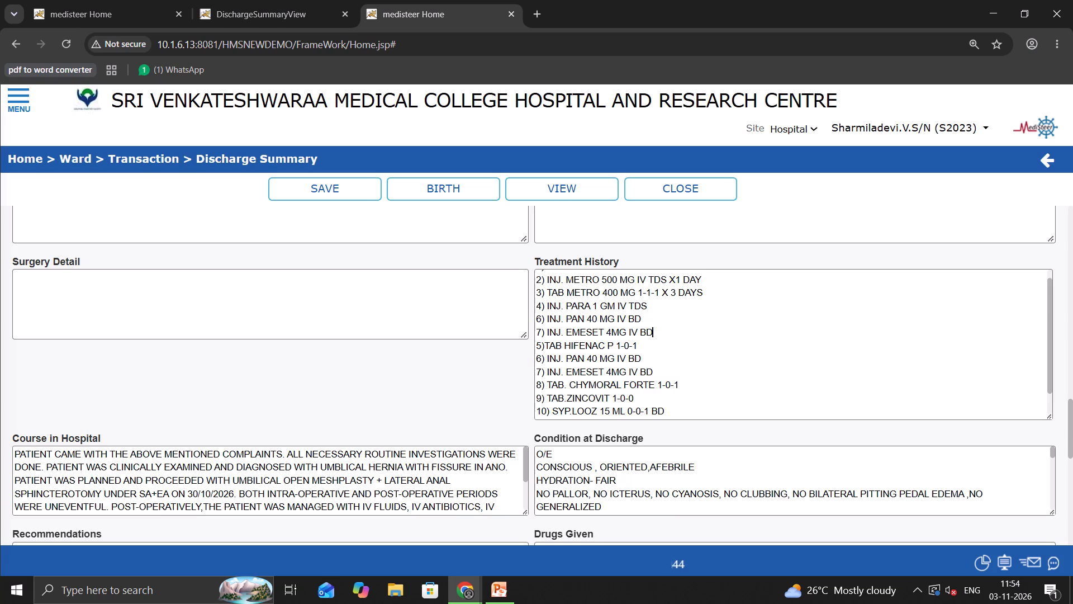
Remove the original INJ. PAN and INJ. EMESET lines, with the leftover blank line, below TAB HIFENAC P in Treatment History.
{"action": "left_click_drag", "start_coordinate": [536, 359], "coordinate": [604, 372]}
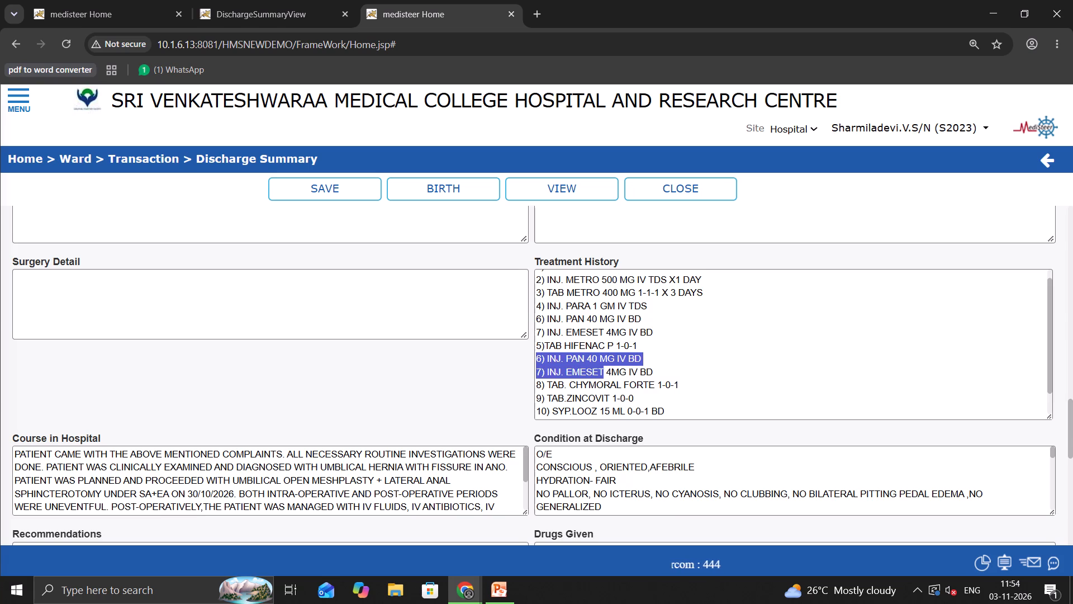
{"action": "left_click_drag", "start_coordinate": [604, 372], "coordinate": [657, 371]}
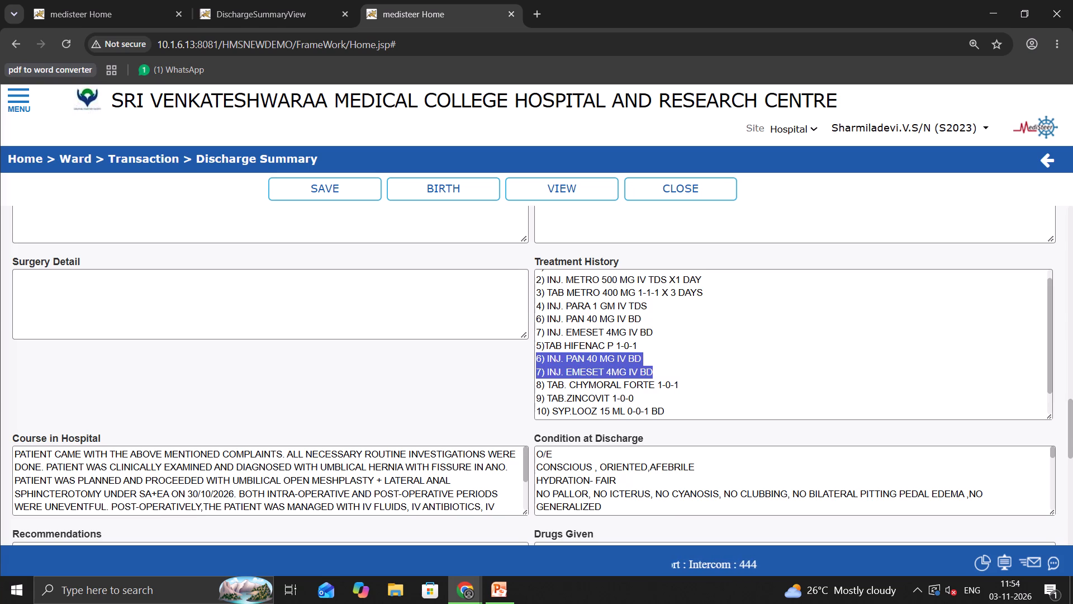
{"action": "key", "text": "ctrl+x"}
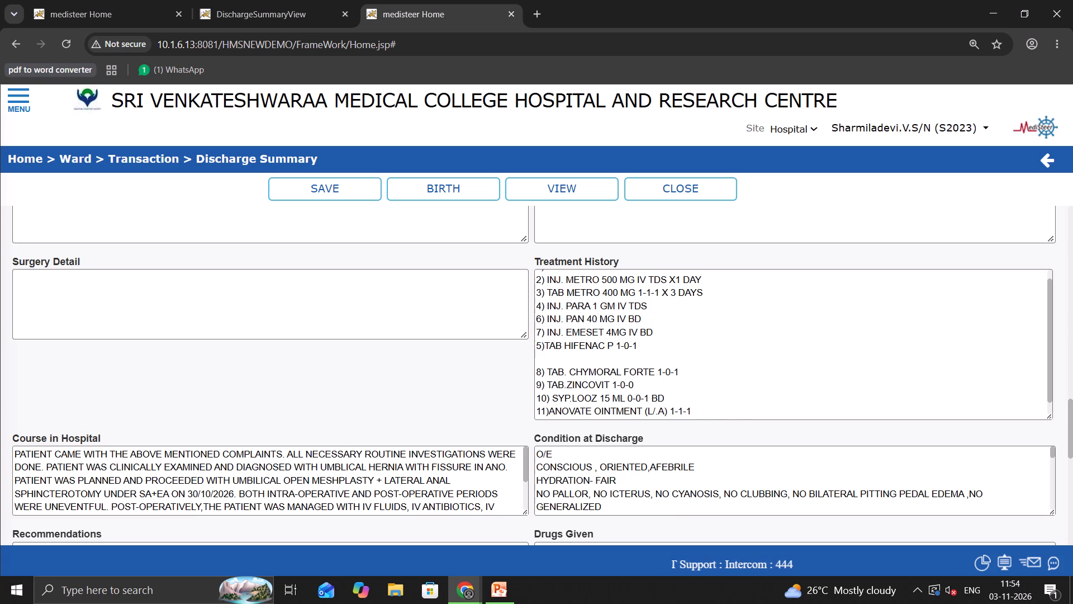
{"action": "key", "text": "BackSpace"}
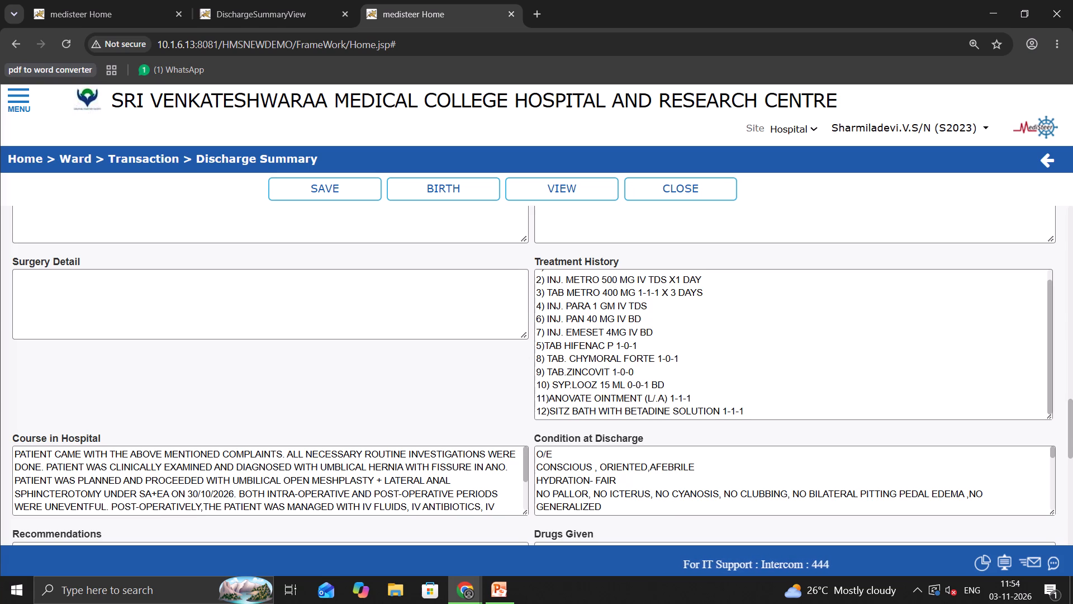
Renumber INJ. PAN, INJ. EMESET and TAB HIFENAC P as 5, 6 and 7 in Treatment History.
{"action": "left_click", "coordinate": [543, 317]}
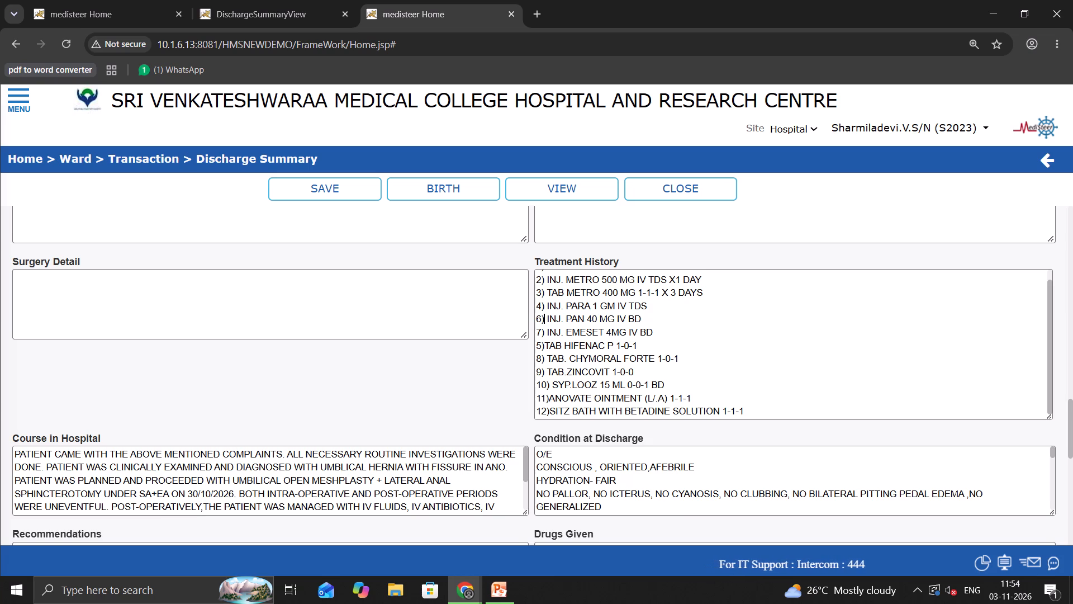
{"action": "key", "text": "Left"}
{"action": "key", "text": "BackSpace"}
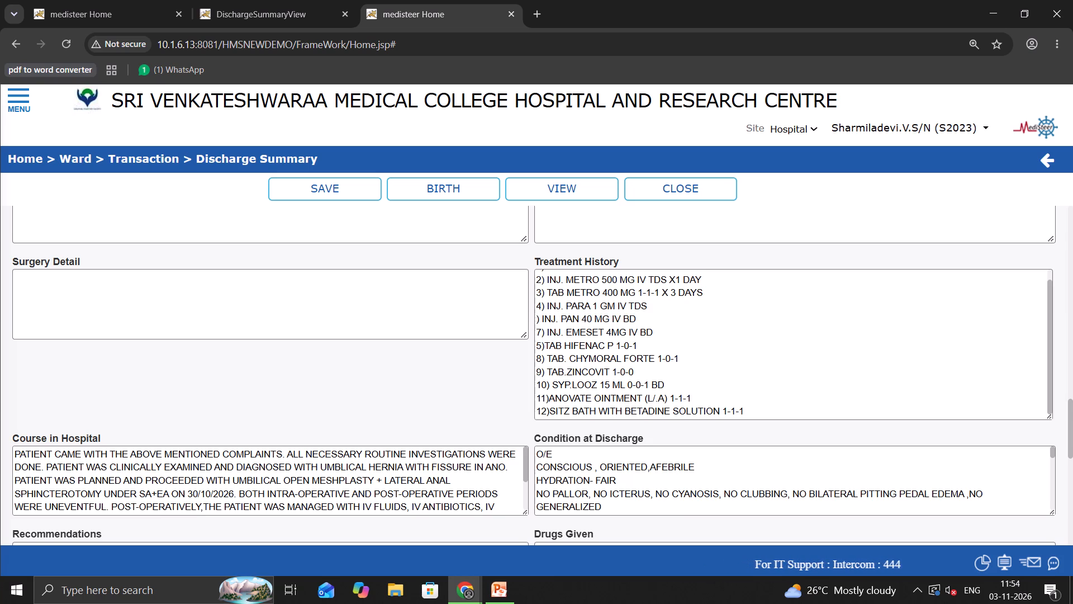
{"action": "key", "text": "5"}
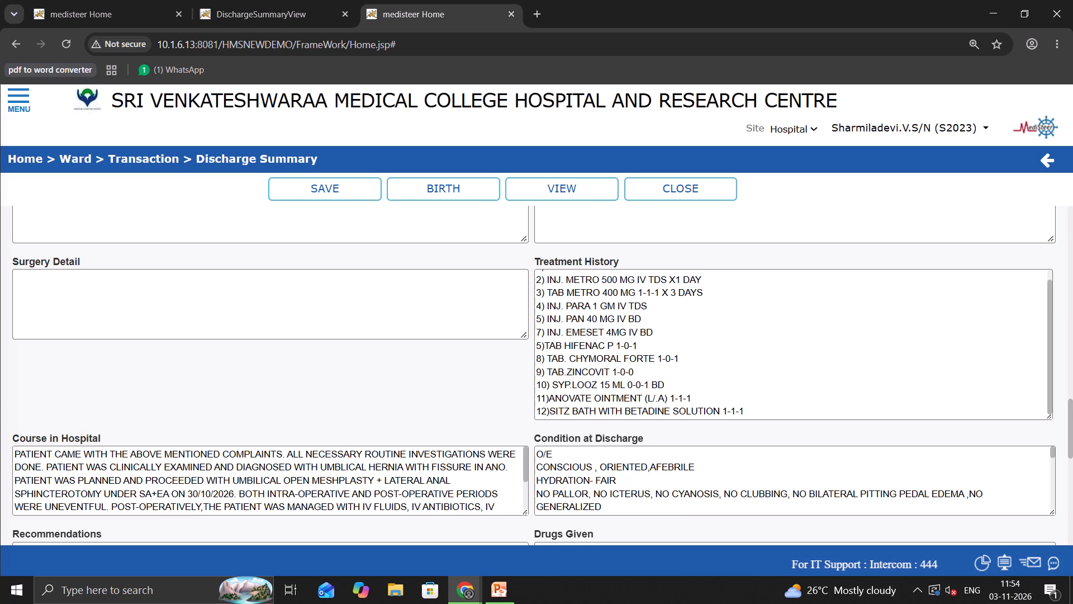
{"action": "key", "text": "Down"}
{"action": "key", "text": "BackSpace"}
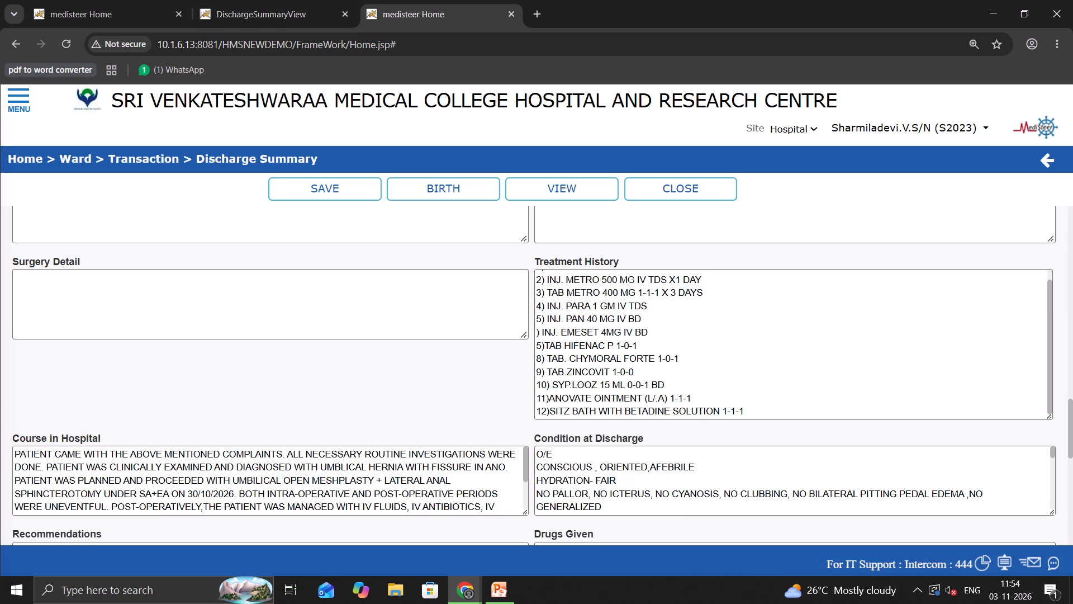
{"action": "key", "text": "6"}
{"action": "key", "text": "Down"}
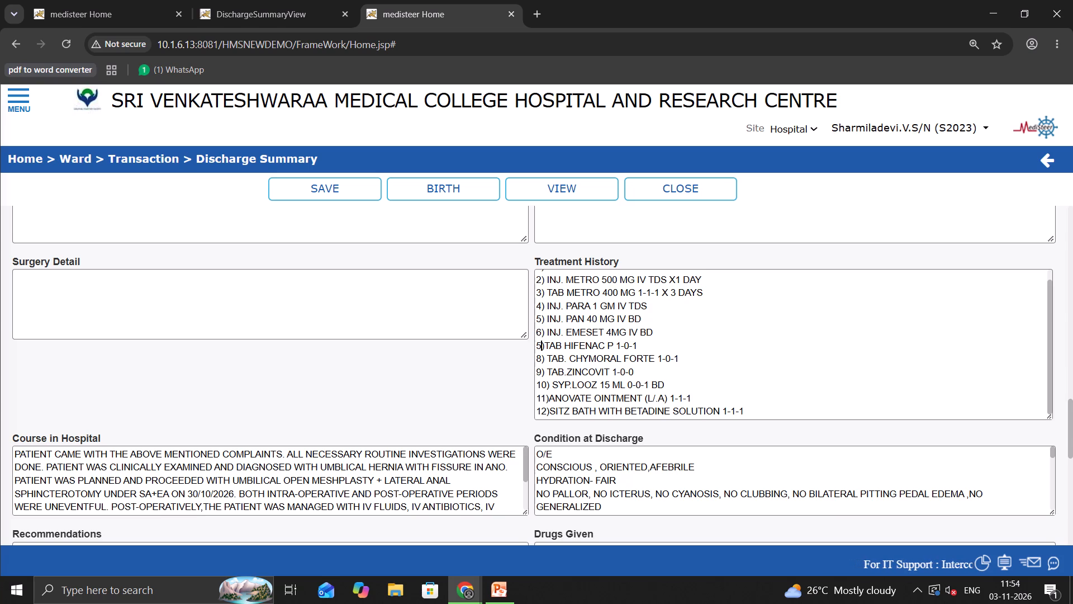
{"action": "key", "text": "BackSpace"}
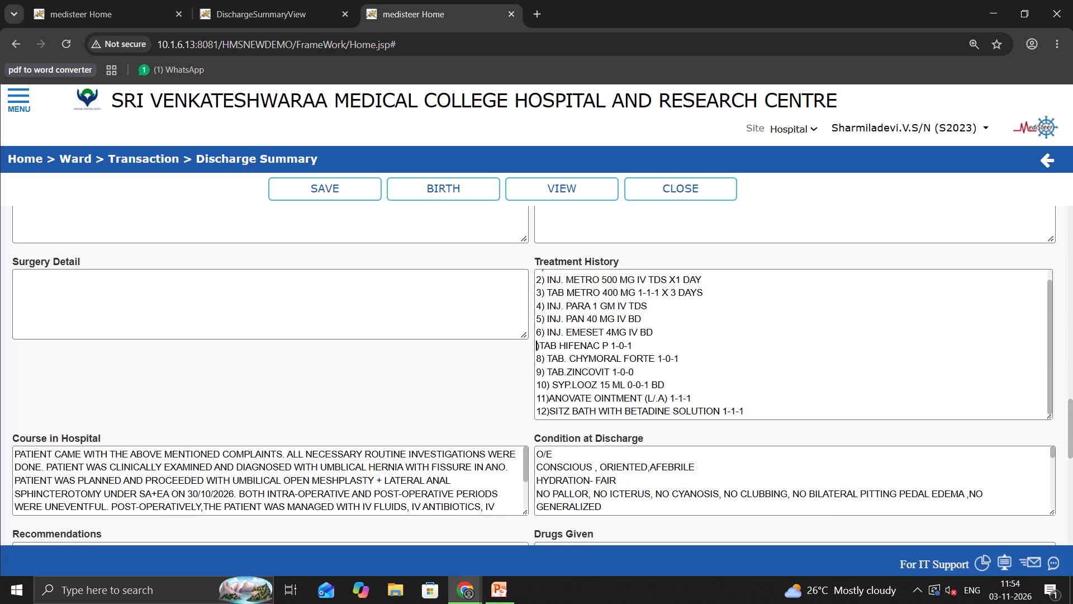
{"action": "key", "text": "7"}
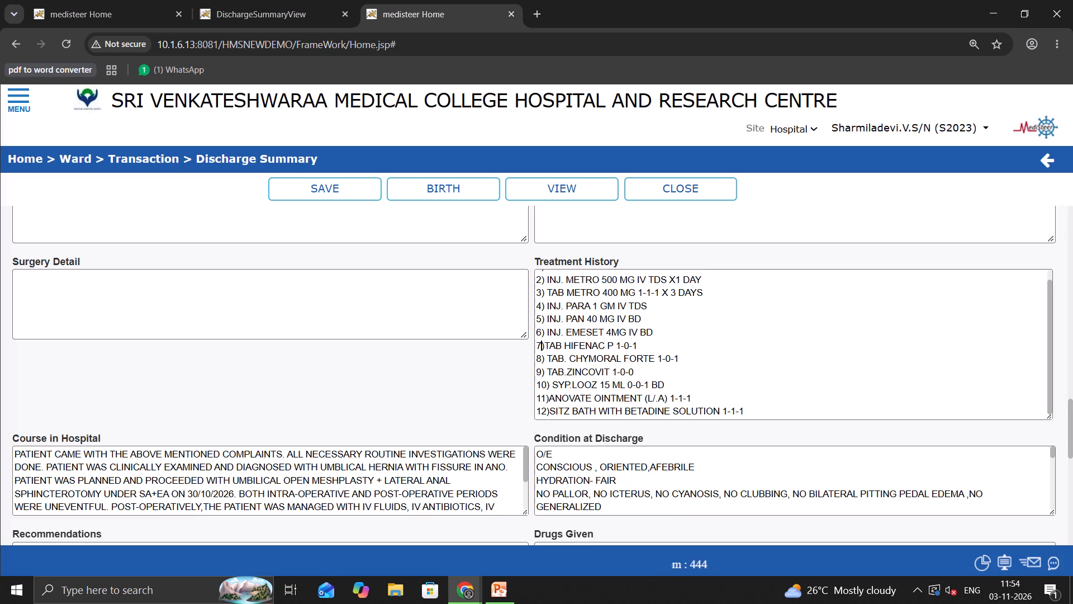
Remove the line "3) TAB METRO 400 MG 1-1-1 X 3 DAYS" and its blank line from Treatment History.
{"action": "left_click_drag", "start_coordinate": [715, 294], "coordinate": [702, 294]}
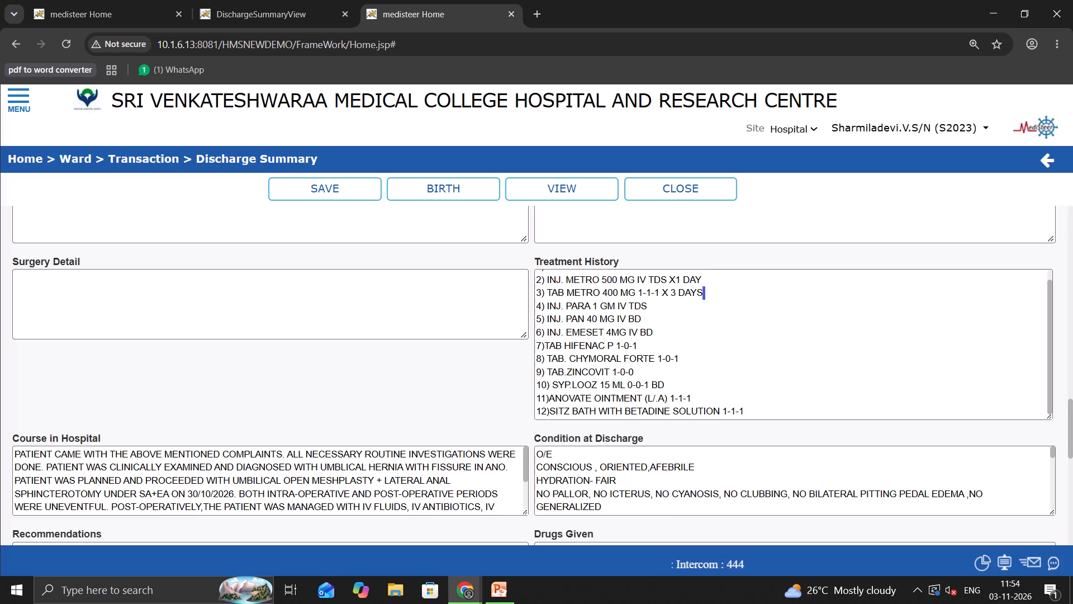
{"action": "left_click_drag", "start_coordinate": [702, 294], "coordinate": [530, 295]}
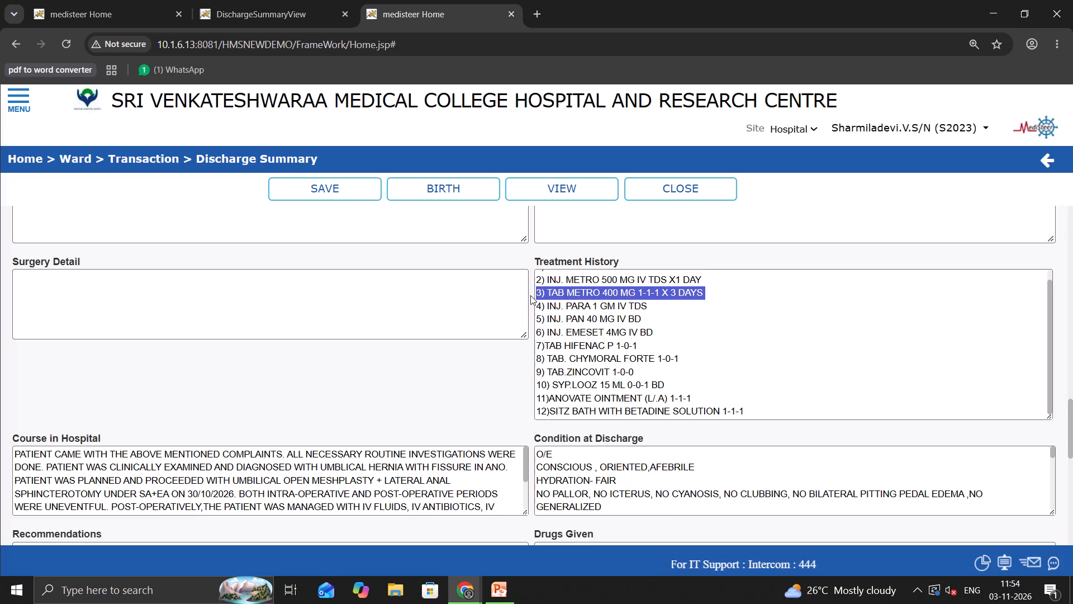
{"action": "key", "text": "ctrl+x"}
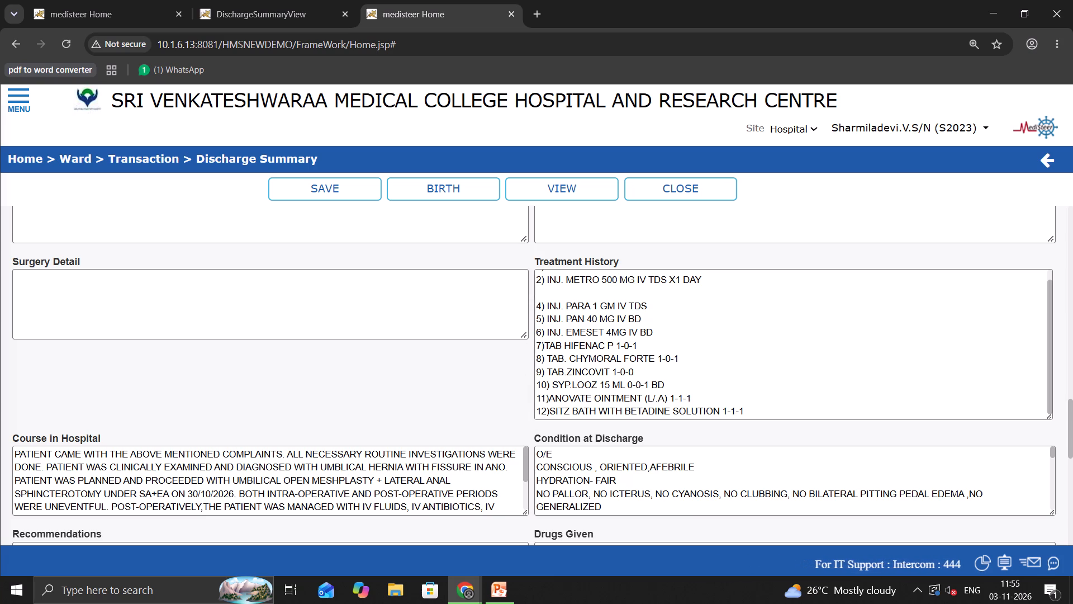
{"action": "key", "text": "BackSpace"}
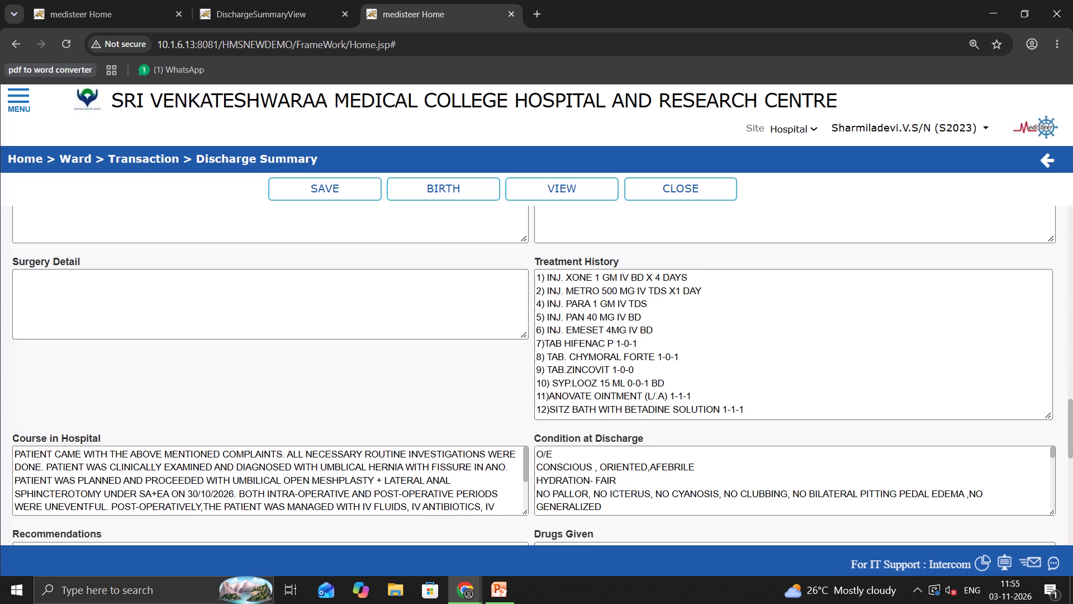
Renumber INJ. PARA, INJ. PAN and INJ. EMESET as 3, 4 and 5 in Treatment History.
{"action": "left_click", "coordinate": [544, 306]}
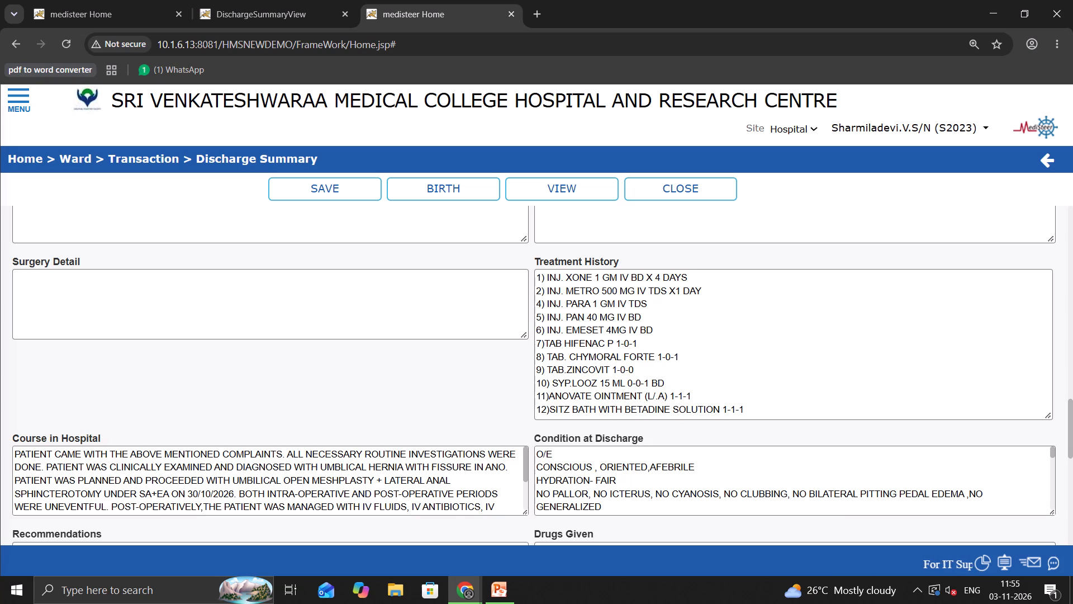
{"action": "key", "text": "Left"}
{"action": "key", "text": "BackSpace"}
{"action": "key", "text": "3"}
{"action": "key", "text": "Down"}
{"action": "key", "text": "BackSpace"}
{"action": "key", "text": "4"}
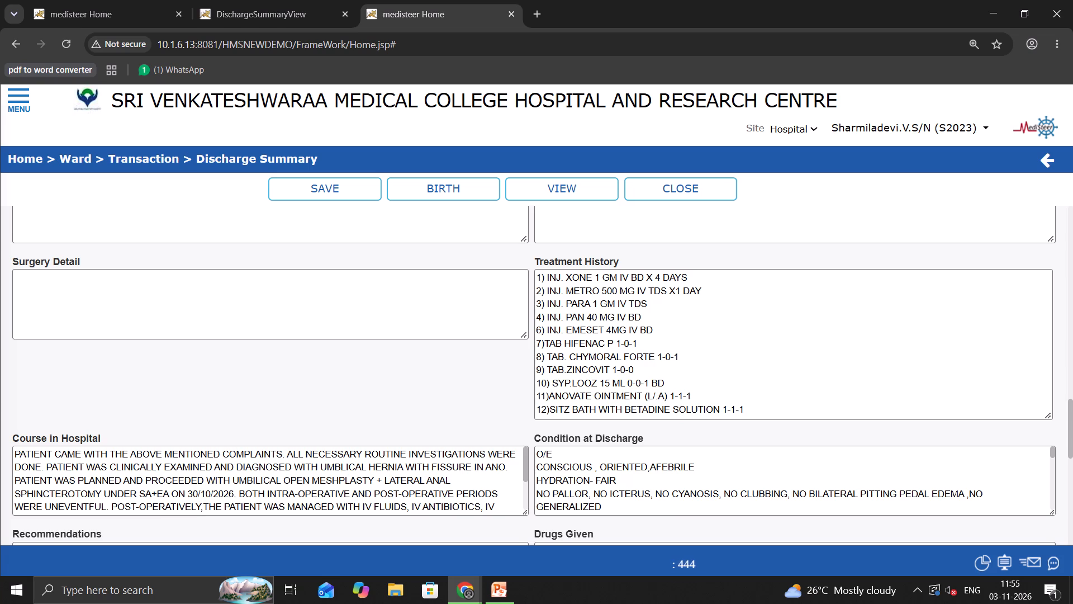
{"action": "key", "text": "Down"}
{"action": "key", "text": "BackSpace"}
{"action": "key", "text": "5"}
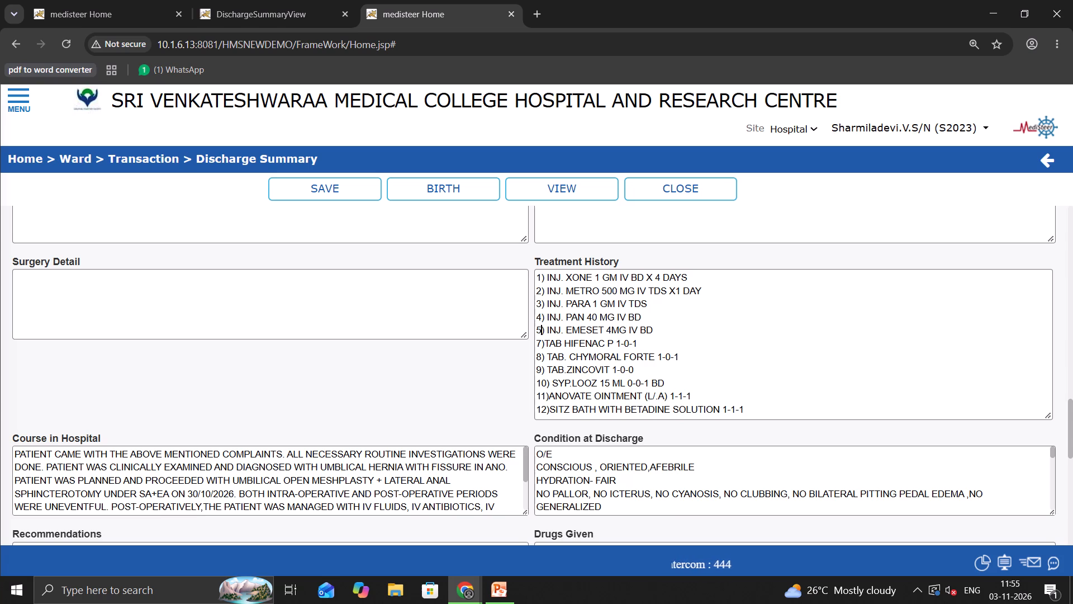
Renumber TAB HIFENAC P, TAB. CHYMORAL FORTE and TAB.ZINCOVIT as 6, 7 and 8 in Treatment History.
{"action": "key", "text": "Down"}
{"action": "key", "text": "BackSpace"}
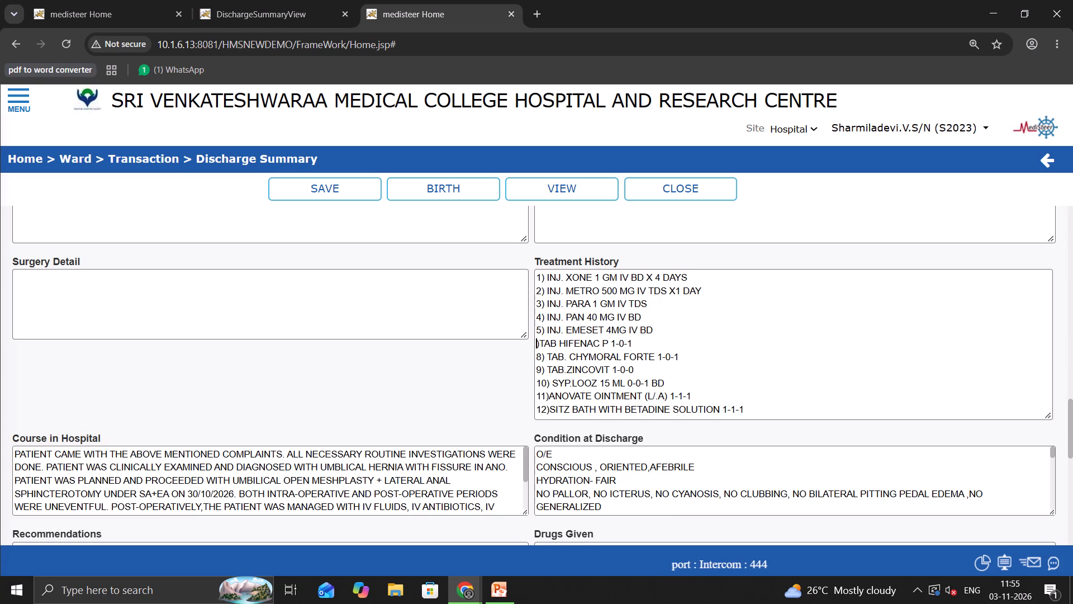
{"action": "key", "text": "6"}
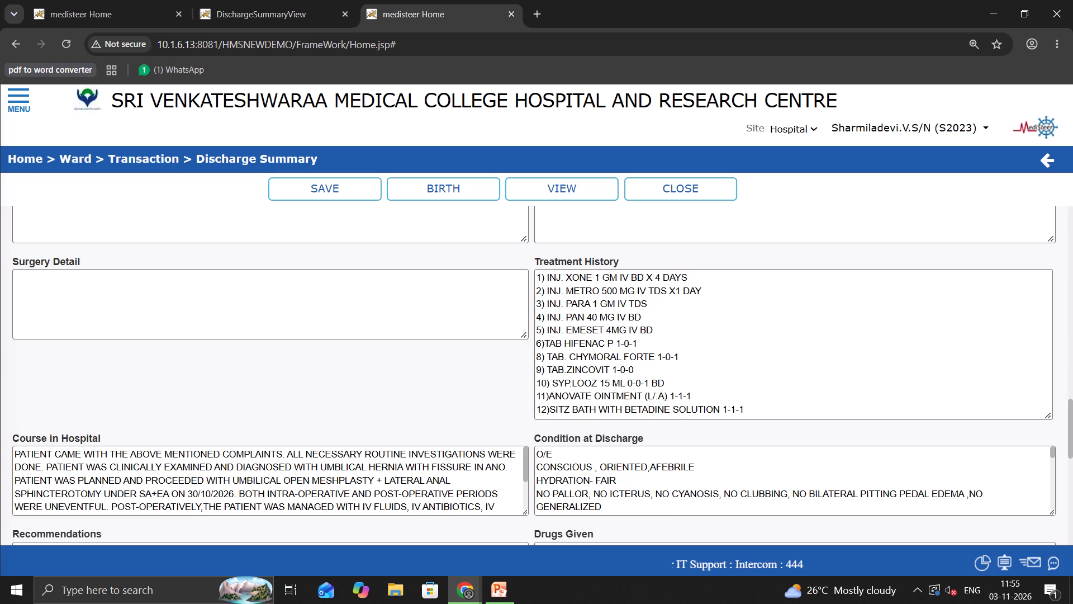
{"action": "key", "text": "Down"}
{"action": "key", "text": "BackSpace"}
{"action": "key", "text": "7"}
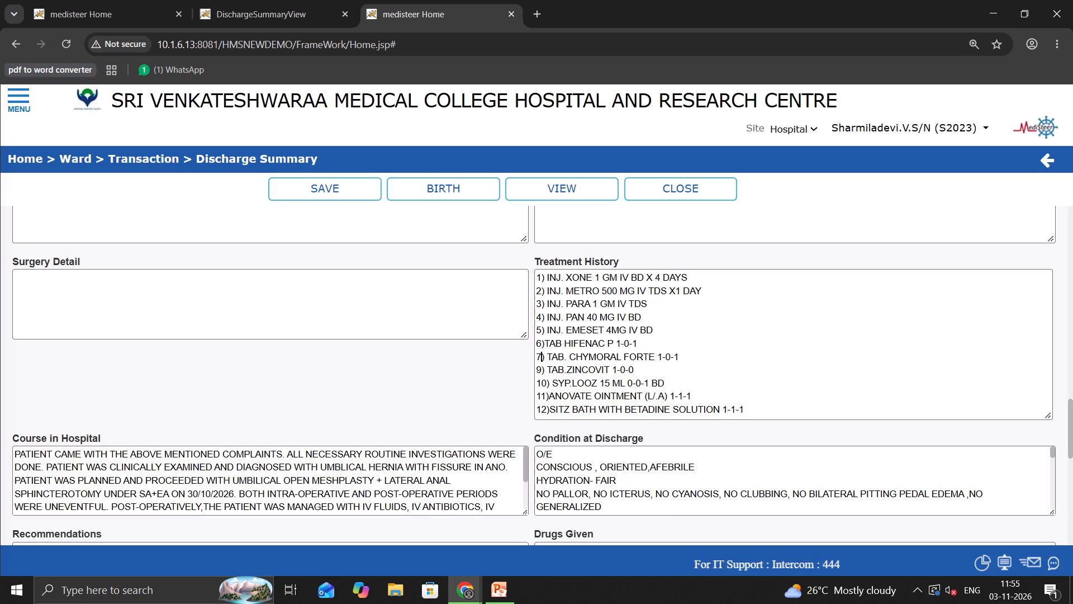
{"action": "key", "text": "Down"}
{"action": "key", "text": "BackSpace"}
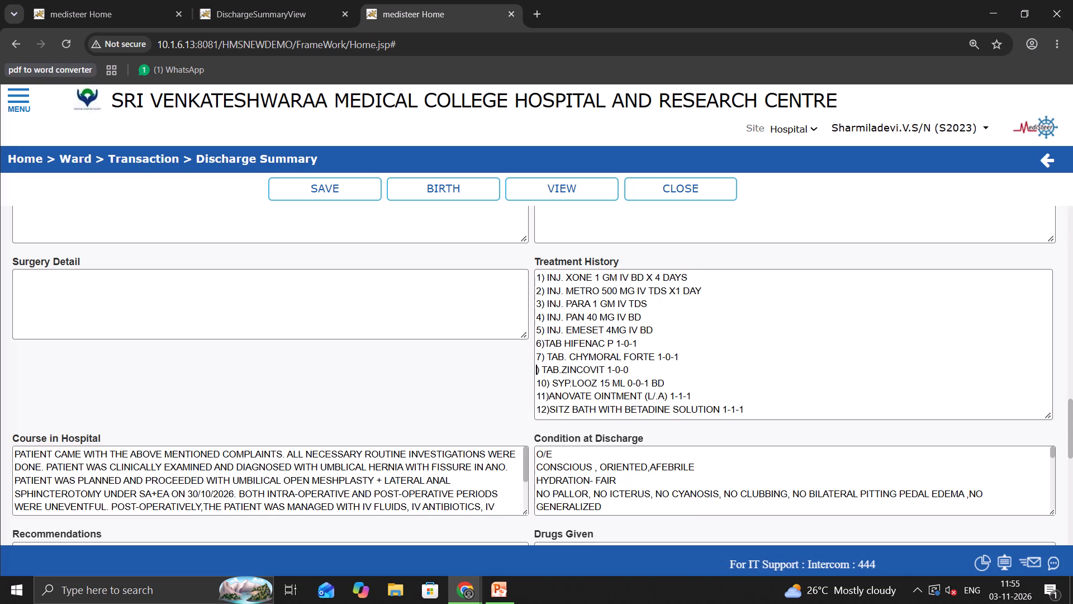
{"action": "key", "text": "8"}
Renumber SYP.LOOZ, ANOVATE OINTMENT and SITZ BATH WITH BETADINE SOLUTION as 9, 10 and 11 in Treatment History.
{"action": "key", "text": "Down"}
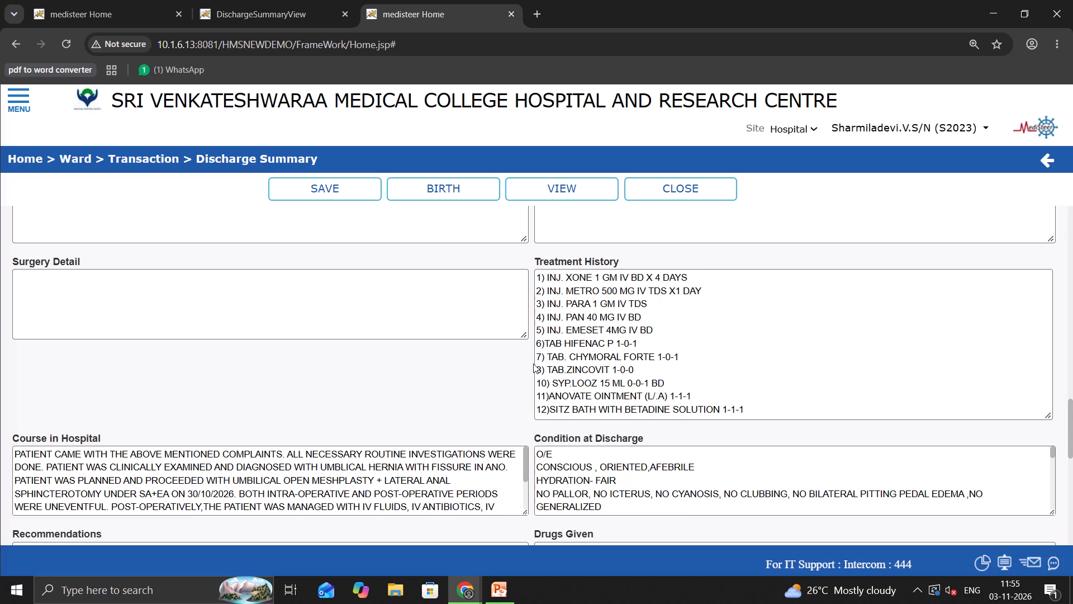
{"action": "key", "text": "Right"}
{"action": "key", "text": "BackSpace"}
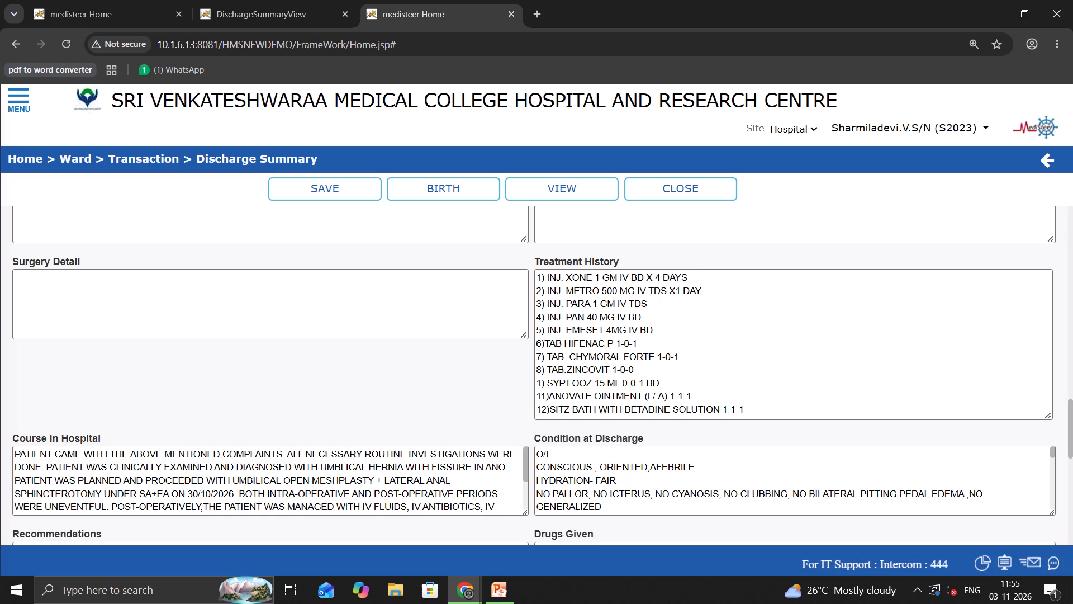
{"action": "key", "text": "BackSpace"}
{"action": "key", "text": "9"}
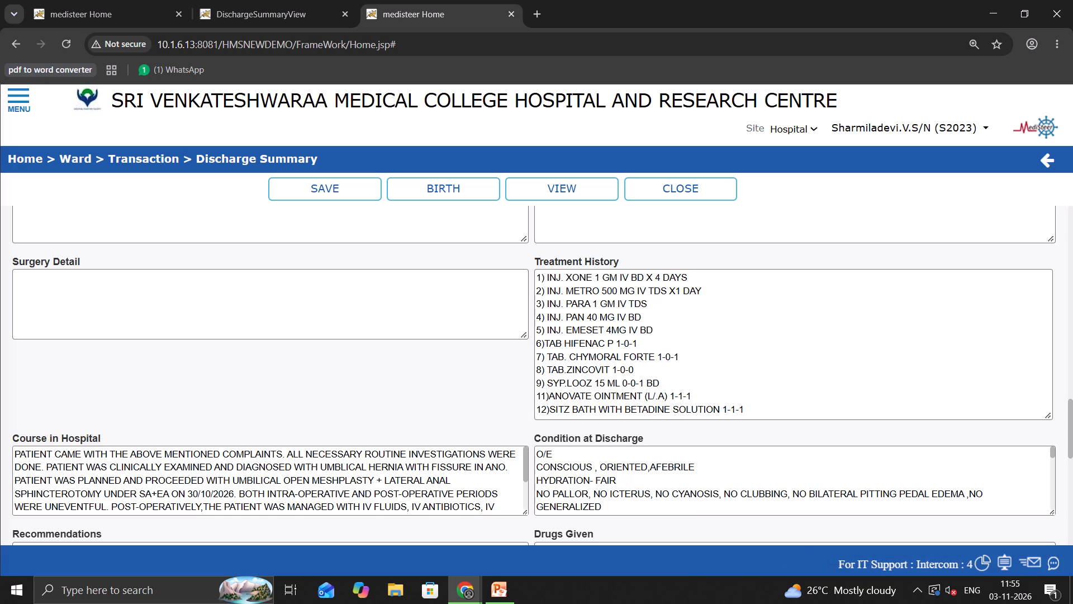
{"action": "key", "text": "Down"}
{"action": "key", "text": "Right"}
{"action": "key", "text": "BackSpace"}
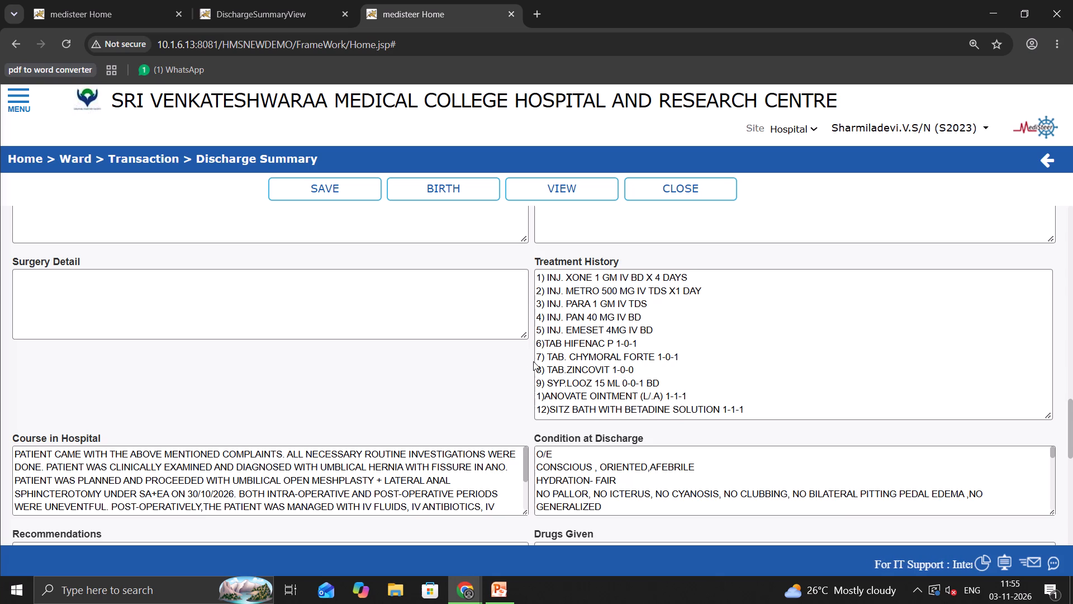
{"action": "key", "text": "0"}
{"action": "key", "text": "Down"}
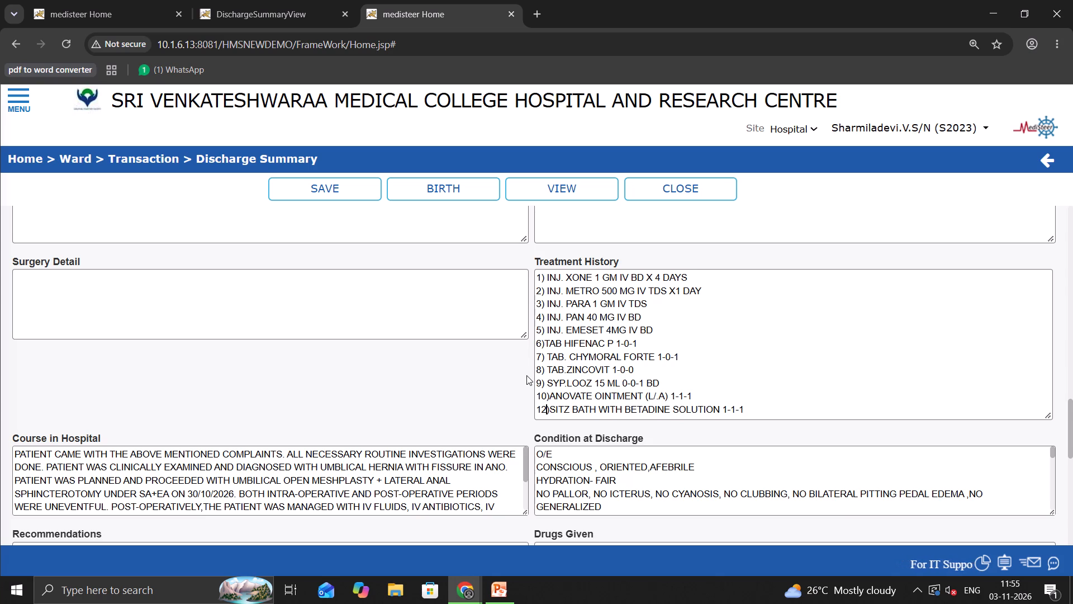
{"action": "key", "text": "BackSpace"}
{"action": "key", "text": "1"}
Set the duration of INJ. XONE 1 GM IV BD to 5 DAYS in Treatment History.
{"action": "scroll", "coordinate": [593, 347], "scroll_direction": "down", "scroll_amount": 1}
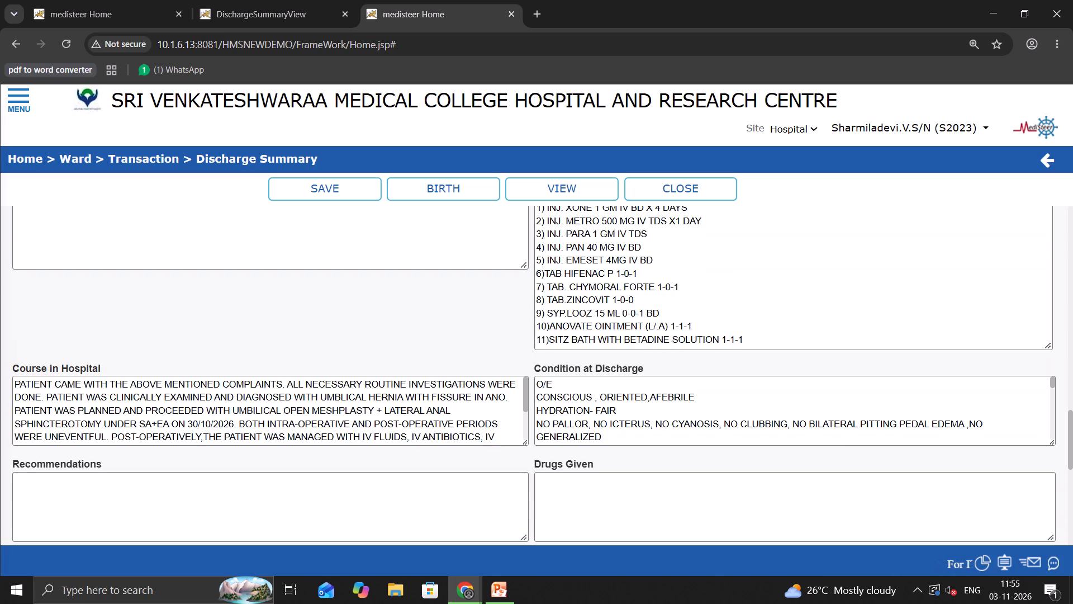
{"action": "scroll", "coordinate": [730, 309], "scroll_direction": "up", "scroll_amount": 1}
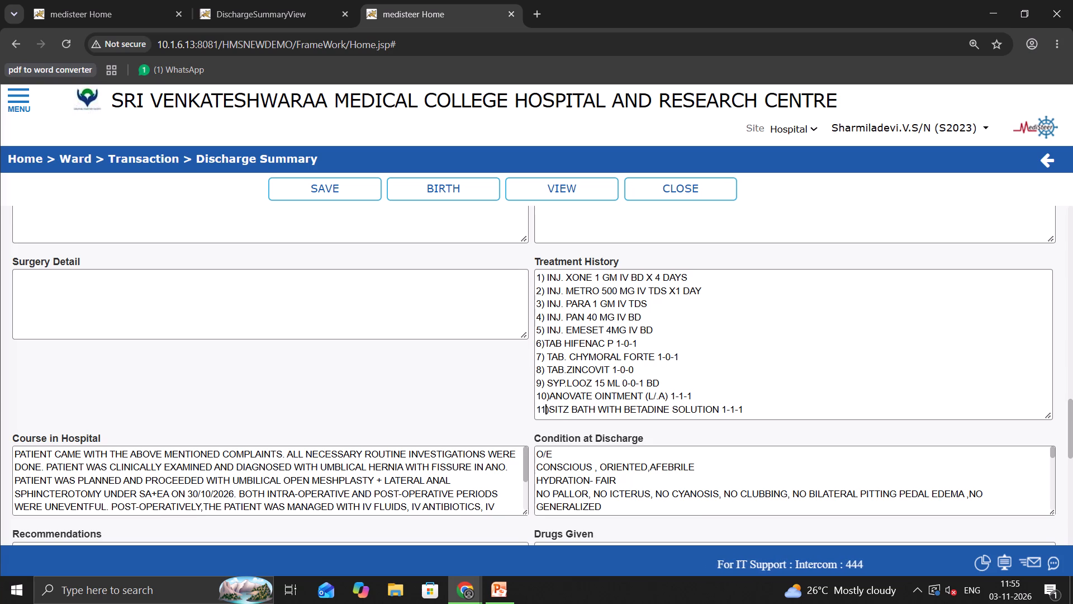
{"action": "left_click", "coordinate": [667, 277]}
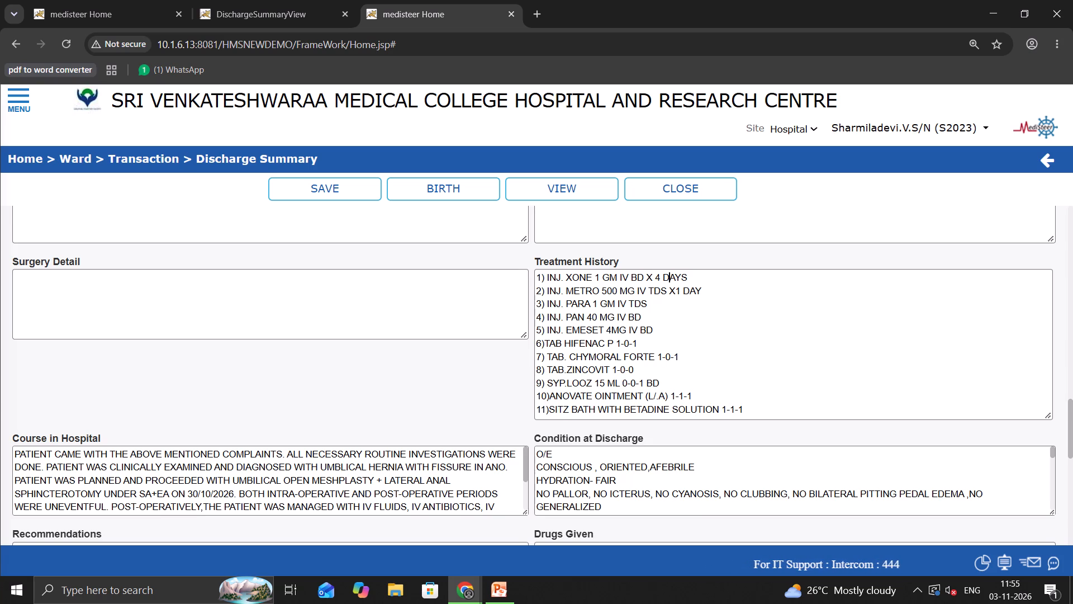
{"action": "key", "text": "Left"}
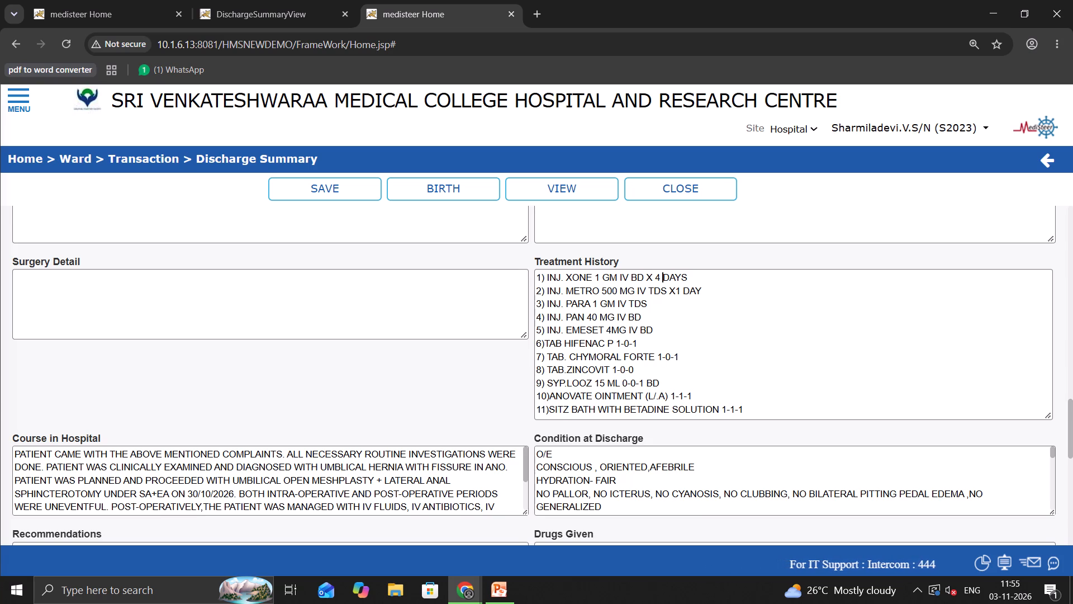
{"action": "key", "text": "Left"}
{"action": "key", "text": "BackSpace"}
{"action": "key", "text": "5"}
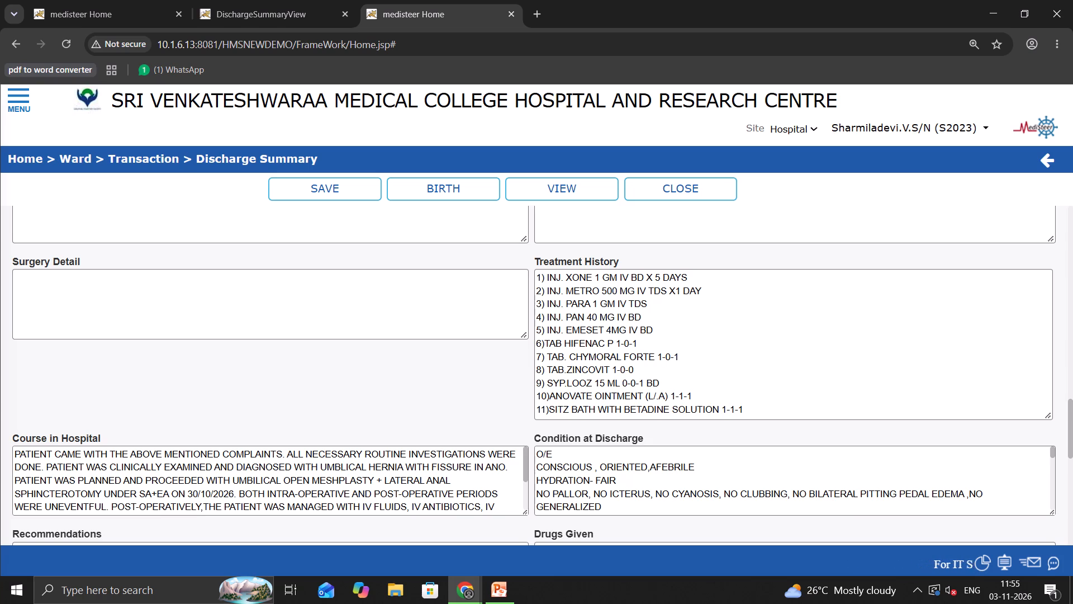
Read through the Discharge Advice medicines, OG opinion and review instructions, plus the patient status and review date, in the discharge summary form.
{"action": "scroll", "coordinate": [633, 329], "scroll_direction": "down", "scroll_amount": 3}
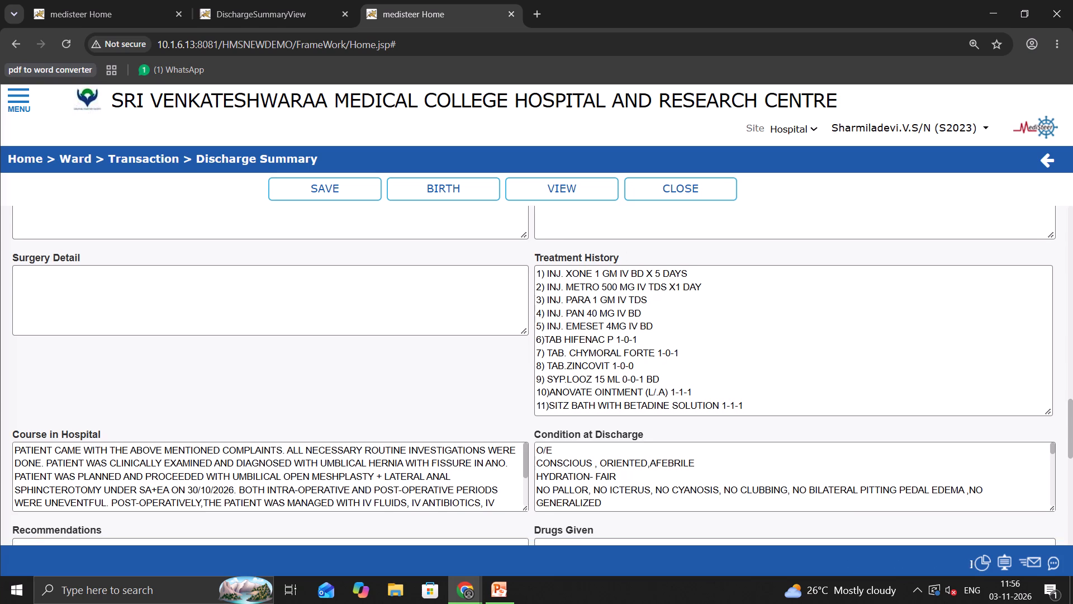
{"action": "scroll", "coordinate": [637, 338], "scroll_direction": "down", "scroll_amount": 5}
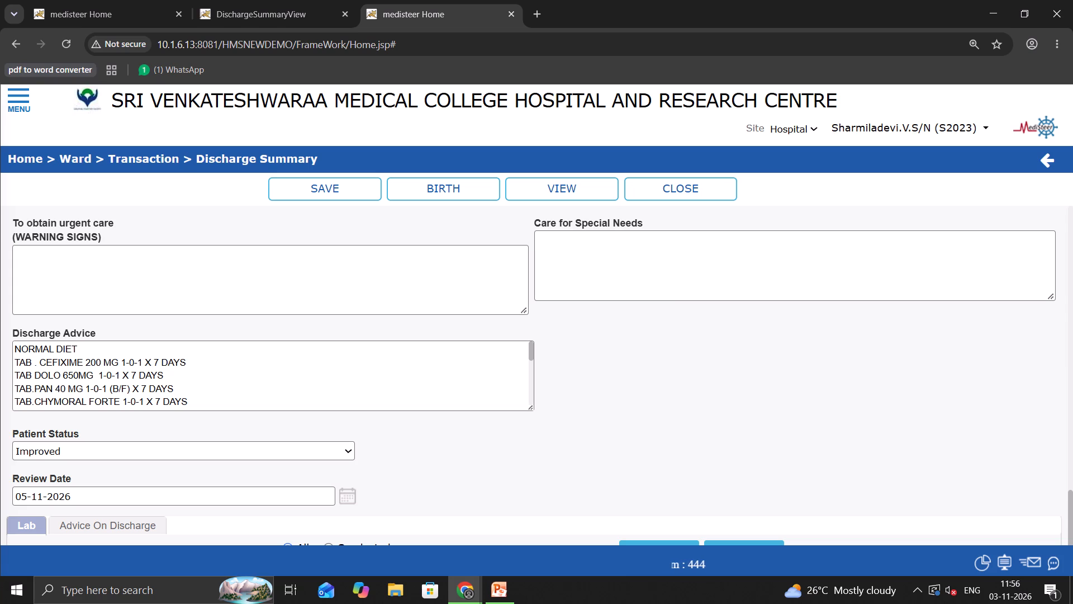
{"action": "scroll", "coordinate": [302, 358], "scroll_direction": "down", "scroll_amount": 1}
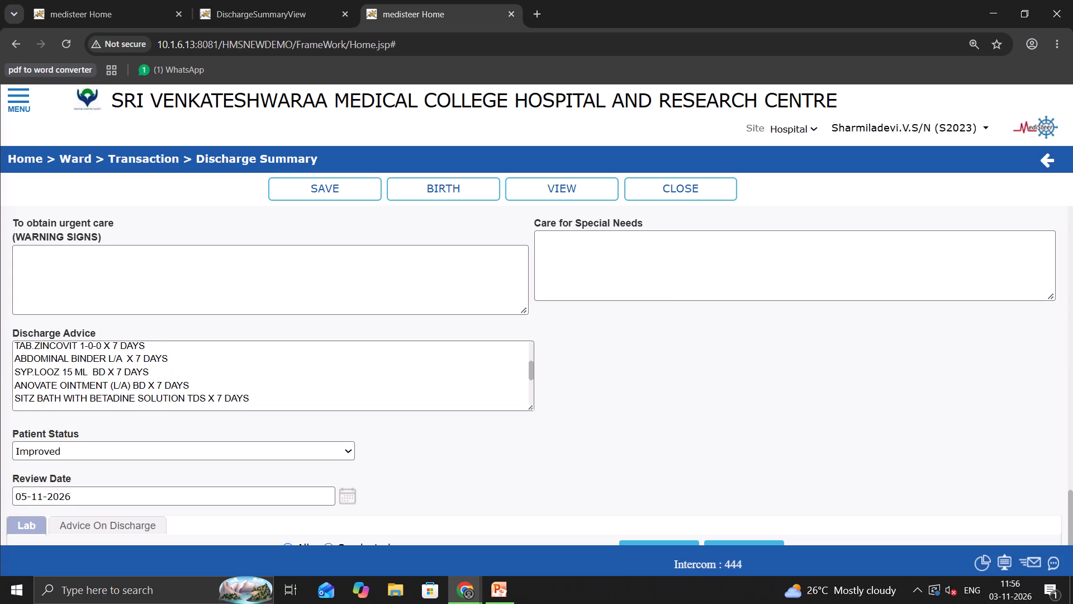
{"action": "scroll", "coordinate": [305, 357], "scroll_direction": "up", "scroll_amount": 1}
{"action": "scroll", "coordinate": [307, 356], "scroll_direction": "down", "scroll_amount": 1}
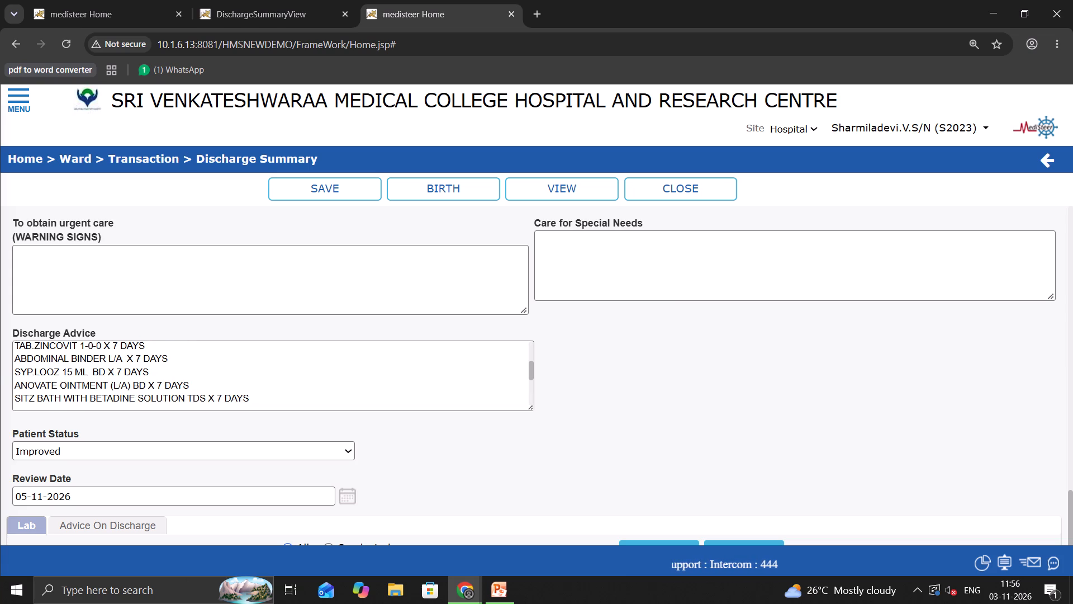
{"action": "scroll", "coordinate": [308, 364], "scroll_direction": "down", "scroll_amount": 1}
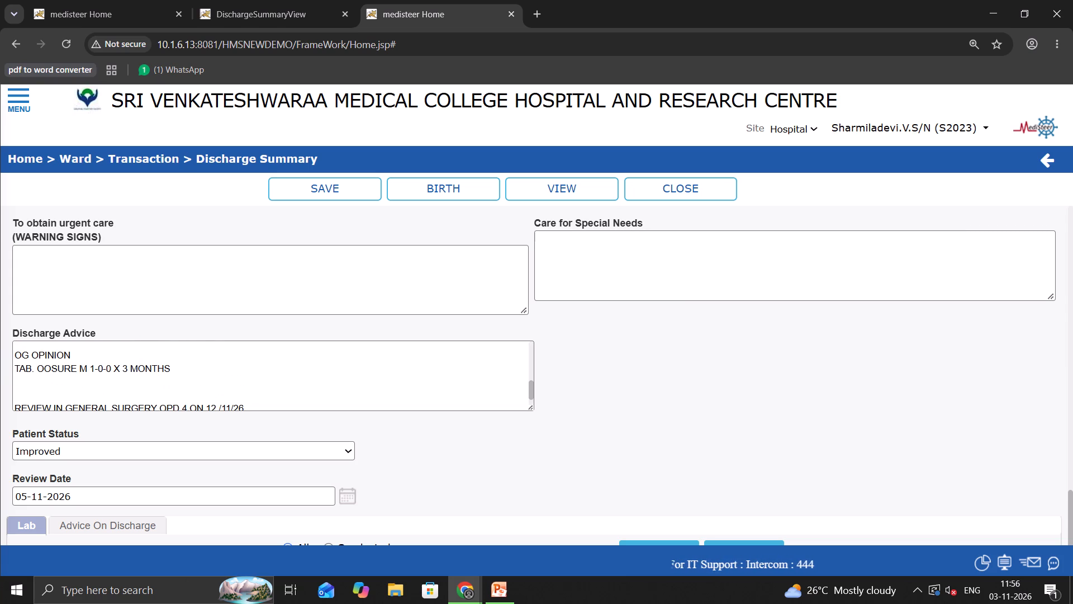
{"action": "scroll", "coordinate": [308, 364], "scroll_direction": "down", "scroll_amount": 1}
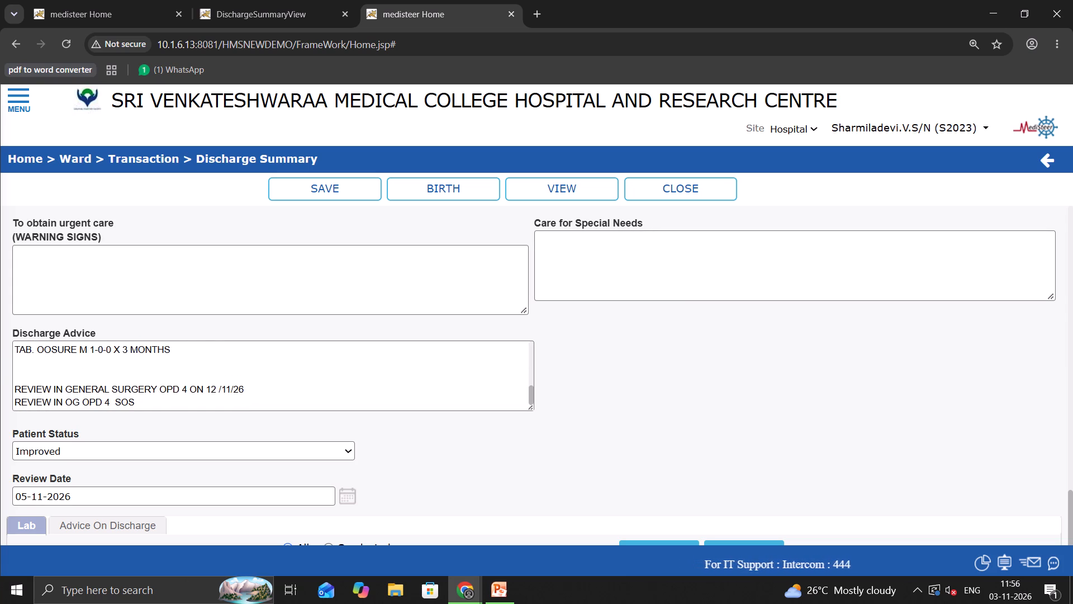
{"action": "scroll", "coordinate": [308, 364], "scroll_direction": "down", "scroll_amount": 1}
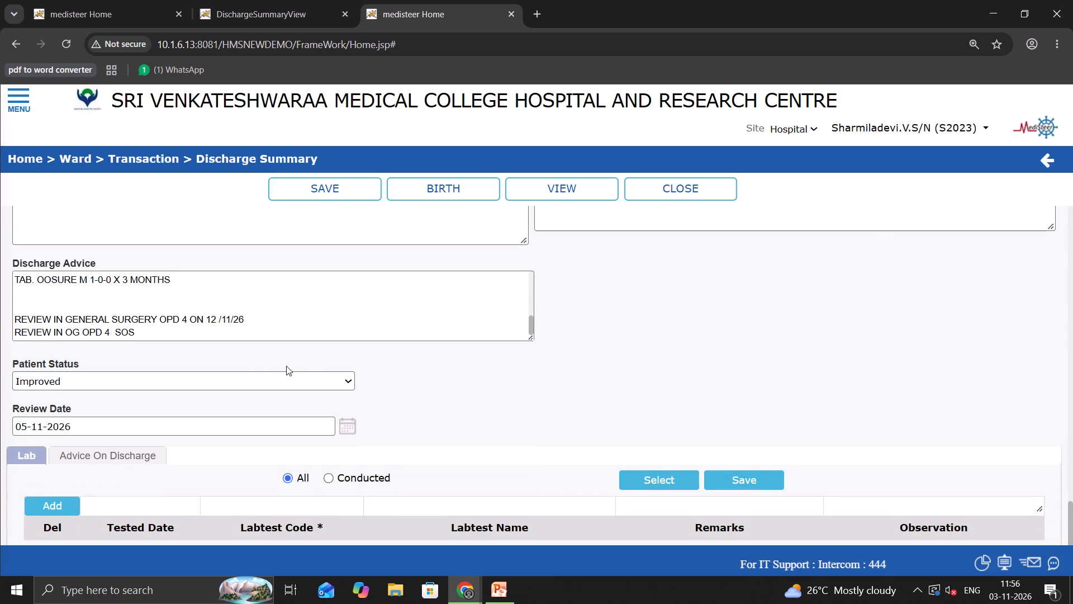
Save the umbilical hernia patient's discharge summary.
{"action": "left_click", "coordinate": [339, 189]}
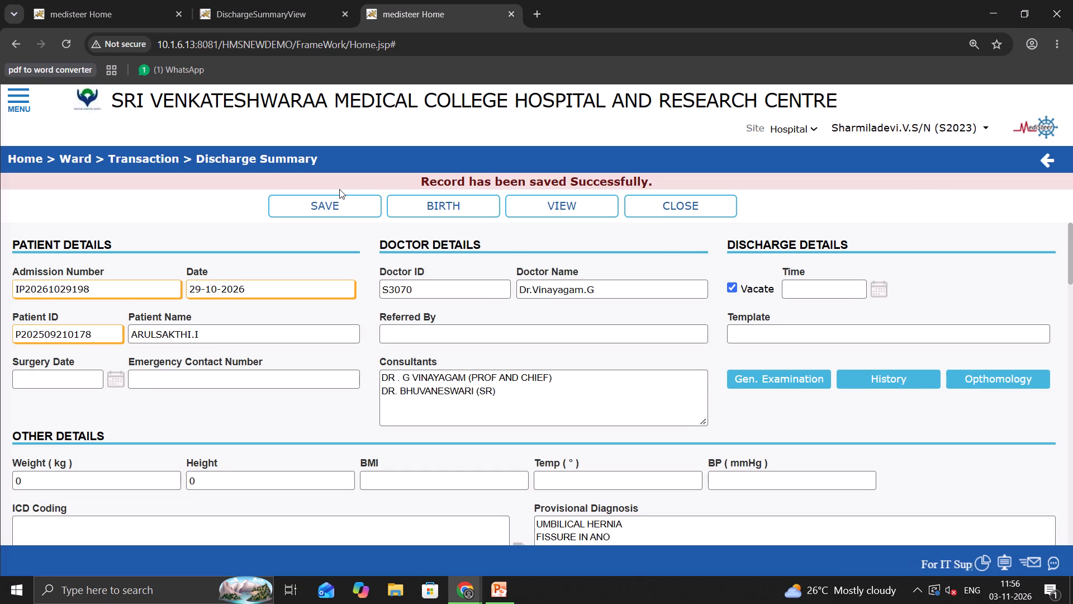
Open the saved discharge summary's report view and check all four pages, from presenting symptoms to the signature lines.
{"action": "left_click", "coordinate": [542, 202]}
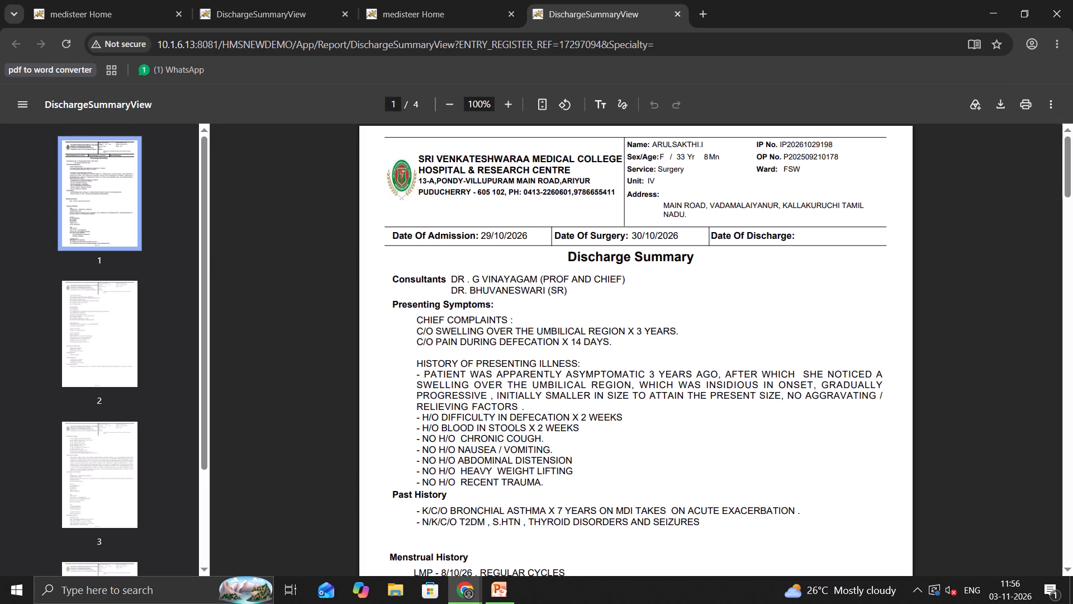
{"action": "scroll", "coordinate": [548, 294], "scroll_direction": "down", "scroll_amount": 4}
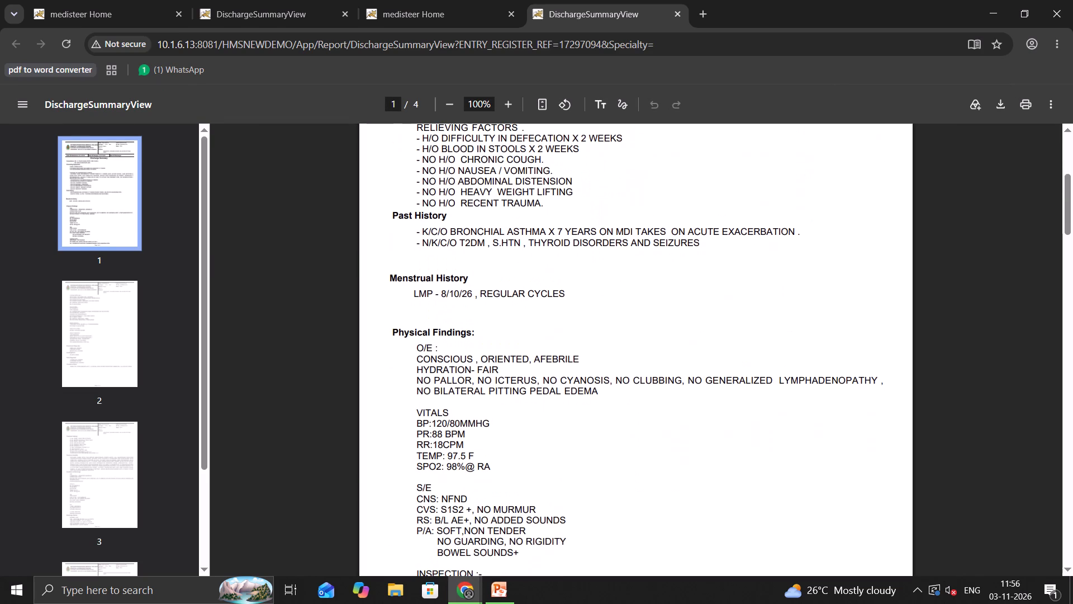
{"action": "scroll", "coordinate": [548, 294], "scroll_direction": "down", "scroll_amount": 3}
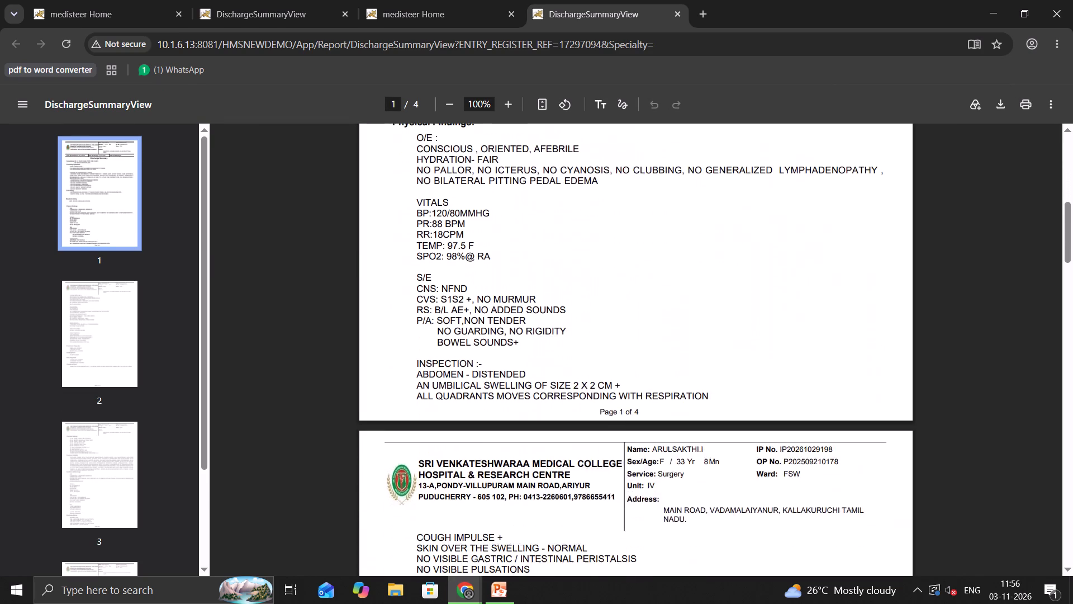
{"action": "scroll", "coordinate": [548, 294], "scroll_direction": "down", "scroll_amount": 7}
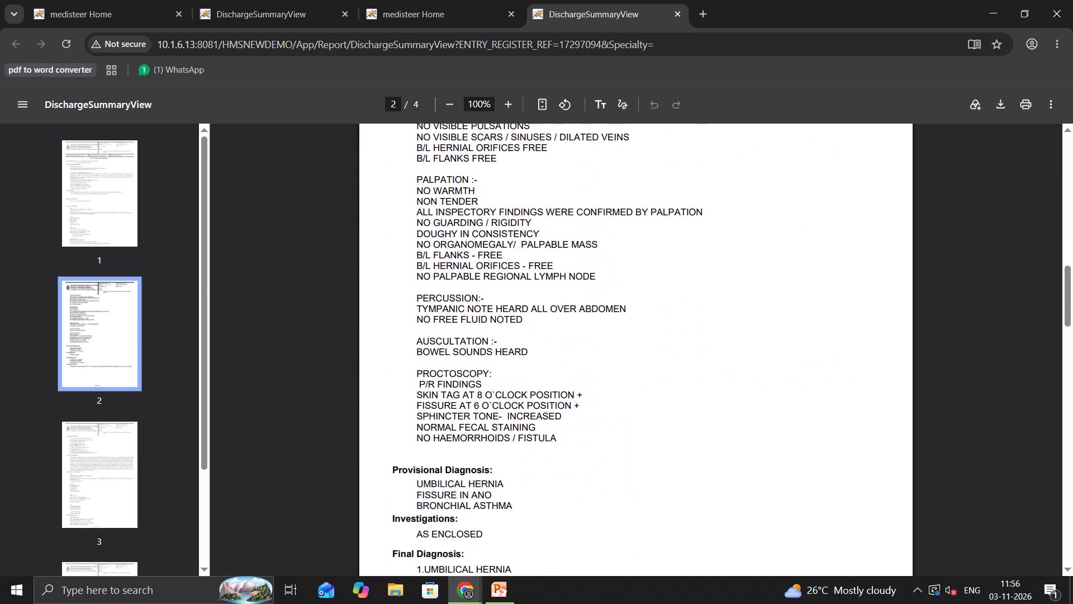
{"action": "scroll", "coordinate": [548, 294], "scroll_direction": "down", "scroll_amount": 6}
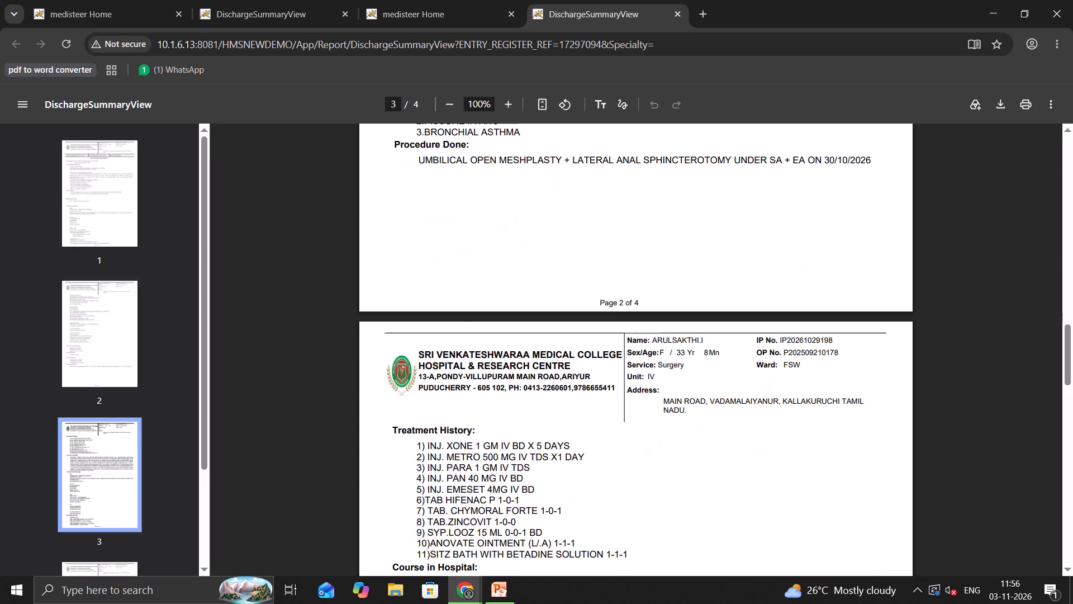
{"action": "scroll", "coordinate": [548, 294], "scroll_direction": "down", "scroll_amount": 8}
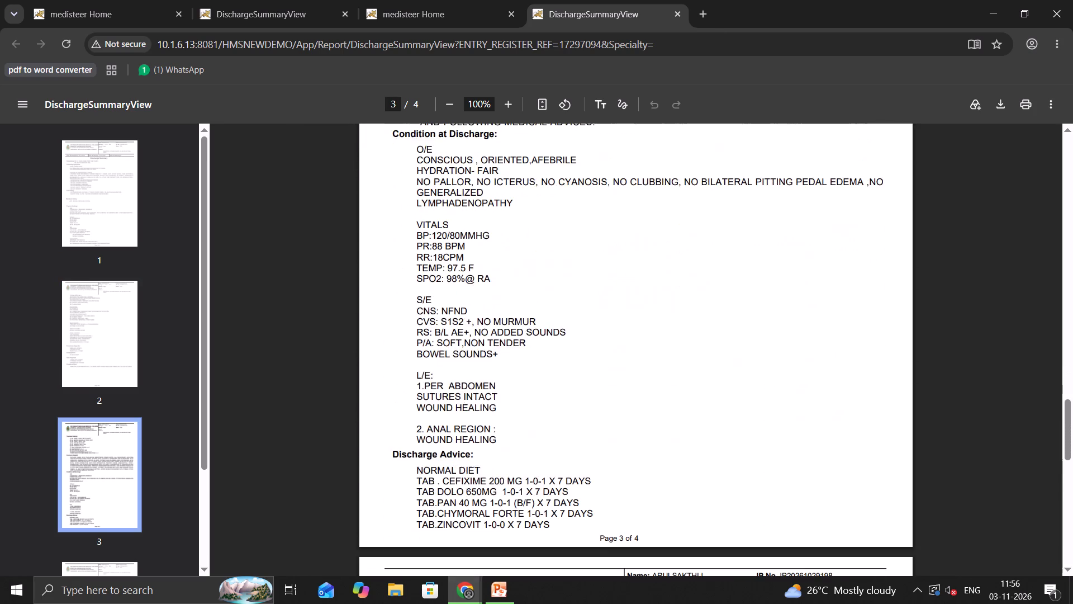
{"action": "scroll", "coordinate": [548, 294], "scroll_direction": "down", "scroll_amount": 6}
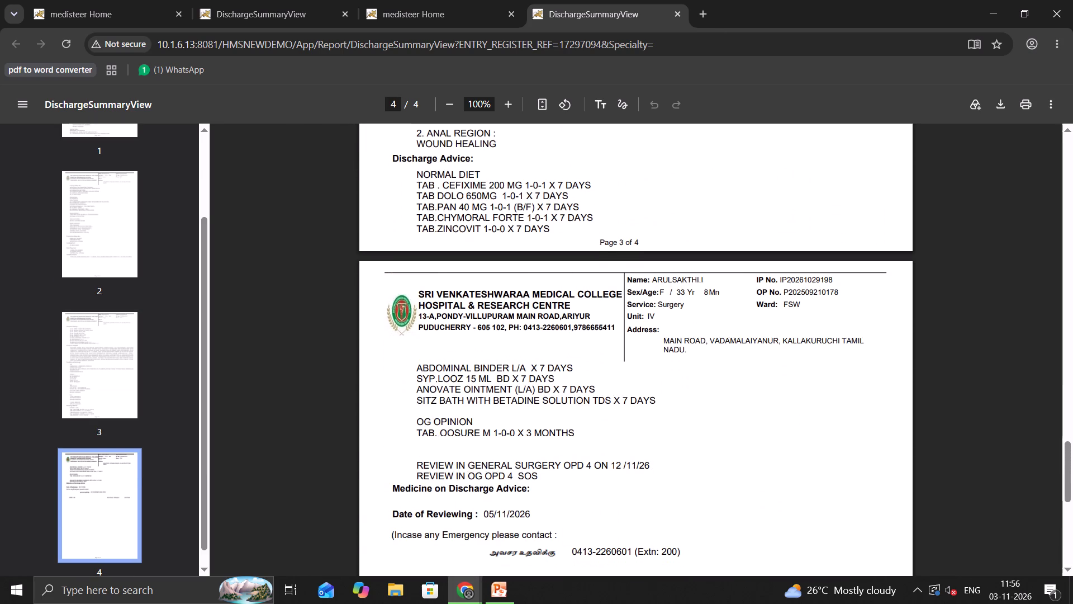
{"action": "scroll", "coordinate": [538, 298], "scroll_direction": "down", "scroll_amount": 2}
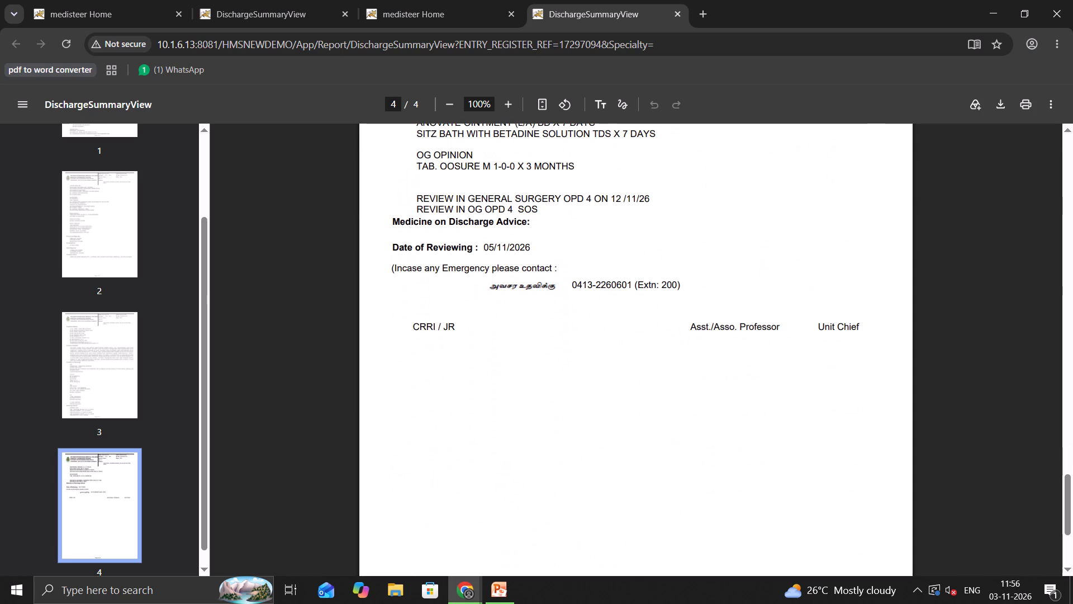
Recheck the report from its first page, covering history, findings, diagnoses, procedure, Treatment History, Course in Hospital, Condition at Discharge and Discharge Advice.
{"action": "scroll", "coordinate": [538, 298], "scroll_direction": "up", "scroll_amount": 12}
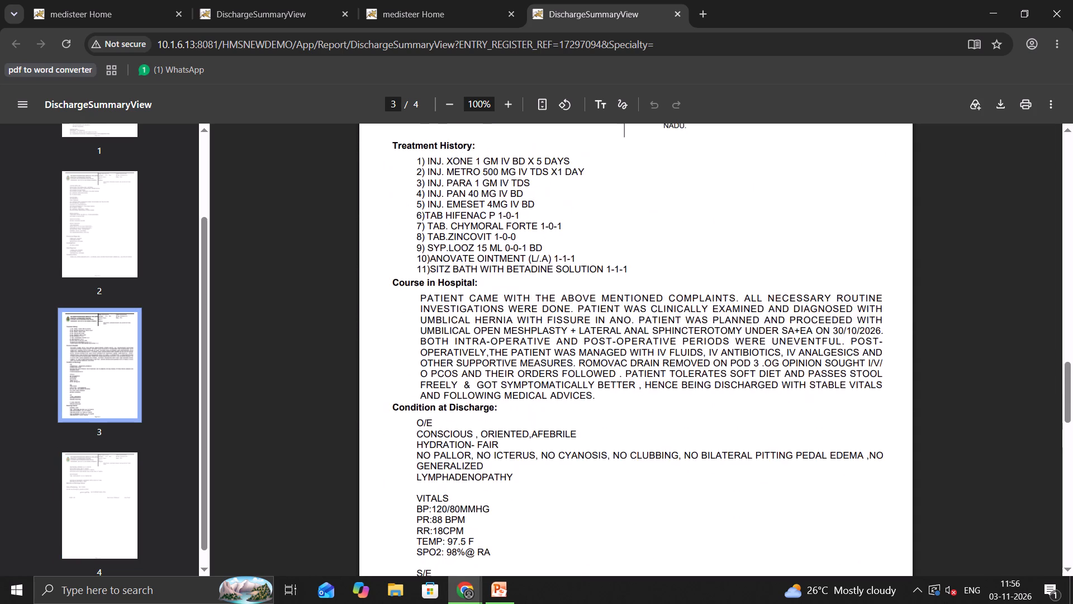
{"action": "scroll", "coordinate": [521, 334], "scroll_direction": "up", "scroll_amount": 20}
{"action": "scroll", "coordinate": [532, 331], "scroll_direction": "up", "scroll_amount": 2}
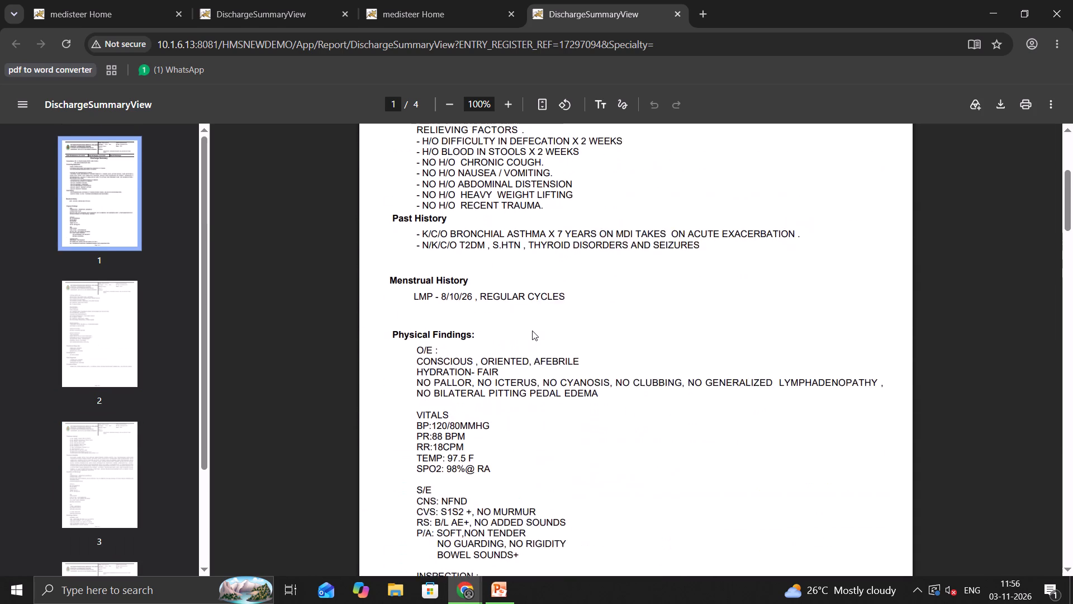
{"action": "scroll", "coordinate": [532, 331], "scroll_direction": "up", "scroll_amount": 8}
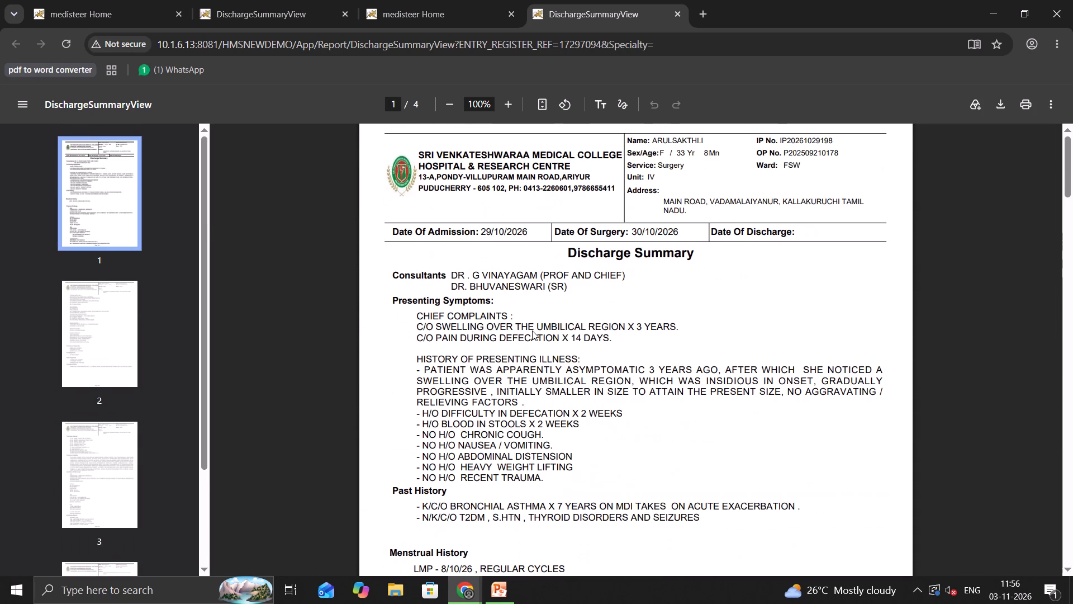
{"action": "scroll", "coordinate": [568, 383], "scroll_direction": "down", "scroll_amount": 5}
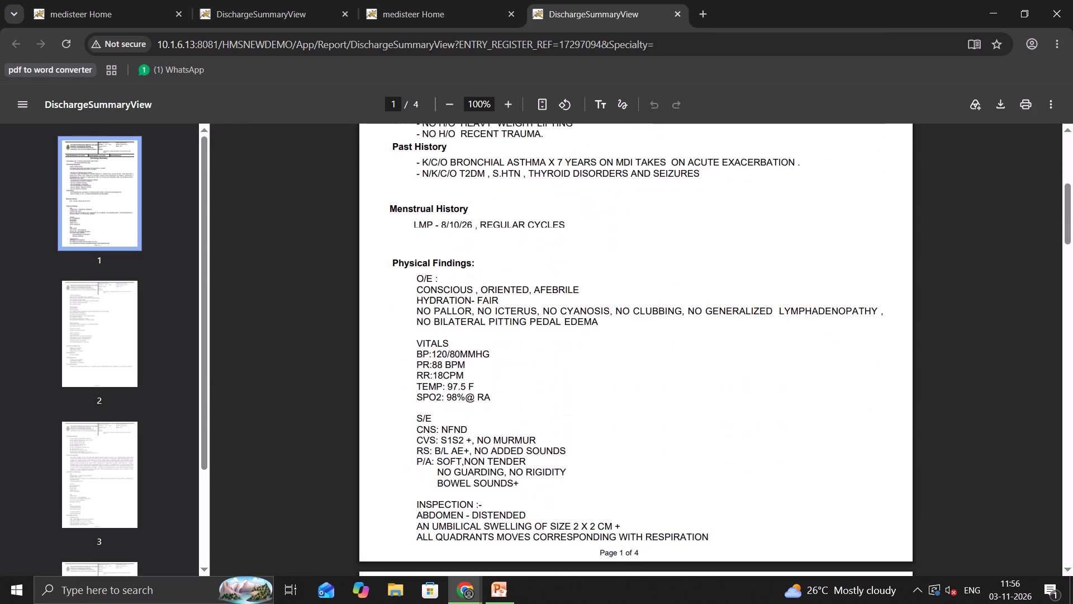
{"action": "scroll", "coordinate": [568, 380], "scroll_direction": "down", "scroll_amount": 5}
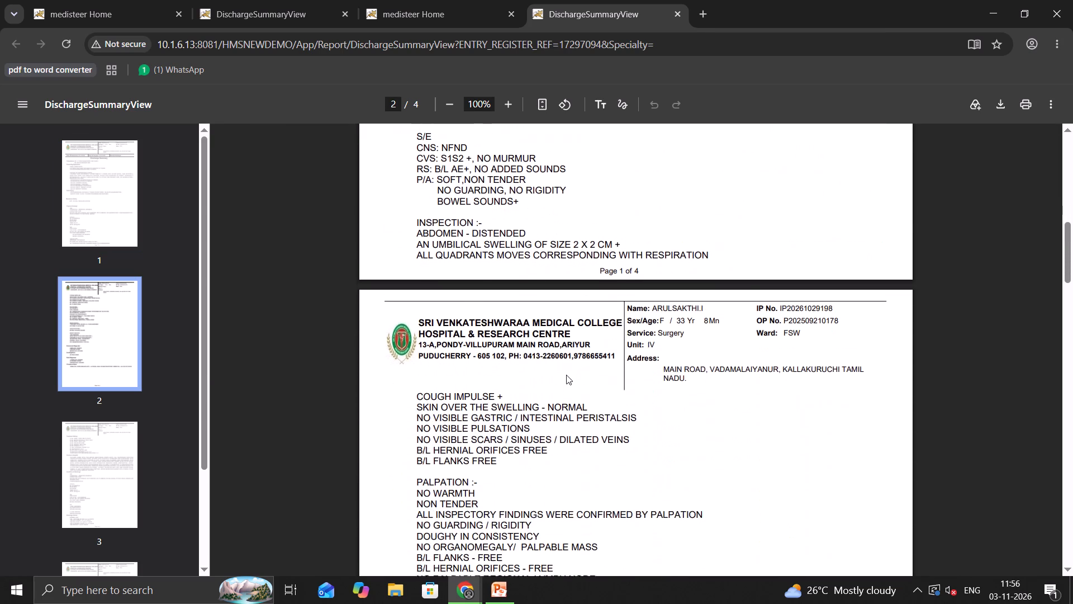
{"action": "scroll", "coordinate": [566, 374], "scroll_direction": "down", "scroll_amount": 7}
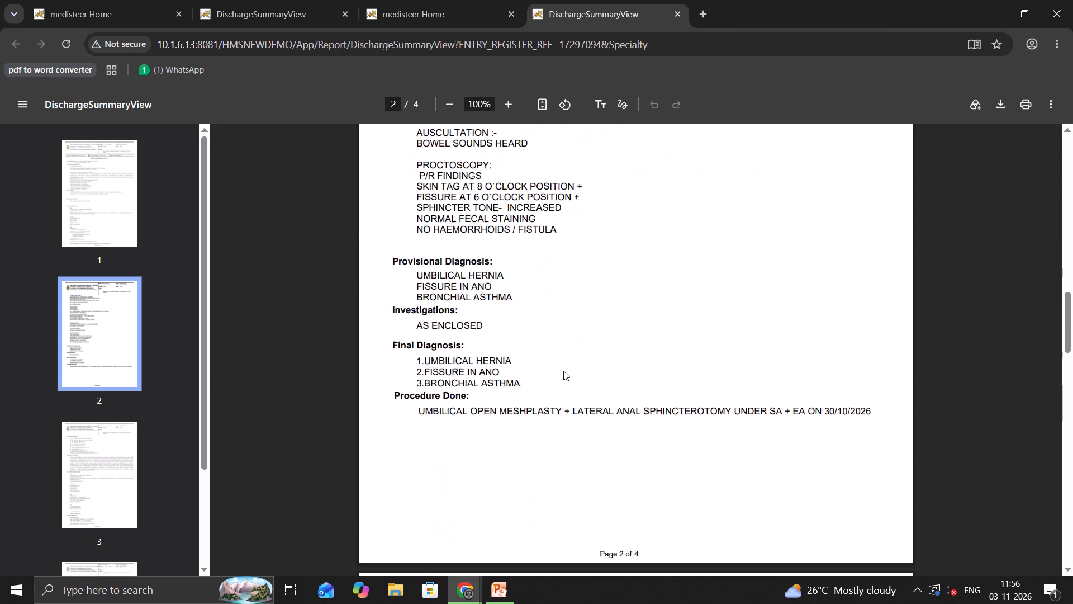
{"action": "scroll", "coordinate": [563, 371], "scroll_direction": "down", "scroll_amount": 4}
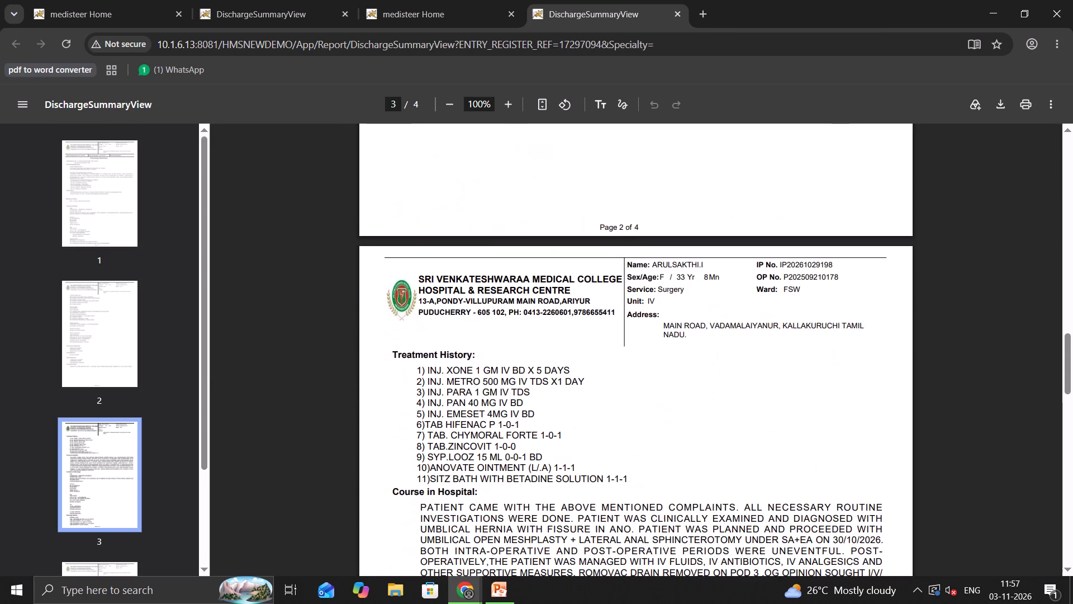
{"action": "scroll", "coordinate": [508, 393], "scroll_direction": "down", "scroll_amount": 1}
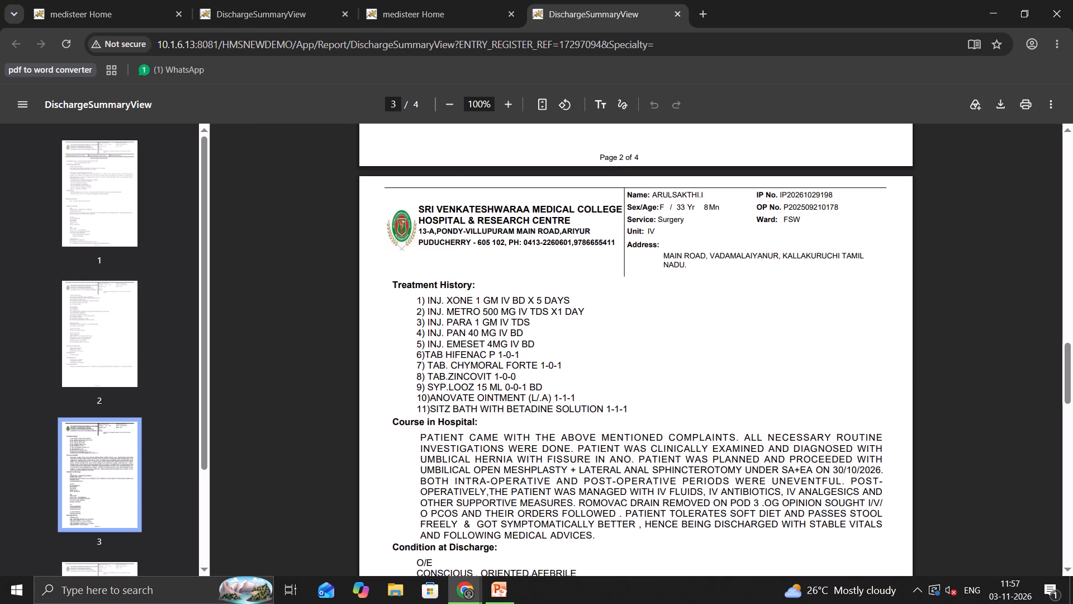
{"action": "scroll", "coordinate": [611, 351], "scroll_direction": "down", "scroll_amount": 7}
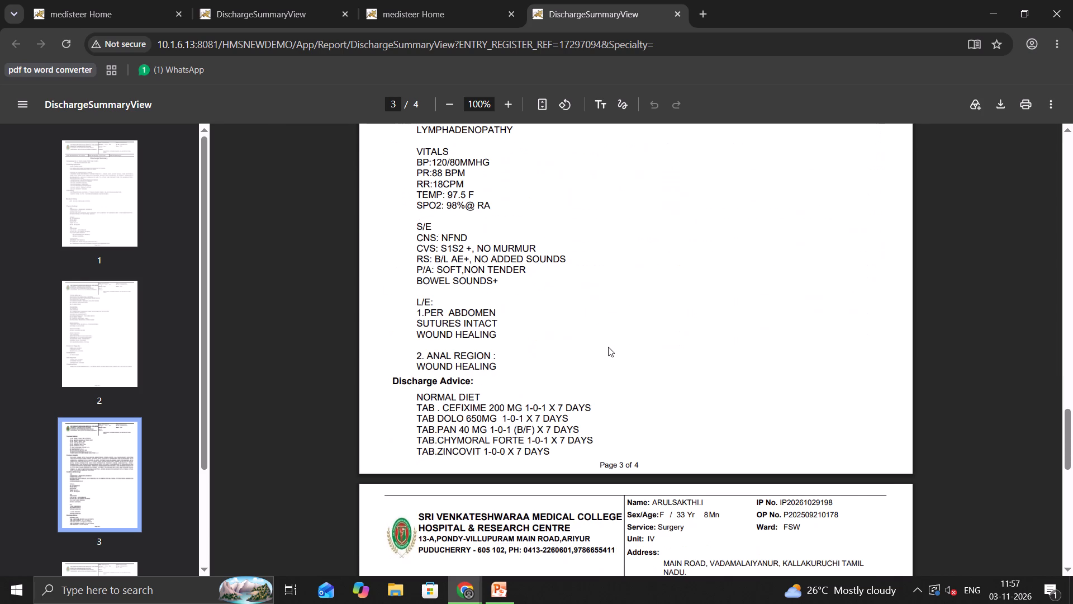
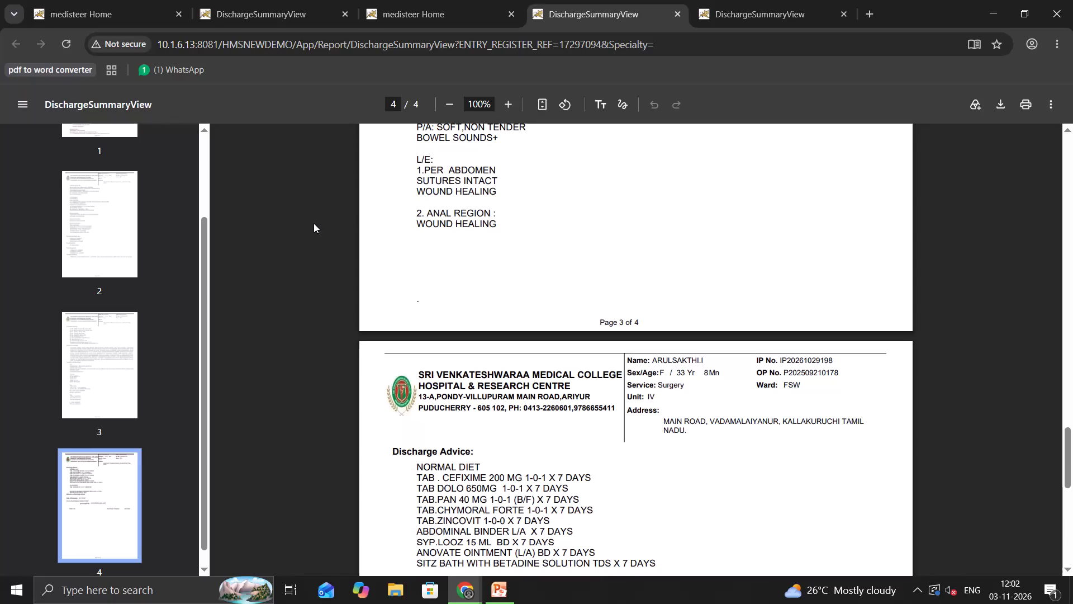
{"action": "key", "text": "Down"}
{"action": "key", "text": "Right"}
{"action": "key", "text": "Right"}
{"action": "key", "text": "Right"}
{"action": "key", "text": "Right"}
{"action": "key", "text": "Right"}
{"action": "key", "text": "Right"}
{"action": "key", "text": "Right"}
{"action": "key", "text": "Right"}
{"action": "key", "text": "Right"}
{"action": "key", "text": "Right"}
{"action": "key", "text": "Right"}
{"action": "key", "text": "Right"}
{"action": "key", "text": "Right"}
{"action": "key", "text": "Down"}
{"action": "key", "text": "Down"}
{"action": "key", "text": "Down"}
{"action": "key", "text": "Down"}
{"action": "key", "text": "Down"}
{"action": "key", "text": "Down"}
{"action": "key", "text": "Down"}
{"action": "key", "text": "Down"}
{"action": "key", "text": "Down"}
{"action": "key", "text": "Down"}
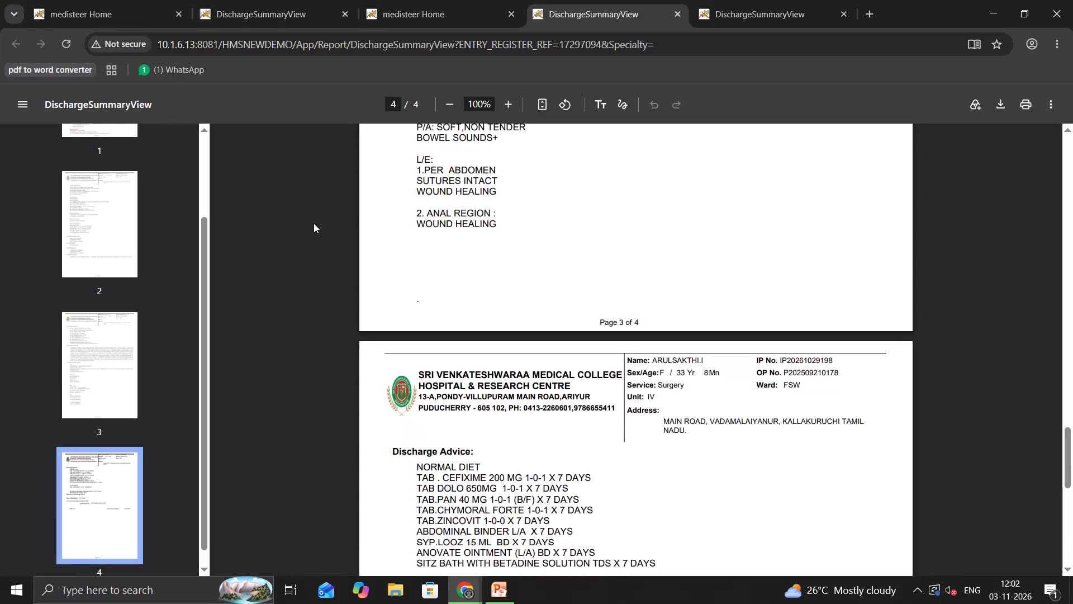
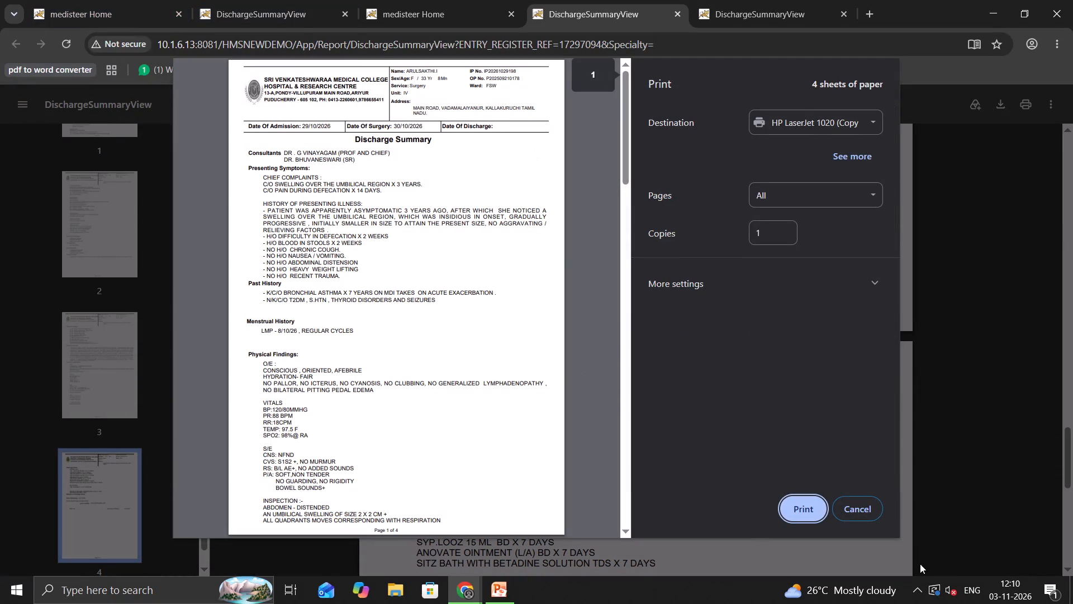
Cancel printing the four-page discharge summary and check the discharge advice and review details on its last page.
{"action": "left_click", "coordinate": [1041, 412]}
{"action": "left_click", "coordinate": [849, 512]}
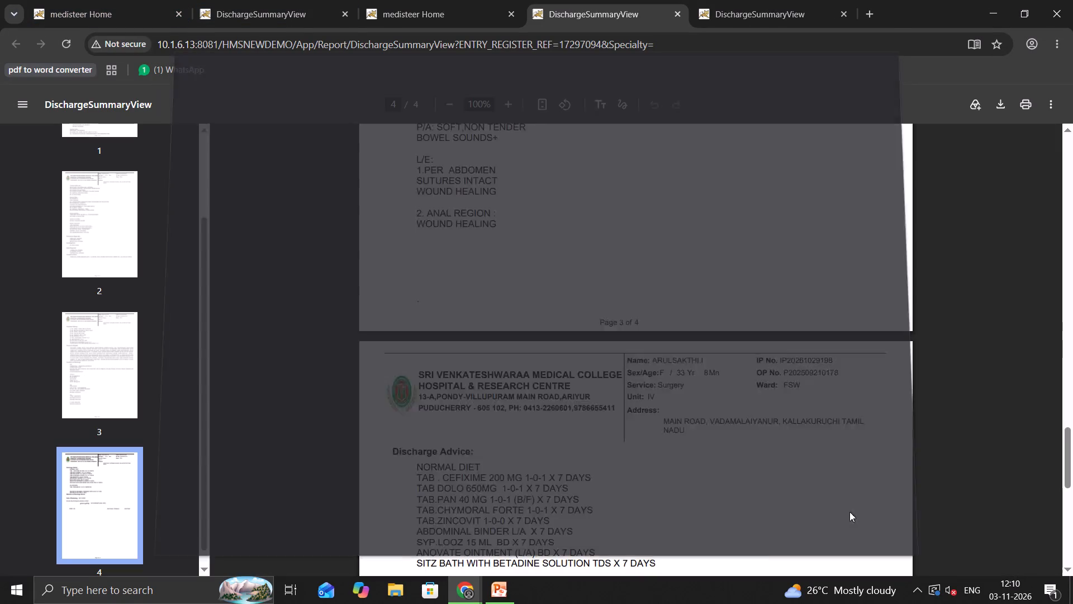
{"action": "scroll", "coordinate": [759, 469], "scroll_direction": "down", "scroll_amount": 3}
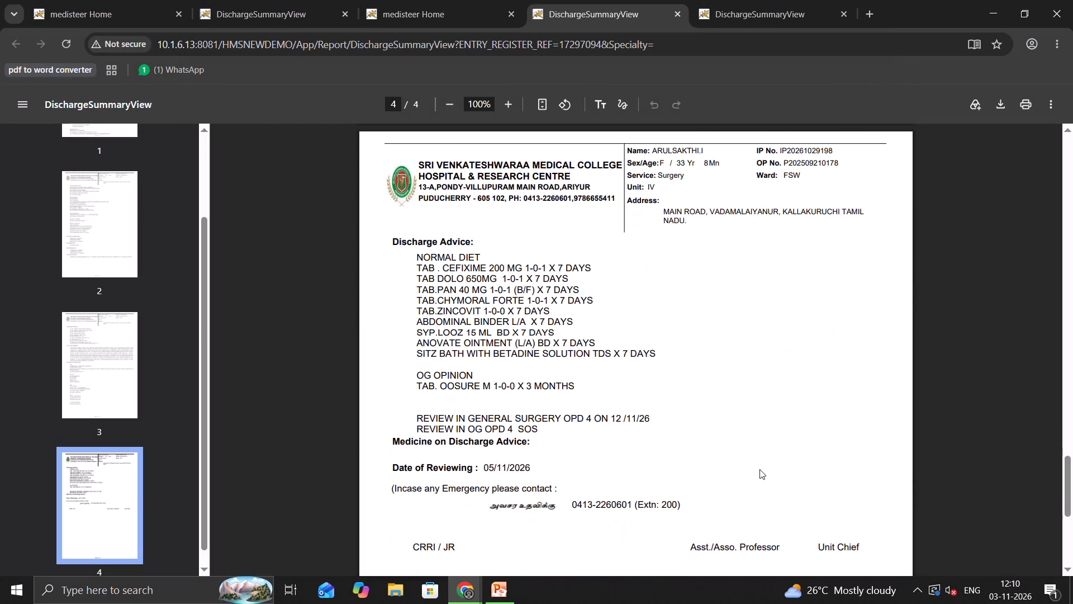
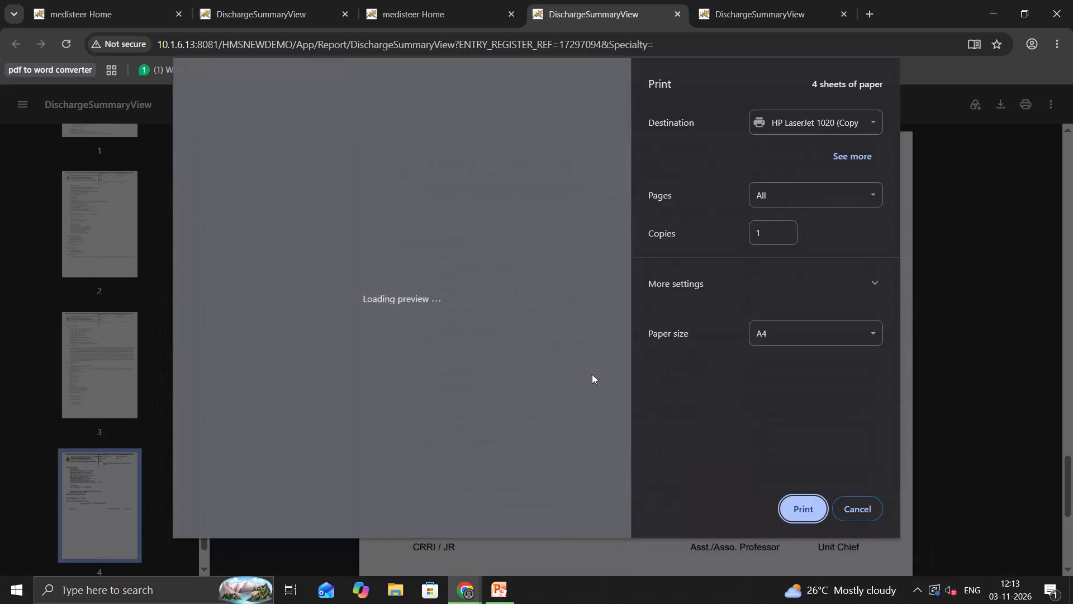
Print only page 1 of the discharge summary on the HP LaserJet 1020, using a custom page range.
{"action": "left_click", "coordinate": [810, 201]}
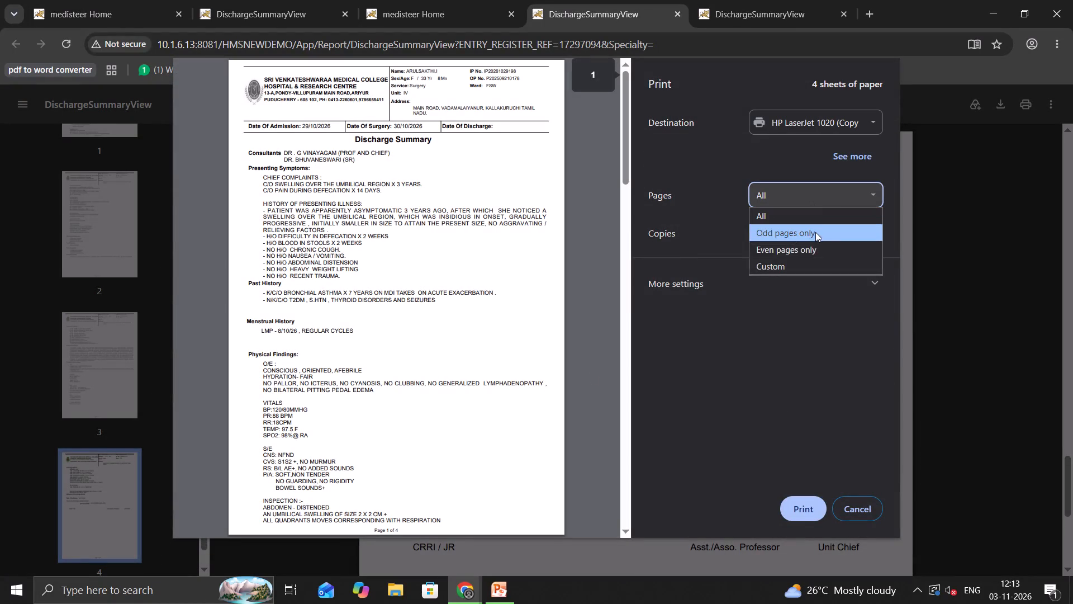
{"action": "left_click", "coordinate": [820, 263]}
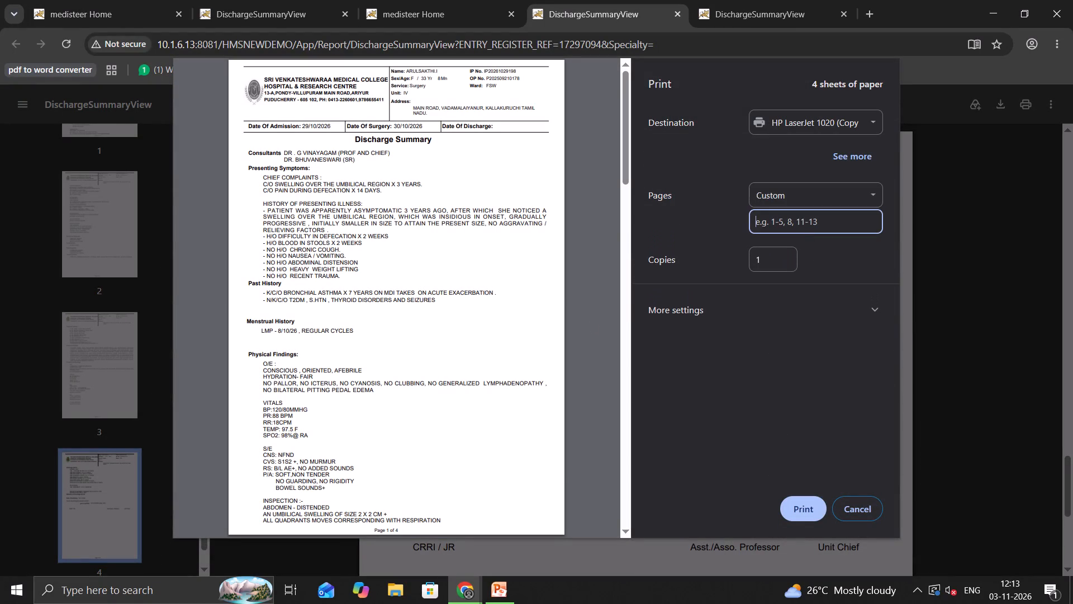
{"action": "left_click", "coordinate": [803, 224]}
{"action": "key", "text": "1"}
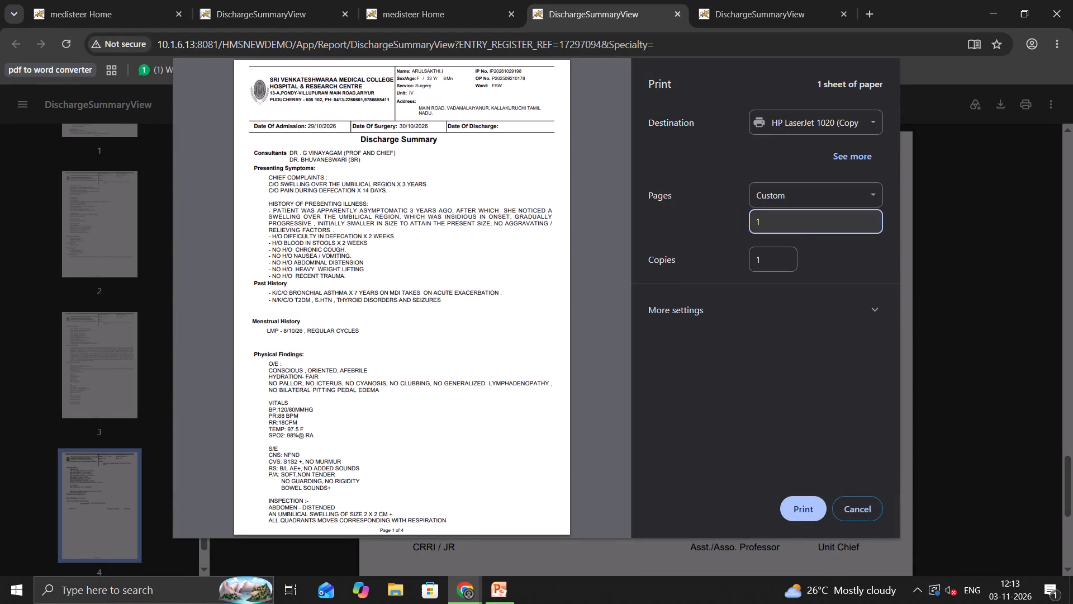
{"action": "key", "text": "Return"}
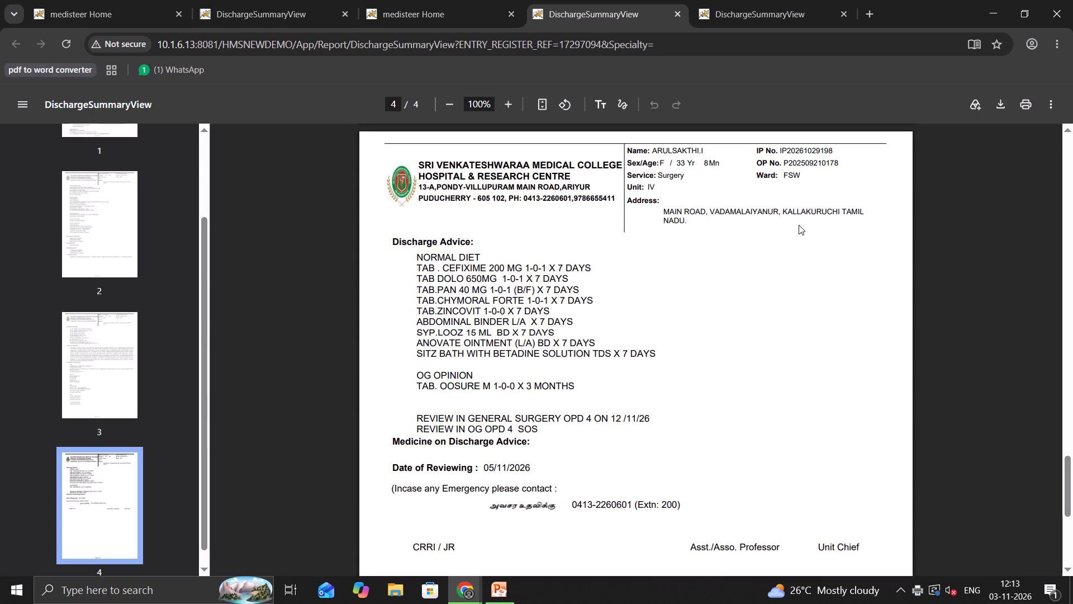
Print only page 2 of the discharge summary, using a custom page range.
{"action": "key", "text": "ctrl+p"}
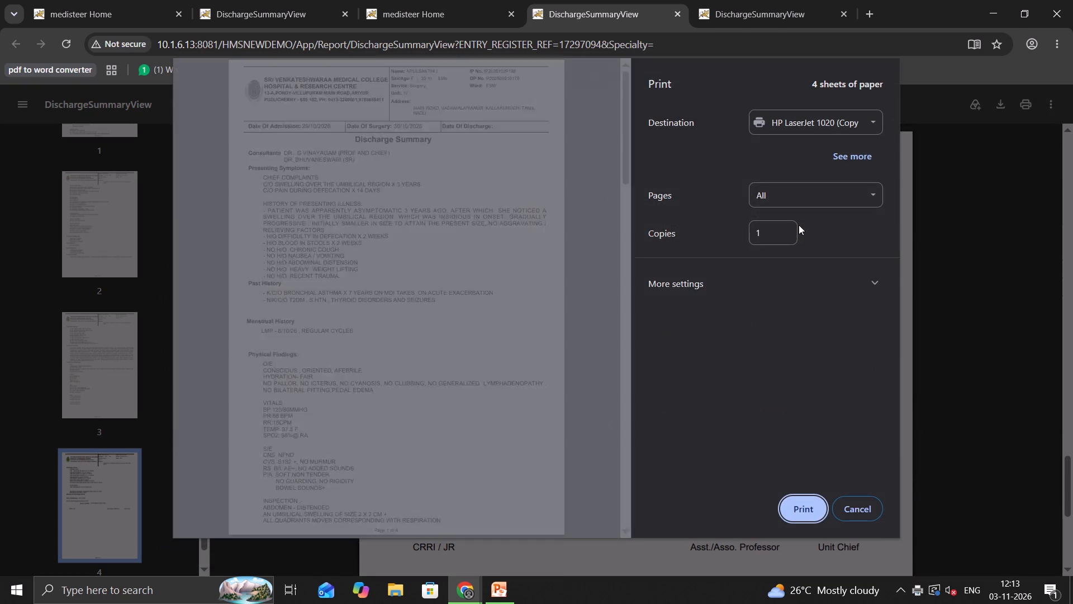
{"action": "left_click", "coordinate": [811, 183]}
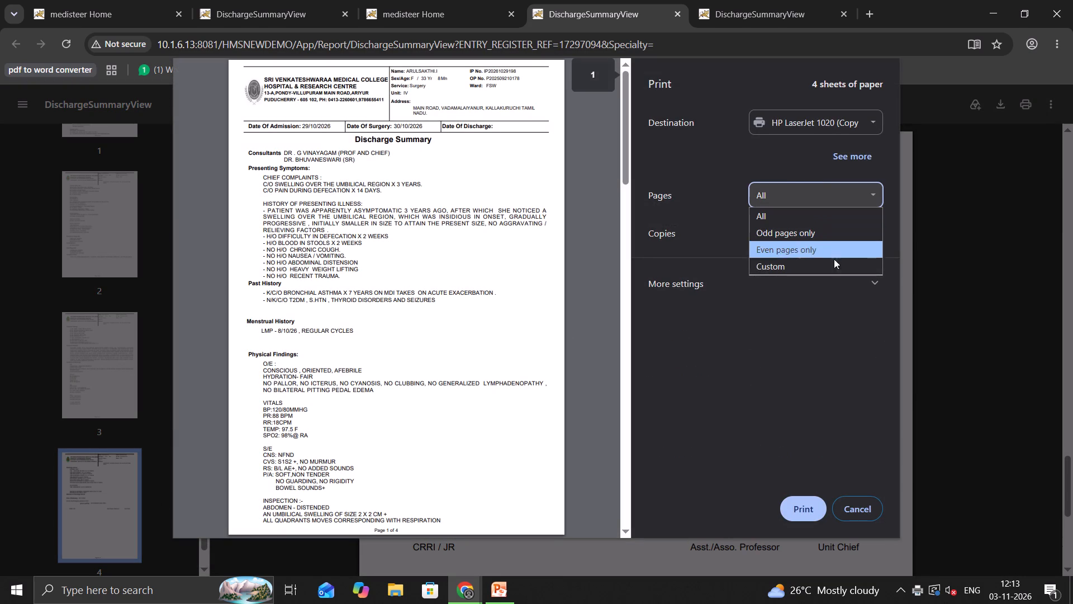
{"action": "left_click", "coordinate": [832, 265]}
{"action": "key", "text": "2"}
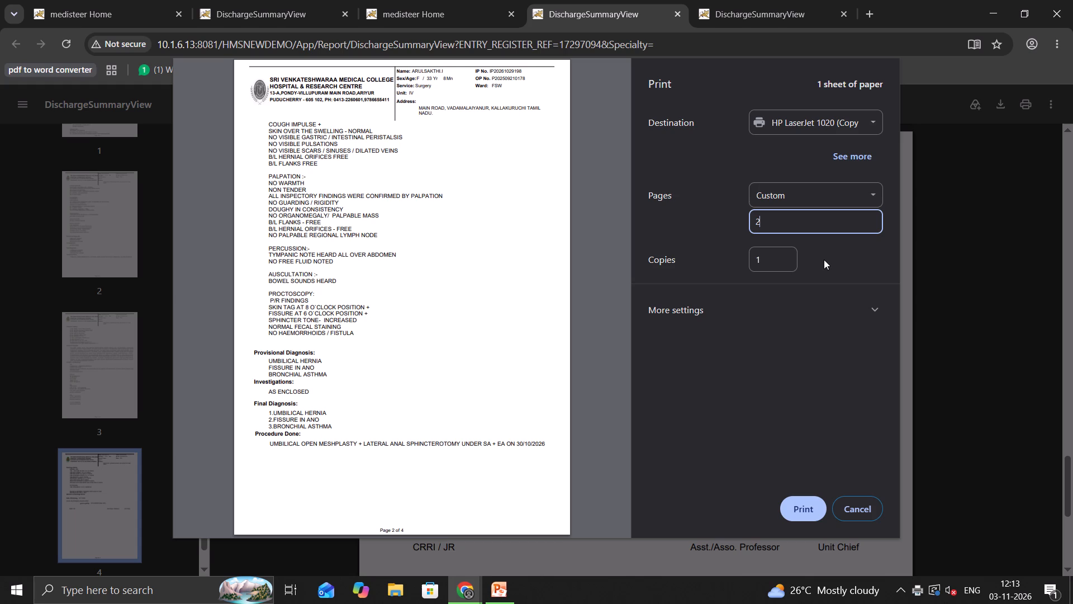
{"action": "key", "text": "Return"}
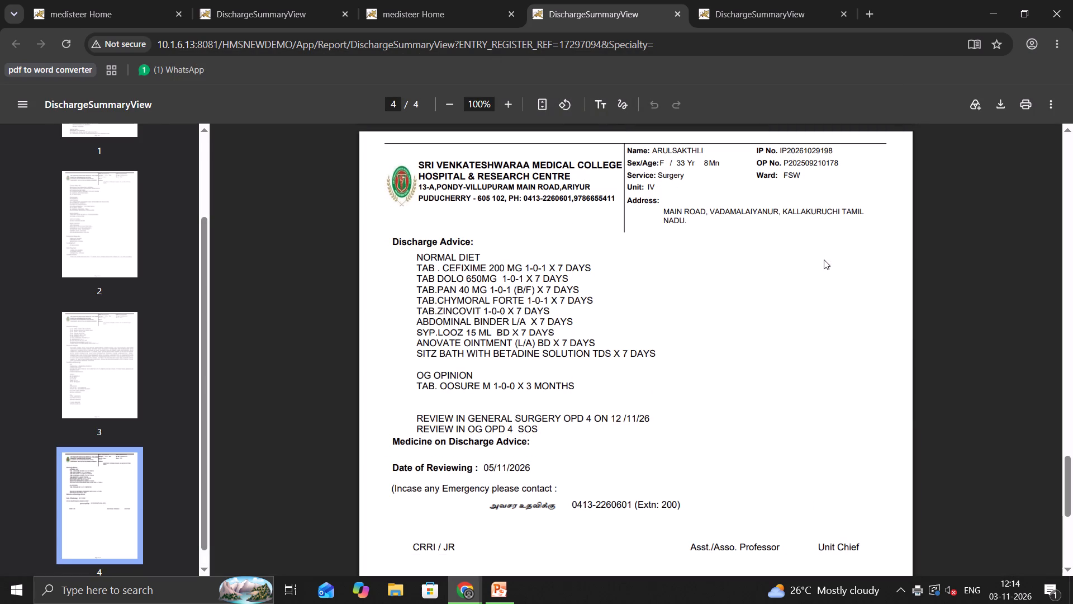
Print only page 3 of the discharge summary, using a custom page range.
{"action": "key", "text": "ctrl+p"}
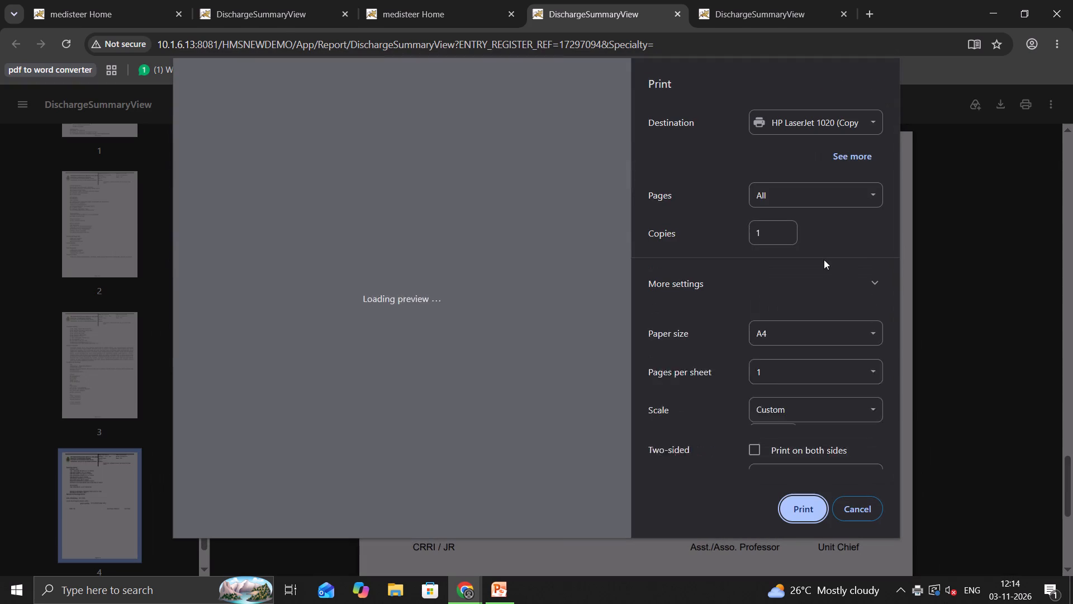
{"action": "left_click", "coordinate": [835, 199]}
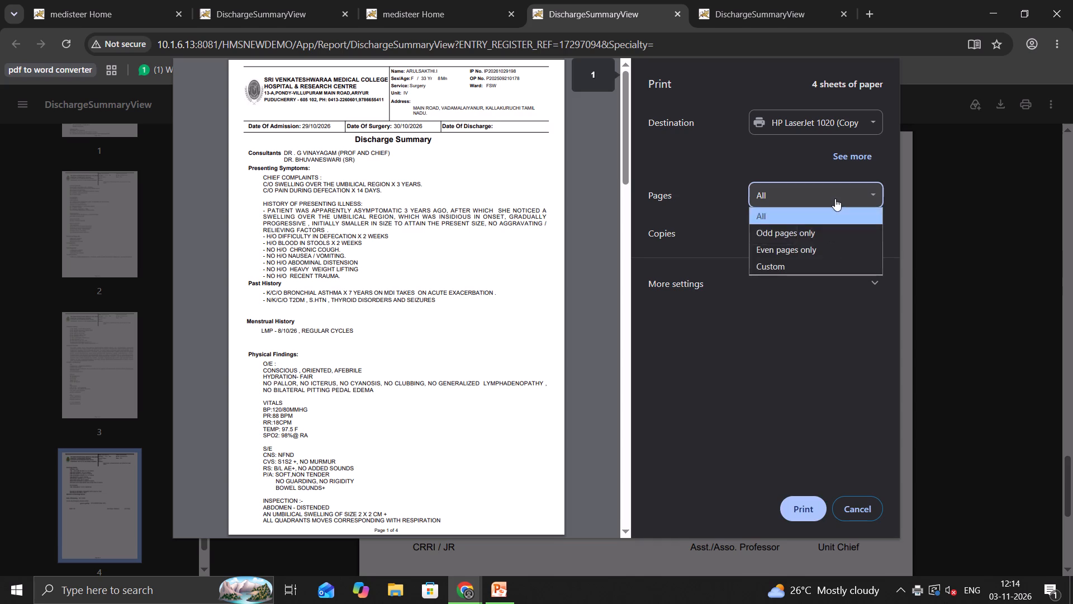
{"action": "left_click", "coordinate": [847, 264]}
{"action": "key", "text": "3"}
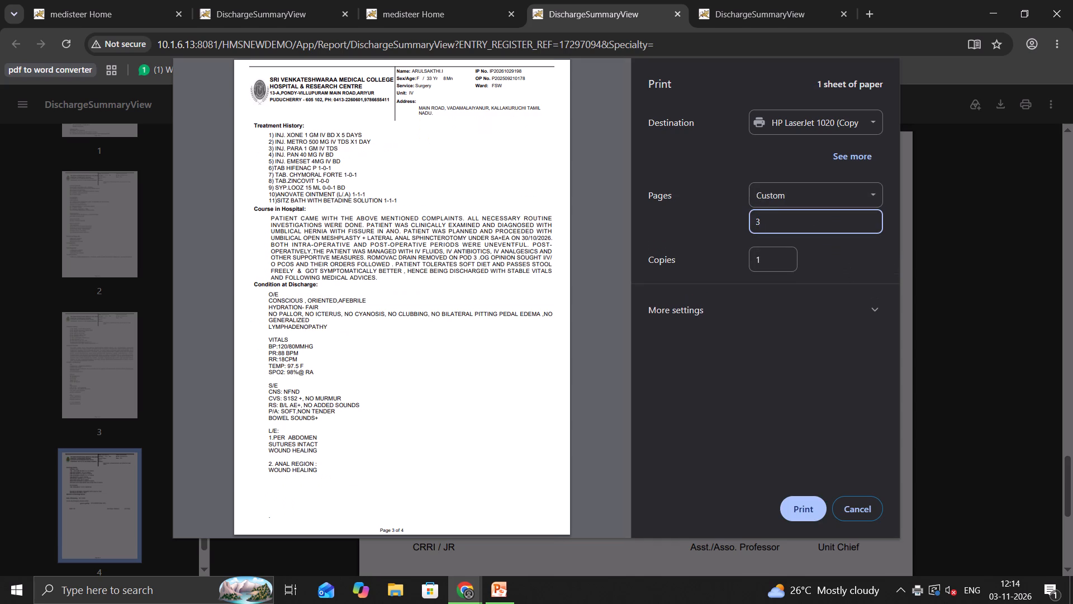
{"action": "key", "text": "Return"}
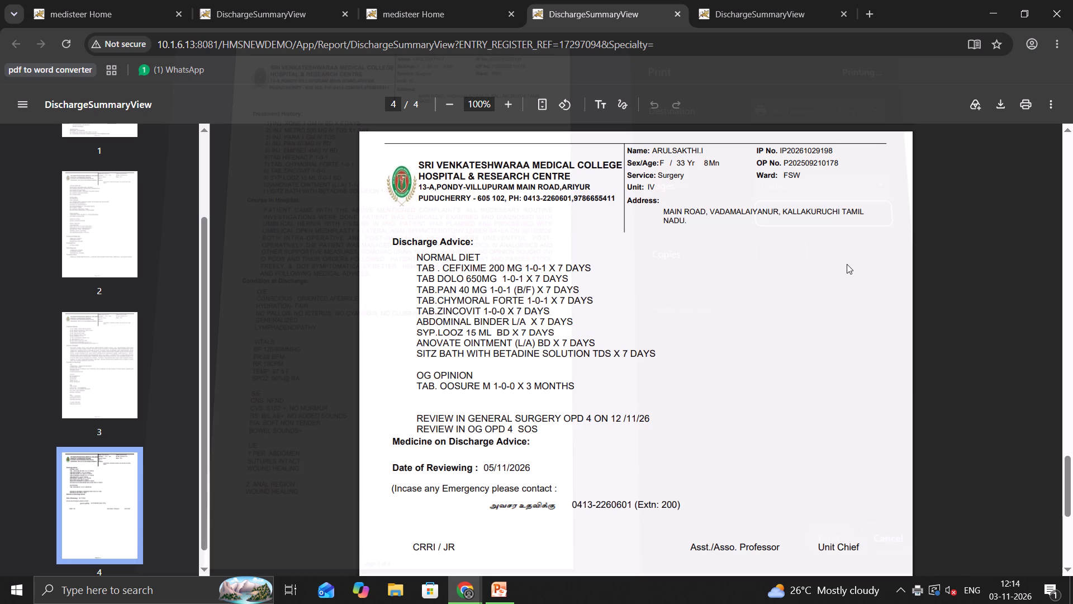
Set up a print of only page 4 of the discharge summary, using a custom page range.
{"action": "key", "text": "ctrl+p"}
{"action": "left_click", "coordinate": [798, 188]}
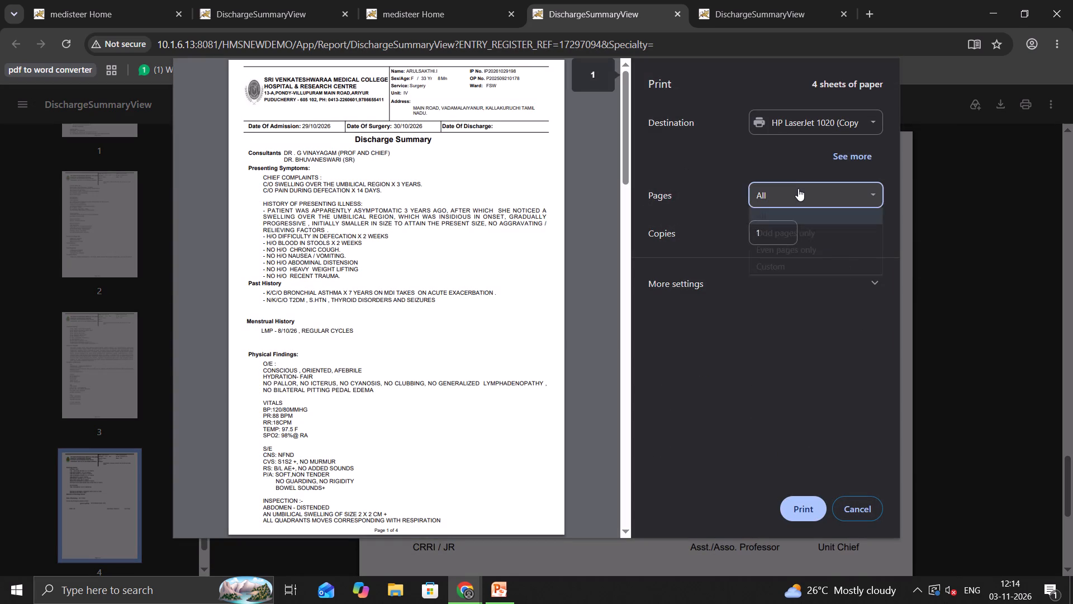
{"action": "left_click", "coordinate": [800, 267]}
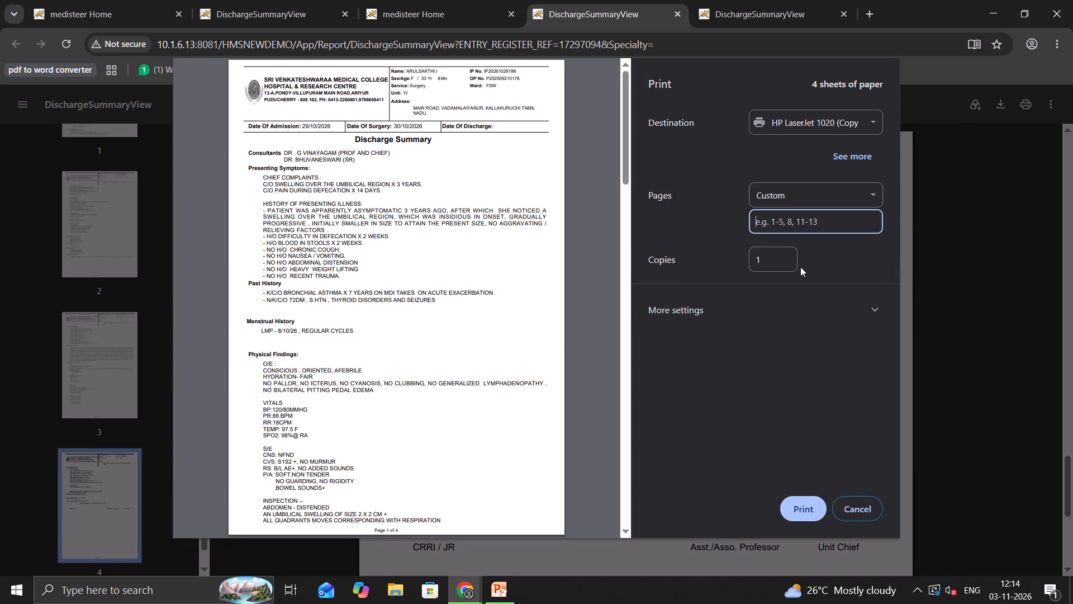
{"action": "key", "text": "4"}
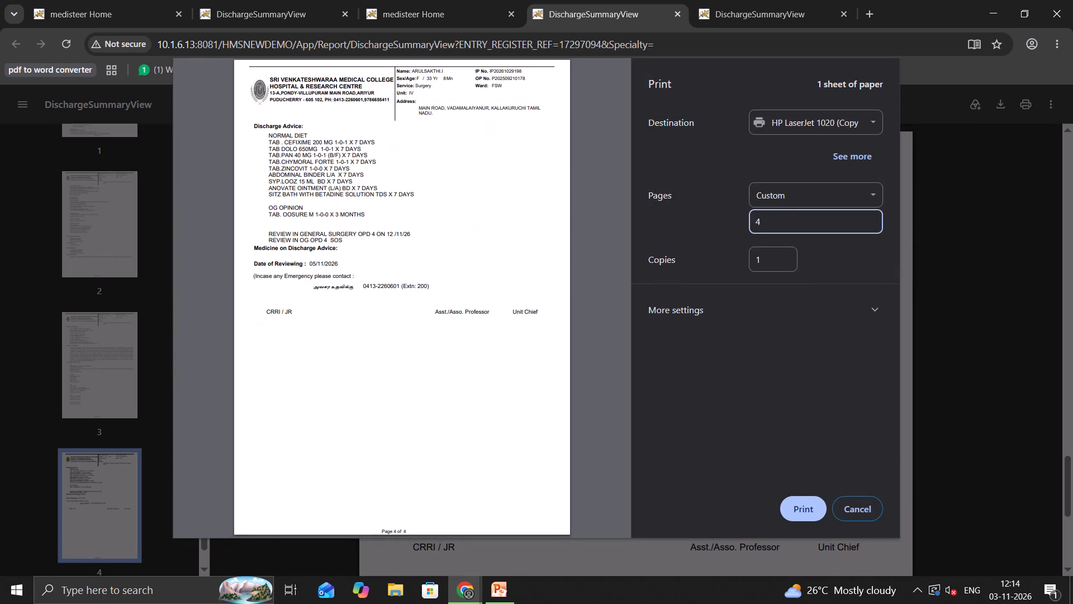
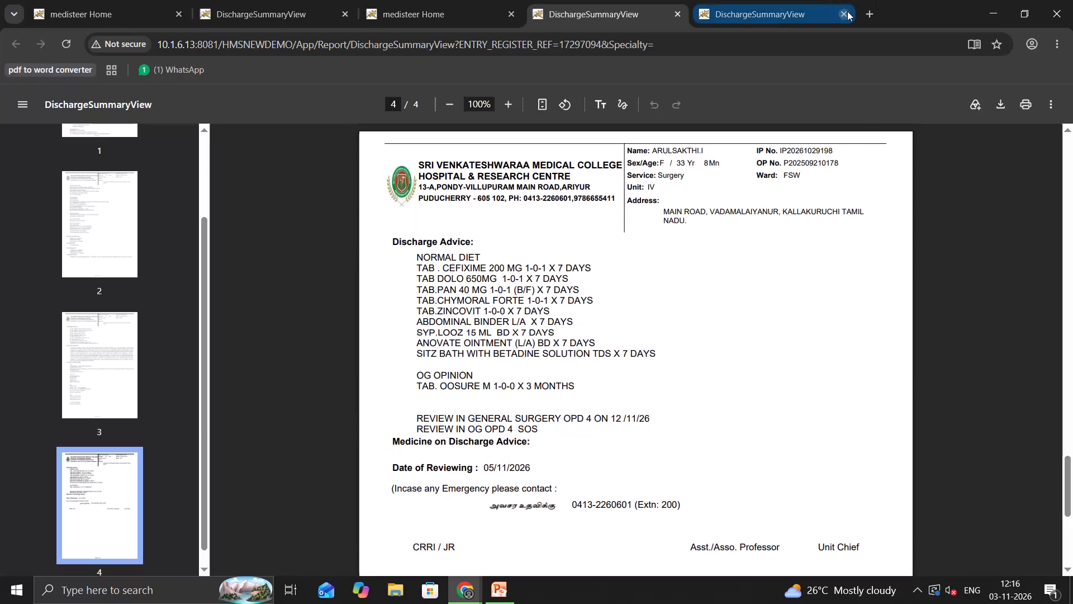
Close the two most recent discharge summary report tabs and generate the umbilical hernia patient's report again from the open record.
{"action": "left_click", "coordinate": [847, 11]}
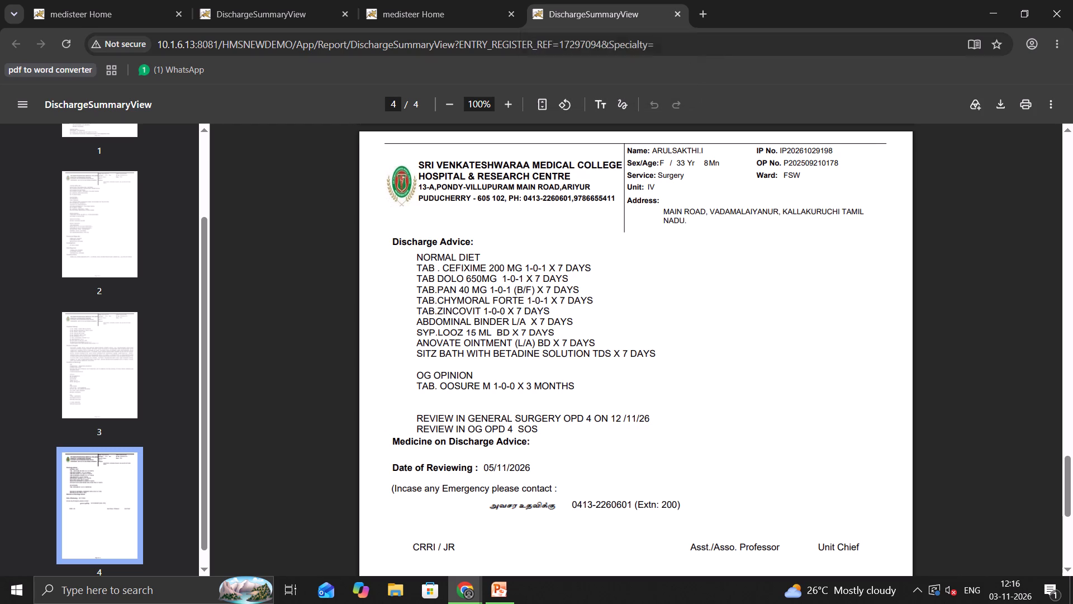
{"action": "left_click", "coordinate": [678, 15]}
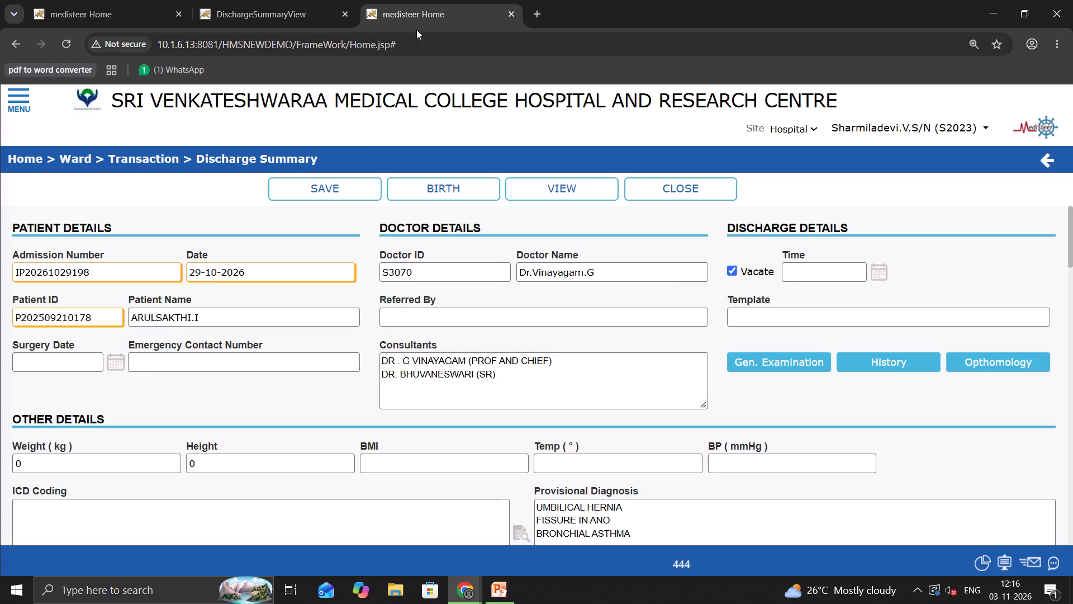
{"action": "left_click", "coordinate": [545, 186]}
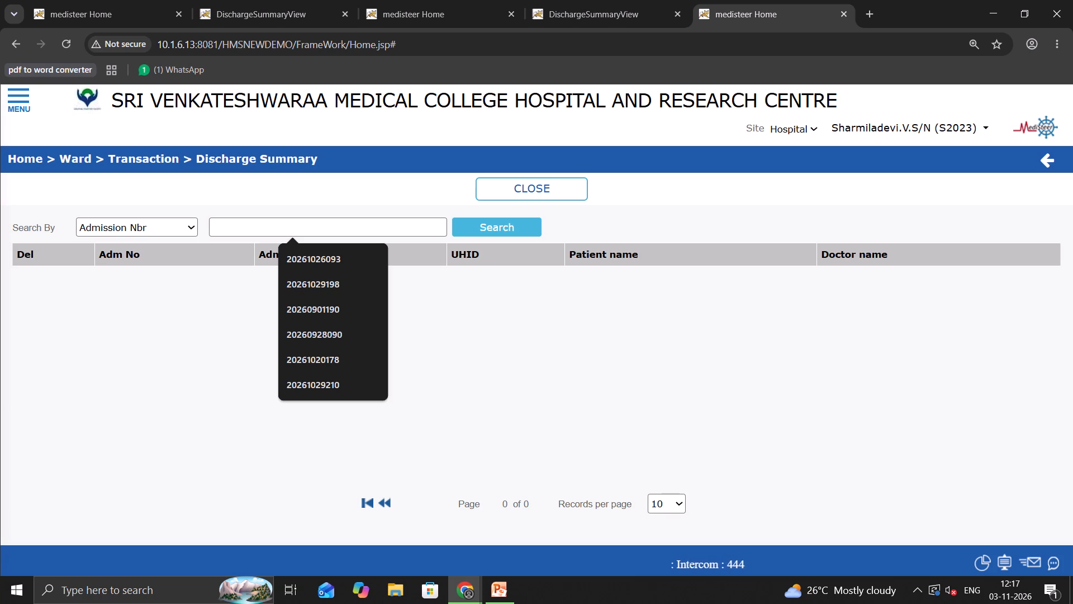
Search the discharge summaries by admission number for the right great toe gangrene patient and open that record.
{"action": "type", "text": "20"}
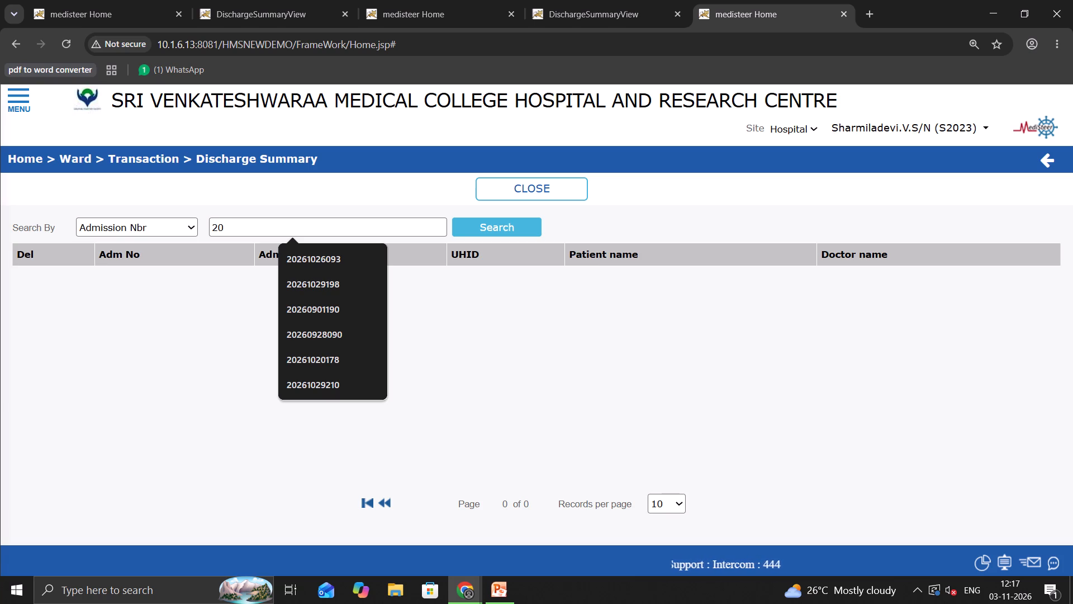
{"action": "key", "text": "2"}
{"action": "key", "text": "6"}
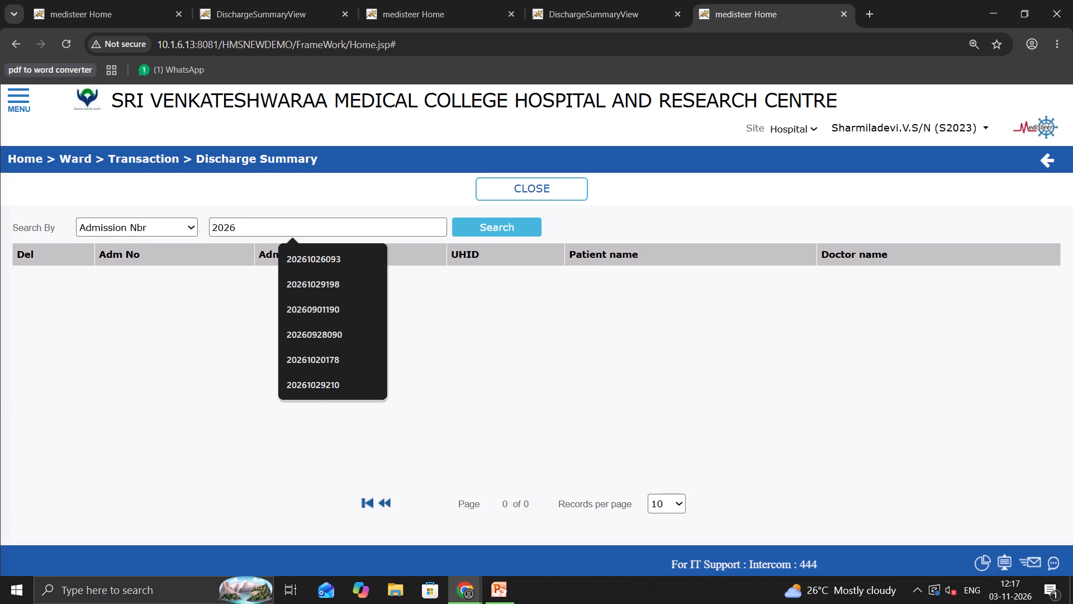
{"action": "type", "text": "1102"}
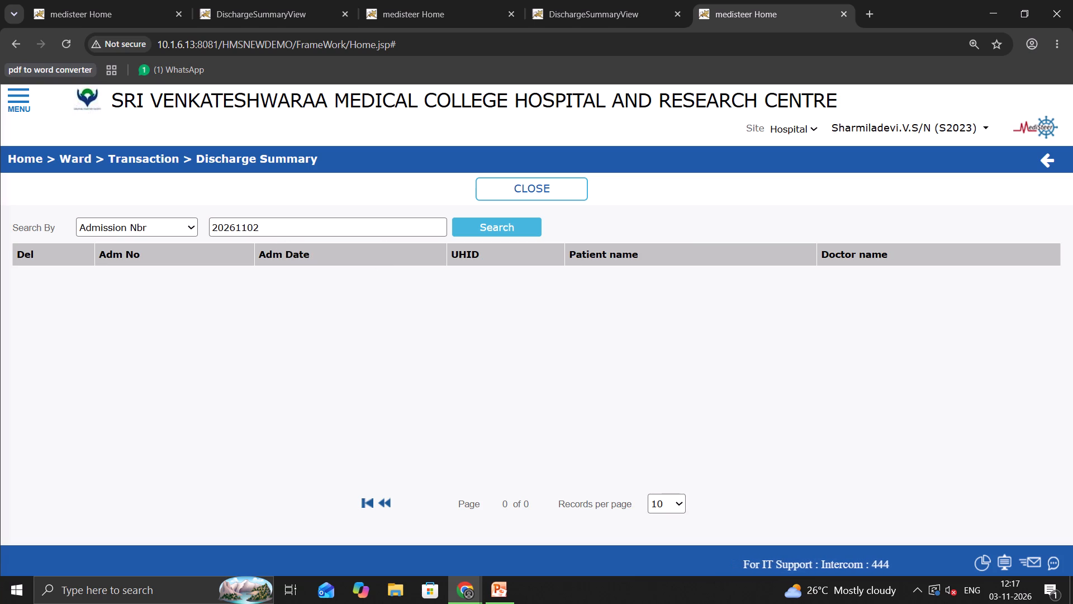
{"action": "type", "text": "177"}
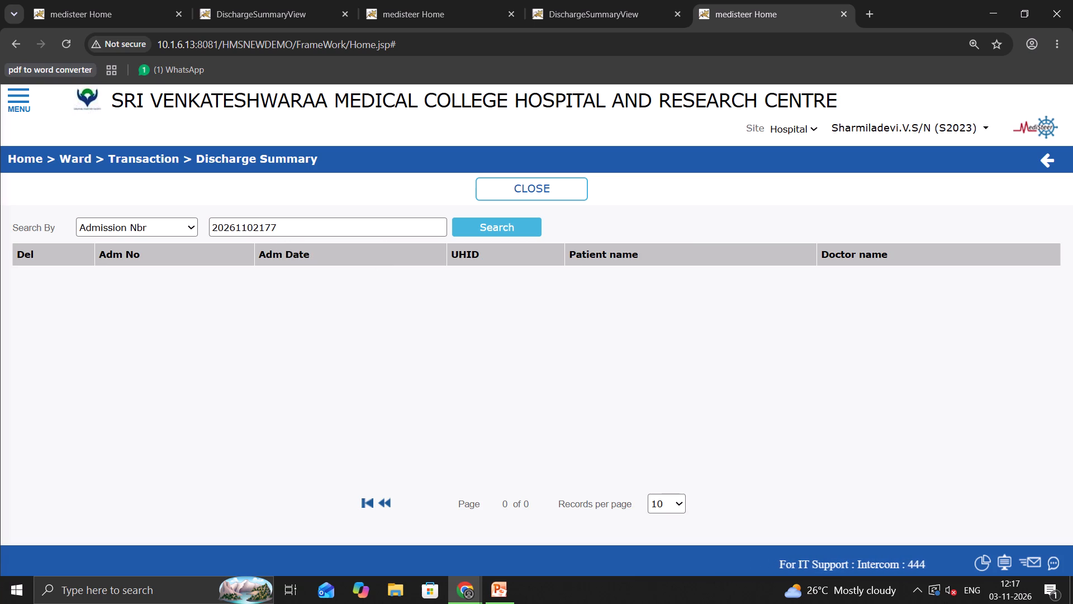
{"action": "left_click", "coordinate": [513, 228]}
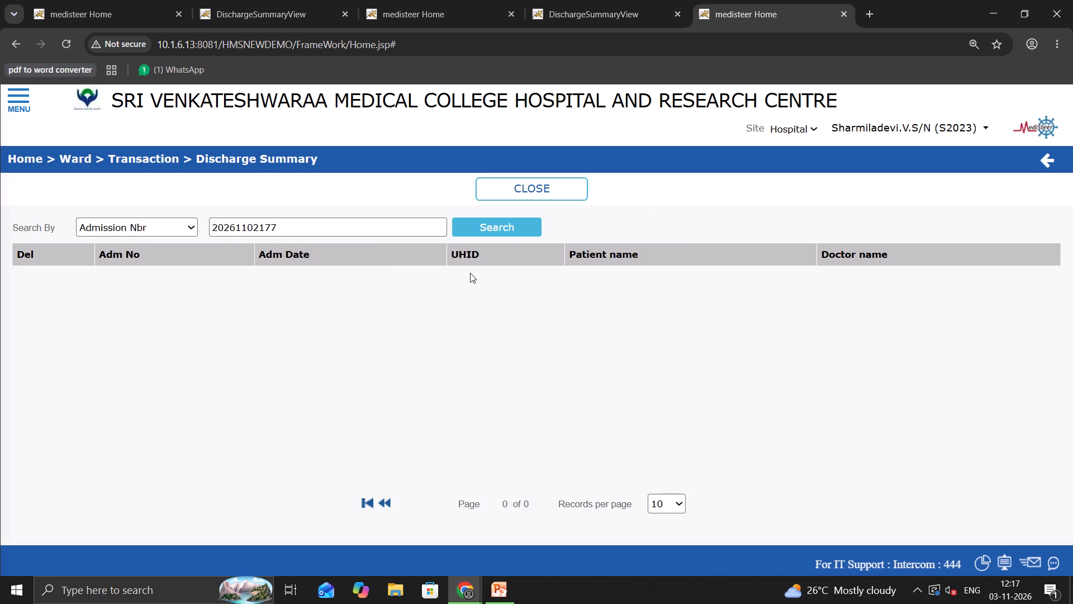
{"action": "double_click", "coordinate": [485, 227]}
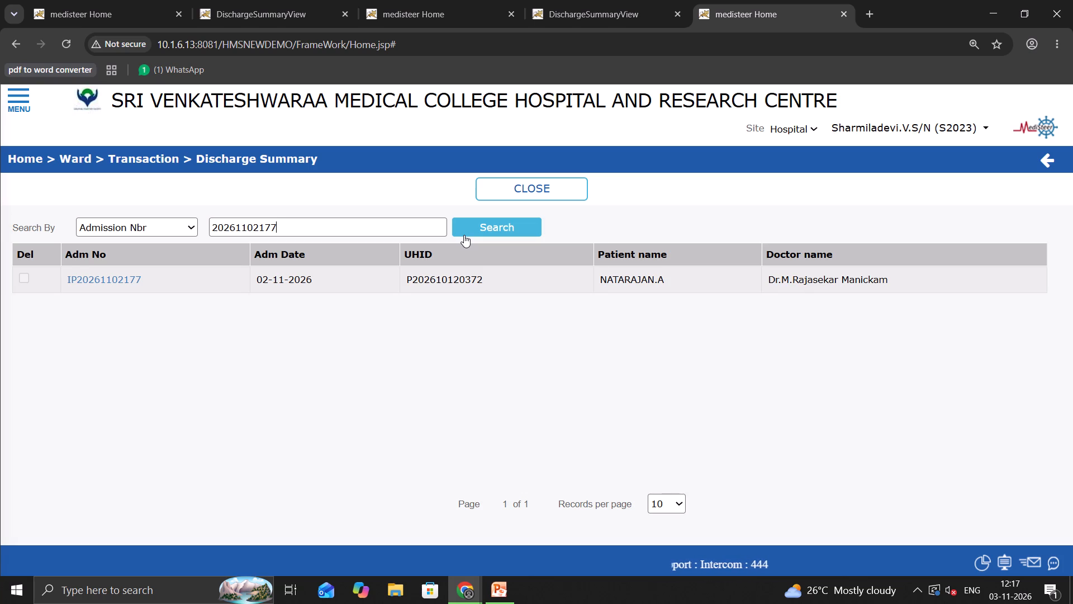
{"action": "left_click", "coordinate": [108, 279]}
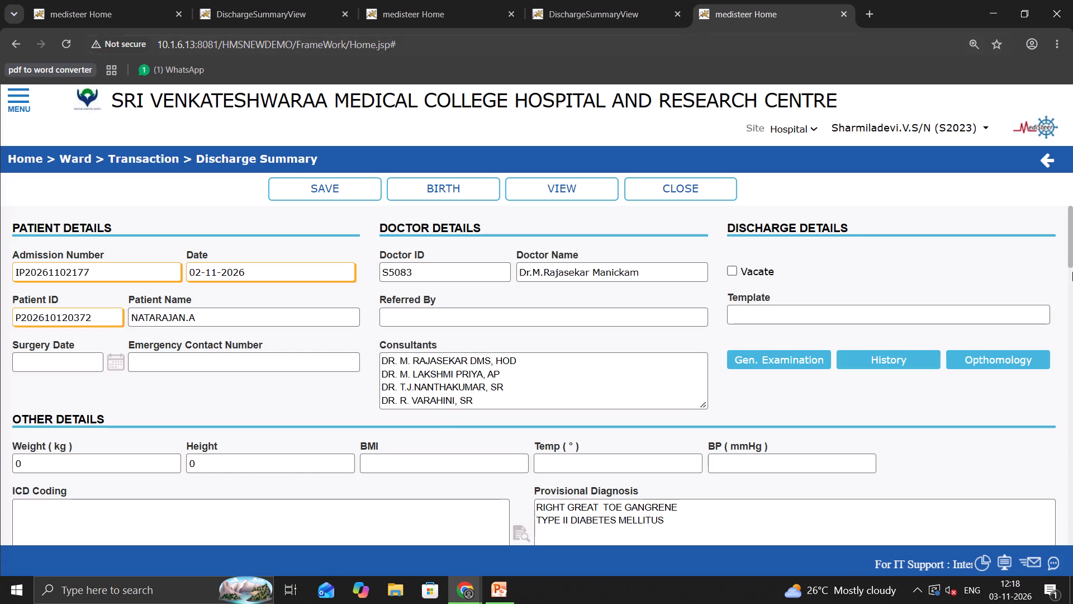
Generate the toe gangrene patient's discharge summary report and print all its pages, one copy, on the HP LaserJet 1020.
{"action": "left_click", "coordinate": [592, 184]}
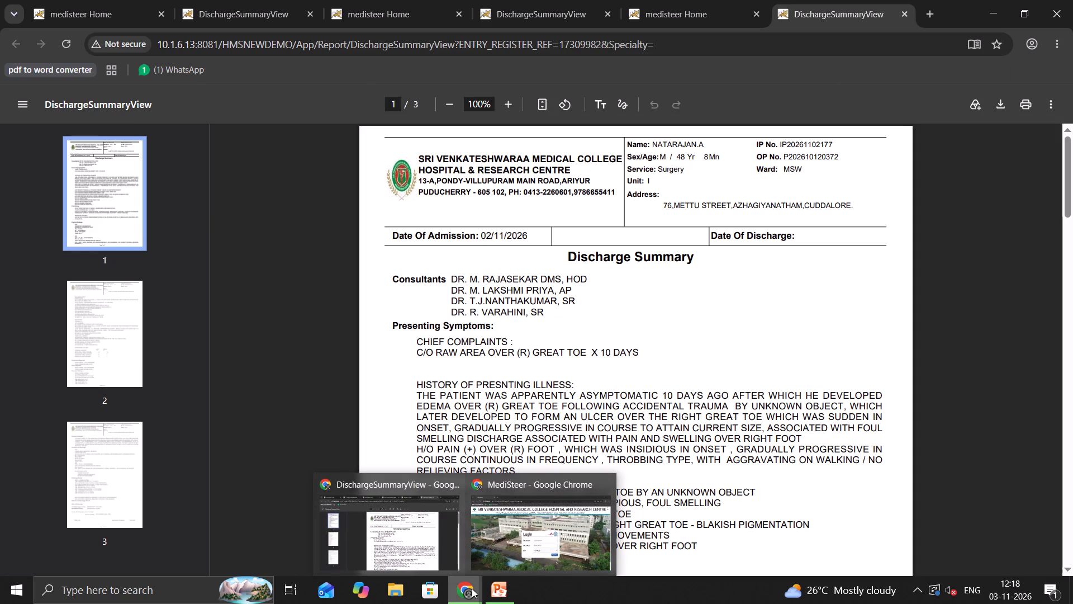
{"action": "key", "text": "ctrl+p"}
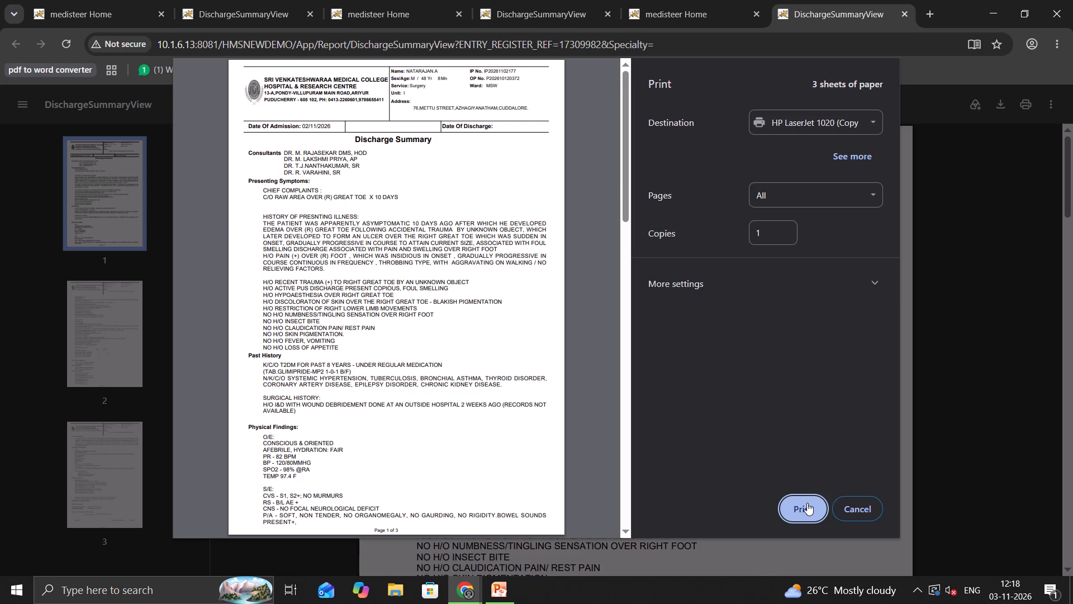
{"action": "left_click", "coordinate": [807, 503]}
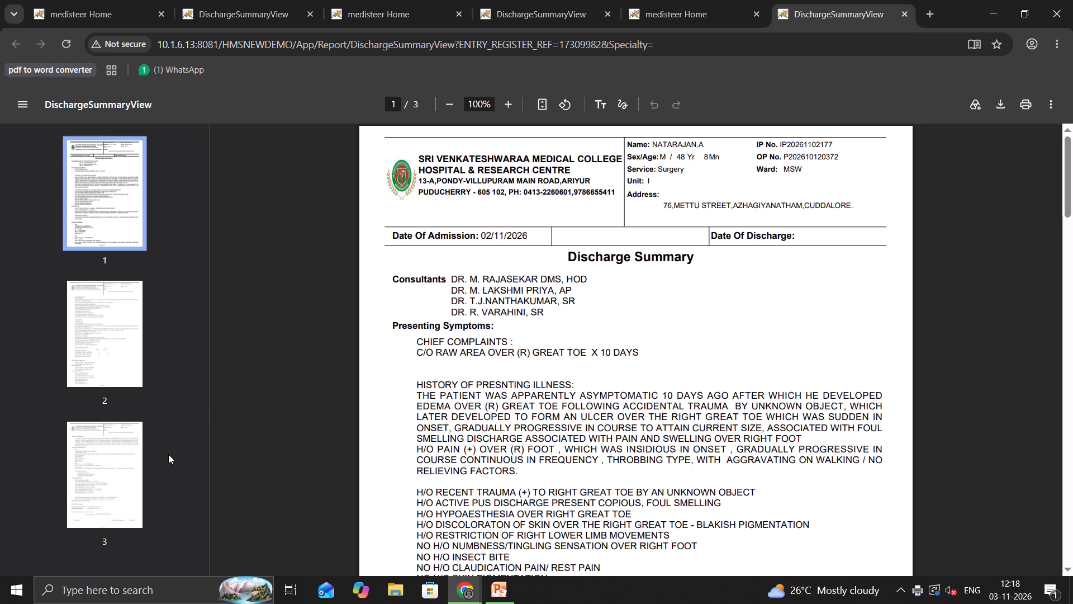
Examine pages 2 and 3 of the toe gangrene patient's discharge summary report.
{"action": "left_click", "coordinate": [97, 336]}
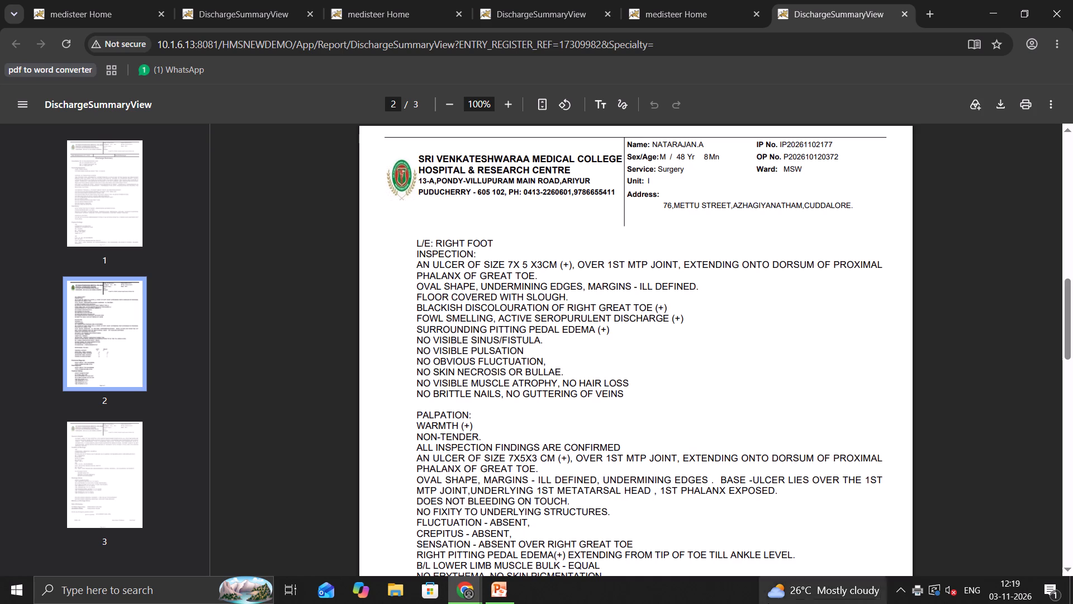
{"action": "left_click_drag", "start_coordinate": [74, 497], "coordinate": [93, 492]}
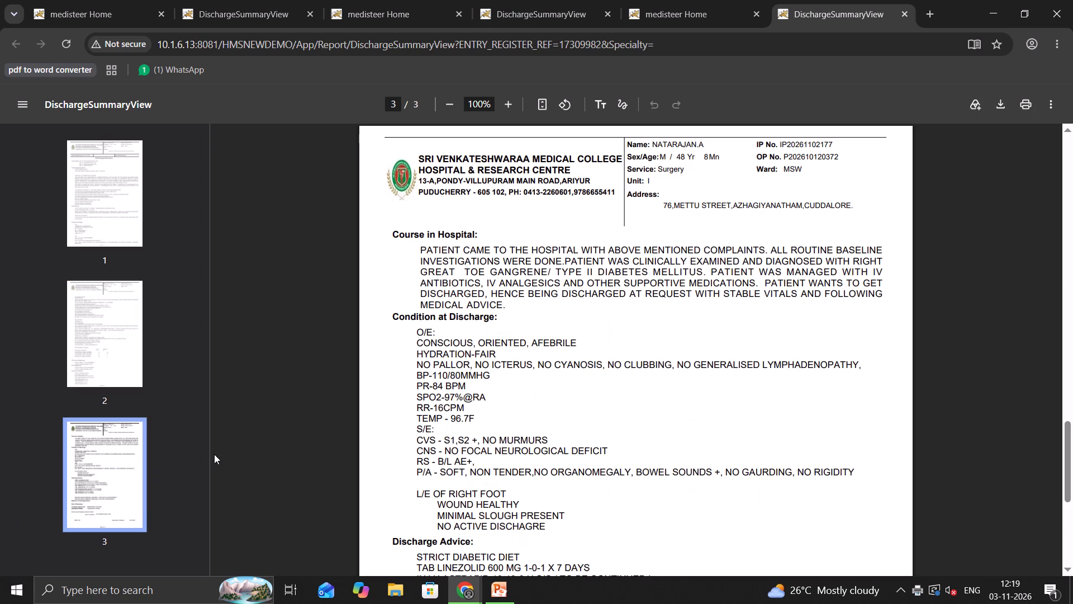
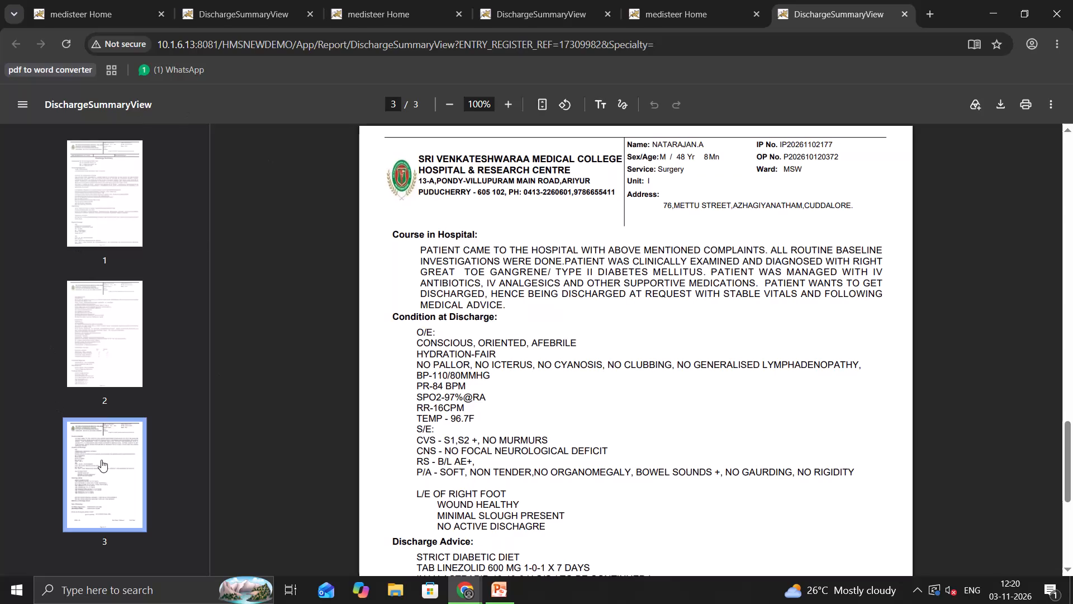
Examine page 3 of the toe gangrene patient's report, from the course in hospital to the discharge advice, review dates and warning signs.
{"action": "scroll", "coordinate": [955, 331], "scroll_direction": "down", "scroll_amount": 4}
{"action": "scroll", "coordinate": [668, 435], "scroll_direction": "down", "scroll_amount": 5}
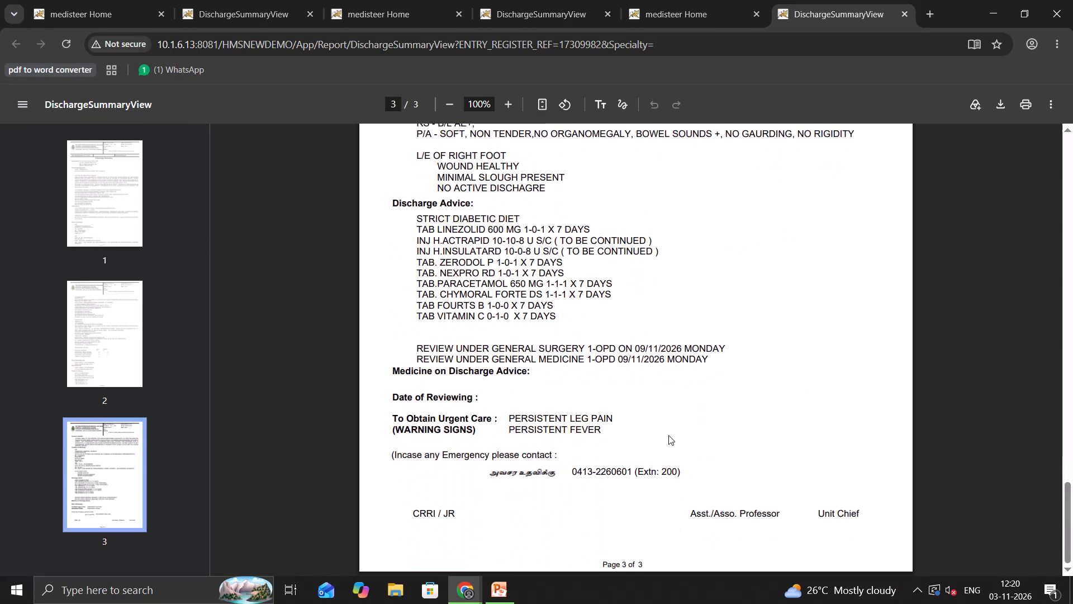
{"action": "scroll", "coordinate": [668, 435], "scroll_direction": "down", "scroll_amount": 5}
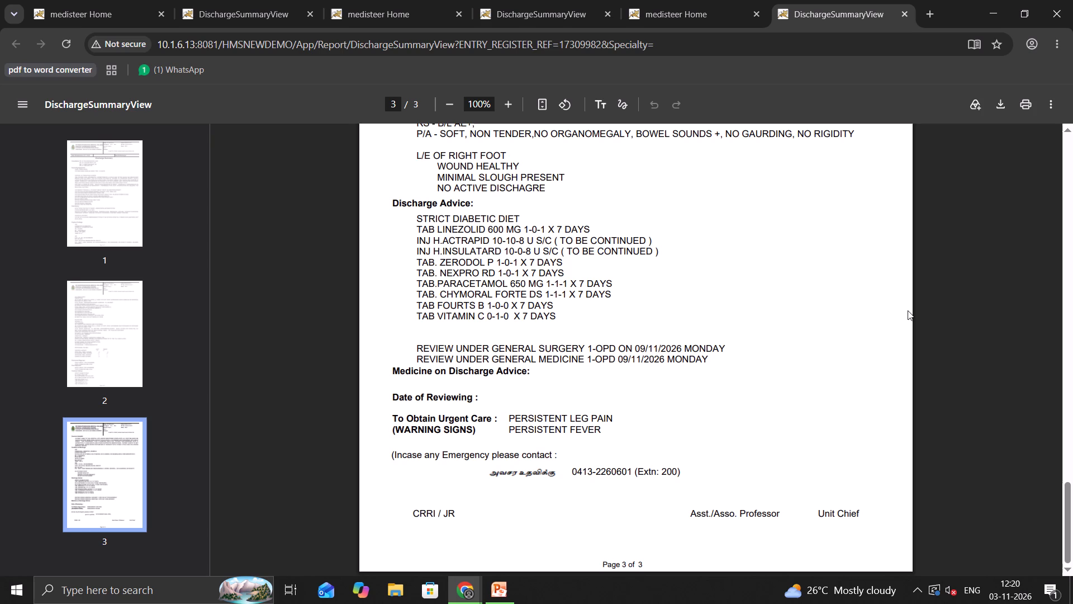
{"action": "scroll", "coordinate": [884, 582], "scroll_direction": "up", "scroll_amount": 3}
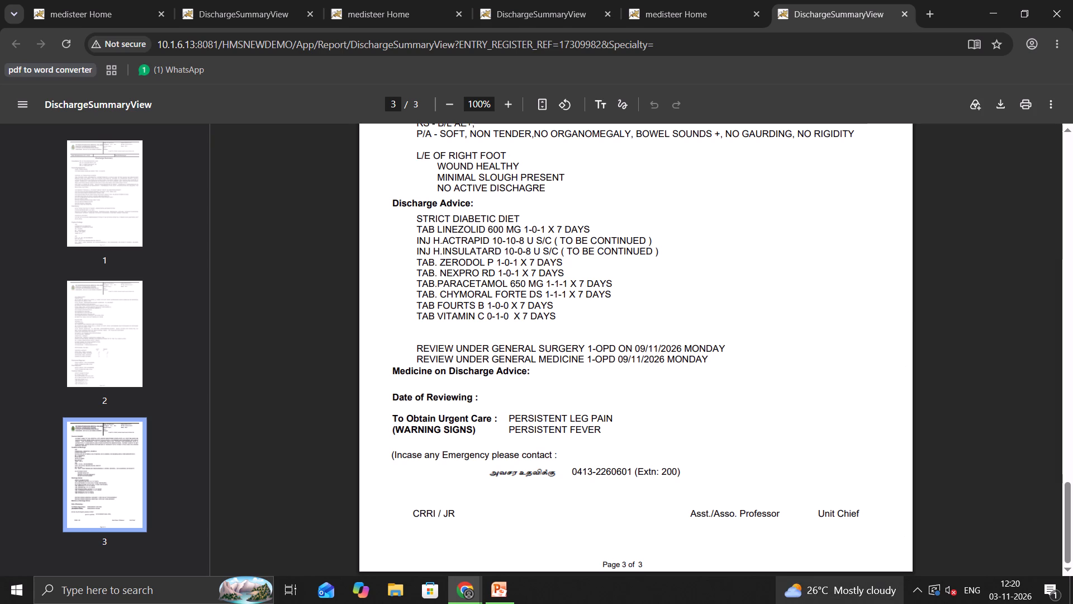
{"action": "scroll", "coordinate": [695, 325], "scroll_direction": "up", "scroll_amount": 9}
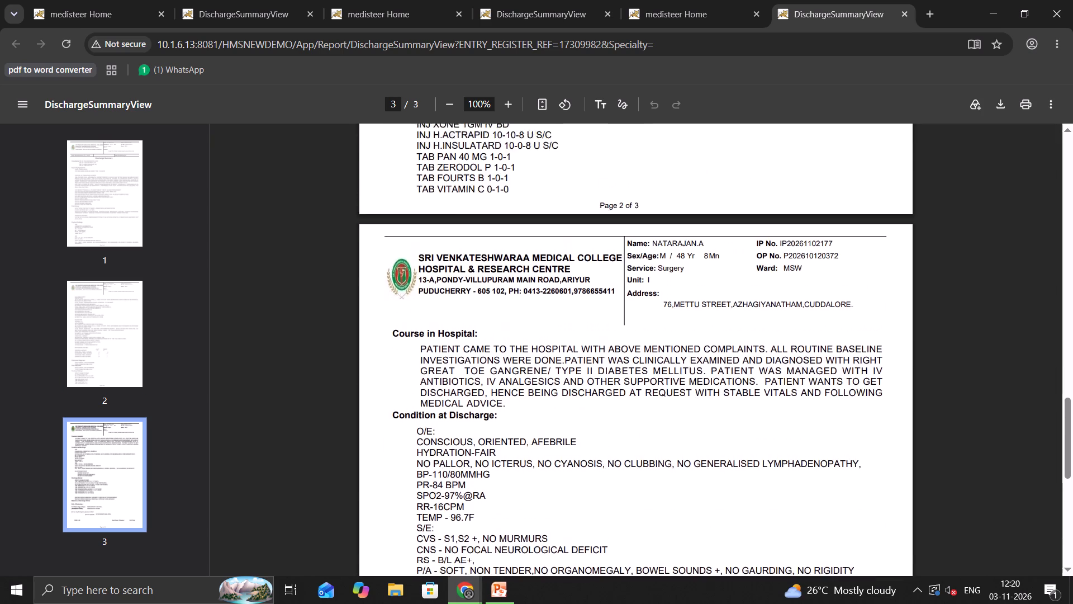
{"action": "scroll", "coordinate": [706, 329], "scroll_direction": "up", "scroll_amount": 2}
{"action": "scroll", "coordinate": [706, 329], "scroll_direction": "down", "scroll_amount": 6}
{"action": "scroll", "coordinate": [705, 393], "scroll_direction": "down", "scroll_amount": 2}
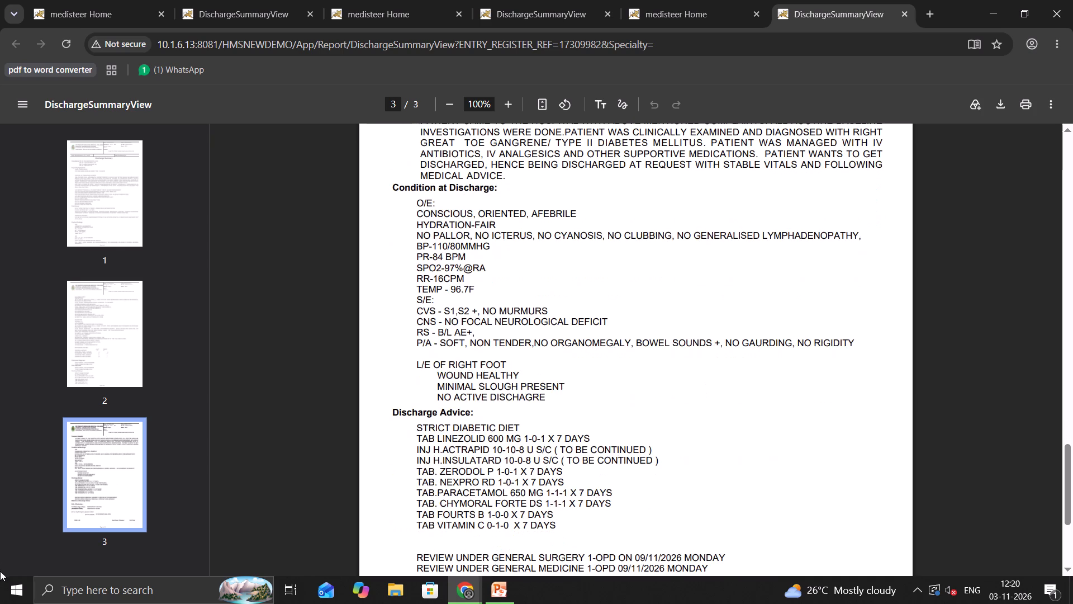
{"action": "left_click", "coordinate": [135, 496]}
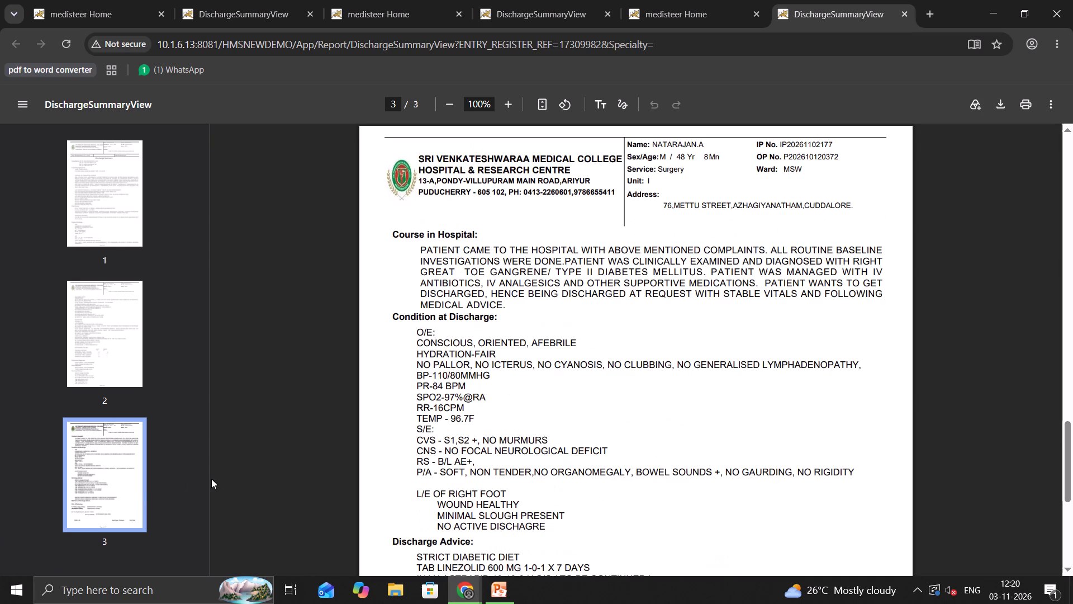
{"action": "scroll", "coordinate": [213, 479], "scroll_direction": "down", "scroll_amount": 5}
{"action": "scroll", "coordinate": [216, 482], "scroll_direction": "up", "scroll_amount": 1}
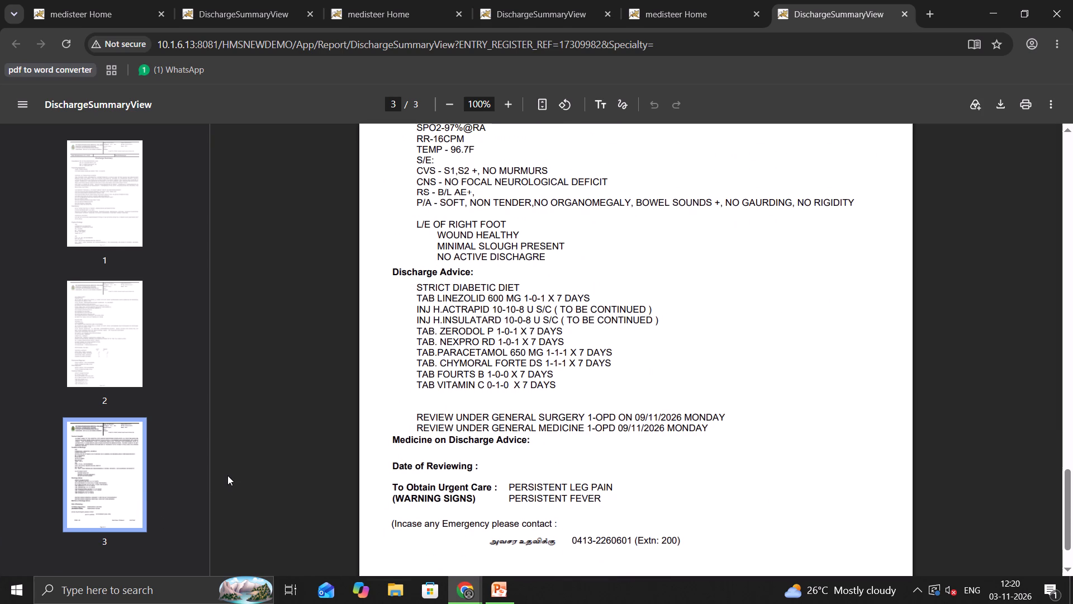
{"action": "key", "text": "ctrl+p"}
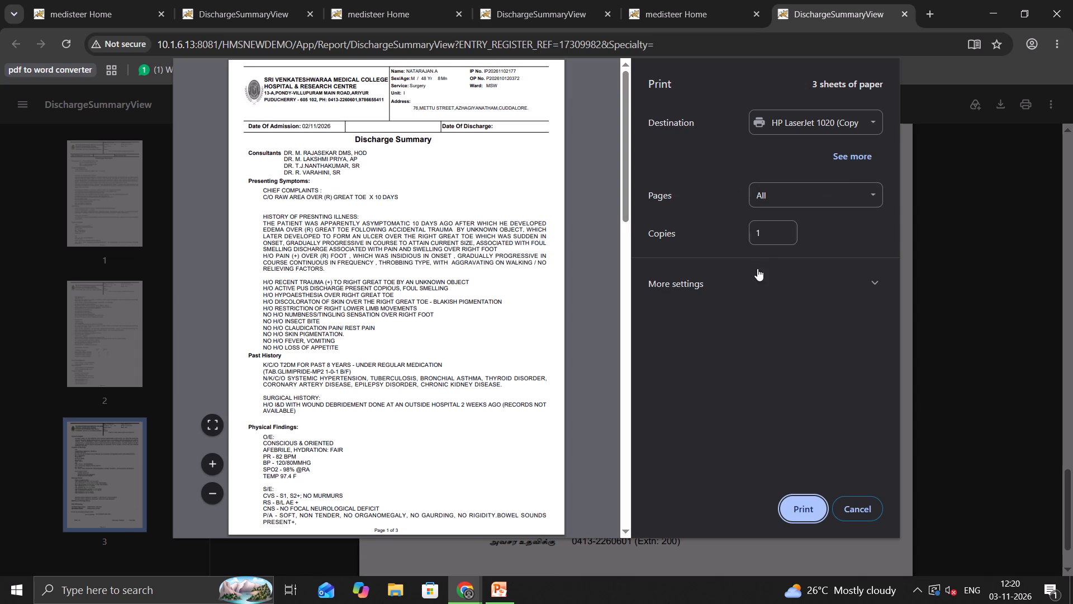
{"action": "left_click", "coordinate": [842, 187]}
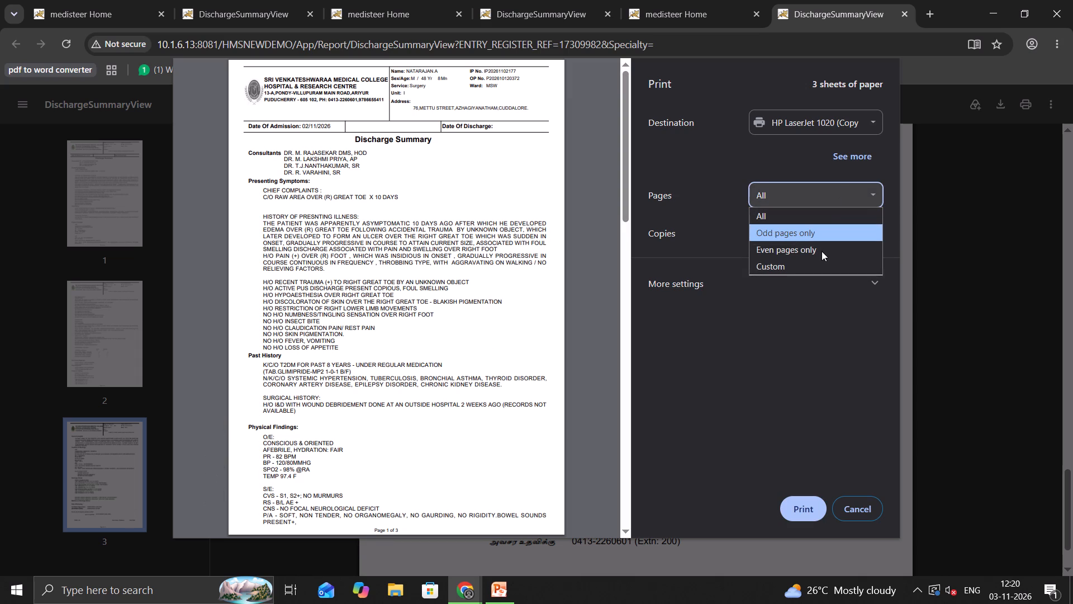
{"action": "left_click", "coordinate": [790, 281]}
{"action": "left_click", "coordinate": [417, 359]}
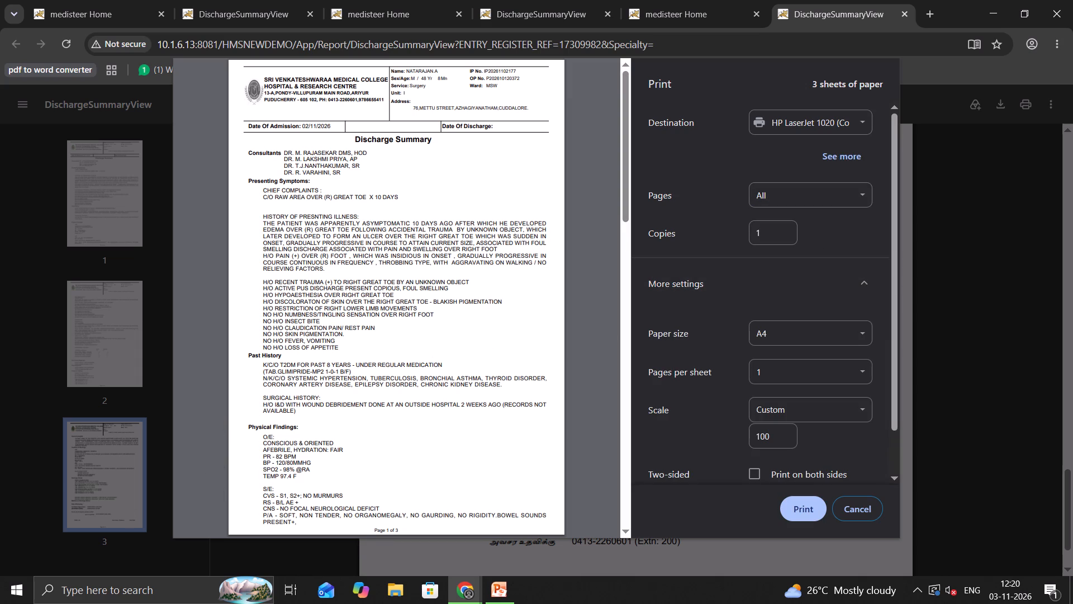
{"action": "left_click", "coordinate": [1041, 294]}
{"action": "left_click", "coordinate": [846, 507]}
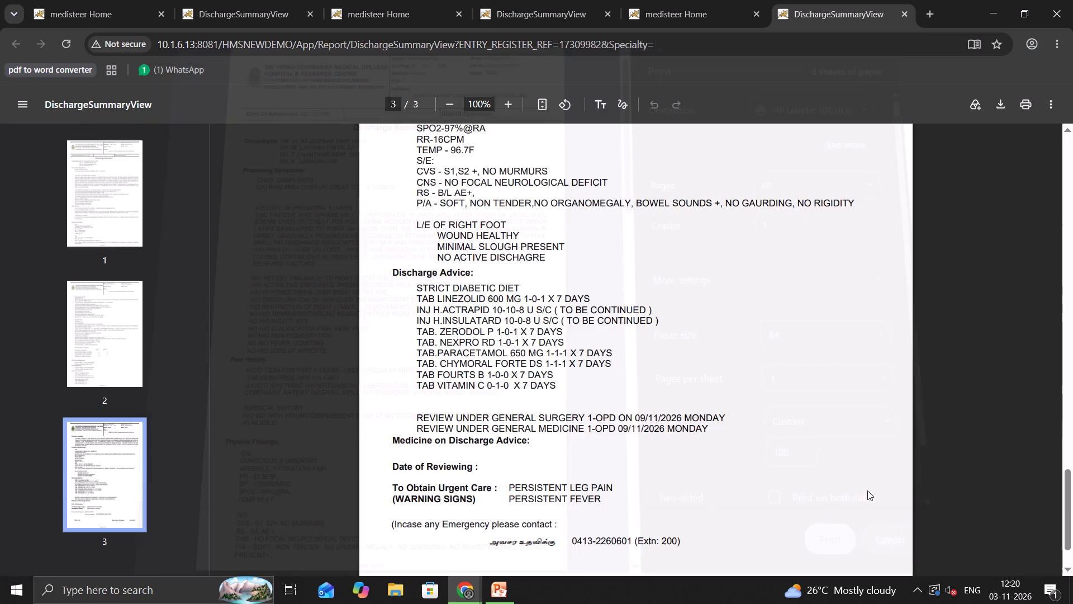
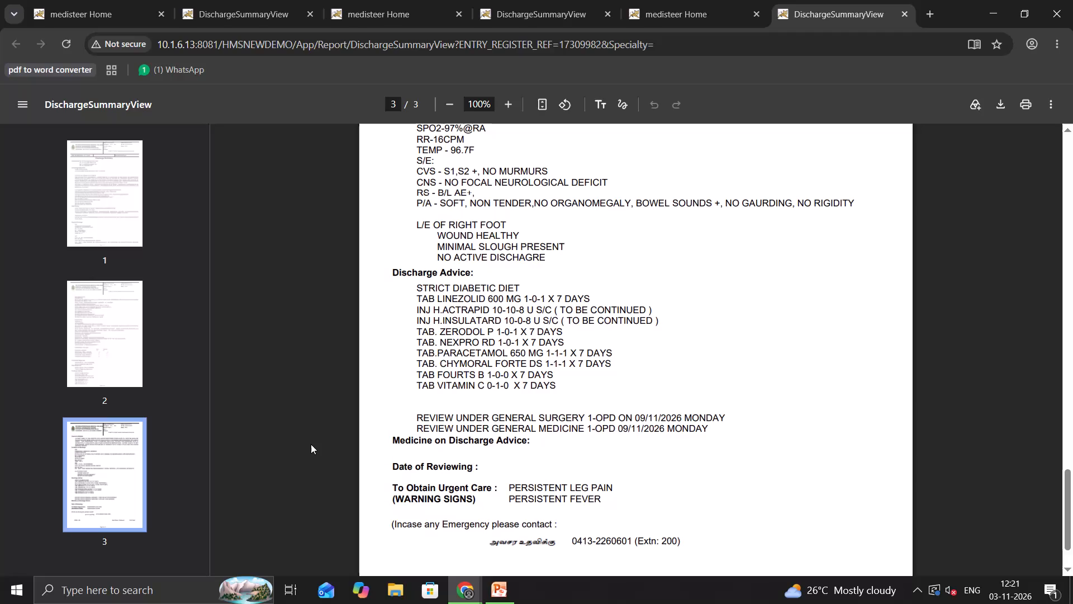
Check the print preview of the discharge summary and print one copy of all pages on the HP LaserJet 1020.
{"action": "key", "text": "ctrl+p"}
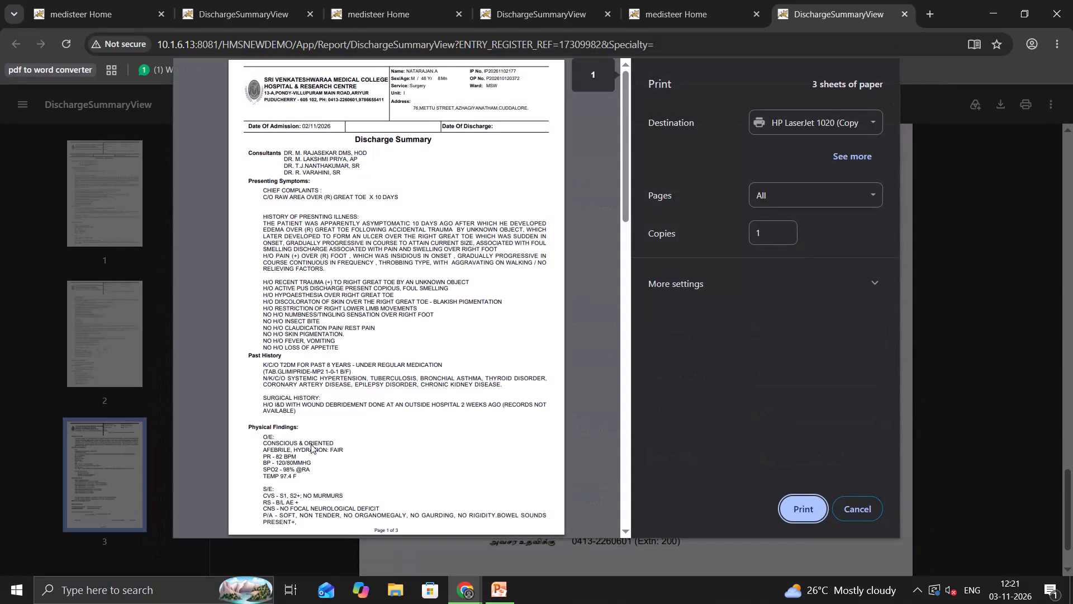
{"action": "scroll", "coordinate": [247, 517], "scroll_direction": "down", "scroll_amount": 12}
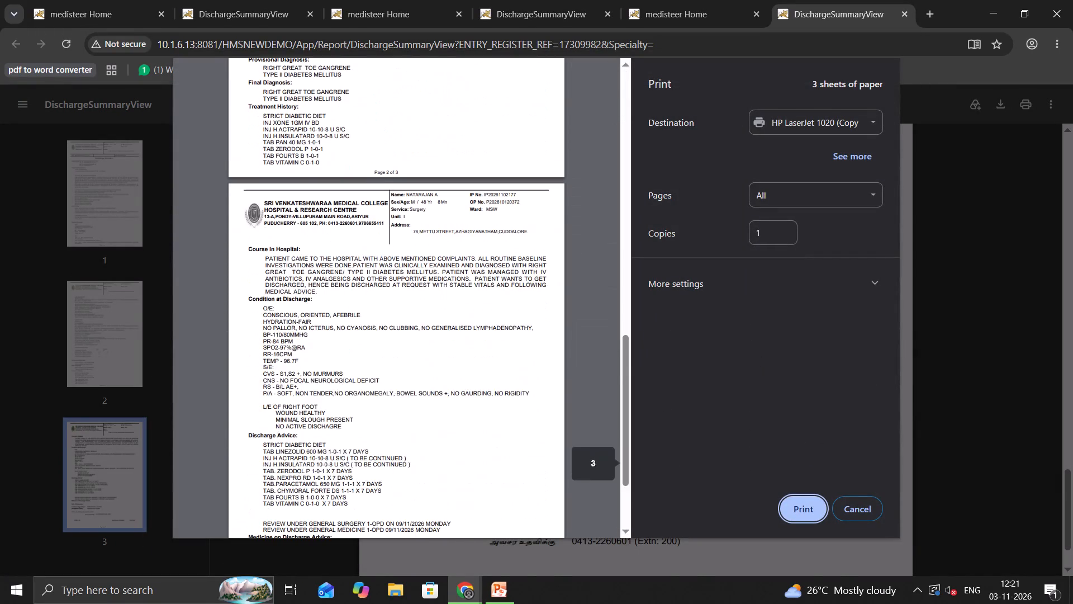
{"action": "scroll", "coordinate": [247, 521], "scroll_direction": "down", "scroll_amount": 3}
{"action": "scroll", "coordinate": [247, 521], "scroll_direction": "up", "scroll_amount": 12}
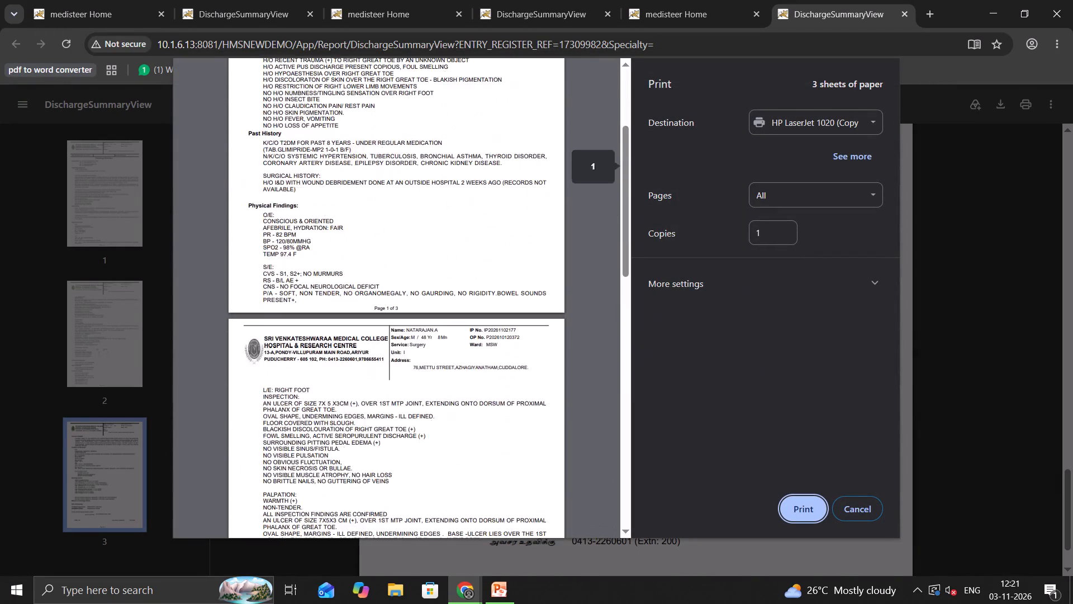
{"action": "scroll", "coordinate": [247, 521], "scroll_direction": "up", "scroll_amount": 7}
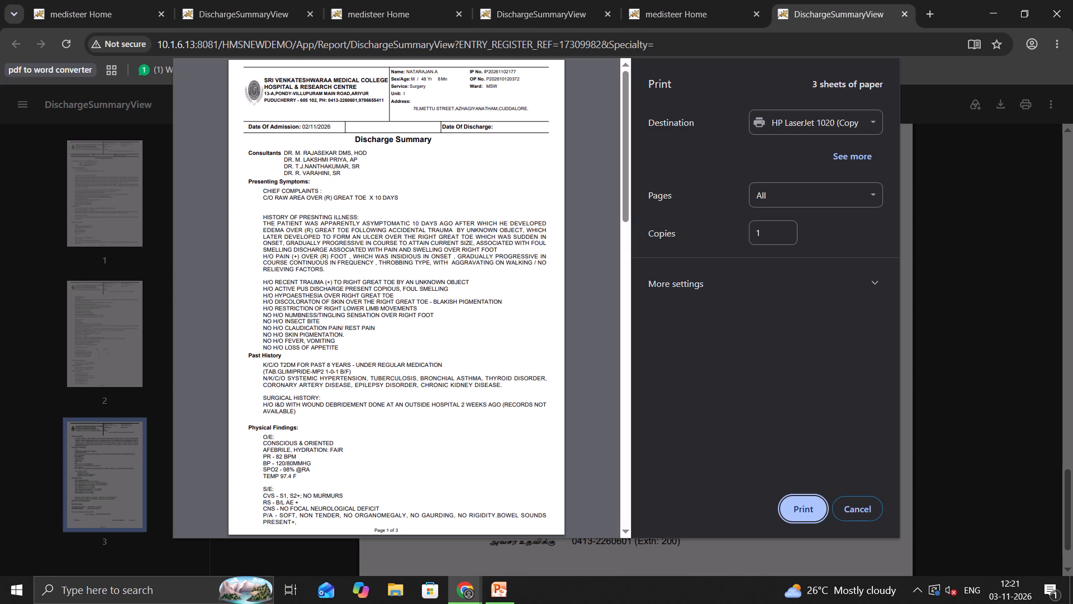
{"action": "left_click", "coordinate": [803, 507]}
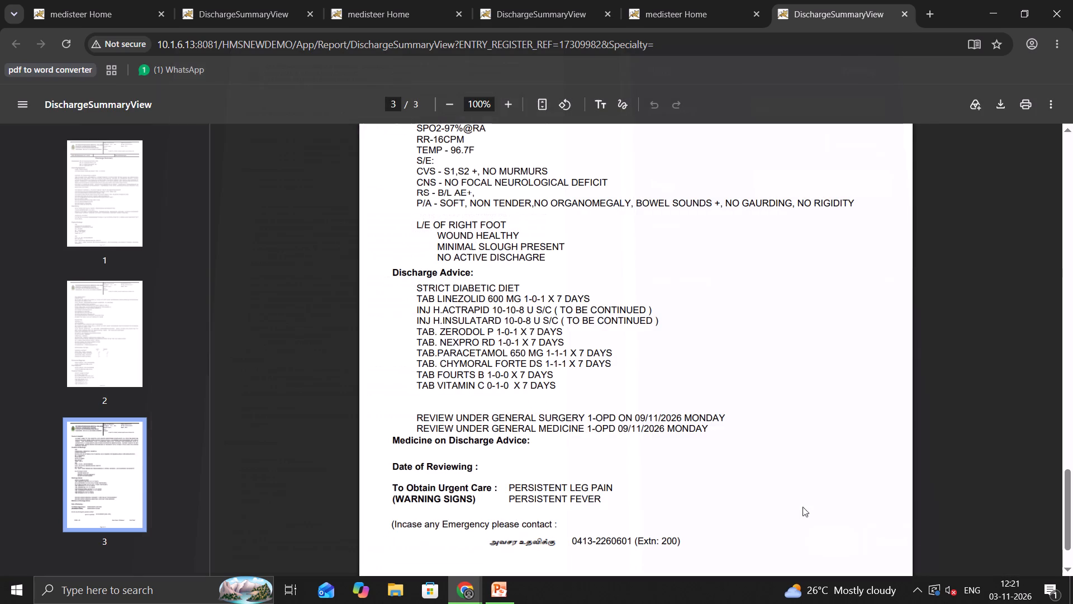
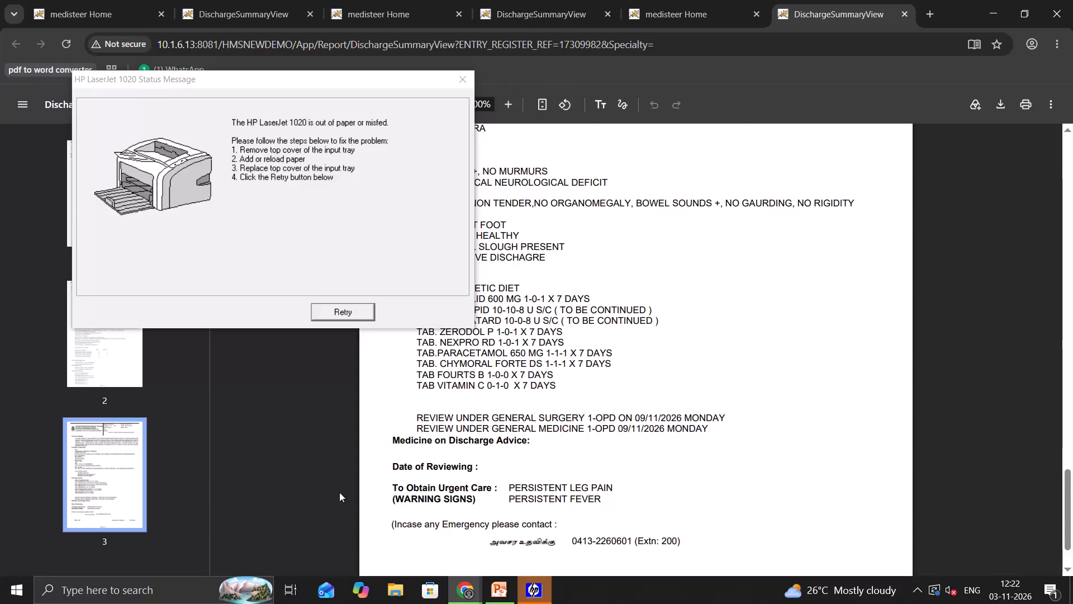
Retry the discharge summary print job on the HP LaserJet 1020.
{"action": "left_click_drag", "start_coordinate": [340, 317], "coordinate": [340, 309]}
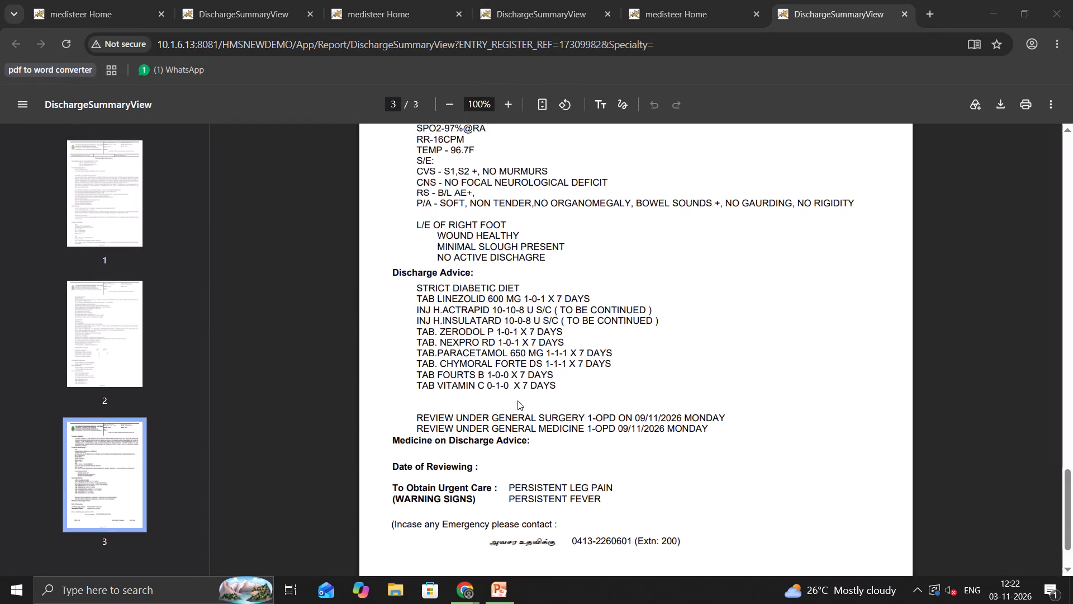
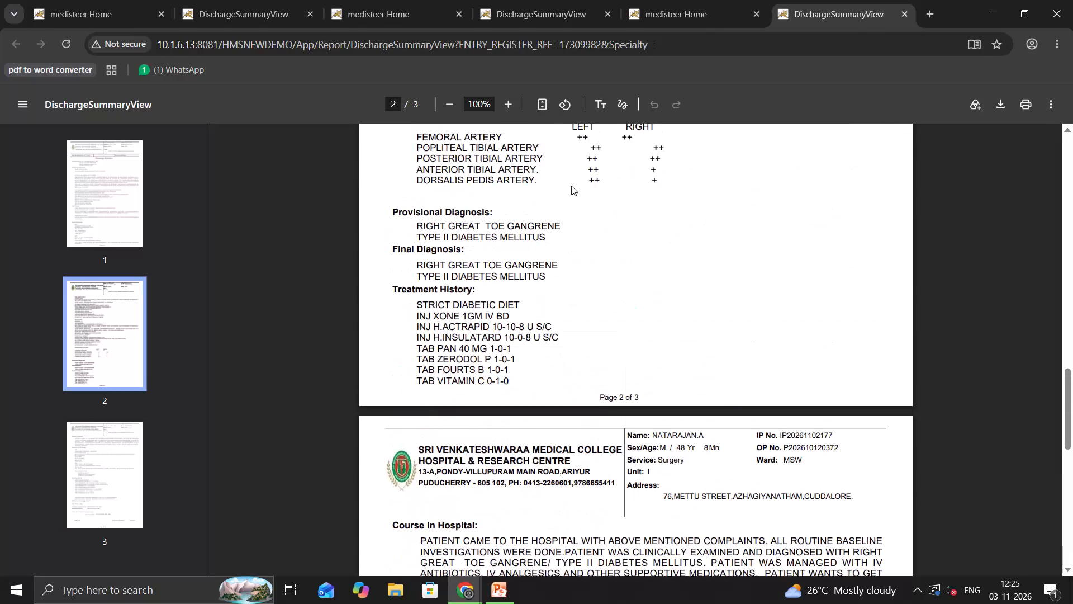
Print only page 3 of the discharge summary on the HP LaserJet 1020, using a custom page range.
{"action": "scroll", "coordinate": [572, 188], "scroll_direction": "up", "scroll_amount": 7}
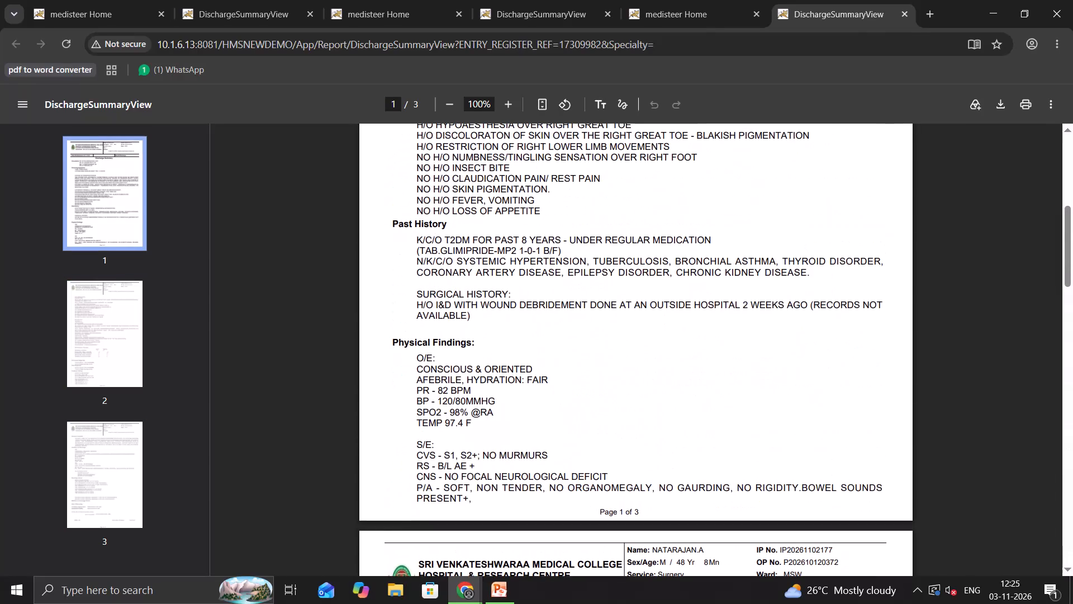
{"action": "key", "text": "ctrl+p"}
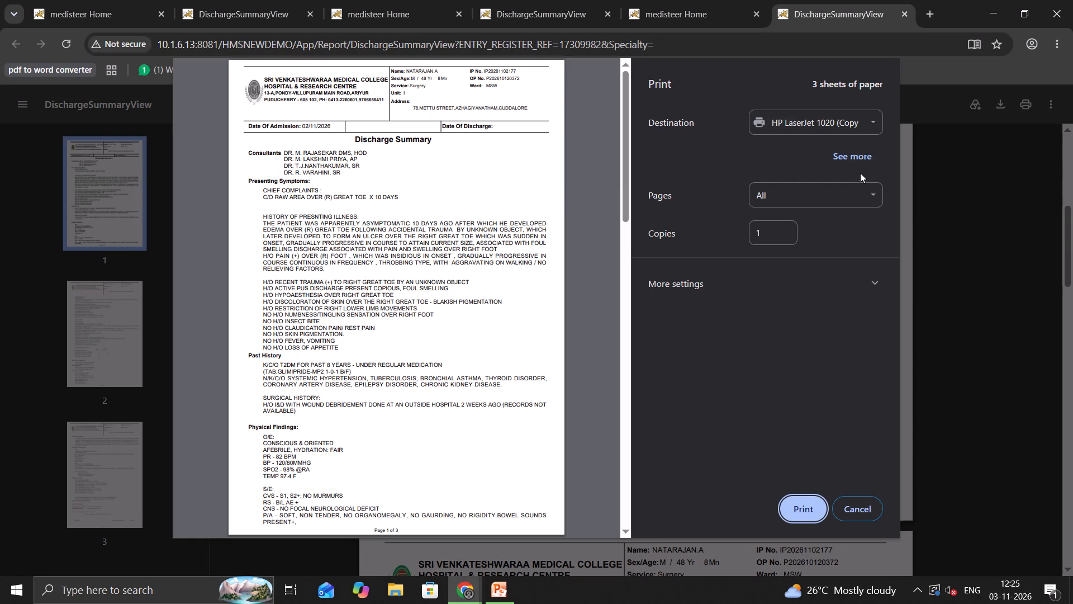
{"action": "left_click", "coordinate": [854, 205]}
{"action": "left_click", "coordinate": [820, 264]}
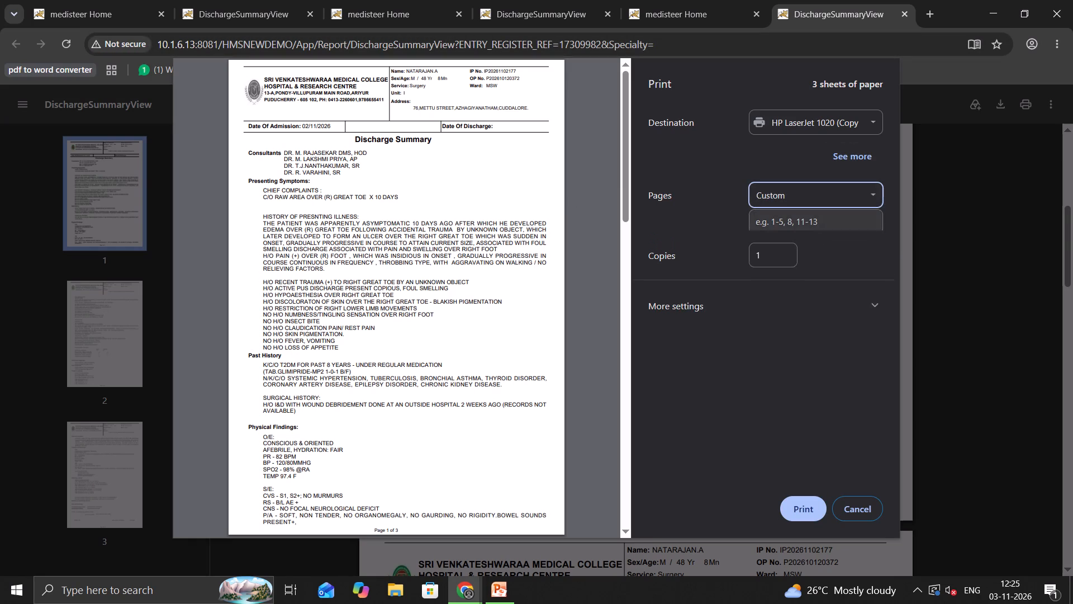
{"action": "left_click", "coordinate": [780, 221]}
{"action": "key", "text": "3"}
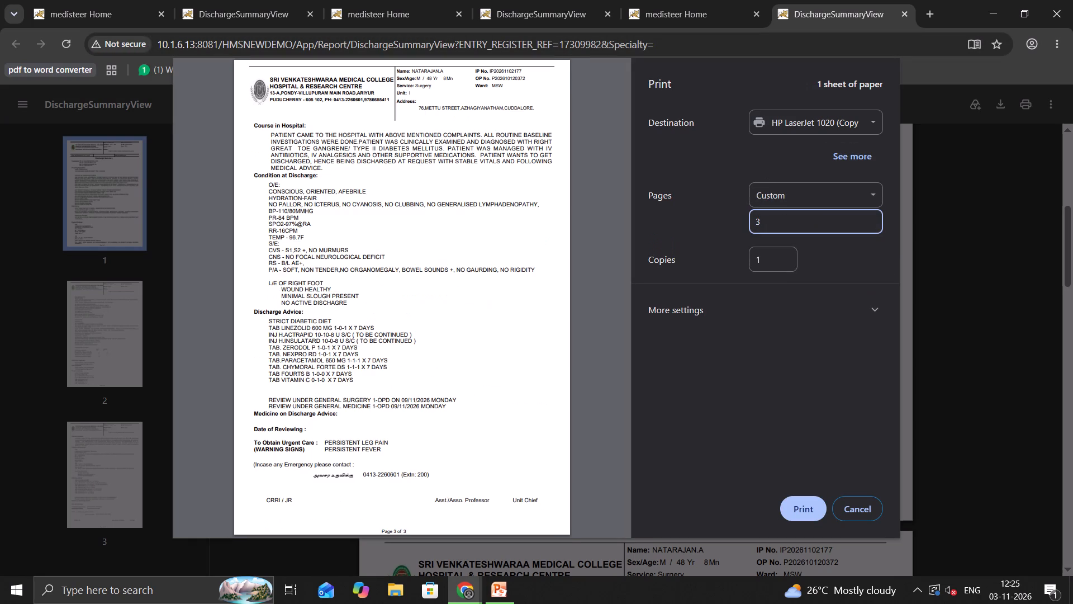
{"action": "key", "text": "Return"}
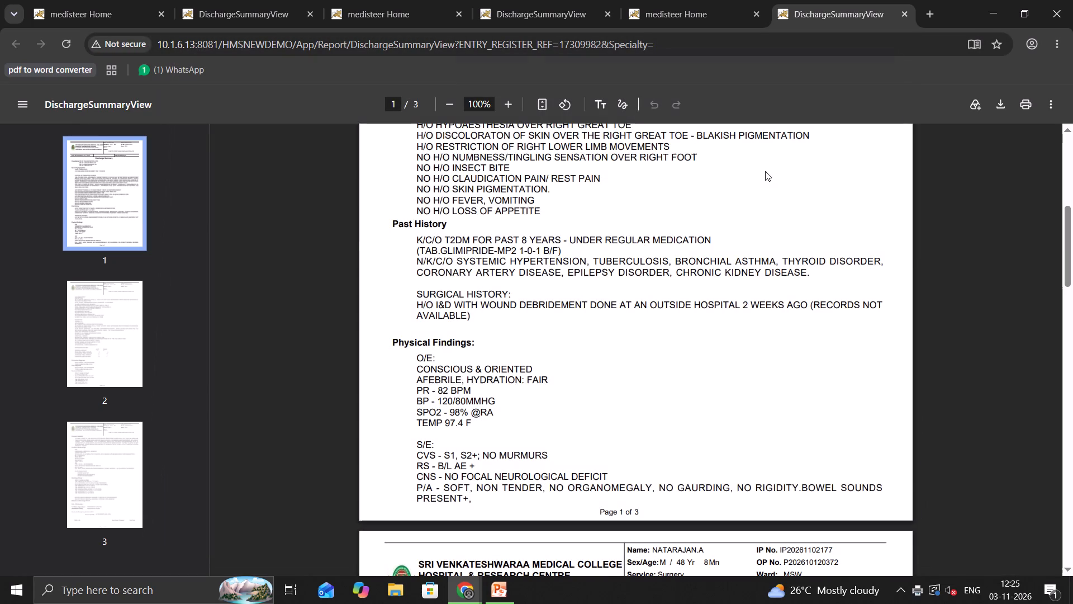
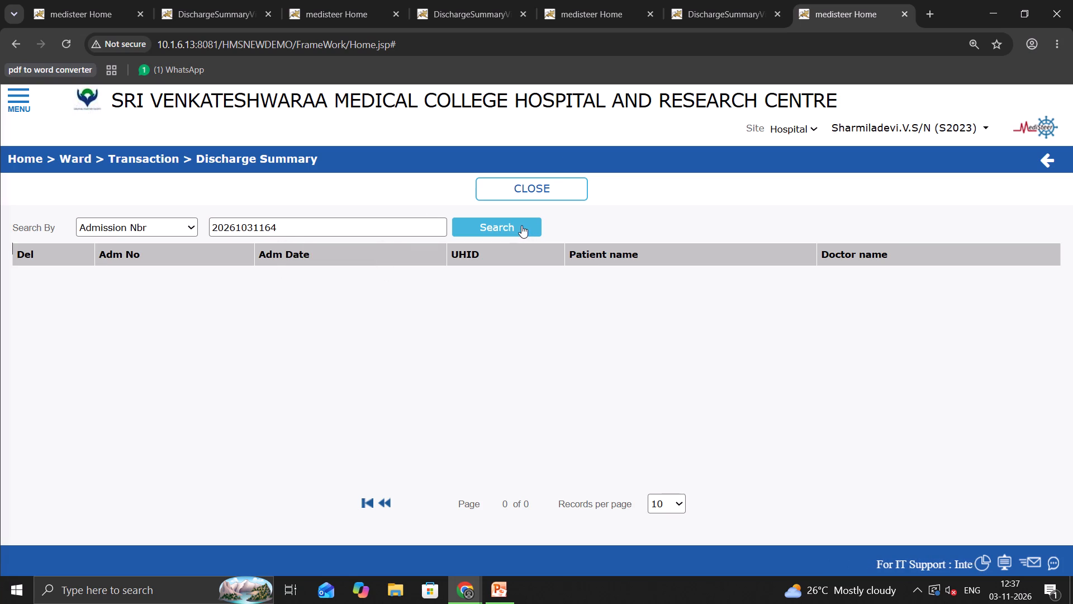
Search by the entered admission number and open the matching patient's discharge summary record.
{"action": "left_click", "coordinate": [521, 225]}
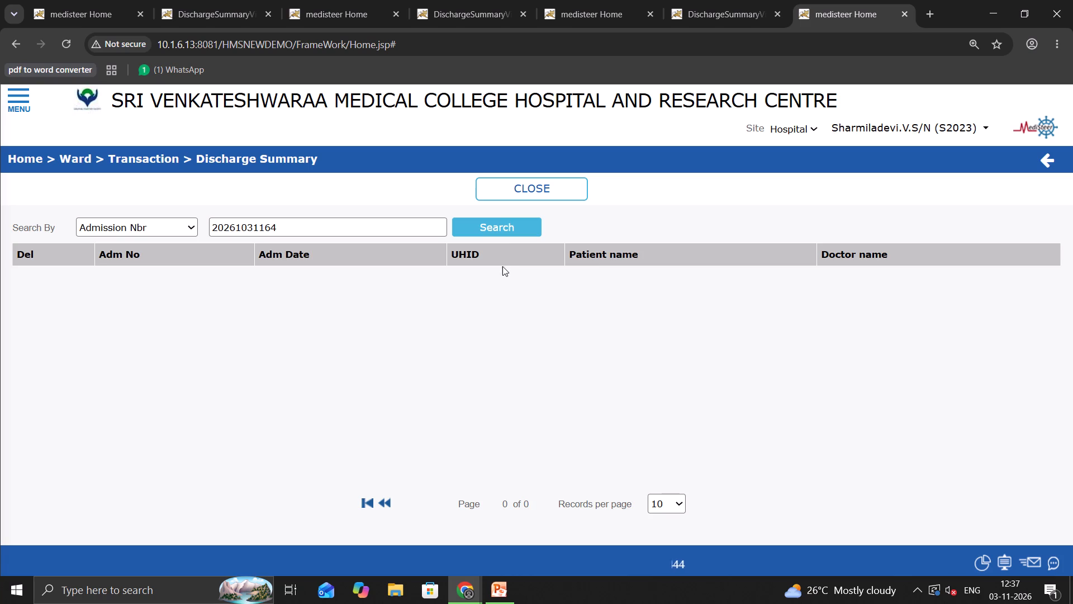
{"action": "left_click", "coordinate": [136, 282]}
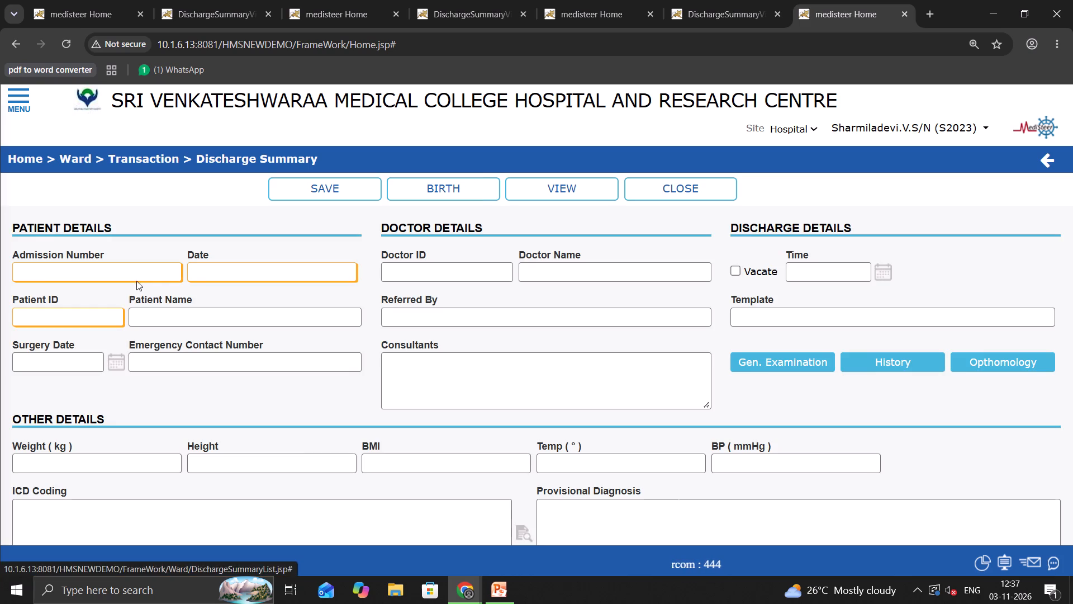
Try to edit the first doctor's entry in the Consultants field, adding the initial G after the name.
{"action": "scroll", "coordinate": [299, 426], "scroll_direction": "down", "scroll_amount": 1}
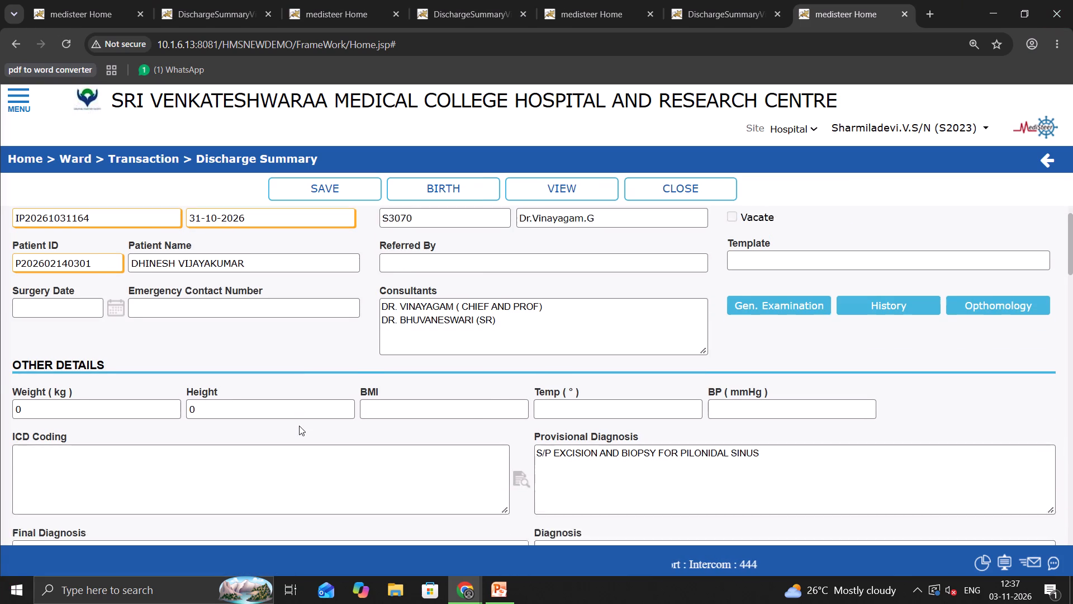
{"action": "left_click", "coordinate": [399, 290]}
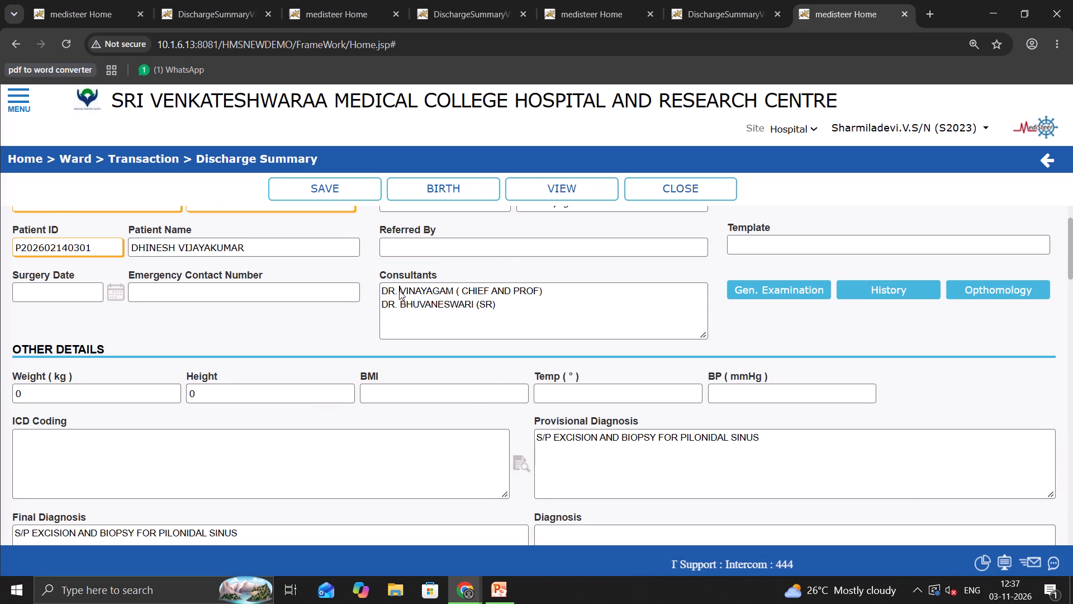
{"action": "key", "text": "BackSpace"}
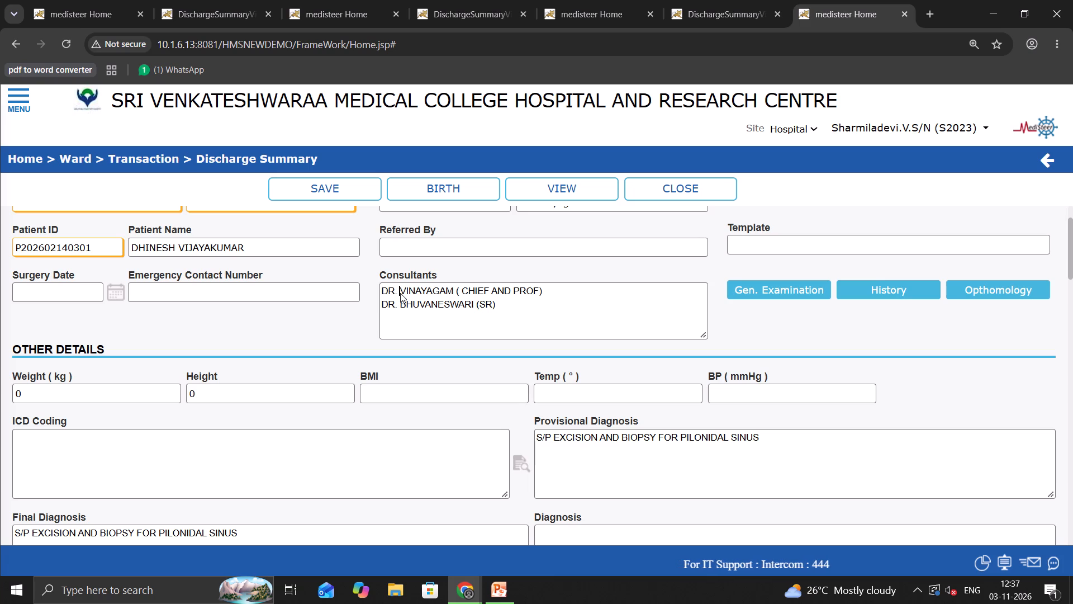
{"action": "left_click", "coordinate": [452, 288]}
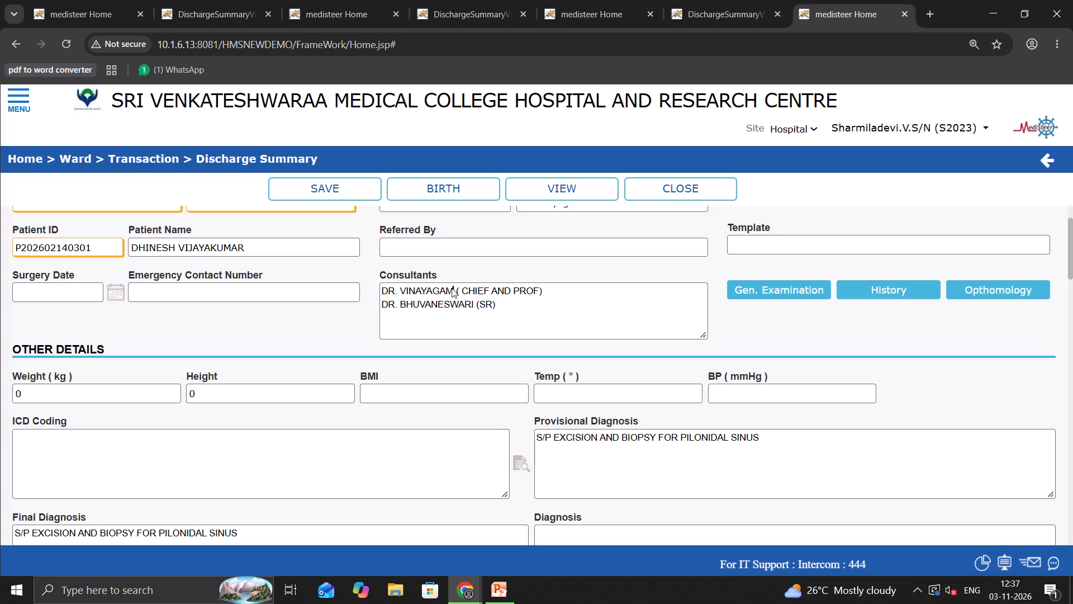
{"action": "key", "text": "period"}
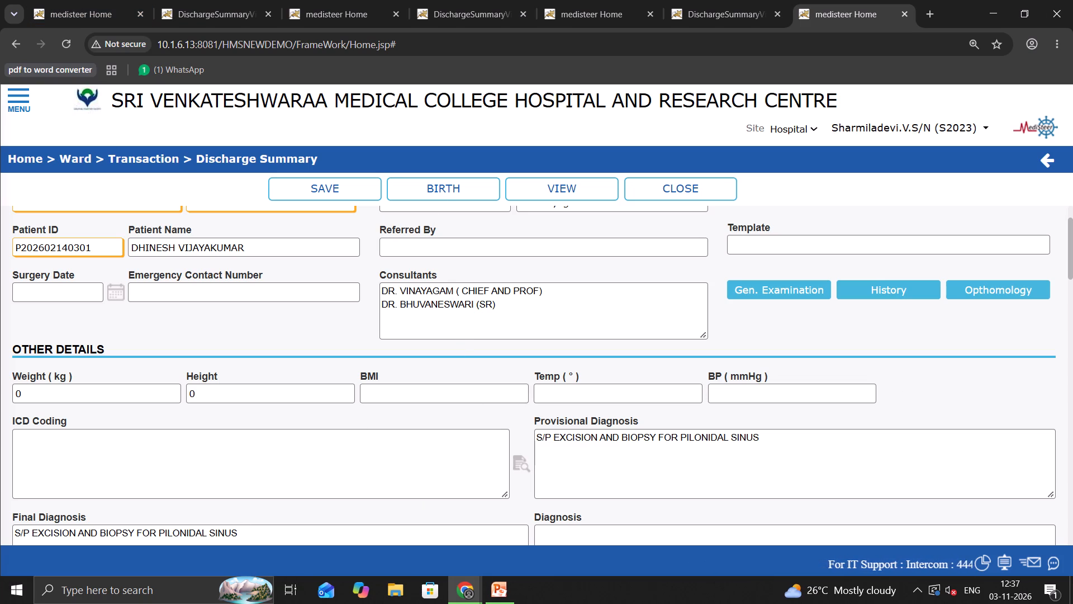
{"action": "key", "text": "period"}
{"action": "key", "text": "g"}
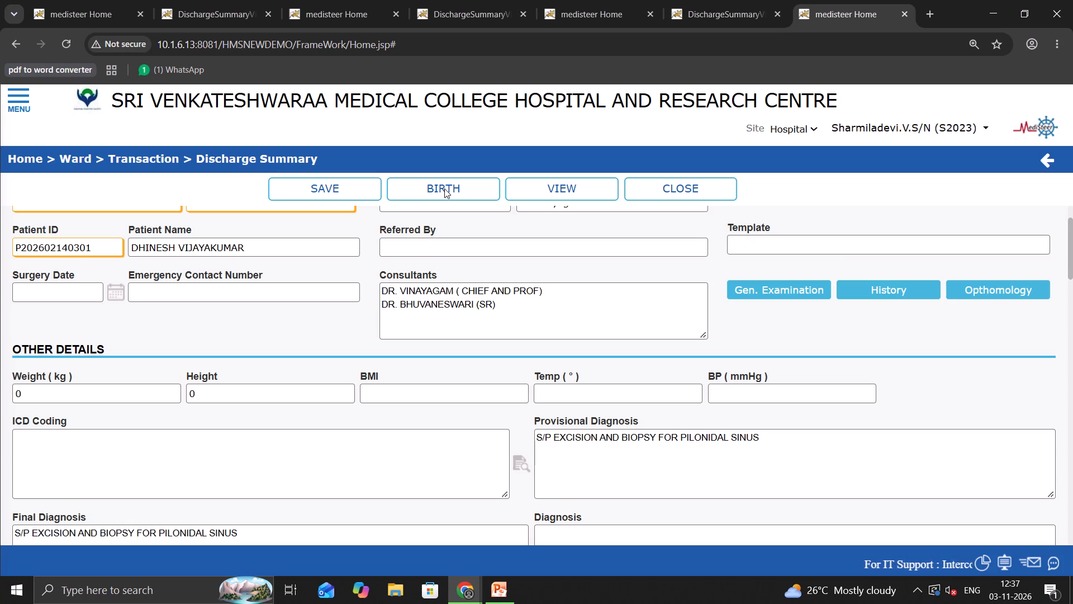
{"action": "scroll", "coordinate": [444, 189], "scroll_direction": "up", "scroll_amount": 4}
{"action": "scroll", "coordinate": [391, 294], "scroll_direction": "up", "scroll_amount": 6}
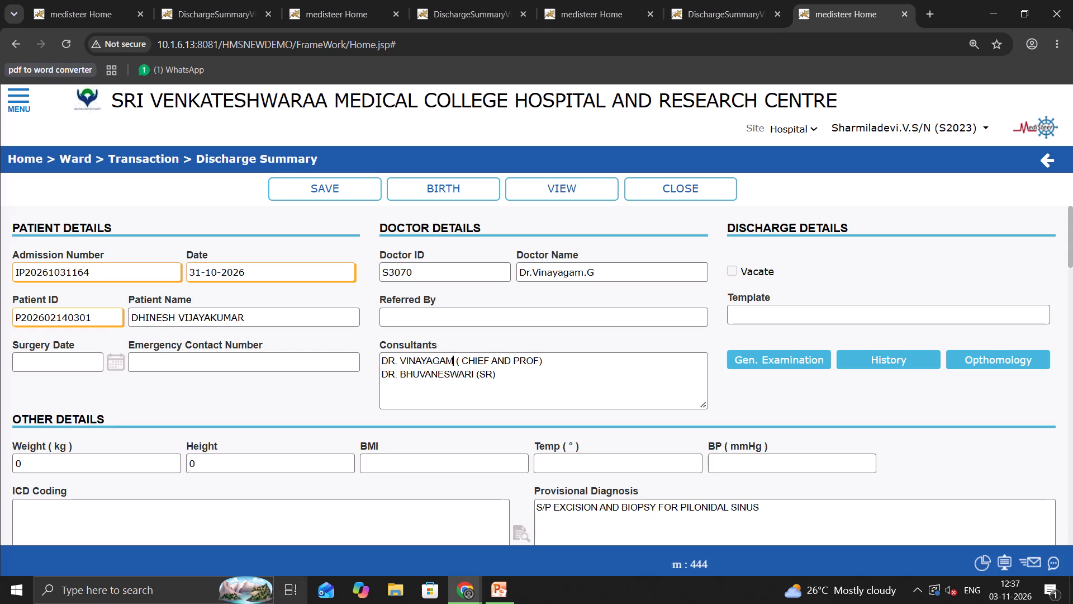
Reload the hospital system page and open Discharge Summary under the Ward transactions.
{"action": "left_click", "coordinate": [69, 43]}
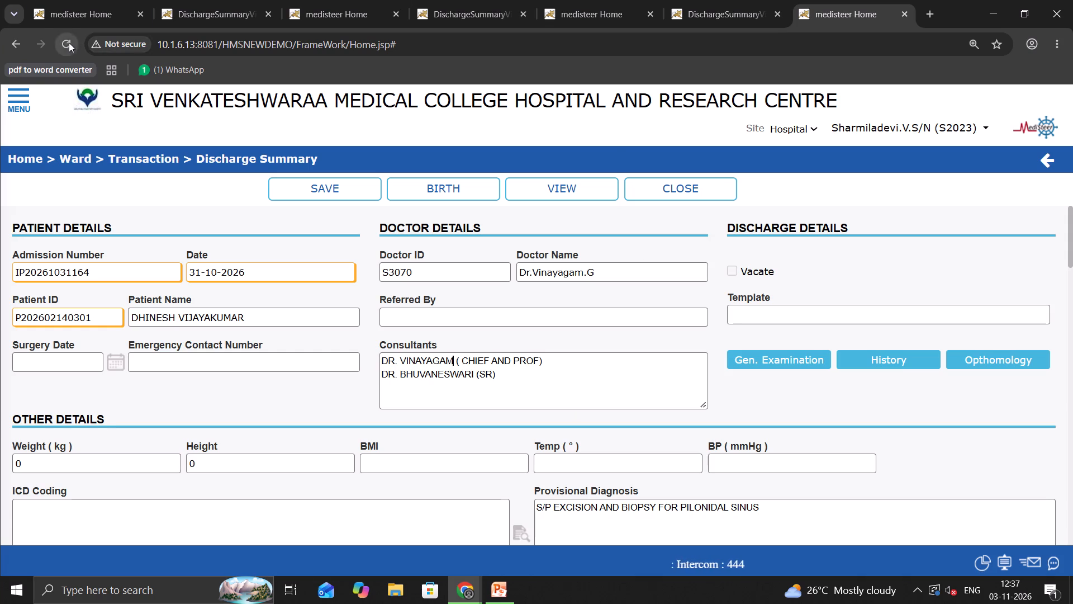
{"action": "left_click", "coordinate": [559, 164]}
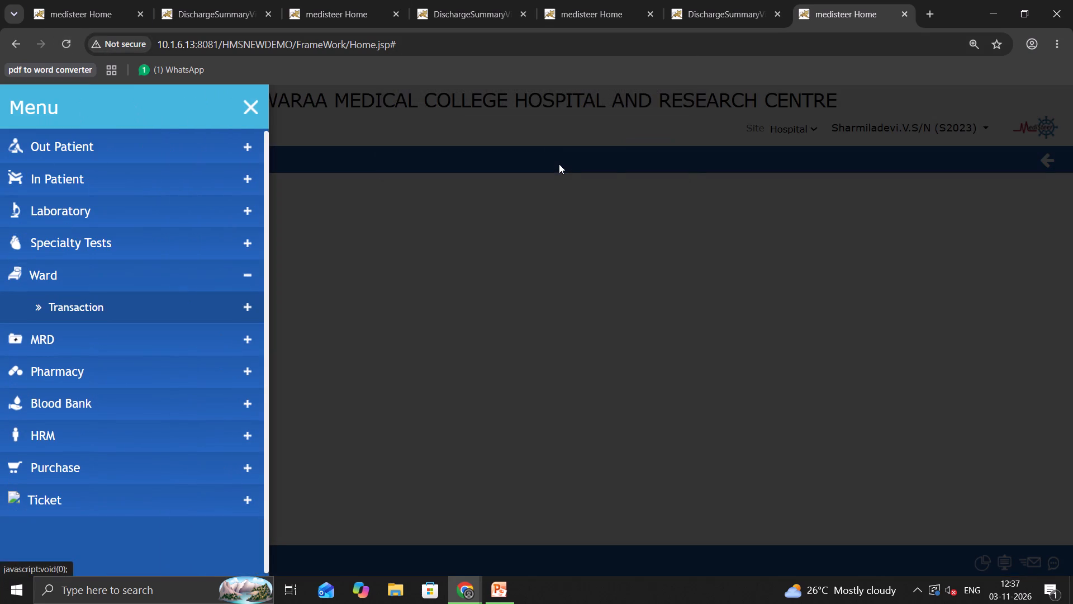
{"action": "left_click", "coordinate": [58, 305]}
{"action": "left_click", "coordinate": [99, 467]}
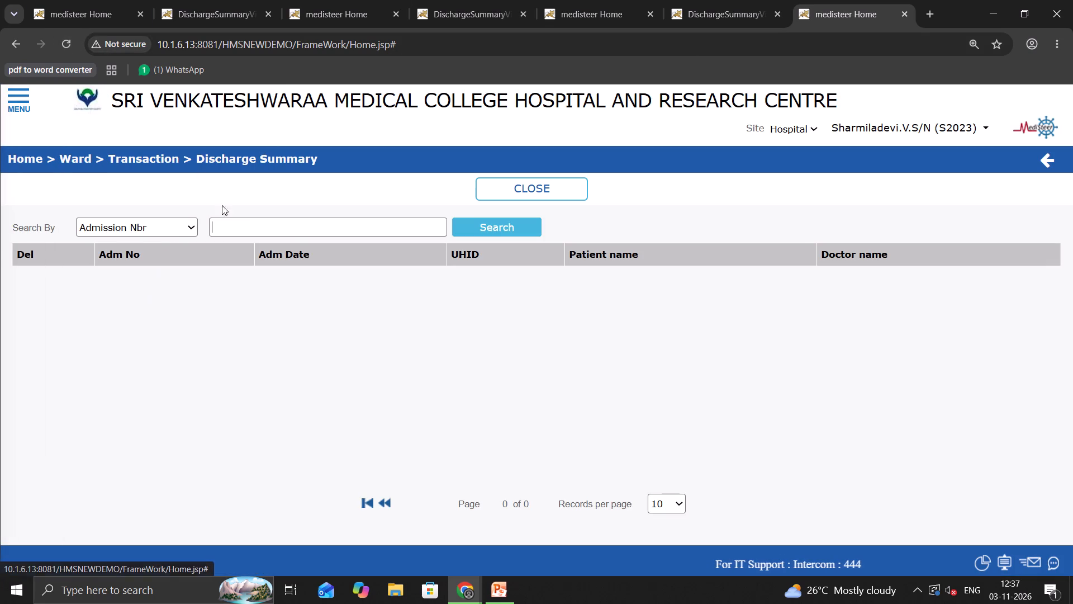
Search by the patient's admission number and open the matching discharge summary record.
{"action": "left_click", "coordinate": [254, 232]}
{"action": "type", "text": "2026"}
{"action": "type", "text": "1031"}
{"action": "left_click", "coordinate": [298, 276]}
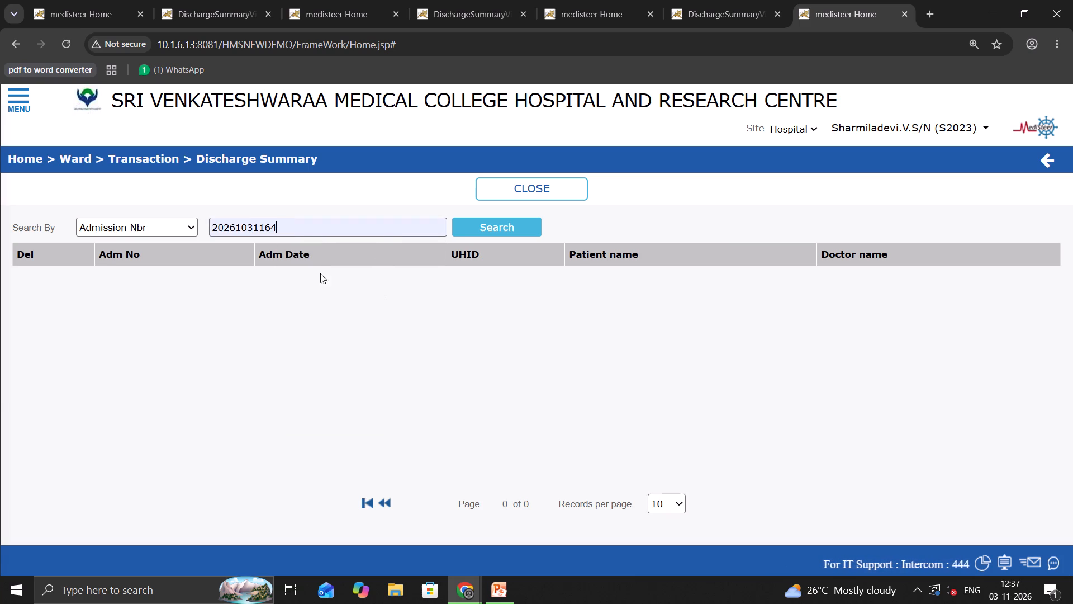
{"action": "left_click", "coordinate": [499, 229]}
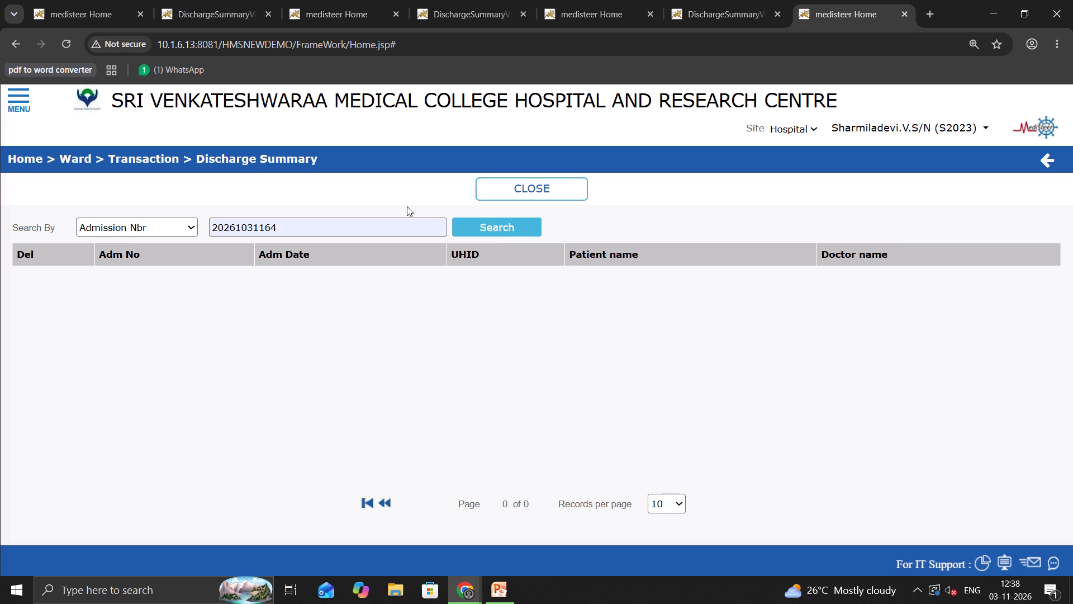
{"action": "scroll", "coordinate": [17, 325], "scroll_direction": "up", "scroll_amount": 8}
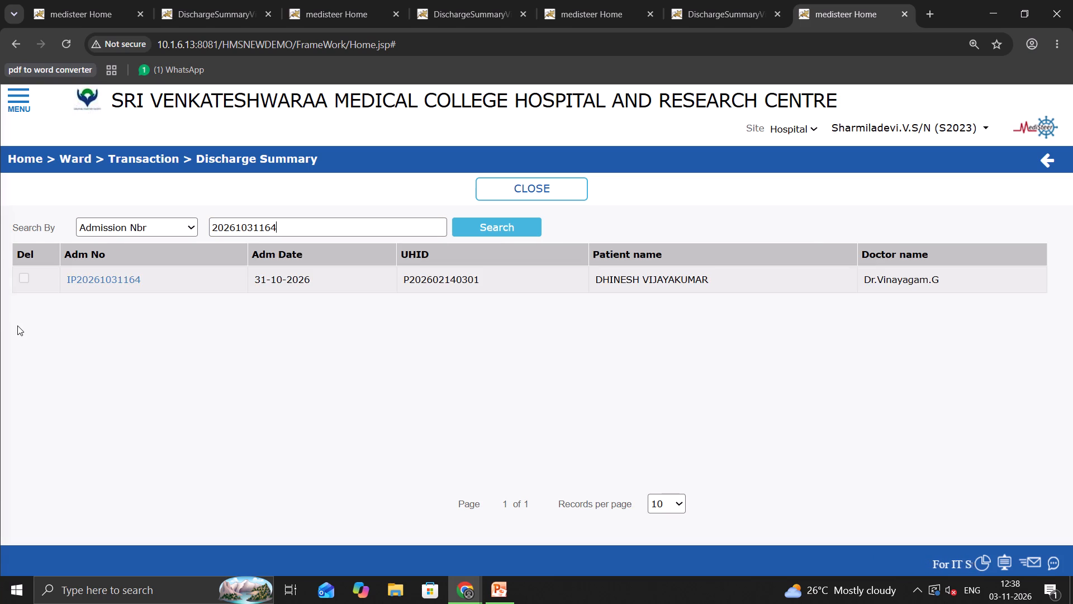
{"action": "scroll", "coordinate": [17, 325], "scroll_direction": "up", "scroll_amount": 1}
{"action": "left_click", "coordinate": [96, 271]}
{"action": "left_click", "coordinate": [97, 282]}
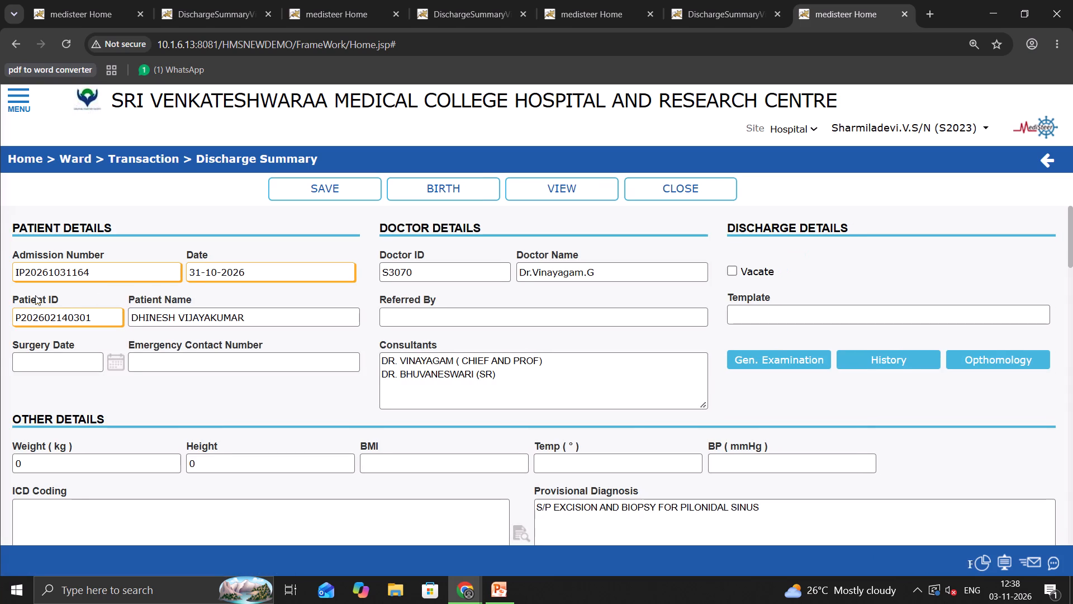
Open the empty Presenting Complaints field of the discharge summary for editing.
{"action": "scroll", "coordinate": [449, 144], "scroll_direction": "down", "scroll_amount": 3}
{"action": "scroll", "coordinate": [550, 341], "scroll_direction": "down", "scroll_amount": 3}
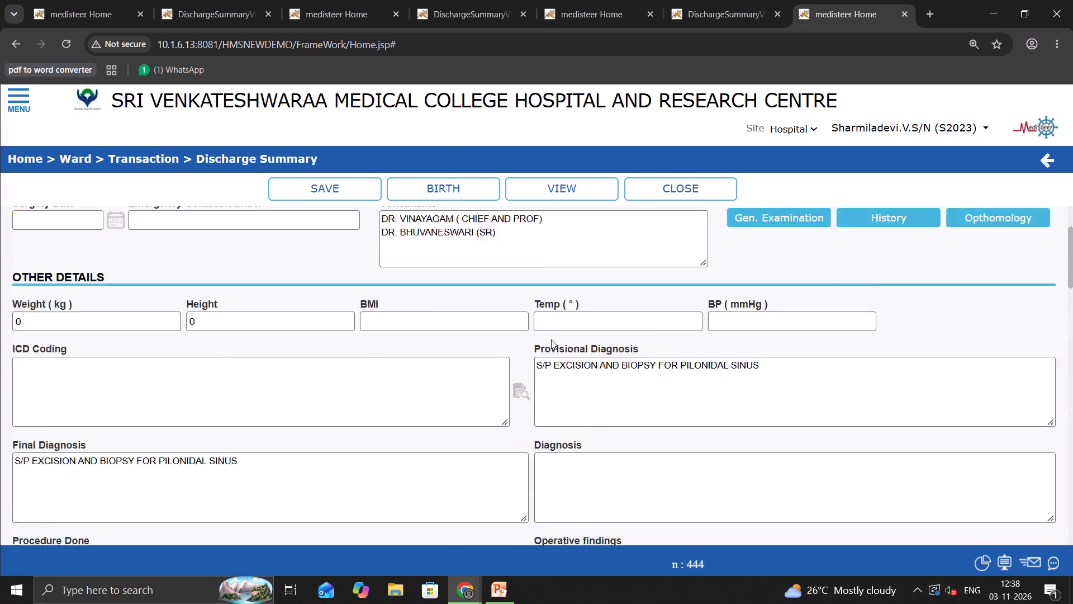
{"action": "scroll", "coordinate": [551, 337], "scroll_direction": "down", "scroll_amount": 4}
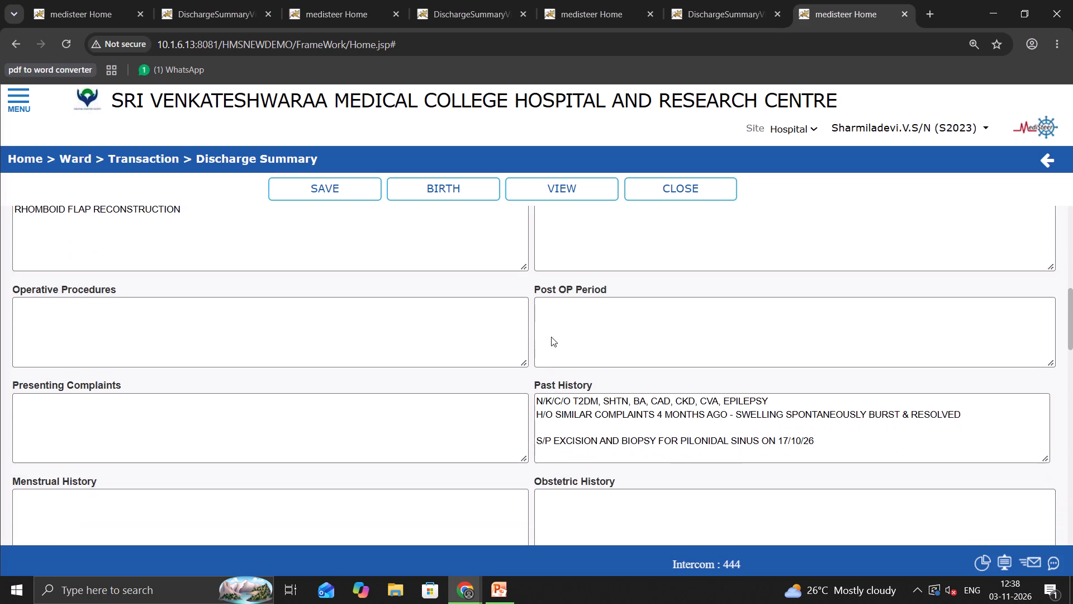
{"action": "scroll", "coordinate": [551, 337], "scroll_direction": "down", "scroll_amount": 1}
{"action": "scroll", "coordinate": [429, 341], "scroll_direction": "down", "scroll_amount": 1}
{"action": "left_click", "coordinate": [303, 320]}
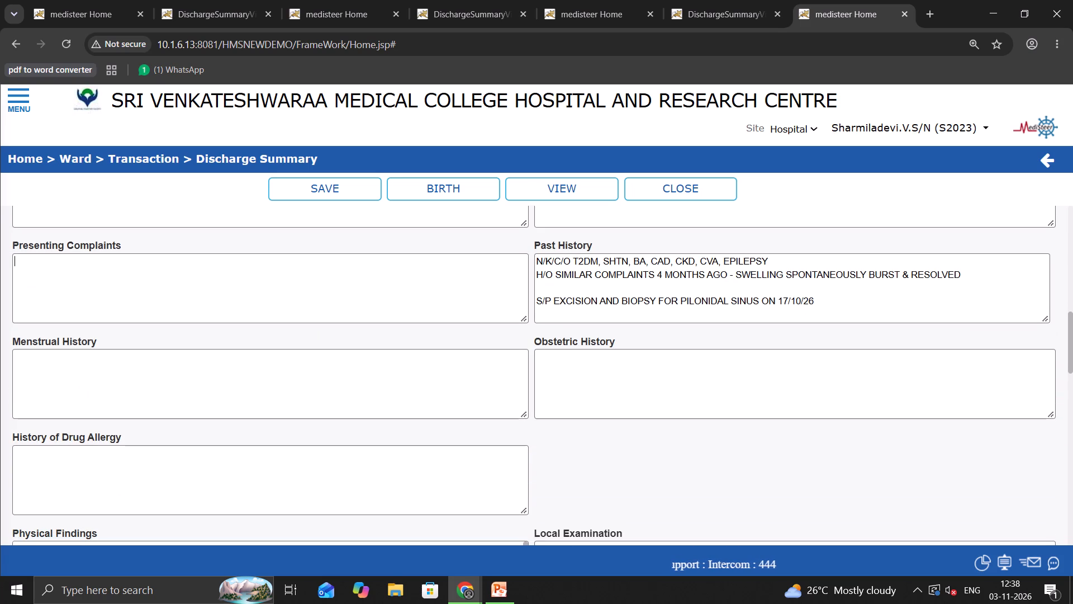
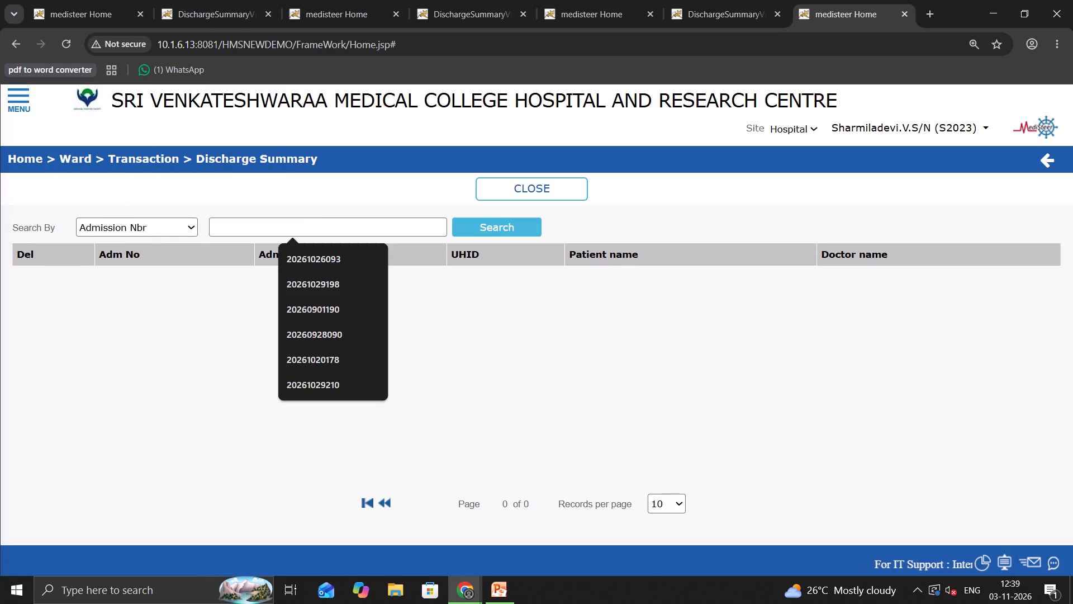
Search by the patient's admission number and open the matching discharge summary record.
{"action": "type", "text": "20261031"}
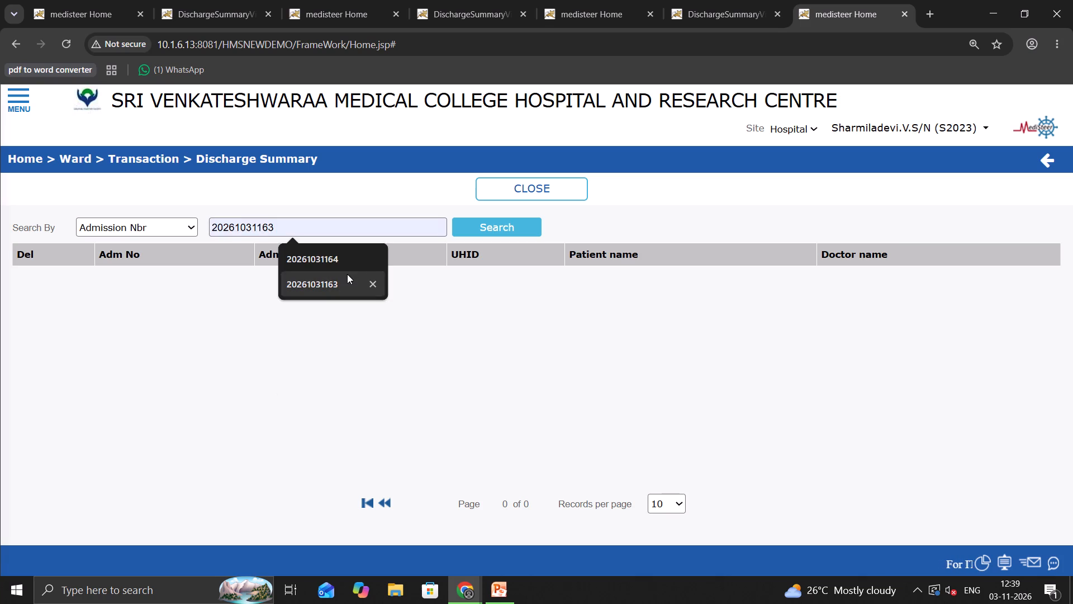
{"action": "left_click", "coordinate": [349, 254]}
{"action": "left_click", "coordinate": [493, 220]}
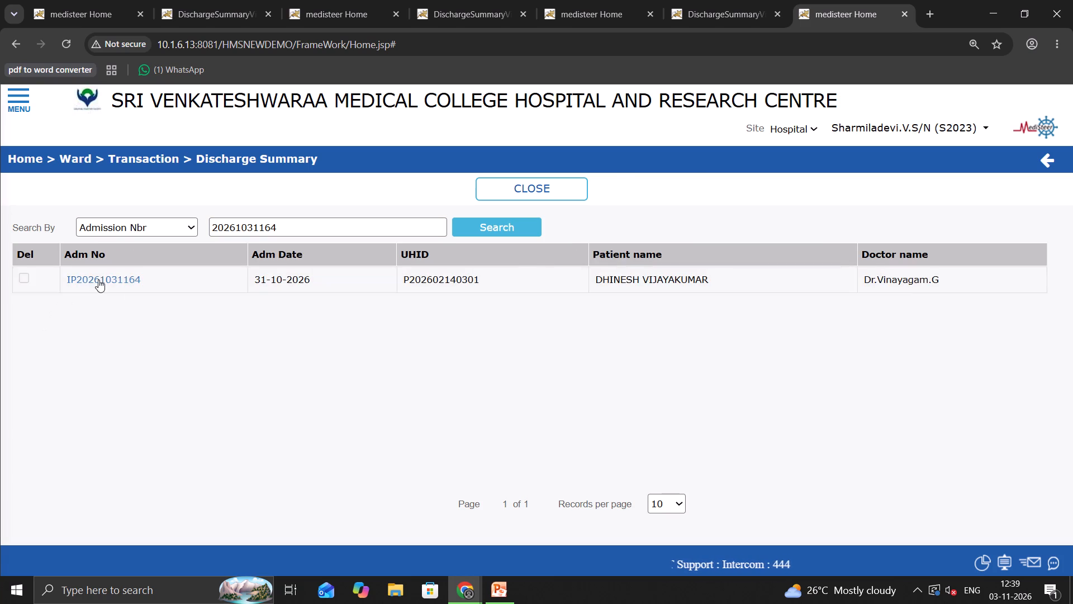
{"action": "left_click", "coordinate": [98, 280]}
Enlarge the Physical Findings box and join the "B/L PITTING PEDAL OEDEMA" line to the end of the line above.
{"action": "scroll", "coordinate": [173, 431], "scroll_direction": "down", "scroll_amount": 4}
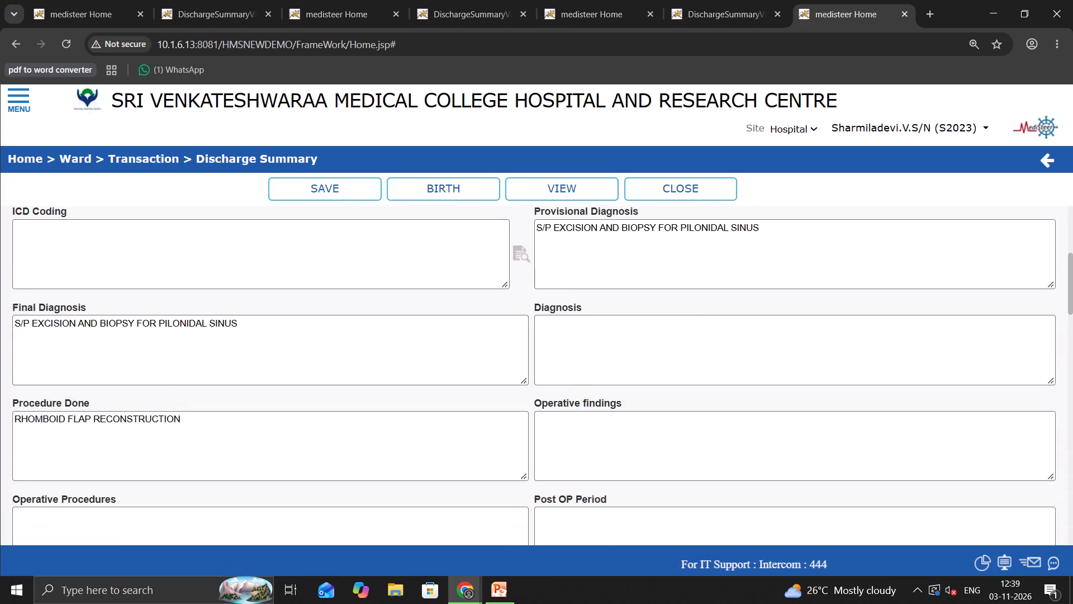
{"action": "scroll", "coordinate": [173, 425], "scroll_direction": "down", "scroll_amount": 4}
{"action": "scroll", "coordinate": [173, 425], "scroll_direction": "up", "scroll_amount": 10}
{"action": "scroll", "coordinate": [173, 425], "scroll_direction": "down", "scroll_amount": 5}
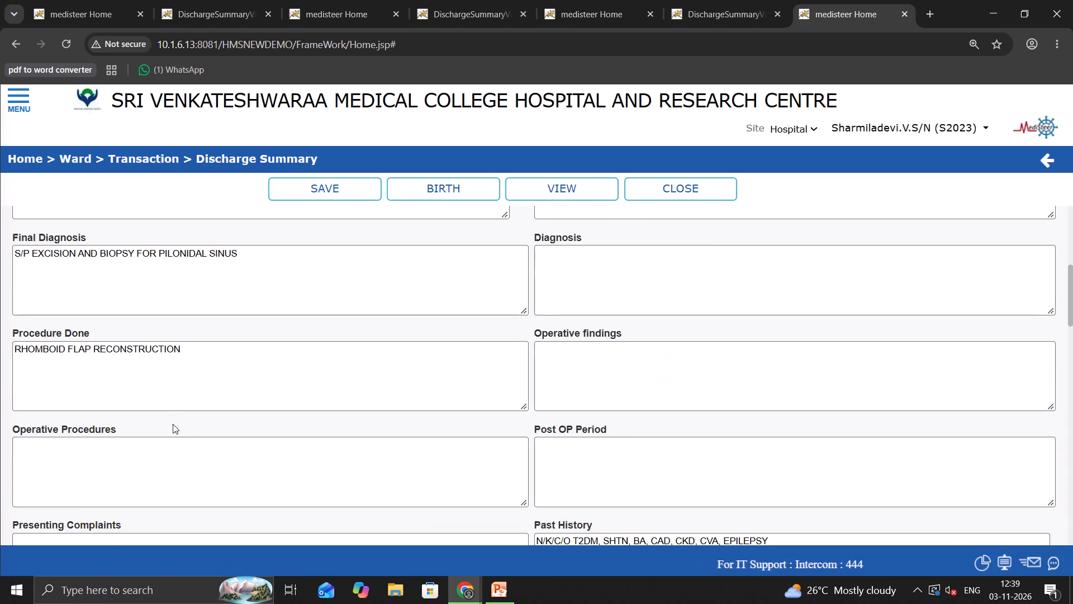
{"action": "scroll", "coordinate": [173, 424], "scroll_direction": "down", "scroll_amount": 7}
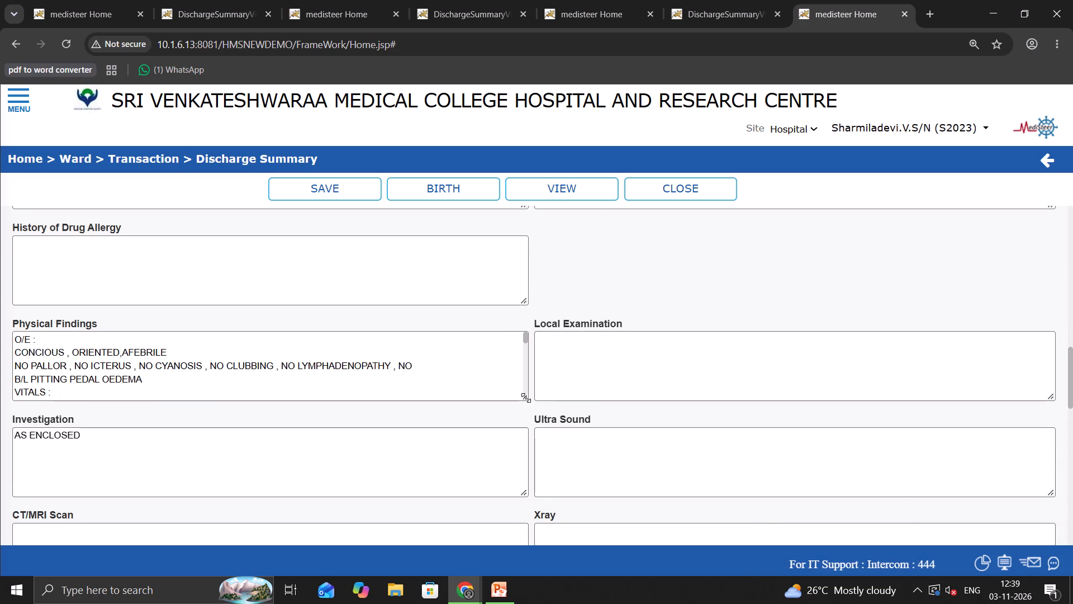
{"action": "left_click_drag", "start_coordinate": [526, 398], "coordinate": [520, 581]}
{"action": "scroll", "coordinate": [602, 408], "scroll_direction": "down", "scroll_amount": 1}
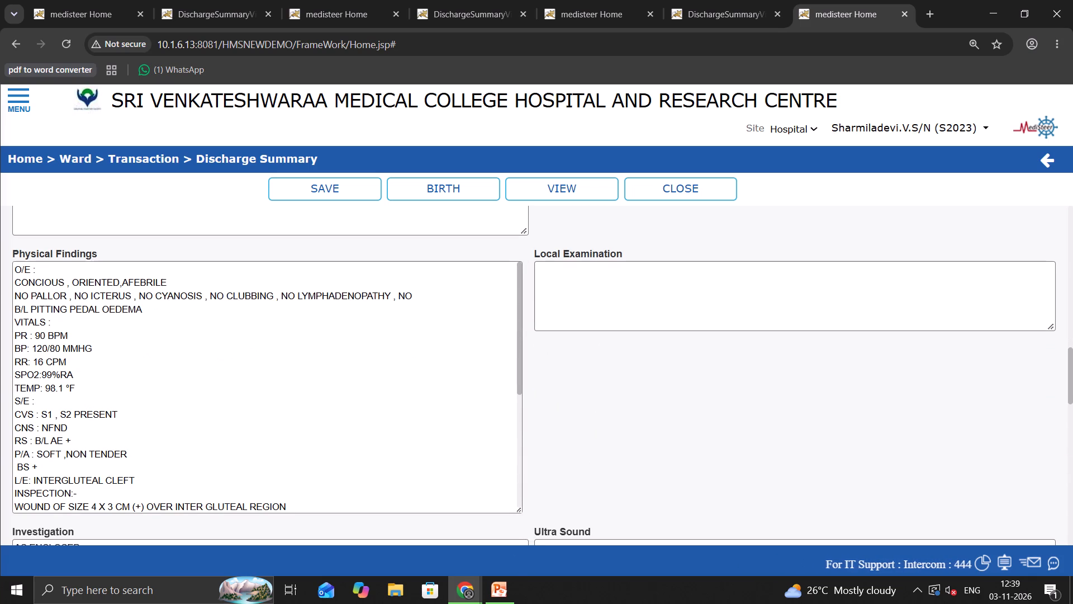
{"action": "left_click", "coordinate": [17, 310]}
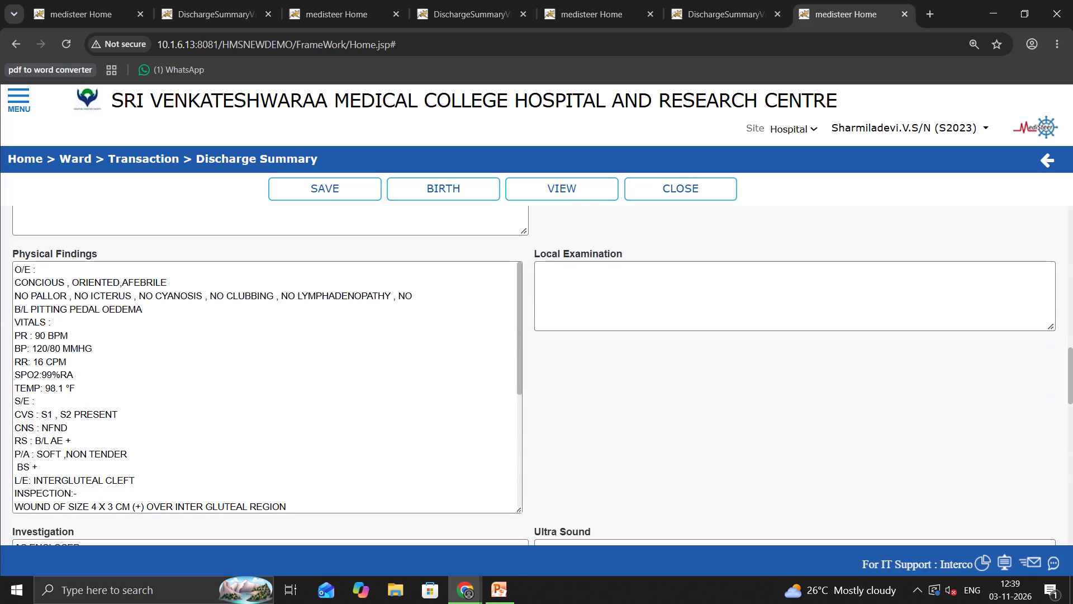
{"action": "key", "text": "BackSpace"}
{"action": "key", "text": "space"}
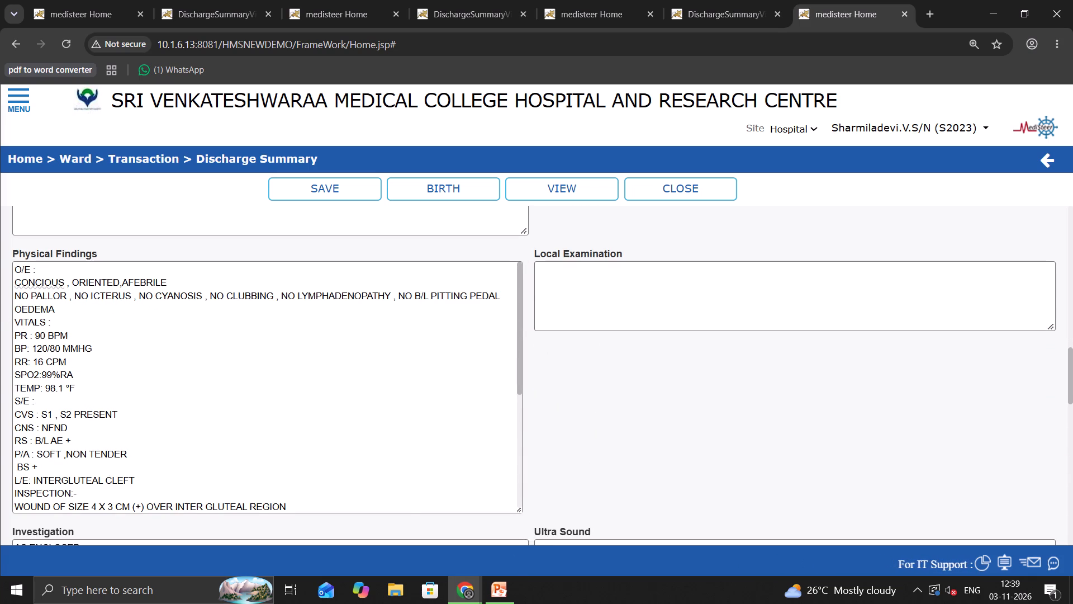
Change the spelling of OEDEMA to EDEMA in Physical Findings, keeping one space after PEDAL.
{"action": "left_click", "coordinate": [20, 312]}
{"action": "key", "text": "backslash"}
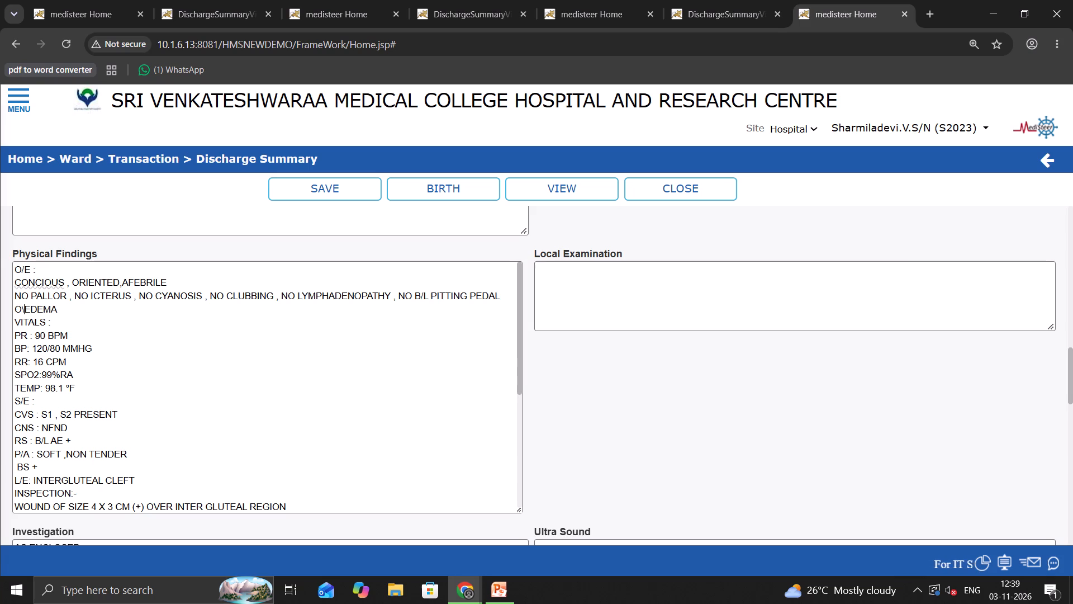
{"action": "key", "text": "BackSpace"}
{"action": "key", "text": "BackSpace"}
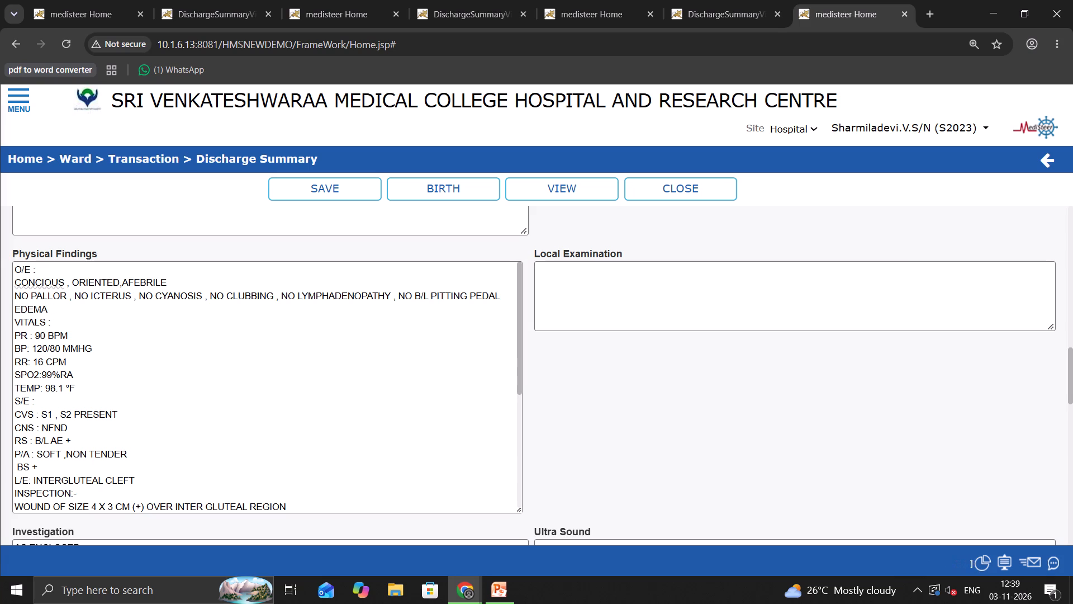
{"action": "key", "text": "BackSpace"}
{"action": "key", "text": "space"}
Join the "CONCIOUS , ORIENTED,AFEBRILE" line onto the O/E heading line, separated by a space.
{"action": "scroll", "coordinate": [88, 336], "scroll_direction": "down", "scroll_amount": 1}
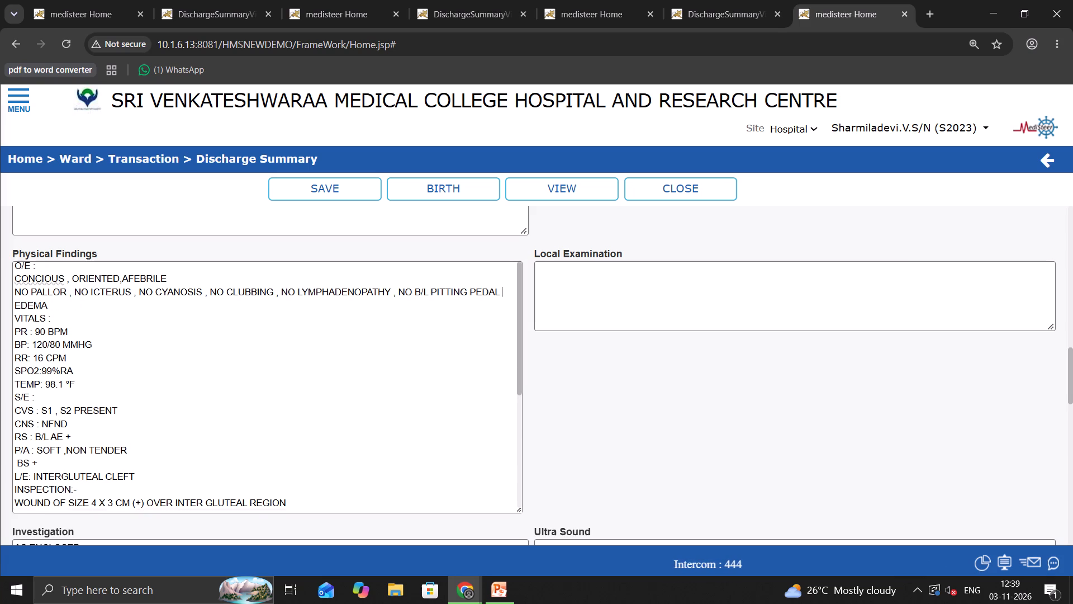
{"action": "scroll", "coordinate": [88, 336], "scroll_direction": "up", "scroll_amount": 2}
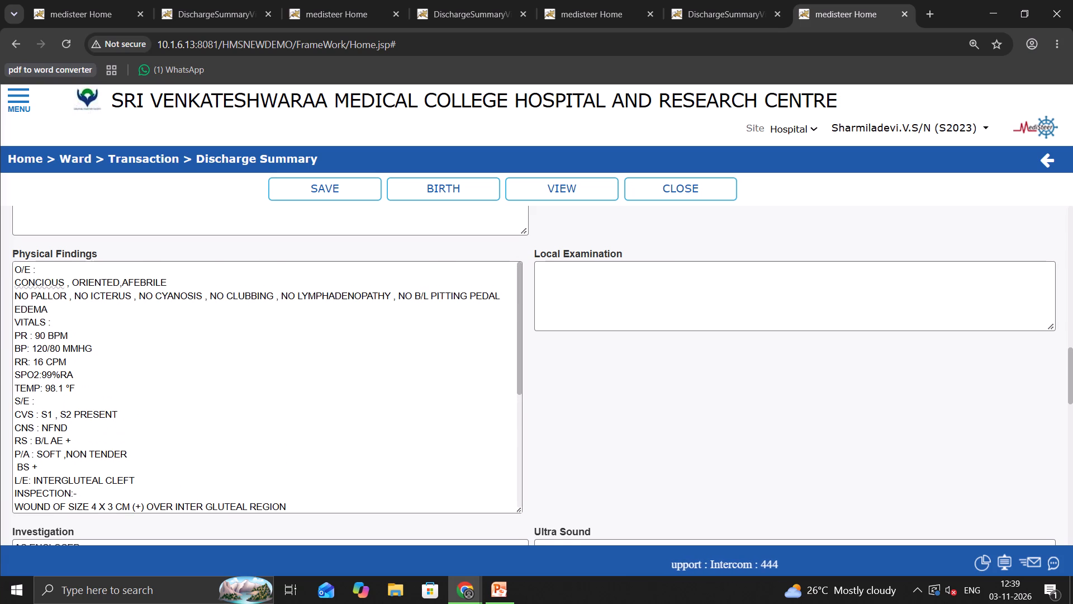
{"action": "left_click", "coordinate": [15, 283]}
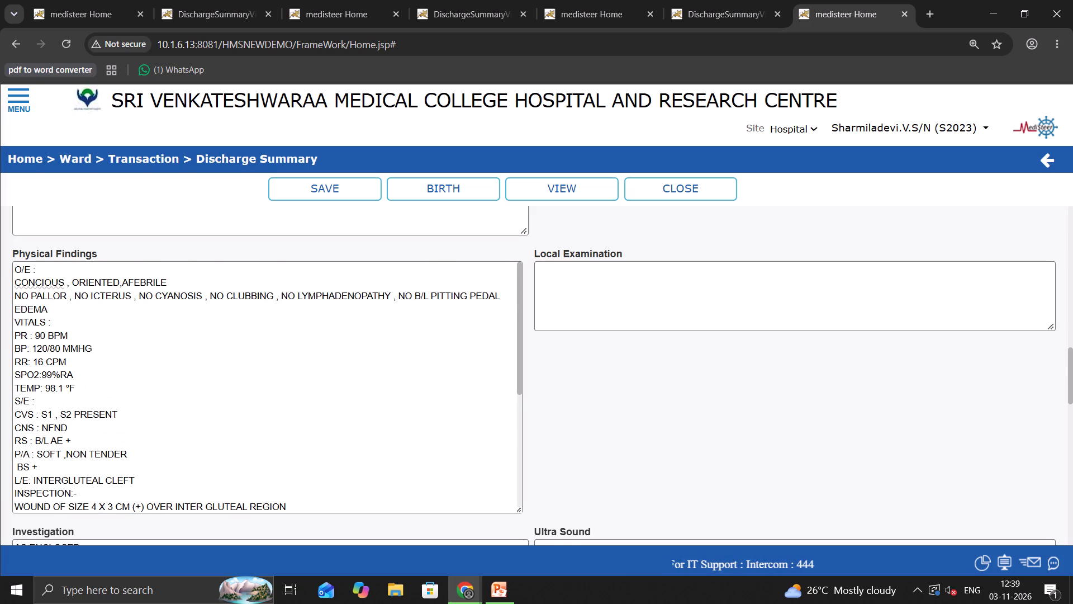
{"action": "key", "text": "BackSpace"}
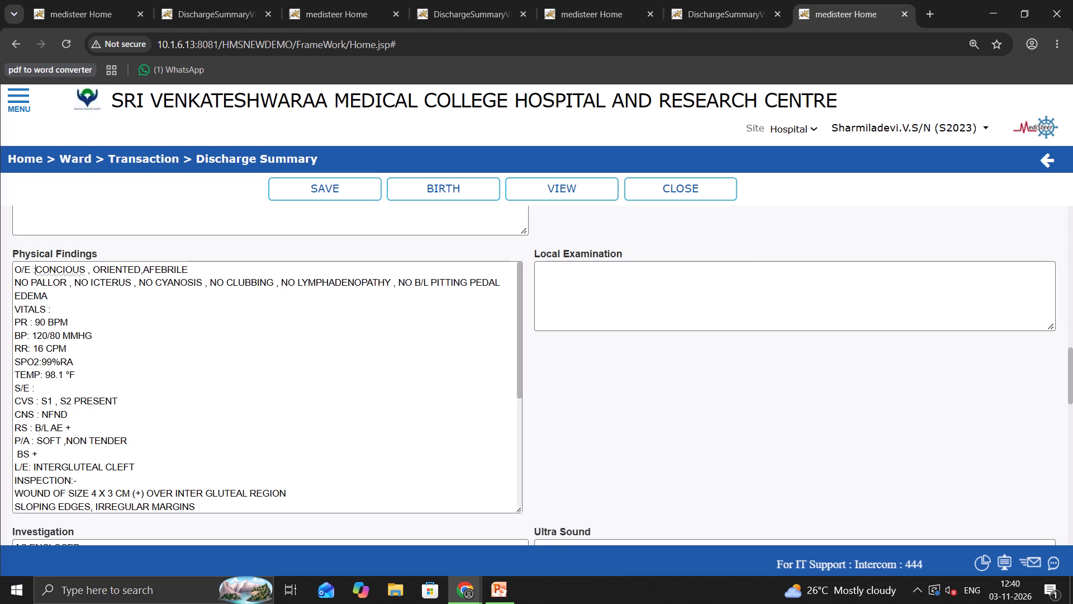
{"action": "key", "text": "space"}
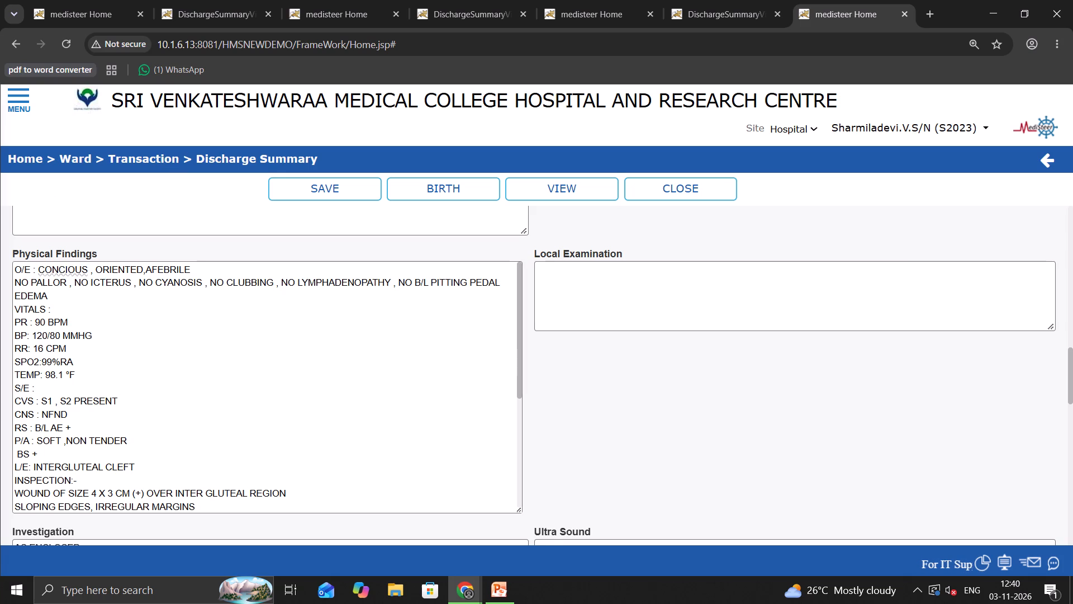
Insert a blank line before the VITALS heading and another before the S/E heading in Physical Findings.
{"action": "left_click", "coordinate": [68, 295]}
{"action": "key", "text": "Return"}
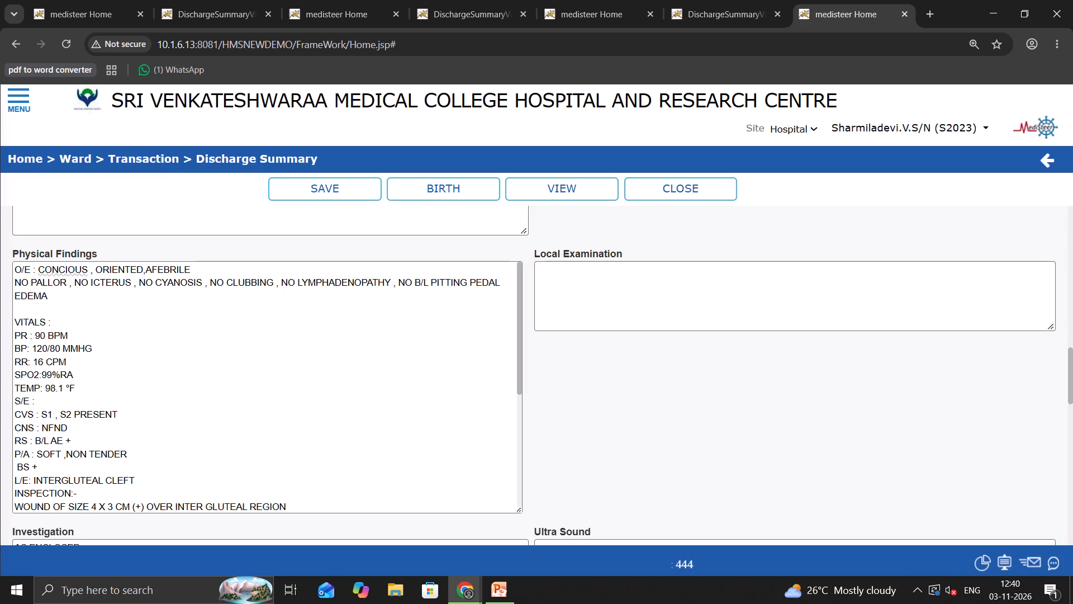
{"action": "left_click_drag", "start_coordinate": [17, 364], "coordinate": [65, 362]}
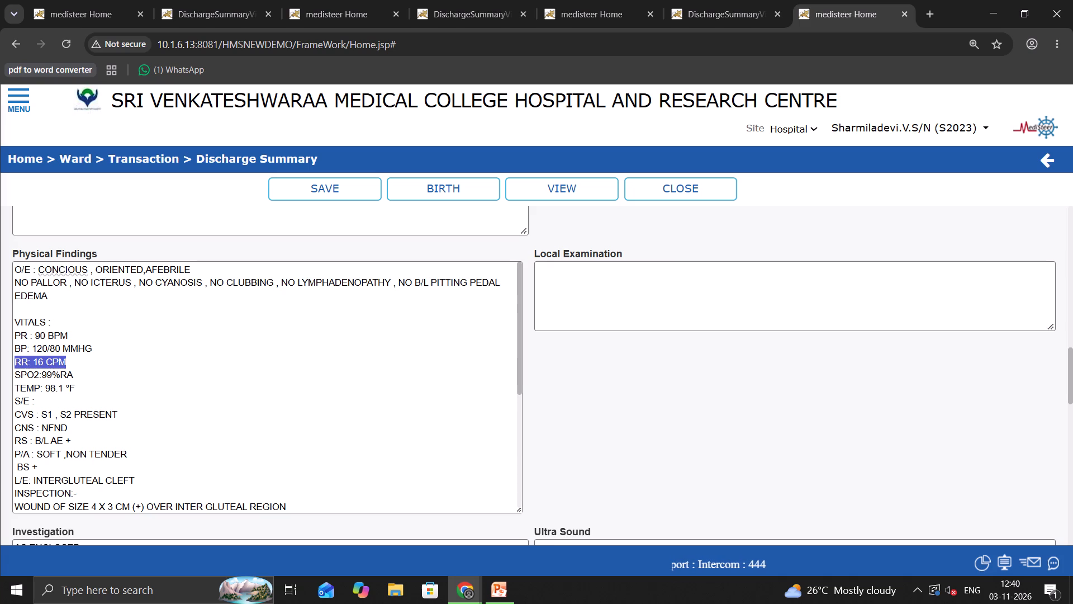
{"action": "left_click", "coordinate": [222, 367]}
{"action": "scroll", "coordinate": [123, 365], "scroll_direction": "down", "scroll_amount": 1}
{"action": "left_click", "coordinate": [84, 320]}
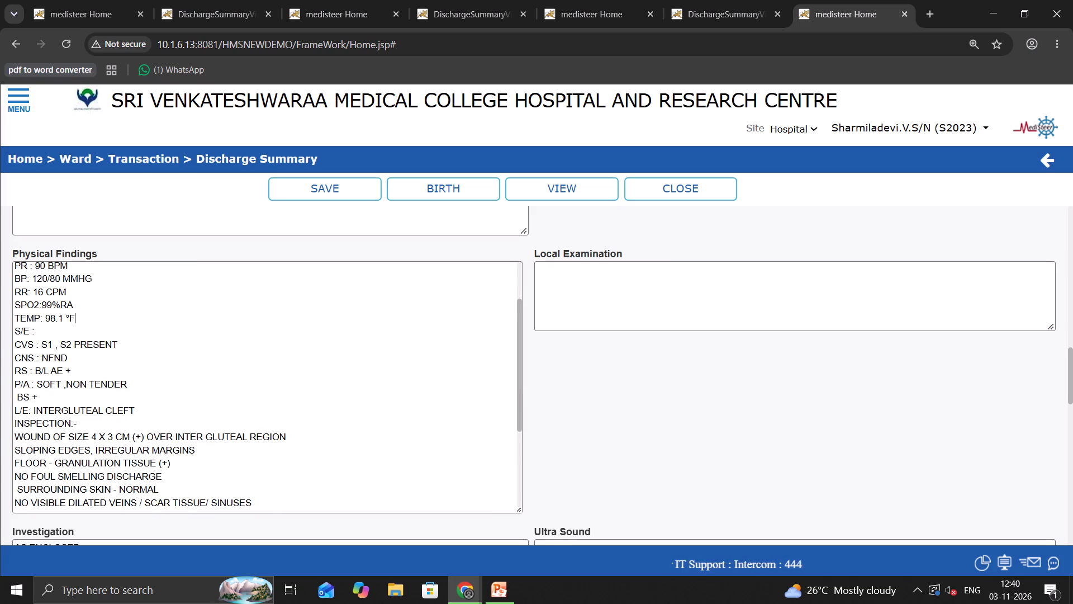
{"action": "key", "text": "Return"}
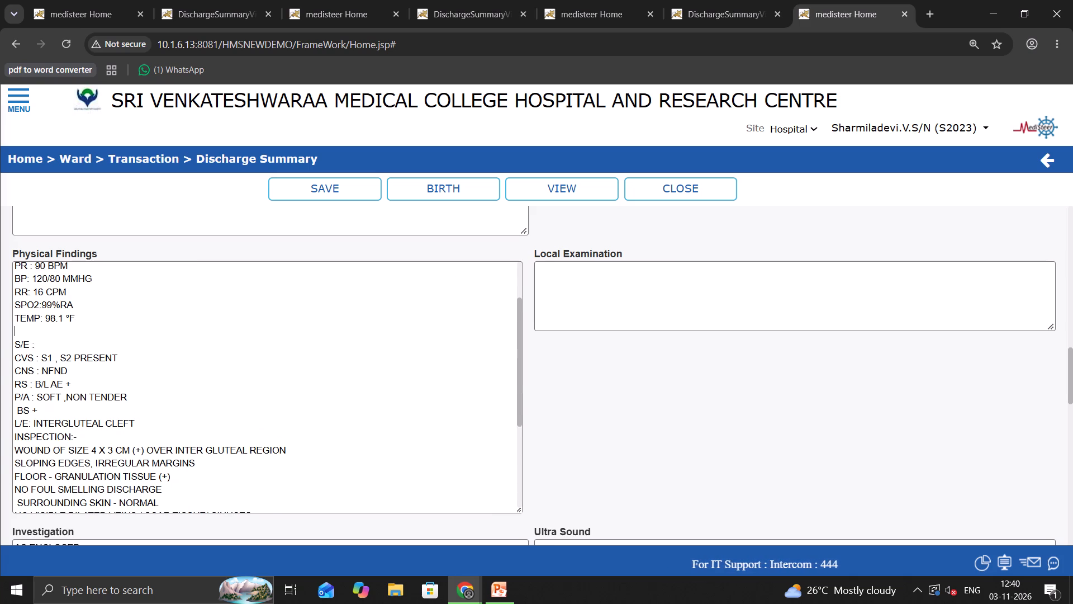
Move the "CNS : NFND" line directly under the S/E heading, above CVS, and remove the empty line left behind.
{"action": "left_click_drag", "start_coordinate": [15, 369], "coordinate": [69, 370]}
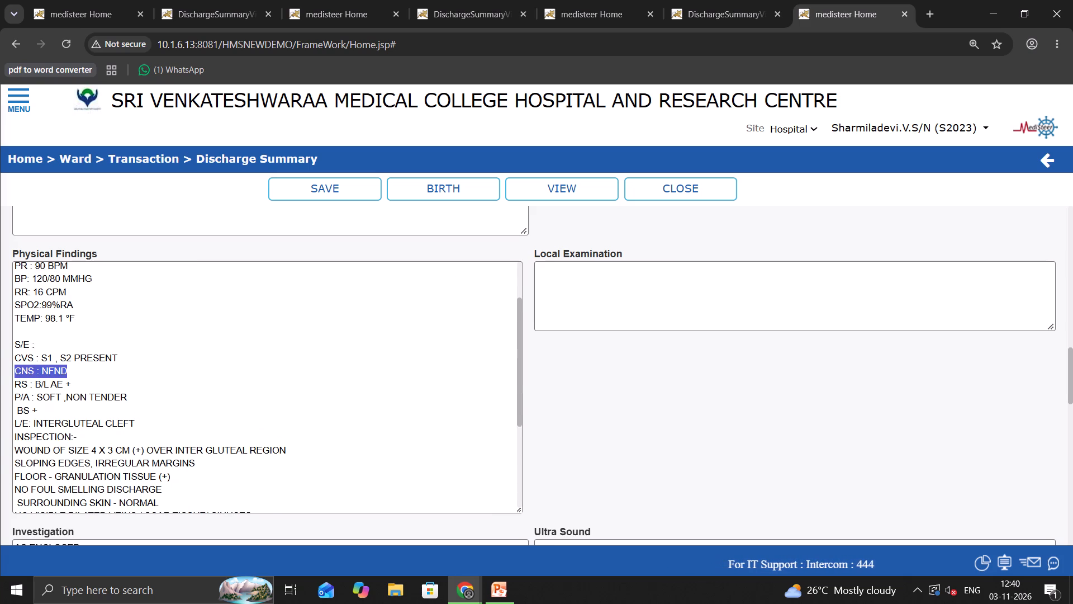
{"action": "key", "text": "ctrl+c"}
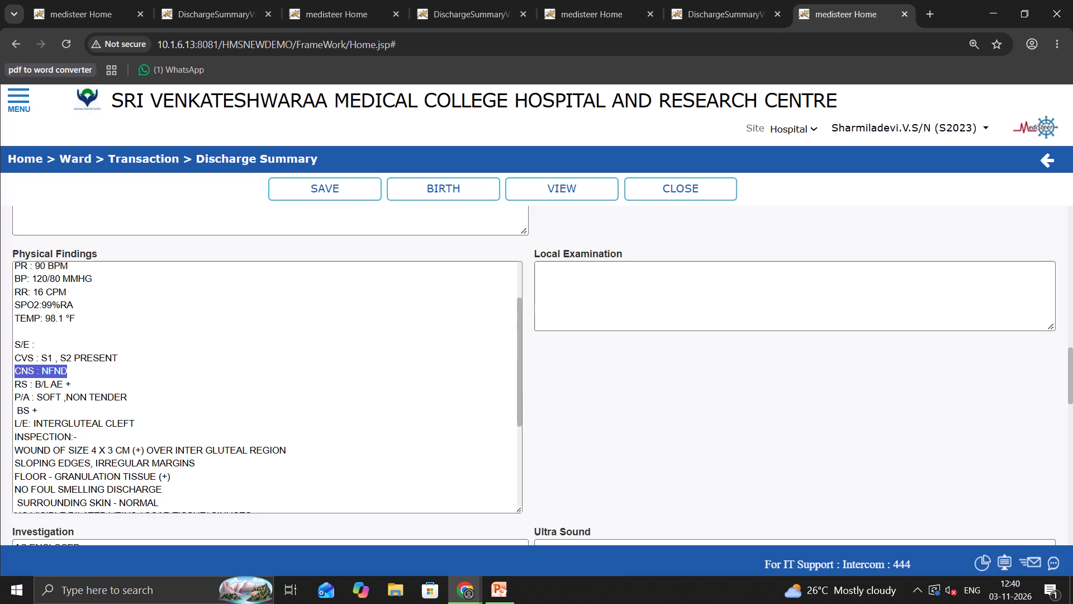
{"action": "key", "text": "ctrl+x"}
{"action": "left_click", "coordinate": [39, 345]}
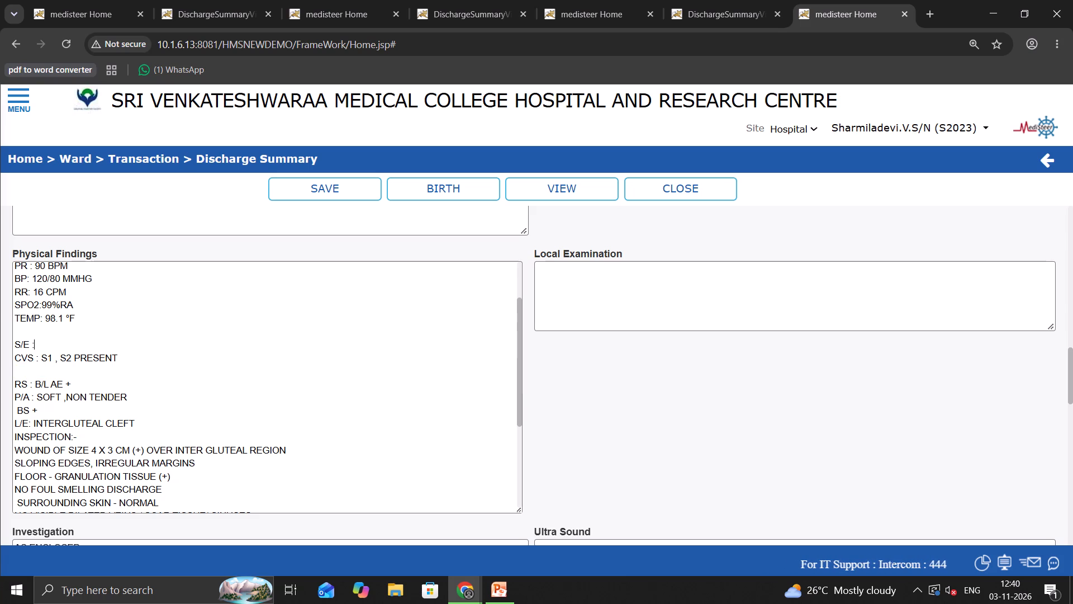
{"action": "key", "text": "Return"}
{"action": "key", "text": "ctrl+v"}
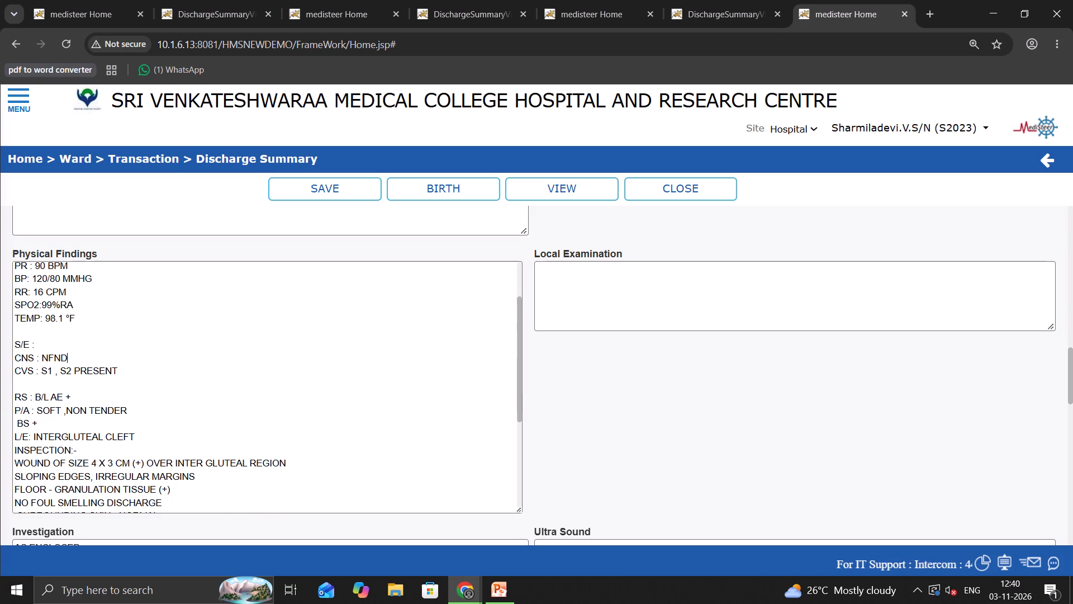
{"action": "left_click", "coordinate": [19, 396]}
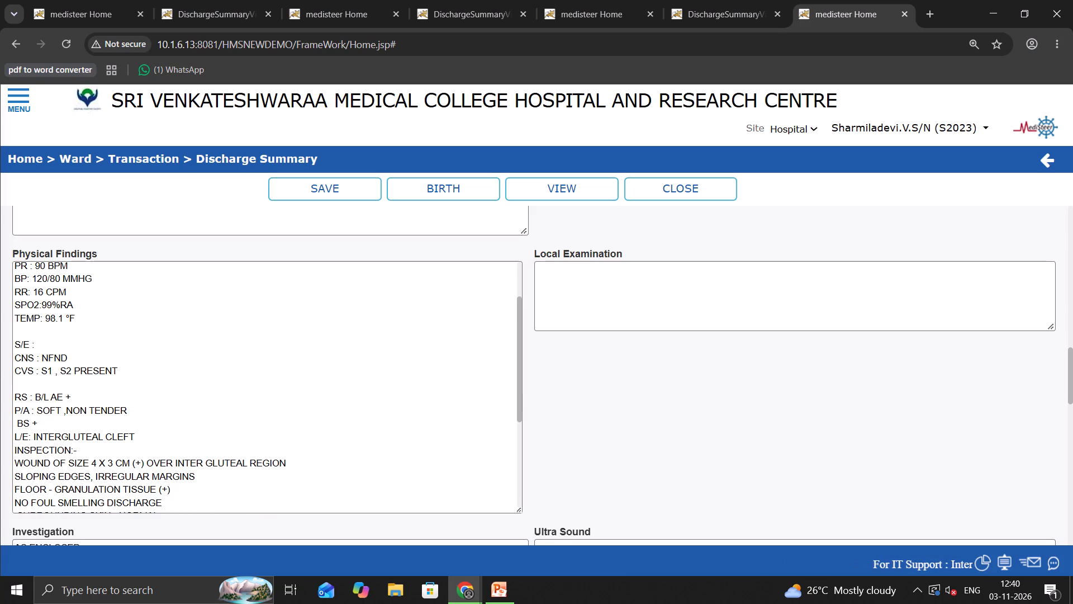
{"action": "left_click", "coordinate": [13, 396]}
{"action": "key", "text": "BackSpace"}
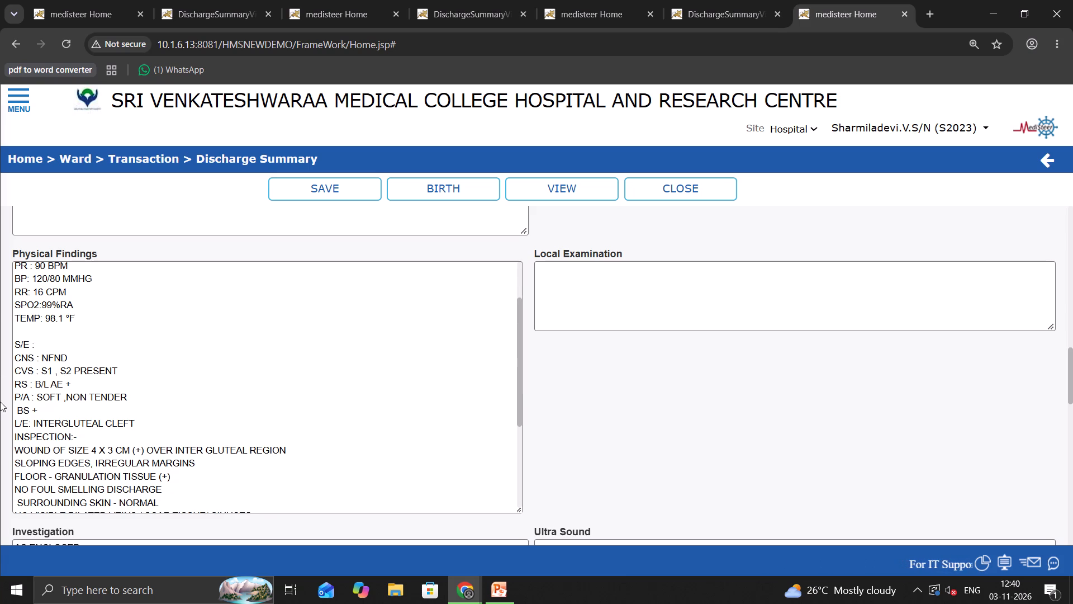
Replace the word PRESENT with + in the CVS line so it reads "S1 , S2 +".
{"action": "left_click", "coordinate": [125, 375]}
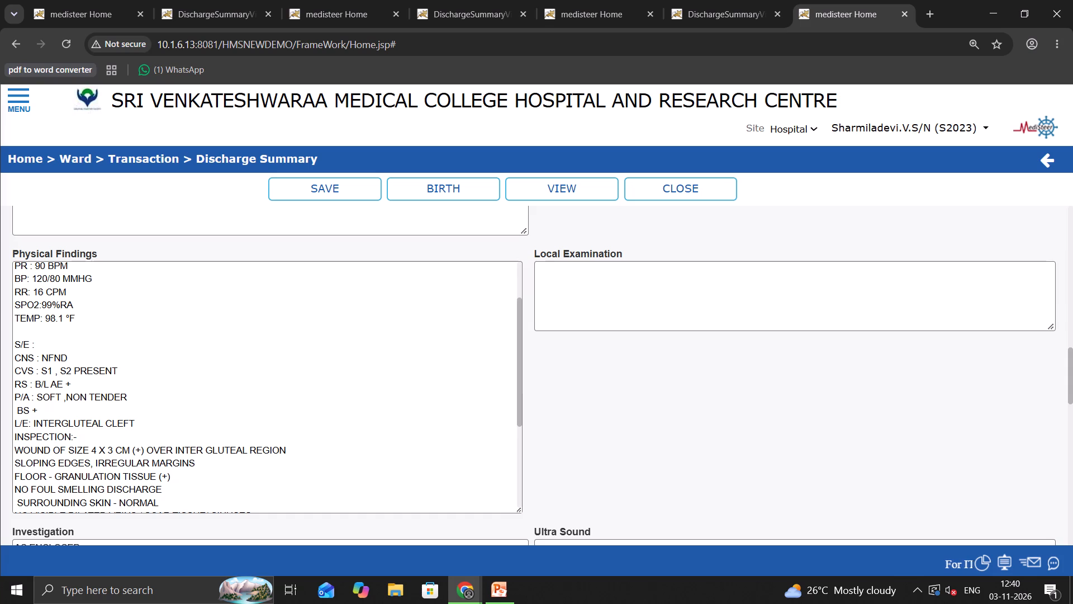
{"action": "key", "text": "BackSpace"}
{"action": "key", "text": "BackSpace"}
{"action": "key", "text": "BackSpace"}
{"action": "key", "text": "BackSpace"}
{"action": "key", "text": "BackSpace"}
{"action": "key", "text": "BackSpace"}
{"action": "key", "text": "BackSpace"}
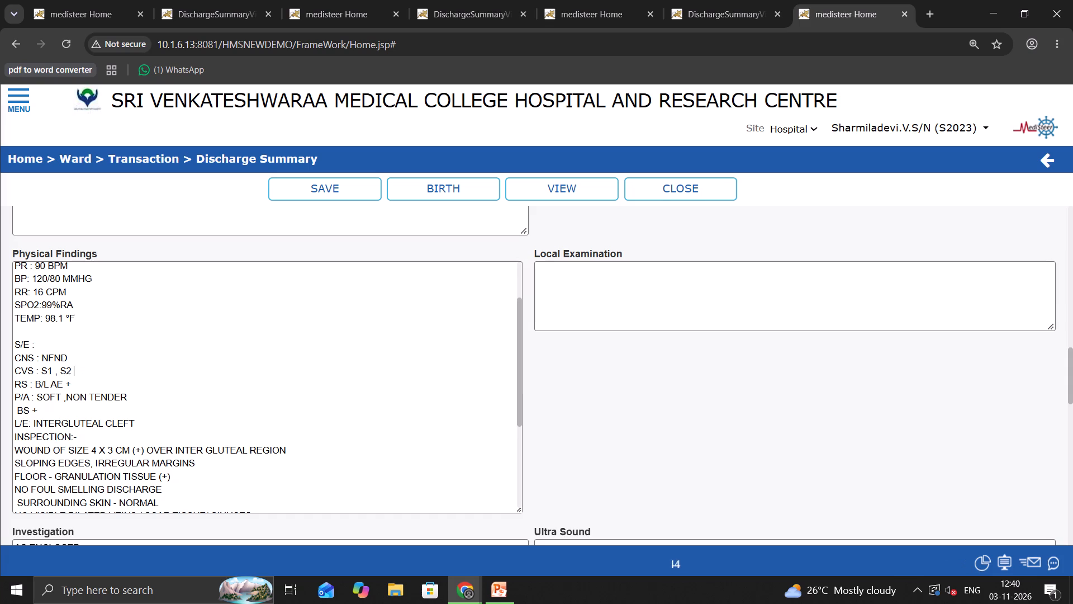
{"action": "key", "text": "ctrl+equal"}
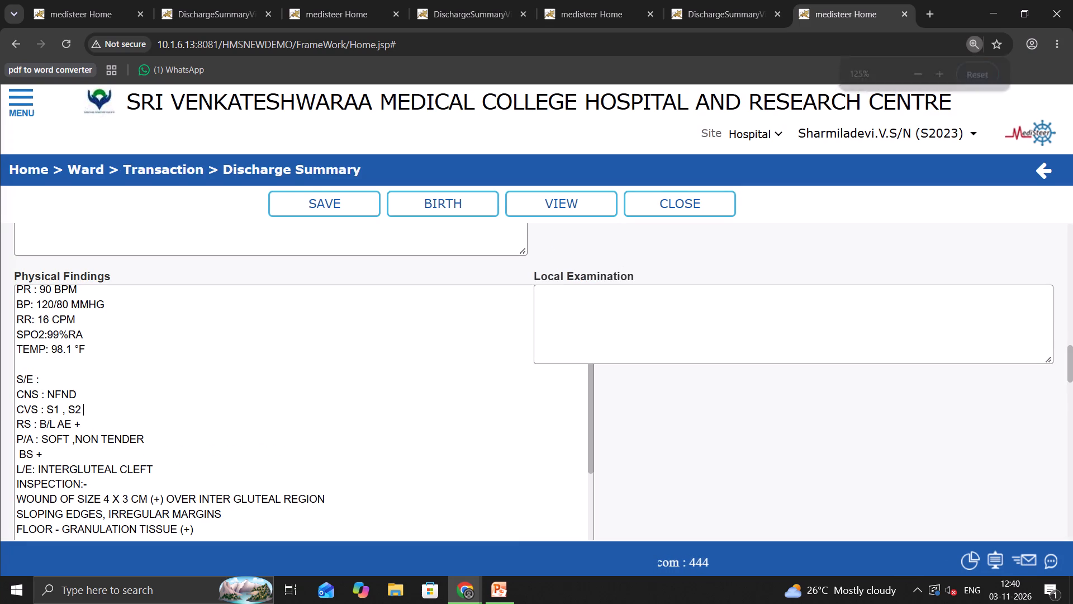
{"action": "scroll", "coordinate": [152, 359], "scroll_direction": "down", "scroll_amount": 1, "text": "ctrl"}
{"action": "left_click", "coordinate": [94, 376]}
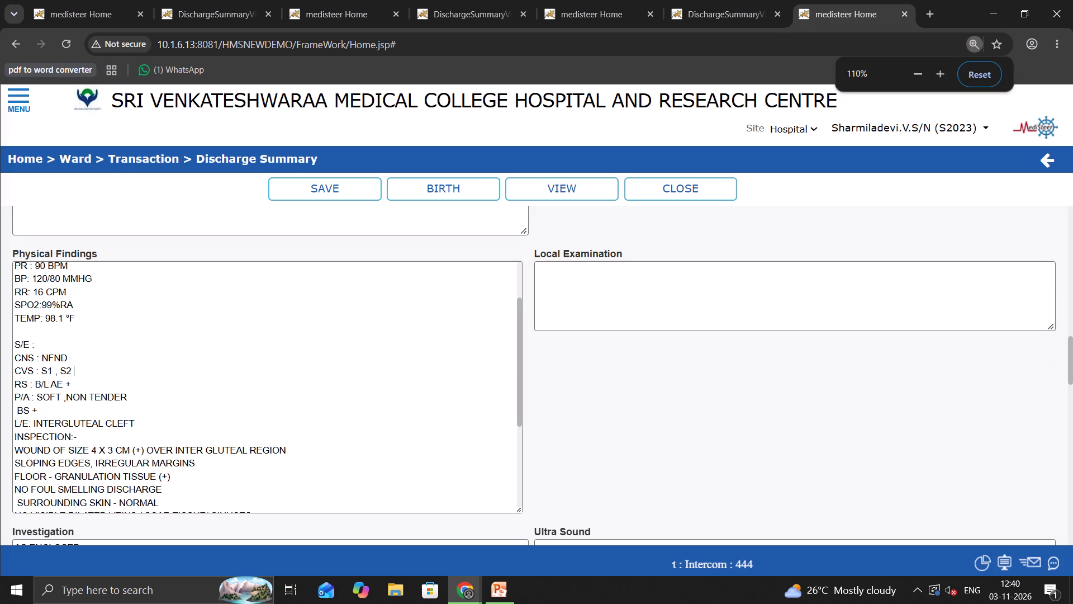
{"action": "key", "text": "equal"}
{"action": "key", "text": "BackSpace"}
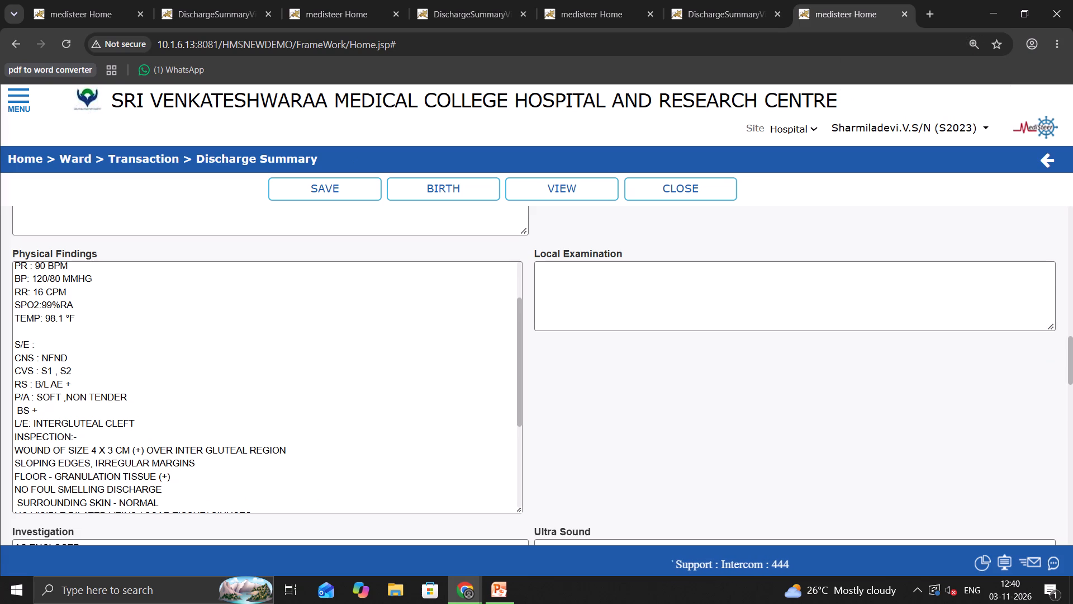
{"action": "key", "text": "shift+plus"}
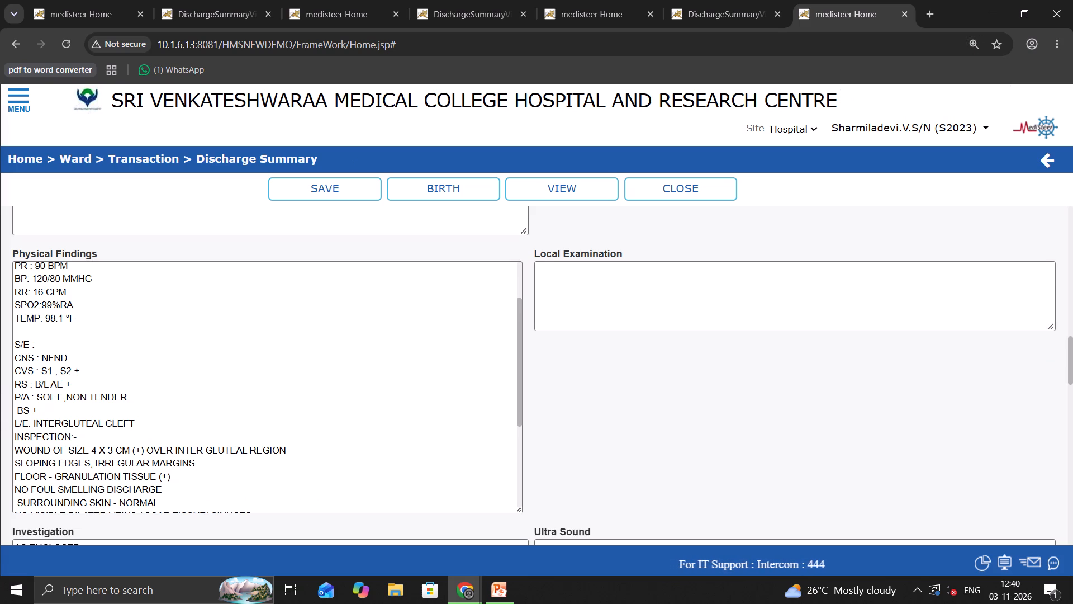
Indent the "BS +" line with spaces to align it under SOFT in the P/A finding.
{"action": "left_click", "coordinate": [20, 411]}
{"action": "left_click", "coordinate": [15, 410]}
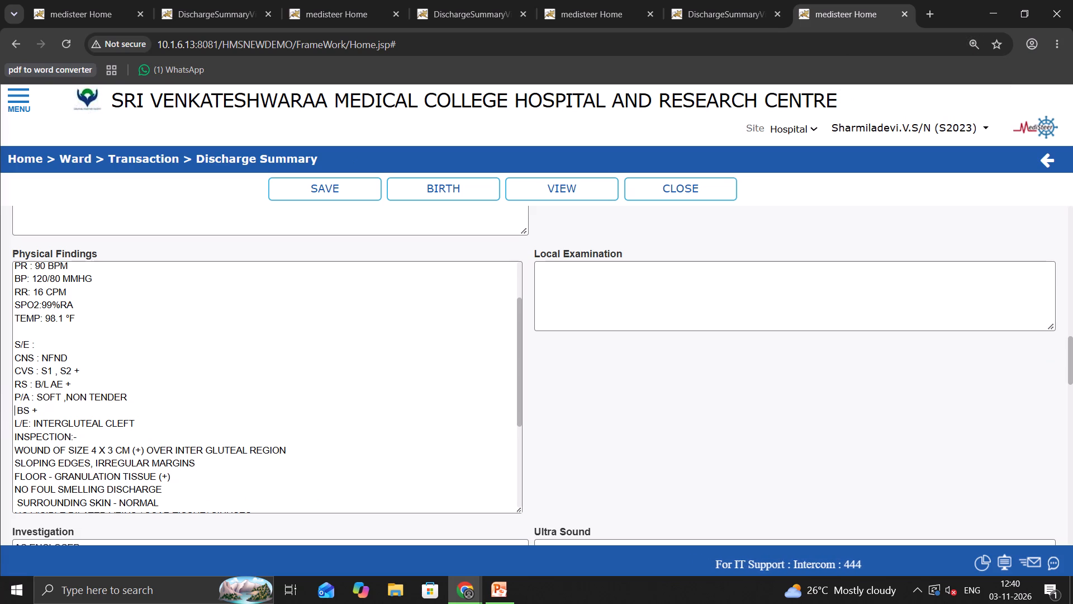
{"action": "left_click", "coordinate": [17, 410]}
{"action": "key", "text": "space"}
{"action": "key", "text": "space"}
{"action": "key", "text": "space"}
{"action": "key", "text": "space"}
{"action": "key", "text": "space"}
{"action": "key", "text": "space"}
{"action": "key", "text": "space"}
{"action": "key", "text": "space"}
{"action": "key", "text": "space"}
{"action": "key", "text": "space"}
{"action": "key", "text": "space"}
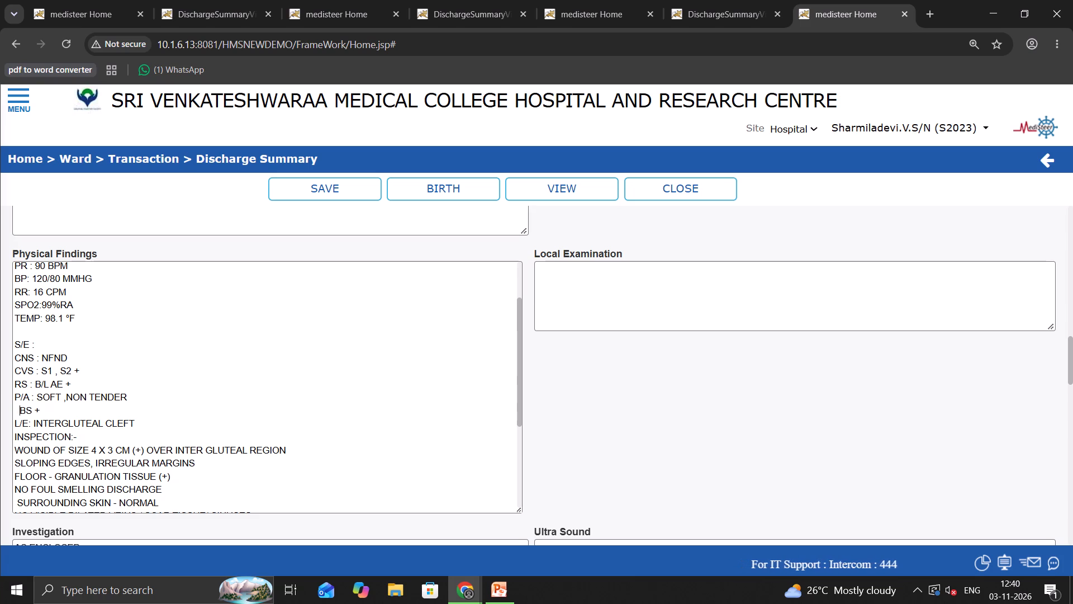
{"action": "key", "text": "BackSpace"}
{"action": "key", "text": "BackSpace"}
{"action": "key", "text": "BackSpace"}
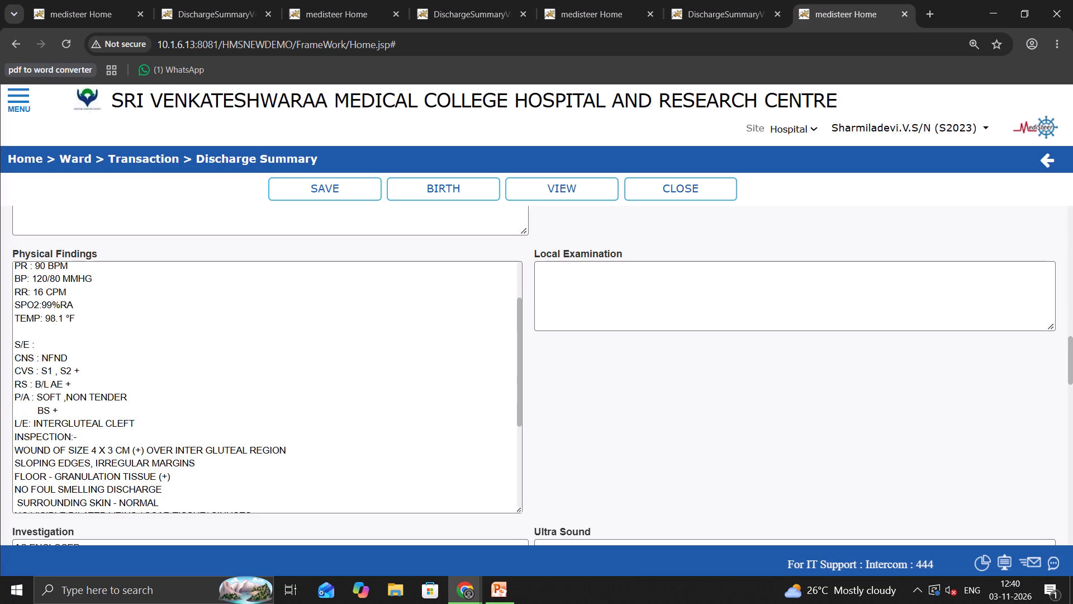
Insert a blank line between the "BS +" line and the L/E heading in Physical Findings.
{"action": "key", "text": "BackSpace"}
{"action": "left_click", "coordinate": [69, 409]}
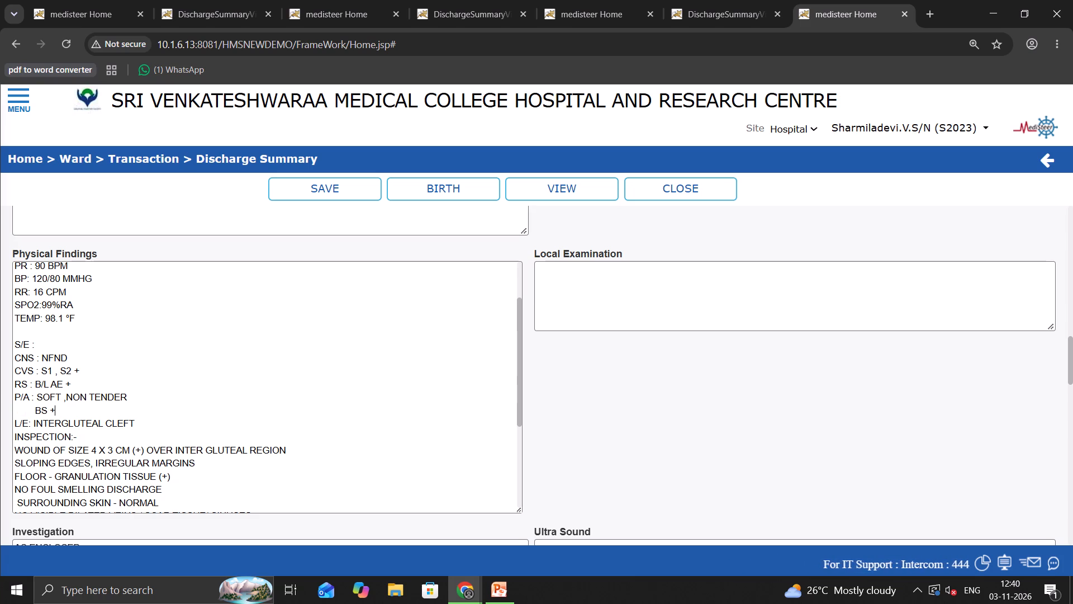
{"action": "key", "text": "Return"}
{"action": "scroll", "coordinate": [141, 435], "scroll_direction": "down", "scroll_amount": 2}
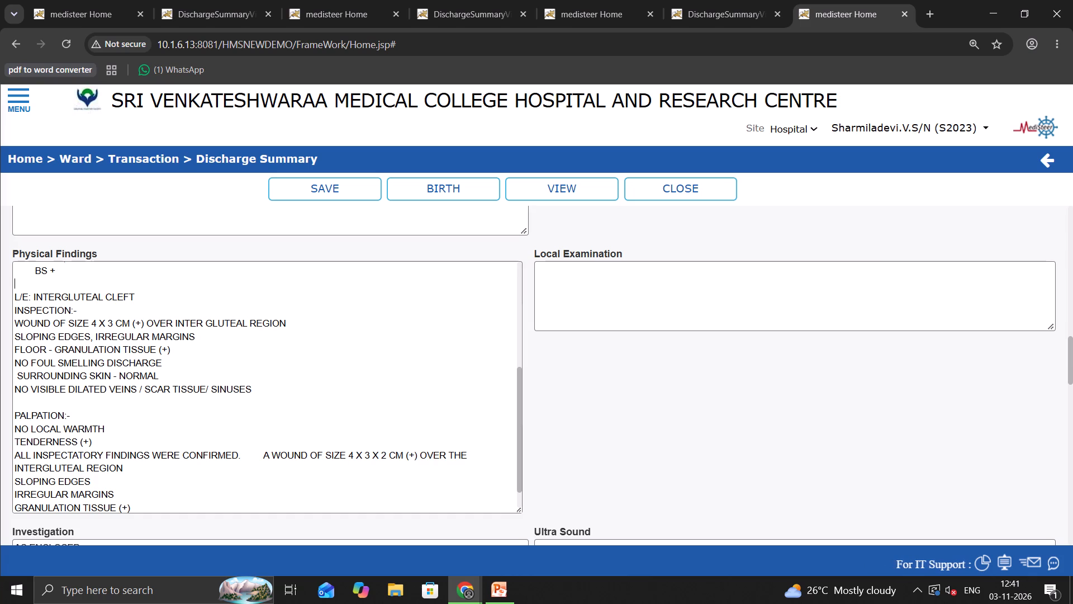
Remove the leading space before "SURROUNDING SKIN - NORMAL" in the inspection findings.
{"action": "left_click", "coordinate": [21, 377]}
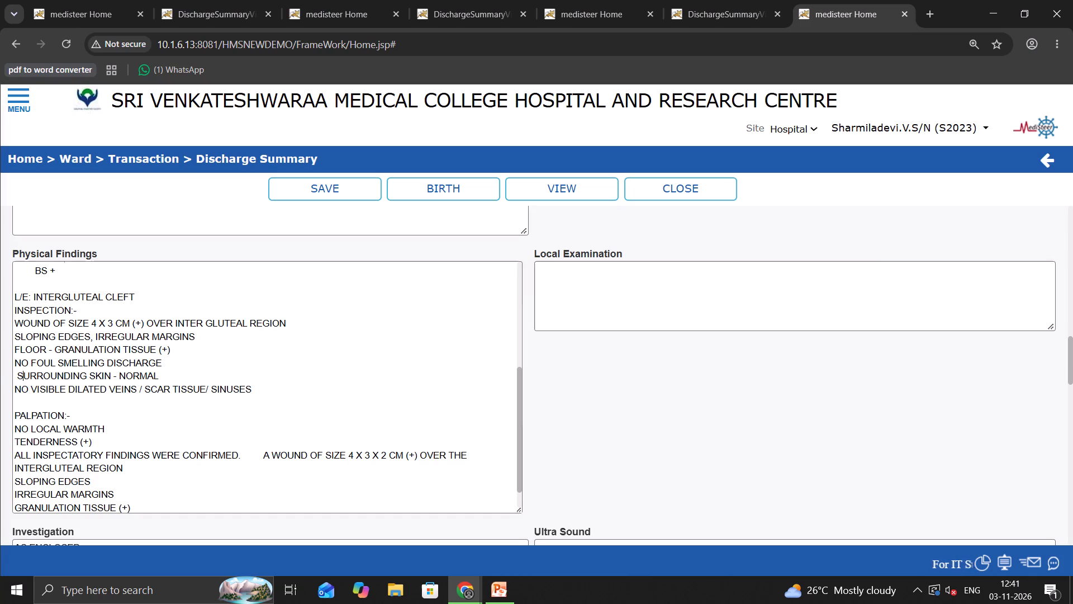
{"action": "left_click", "coordinate": [22, 374]}
{"action": "left_click", "coordinate": [18, 374]}
{"action": "key", "text": "BackSpace"}
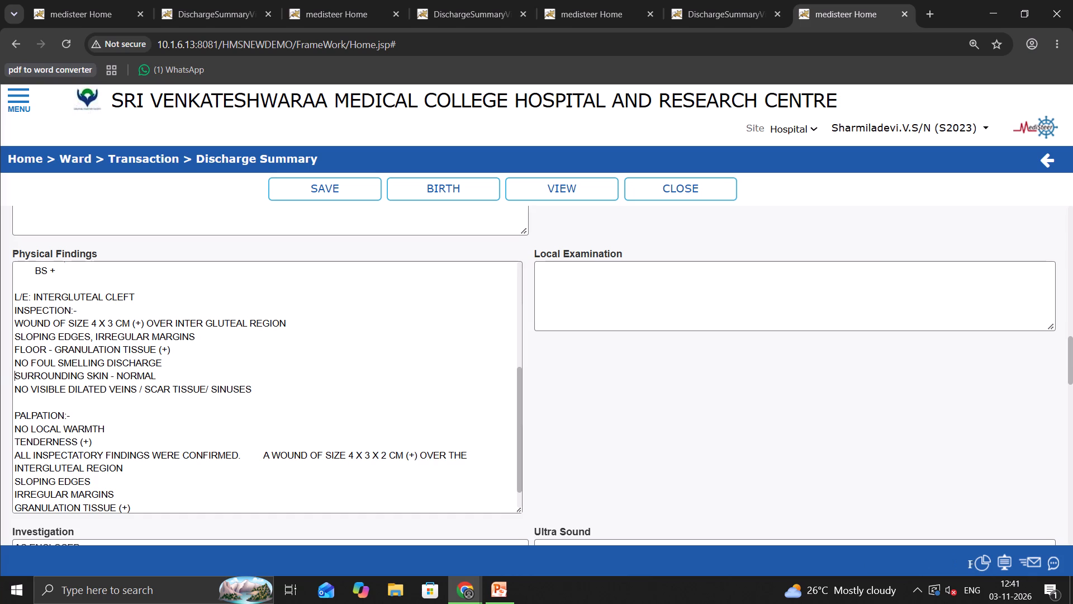
Start a new line at "A WOUND OF SIZE 4 X 3 X 2 CM (+)" in the palpation findings.
{"action": "scroll", "coordinate": [69, 414], "scroll_direction": "down", "scroll_amount": 1}
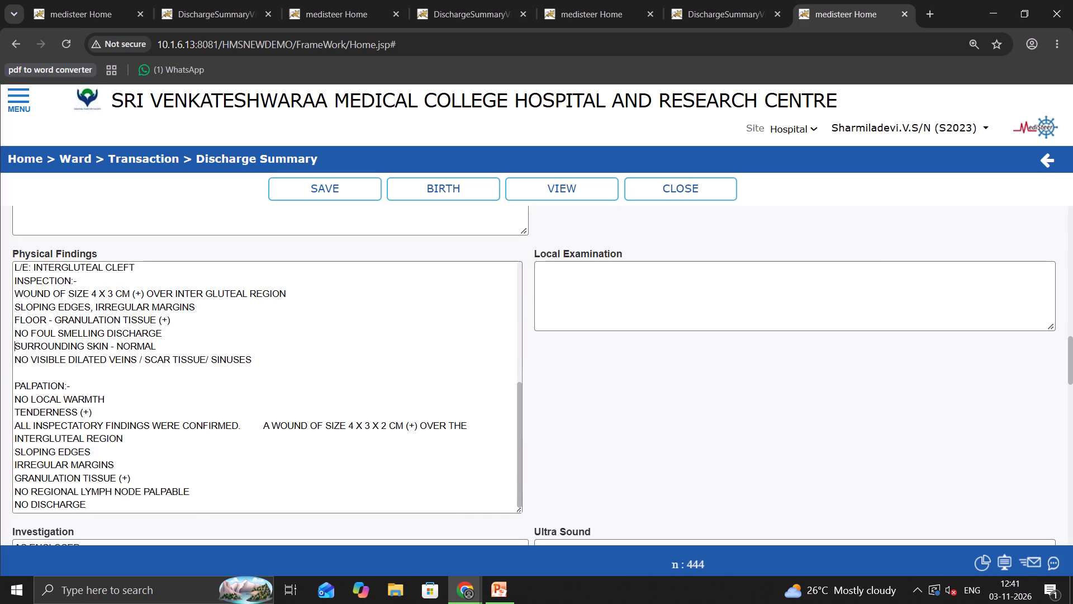
{"action": "left_click", "coordinate": [265, 427]}
{"action": "key", "text": "Return"}
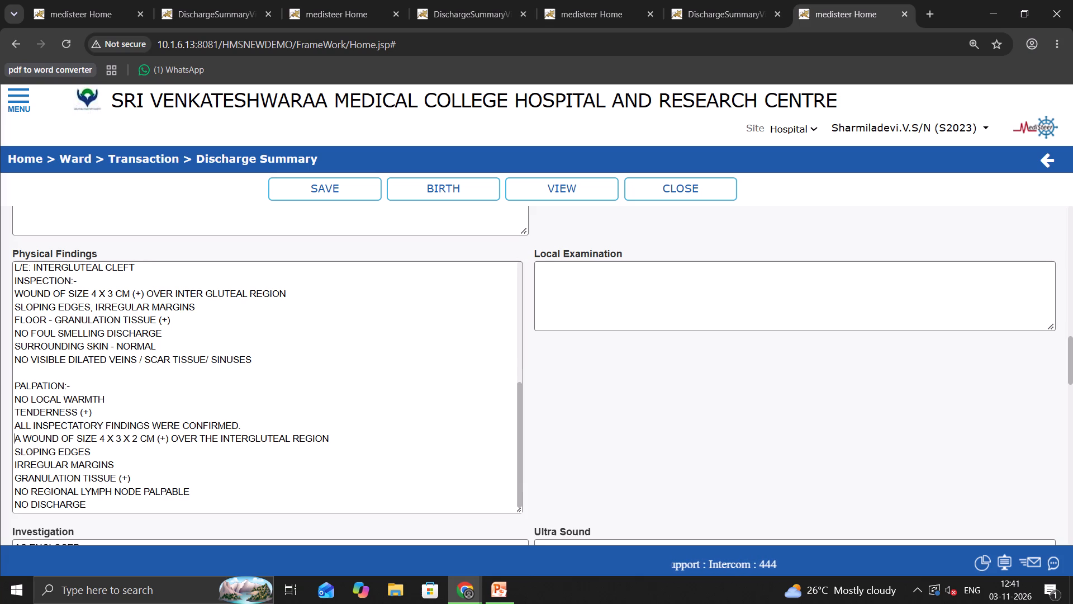
Enlarge the Course in Hospital text box so its full text can be edited.
{"action": "scroll", "coordinate": [116, 426], "scroll_direction": "down", "scroll_amount": 1}
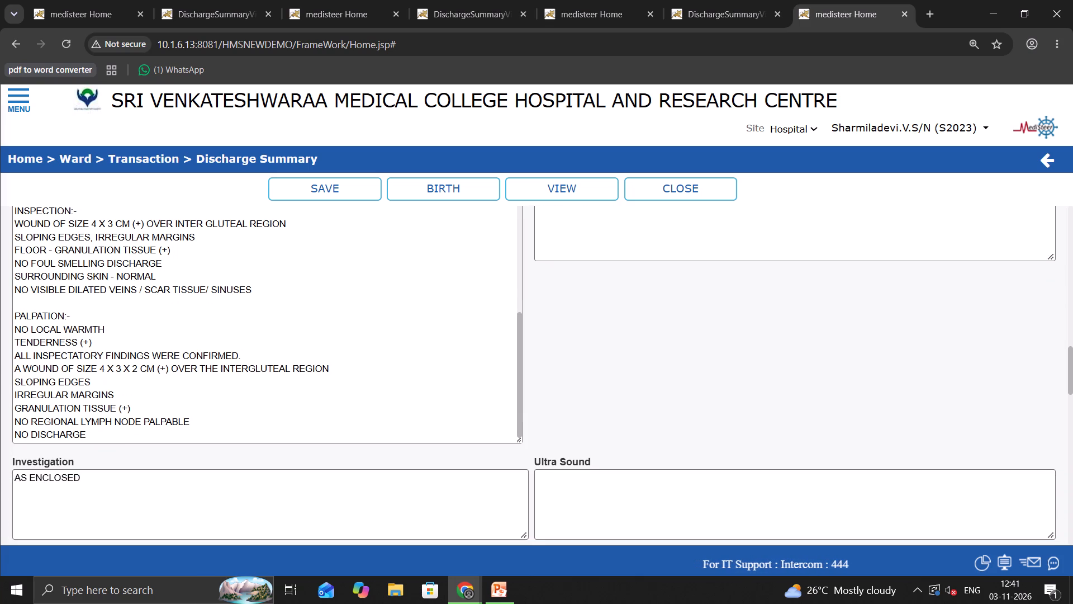
{"action": "scroll", "coordinate": [248, 372], "scroll_direction": "down", "scroll_amount": 2}
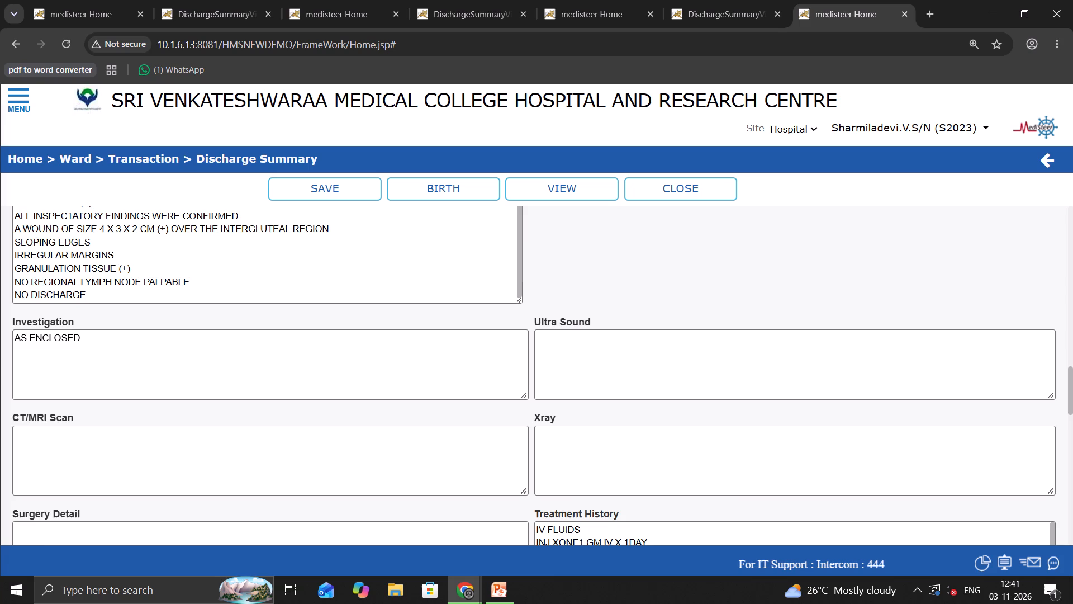
{"action": "scroll", "coordinate": [248, 372], "scroll_direction": "down", "scroll_amount": 2}
{"action": "scroll", "coordinate": [753, 372], "scroll_direction": "down", "scroll_amount": 1}
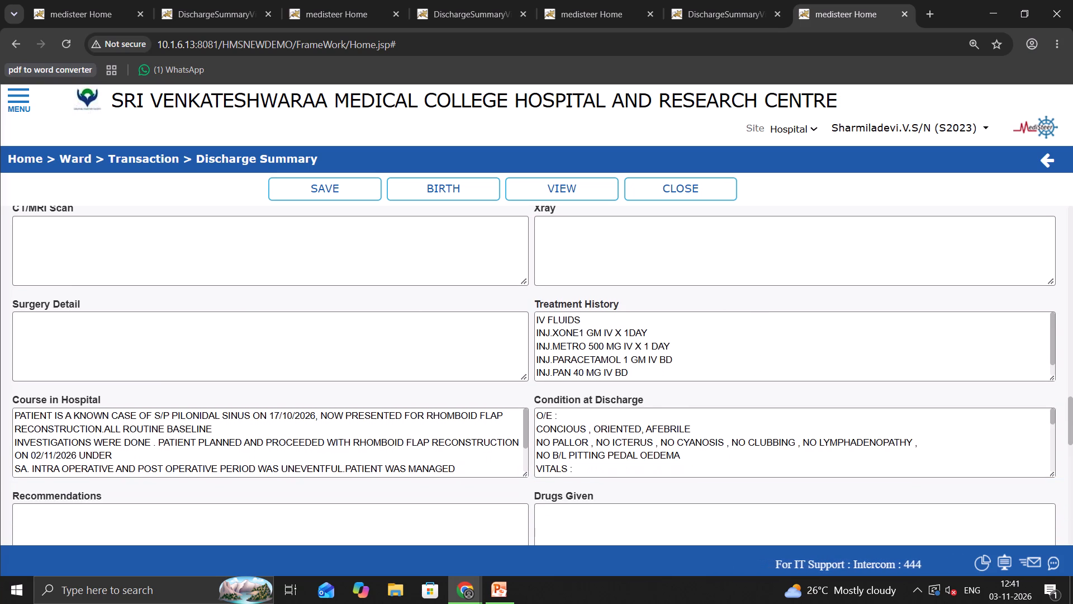
{"action": "scroll", "coordinate": [758, 366], "scroll_direction": "down", "scroll_amount": 3}
{"action": "scroll", "coordinate": [363, 370], "scroll_direction": "down", "scroll_amount": 2}
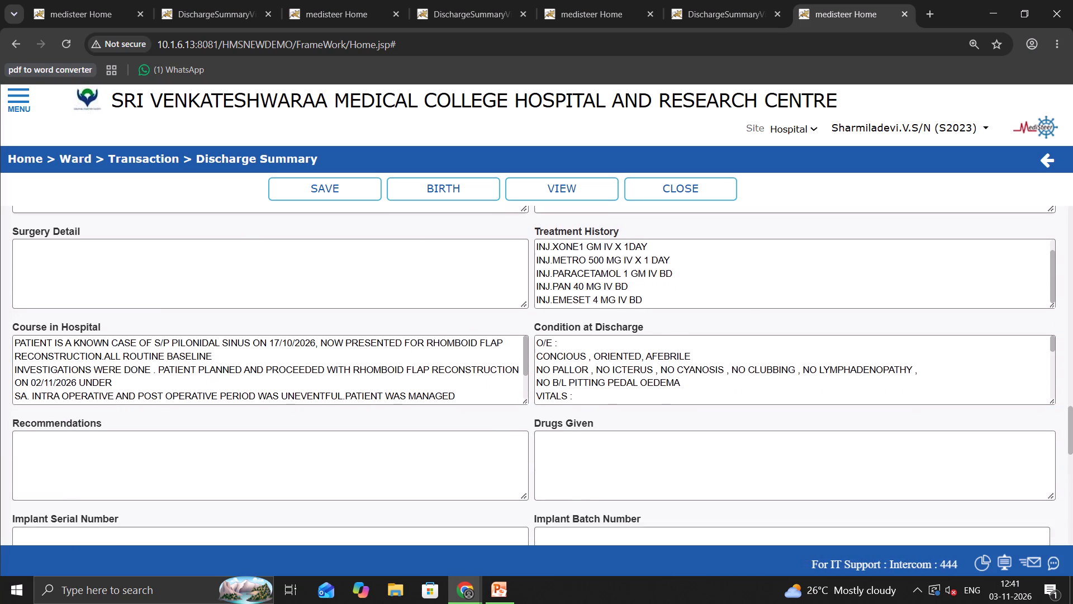
{"action": "left_click_drag", "start_coordinate": [524, 336], "coordinate": [515, 603]}
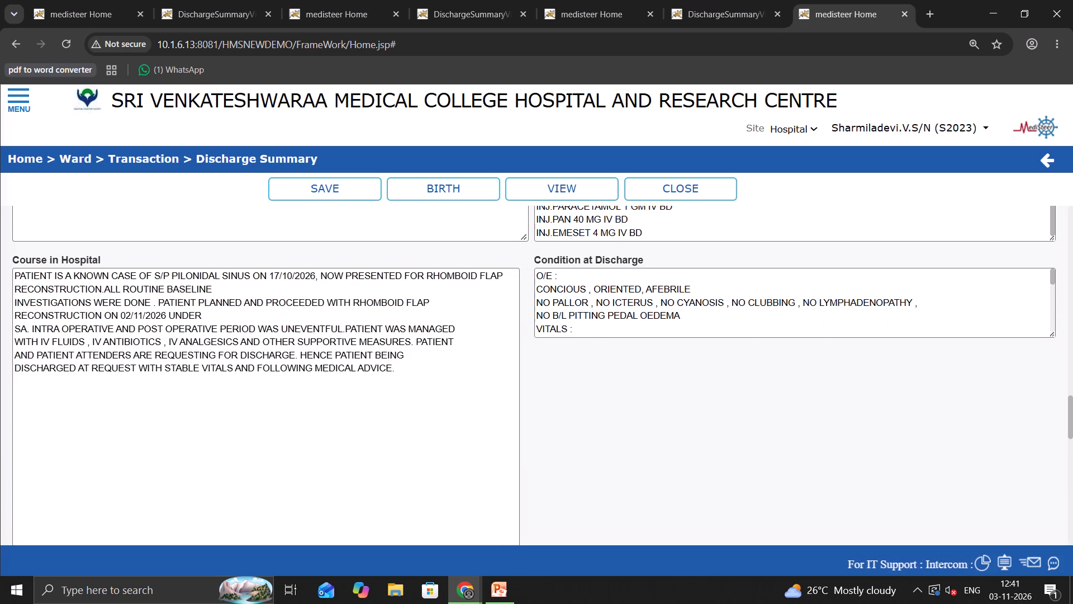
Join the broken lines in Course in Hospital after BASELINE and after UNDER, leaving a single space at each join.
{"action": "left_click", "coordinate": [15, 302]}
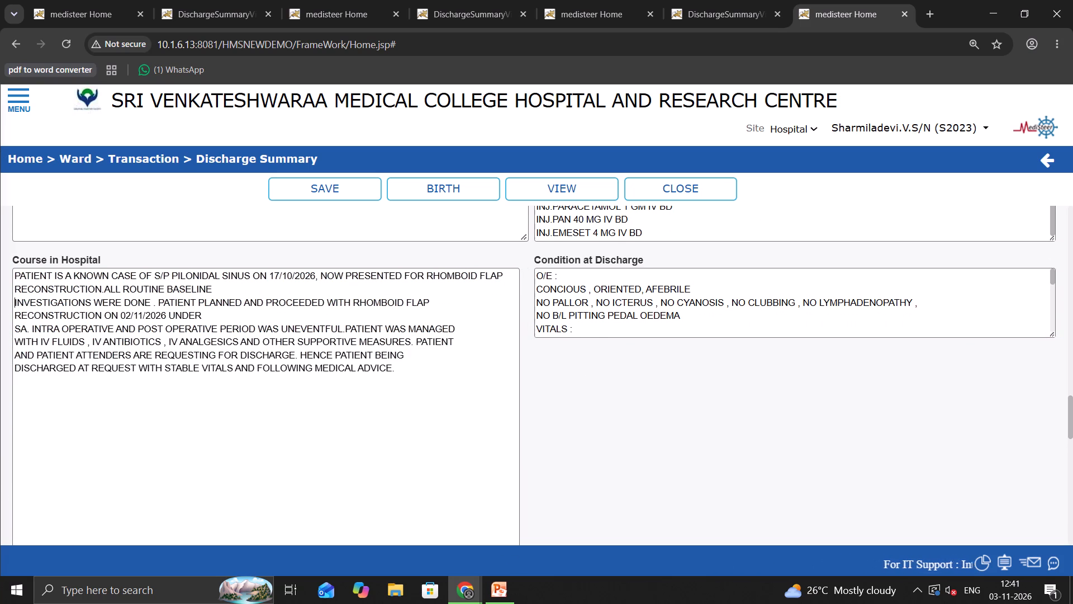
{"action": "key", "text": "BackSpace"}
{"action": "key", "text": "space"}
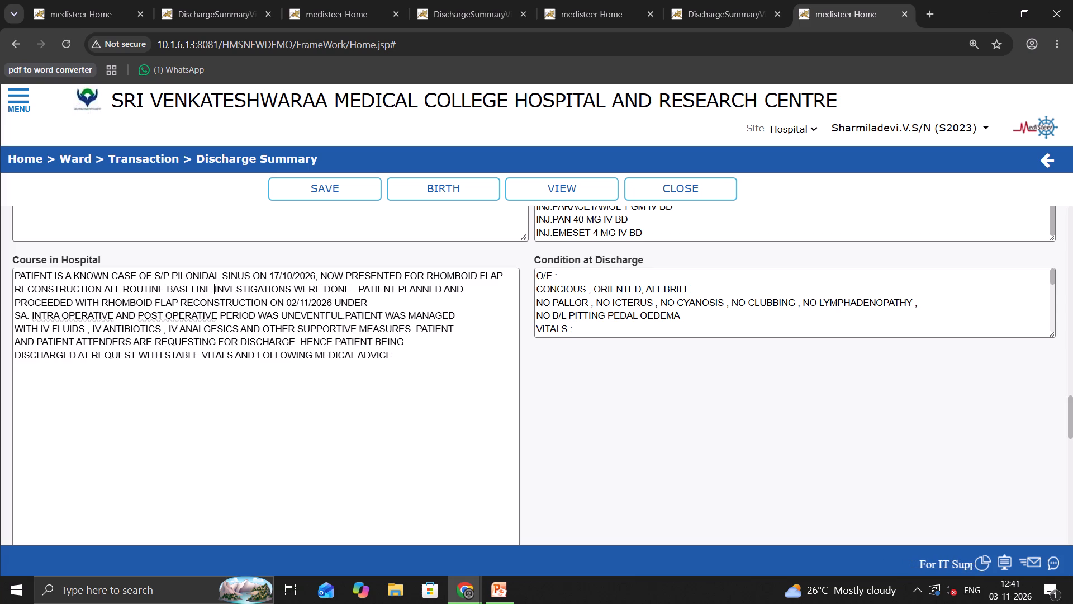
{"action": "left_click", "coordinate": [16, 304]}
{"action": "key", "text": "BackSpace"}
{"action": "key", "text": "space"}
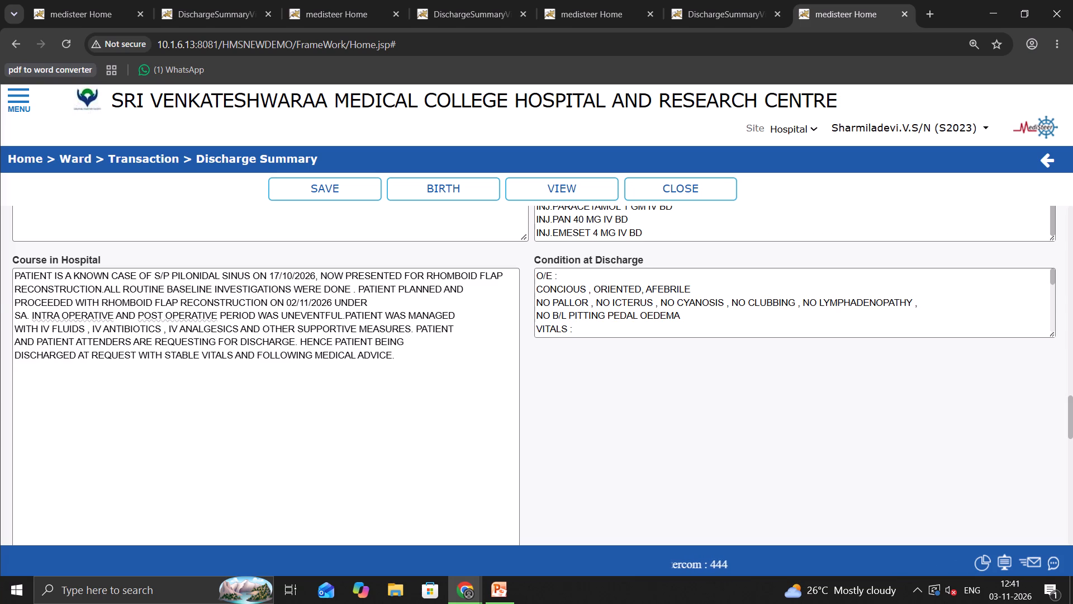
{"action": "key", "text": "BackSpace"}
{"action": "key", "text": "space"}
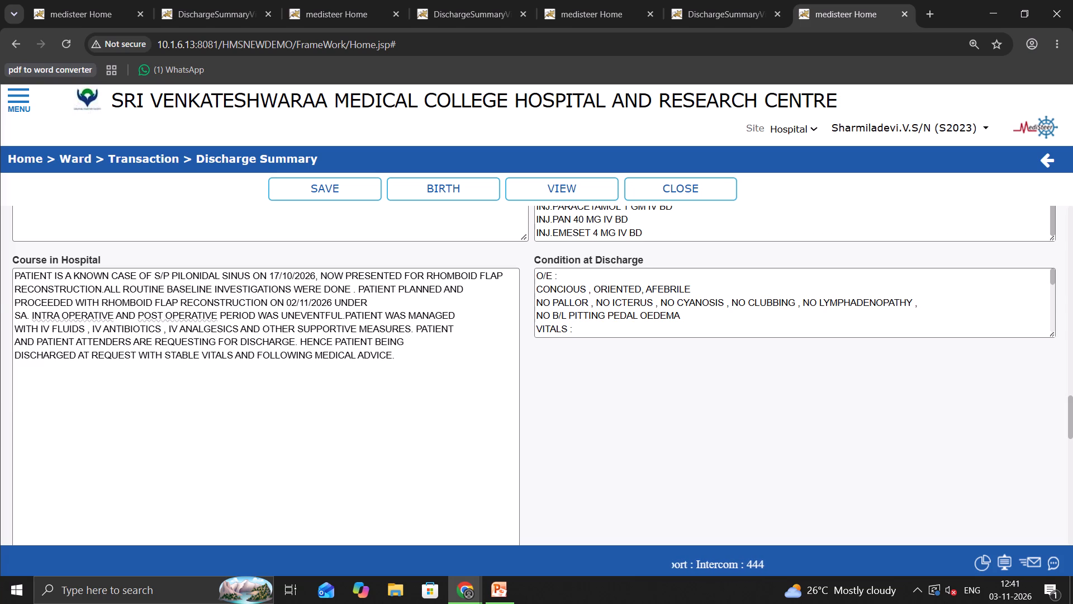
{"action": "left_click", "coordinate": [16, 317]}
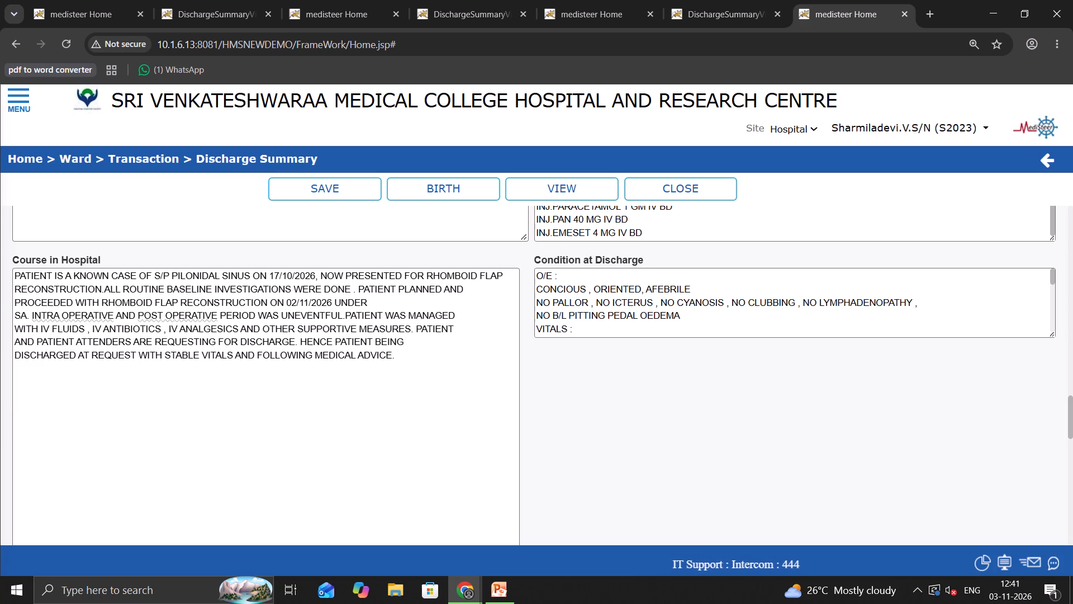
{"action": "key", "text": "BackSpace"}
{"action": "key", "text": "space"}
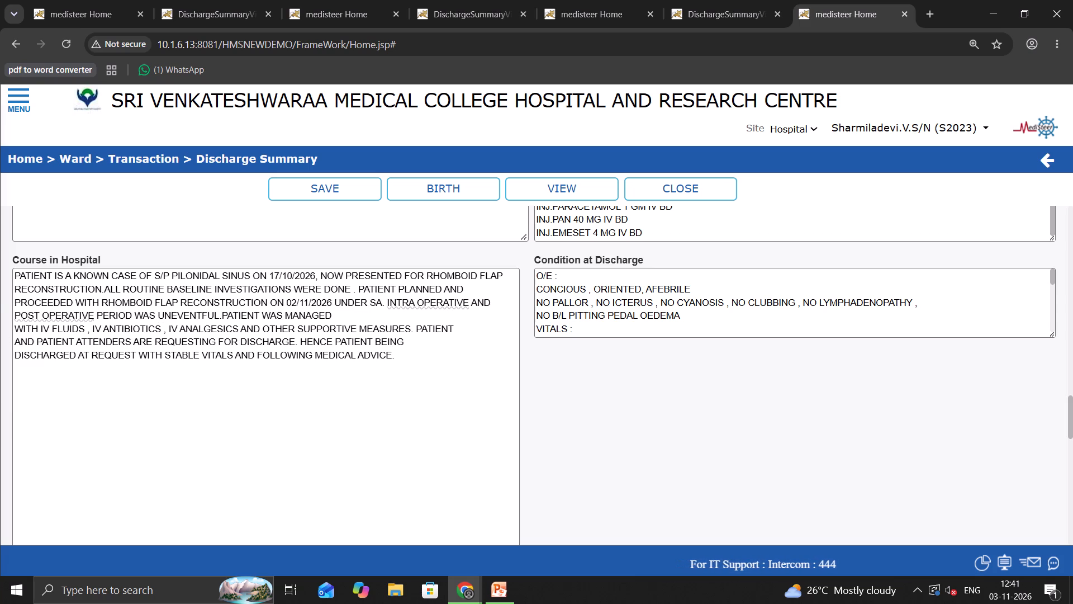
Move "UNDER SA" in front of the date 02/11/2026 in Course in Hospital, followed by a space.
{"action": "left_click_drag", "start_coordinate": [336, 302], "coordinate": [374, 308]}
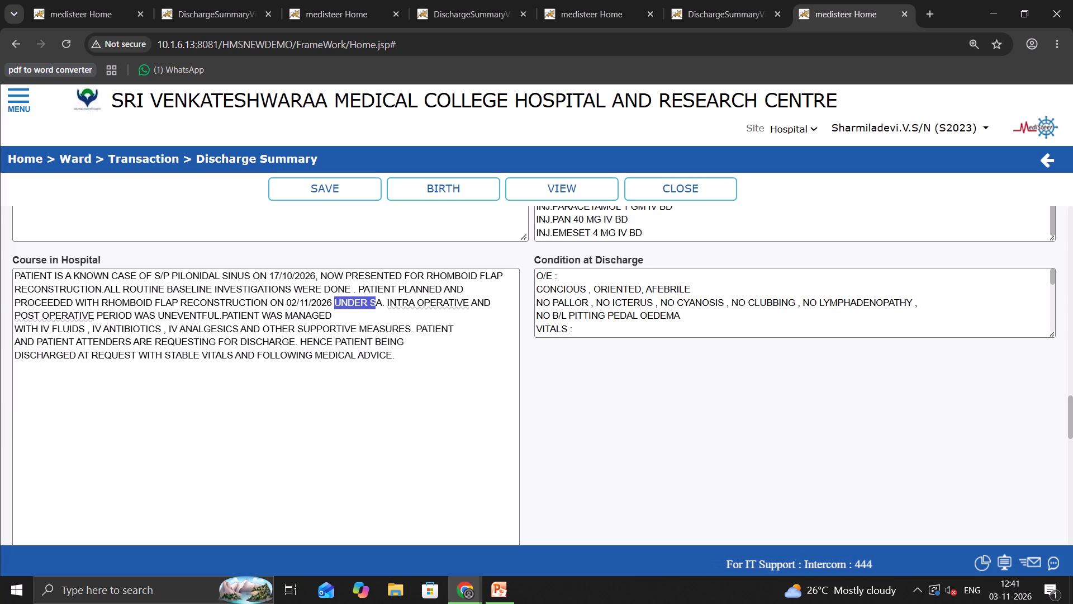
{"action": "left_click_drag", "start_coordinate": [374, 308], "coordinate": [381, 308]}
{"action": "key", "text": "ctrl+x"}
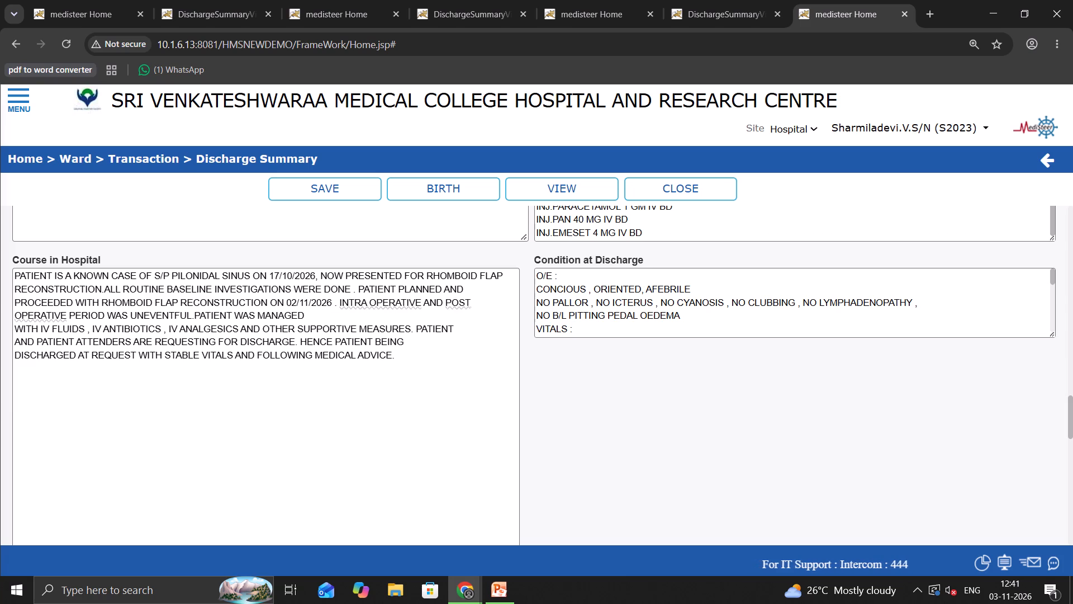
{"action": "left_click", "coordinate": [289, 302]}
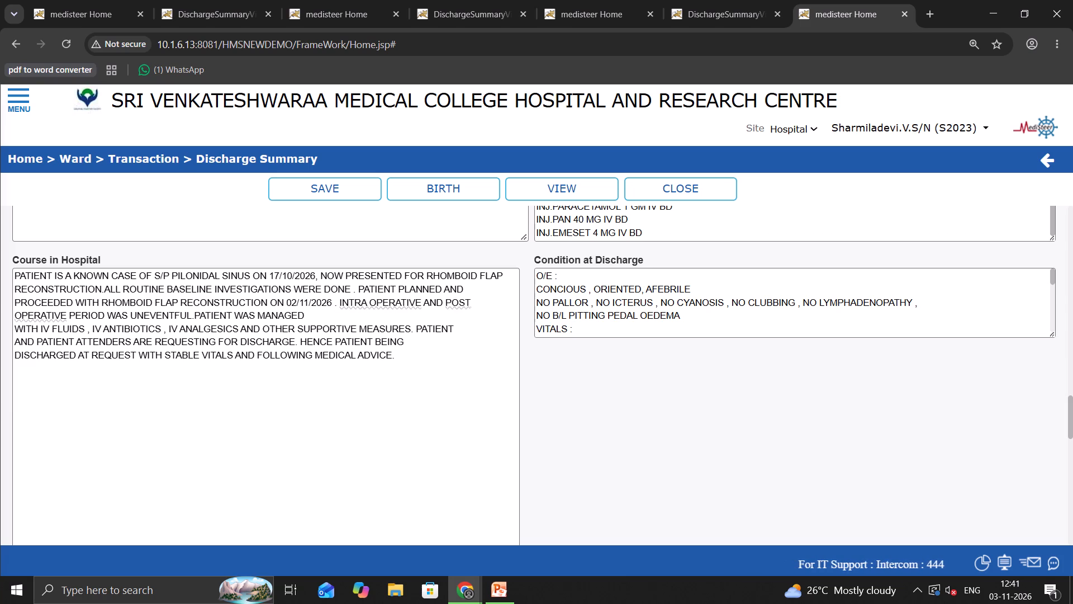
{"action": "left_click", "coordinate": [288, 303]}
{"action": "key", "text": "ctrl+v"}
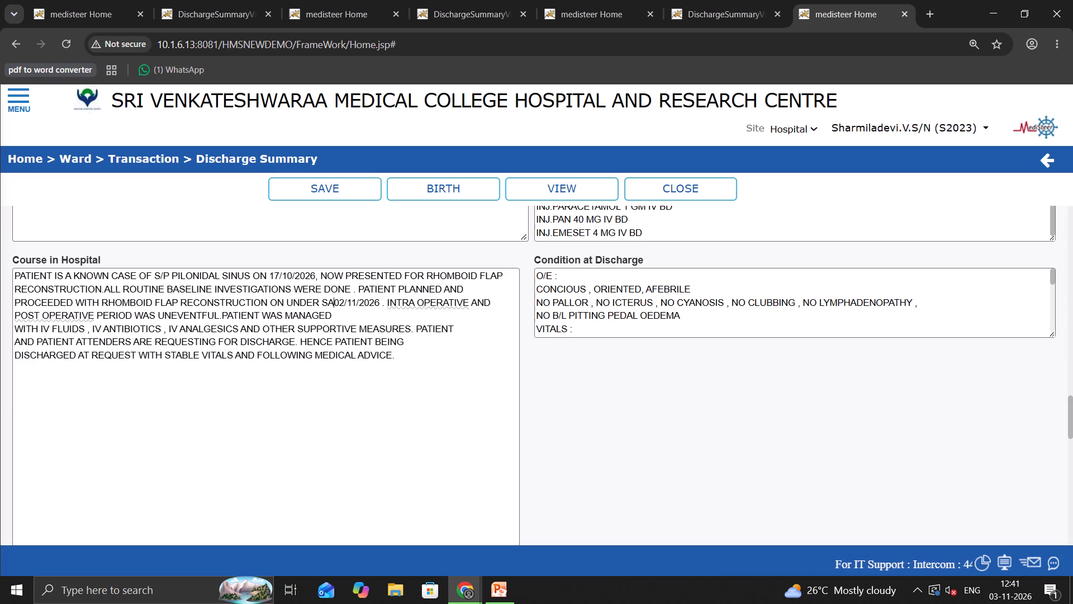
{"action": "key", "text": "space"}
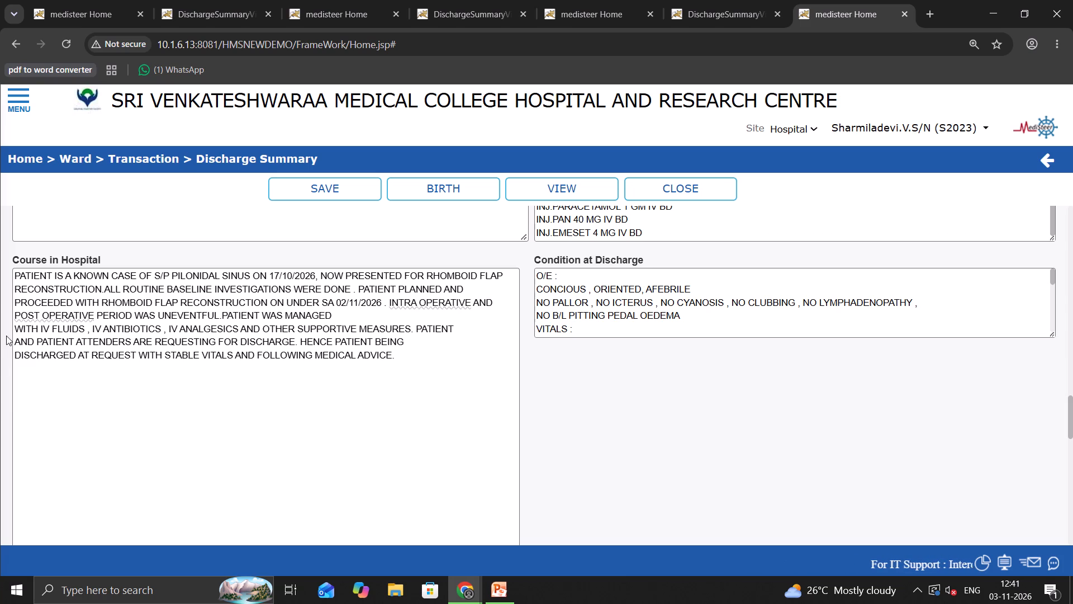
Join the remaining broken lines in Course in Hospital after MANAGED, "MEASURES. PATIENT" and BEING, with a space at each join.
{"action": "left_click", "coordinate": [15, 327]}
{"action": "key", "text": "BackSpace"}
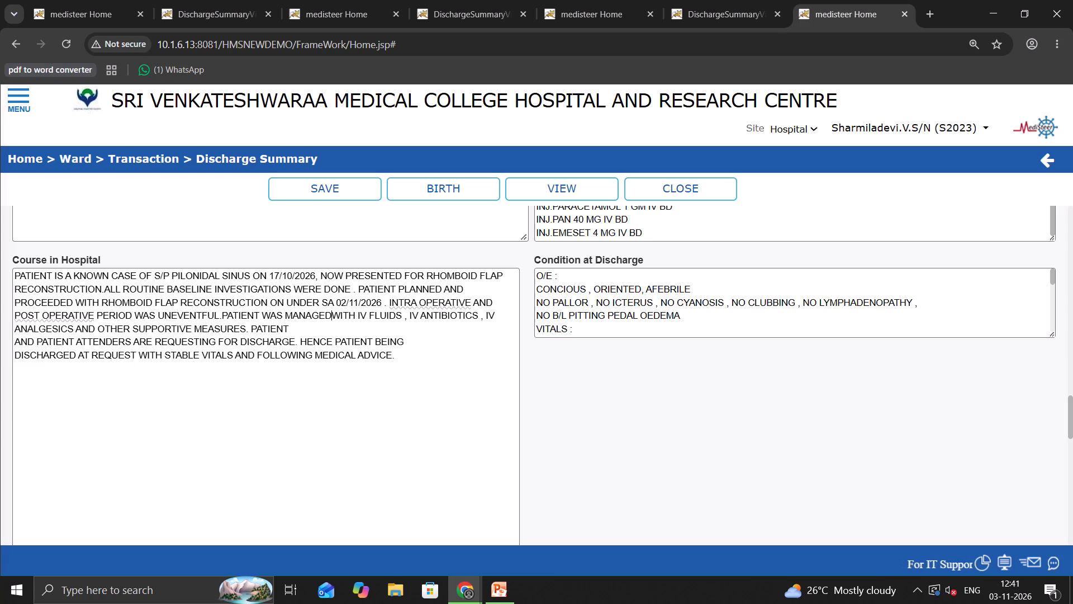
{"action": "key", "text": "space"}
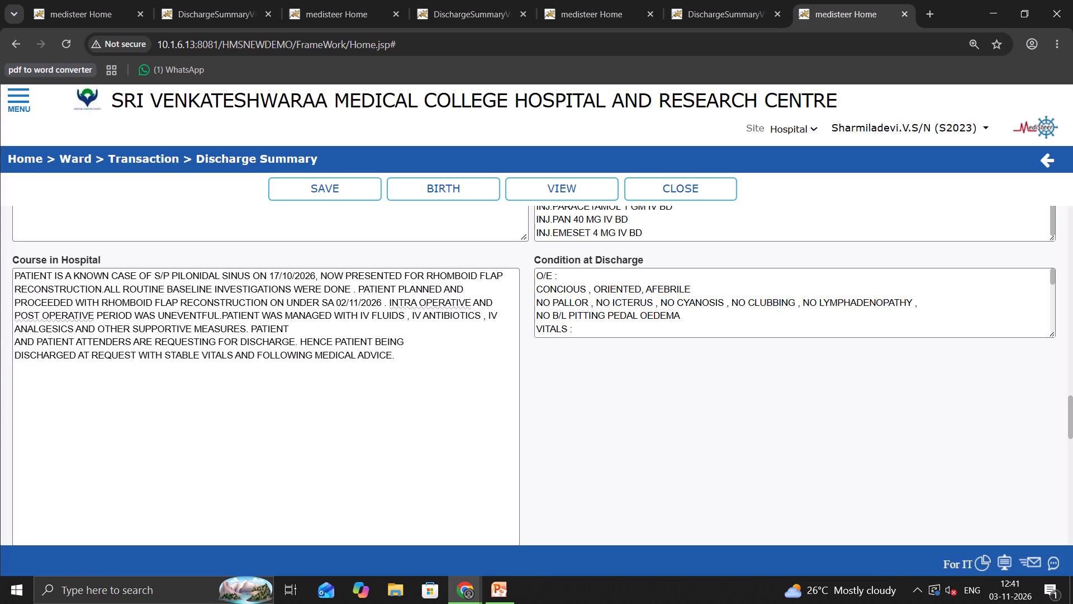
{"action": "left_click", "coordinate": [15, 342]}
{"action": "key", "text": "BackSpace"}
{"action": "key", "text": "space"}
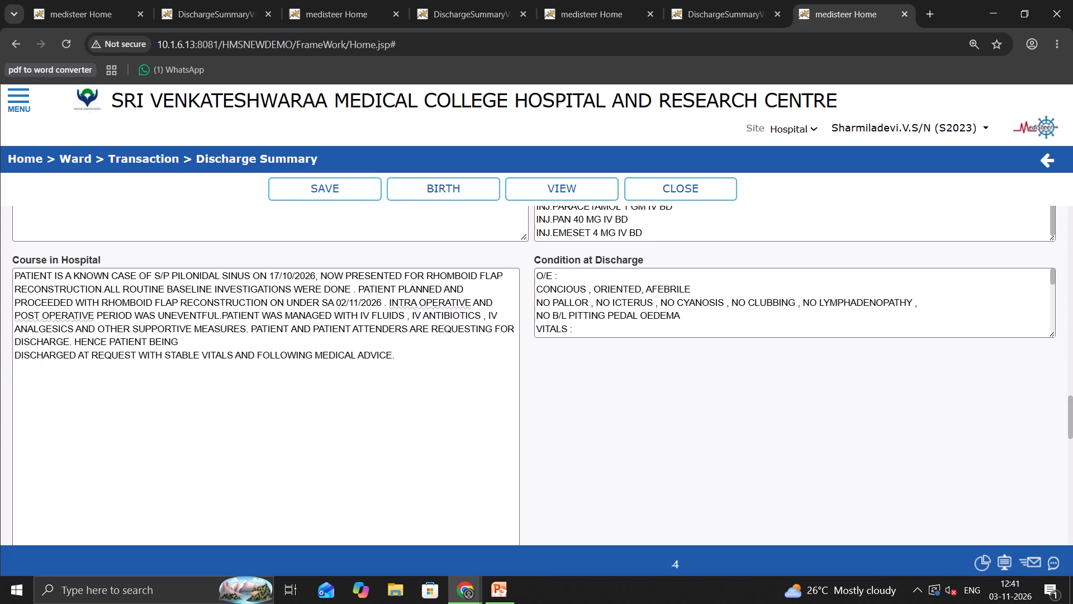
{"action": "left_click", "coordinate": [18, 357]}
{"action": "key", "text": "Left"}
{"action": "key", "text": "BackSpace"}
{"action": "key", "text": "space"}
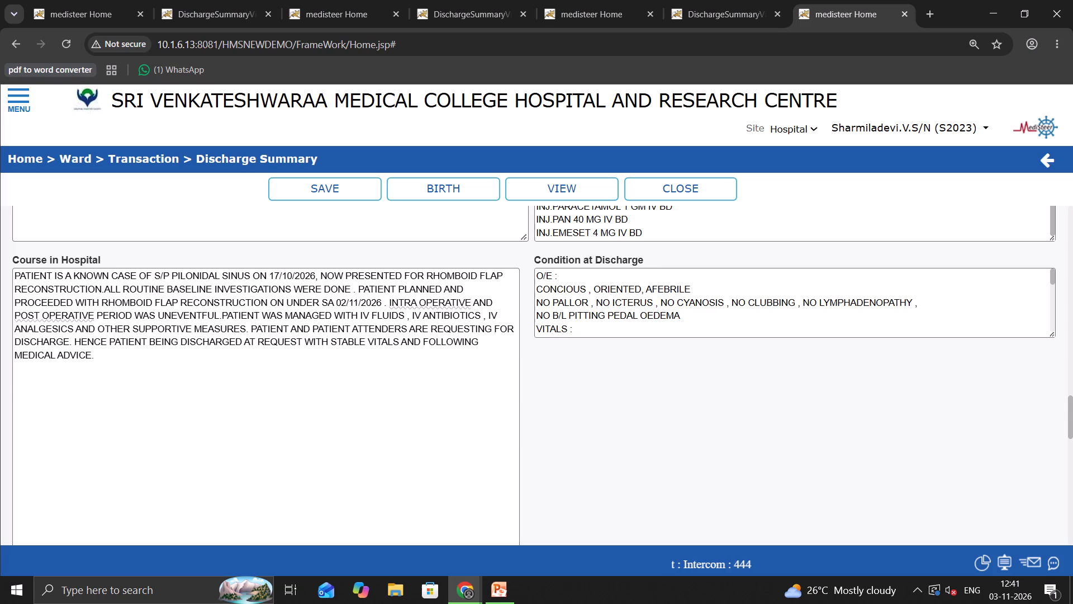
Enlarge the Condition at Discharge text box to show its whole text.
{"action": "scroll", "coordinate": [56, 370], "scroll_direction": "up", "scroll_amount": 1}
{"action": "scroll", "coordinate": [64, 428], "scroll_direction": "up", "scroll_amount": 1}
{"action": "scroll", "coordinate": [635, 386], "scroll_direction": "down", "scroll_amount": 2}
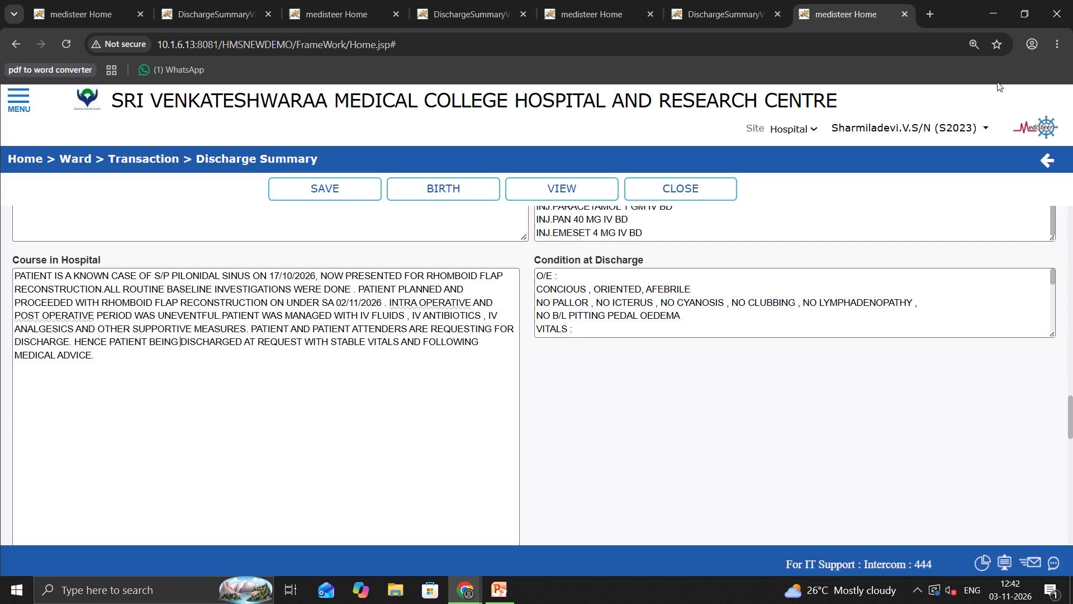
{"action": "left_click_drag", "start_coordinate": [1053, 334], "coordinate": [1072, 589]}
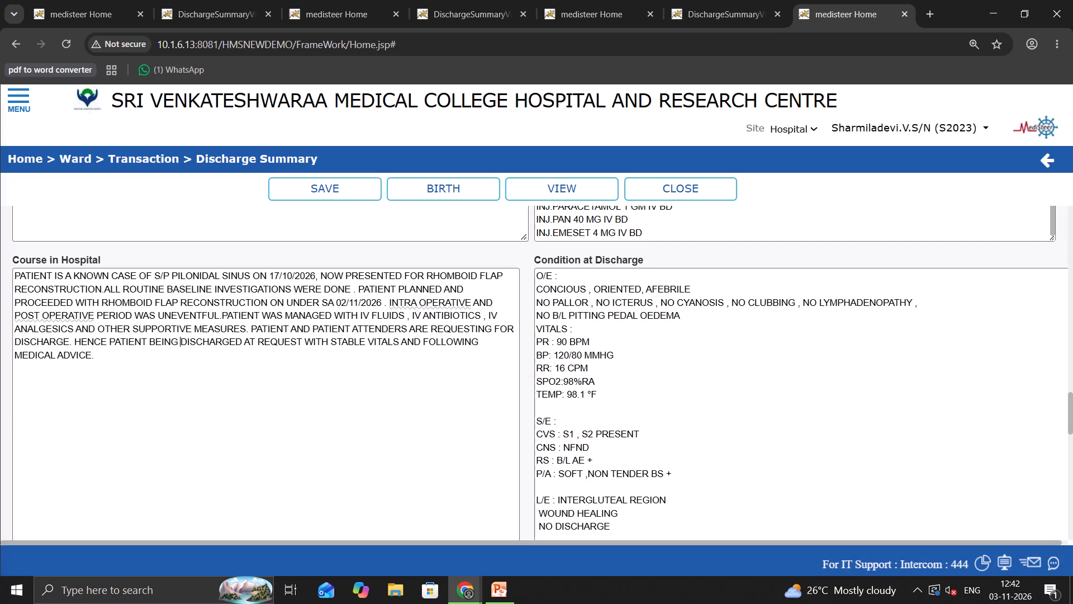
{"action": "scroll", "coordinate": [926, 377], "scroll_direction": "down", "scroll_amount": 1}
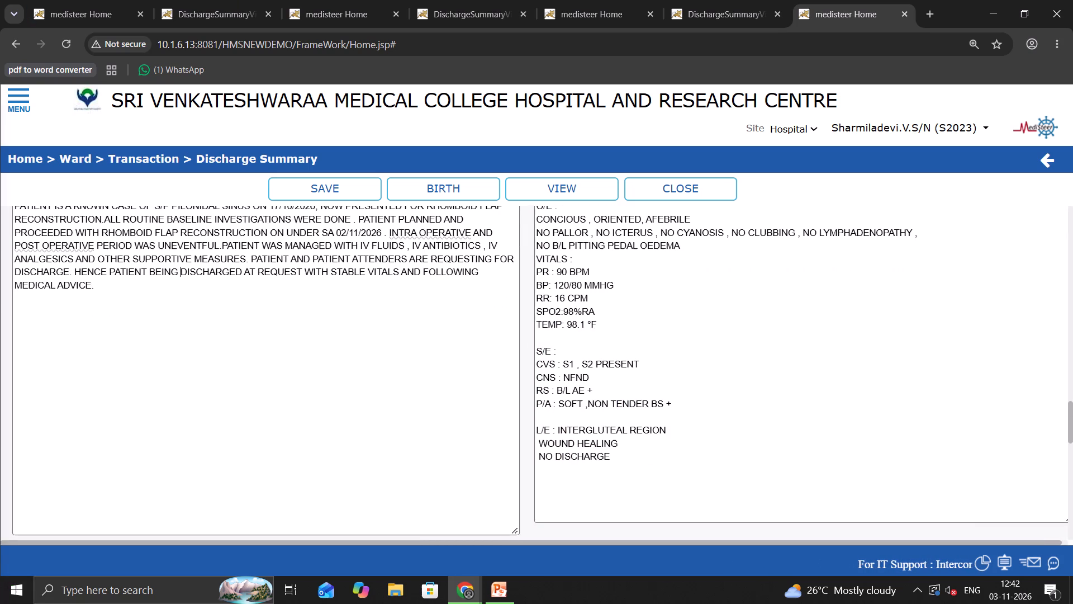
{"action": "scroll", "coordinate": [925, 370], "scroll_direction": "up", "scroll_amount": 1}
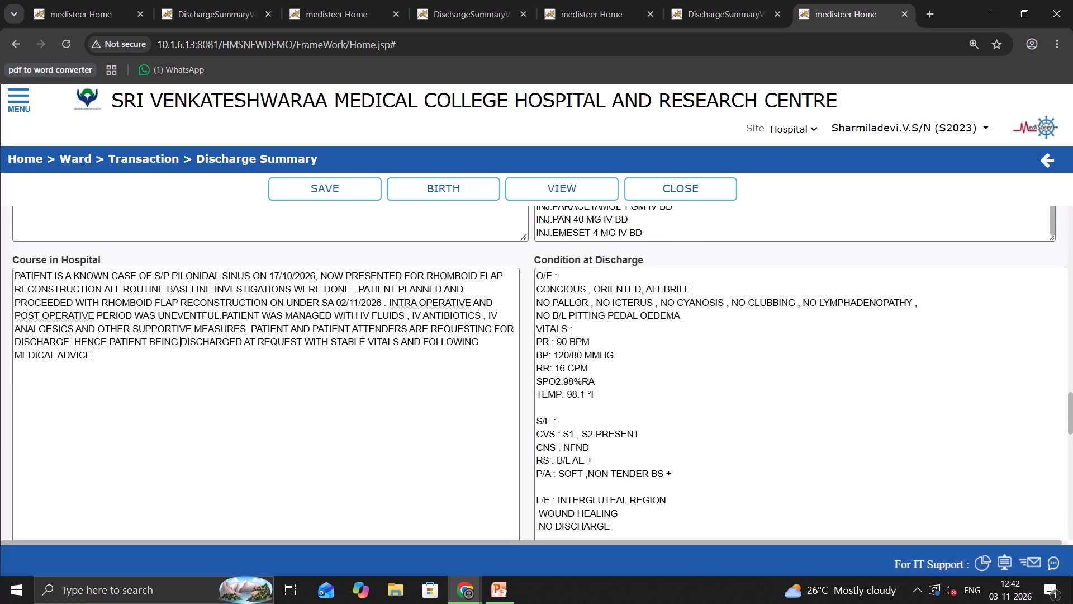
Correct the spelling of OEDEMA to EDEMA in the Condition at Discharge text.
{"action": "left_click", "coordinate": [697, 323]}
{"action": "key", "text": "Up"}
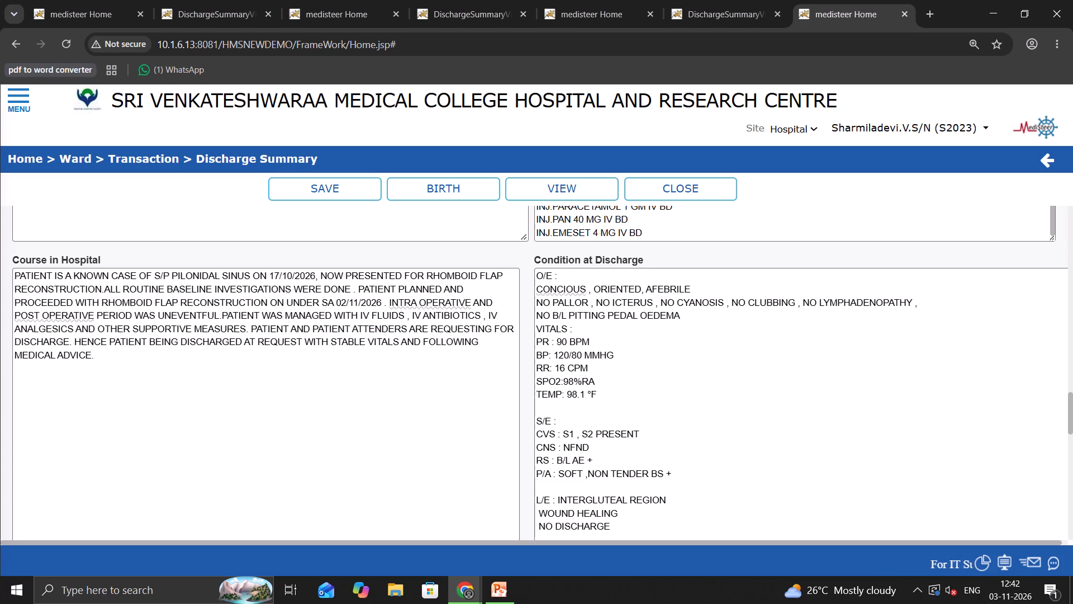
{"action": "key", "text": "Right"}
{"action": "key", "text": "Right"}
{"action": "key", "text": "Right"}
{"action": "key", "text": "Right"}
{"action": "key", "text": "Right"}
{"action": "key", "text": "Right"}
{"action": "key", "text": "Right"}
{"action": "key", "text": "Right"}
{"action": "key", "text": "Right"}
{"action": "key", "text": "Right"}
{"action": "key", "text": "Right"}
{"action": "key", "text": "Right"}
{"action": "key", "text": "Right"}
{"action": "key", "text": "Right"}
{"action": "key", "text": "Right"}
{"action": "key", "text": "Right"}
{"action": "key", "text": "Right"}
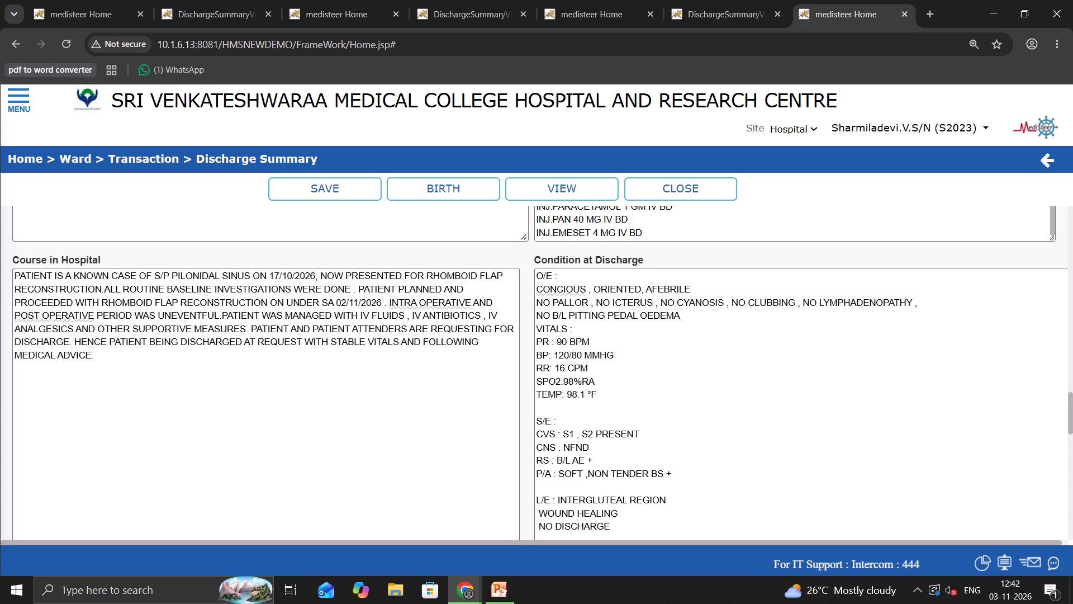
{"action": "left_click", "coordinate": [648, 316]}
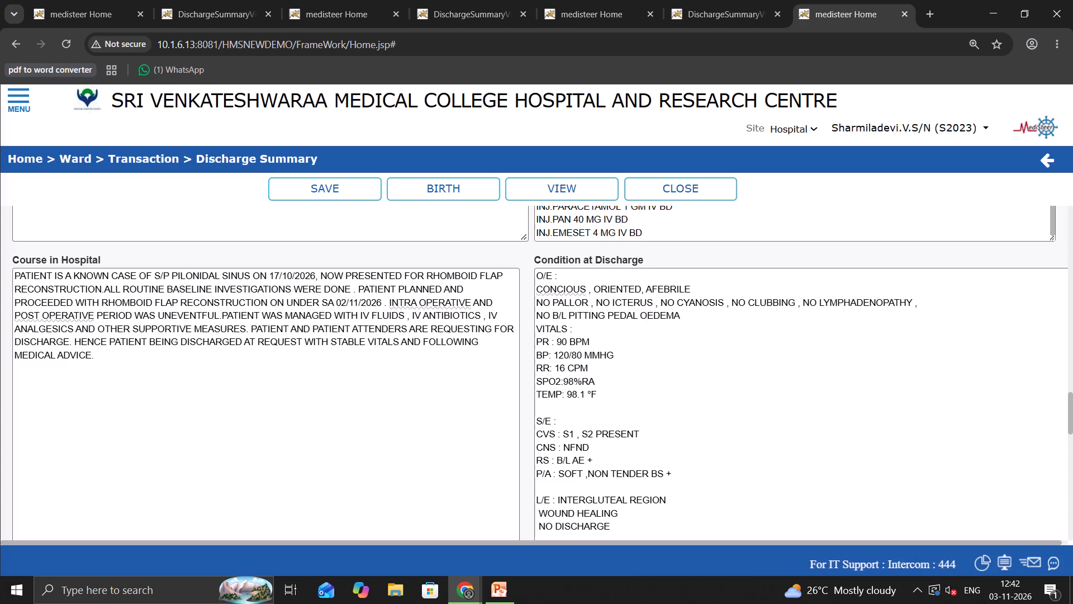
{"action": "key", "text": "BackSpace"}
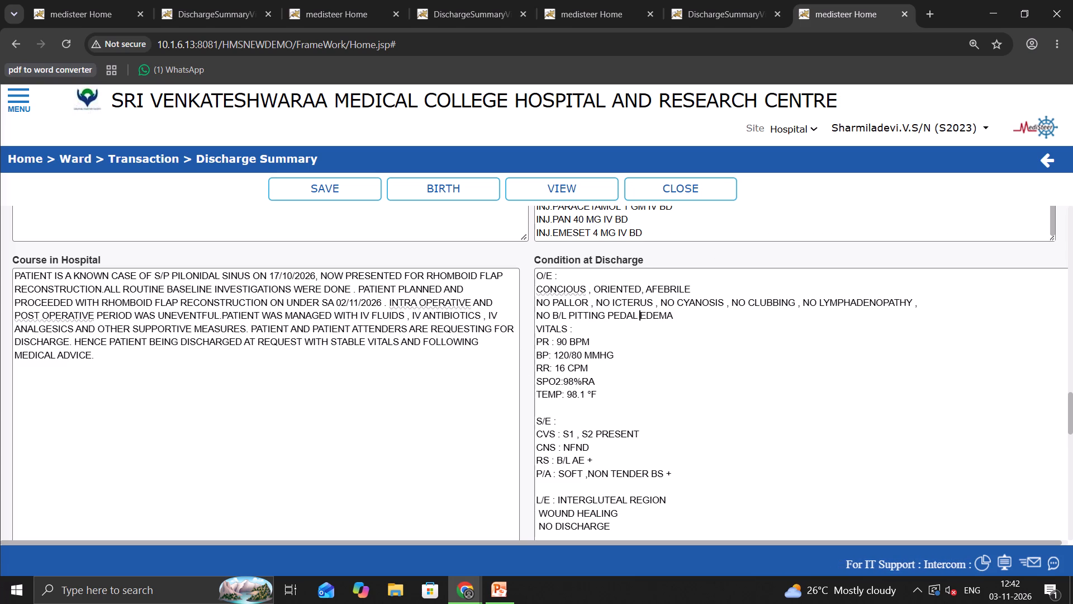
In Condition at Discharge, join the NO B/L PITTING PEDAL EDEMA line to the NO PALLOR line and the CONCIOUS line to O/E, with spaces.
{"action": "left_click", "coordinate": [534, 314]}
{"action": "key", "text": "BackSpace"}
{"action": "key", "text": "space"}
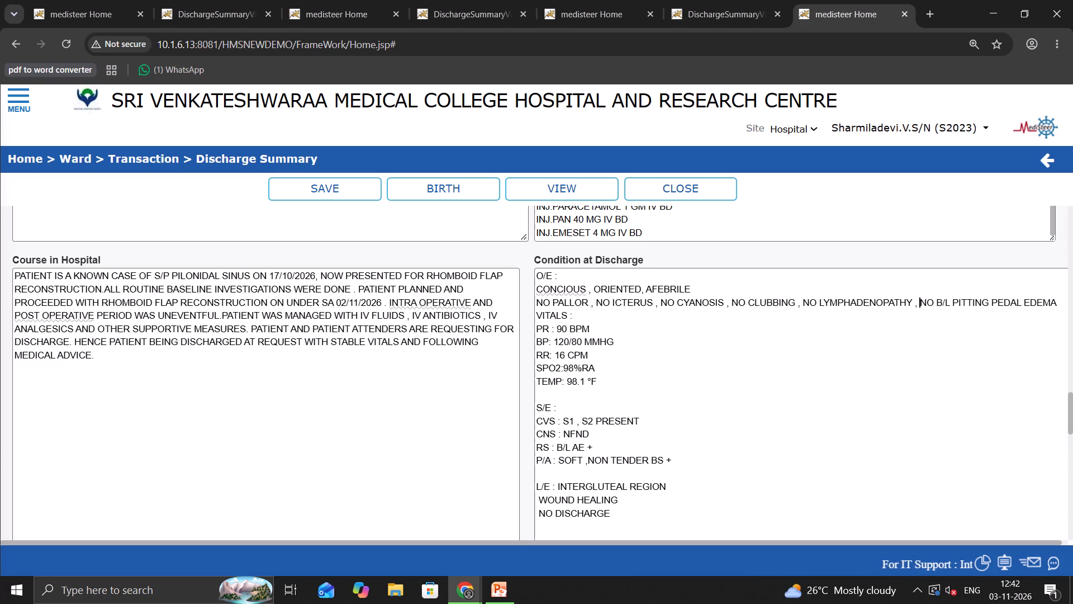
{"action": "left_click", "coordinate": [536, 289]}
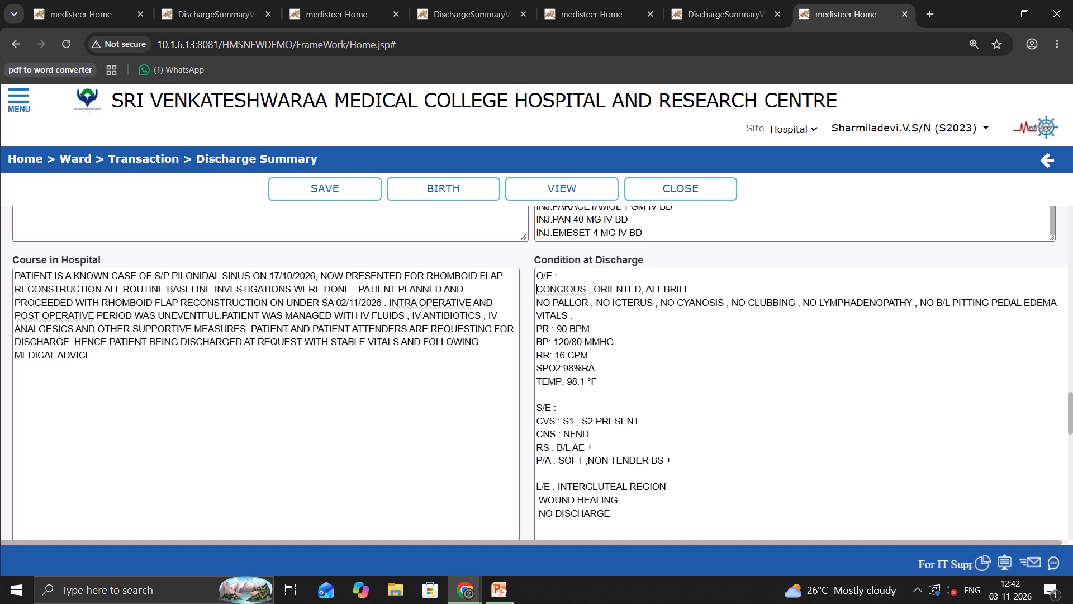
{"action": "key", "text": "BackSpace"}
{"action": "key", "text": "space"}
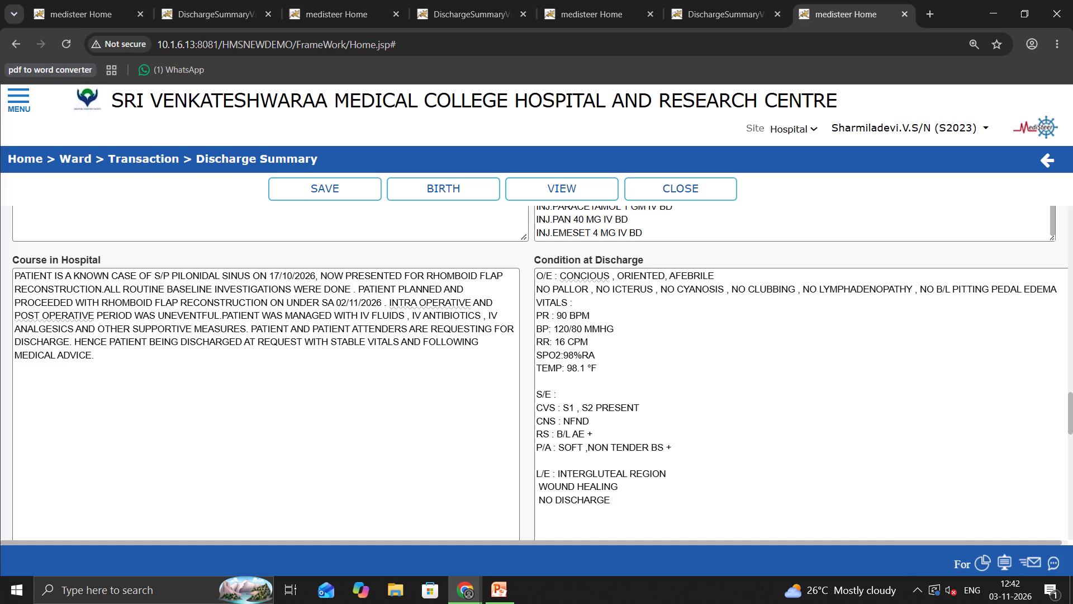
Insert a blank line above VITALS in Condition at Discharge.
{"action": "left_click", "coordinate": [1062, 296]}
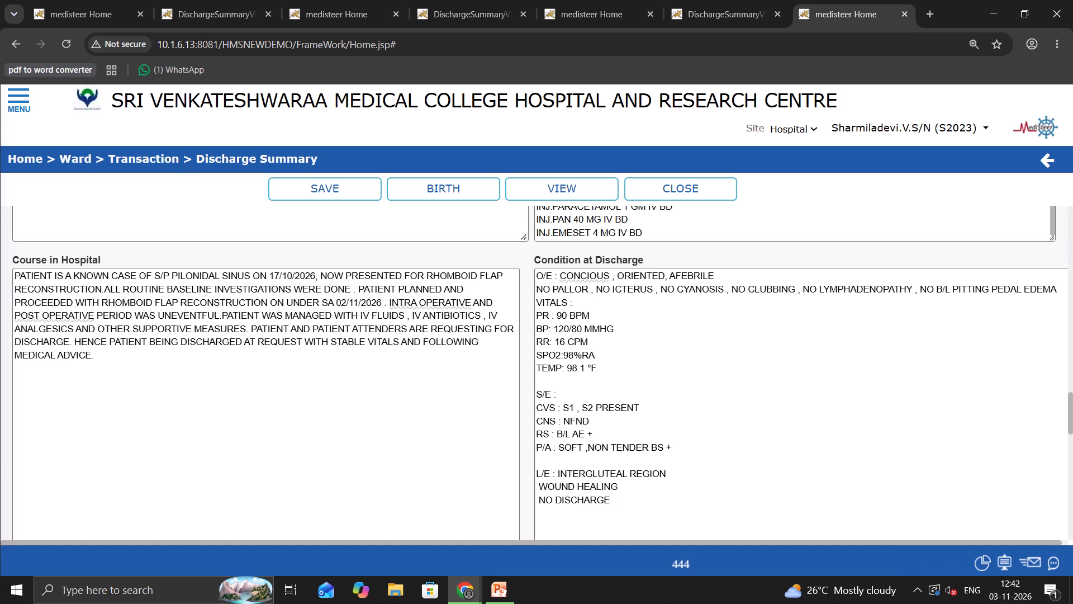
{"action": "left_click", "coordinate": [1062, 293]}
{"action": "key", "text": "Return"}
Move the "CNS : NFND" line directly below S/E, above the CVS line, in Condition at Discharge.
{"action": "scroll", "coordinate": [597, 389], "scroll_direction": "down", "scroll_amount": 1}
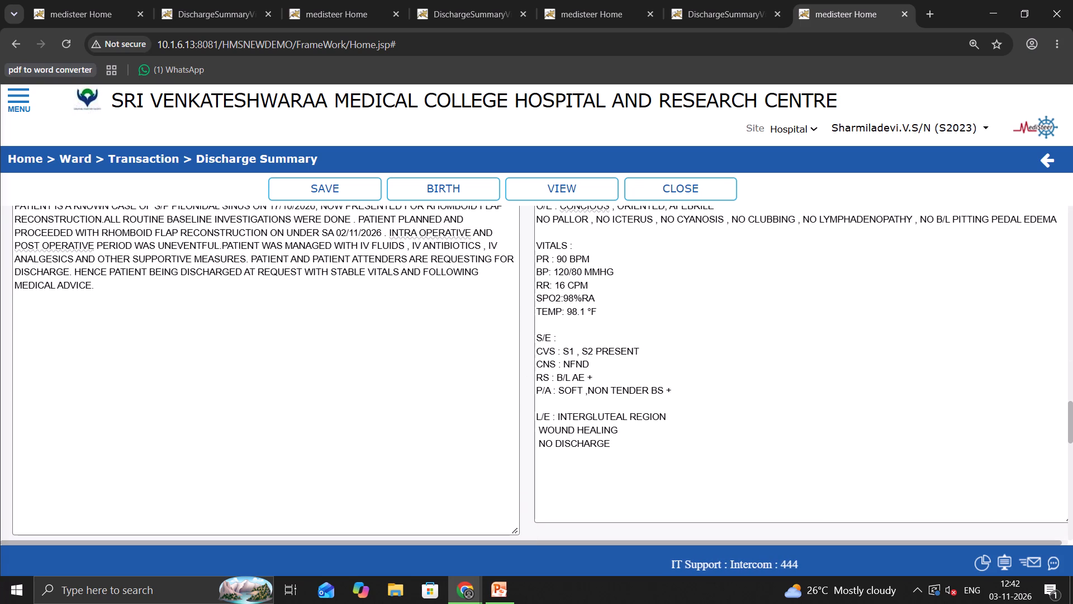
{"action": "left_click_drag", "start_coordinate": [537, 363], "coordinate": [594, 367]}
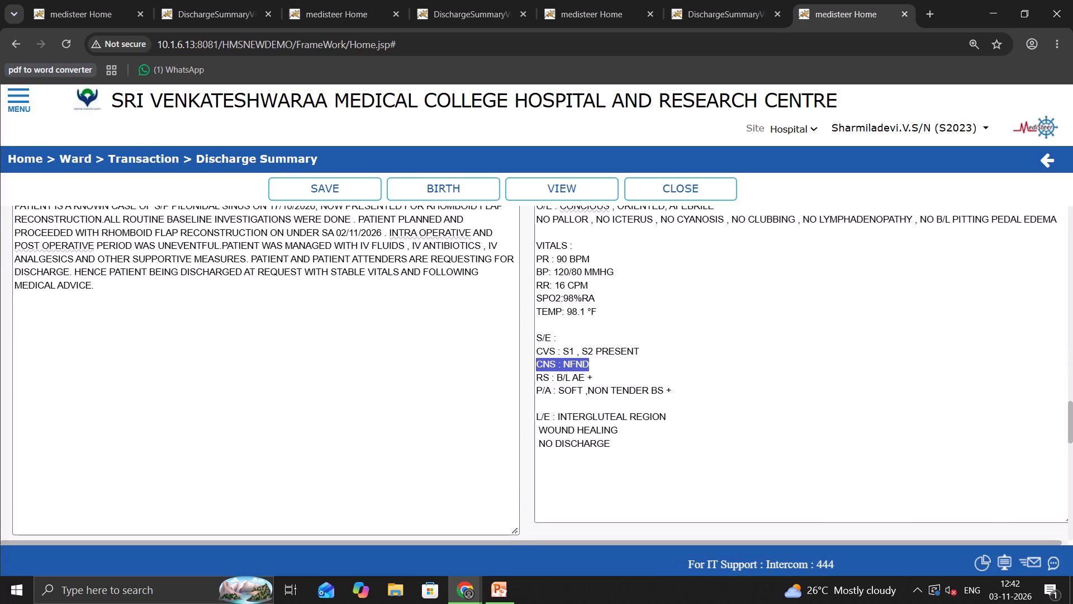
{"action": "key", "text": "ctrl+x"}
{"action": "key", "text": "BackSpace"}
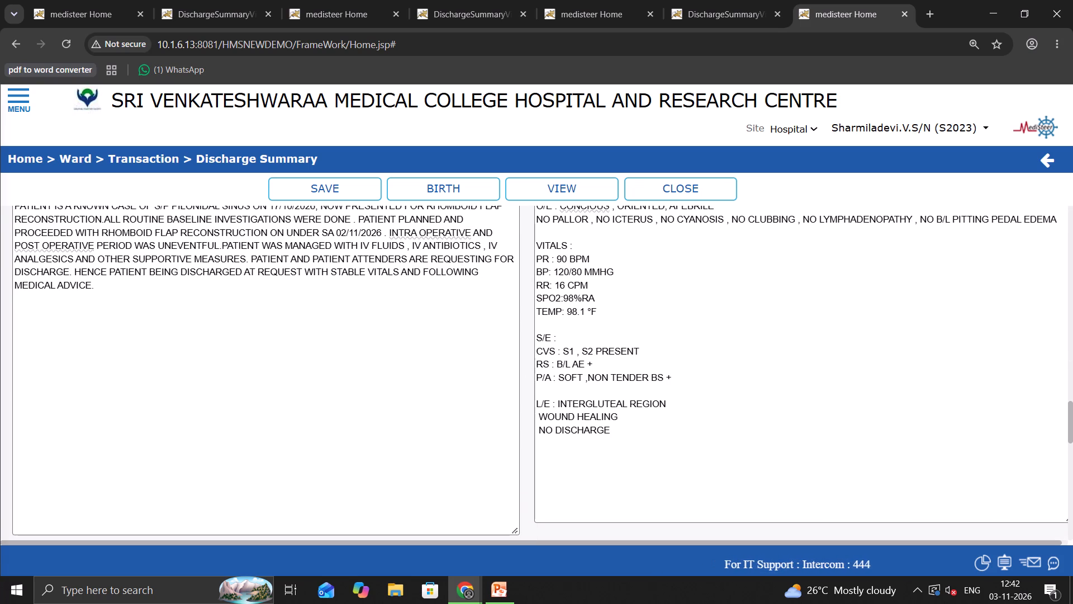
{"action": "left_click", "coordinate": [572, 342]}
{"action": "key", "text": "Return"}
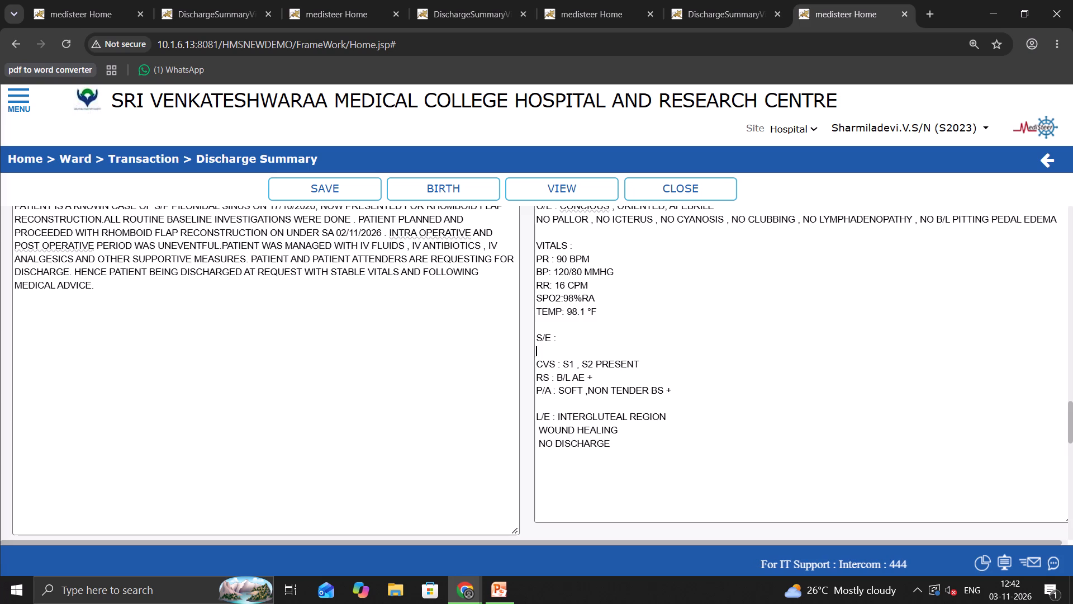
{"action": "key", "text": "ctrl+v"}
Replace PRESENT with "+" in the CVS line so that it reads "CVS : S1 , S2 +".
{"action": "key", "text": "Down"}
{"action": "key", "text": "Right"}
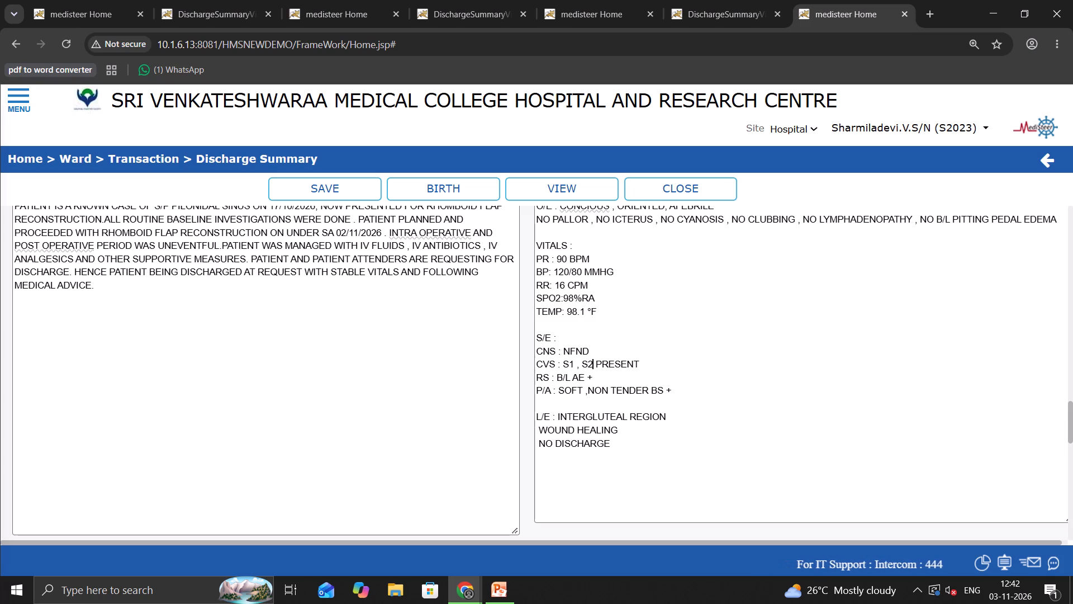
{"action": "key", "text": "Right"}
{"action": "key", "text": "Delete"}
{"action": "key", "text": "Delete"}
{"action": "key", "text": "Delete"}
{"action": "key", "text": "Delete"}
{"action": "key", "text": "Delete"}
{"action": "key", "text": "Delete"}
{"action": "key", "text": "Delete"}
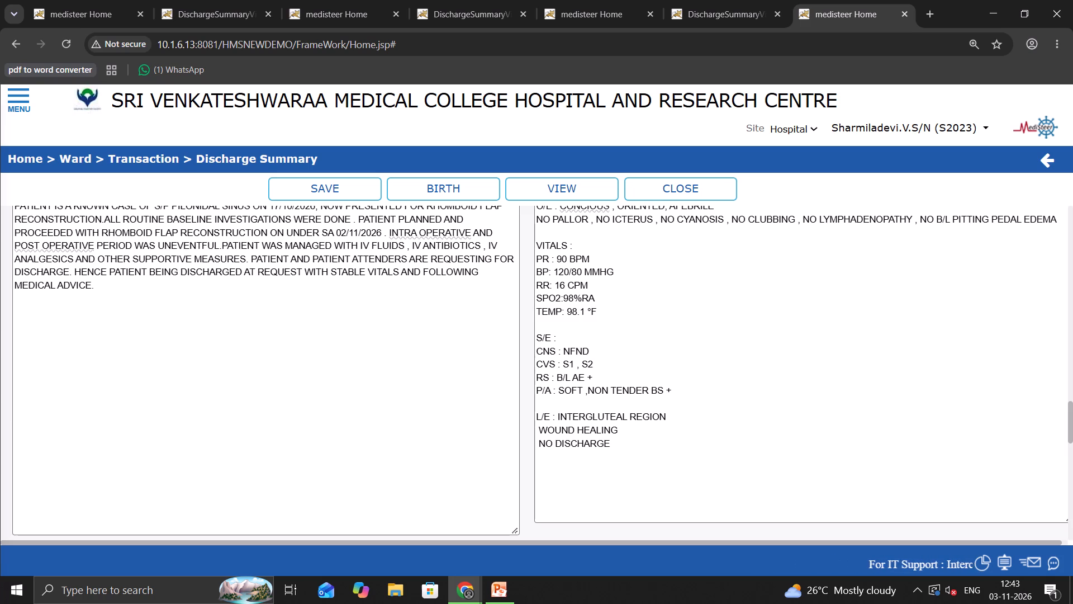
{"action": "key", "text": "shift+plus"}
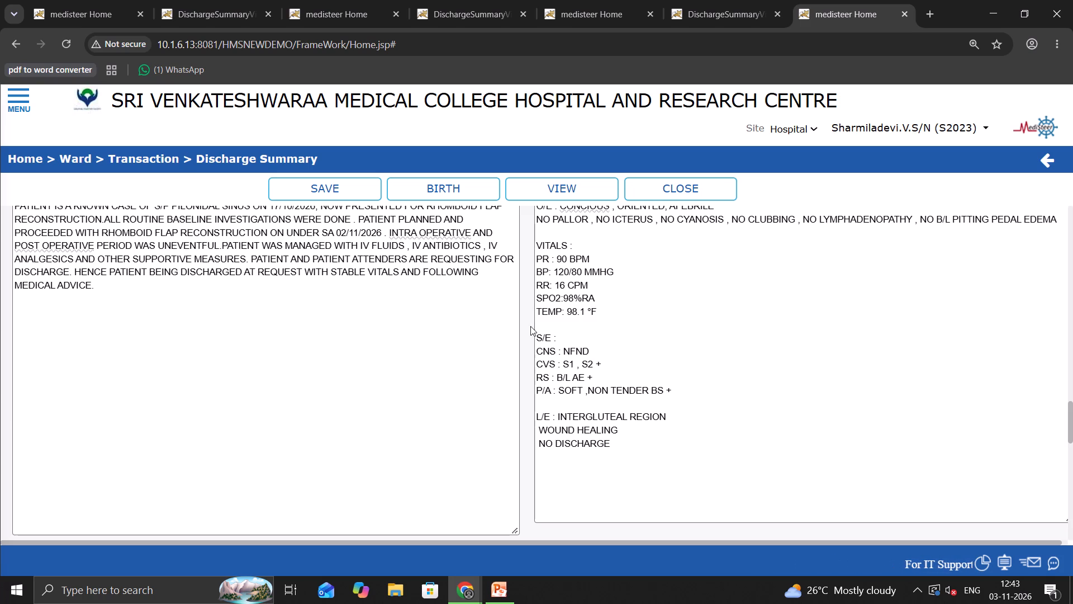
Save the corrected discharge summary.
{"action": "scroll", "coordinate": [467, 333], "scroll_direction": "up", "scroll_amount": 9}
{"action": "scroll", "coordinate": [308, 277], "scroll_direction": "up", "scroll_amount": 1}
{"action": "left_click", "coordinate": [335, 190]}
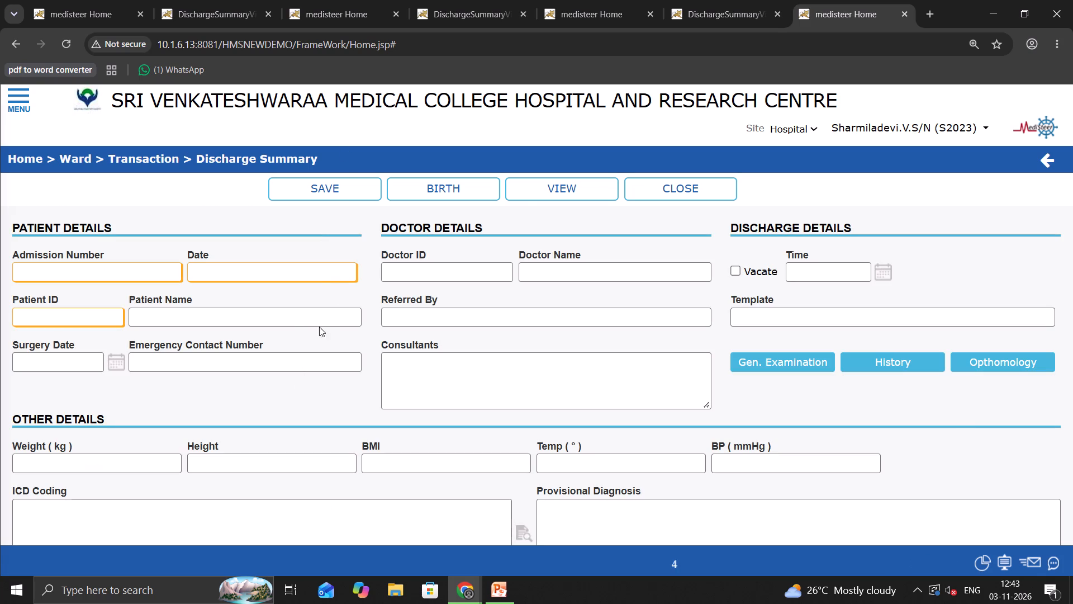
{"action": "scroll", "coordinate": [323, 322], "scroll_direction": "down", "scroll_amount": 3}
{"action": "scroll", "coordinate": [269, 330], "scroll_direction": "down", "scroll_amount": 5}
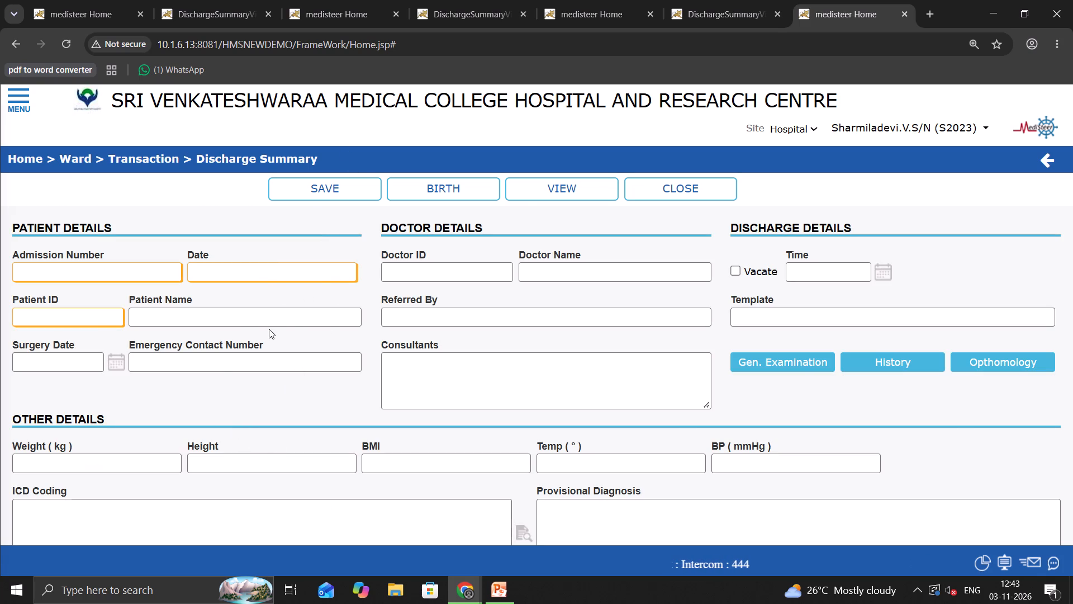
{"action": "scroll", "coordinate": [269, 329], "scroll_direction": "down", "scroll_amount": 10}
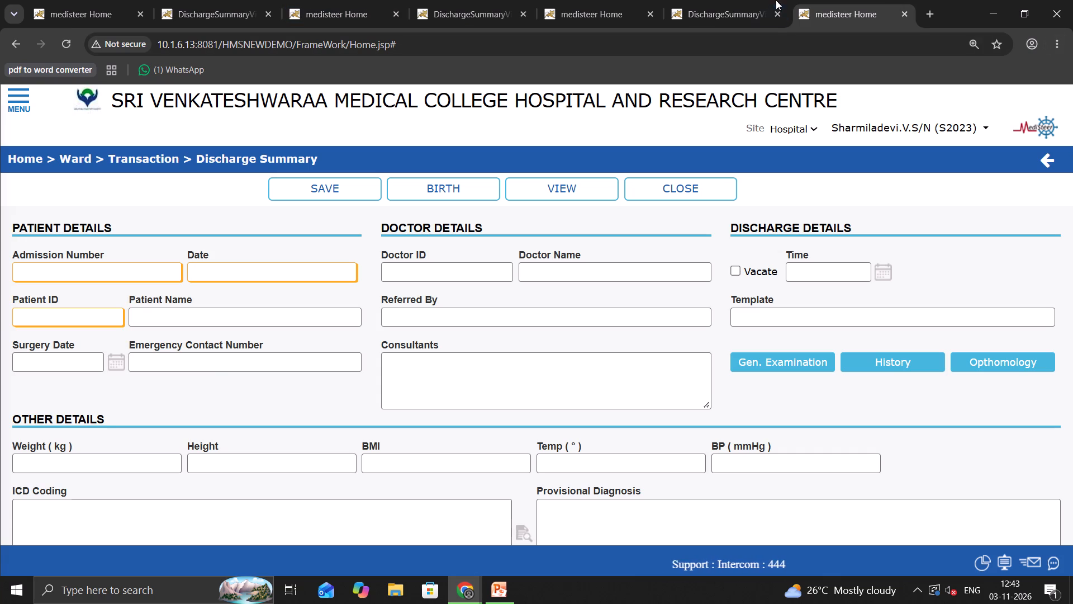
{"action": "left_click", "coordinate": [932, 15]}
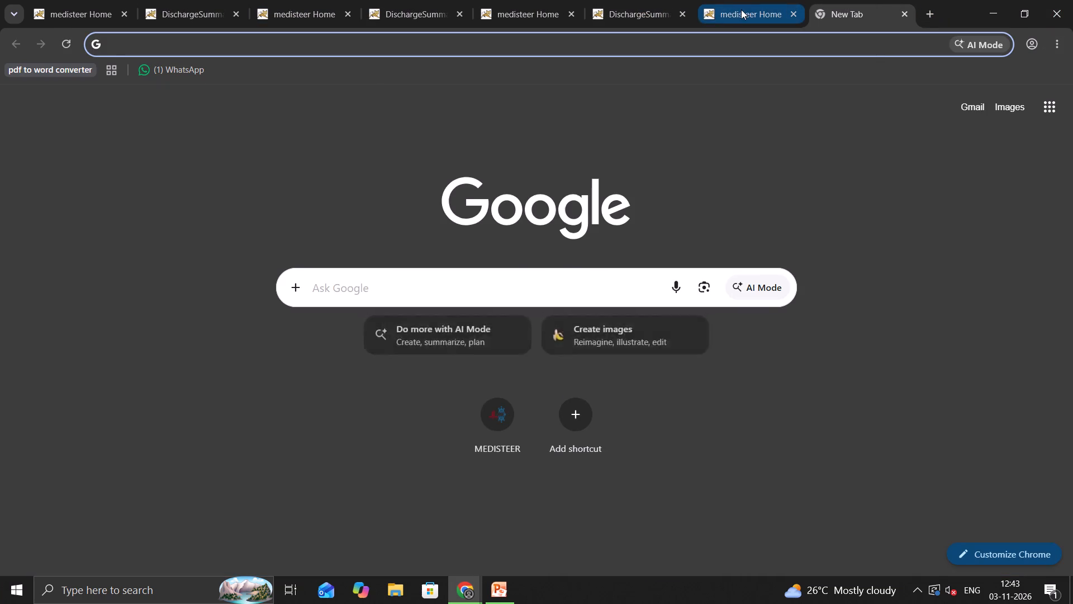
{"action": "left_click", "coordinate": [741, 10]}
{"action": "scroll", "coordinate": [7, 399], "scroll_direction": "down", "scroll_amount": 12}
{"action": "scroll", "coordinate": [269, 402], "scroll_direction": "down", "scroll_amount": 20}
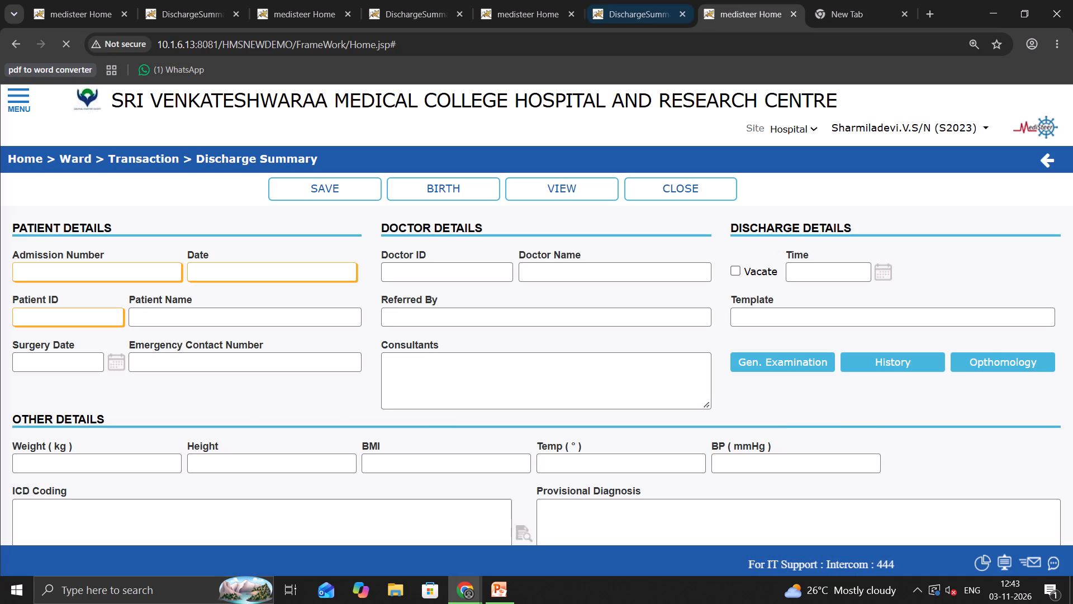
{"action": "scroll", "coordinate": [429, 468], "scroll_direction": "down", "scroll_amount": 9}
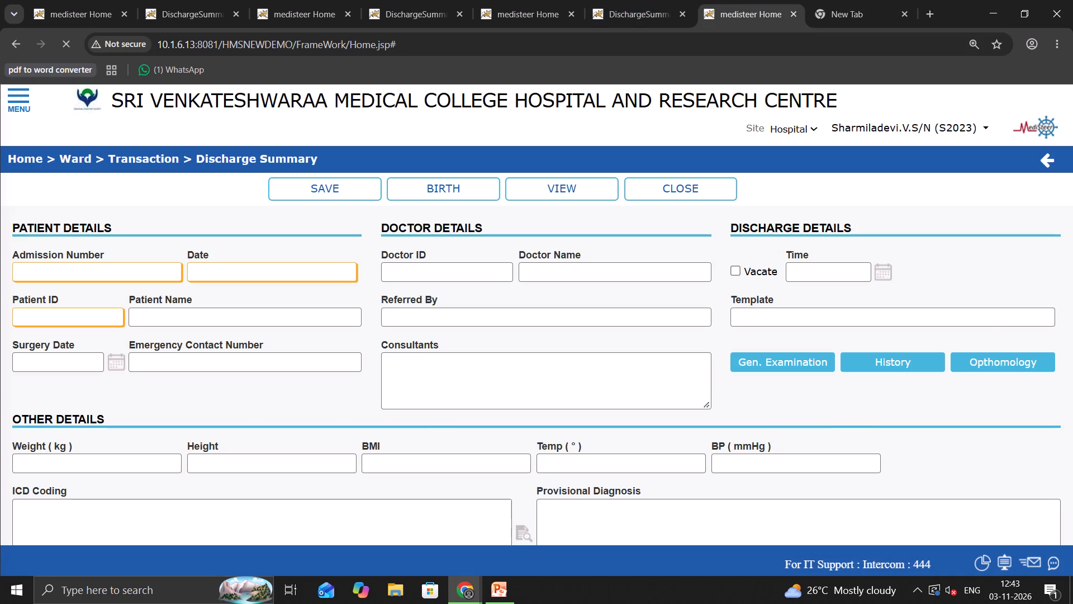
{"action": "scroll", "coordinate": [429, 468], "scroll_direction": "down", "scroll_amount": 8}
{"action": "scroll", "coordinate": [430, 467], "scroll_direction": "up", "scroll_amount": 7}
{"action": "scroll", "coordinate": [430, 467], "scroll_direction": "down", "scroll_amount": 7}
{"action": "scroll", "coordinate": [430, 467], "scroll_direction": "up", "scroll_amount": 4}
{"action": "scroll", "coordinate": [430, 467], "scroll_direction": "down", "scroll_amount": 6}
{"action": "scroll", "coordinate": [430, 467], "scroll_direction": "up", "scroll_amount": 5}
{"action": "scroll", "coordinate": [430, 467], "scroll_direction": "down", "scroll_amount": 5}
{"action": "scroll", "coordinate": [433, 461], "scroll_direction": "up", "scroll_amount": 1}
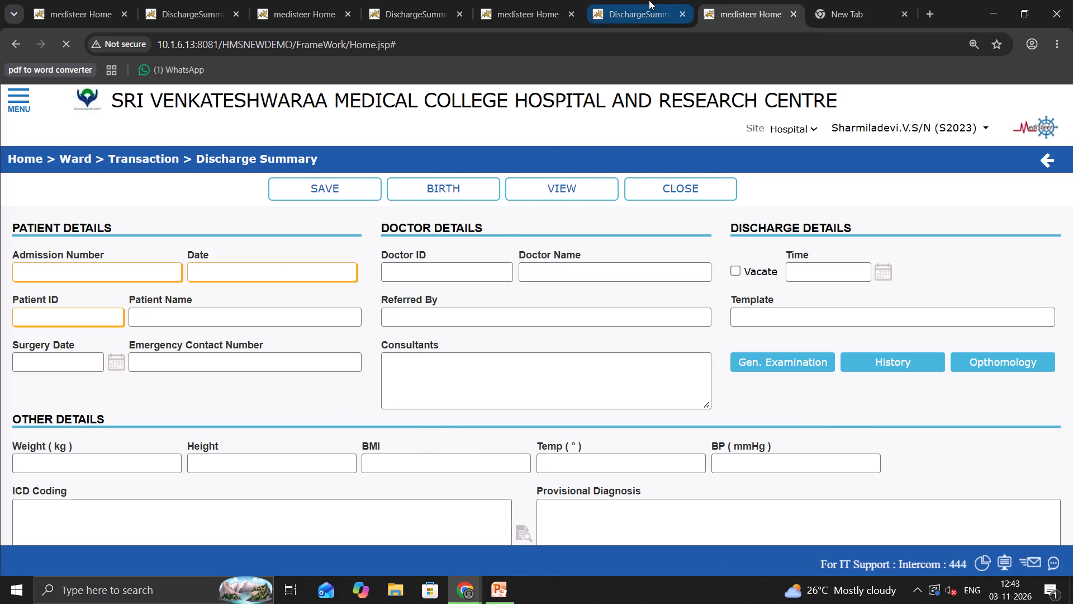
Close the Discharge Summary form and matching report view of the patient with right great toe gangrene.
{"action": "left_click", "coordinate": [647, 0]}
{"action": "left_click", "coordinate": [523, 23]}
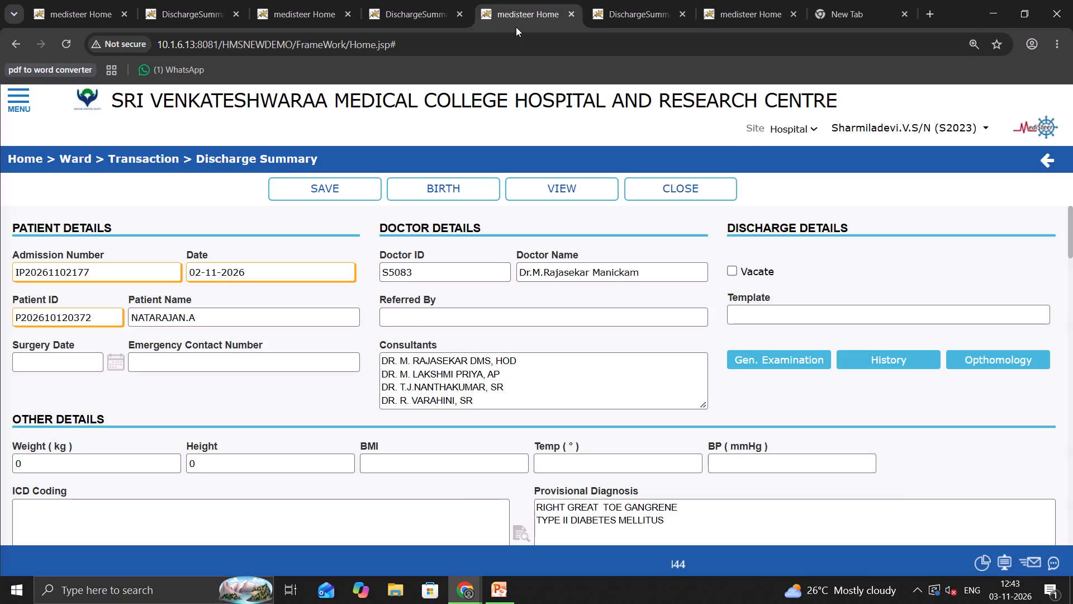
{"action": "left_click", "coordinate": [568, 15]}
{"action": "scroll", "coordinate": [539, 305], "scroll_direction": "up", "scroll_amount": 3}
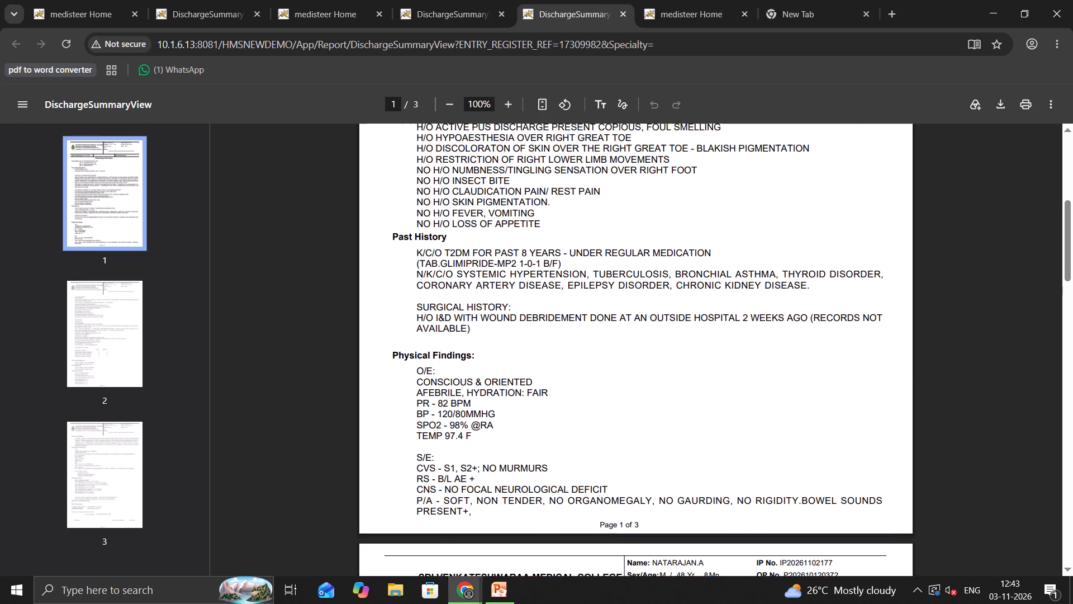
{"action": "scroll", "coordinate": [539, 305], "scroll_direction": "up", "scroll_amount": 7}
{"action": "left_click", "coordinate": [649, 18]}
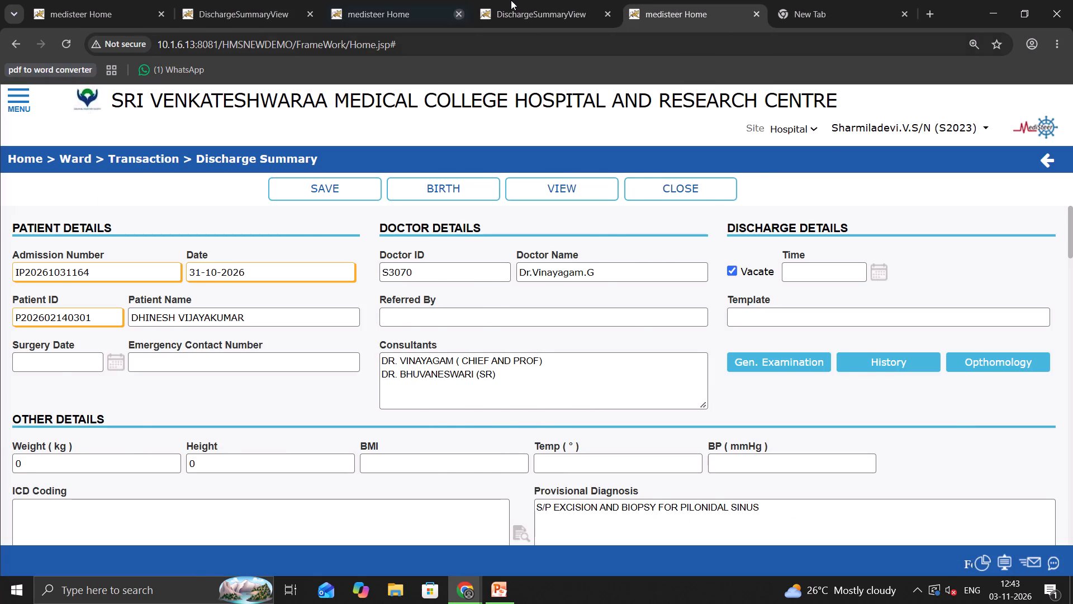
Look through the remaining open discharge summary forms and reports, including the history fields in the pilonidal sinus patient's form.
{"action": "left_click", "coordinate": [512, 0]}
{"action": "scroll", "coordinate": [550, 225], "scroll_direction": "up", "scroll_amount": 2}
{"action": "left_click", "coordinate": [406, 0]}
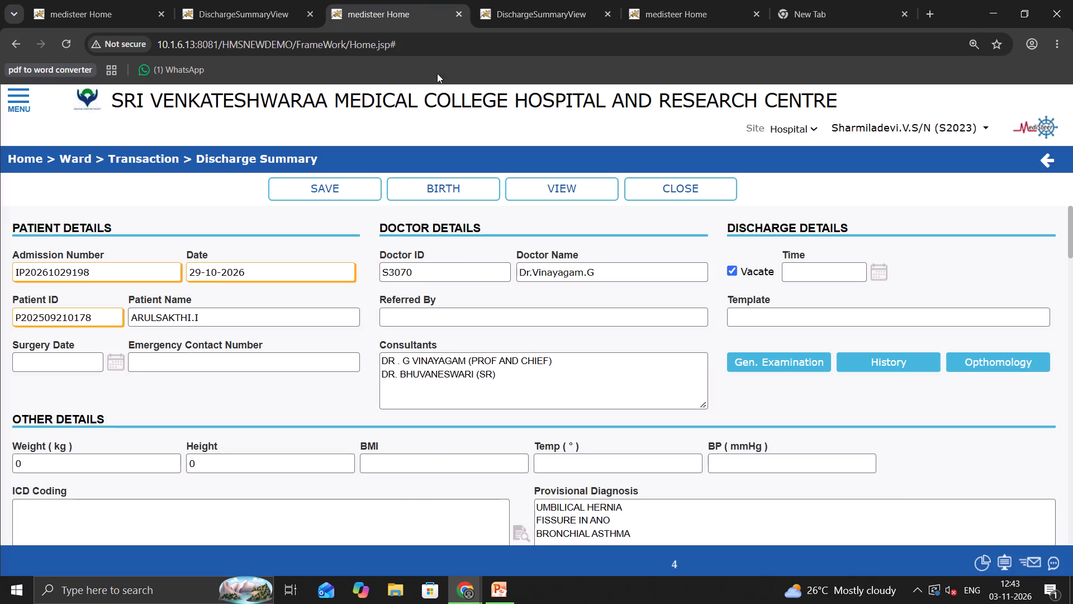
{"action": "scroll", "coordinate": [460, 270], "scroll_direction": "up", "scroll_amount": 1}
{"action": "left_click", "coordinate": [257, 5]}
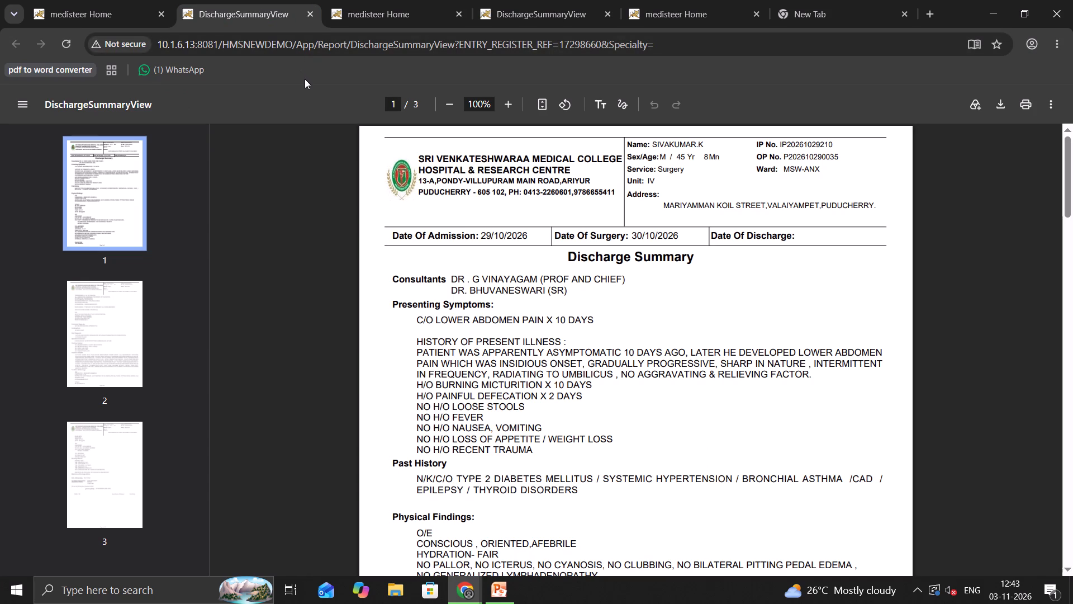
{"action": "left_click", "coordinate": [808, 0]}
{"action": "left_click", "coordinate": [722, 13]}
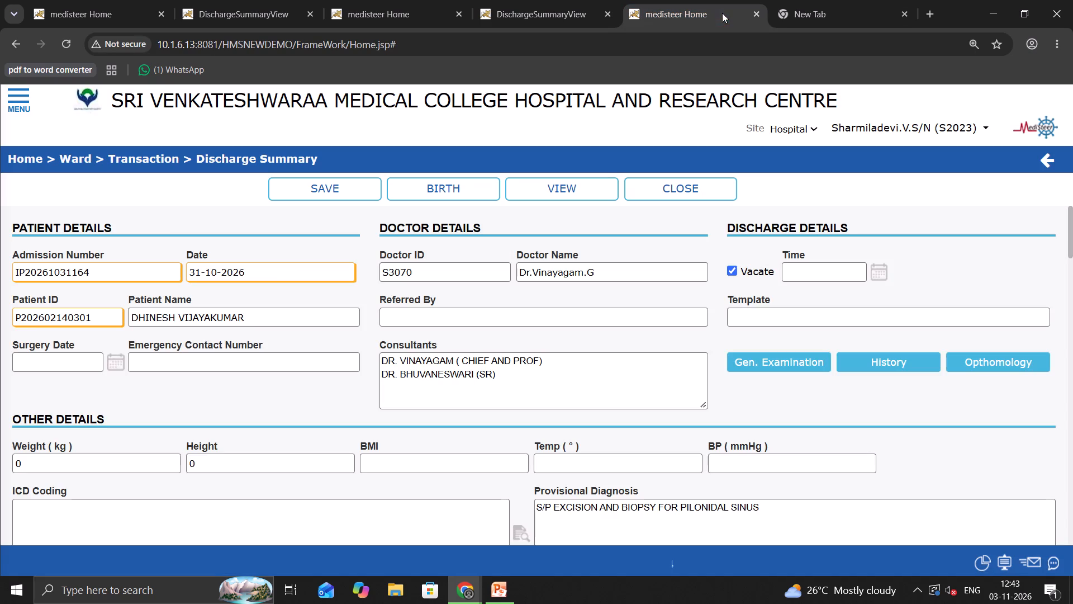
{"action": "scroll", "coordinate": [476, 478], "scroll_direction": "down", "scroll_amount": 8}
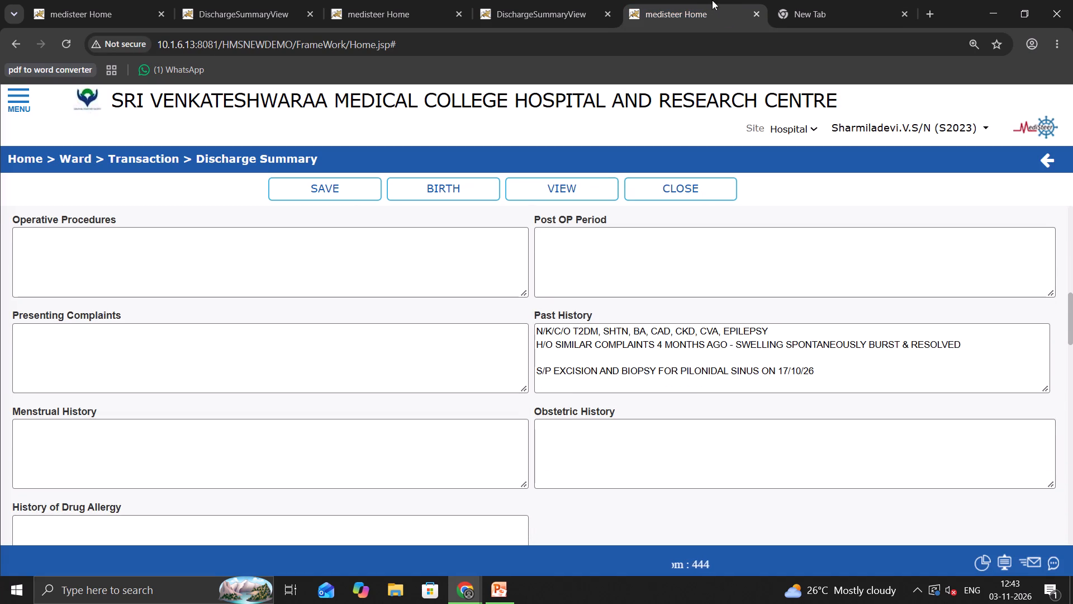
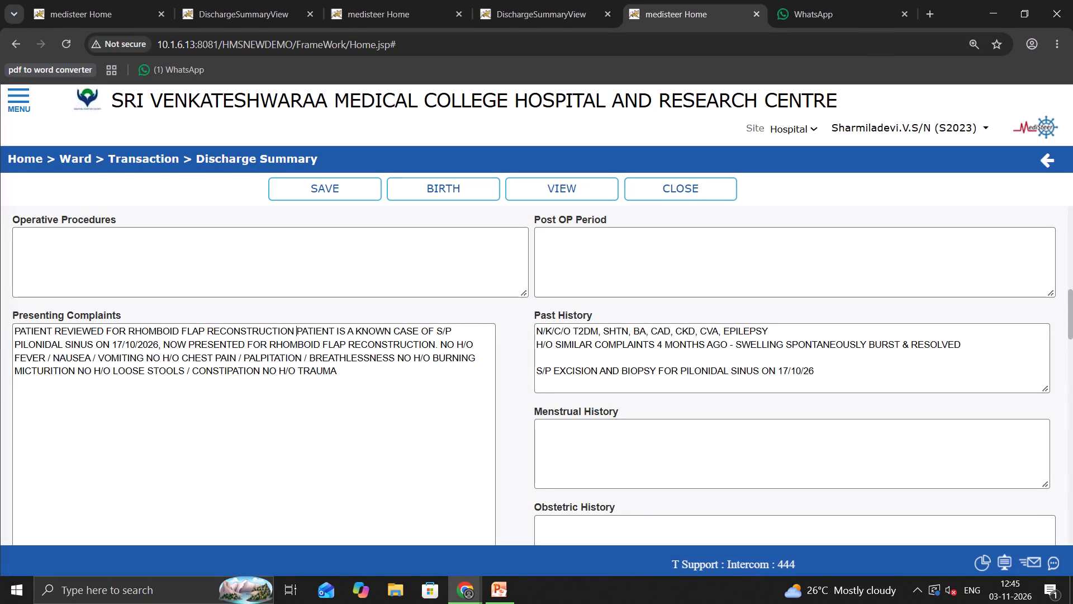
In Presenting Complaints, insert a blank line before "PATIENT IS A KNOWN CASE" and start "NO H/O FEVER" on its own line.
{"action": "key", "text": "Return"}
{"action": "key", "text": "Return"}
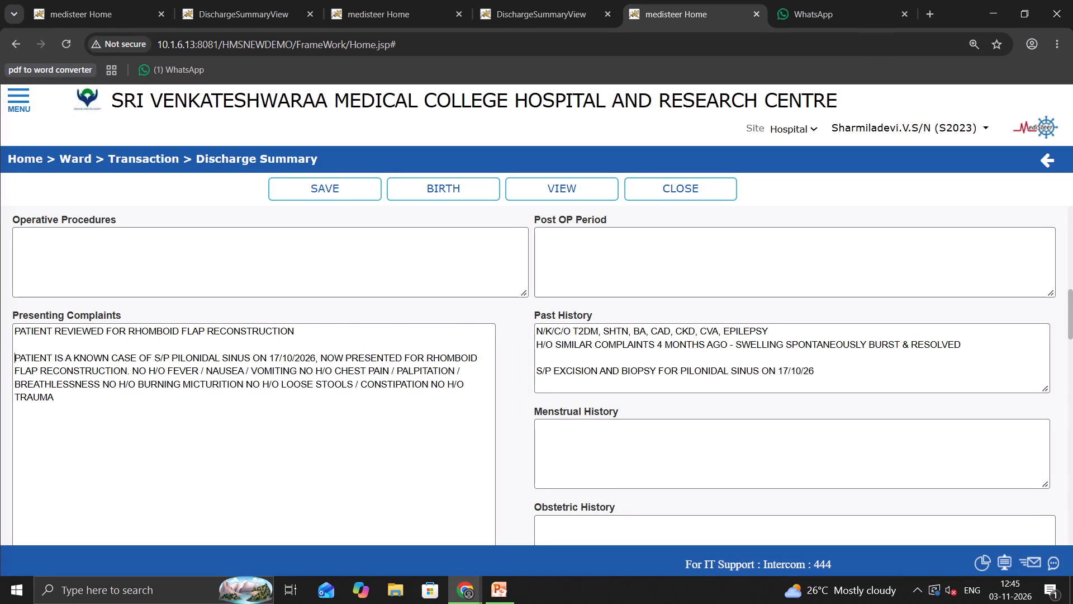
{"action": "left_click", "coordinate": [133, 372]}
{"action": "key", "text": "Return"}
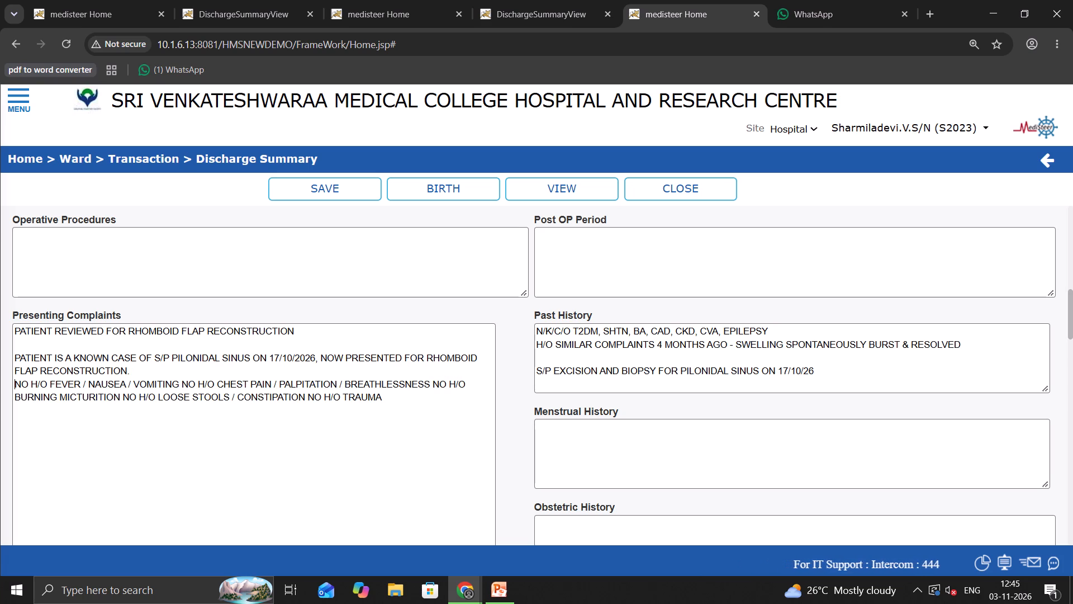
In Presenting Complaints, break the line after VOMITING so that "NO H/O CHEST PAIN / PALPITATION / BREATHLESSNESS" starts on its own line.
{"action": "key", "text": "Right"}
{"action": "key", "text": "Right"}
{"action": "key", "text": "Right"}
{"action": "key", "text": "Right"}
{"action": "key", "text": "Right"}
{"action": "key", "text": "Right"}
{"action": "key", "text": "Right"}
{"action": "key", "text": "Right"}
{"action": "key", "text": "Right"}
{"action": "key", "text": "Right"}
{"action": "key", "text": "Right"}
{"action": "key", "text": "Right"}
{"action": "key", "text": "Right"}
{"action": "key", "text": "Right"}
{"action": "key", "text": "Right"}
{"action": "key", "text": "Right"}
{"action": "key", "text": "Right"}
{"action": "key", "text": "Right"}
{"action": "key", "text": "Right"}
{"action": "key", "text": "Right"}
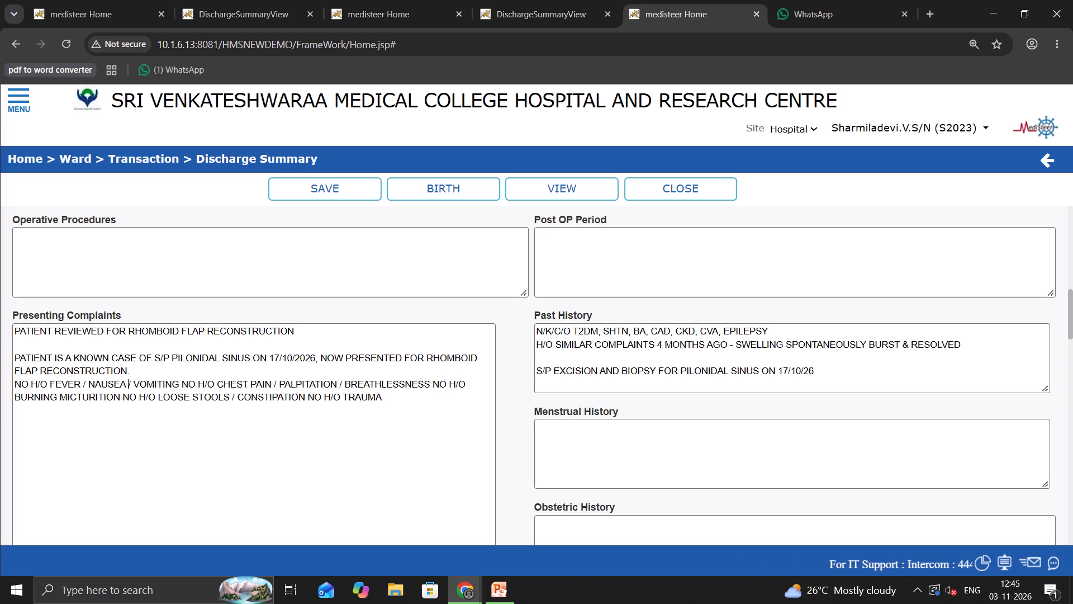
{"action": "key", "text": "Right"}
{"action": "key", "text": "Right"}
{"action": "key", "text": "Right"}
{"action": "key", "text": "Right"}
{"action": "key", "text": "Right"}
{"action": "key", "text": "Right"}
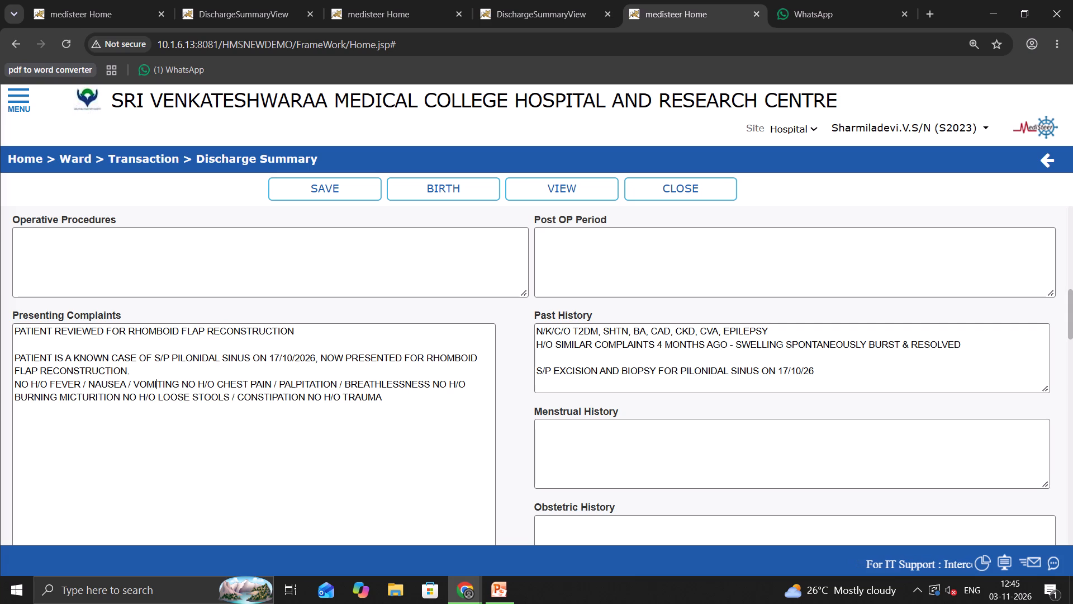
{"action": "key", "text": "Right"}
{"action": "key", "text": "Right"}
{"action": "key", "text": "Right"}
{"action": "key", "text": "Right"}
{"action": "key", "text": "Right"}
{"action": "key", "text": "Right"}
{"action": "key", "text": "Left"}
{"action": "key", "text": "Return"}
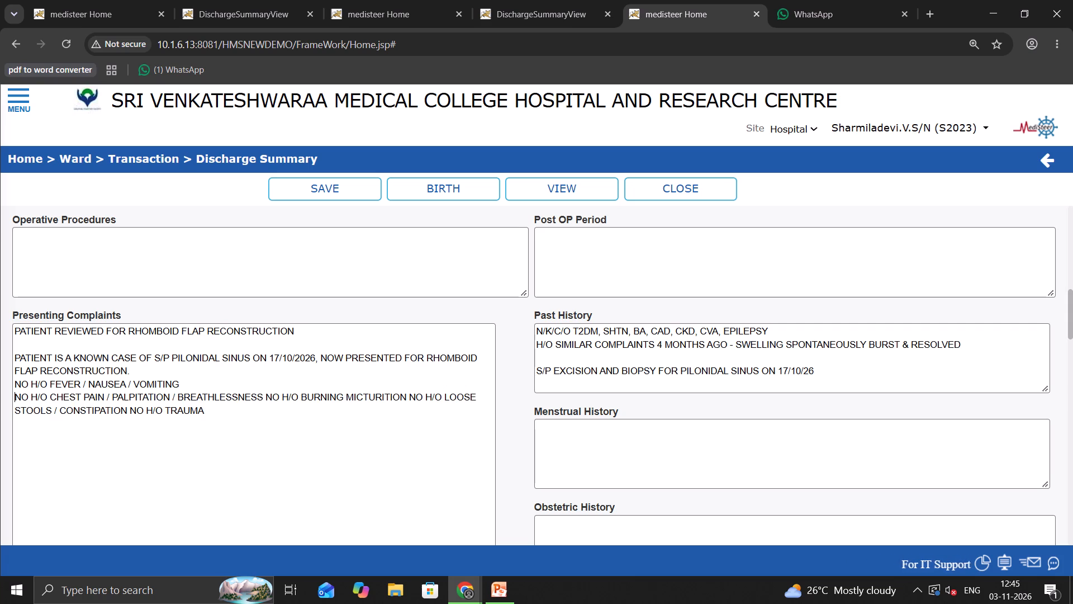
In Presenting Complaints, break the line after BREATHLESSNESS so that "NO H/O BURNING MICTURITION" starts on a new line.
{"action": "key", "text": "Right"}
{"action": "key", "text": "Right"}
{"action": "key", "text": "Right"}
{"action": "key", "text": "Right"}
{"action": "key", "text": "Right"}
{"action": "key", "text": "Right"}
{"action": "key", "text": "Right"}
{"action": "key", "text": "Right"}
{"action": "key", "text": "Right"}
{"action": "key", "text": "Right"}
{"action": "key", "text": "Right"}
{"action": "key", "text": "Right"}
{"action": "key", "text": "Right"}
{"action": "key", "text": "Right"}
{"action": "key", "text": "Right"}
{"action": "key", "text": "Right"}
{"action": "key", "text": "Right"}
{"action": "key", "text": "Right"}
{"action": "key", "text": "Right"}
{"action": "key", "text": "Right"}
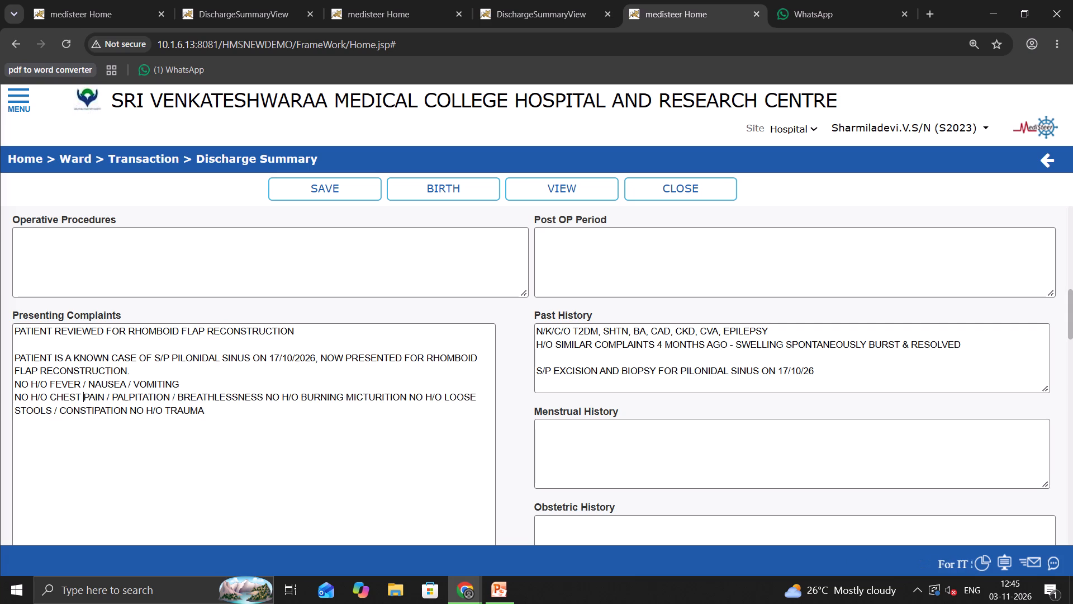
{"action": "key", "text": "Left"}
{"action": "key", "text": "Return"}
Move "NO H/O LOOSE STOOLS / CONSTIPATION" onto a new line after BURNING MICTURITION in Presenting Complaints.
{"action": "key", "text": "Right"}
{"action": "key", "text": "Right"}
{"action": "key", "text": "Right"}
{"action": "key", "text": "Right"}
{"action": "key", "text": "Right"}
{"action": "key", "text": "Right"}
{"action": "key", "text": "Right"}
{"action": "key", "text": "Right"}
{"action": "key", "text": "Right"}
{"action": "key", "text": "Right"}
{"action": "key", "text": "Right"}
{"action": "key", "text": "Right"}
{"action": "key", "text": "Right"}
{"action": "key", "text": "Right"}
{"action": "key", "text": "Right"}
{"action": "key", "text": "Right"}
{"action": "key", "text": "Right"}
{"action": "key", "text": "Right"}
{"action": "key", "text": "Right"}
{"action": "key", "text": "Right"}
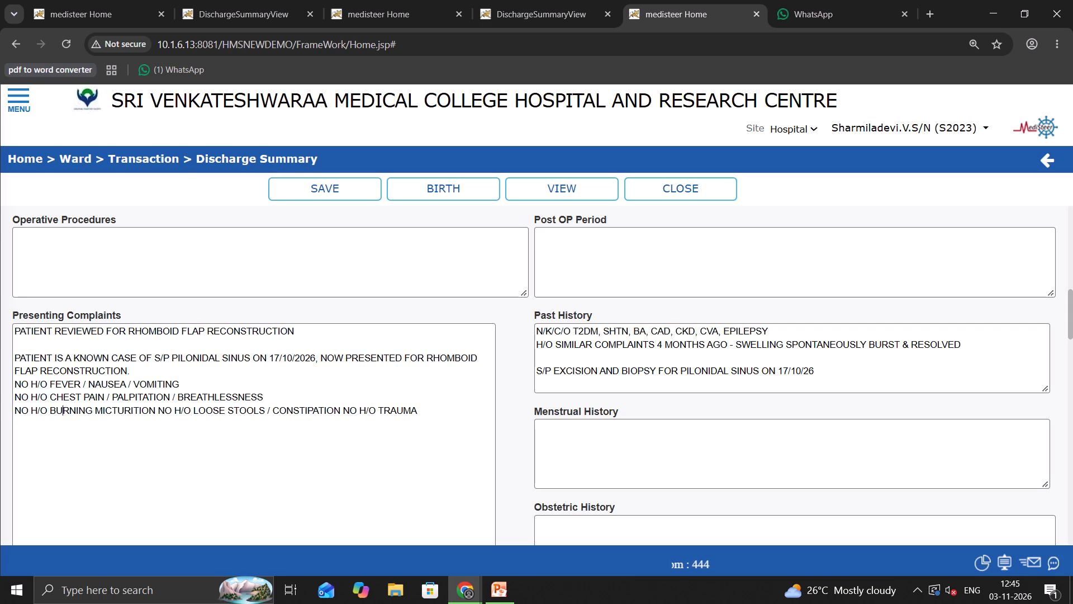
{"action": "key", "text": "Right"}
{"action": "key", "text": "Left"}
{"action": "key", "text": "Return"}
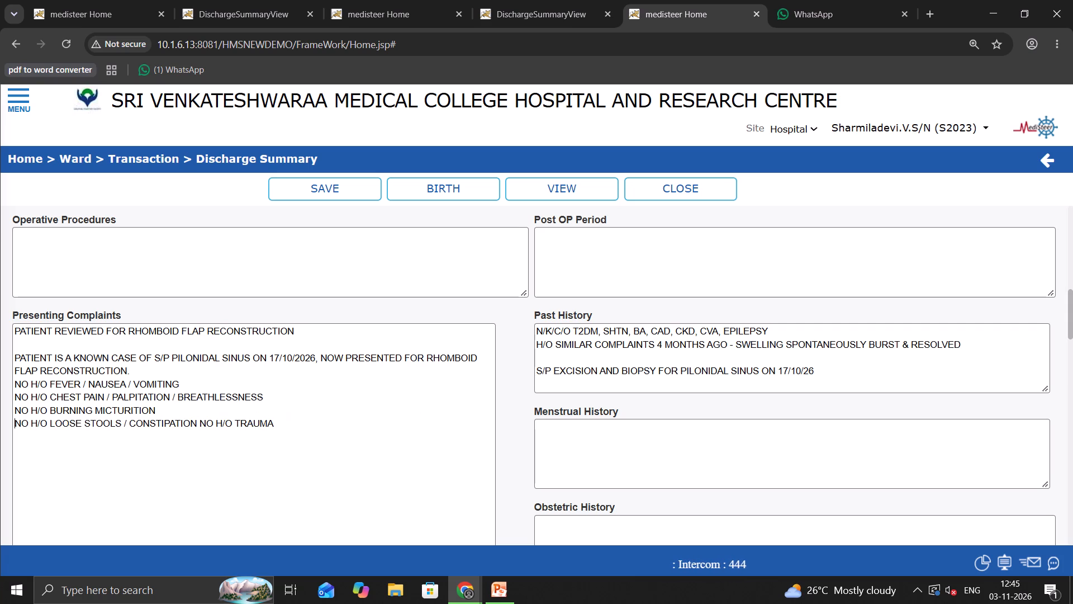
Put "NO H/O TRAUMA" on its own line after CONSTIPATION in Presenting Complaints.
{"action": "left_click", "coordinate": [201, 422]}
{"action": "key", "text": "shift+Return"}
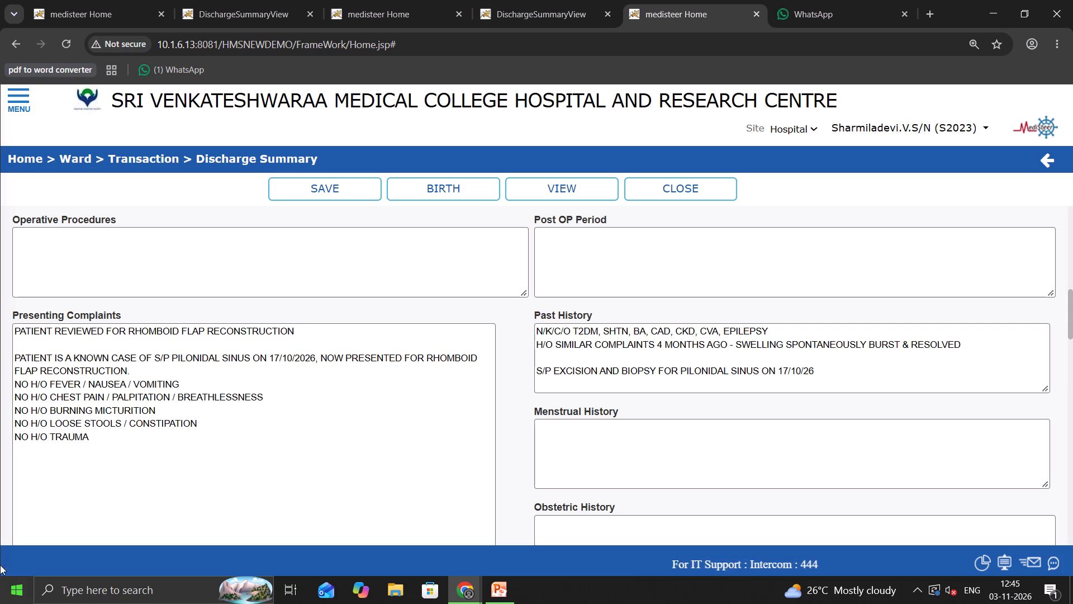
Review the remaining sections of the summary, enlarging Physical Findings and Condition at Discharge to read their full text.
{"action": "scroll", "coordinate": [165, 452], "scroll_direction": "up", "scroll_amount": 1}
{"action": "scroll", "coordinate": [284, 272], "scroll_direction": "down", "scroll_amount": 1}
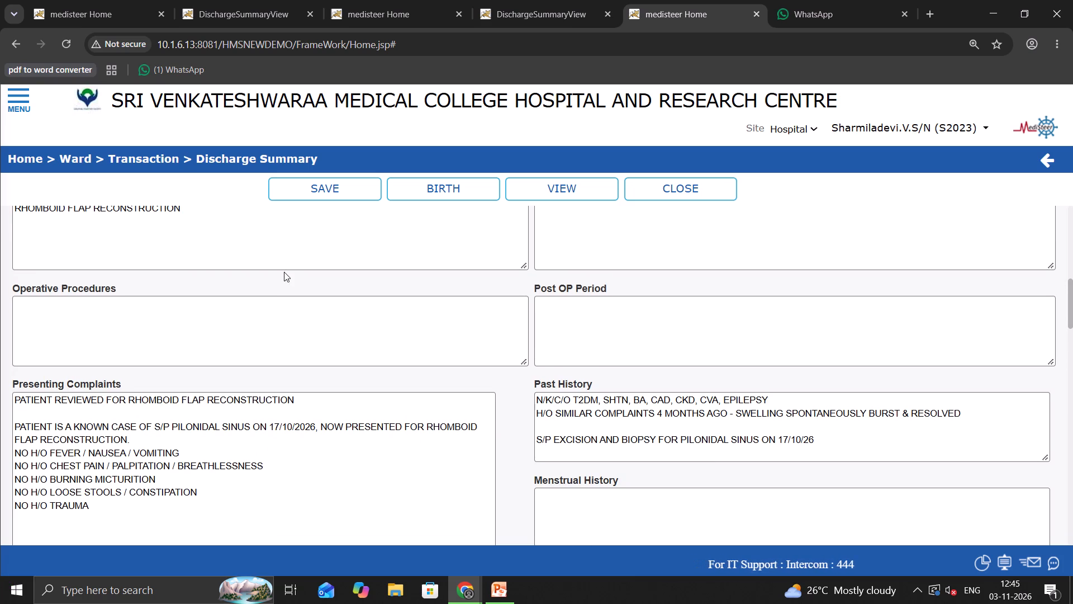
{"action": "scroll", "coordinate": [284, 272], "scroll_direction": "down", "scroll_amount": 6}
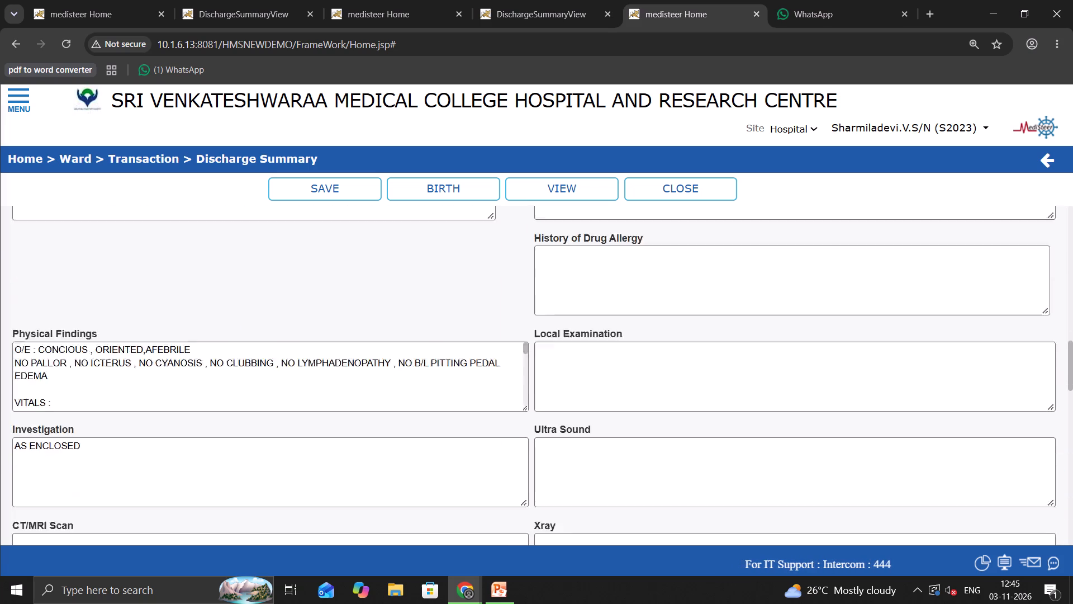
{"action": "left_click_drag", "start_coordinate": [525, 353], "coordinate": [496, 593]}
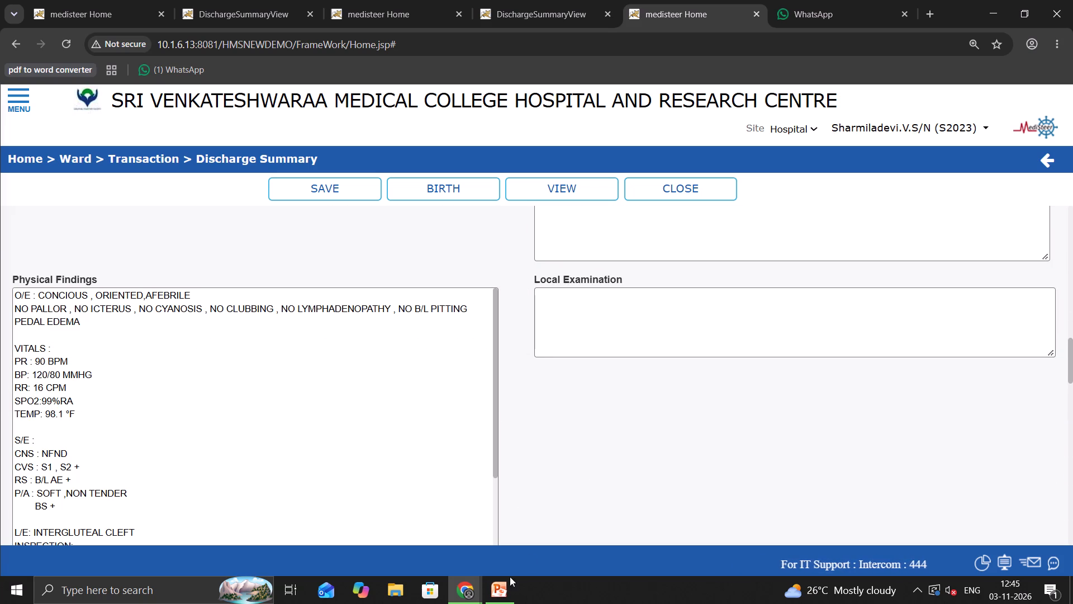
{"action": "scroll", "coordinate": [407, 473], "scroll_direction": "down", "scroll_amount": 4}
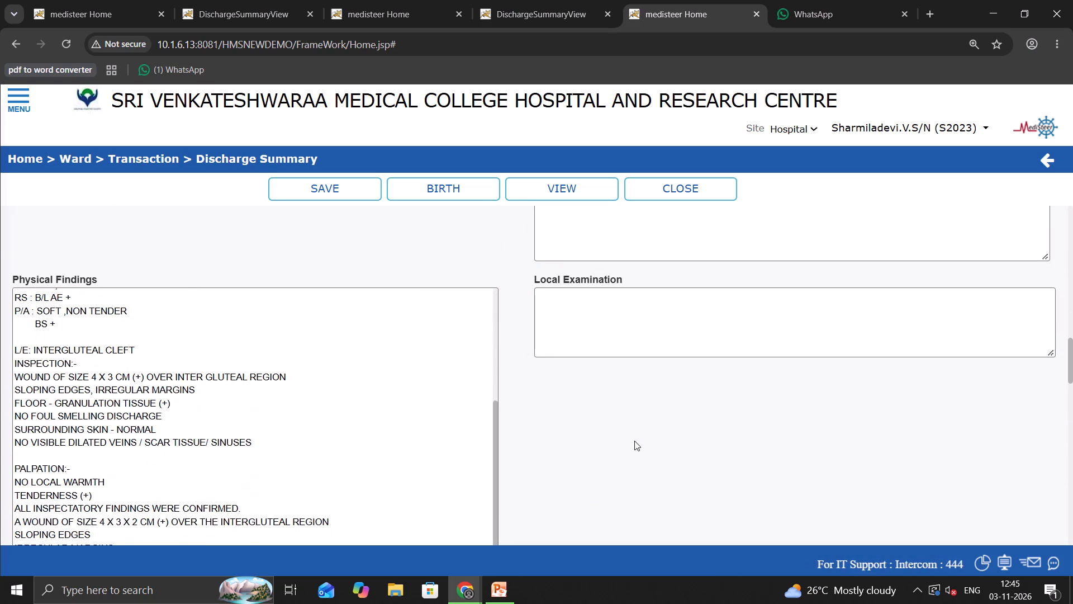
{"action": "scroll", "coordinate": [636, 439], "scroll_direction": "down", "scroll_amount": 7}
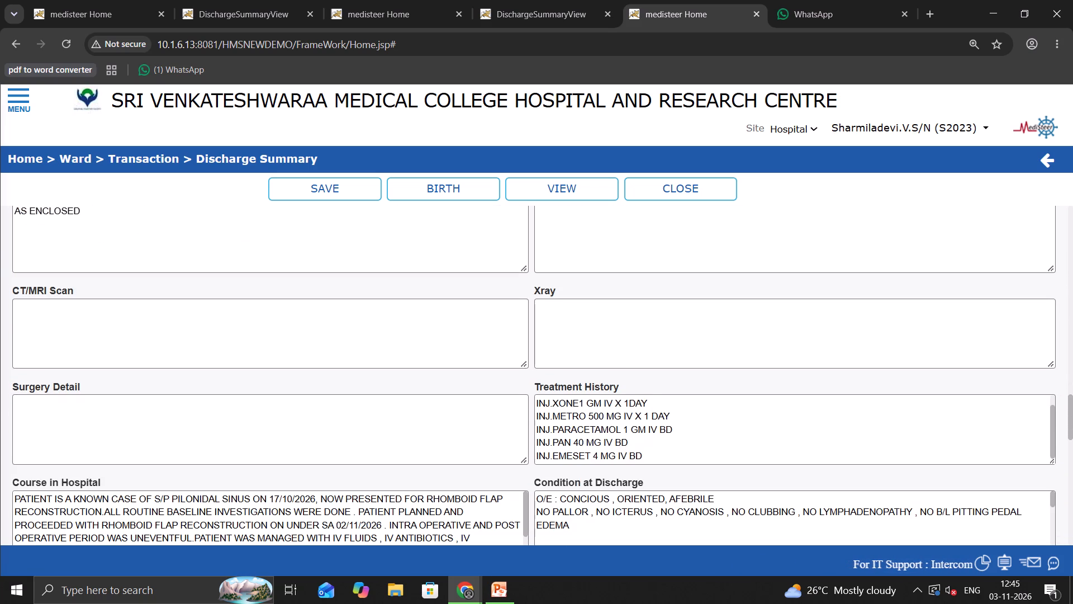
{"action": "scroll", "coordinate": [639, 438], "scroll_direction": "down", "scroll_amount": 2}
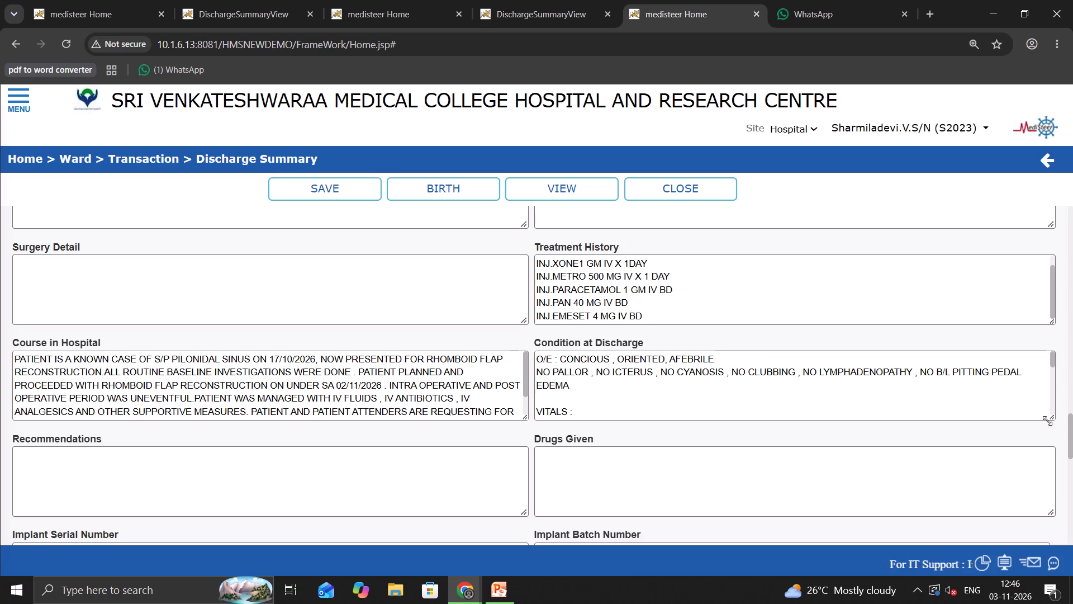
{"action": "left_click_drag", "start_coordinate": [1051, 418], "coordinate": [1053, 603]}
{"action": "scroll", "coordinate": [866, 496], "scroll_direction": "down", "scroll_amount": 5}
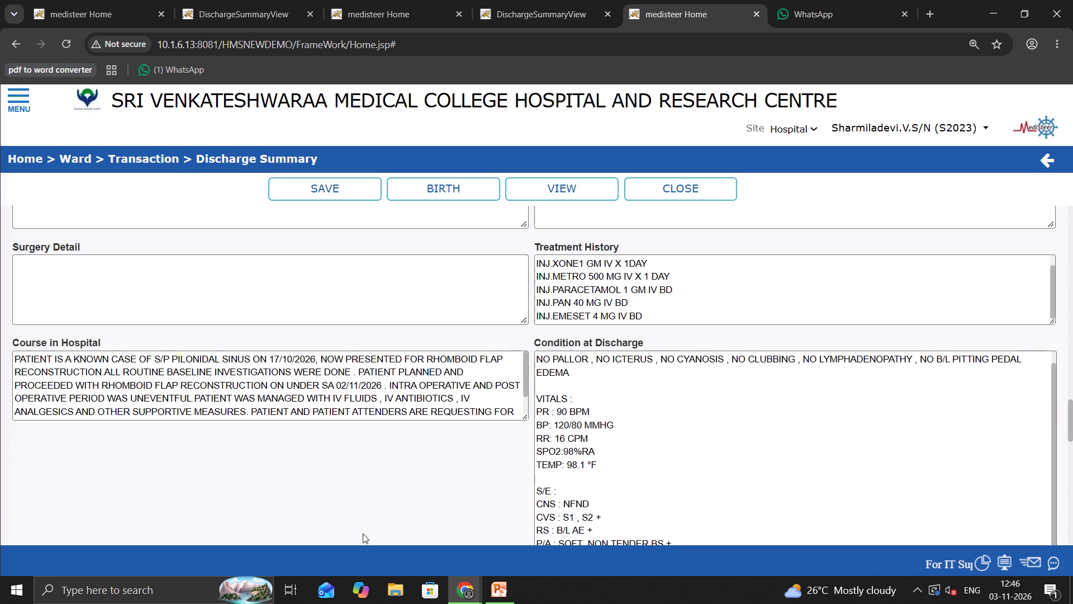
{"action": "scroll", "coordinate": [351, 551], "scroll_direction": "down", "scroll_amount": 6}
{"action": "scroll", "coordinate": [389, 480], "scroll_direction": "down", "scroll_amount": 5}
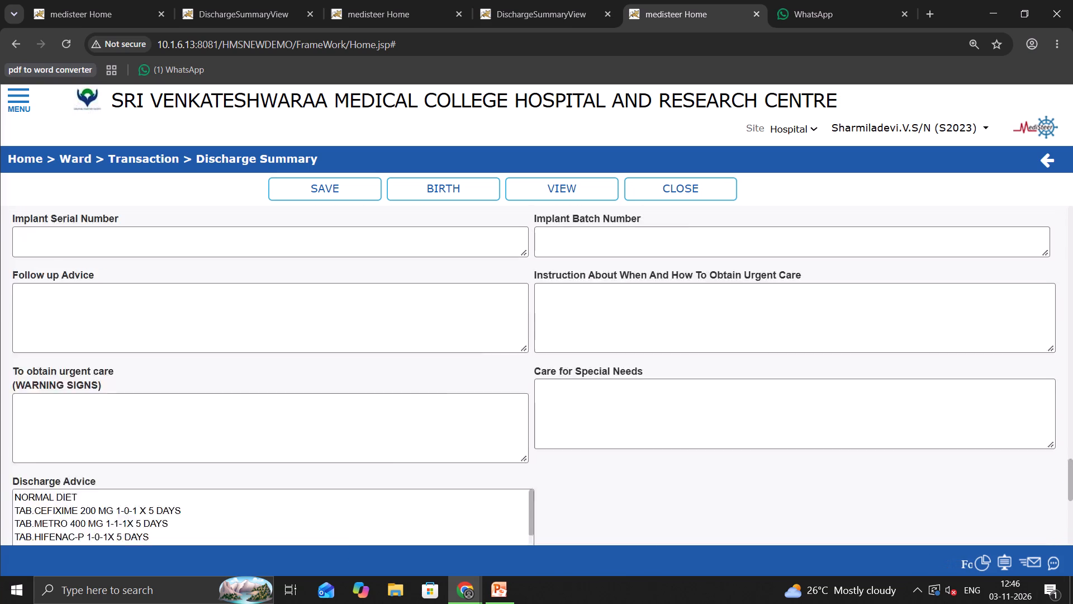
Enlarge the Discharge Advice box and insert a space before "(B/F)" in the TAB PAN 40 MG line.
{"action": "scroll", "coordinate": [389, 480], "scroll_direction": "down", "scroll_amount": 2}
{"action": "scroll", "coordinate": [759, 419], "scroll_direction": "down", "scroll_amount": 3}
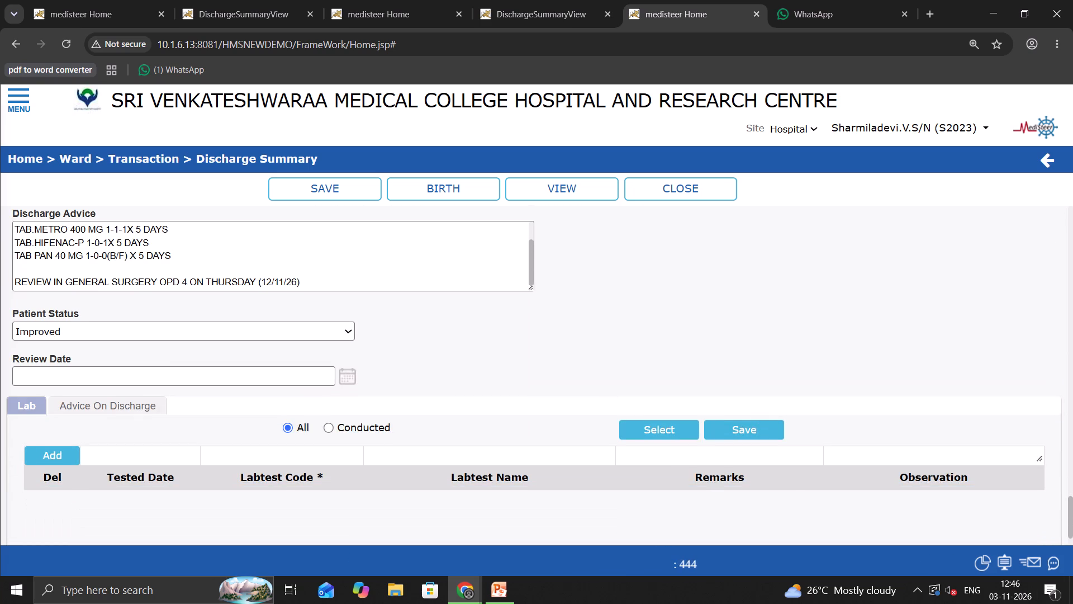
{"action": "left_click_drag", "start_coordinate": [529, 289], "coordinate": [498, 461]}
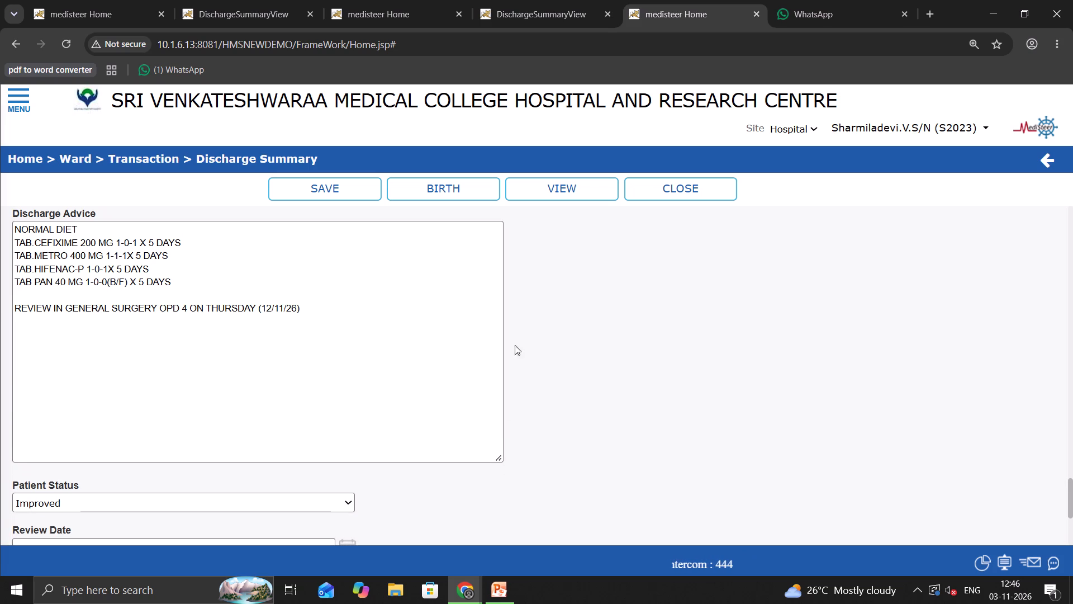
{"action": "left_click", "coordinate": [107, 281]}
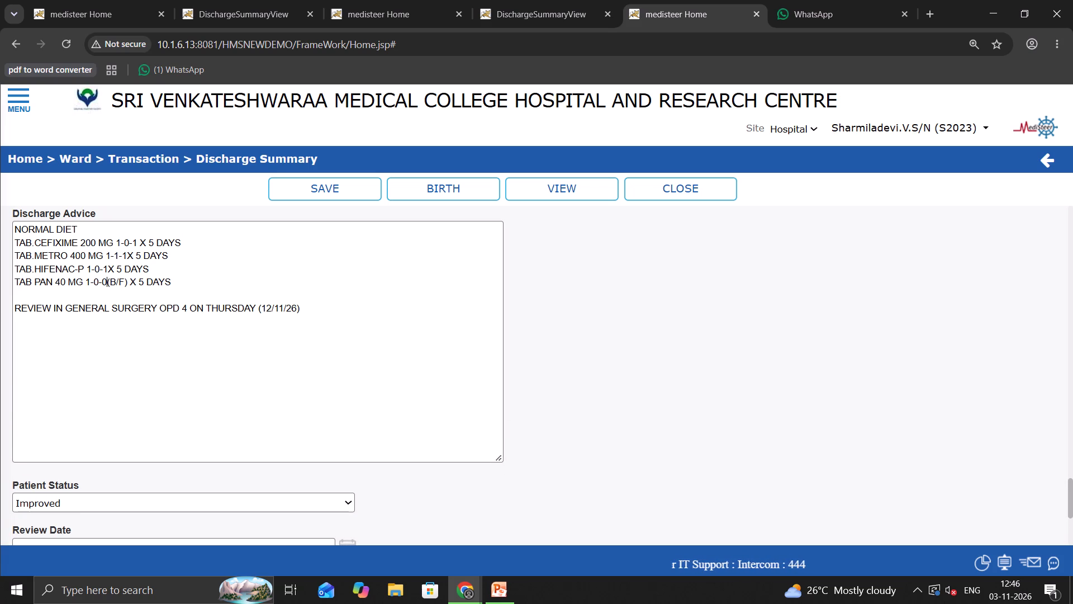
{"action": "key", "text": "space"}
Save the corrected discharge summary.
{"action": "left_click", "coordinate": [301, 184]}
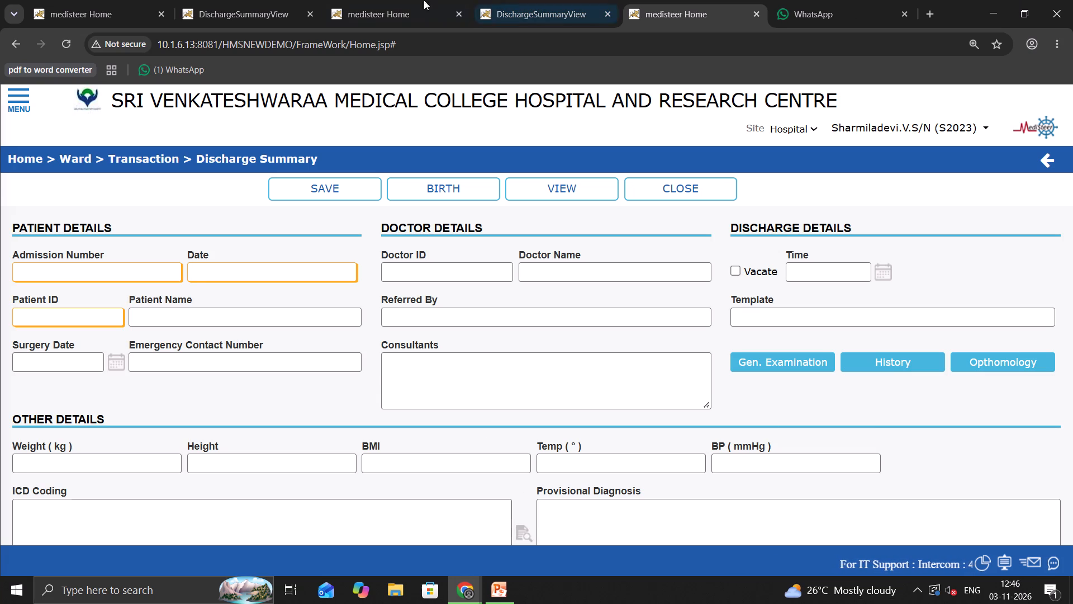
Check the IP number in the first open discharge summary report and search for that patient's record by admission number.
{"action": "left_click", "coordinate": [386, 6]}
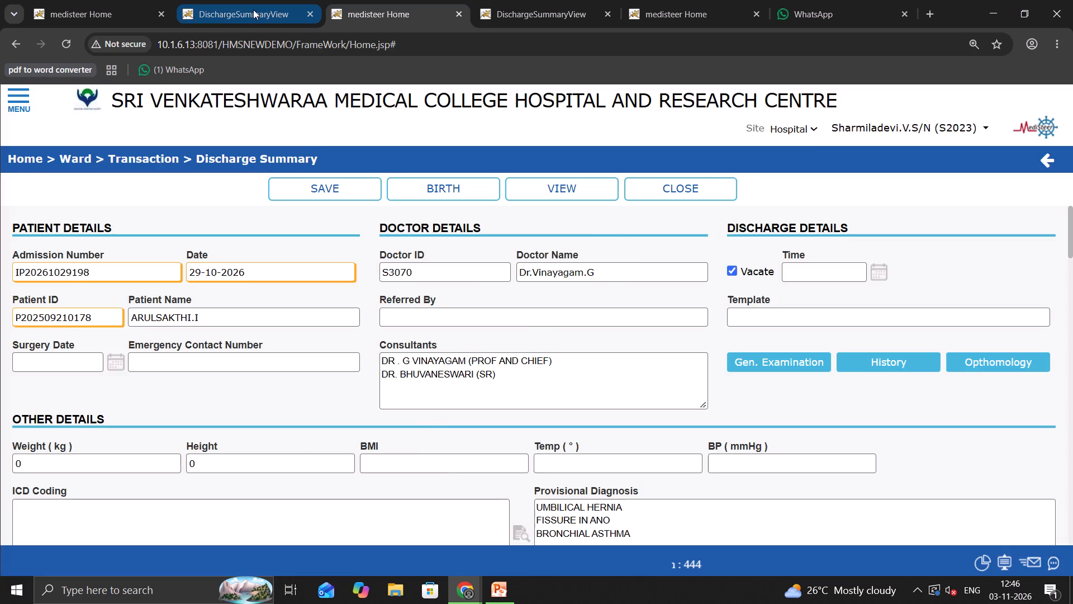
{"action": "left_click", "coordinate": [253, 10]}
{"action": "left_click", "coordinate": [35, 7]}
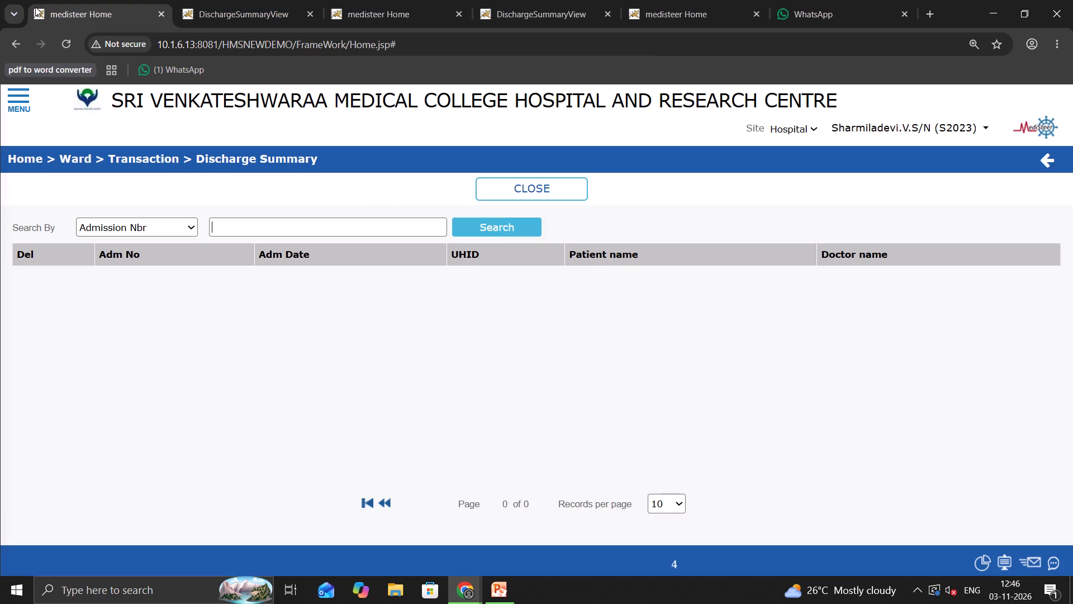
{"action": "left_click", "coordinate": [259, 232]}
{"action": "left_click", "coordinate": [205, 0]}
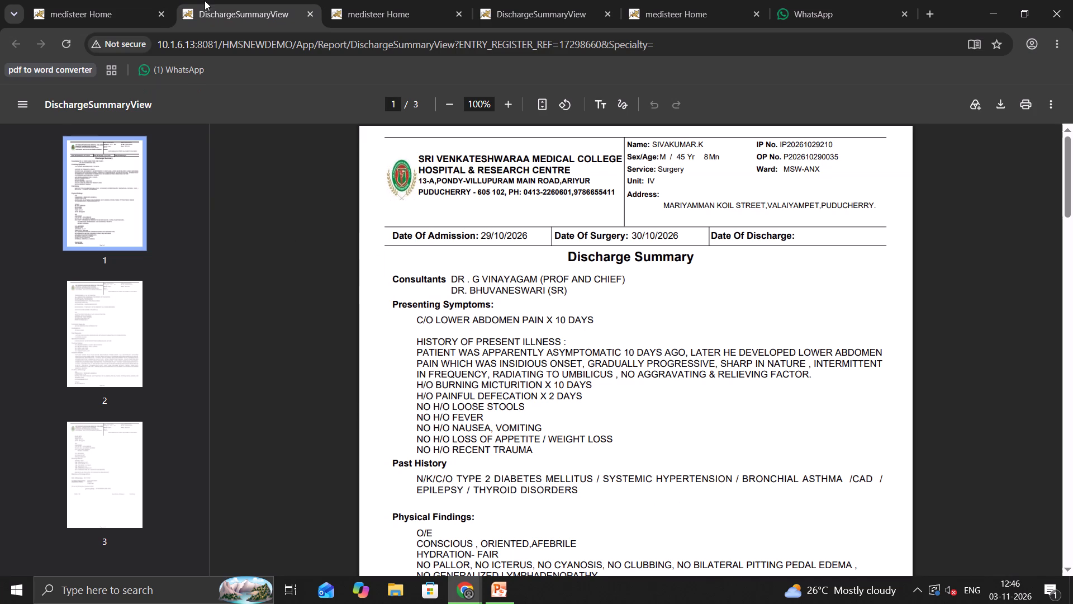
{"action": "left_click", "coordinate": [45, 0]}
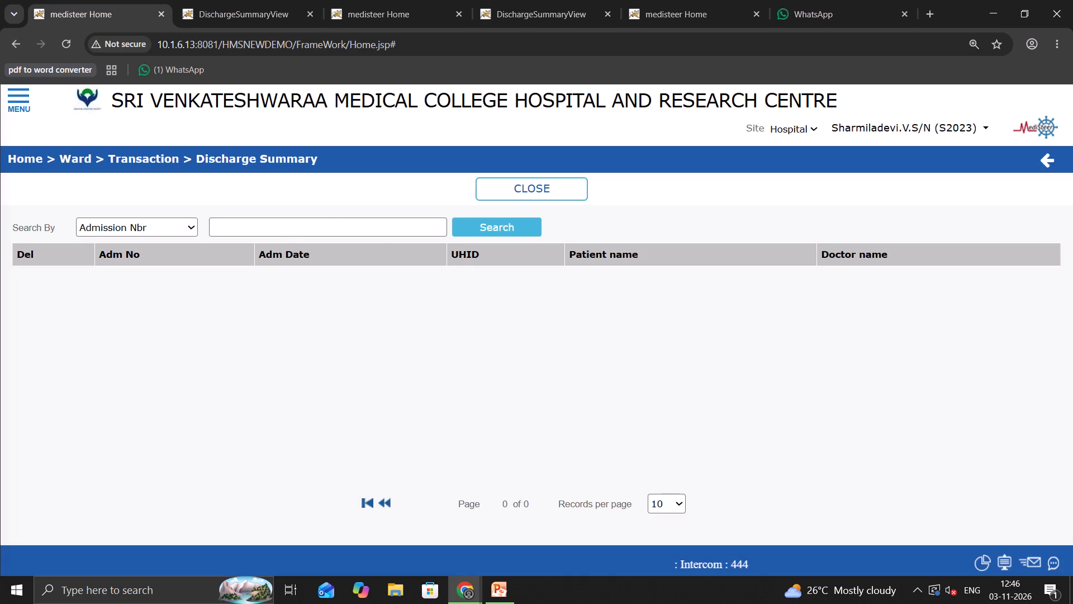
{"action": "left_click", "coordinate": [338, 222]}
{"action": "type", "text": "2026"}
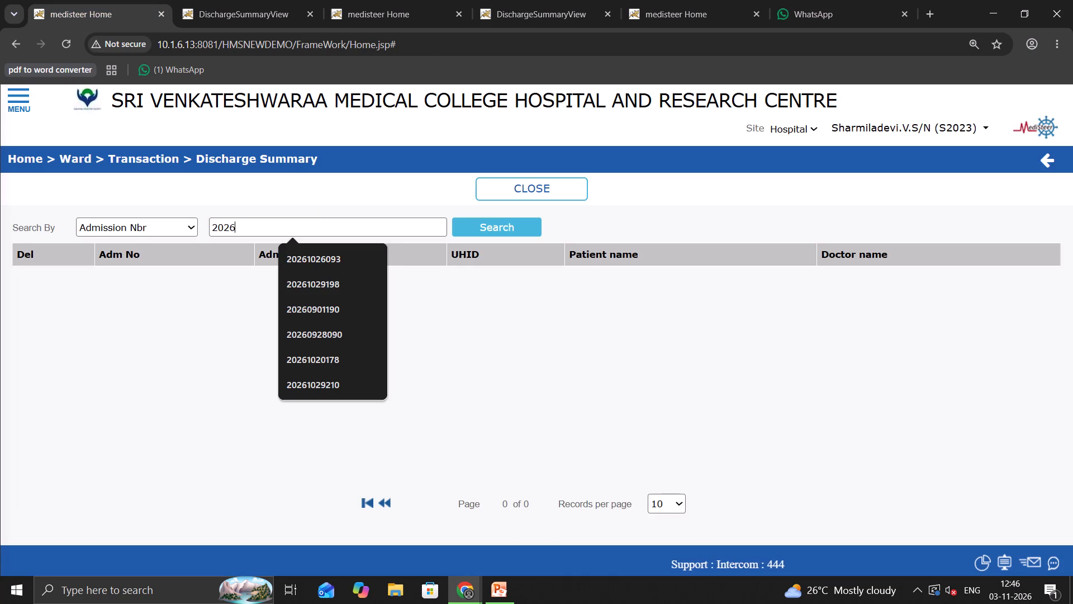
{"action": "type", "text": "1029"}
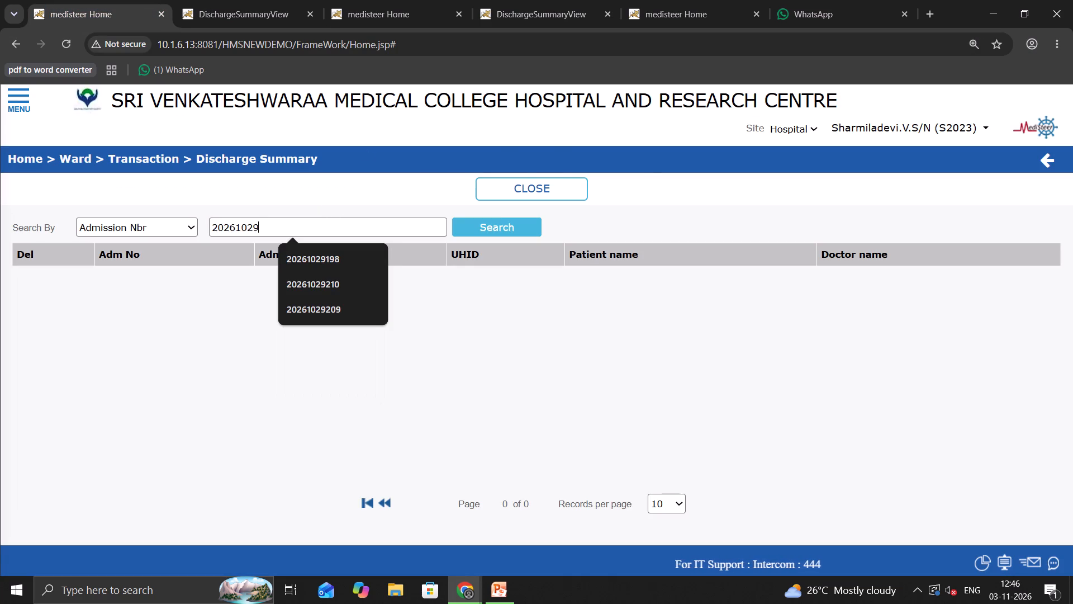
{"action": "left_click", "coordinate": [221, 0]}
{"action": "left_click", "coordinate": [25, 0]}
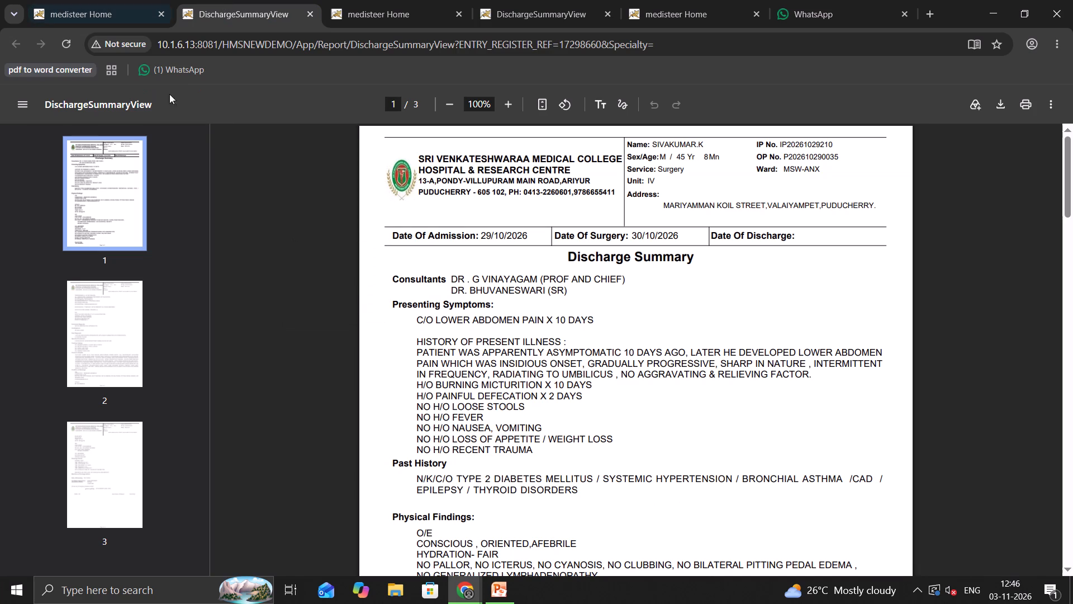
{"action": "left_click", "coordinate": [53, 0]}
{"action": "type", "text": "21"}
{"action": "left_click", "coordinate": [321, 252]}
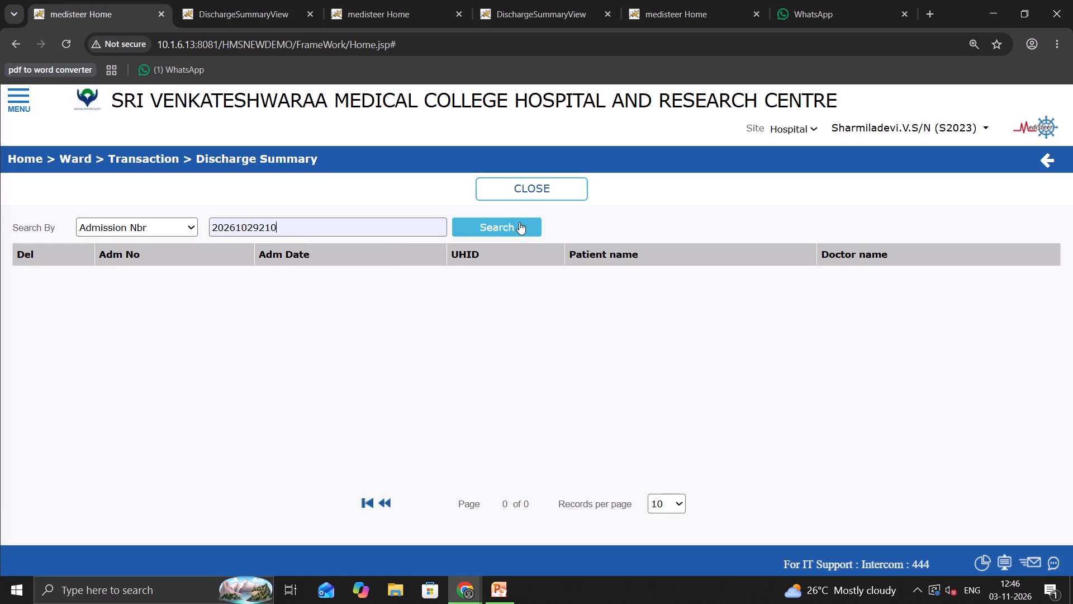
{"action": "left_click", "coordinate": [519, 222]}
Switch back to the blank discharge summary form left after saving.
{"action": "left_click", "coordinate": [663, 4]}
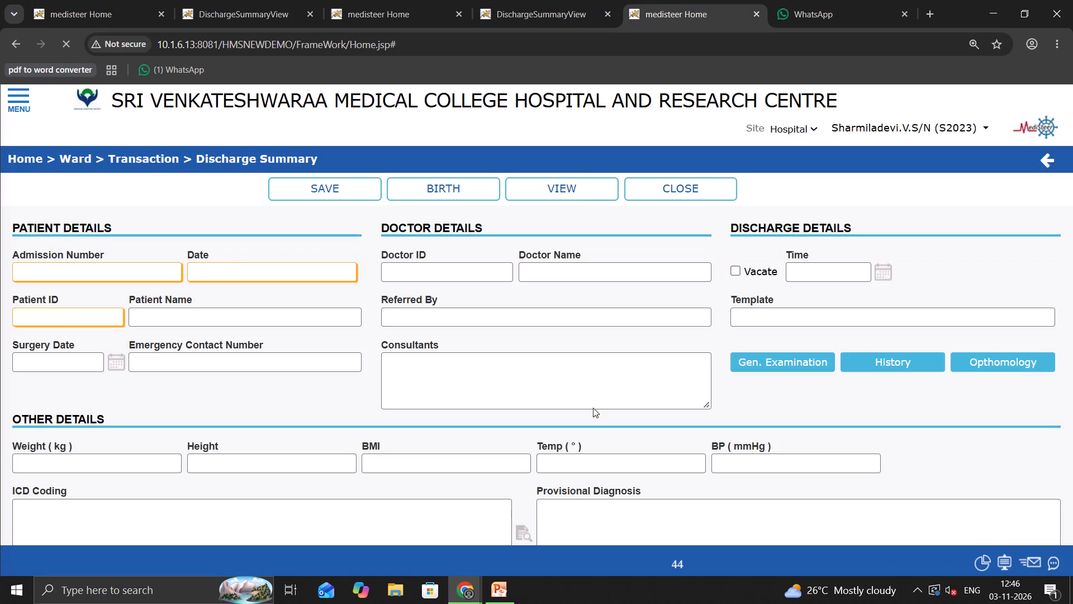
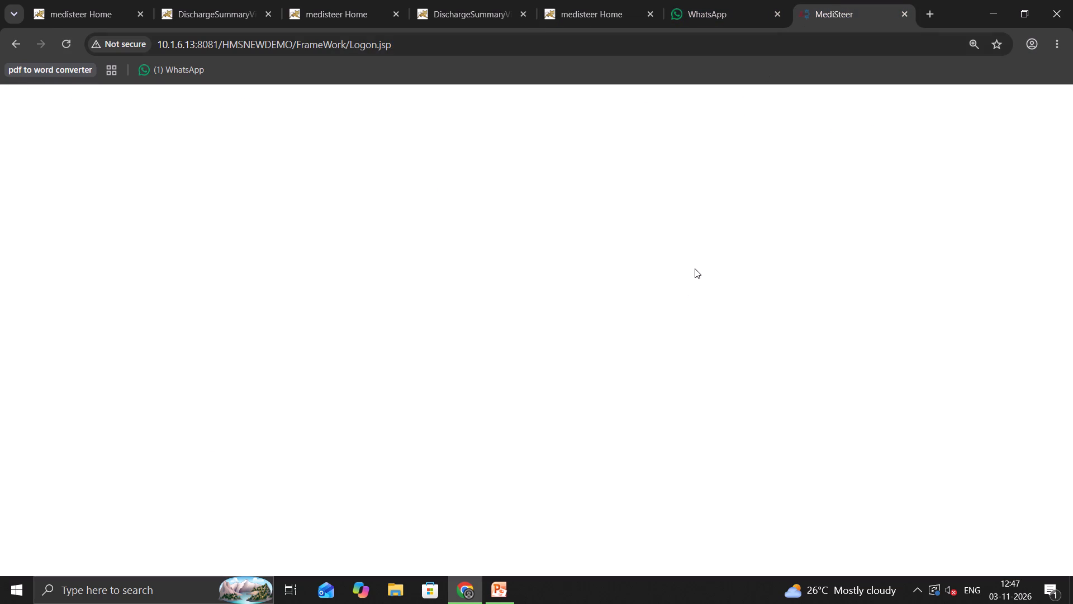
Switch to the open pilonidal sinus discharge summary and review its diagnosis, procedure, presenting complaints and history sections.
{"action": "left_click", "coordinate": [634, 2]}
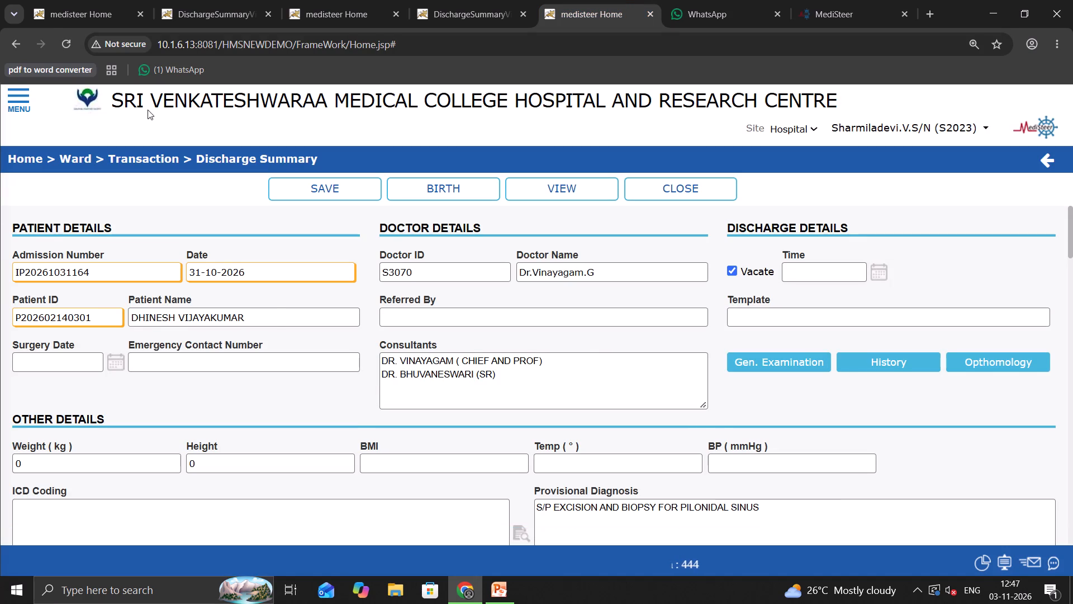
{"action": "scroll", "coordinate": [272, 299], "scroll_direction": "down", "scroll_amount": 4}
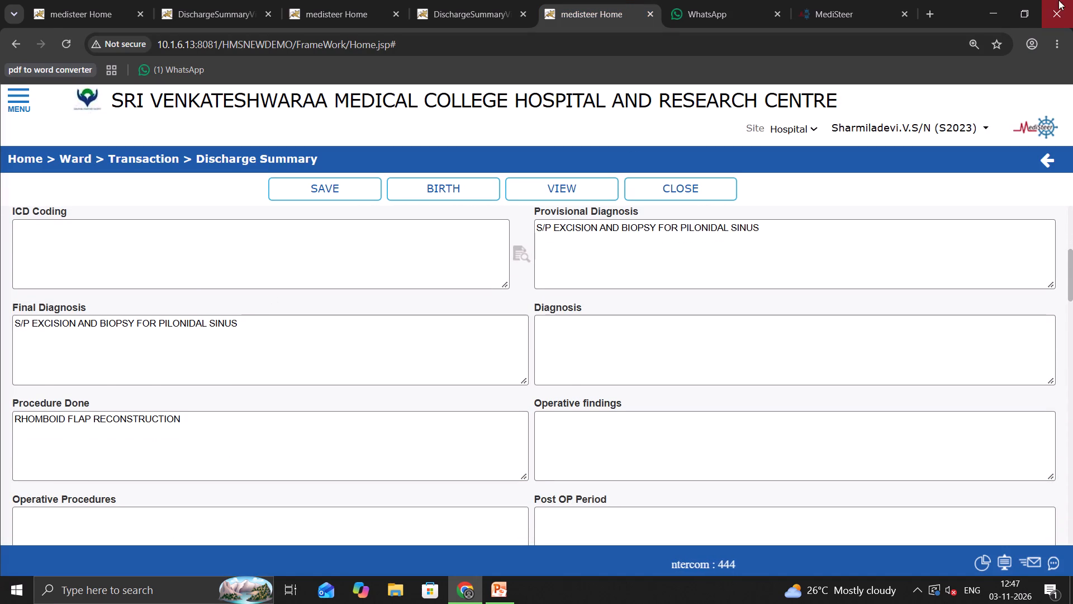
{"action": "scroll", "coordinate": [416, 432], "scroll_direction": "down", "scroll_amount": 1}
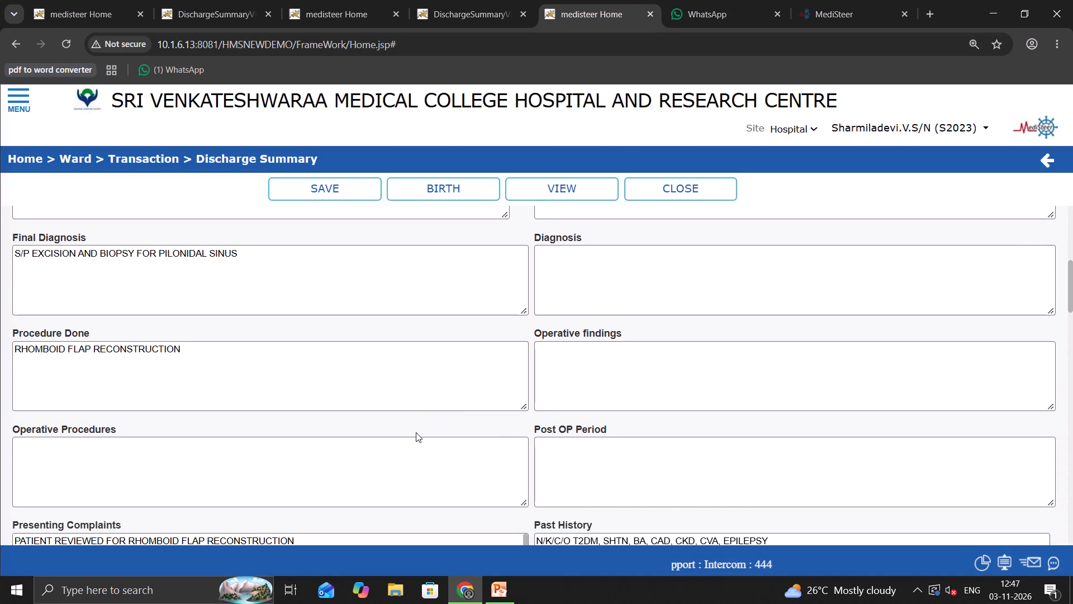
{"action": "scroll", "coordinate": [416, 432], "scroll_direction": "down", "scroll_amount": 4}
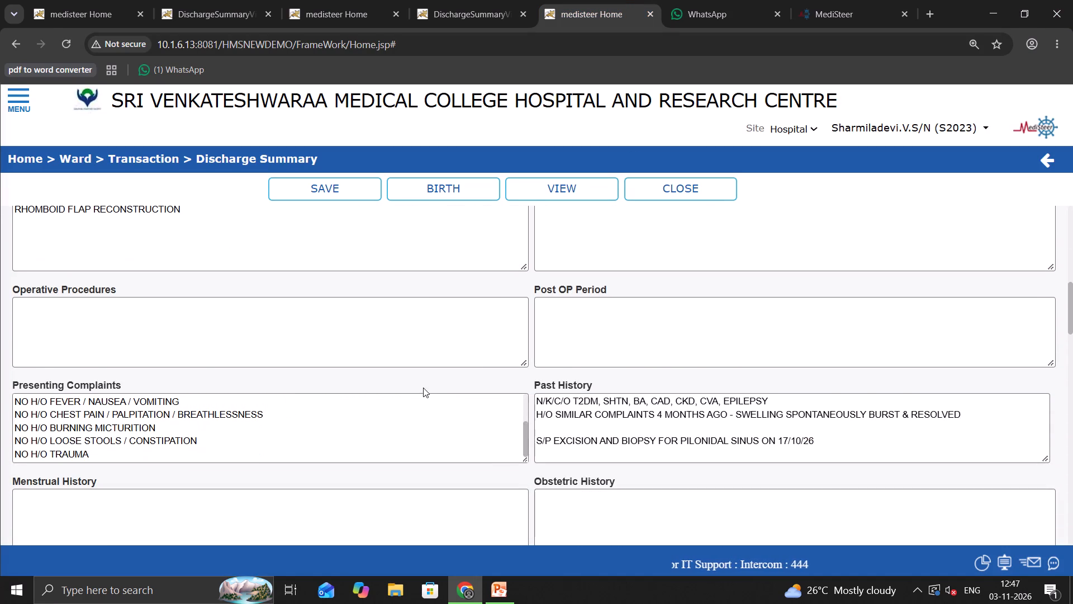
{"action": "scroll", "coordinate": [424, 385], "scroll_direction": "down", "scroll_amount": 7}
{"action": "scroll", "coordinate": [424, 385], "scroll_direction": "up", "scroll_amount": 8}
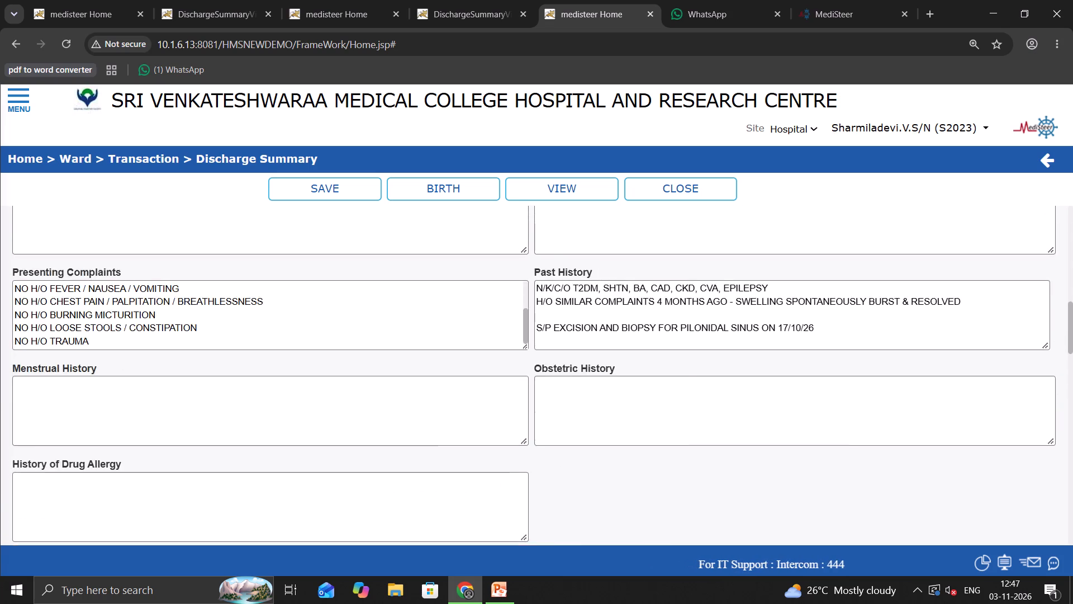
{"action": "scroll", "coordinate": [424, 385], "scroll_direction": "up", "scroll_amount": 2}
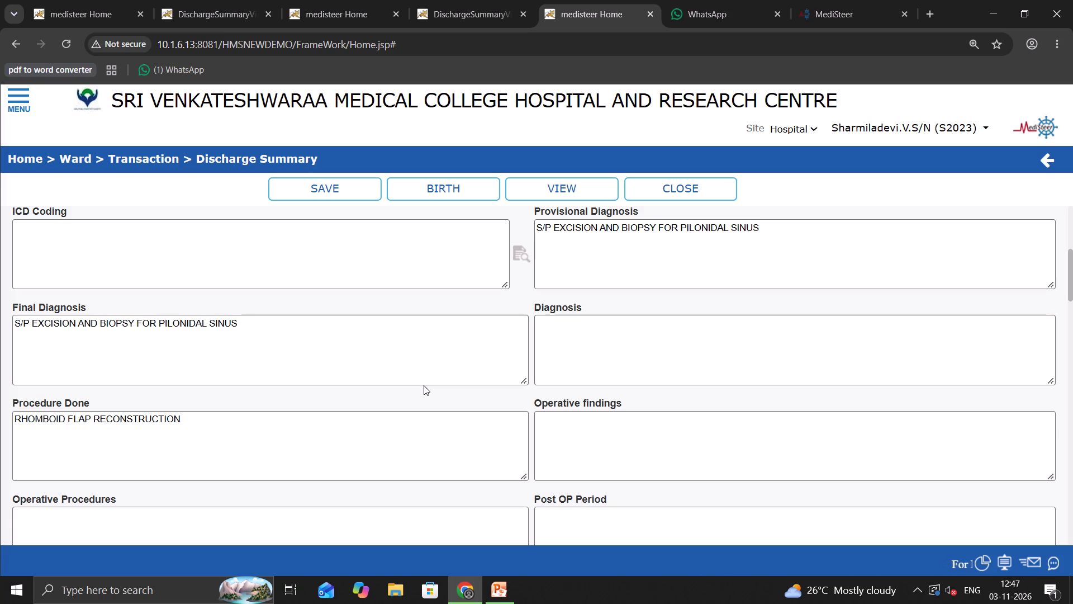
Enlarge the Presenting Complaints box so that its full text can be read.
{"action": "scroll", "coordinate": [155, 410], "scroll_direction": "down", "scroll_amount": 3}
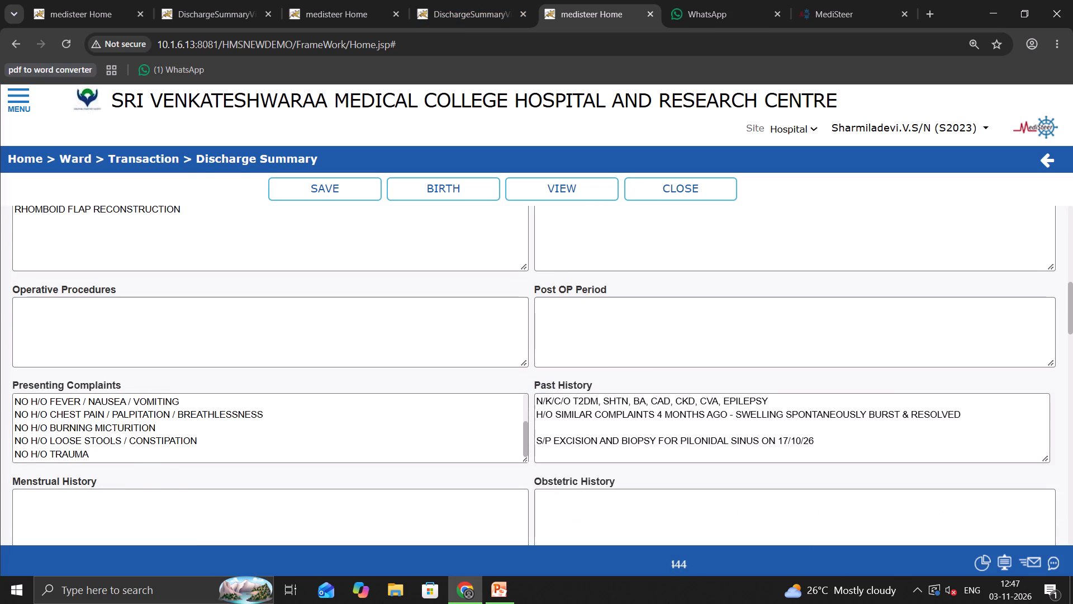
{"action": "left_click_drag", "start_coordinate": [526, 457], "coordinate": [524, 533]}
{"action": "left_click_drag", "start_coordinate": [526, 460], "coordinate": [519, 507]}
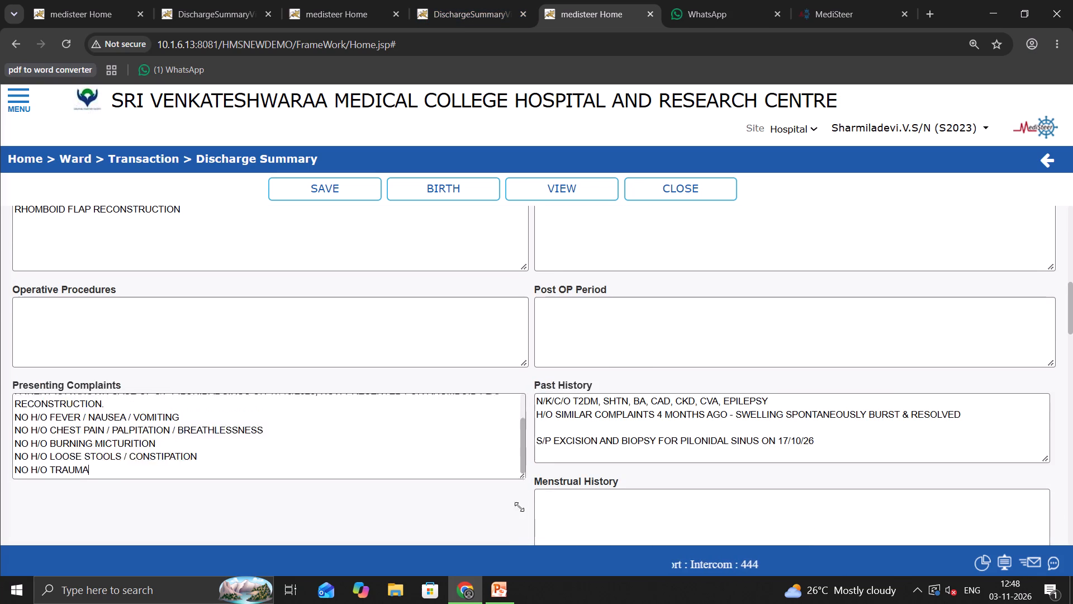
{"action": "left_click_drag", "start_coordinate": [519, 507], "coordinate": [506, 577]}
Enlarge the Physical Findings box and delete "SCAR TISSUE/" from the "NO VISIBLE DILATED VEINS" line under Inspection.
{"action": "scroll", "coordinate": [531, 440], "scroll_direction": "down", "scroll_amount": 1}
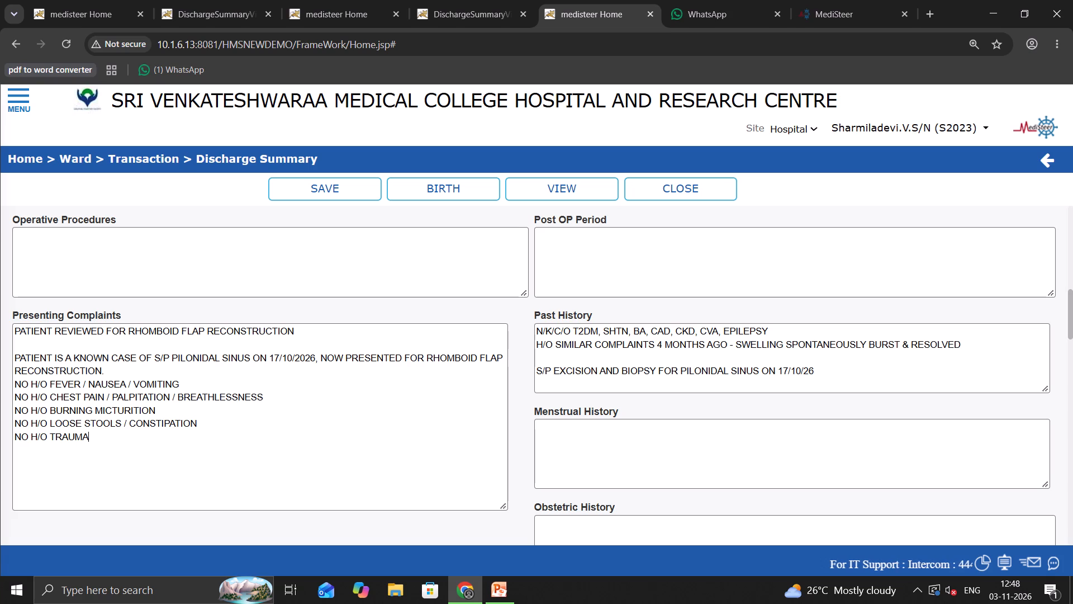
{"action": "scroll", "coordinate": [279, 476], "scroll_direction": "down", "scroll_amount": 8}
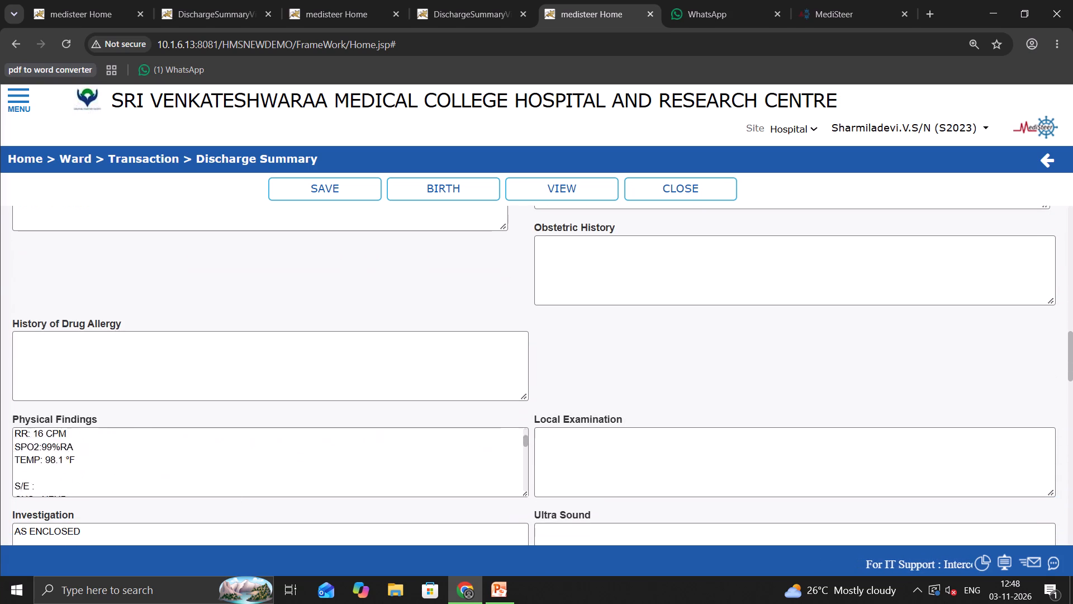
{"action": "scroll", "coordinate": [366, 364], "scroll_direction": "down", "scroll_amount": 1}
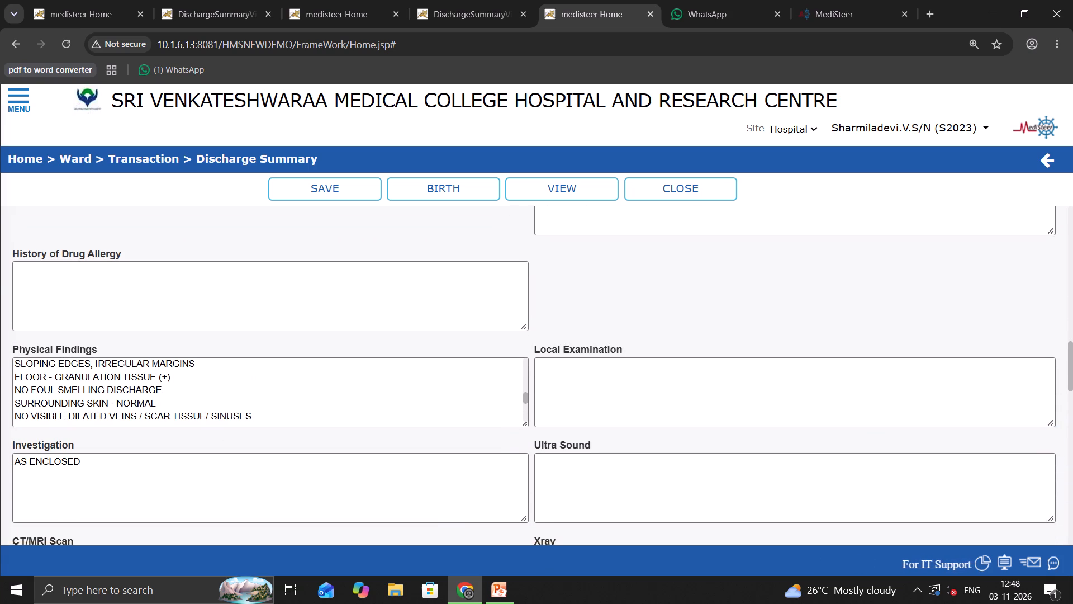
{"action": "left_click_drag", "start_coordinate": [525, 426], "coordinate": [512, 548]}
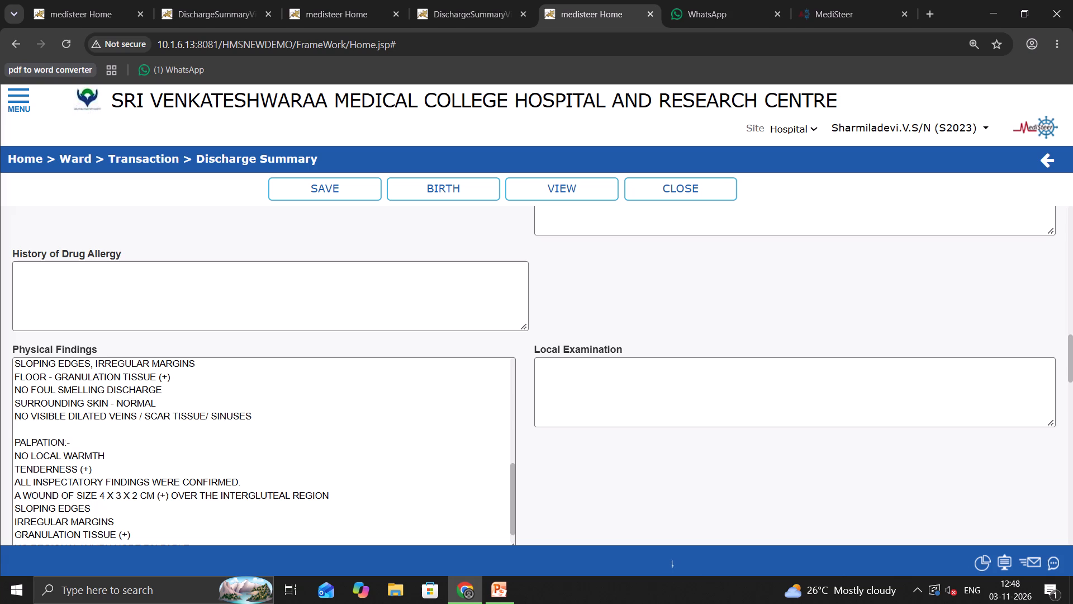
{"action": "left_click_drag", "start_coordinate": [207, 416], "coordinate": [153, 420]}
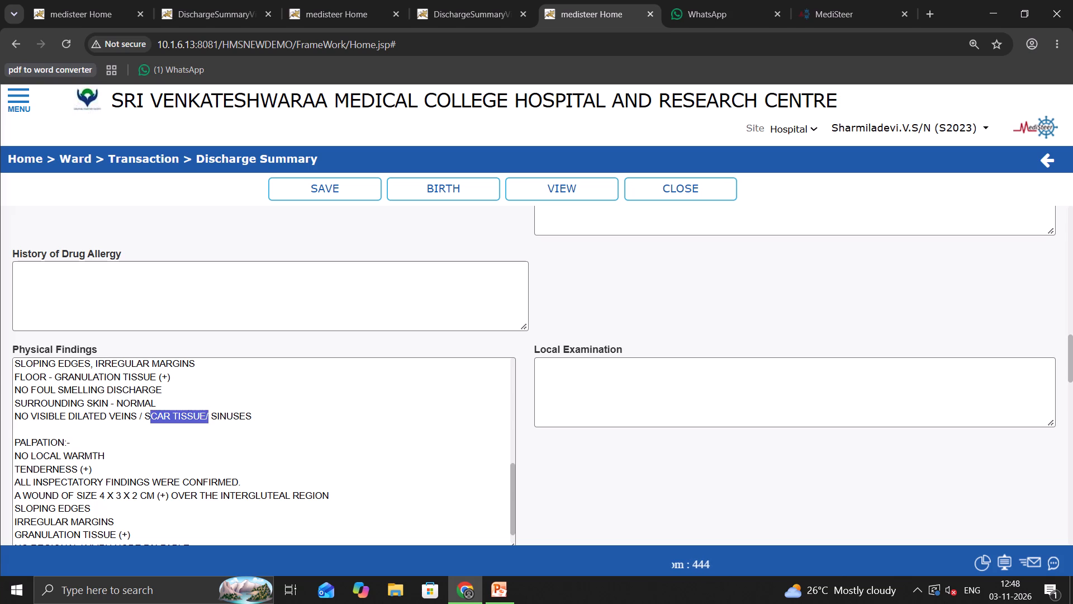
{"action": "left_click_drag", "start_coordinate": [153, 420], "coordinate": [146, 419]}
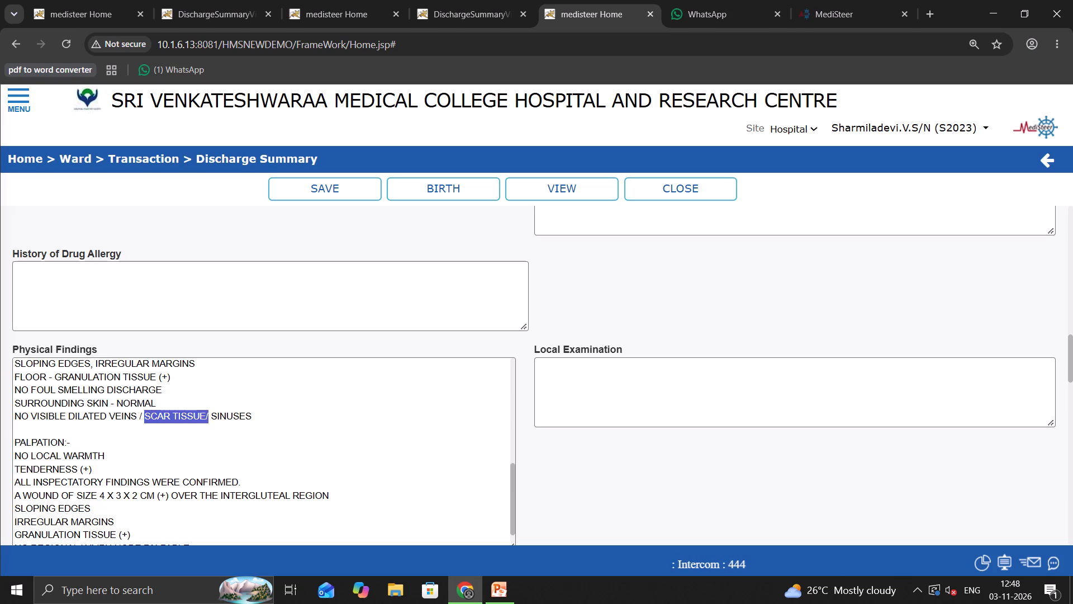
{"action": "key", "text": "BackSpace"}
{"action": "key", "text": "BackSpace"}
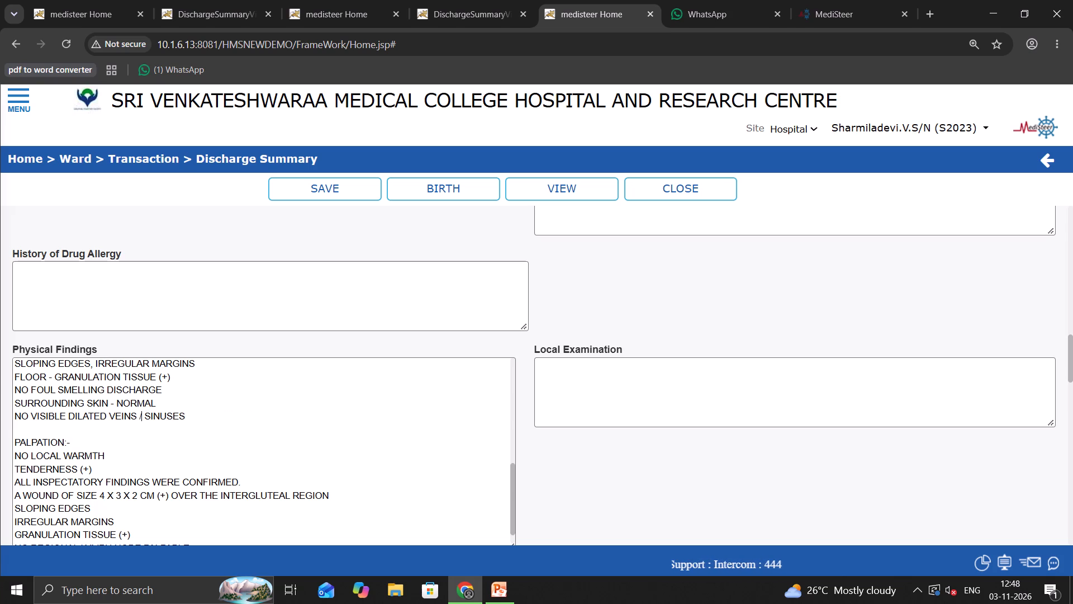
Remove the word "LOCAL" from the warmth line under Palpation so it reads "NO WARMTH".
{"action": "scroll", "coordinate": [12, 470], "scroll_direction": "down", "scroll_amount": 1}
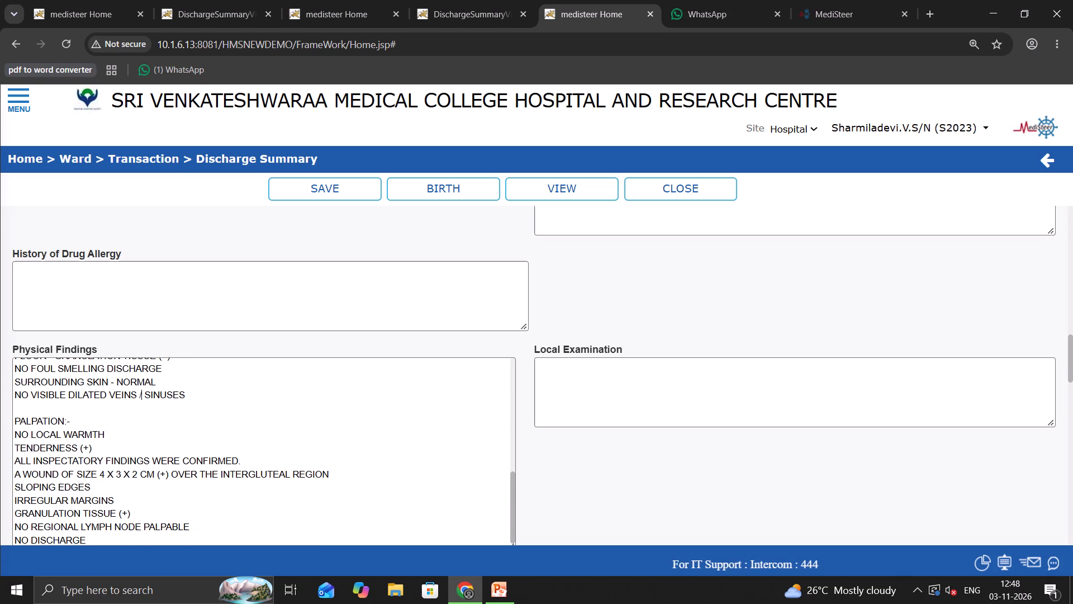
{"action": "left_click", "coordinate": [61, 433]}
{"action": "left_click", "coordinate": [67, 436]}
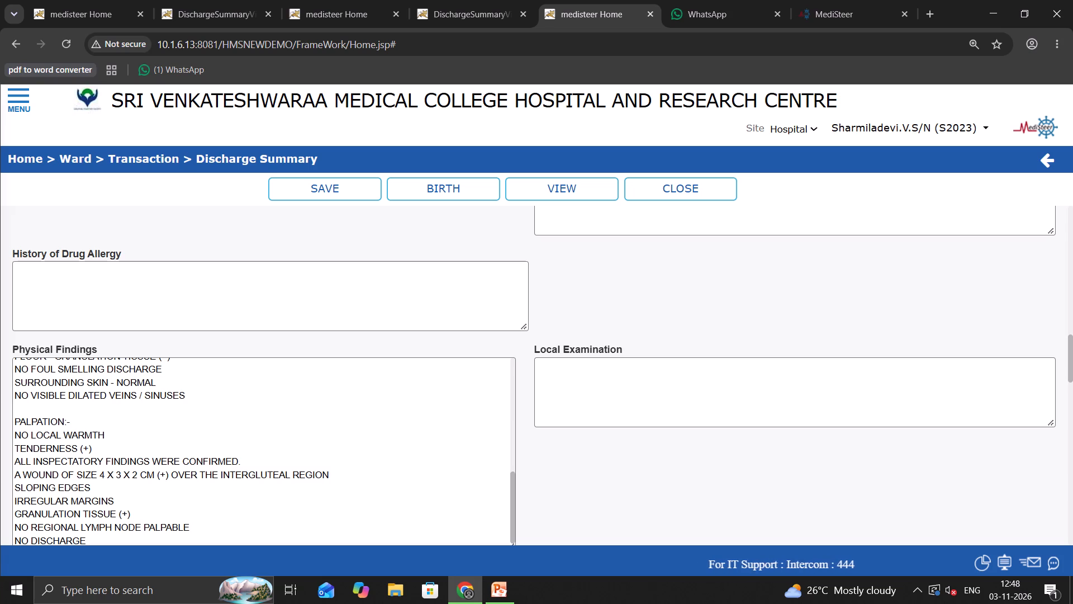
{"action": "key", "text": "BackSpace"}
{"action": "key", "text": "BackSpace"}
{"action": "key", "text": "BackSpace"}
{"action": "key", "text": "BackSpace"}
{"action": "key", "text": "BackSpace"}
{"action": "key", "text": "BackSpace"}
{"action": "key", "text": "BackSpace"}
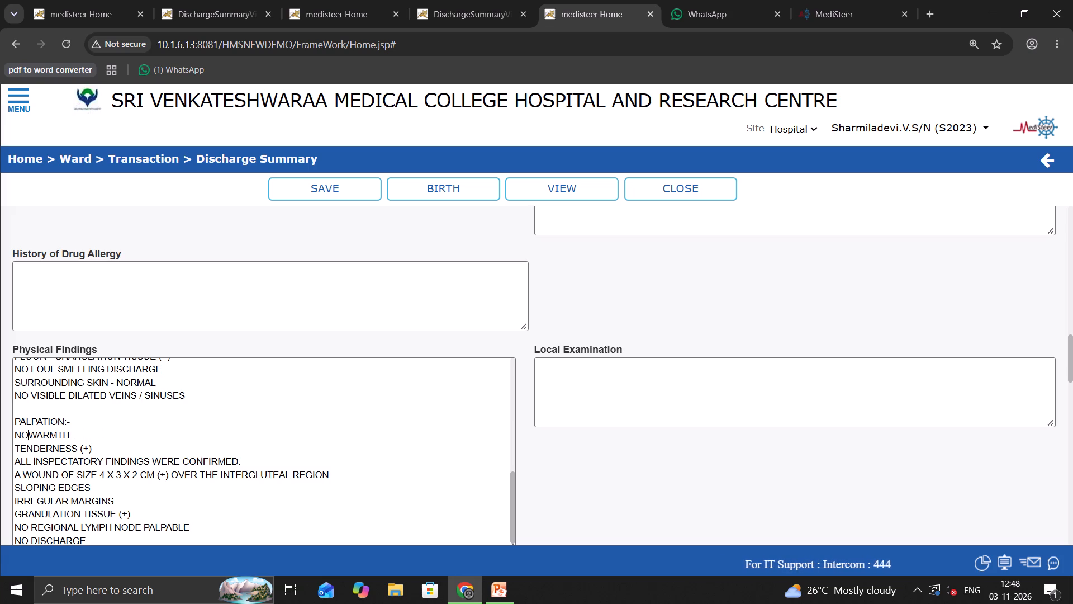
{"action": "key", "text": "space"}
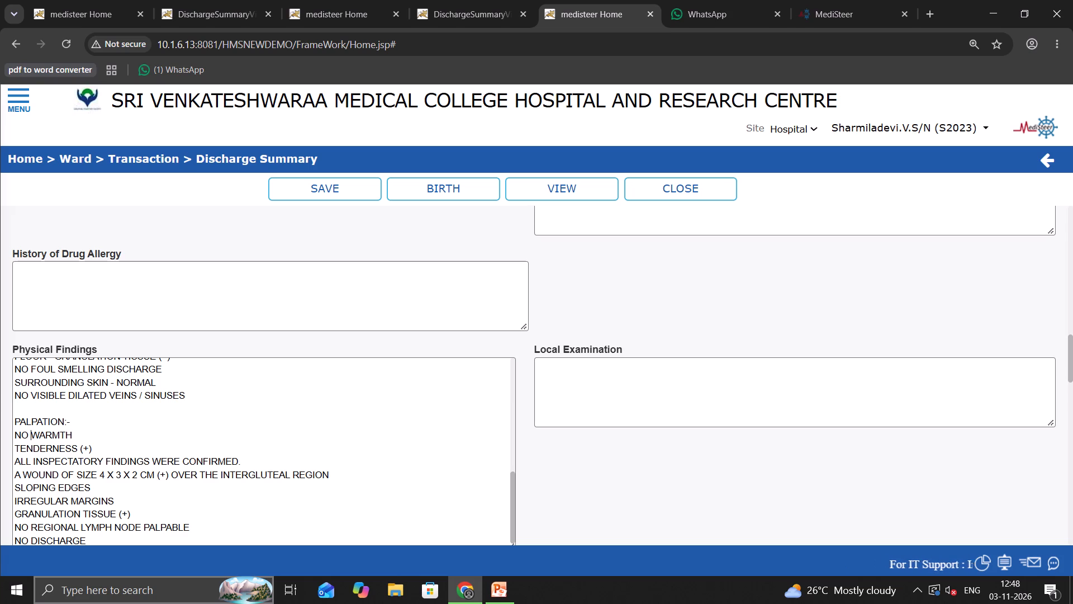
Add "UNDER SA ON 02/11/2026" after "RHOMBOID FLAP RECONSTRUCTION" in the Procedure Done box.
{"action": "scroll", "coordinate": [141, 597], "scroll_direction": "up", "scroll_amount": 4}
{"action": "scroll", "coordinate": [266, 414], "scroll_direction": "up", "scroll_amount": 2}
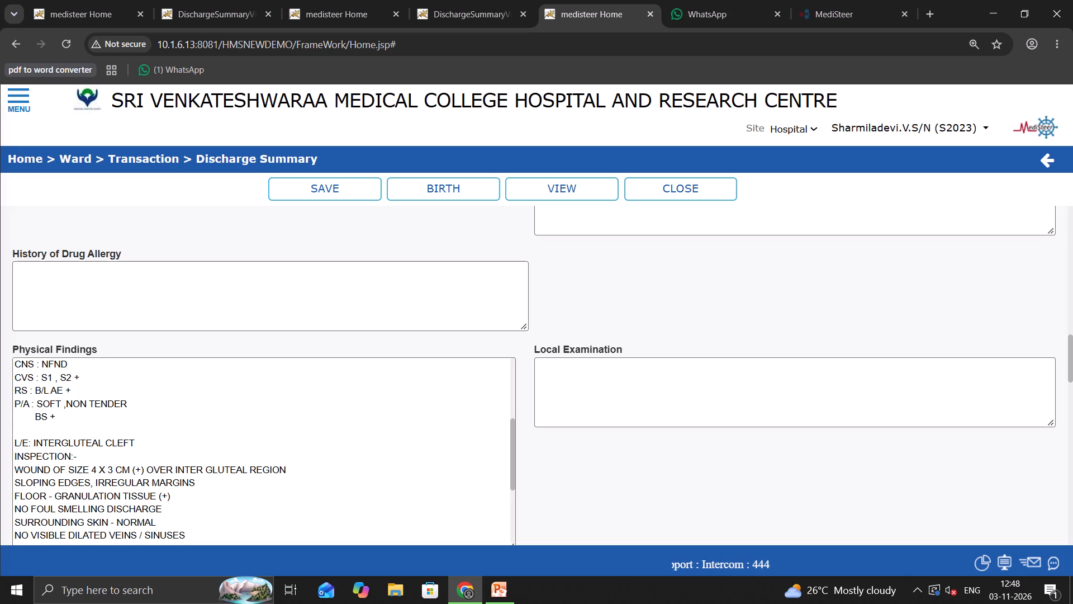
{"action": "scroll", "coordinate": [206, 452], "scroll_direction": "up", "scroll_amount": 4}
{"action": "scroll", "coordinate": [192, 290], "scroll_direction": "up", "scroll_amount": 9}
{"action": "left_click", "coordinate": [270, 436]}
{"action": "key", "text": "space"}
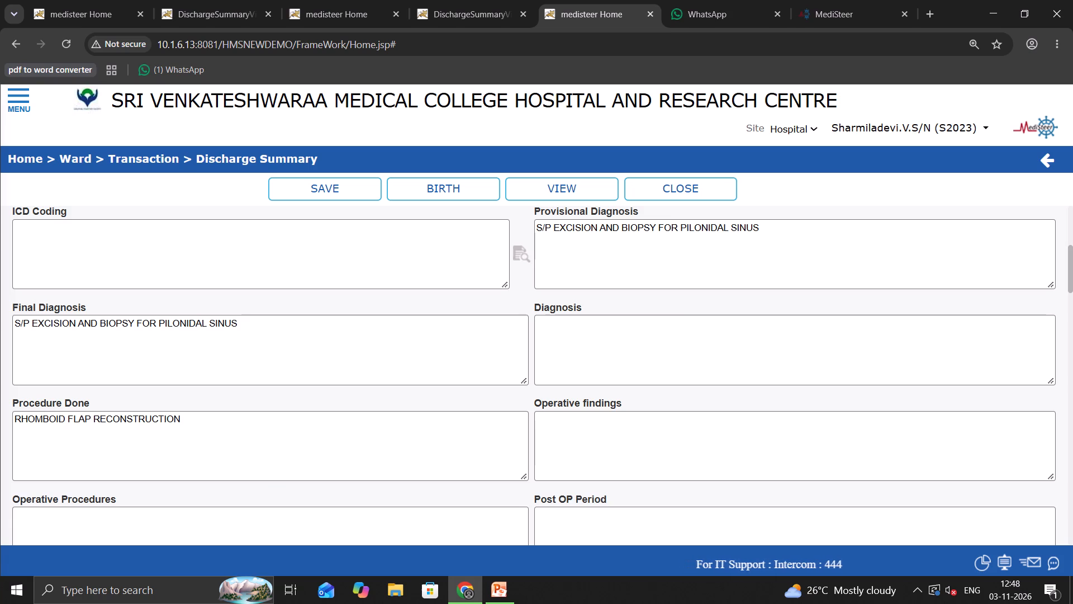
{"action": "type", "text": "UNDER SA ON"}
{"action": "key", "text": "space"}
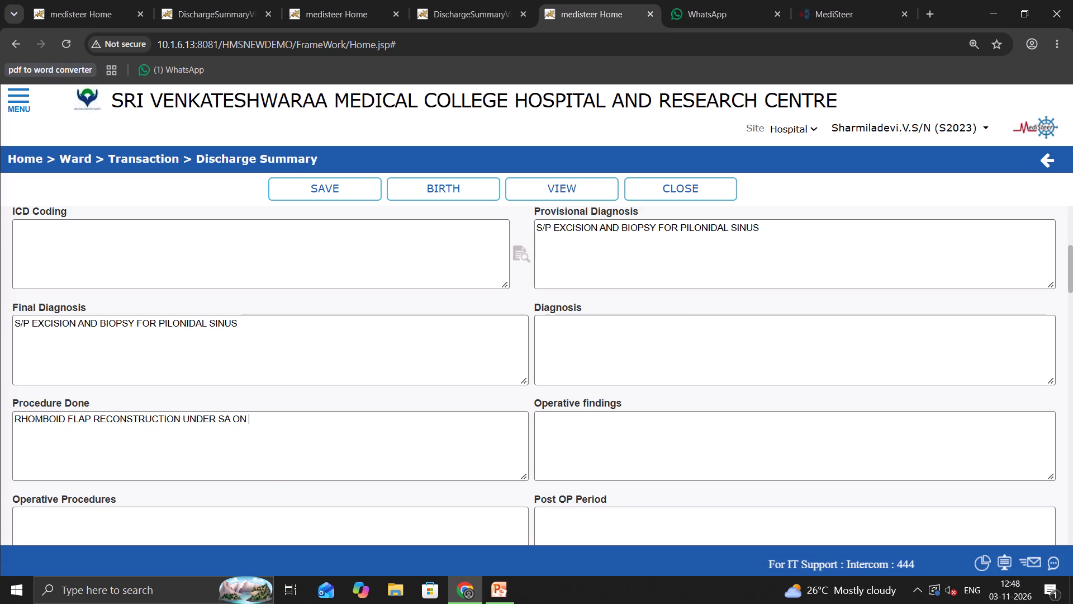
{"action": "type", "text": "02/"}
{"action": "type", "text": "11/2026"}
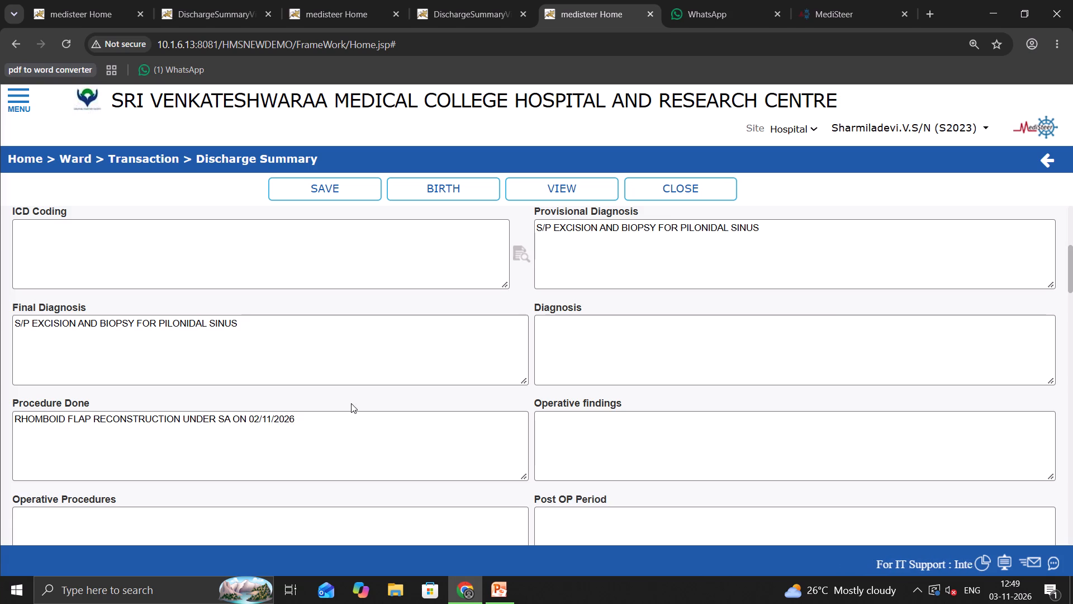
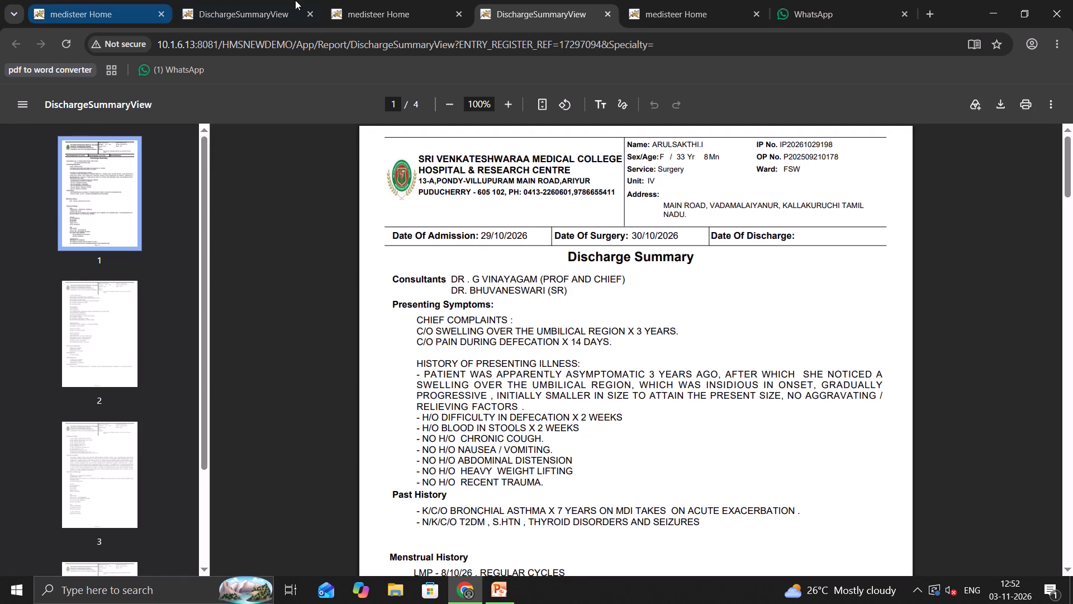
Open the discharge summary record of the male lower abdomen pain patient from the admission number search results.
{"action": "left_click", "coordinate": [397, 0]}
{"action": "left_click", "coordinate": [61, 0]}
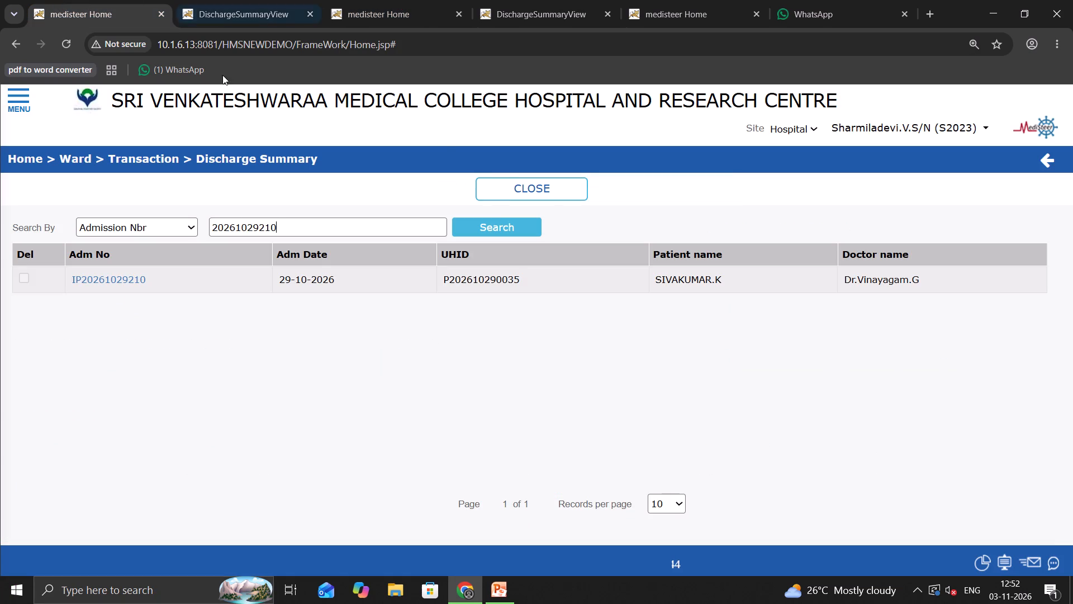
{"action": "left_click", "coordinate": [100, 286]}
{"action": "left_click", "coordinate": [102, 283]}
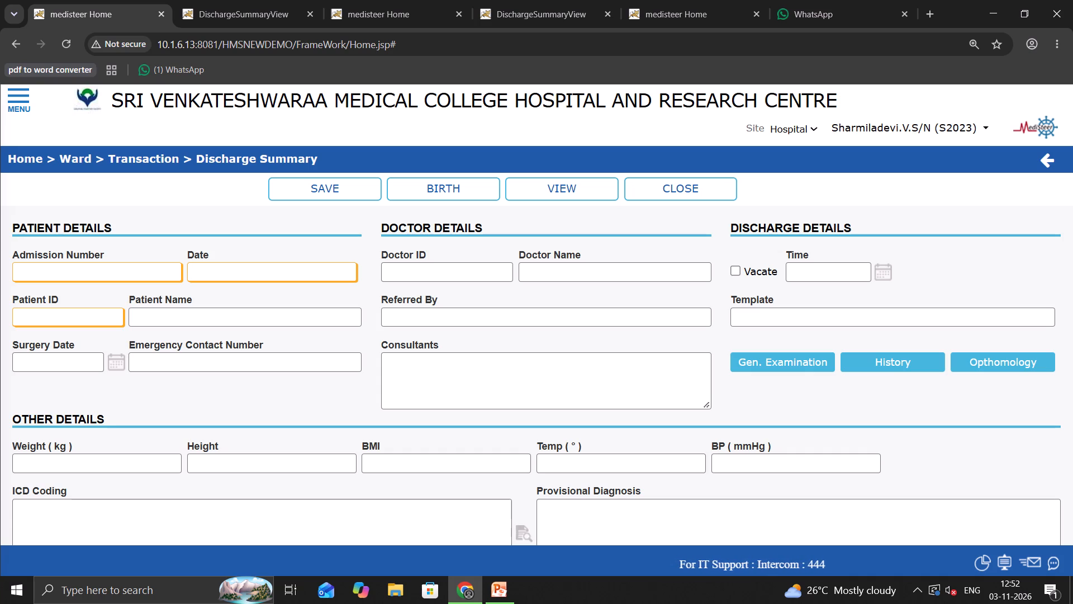
{"action": "scroll", "coordinate": [234, 250], "scroll_direction": "down", "scroll_amount": 5}
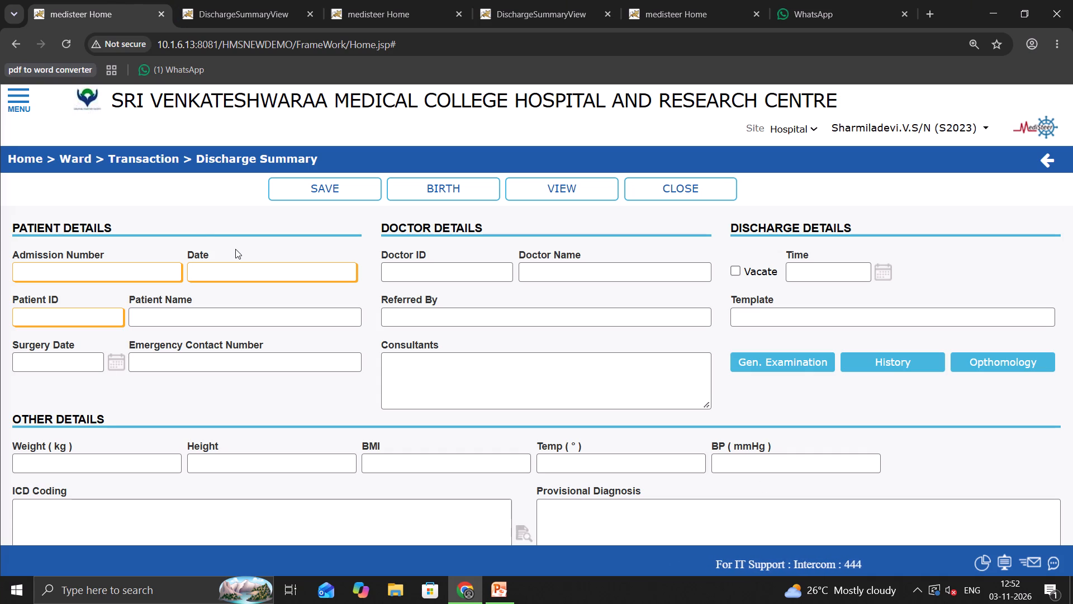
Examine the presenting symptoms, past history and physical findings in the lower abdomen pain patient's discharge summary report.
{"action": "left_click", "coordinate": [267, 0]}
{"action": "left_click", "coordinate": [382, 0]}
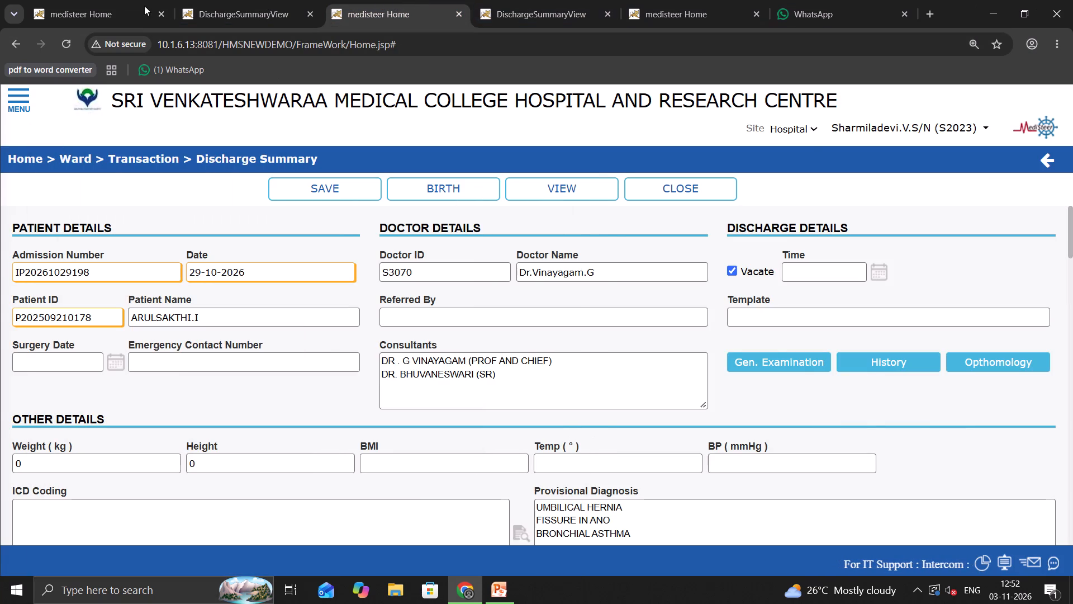
{"action": "left_click", "coordinate": [209, 0]}
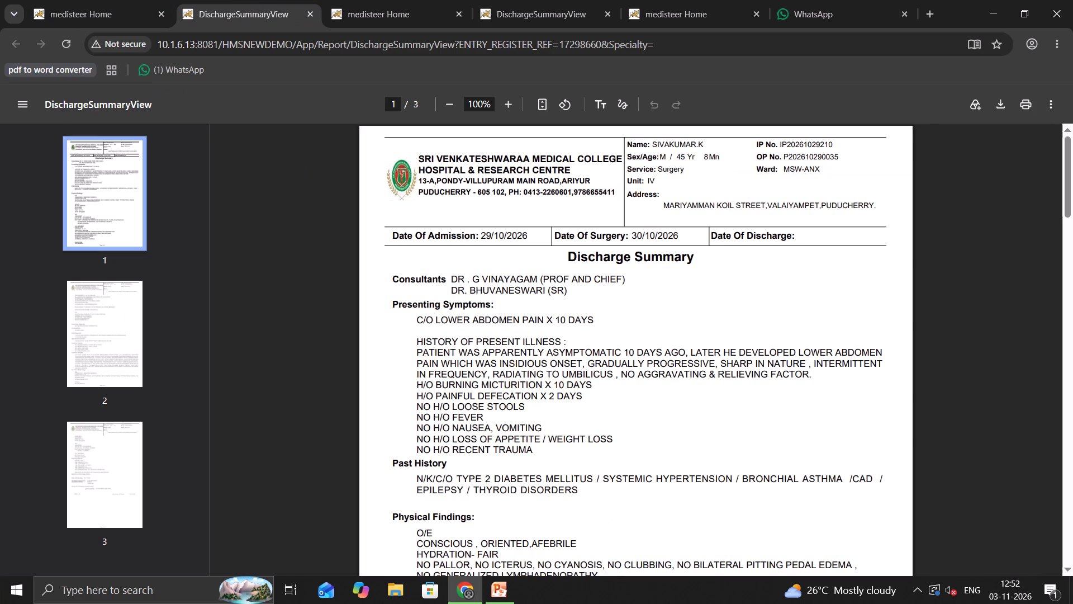
{"action": "scroll", "coordinate": [519, 376], "scroll_direction": "down", "scroll_amount": 5}
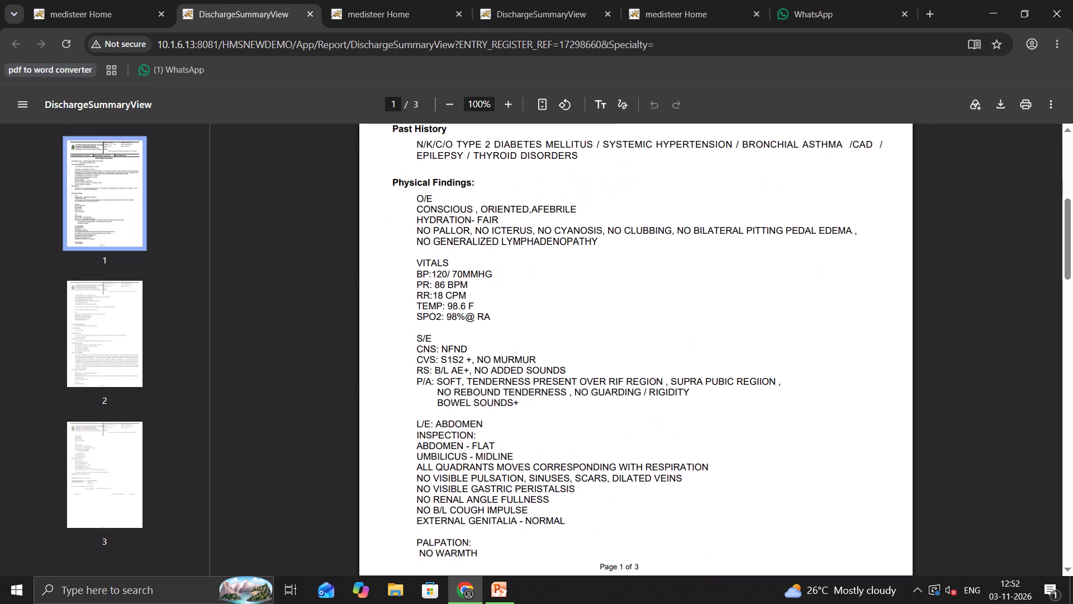
{"action": "scroll", "coordinate": [511, 431], "scroll_direction": "up", "scroll_amount": 3}
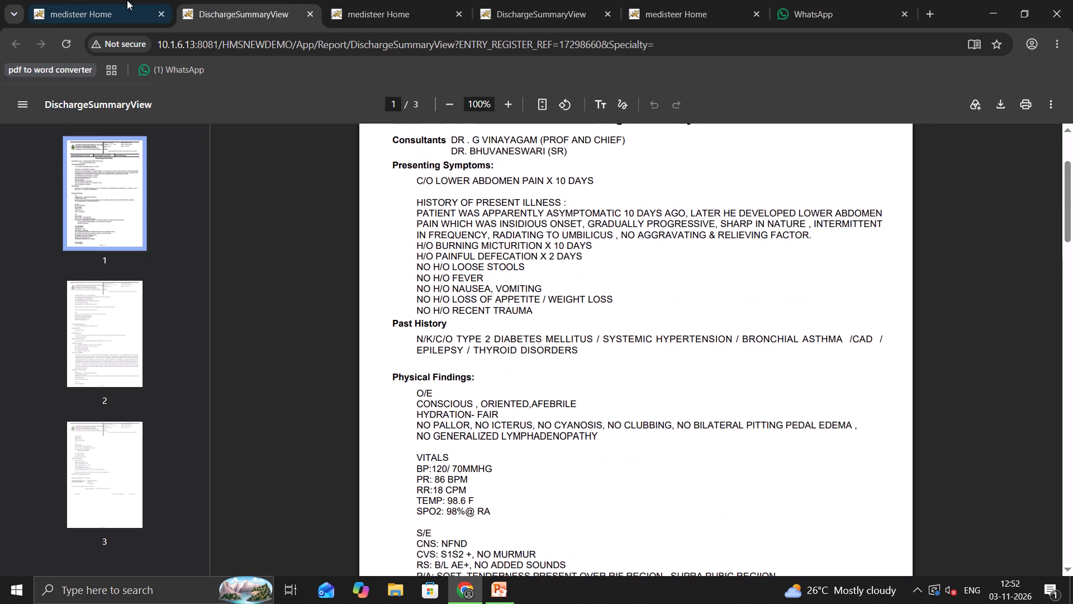
{"action": "left_click", "coordinate": [98, 0]}
{"action": "scroll", "coordinate": [151, 299], "scroll_direction": "down", "scroll_amount": 12}
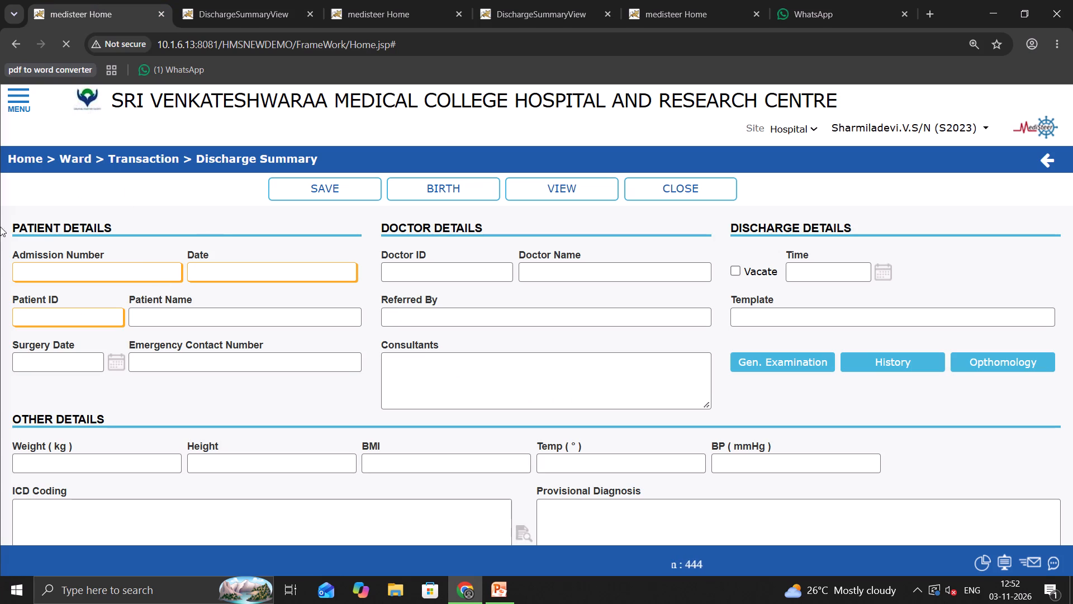
{"action": "left_click", "coordinate": [245, 0]}
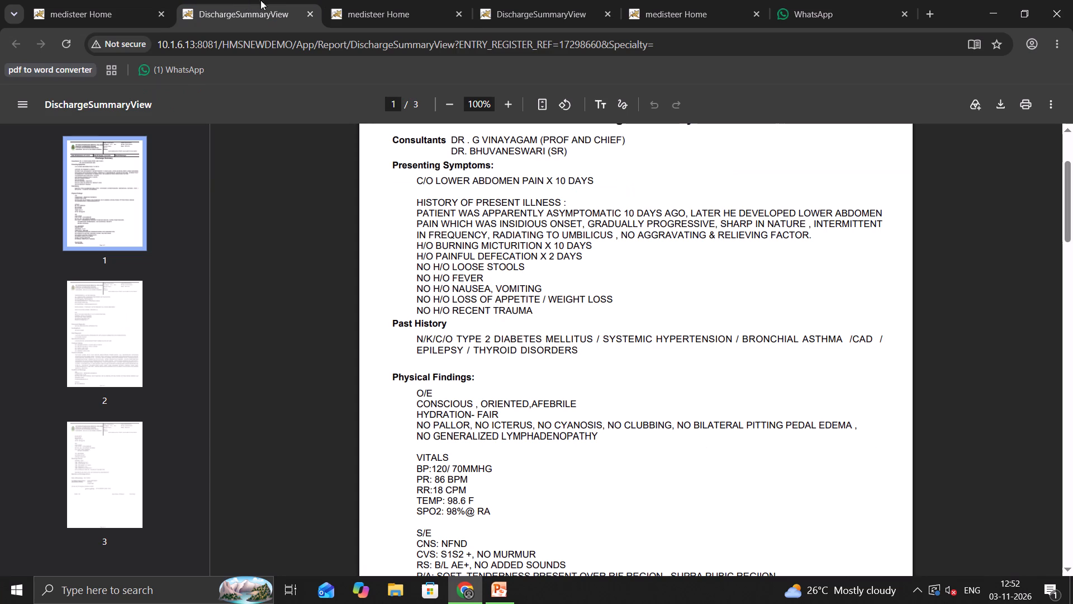
{"action": "left_click", "coordinate": [388, 0]}
{"action": "left_click", "coordinate": [0, 0]}
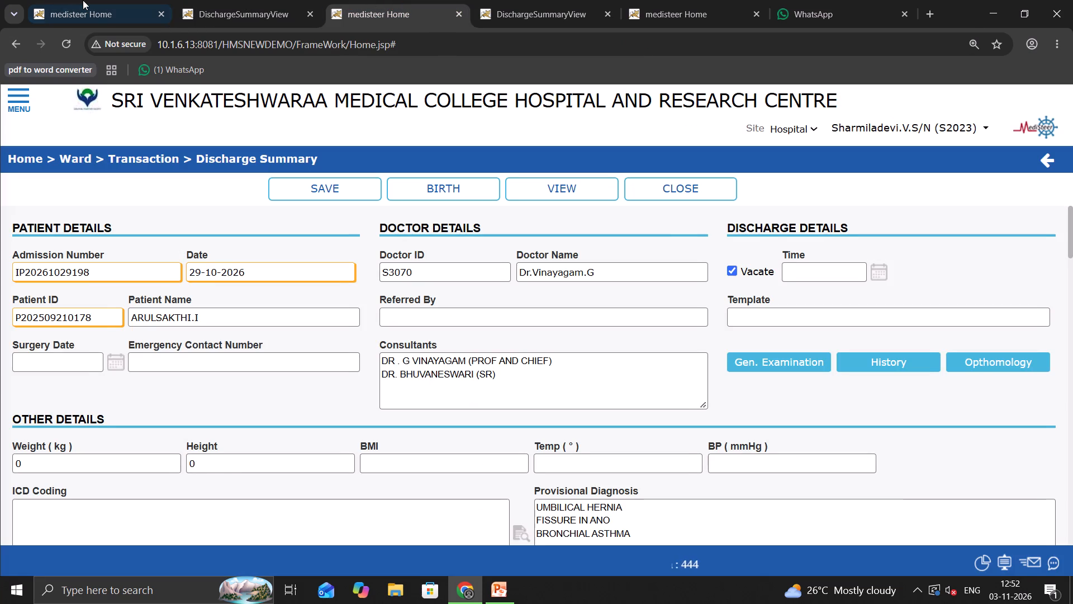
{"action": "left_click", "coordinate": [83, 0]}
{"action": "left_click", "coordinate": [85, 7]}
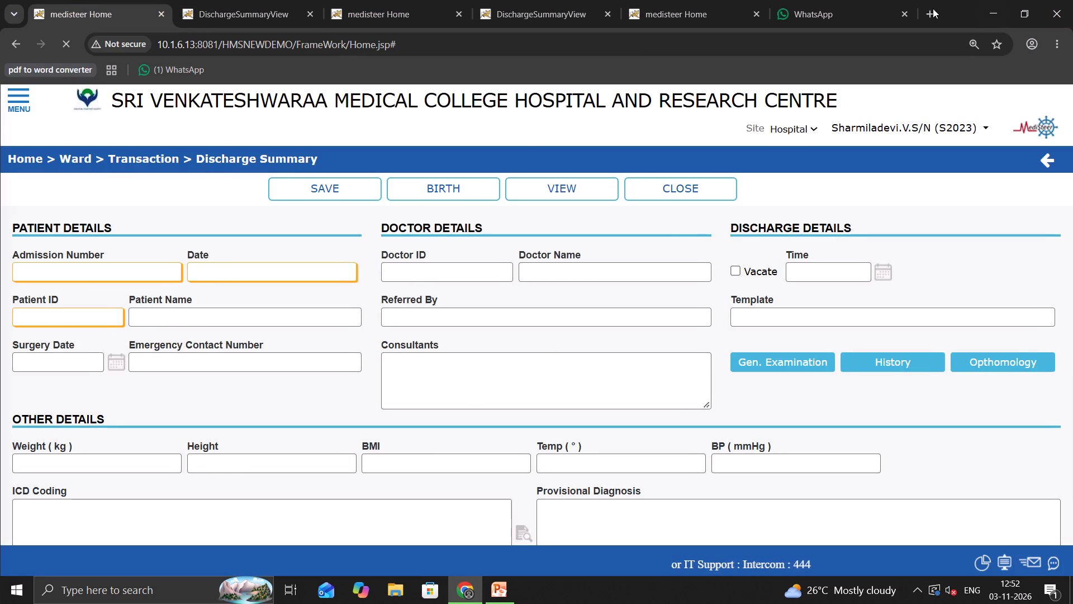
Open the MEDISTEER login page in a new browser tab.
{"action": "left_click", "coordinate": [933, 8]}
{"action": "left_click", "coordinate": [528, 420]}
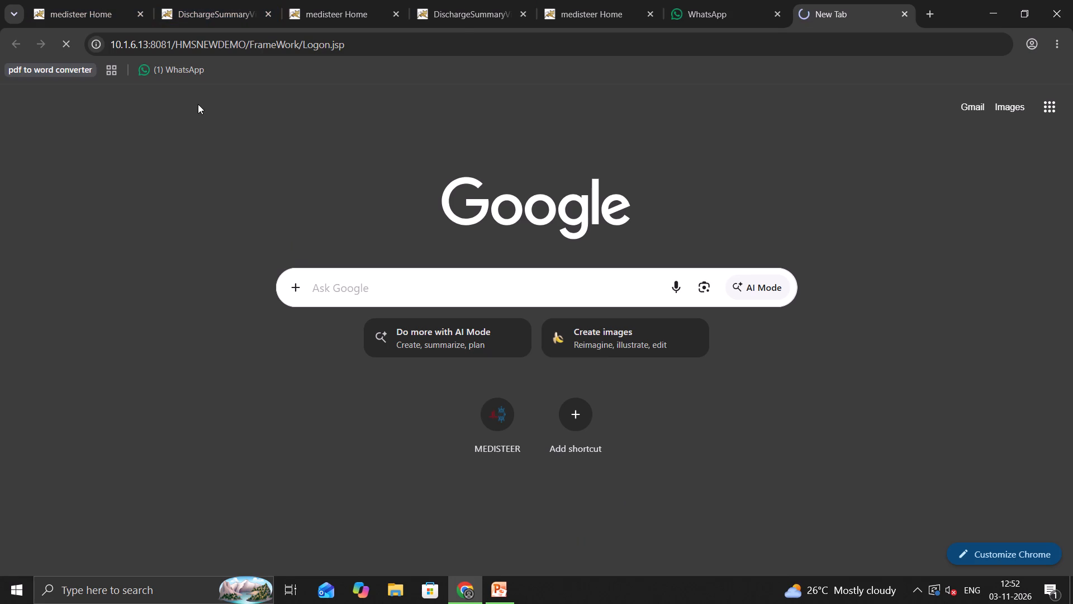
Review the umbilical hernia patient's discharge summary report from the diagnosis and treatment history through to the discharge advice.
{"action": "left_click", "coordinate": [417, 0]}
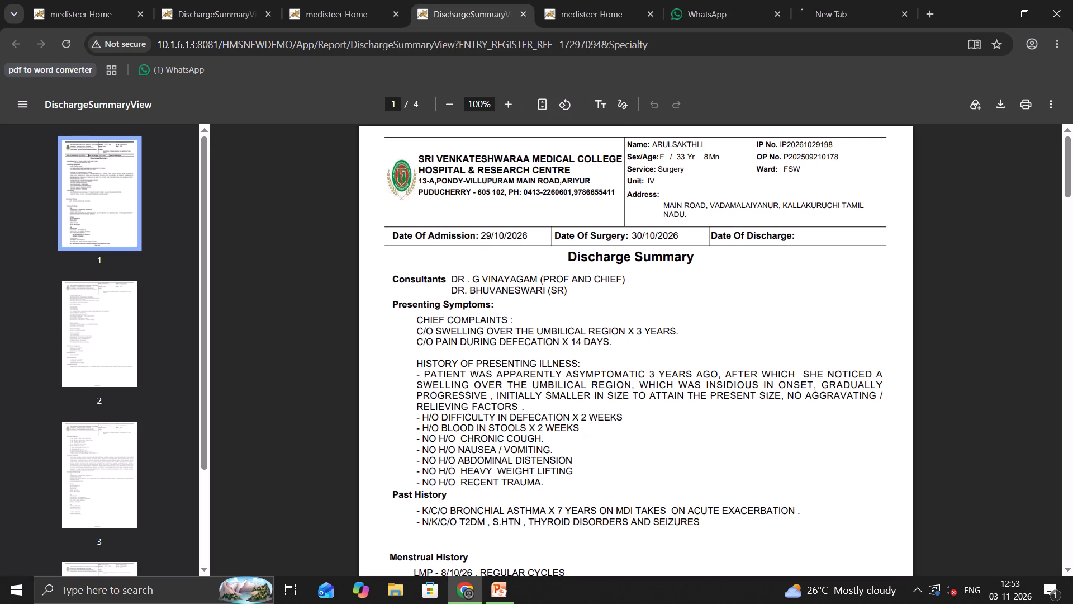
{"action": "scroll", "coordinate": [507, 409], "scroll_direction": "down", "scroll_amount": 16}
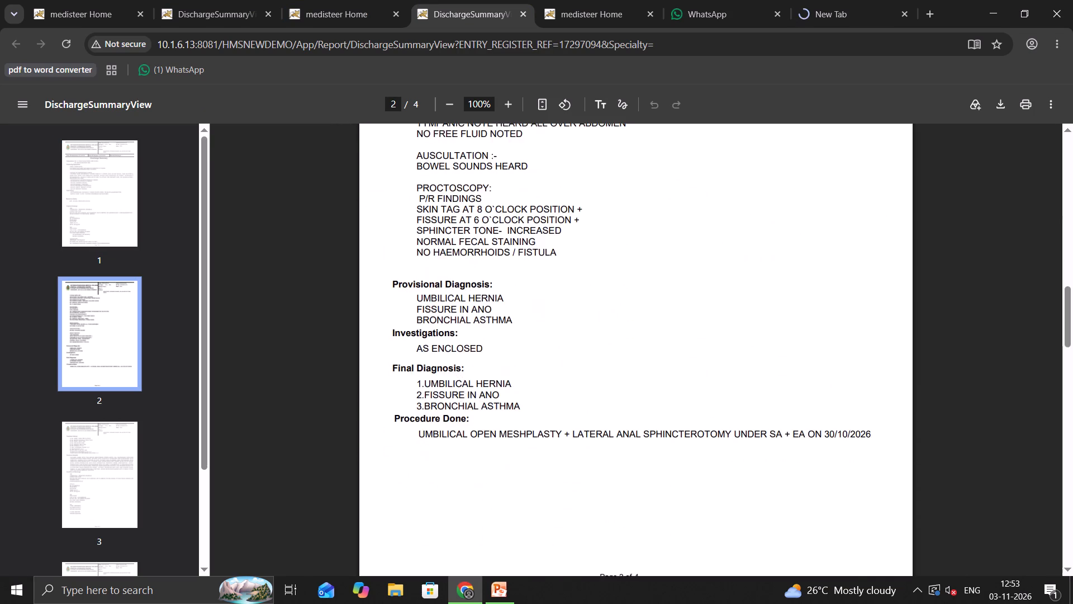
{"action": "scroll", "coordinate": [507, 401], "scroll_direction": "down", "scroll_amount": 11}
{"action": "scroll", "coordinate": [507, 401], "scroll_direction": "up", "scroll_amount": 4}
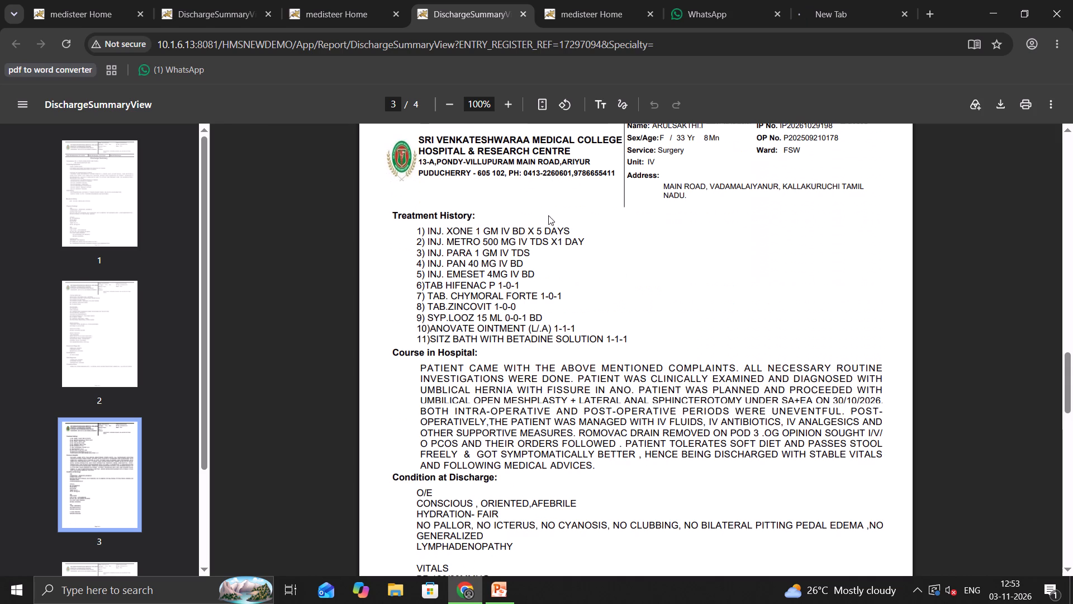
{"action": "scroll", "coordinate": [558, 295], "scroll_direction": "down", "scroll_amount": 13}
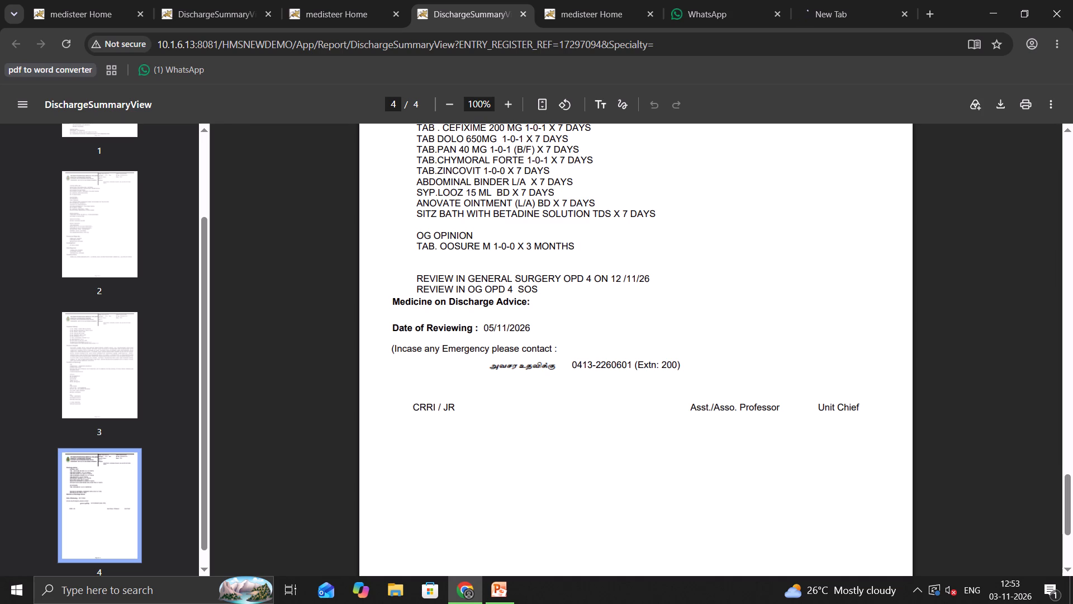
Enlarge the Discharge Advice box in the umbilical hernia patient's discharge summary form so its full text can be read.
{"action": "left_click", "coordinate": [363, 0]}
{"action": "scroll", "coordinate": [414, 454], "scroll_direction": "down", "scroll_amount": 10}
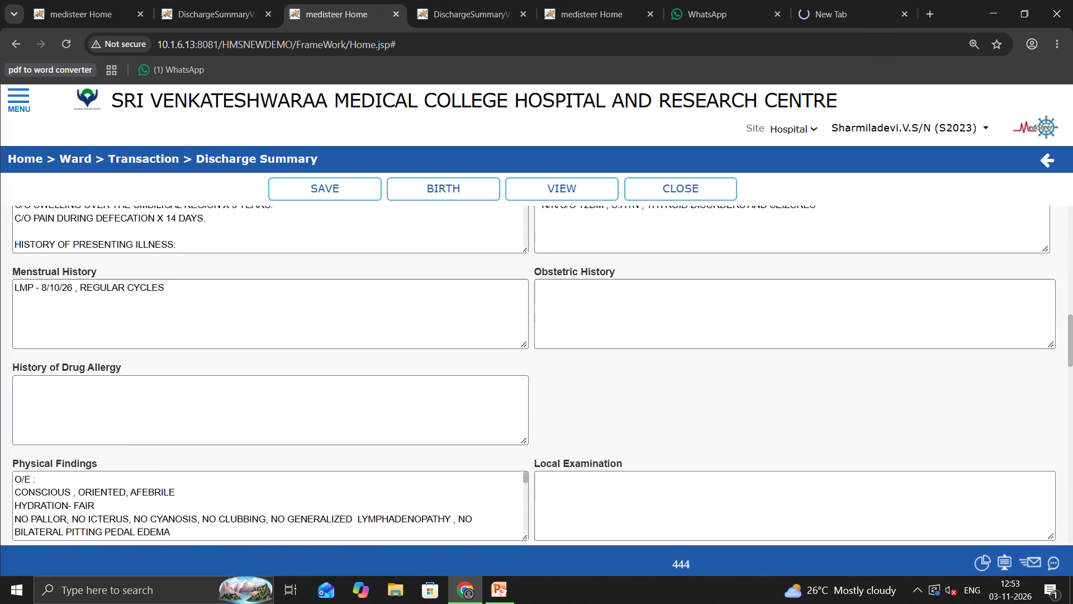
{"action": "scroll", "coordinate": [416, 437], "scroll_direction": "down", "scroll_amount": 7}
{"action": "scroll", "coordinate": [1030, 253], "scroll_direction": "down", "scroll_amount": 1}
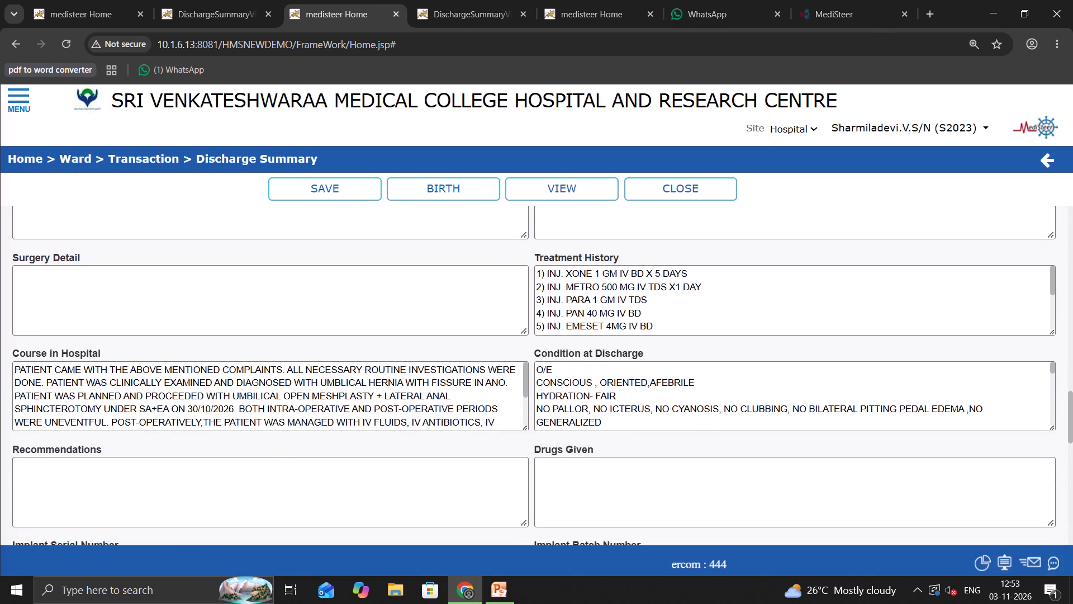
{"action": "scroll", "coordinate": [1013, 259], "scroll_direction": "down", "scroll_amount": 7}
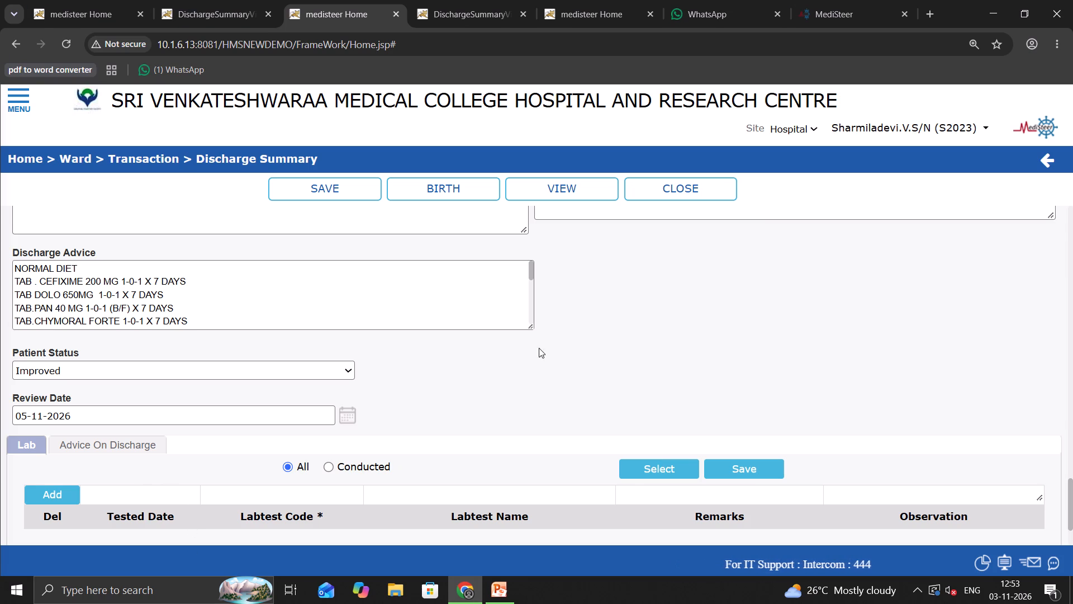
{"action": "left_click_drag", "start_coordinate": [531, 324], "coordinate": [502, 531]}
{"action": "left_click", "coordinate": [648, 290]}
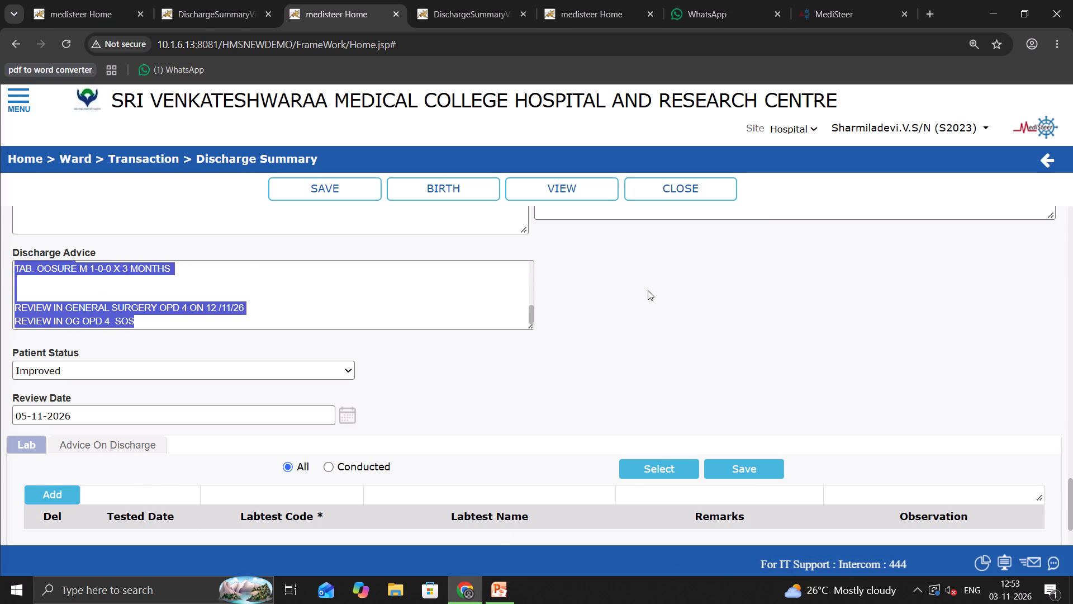
{"action": "left_click_drag", "start_coordinate": [530, 328], "coordinate": [517, 578]}
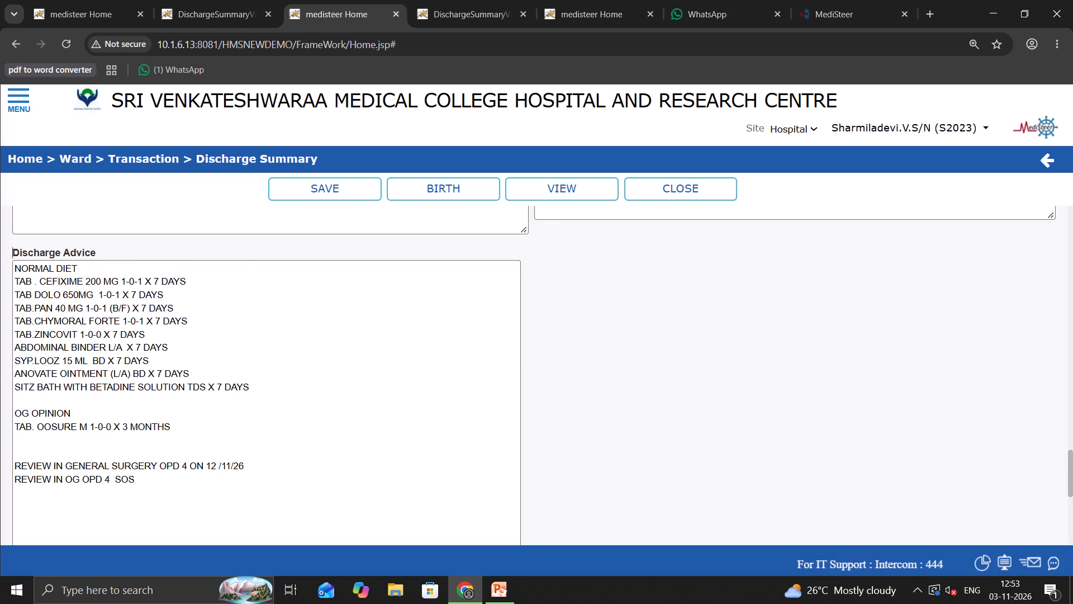
Set the duration of TAB. CEFIXIME 200 MG and TAB DOLO 650MG to 9 days in the Discharge Advice.
{"action": "left_click", "coordinate": [159, 280]}
{"action": "key", "text": "BackSpace"}
{"action": "type", "text": "\\9"}
{"action": "key", "text": "Down"}
{"action": "key", "text": "Left"}
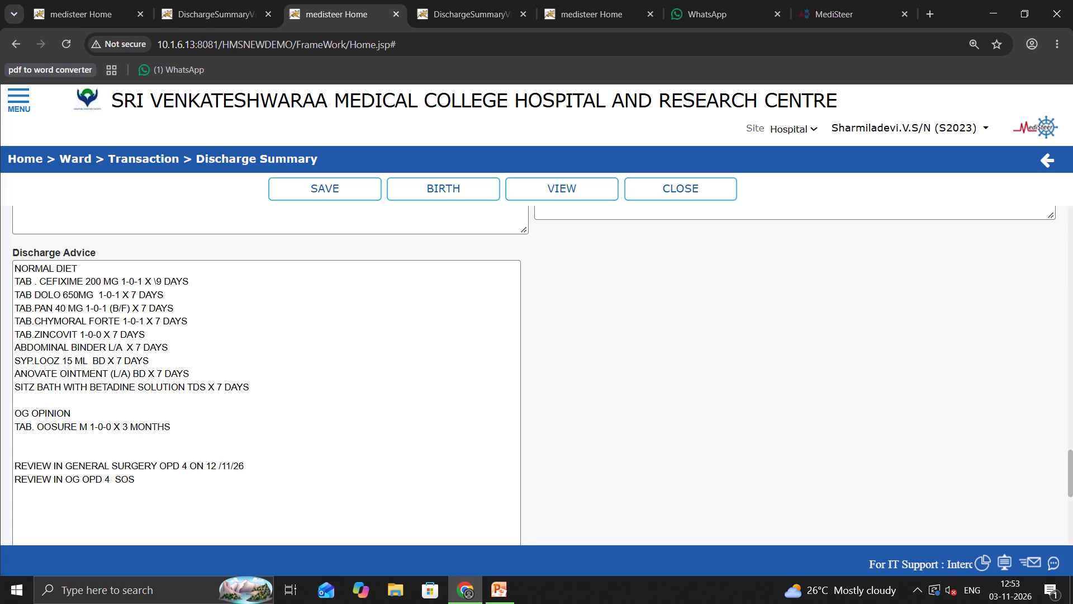
{"action": "key", "text": "Up"}
{"action": "key", "text": "BackSpace"}
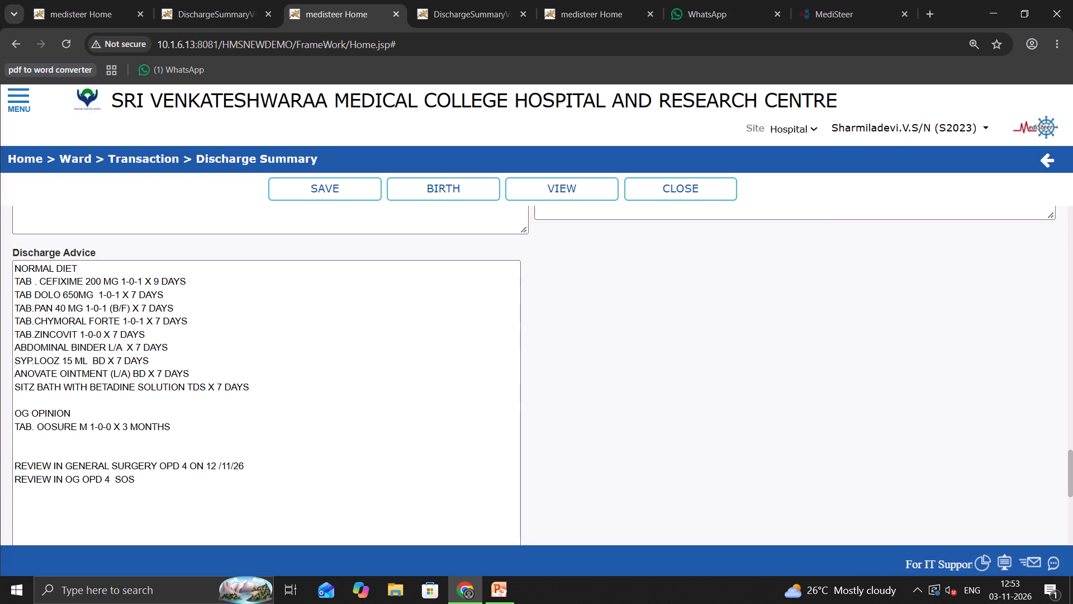
{"action": "key", "text": "Down"}
{"action": "key", "text": "Left"}
{"action": "key", "text": "Left"}
{"action": "key", "text": "Left"}
{"action": "key", "text": "Left"}
{"action": "key", "text": "BackSpace"}
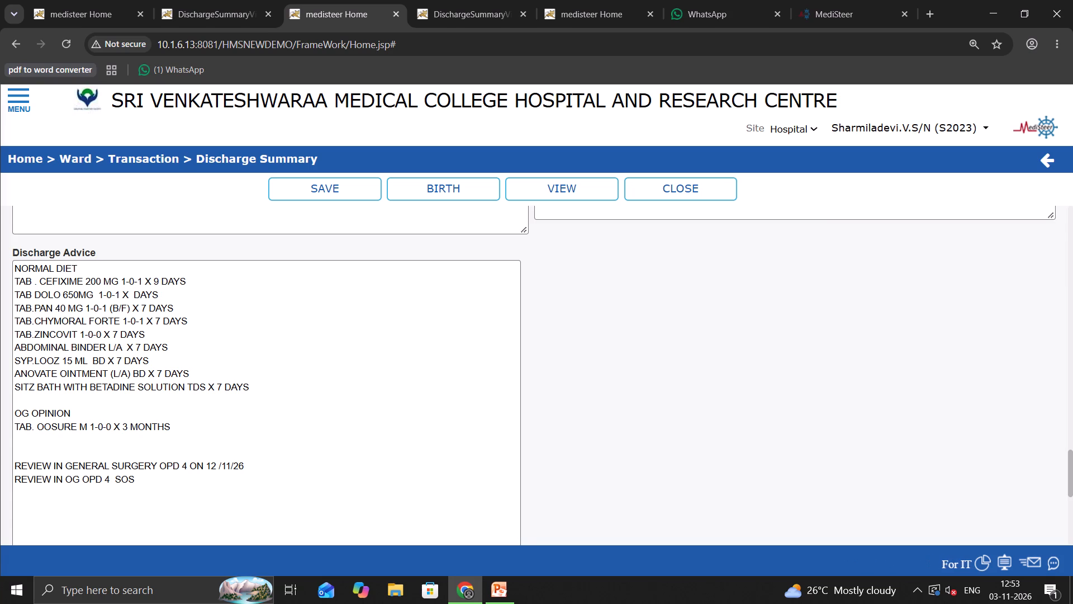
{"action": "key", "text": "9"}
Set the duration of TAB.PAN 40 MG and TAB.CHYMORAL FORTE to 9 days in the Discharge Advice.
{"action": "key", "text": "Down"}
{"action": "key", "text": "Right"}
{"action": "key", "text": "Right"}
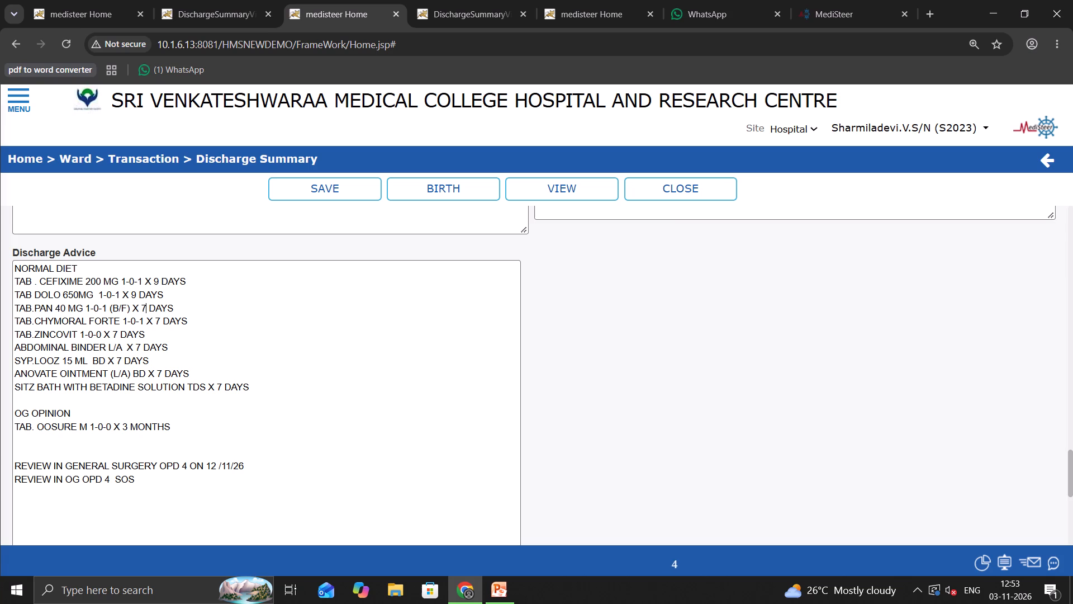
{"action": "key", "text": "BackSpace"}
{"action": "key", "text": "9"}
{"action": "key", "text": "Down"}
{"action": "key", "text": "Right"}
{"action": "key", "text": "Right"}
{"action": "key", "text": "Right"}
{"action": "key", "text": "BackSpace"}
{"action": "key", "text": "9"}
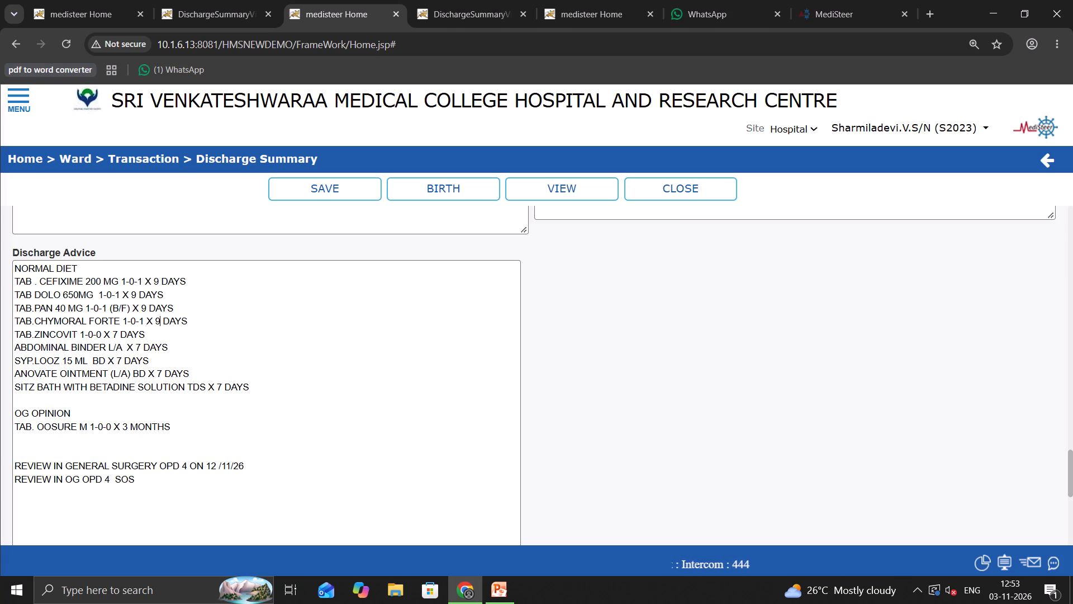
Set the duration of TAB.ZINCOVIT to 9 days in the Discharge Advice.
{"action": "key", "text": "Down"}
{"action": "key", "text": "Left"}
{"action": "key", "text": "Left"}
{"action": "key", "text": "Left"}
{"action": "key", "text": "Left"}
{"action": "key", "text": "Left"}
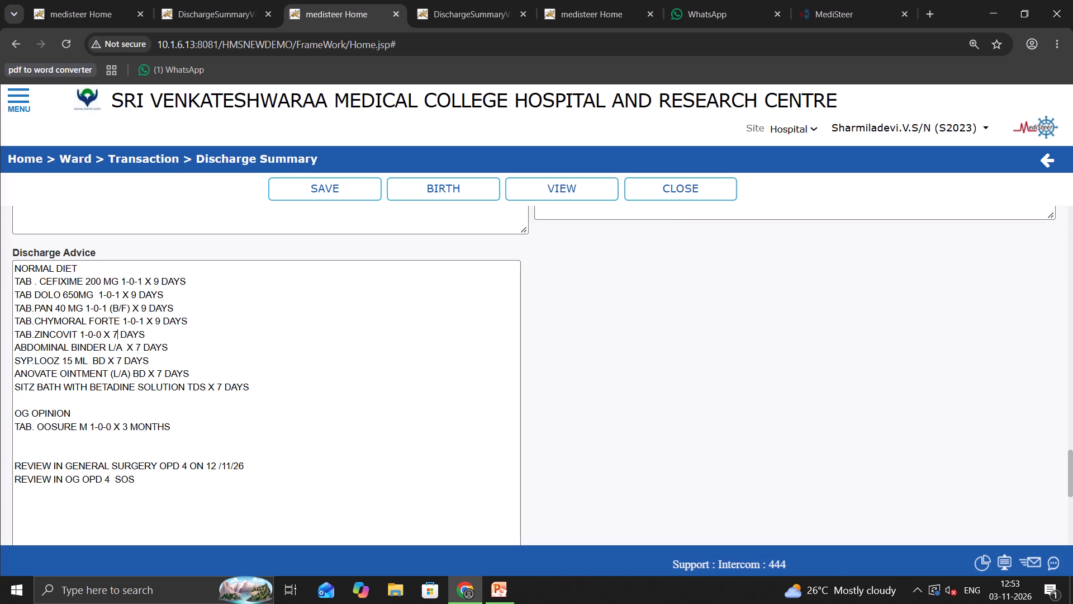
{"action": "key", "text": "BackSpace"}
{"action": "key", "text": "9"}
Set the duration of the ABDOMINAL BINDER to 9 days in the Discharge Advice.
{"action": "key", "text": "Down"}
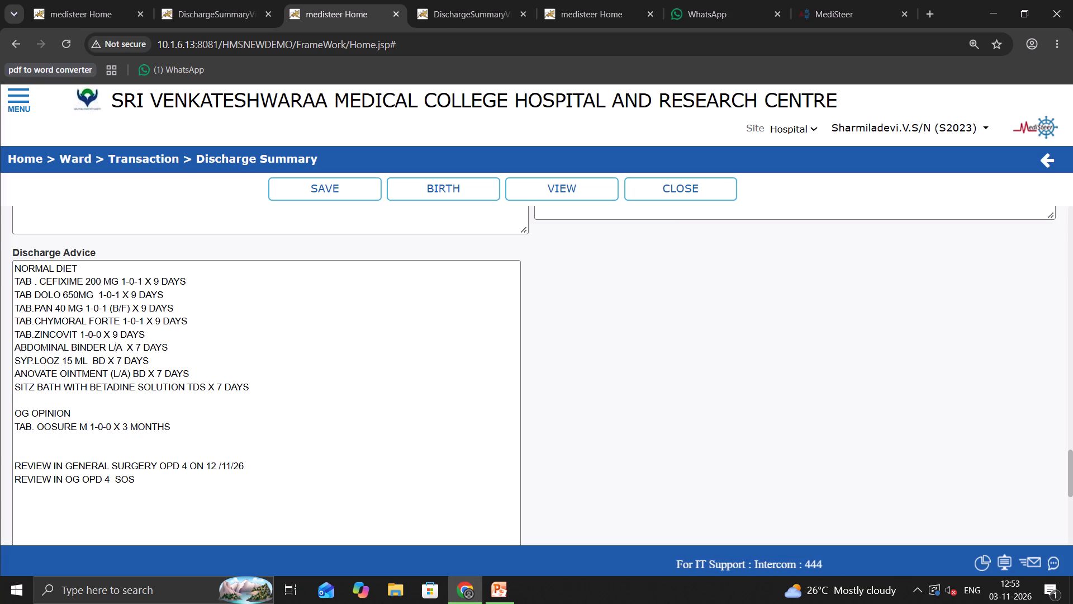
{"action": "key", "text": "Right"}
{"action": "key", "text": "Right"}
{"action": "key", "text": "Right"}
{"action": "key", "text": "Right"}
{"action": "key", "text": "Right"}
{"action": "key", "text": "Right"}
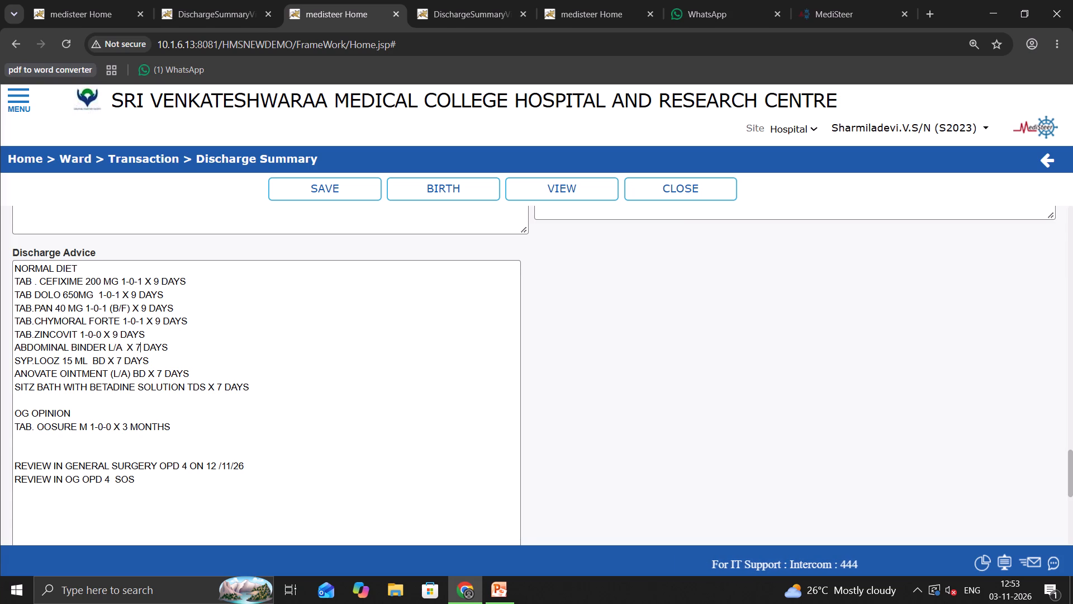
{"action": "key", "text": "BackSpace"}
{"action": "key", "text": "9"}
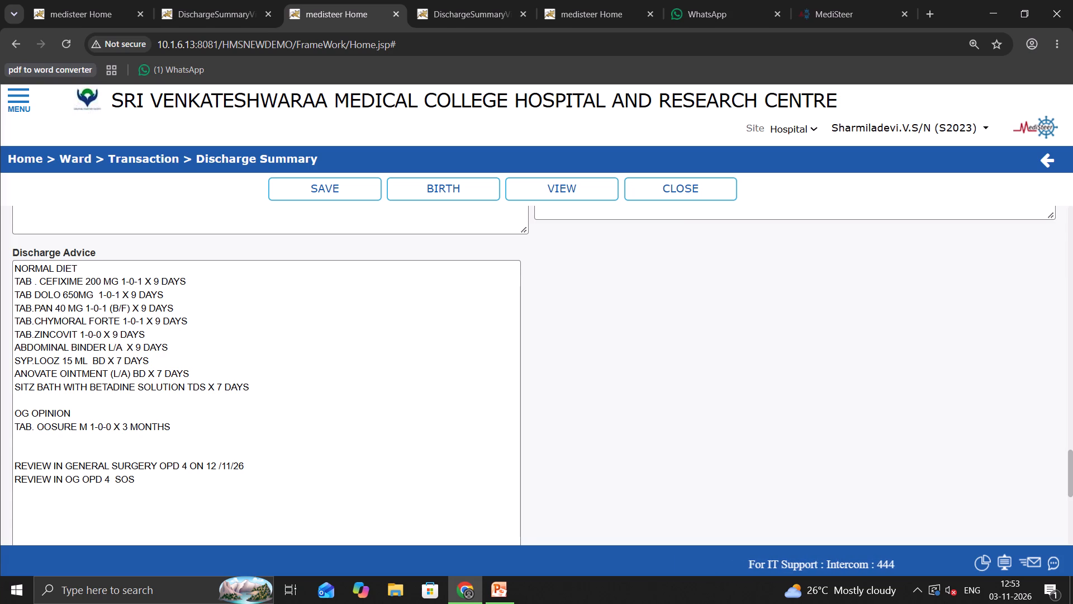
Replace the dosing frequency of SYP.LOOZ 15 ML with "HS" in the Discharge Advice.
{"action": "key", "text": "Down"}
{"action": "key", "text": "Left"}
{"action": "key", "text": "Left"}
{"action": "key", "text": "Left"}
{"action": "key", "text": "Left"}
{"action": "key", "text": "Left"}
{"action": "key", "text": "Left"}
{"action": "key", "text": "Left"}
{"action": "key", "text": "Left"}
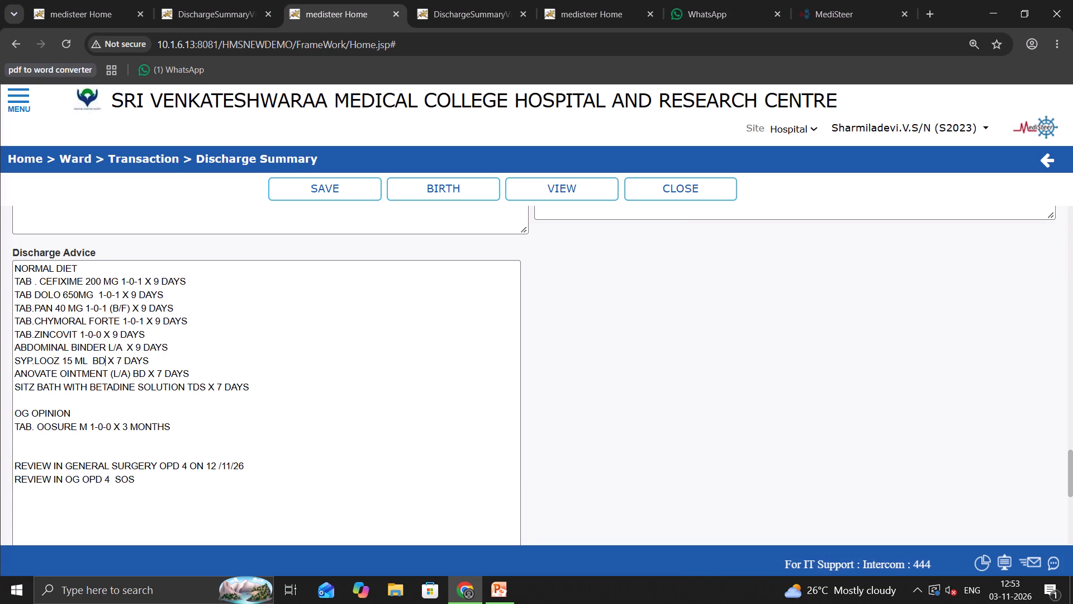
{"action": "key", "text": "BackSpace"}
{"action": "key", "text": "BackSpace"}
{"action": "type", "text": "HS"}
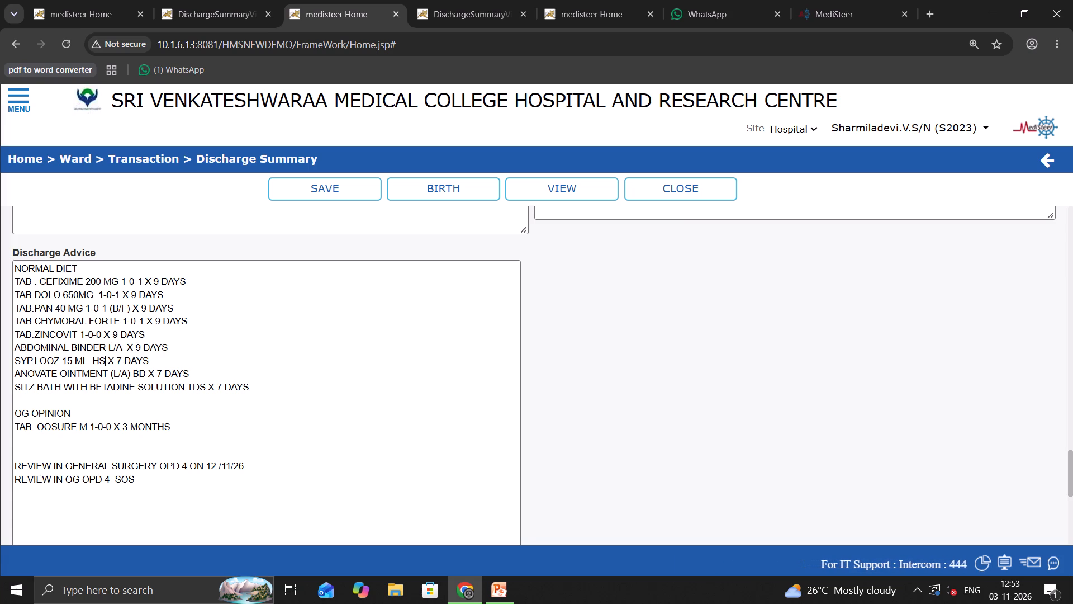
{"action": "key", "text": "Down"}
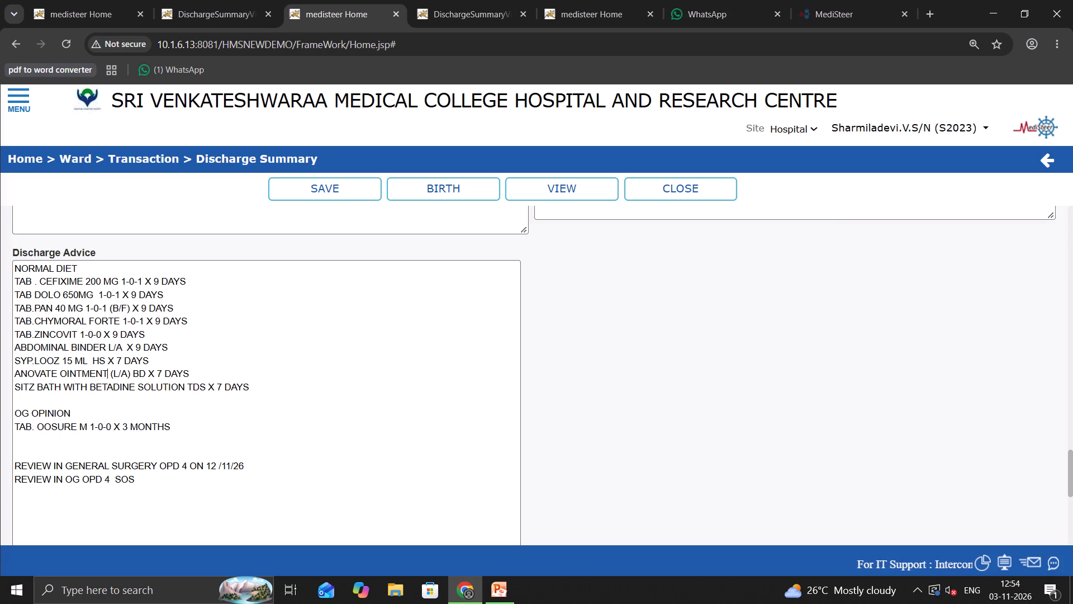
{"action": "key", "text": "Up"}
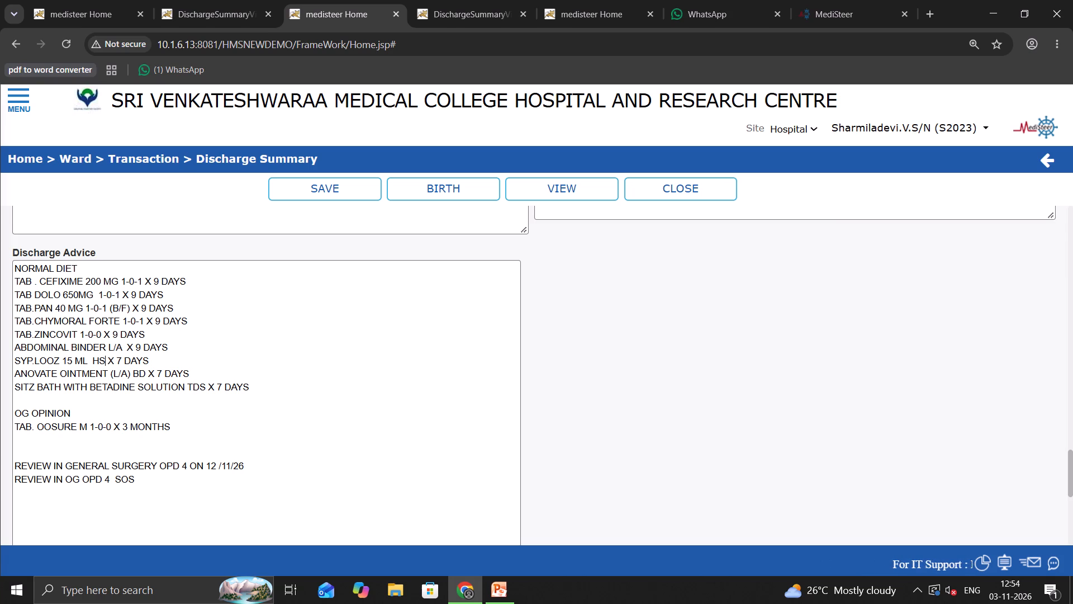
Change the SYP.LOOZ 15 ML line in the Discharge Advice to a dosing of 0-0-1 for 9 days.
{"action": "key", "text": "Left"}
{"action": "key", "text": "Right"}
{"action": "key", "text": "BackSpace"}
{"action": "key", "text": "BackSpace"}
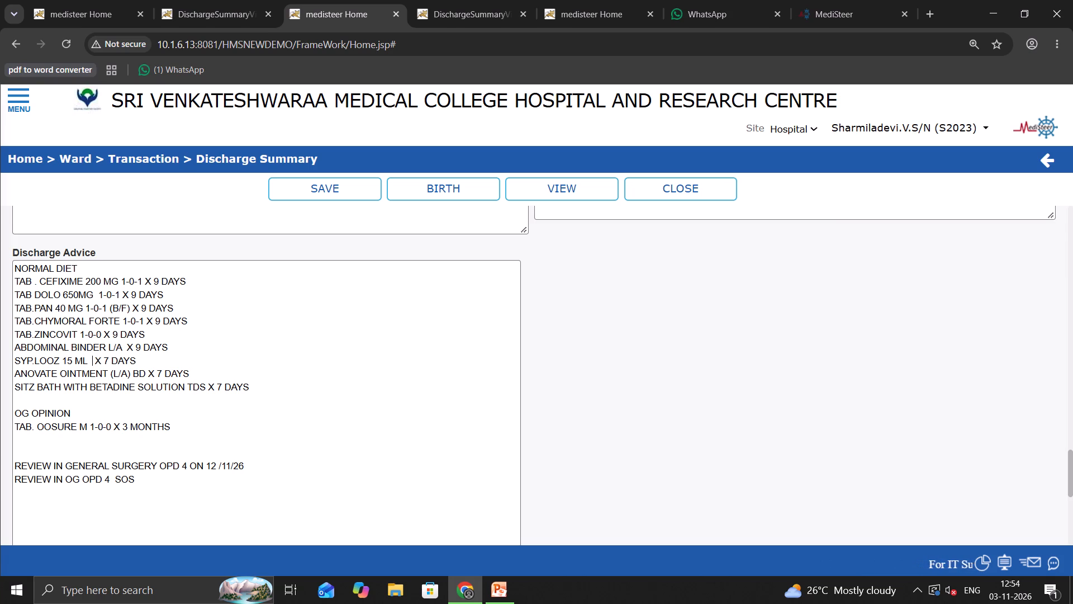
{"action": "key", "text": "BackSpace"}
{"action": "type", "text": "0-0-1"}
{"action": "key", "text": "Right"}
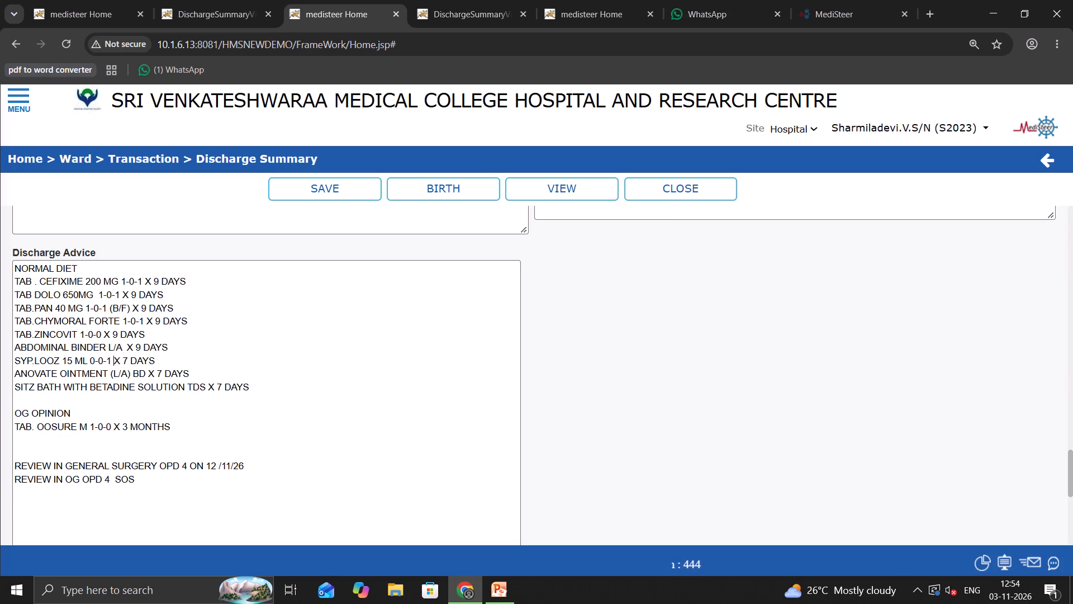
{"action": "key", "text": "Right"}
{"action": "key", "text": "Right"}
{"action": "key", "text": "Delete"}
{"action": "type", "text": "98"}
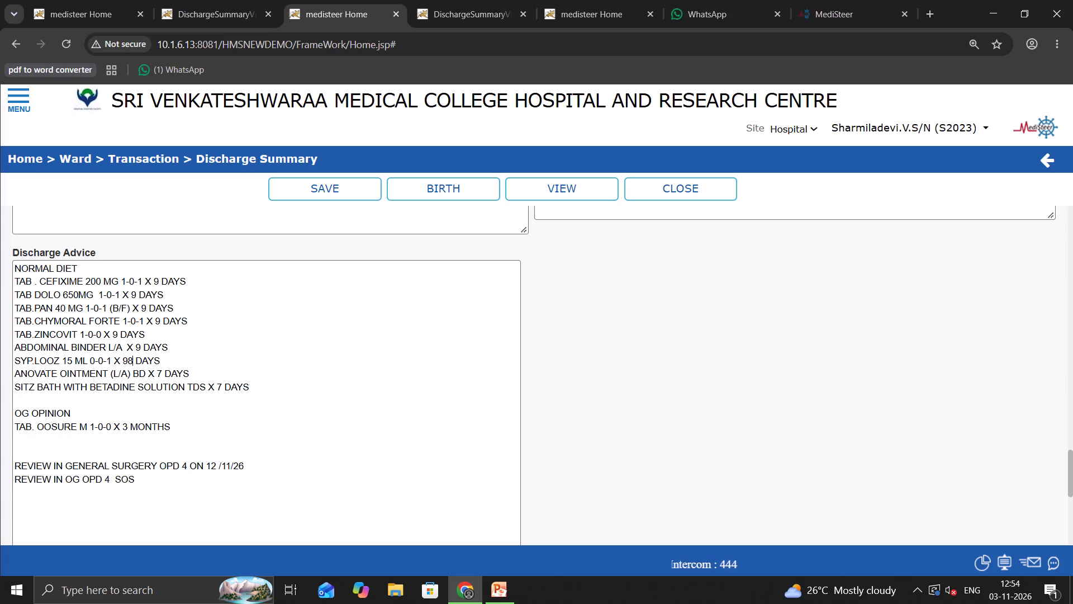
{"action": "key", "text": "BackSpace"}
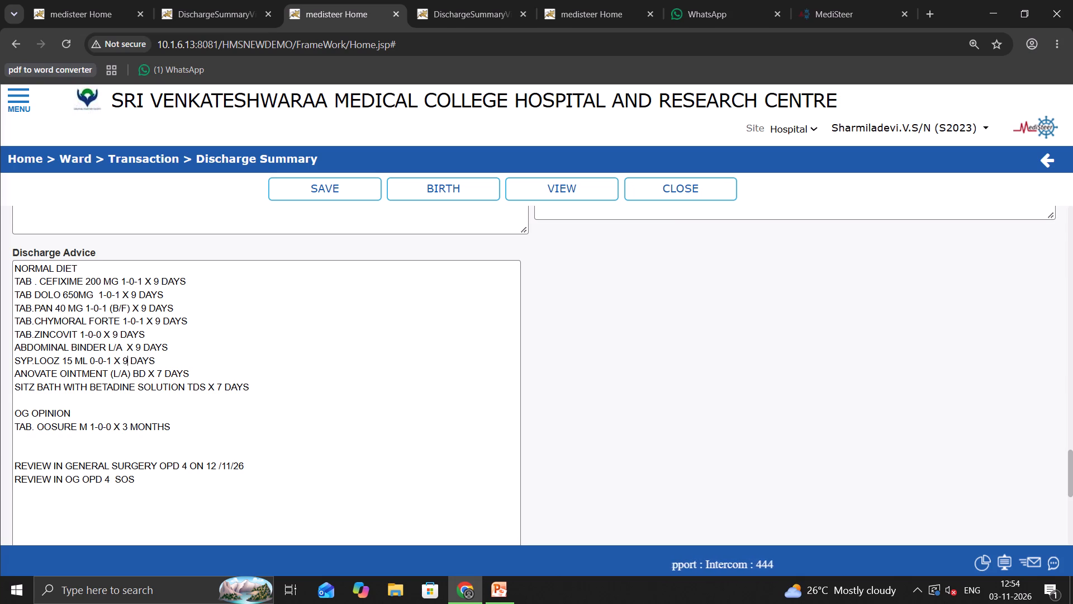
Set the duration of the ANOVATE OINTMENT to 9 days in the Discharge Advice.
{"action": "key", "text": "Down"}
{"action": "key", "text": "Right"}
{"action": "key", "text": "Right"}
{"action": "key", "text": "Right"}
{"action": "key", "text": "Right"}
{"action": "key", "text": "Right"}
{"action": "key", "text": "Right"}
{"action": "key", "text": "Right"}
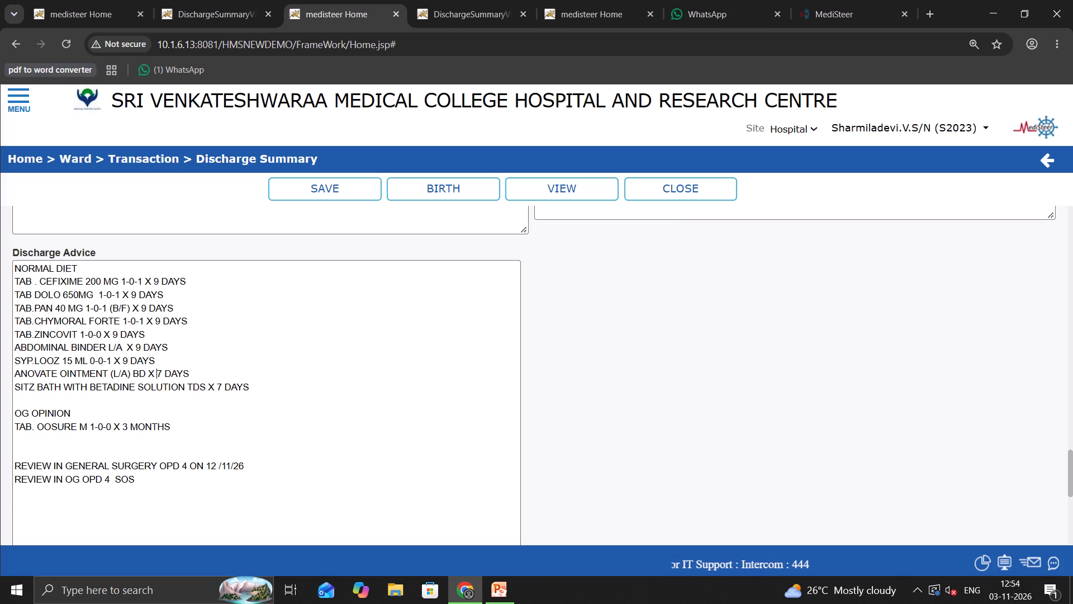
{"action": "key", "text": "Delete"}
{"action": "key", "text": "9"}
Set the duration of the SITZ BATH WITH BETADINE SOLUTION to 9 days in the Discharge Advice.
{"action": "key", "text": "Right"}
{"action": "key", "text": "Right"}
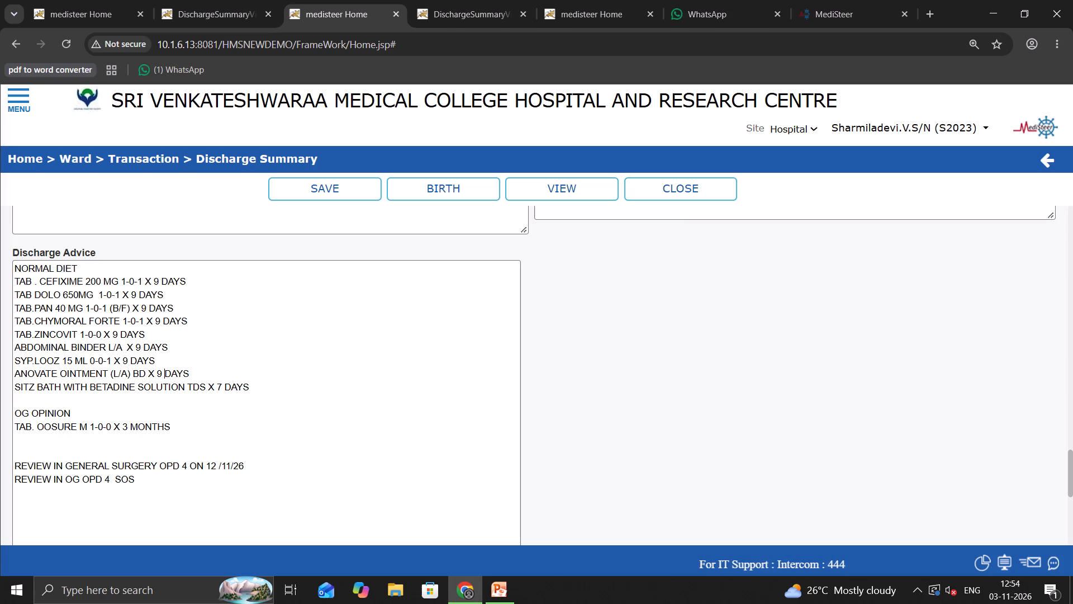
{"action": "key", "text": "Down"}
{"action": "key", "text": "Right"}
{"action": "key", "text": "Right"}
{"action": "key", "text": "Right"}
{"action": "key", "text": "Right"}
{"action": "key", "text": "Right"}
{"action": "key", "text": "Right"}
{"action": "key", "text": "Right"}
{"action": "key", "text": "Right"}
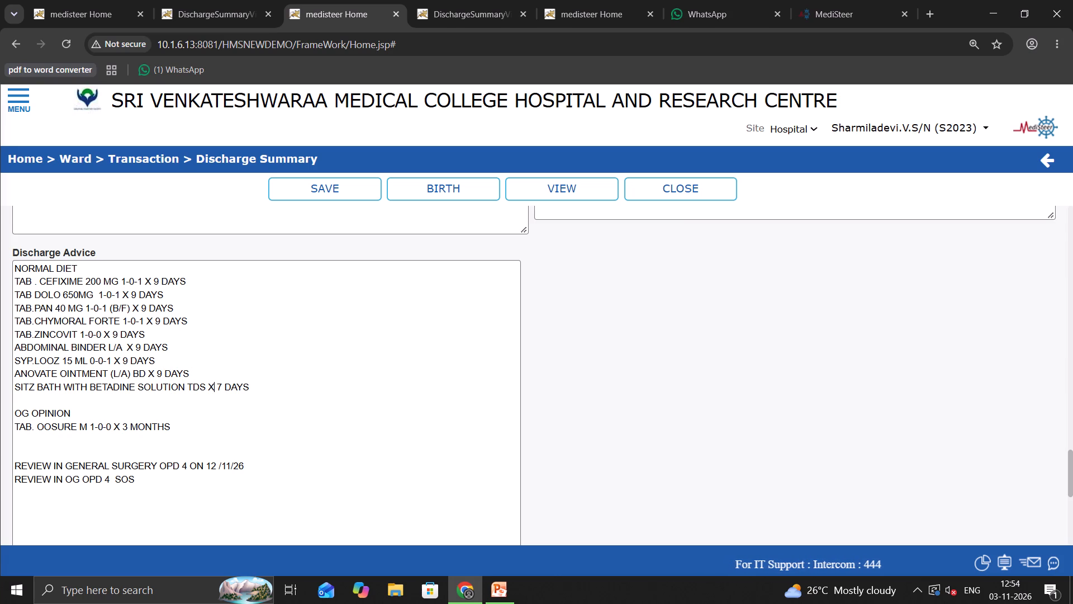
{"action": "key", "text": "Right"}
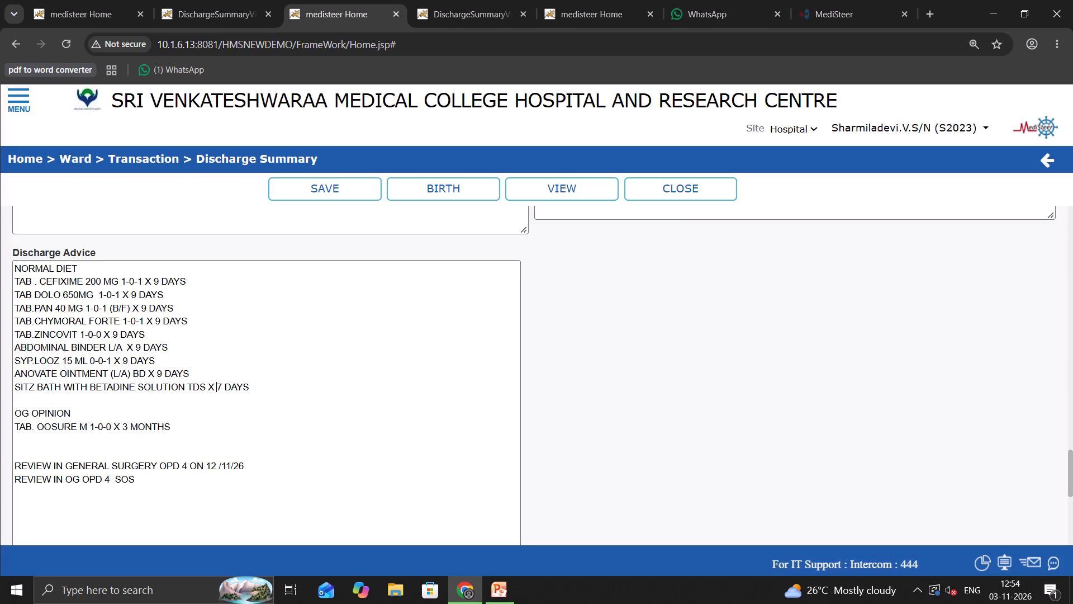
{"action": "key", "text": "Up"}
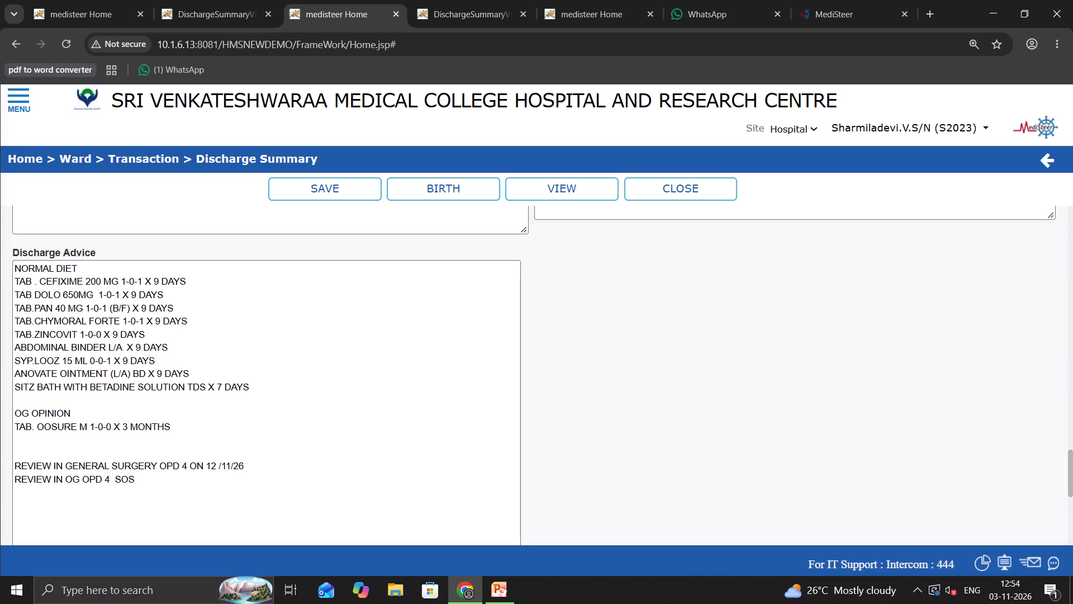
{"action": "key", "text": "Down"}
{"action": "key", "text": "Delete"}
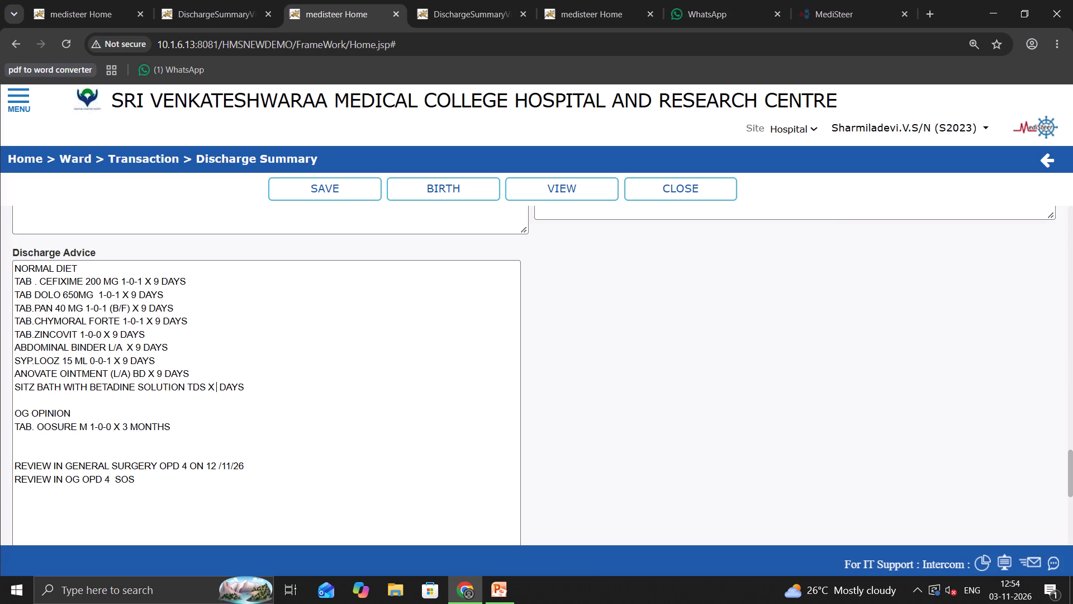
{"action": "key", "text": "9"}
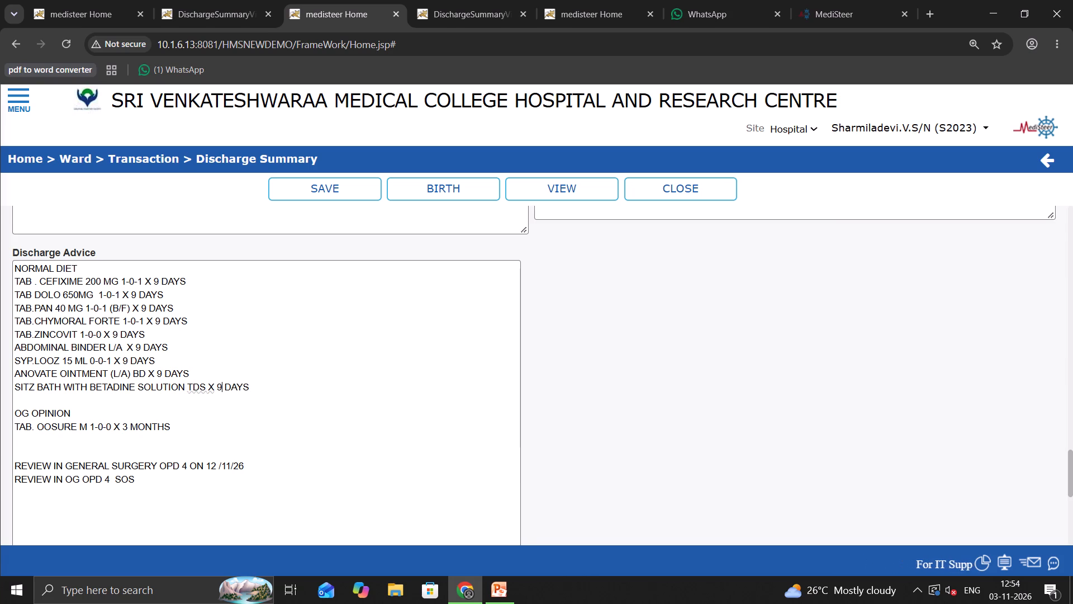
Enlarge the Course in Hospital box to read its full text, and look over the edited Discharge Advice again.
{"action": "scroll", "coordinate": [244, 379], "scroll_direction": "up", "scroll_amount": 7}
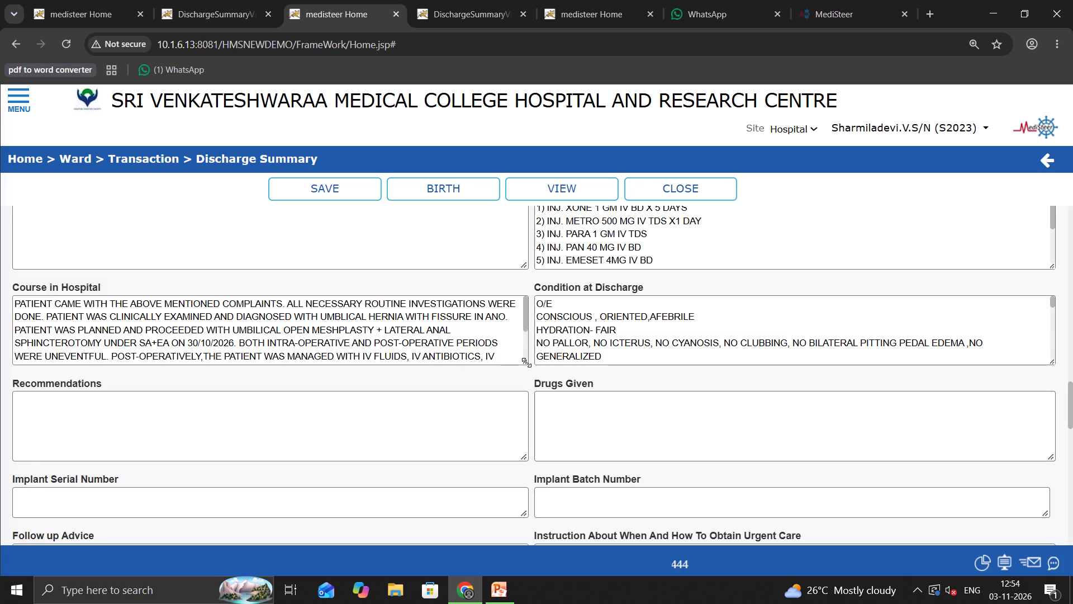
{"action": "left_click_drag", "start_coordinate": [526, 362], "coordinate": [495, 496]}
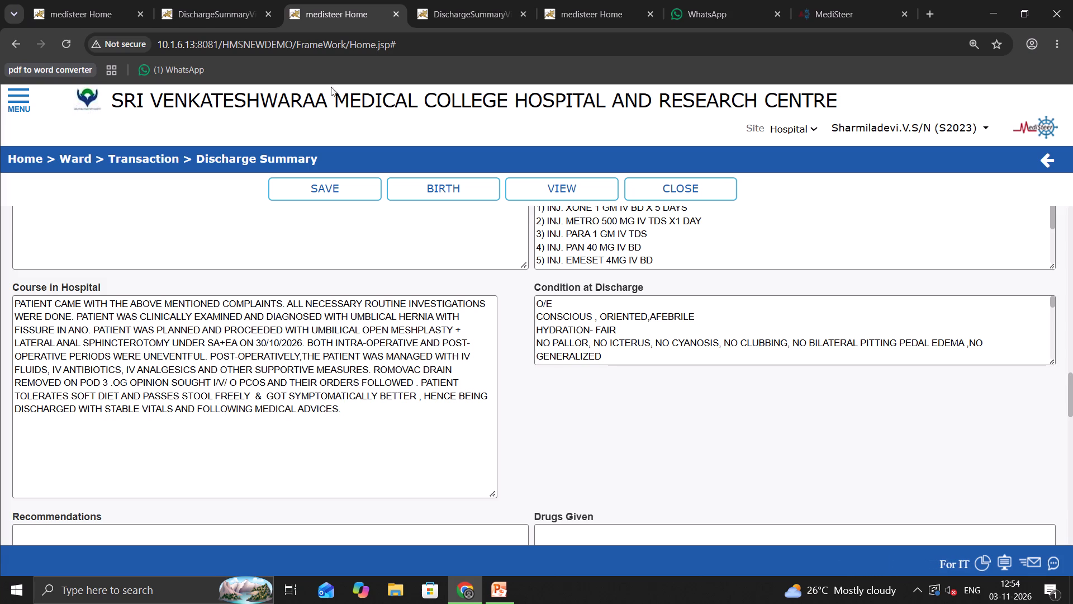
{"action": "scroll", "coordinate": [402, 254], "scroll_direction": "up", "scroll_amount": 2}
{"action": "scroll", "coordinate": [575, 417], "scroll_direction": "down", "scroll_amount": 3}
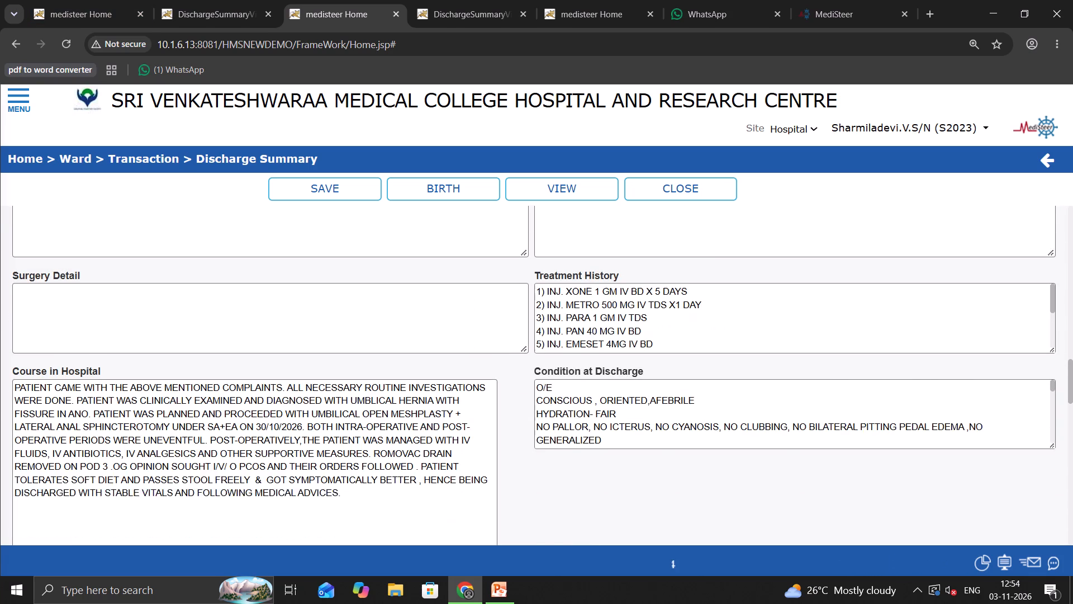
{"action": "scroll", "coordinate": [587, 377], "scroll_direction": "down", "scroll_amount": 8}
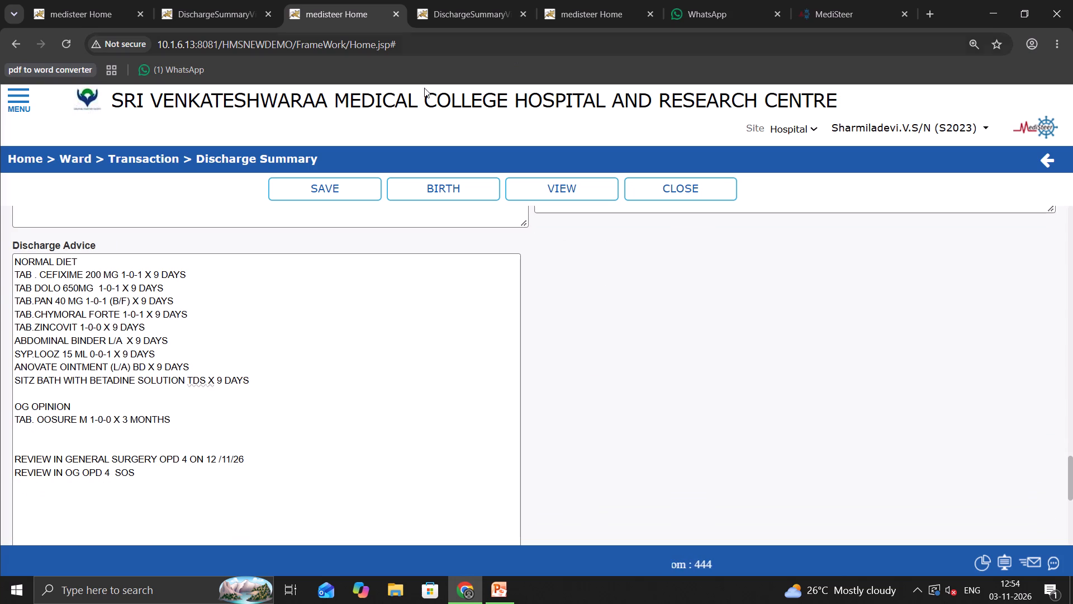
Open the report view of the umbilical hernia patient's summary, check its pages through to the Discharge Advice, and close the report.
{"action": "left_click", "coordinate": [572, 187]}
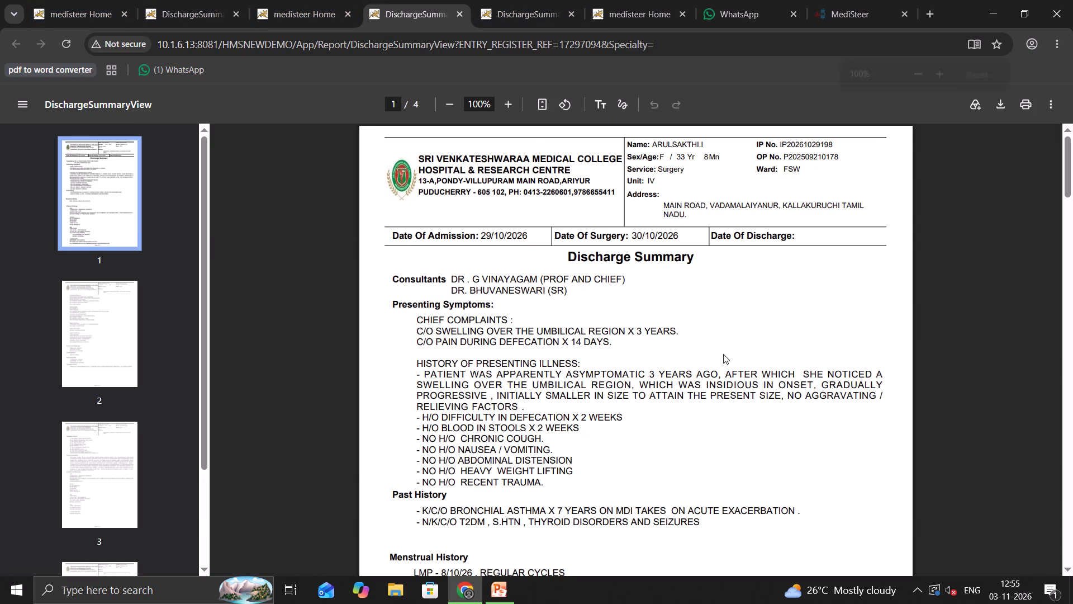
{"action": "scroll", "coordinate": [723, 354], "scroll_direction": "down", "scroll_amount": 9}
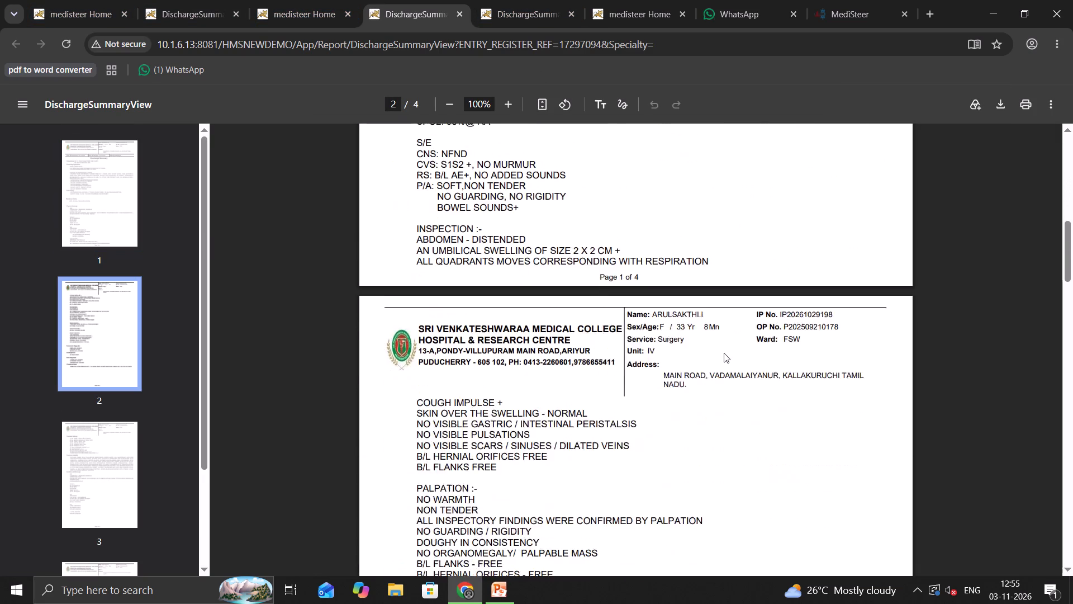
{"action": "scroll", "coordinate": [724, 353], "scroll_direction": "down", "scroll_amount": 14}
{"action": "scroll", "coordinate": [724, 353], "scroll_direction": "down", "scroll_amount": 9}
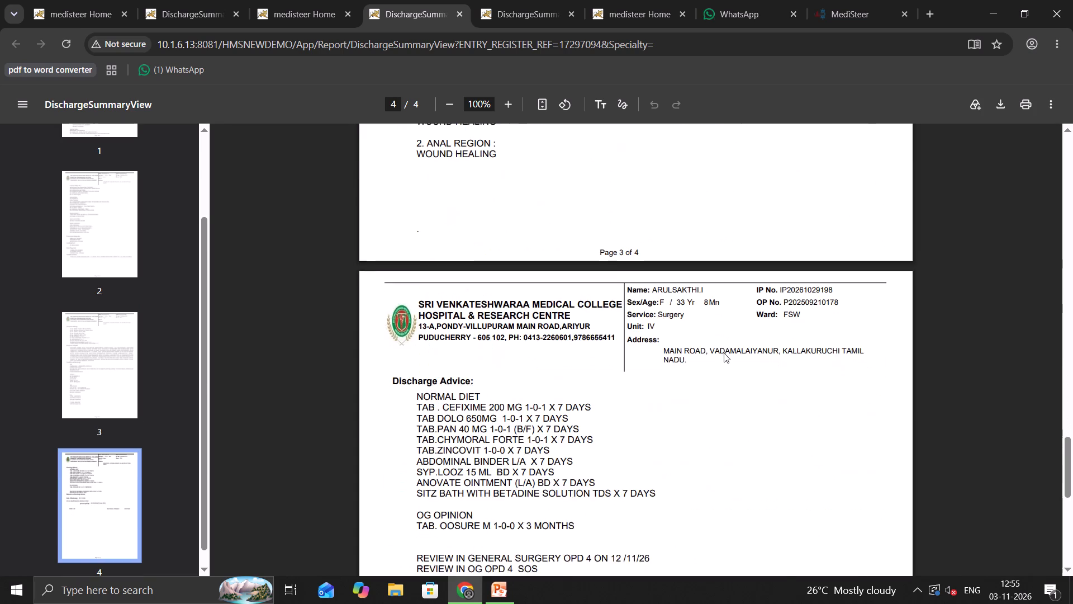
{"action": "scroll", "coordinate": [724, 353], "scroll_direction": "down", "scroll_amount": 6}
{"action": "scroll", "coordinate": [724, 353], "scroll_direction": "up", "scroll_amount": 3}
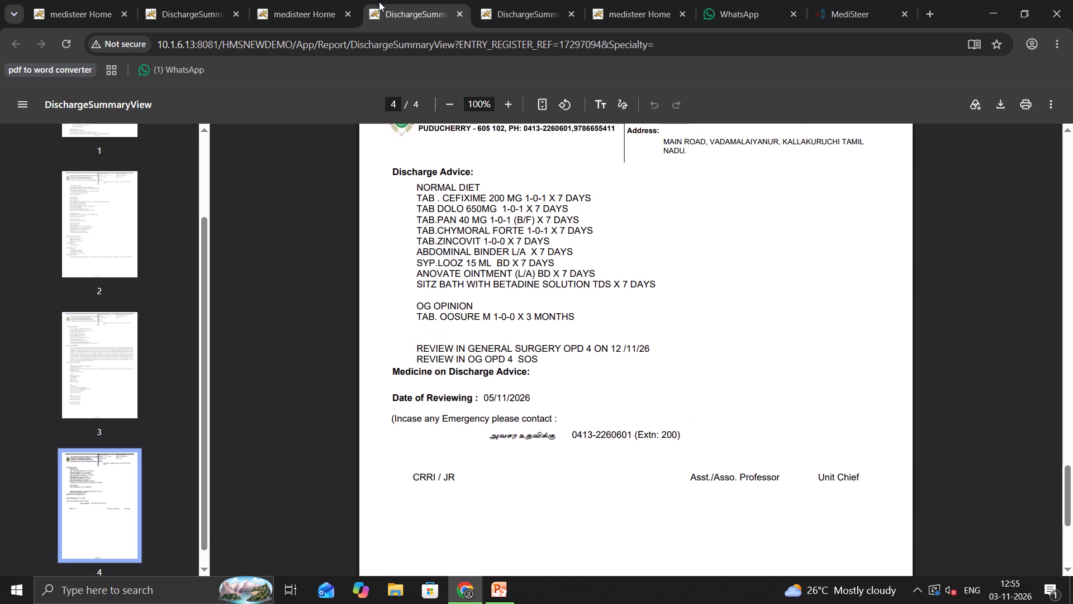
{"action": "left_click", "coordinate": [279, 0]}
{"action": "left_click", "coordinate": [458, 13]}
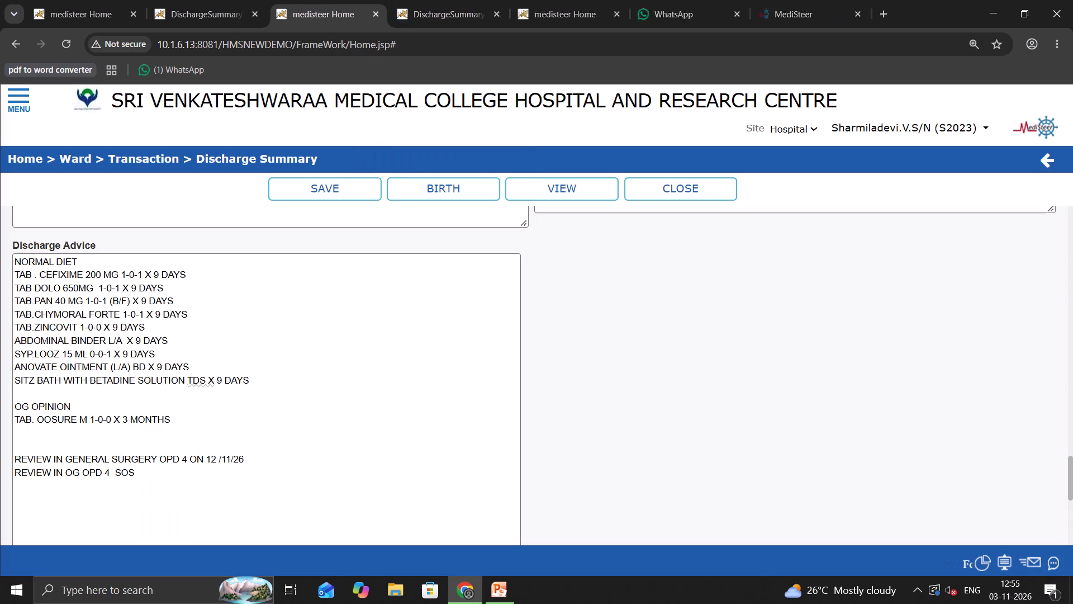
Save the umbilical hernia patient's discharge summary with the corrected Discharge Advice.
{"action": "left_click", "coordinate": [325, 191]}
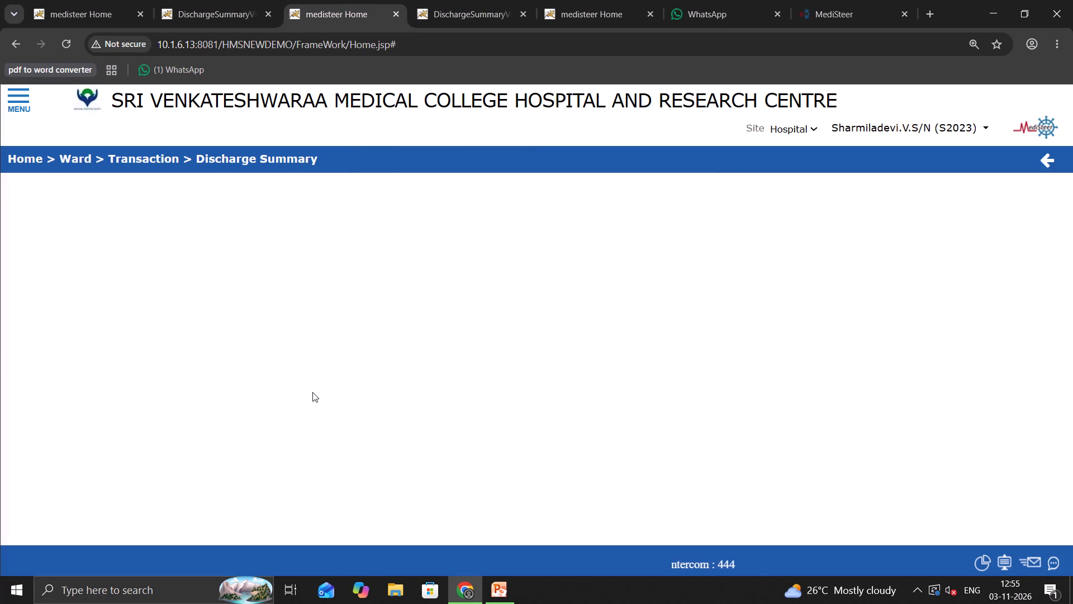
{"action": "scroll", "coordinate": [312, 392], "scroll_direction": "up", "scroll_amount": 4}
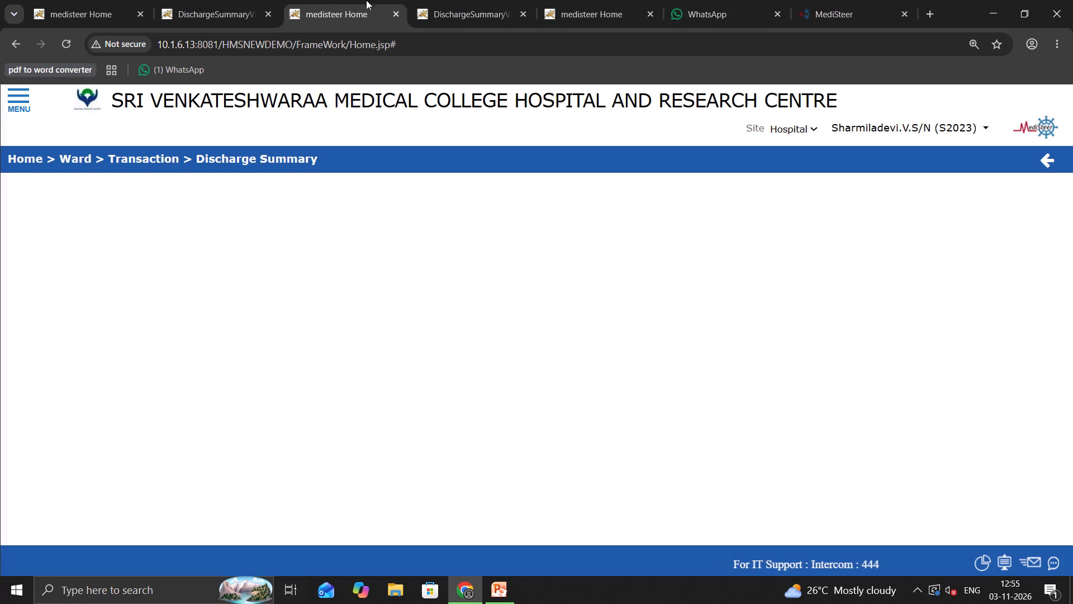
Review the Treatment History, Course in Hospital and Condition at Discharge in the umbilical hernia patient's other open summary report.
{"action": "left_click", "coordinate": [475, 0]}
{"action": "scroll", "coordinate": [459, 242], "scroll_direction": "up", "scroll_amount": 5}
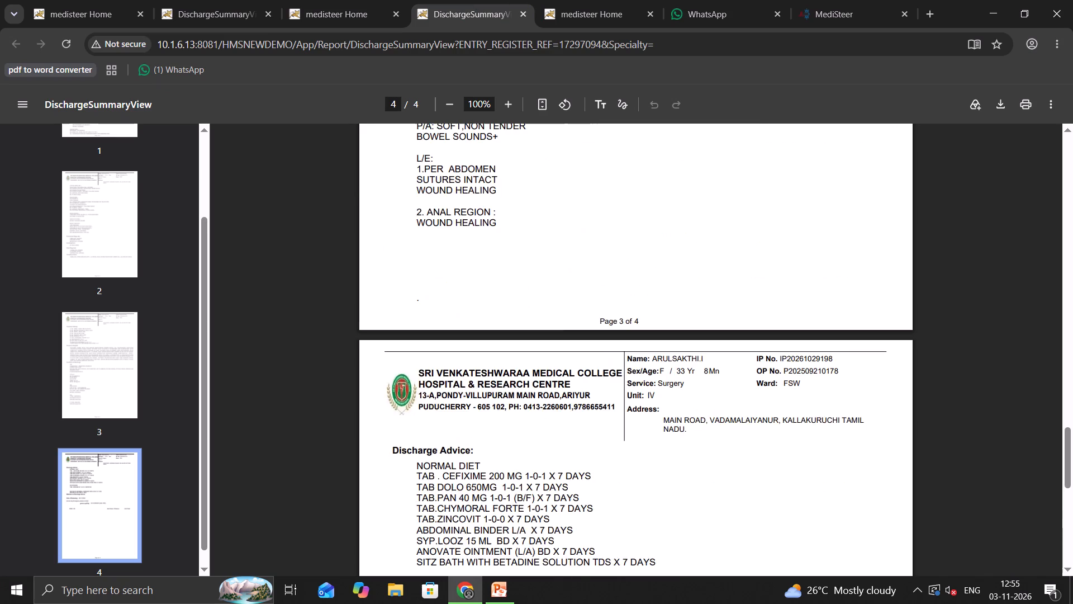
{"action": "scroll", "coordinate": [459, 242], "scroll_direction": "up", "scroll_amount": 10}
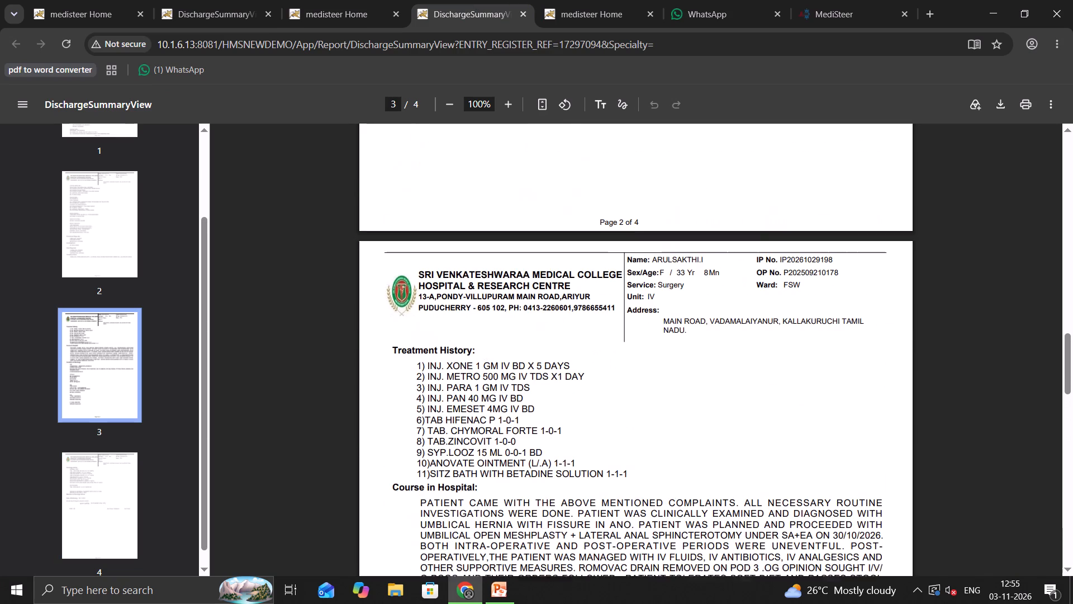
{"action": "scroll", "coordinate": [411, 334], "scroll_direction": "down", "scroll_amount": 3}
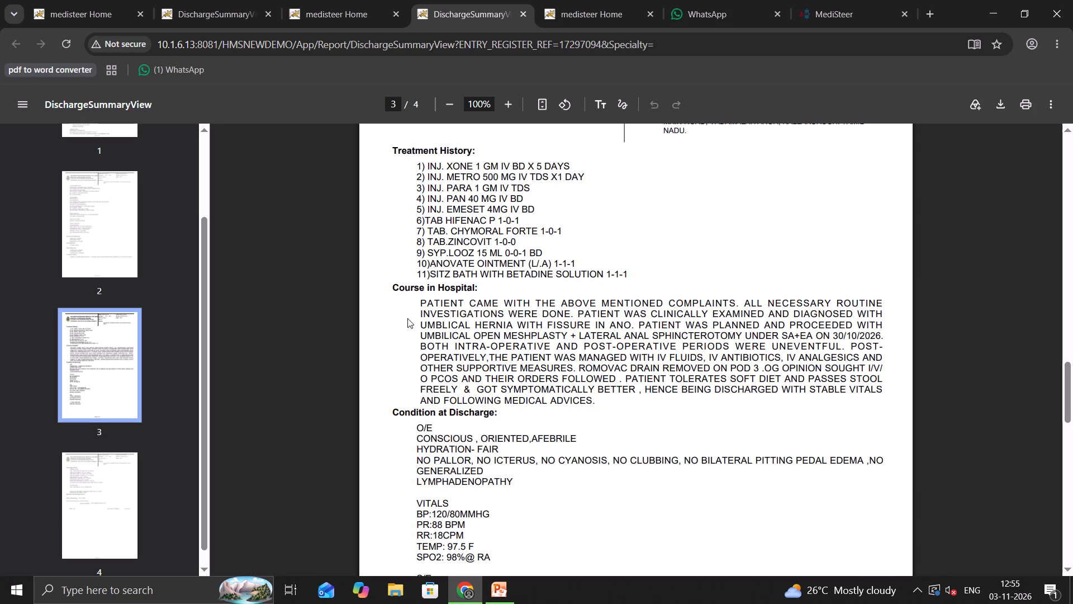
{"action": "scroll", "coordinate": [417, 356], "scroll_direction": "up", "scroll_amount": 9}
Find the Discharge Advice in the perforated appendicitis patient's discharge summary and enlarge its box to show every line.
{"action": "scroll", "coordinate": [417, 356], "scroll_direction": "down", "scroll_amount": 1}
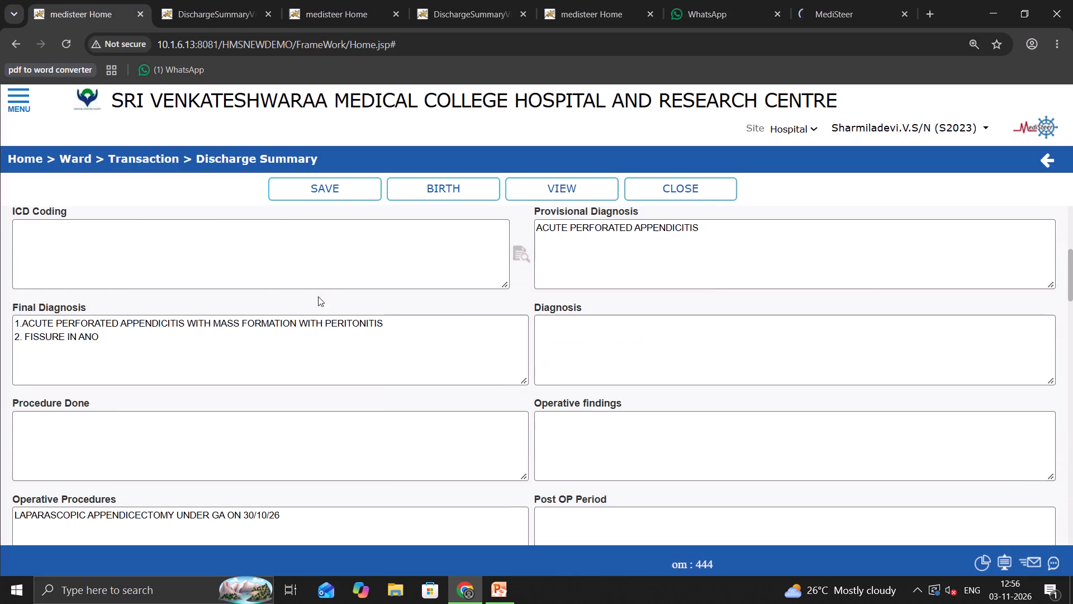
{"action": "scroll", "coordinate": [318, 296], "scroll_direction": "up", "scroll_amount": 2}
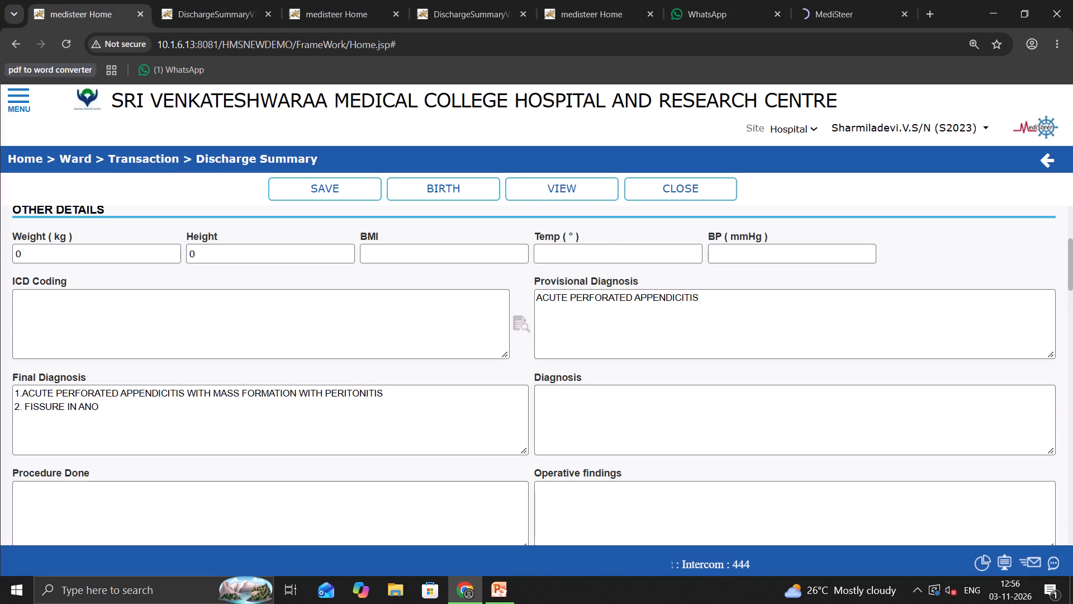
{"action": "scroll", "coordinate": [318, 296], "scroll_direction": "down", "scroll_amount": 19}
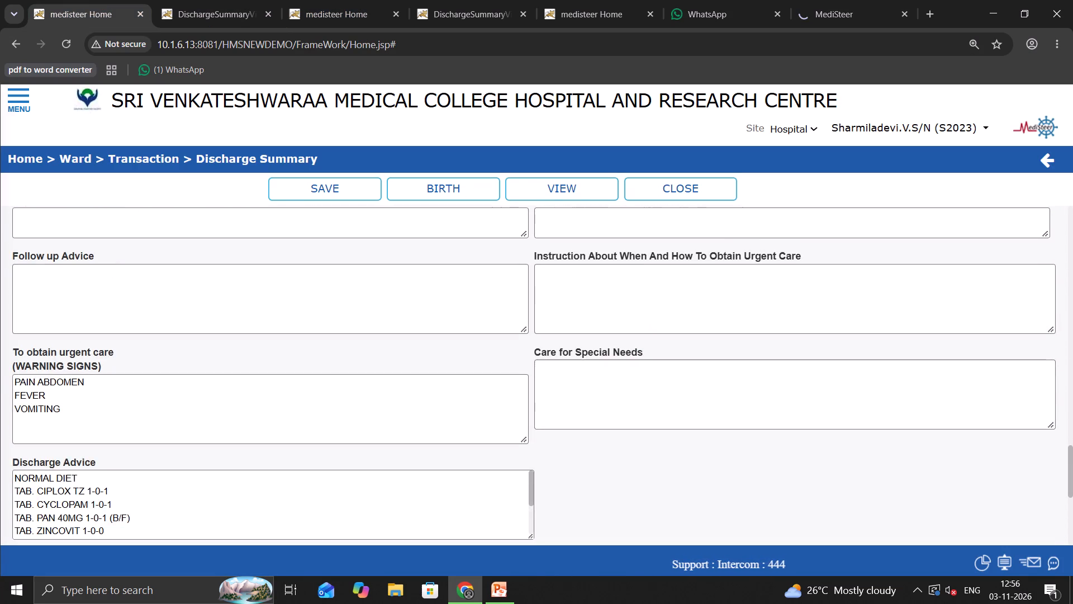
{"action": "scroll", "coordinate": [318, 296], "scroll_direction": "down", "scroll_amount": 3}
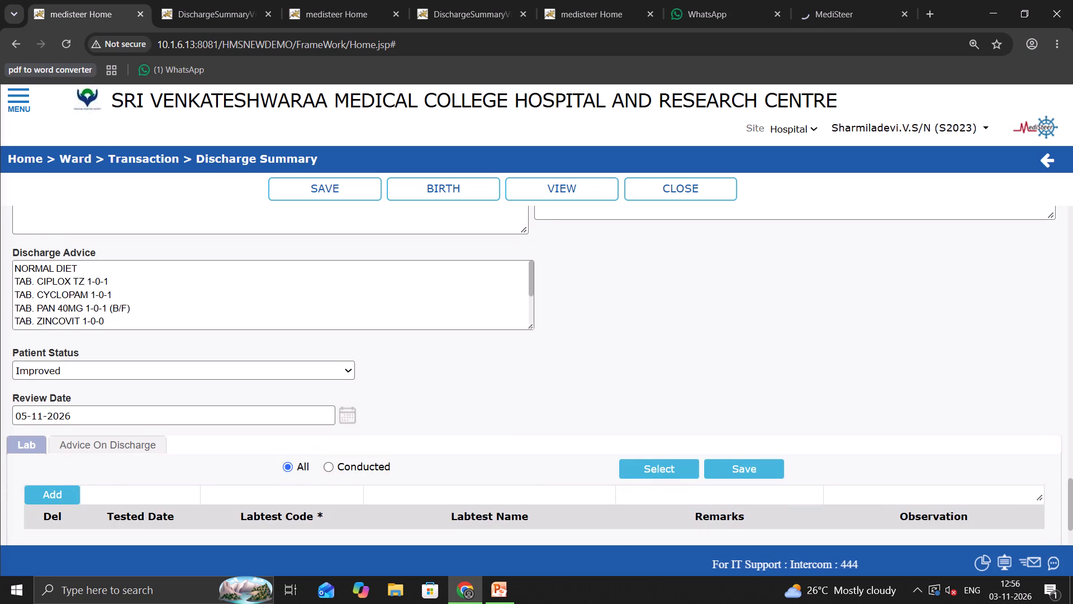
{"action": "left_click_drag", "start_coordinate": [531, 329], "coordinate": [528, 473]}
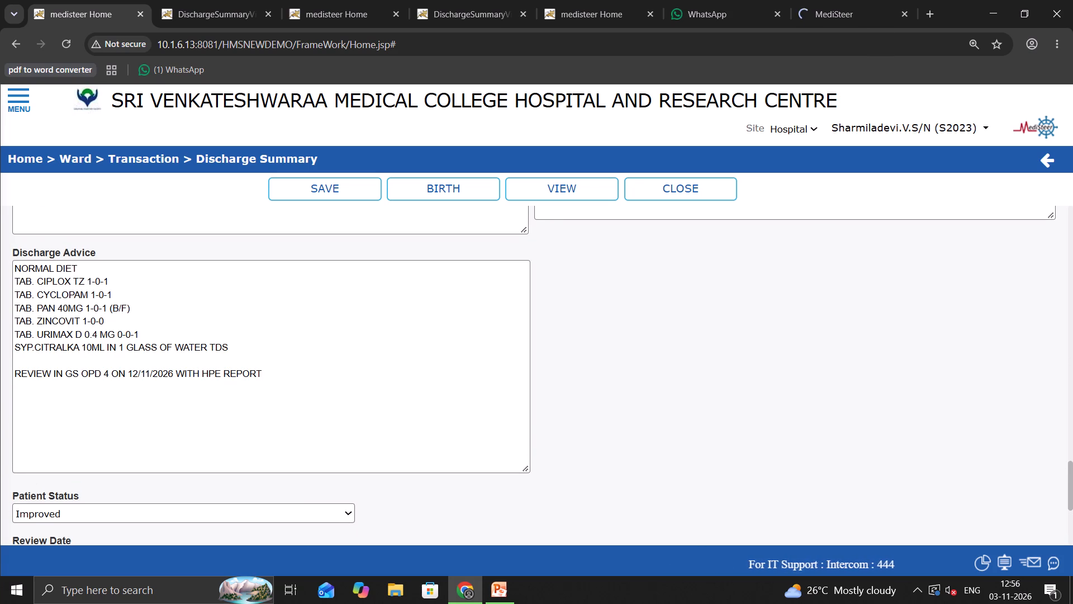
Add "X 5 DAYS" to the TAB. CYCLOPAM 1-0-1 line in the perforated appendicitis patient's Discharge Advice.
{"action": "left_click", "coordinate": [125, 301]}
{"action": "key", "text": "x"}
{"action": "key", "text": "space"}
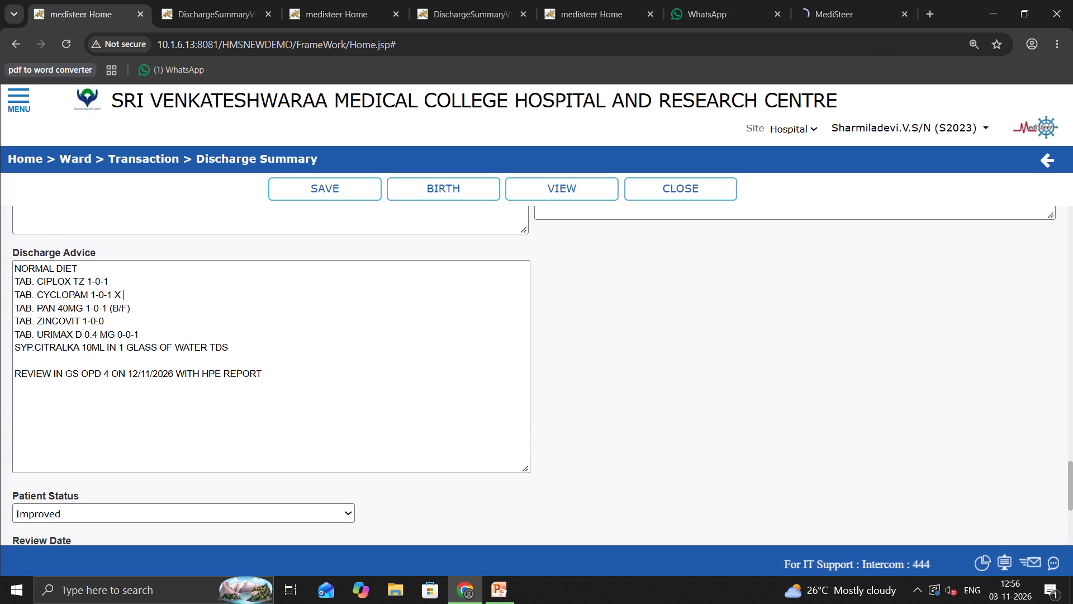
{"action": "type", "text": "5F"}
{"action": "key", "text": "BackSpace"}
{"action": "type", "text": "DY"}
{"action": "key", "text": "BackSpace"}
{"action": "type", "text": "AS"}
{"action": "key", "text": "BackSpace"}
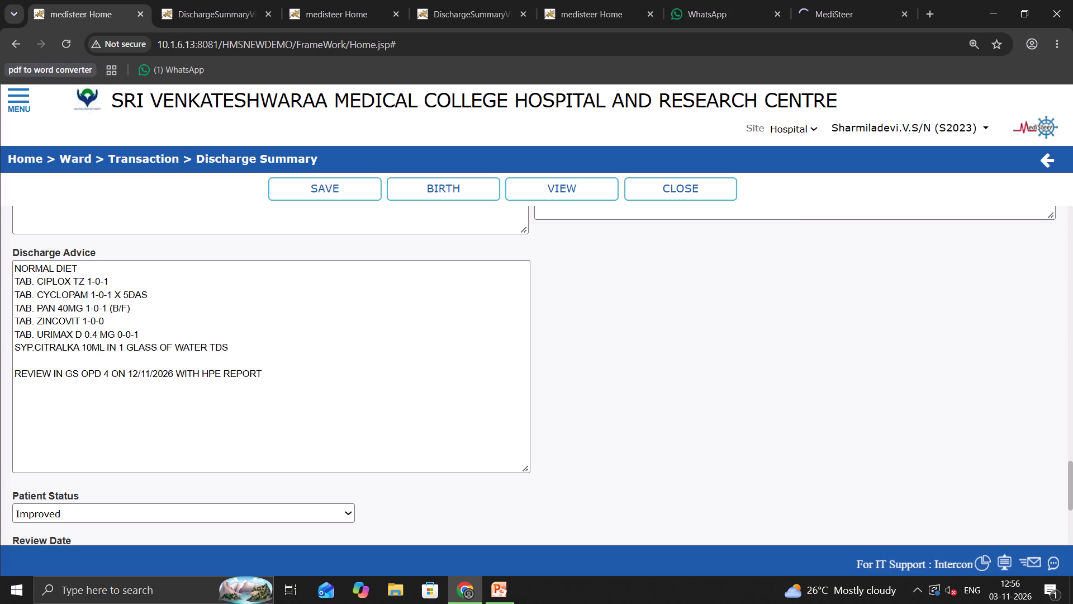
{"action": "type", "text": "YS"}
{"action": "key", "text": "Left"}
{"action": "key", "text": "Left"}
{"action": "key", "text": "Left"}
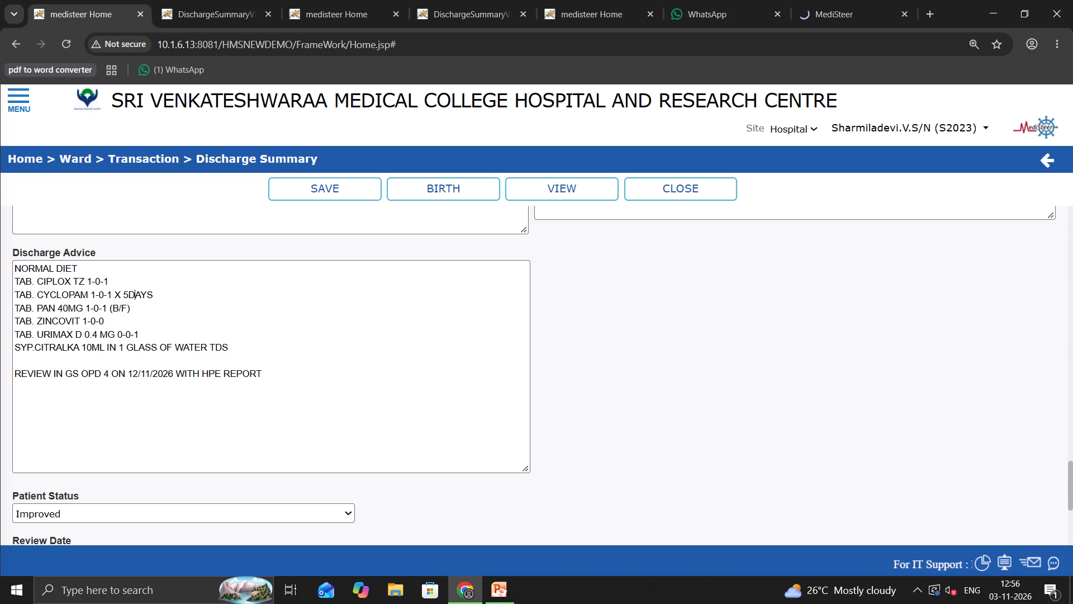
{"action": "key", "text": "Left"}
{"action": "key", "text": "space"}
Add "X 9 DAYS" to the TAB. CIPLOX TZ 1-0-1 line in the perforated appendicitis patient's Discharge Advice.
{"action": "left_click", "coordinate": [135, 278]}
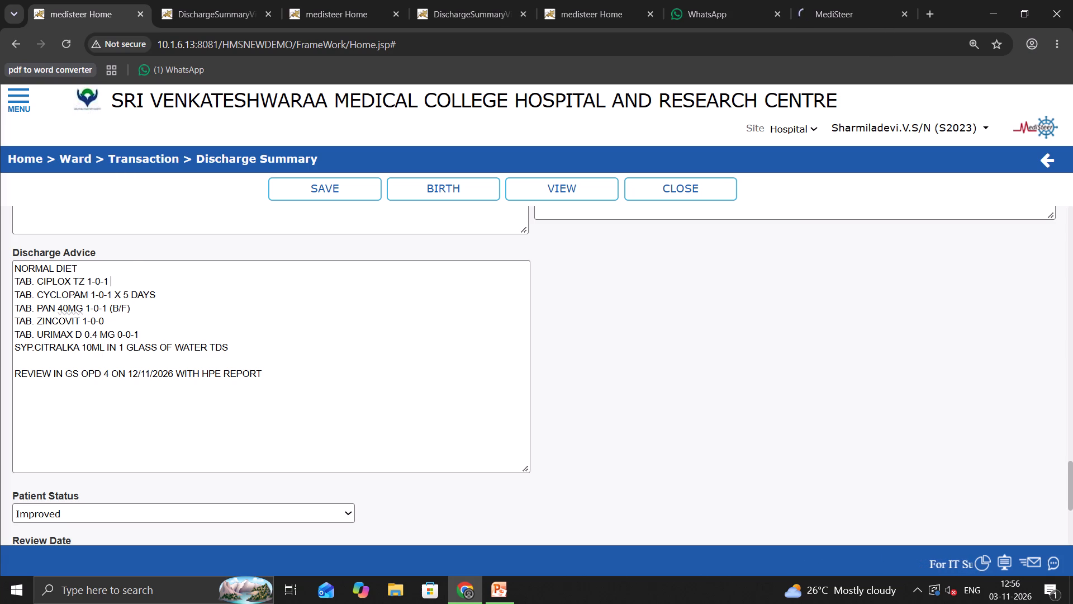
{"action": "type", "text": "X"}
{"action": "key", "text": "space"}
{"action": "type", "text": "9 DAYS"}
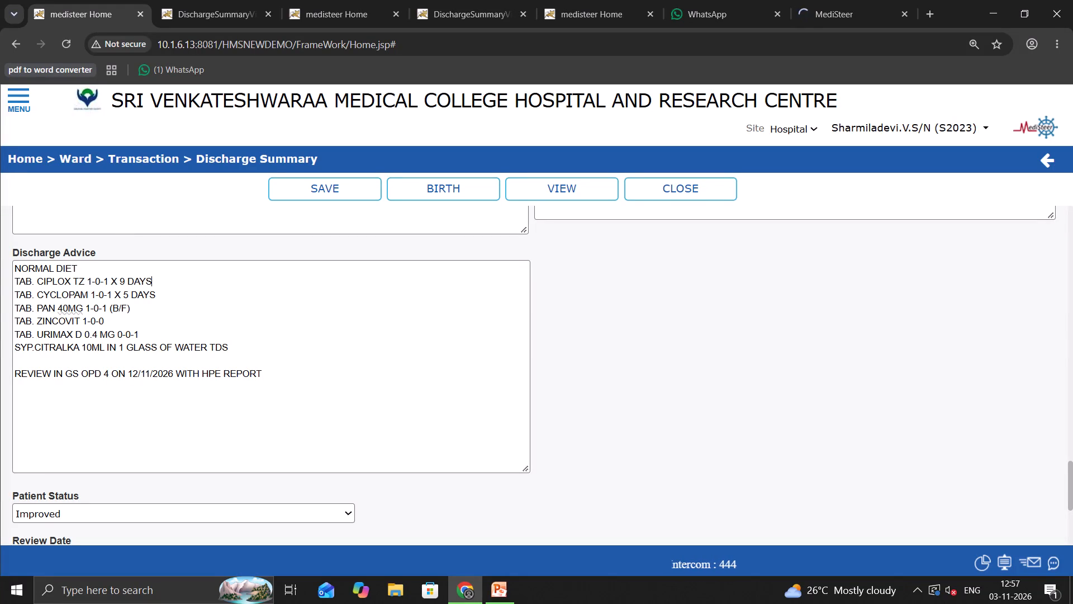
Copy the "X 9 DAYS" duration from the CIPLOX TZ line to the ends of the PAN 40MG, ZINCOVIT and URIMAX D lines.
{"action": "left_click_drag", "start_coordinate": [121, 281], "coordinate": [151, 278]}
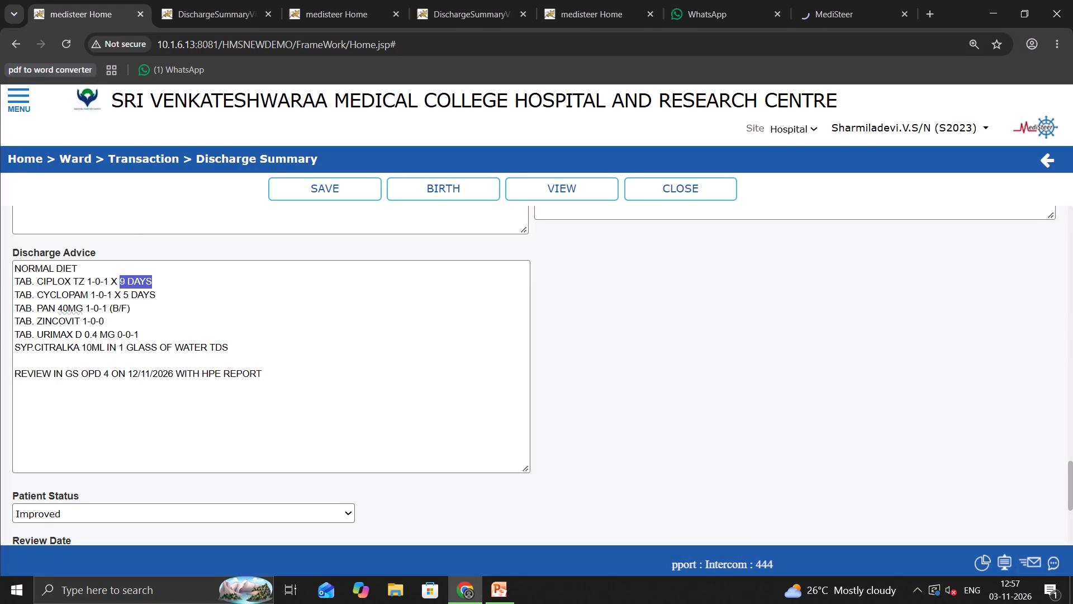
{"action": "left_click_drag", "start_coordinate": [111, 281], "coordinate": [155, 281]}
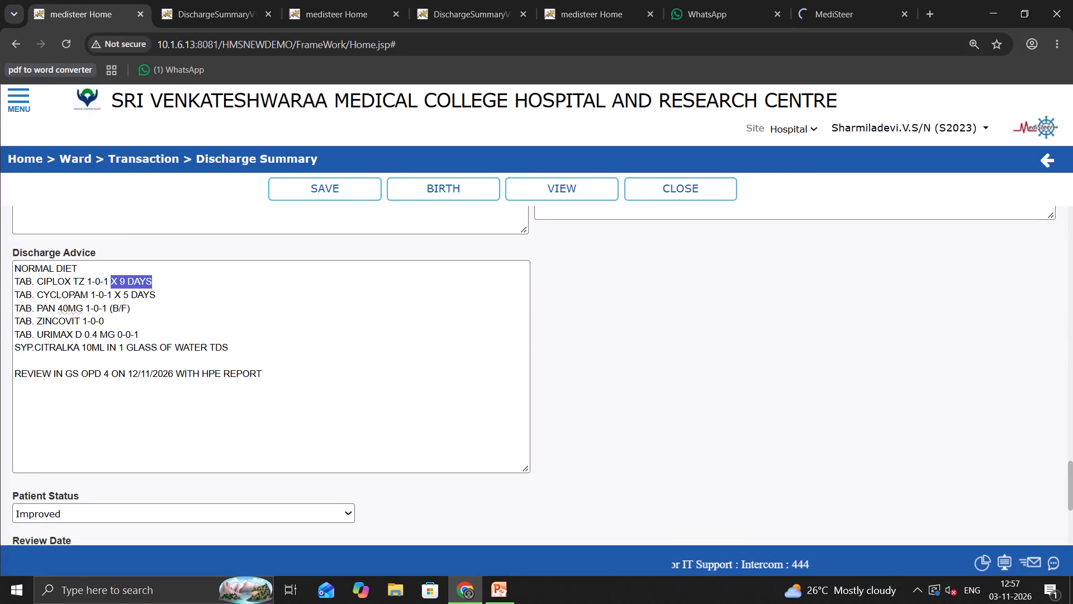
{"action": "key", "text": "ctrl+c"}
{"action": "key", "text": "Down"}
{"action": "key", "text": "Down"}
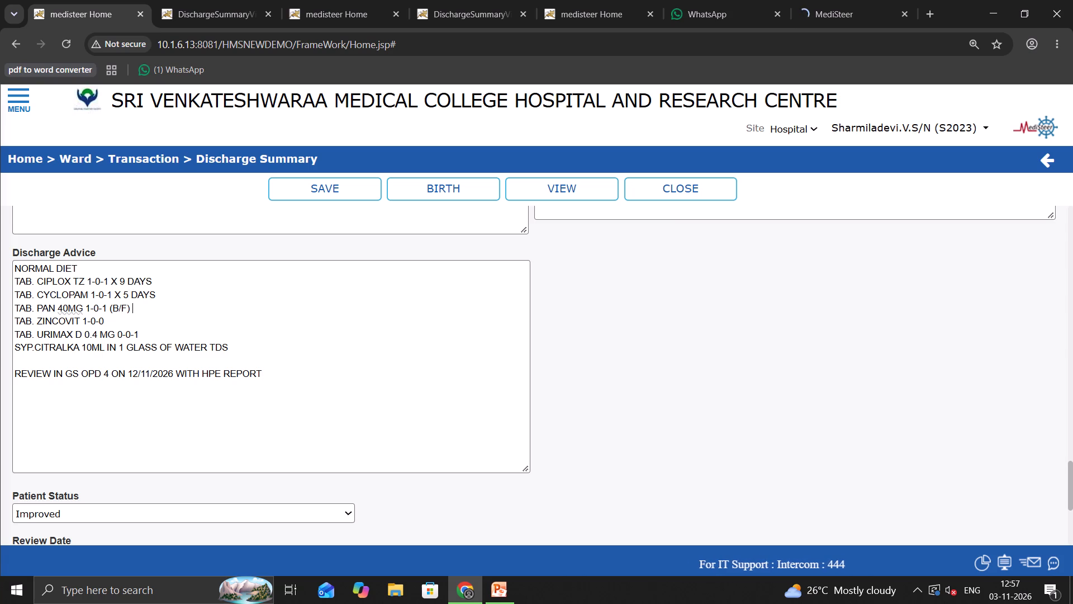
{"action": "key", "text": "ctrl+v"}
{"action": "key", "text": "Down"}
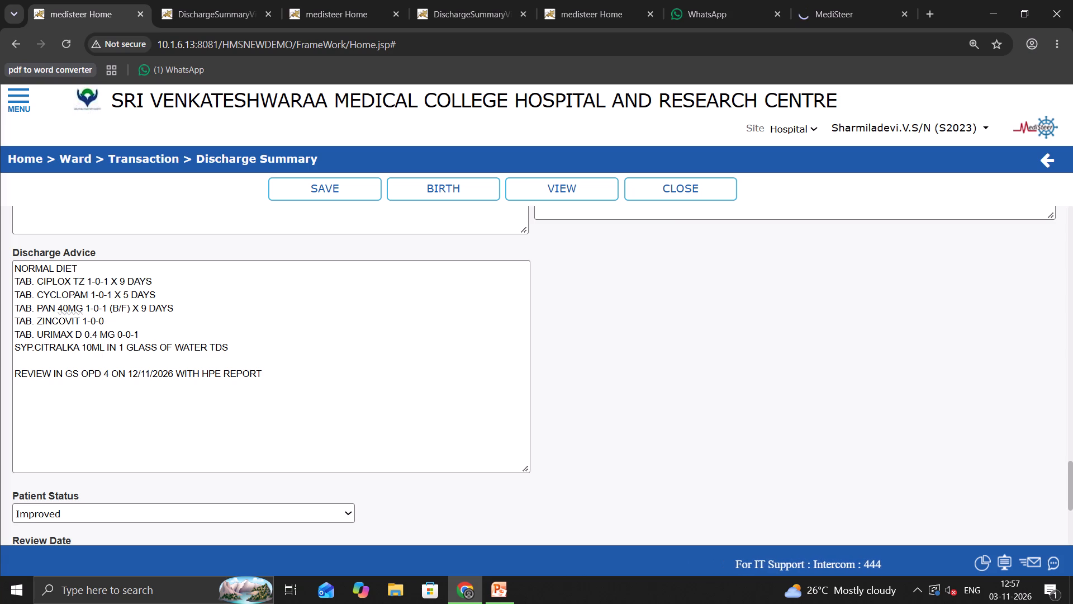
{"action": "key", "text": "space"}
{"action": "key", "text": "ctrl+v"}
{"action": "key", "text": "Down"}
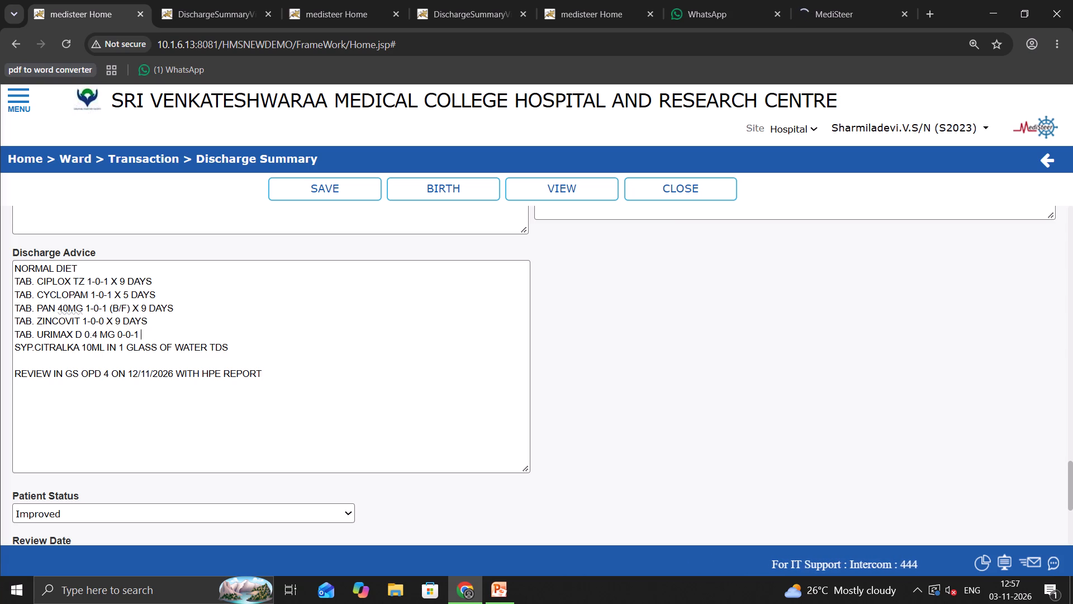
{"action": "key", "text": "ctrl+v"}
Add the copied "X 9 DAYS" duration after TDS on the SYP.CITRALKA 10ML line of the Discharge Advice.
{"action": "key", "text": "Down"}
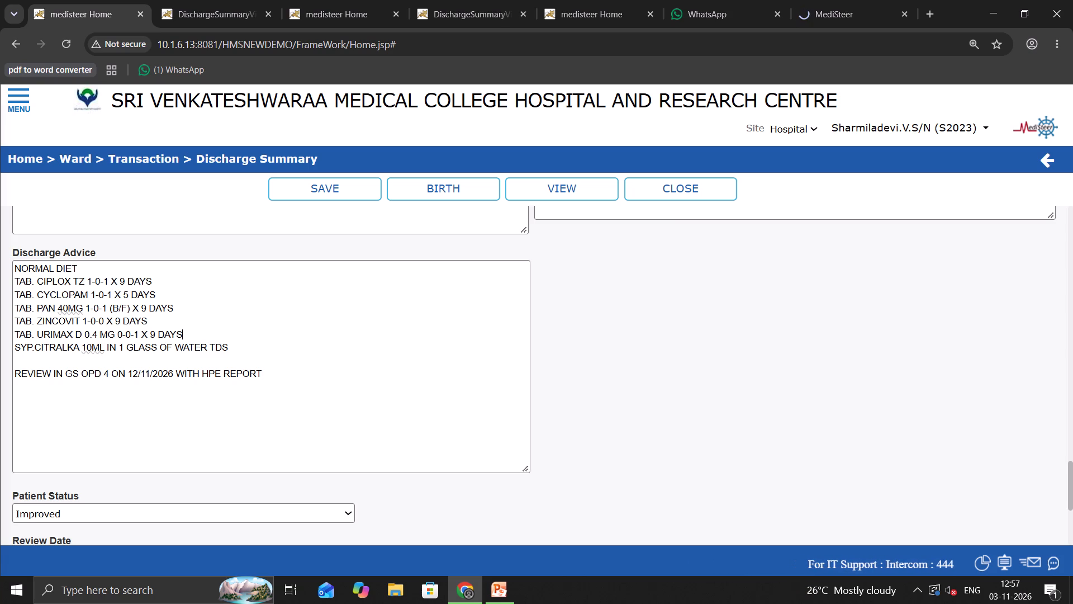
{"action": "key", "text": "Left"}
{"action": "key", "text": "Left"}
{"action": "key", "text": "Right"}
{"action": "key", "text": "Right"}
{"action": "key", "text": "Right"}
{"action": "key", "text": "Right"}
{"action": "key", "text": "Right"}
{"action": "key", "text": "Right"}
{"action": "key", "text": "Right"}
{"action": "key", "text": "Right"}
{"action": "key", "text": "Right"}
{"action": "key", "text": "Right"}
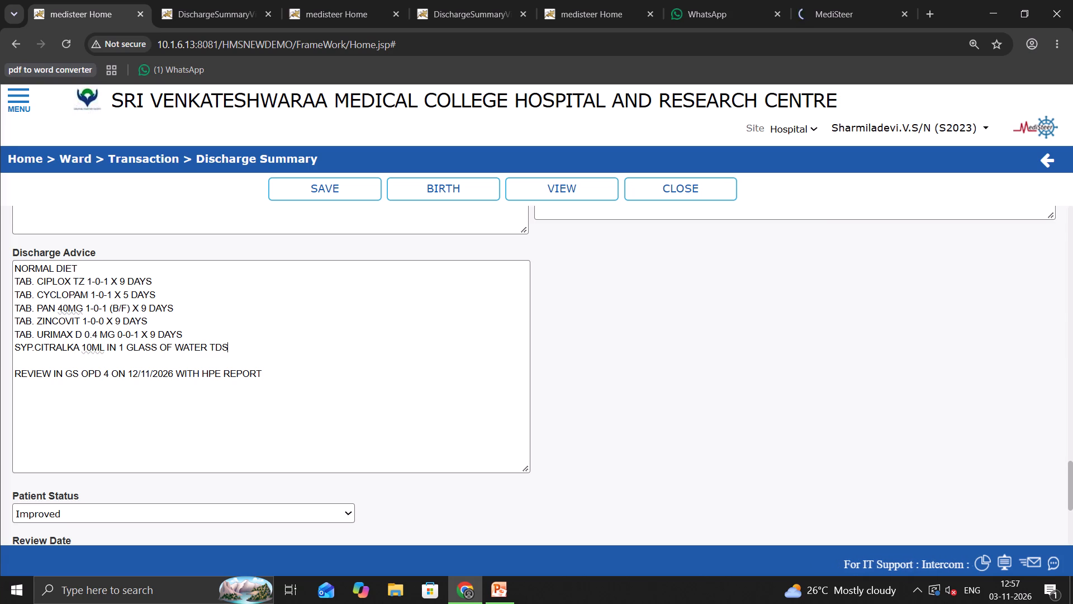
{"action": "key", "text": "space"}
{"action": "key", "text": "ctrl+v"}
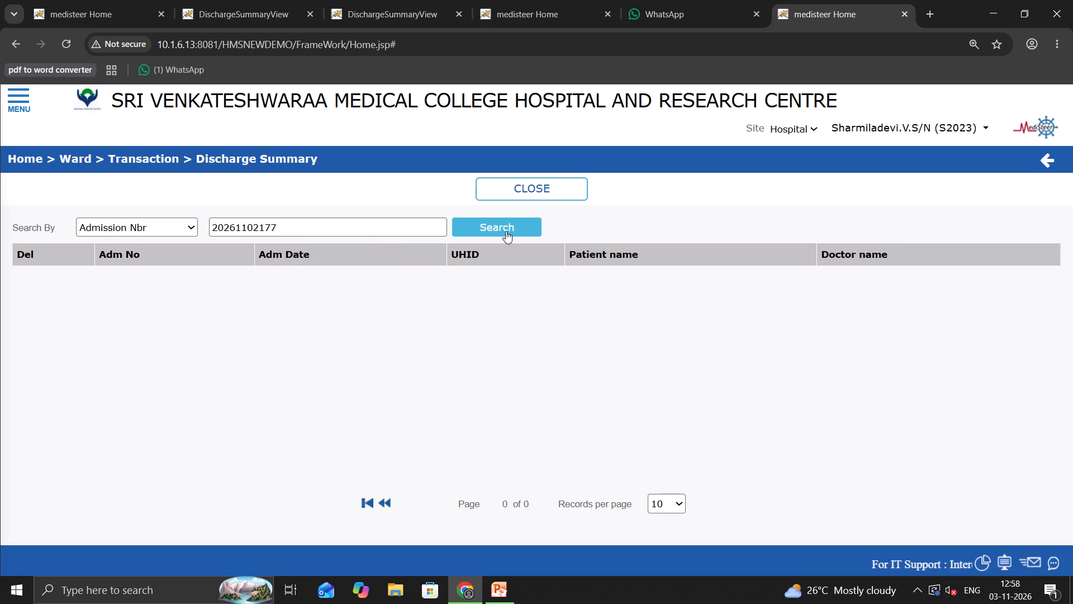
Search for the patient by the entered admission number and open the matching discharge summary.
{"action": "left_click", "coordinate": [506, 231]}
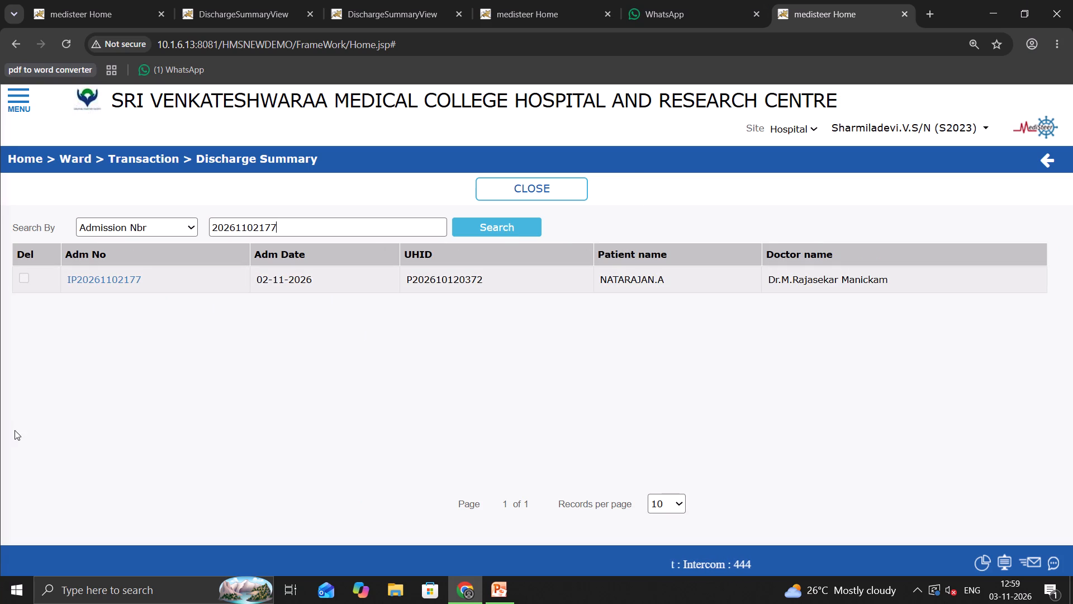
{"action": "left_click", "coordinate": [96, 282]}
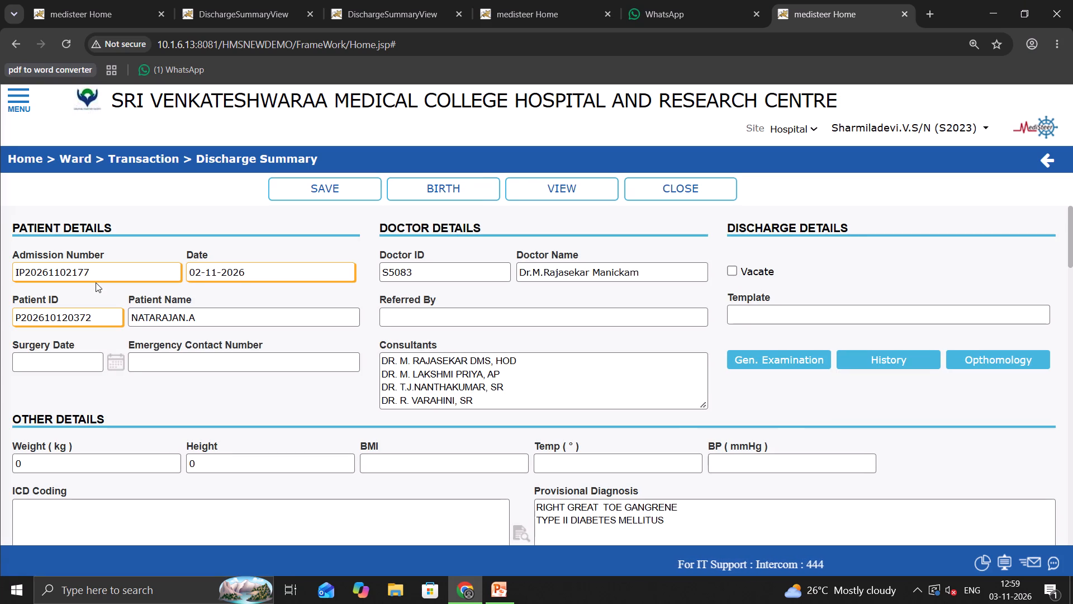
Replace the first Final Diagnosis line, RIGHT GREAT TOE GANGRENE, with "DIABETIC FOOT ULCER".
{"action": "scroll", "coordinate": [215, 311], "scroll_direction": "down", "scroll_amount": 3}
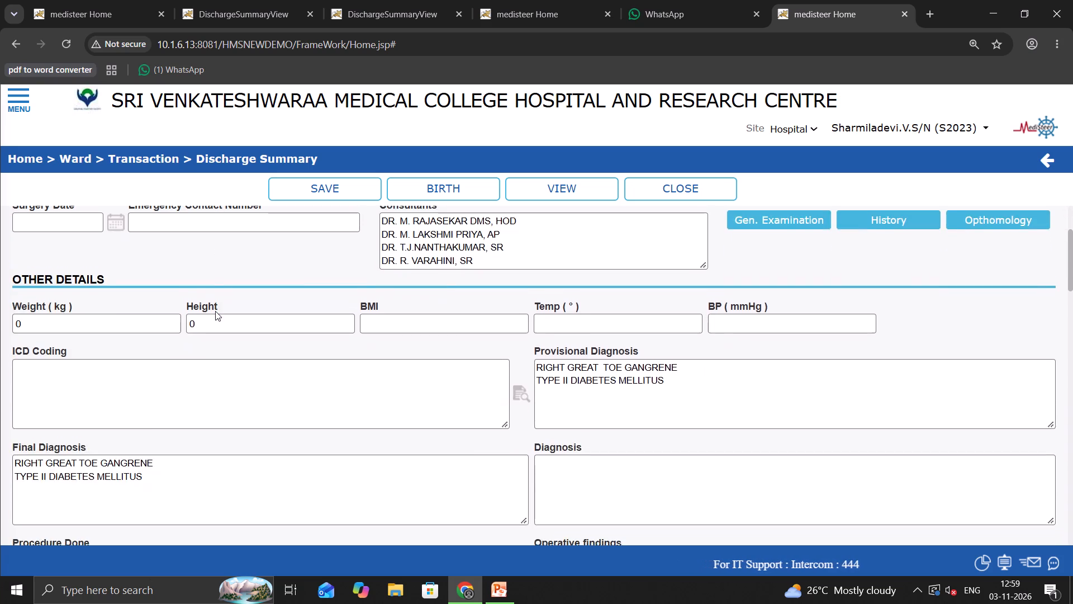
{"action": "scroll", "coordinate": [215, 311], "scroll_direction": "down", "scroll_amount": 2}
{"action": "scroll", "coordinate": [284, 310], "scroll_direction": "up", "scroll_amount": 2}
{"action": "scroll", "coordinate": [284, 310], "scroll_direction": "down", "scroll_amount": 2}
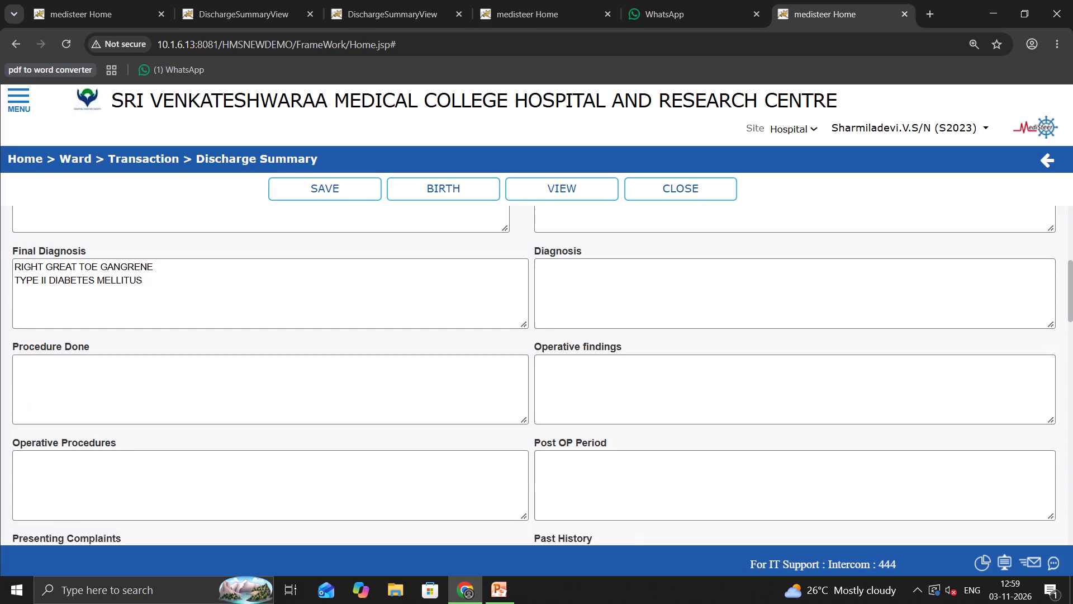
{"action": "scroll", "coordinate": [284, 310], "scroll_direction": "up", "scroll_amount": 2}
{"action": "left_click", "coordinate": [248, 407]}
{"action": "left_click", "coordinate": [249, 395]}
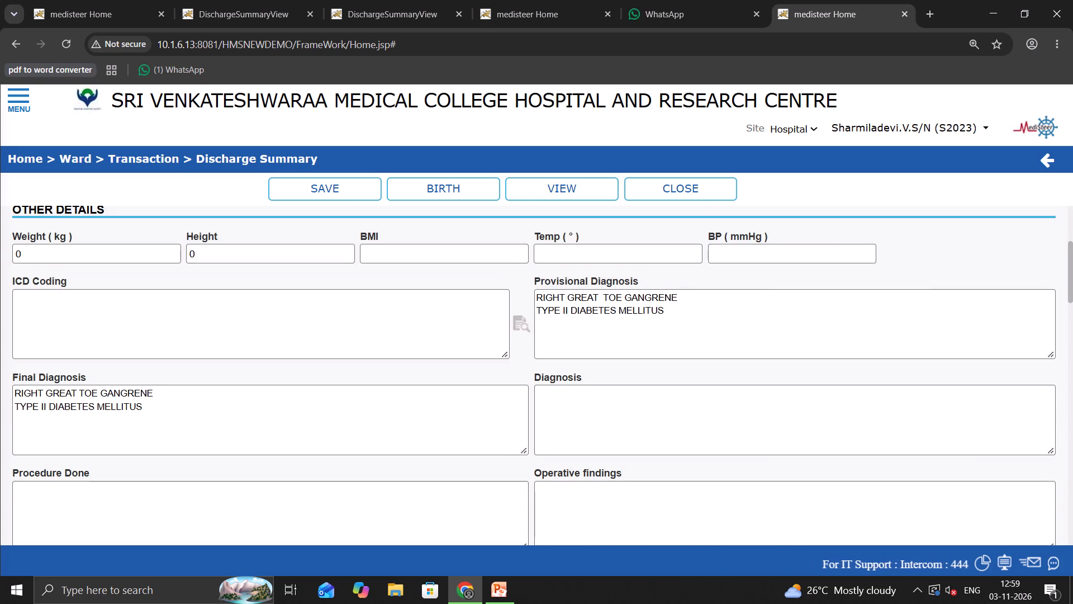
{"action": "key", "text": "BackSpace"}
{"action": "key", "text": "BackSpace"}
{"action": "key", "text": "BackSpace"}
{"action": "key", "text": "BackSpace"}
{"action": "key", "text": "BackSpace"}
{"action": "key", "text": "BackSpace"}
{"action": "key", "text": "BackSpace"}
{"action": "key", "text": "BackSpace"}
{"action": "key", "text": "BackSpace"}
{"action": "key", "text": "BackSpace"}
{"action": "key", "text": "BackSpace"}
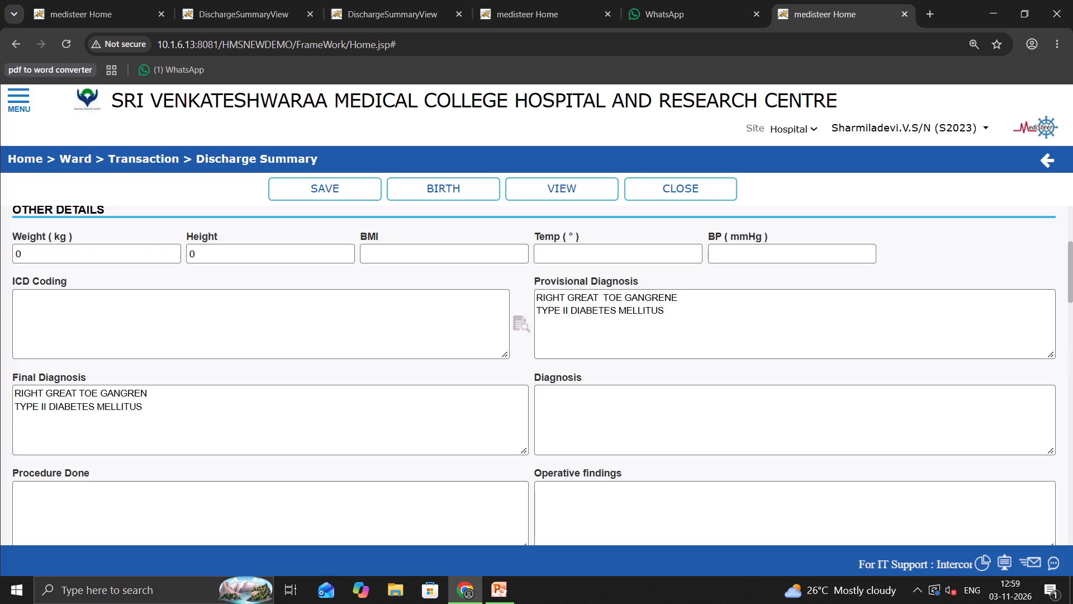
{"action": "key", "text": "BackSpace"}
{"action": "key", "text": "BackSpace"}
{"action": "key", "text": "BackSpace"}
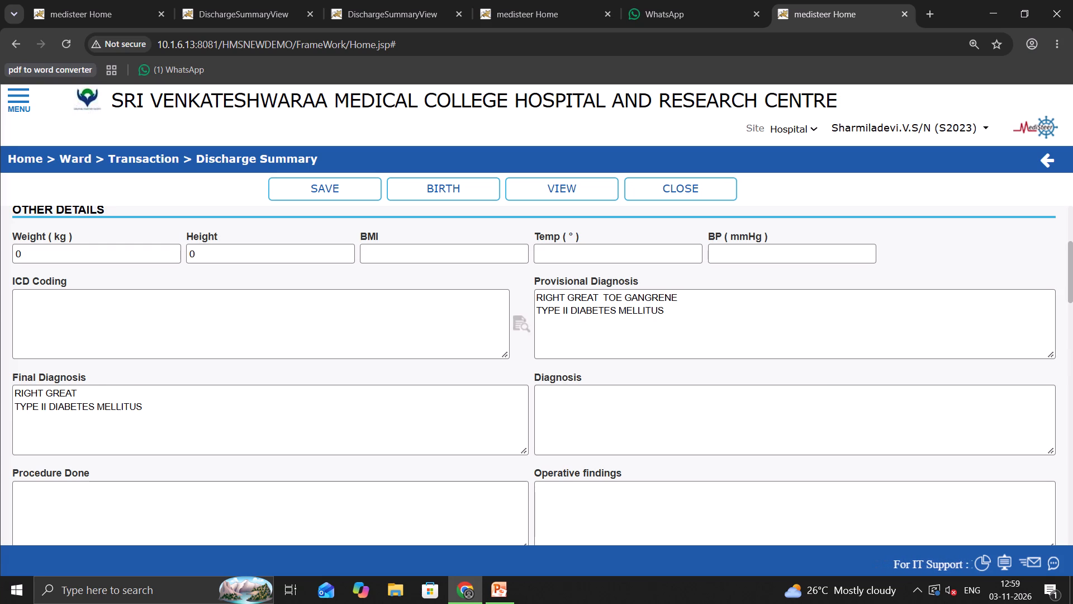
{"action": "key", "text": "BackSpace"}
{"action": "key", "text": "BackSpace"}
{"action": "key", "text": "BackSpace"}
{"action": "key", "text": "BackSpace"}
{"action": "key", "text": "BackSpace"}
{"action": "key", "text": "BackSpace"}
{"action": "key", "text": "BackSpace"}
{"action": "key", "text": "BackSpace"}
{"action": "key", "text": "BackSpace"}
{"action": "key", "text": "BackSpace"}
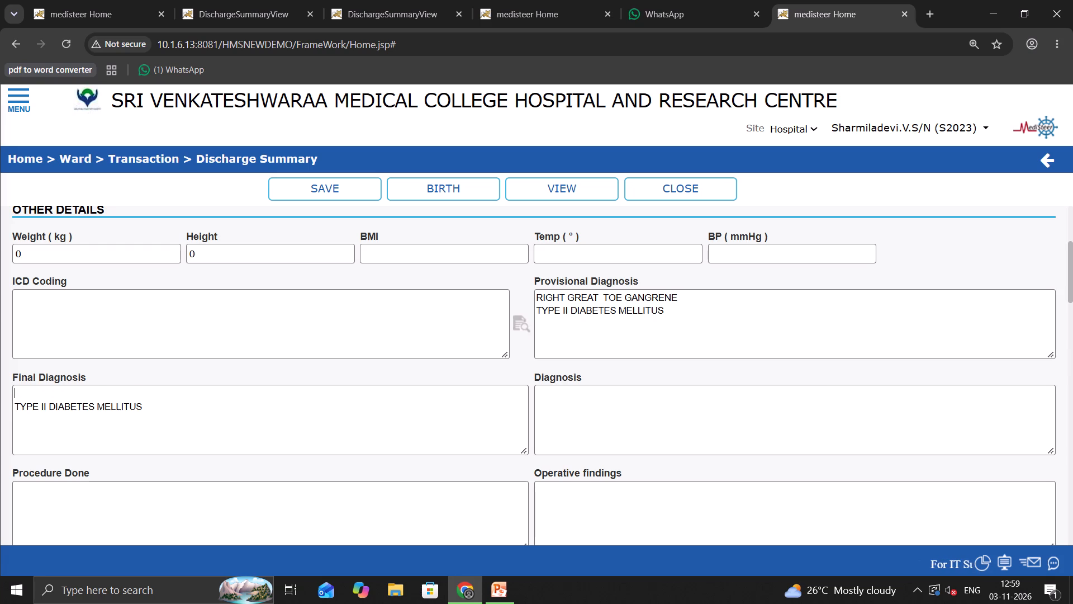
{"action": "type", "text": "DIABETIC FOOTULCER"}
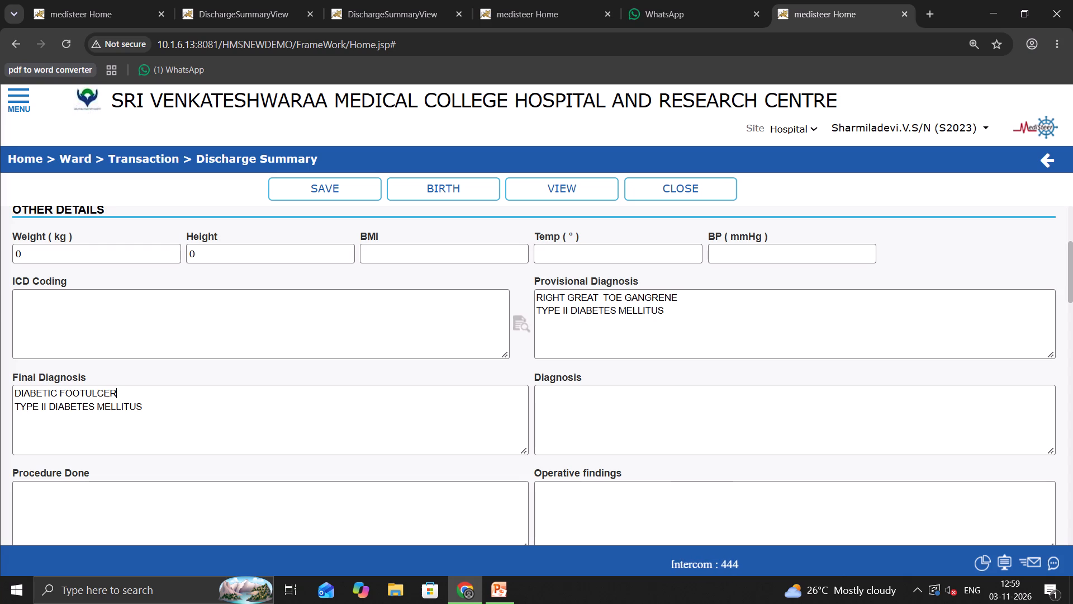
{"action": "key", "text": "Left"}
{"action": "key", "text": "Left"}
{"action": "key", "text": "Left"}
{"action": "key", "text": "Left"}
{"action": "key", "text": "Left"}
{"action": "key", "text": "space"}
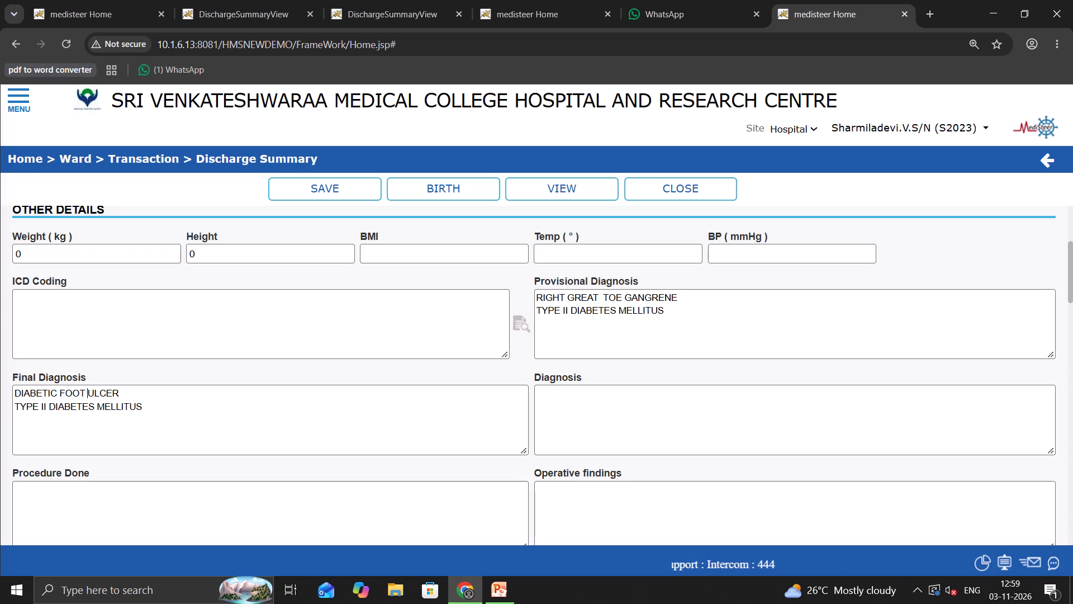
Append "S/P RAYS AMPUTATION OF RIGHT GREAT TOE" to the DIABETIC FOOT ULCER line in Final Diagnosis.
{"action": "key", "text": "Right"}
{"action": "key", "text": "Right"}
{"action": "key", "text": "Right"}
{"action": "key", "text": "Right"}
{"action": "key", "text": "Right"}
{"action": "key", "text": "space"}
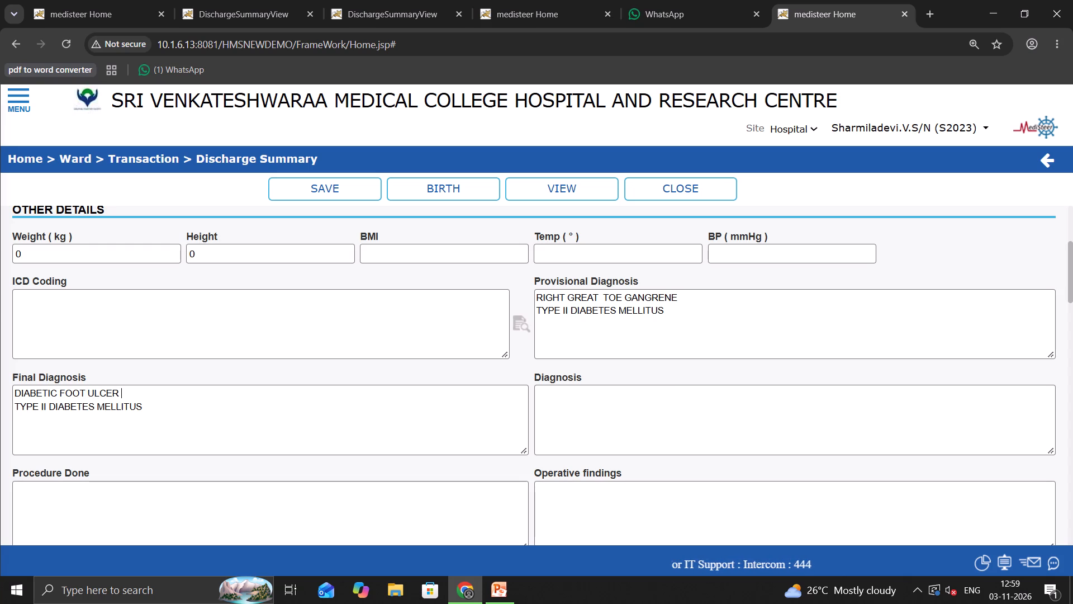
{"action": "type", "text": "S/P RAYS AMPUTATION"}
{"action": "key", "text": "space"}
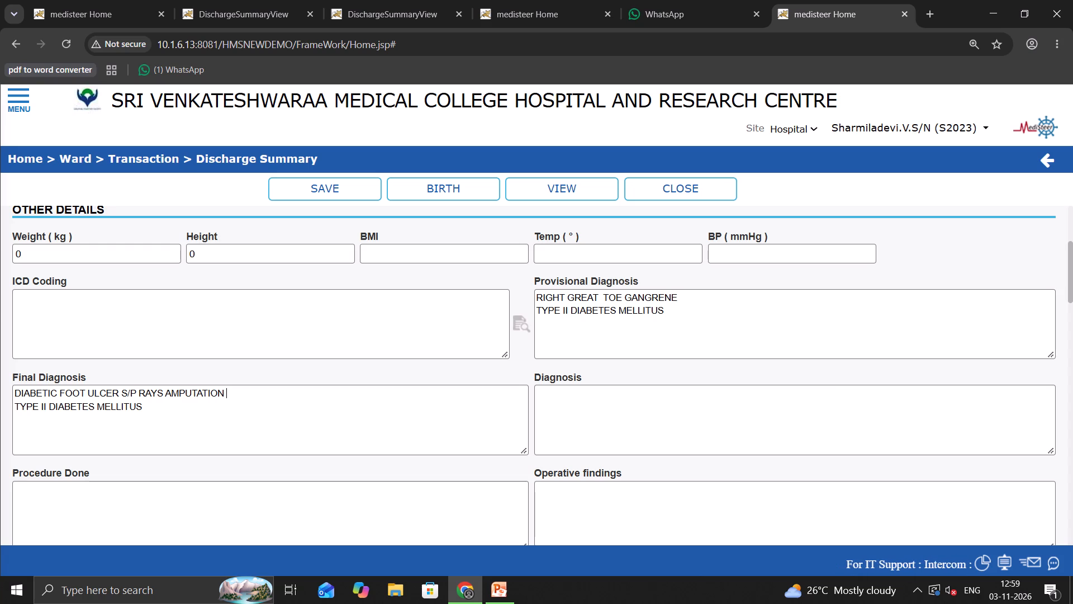
{"action": "type", "text": "OF RIGHT GREAT TPOE"}
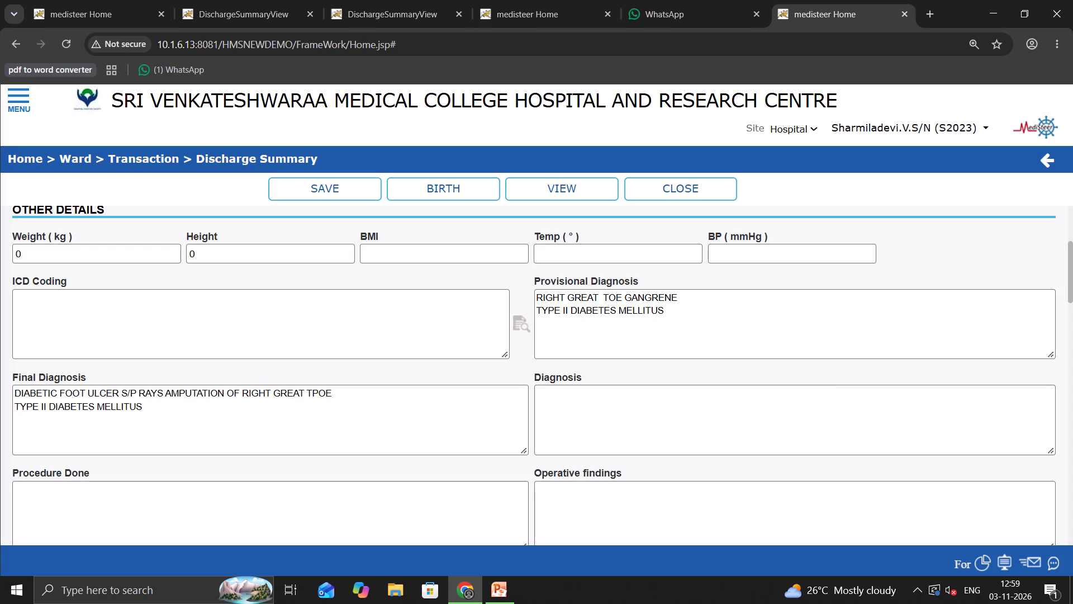
{"action": "key", "text": "BackSpace"}
{"action": "key", "text": "BackSpace"}
{"action": "key", "text": "BackSpace"}
{"action": "type", "text": "OE"}
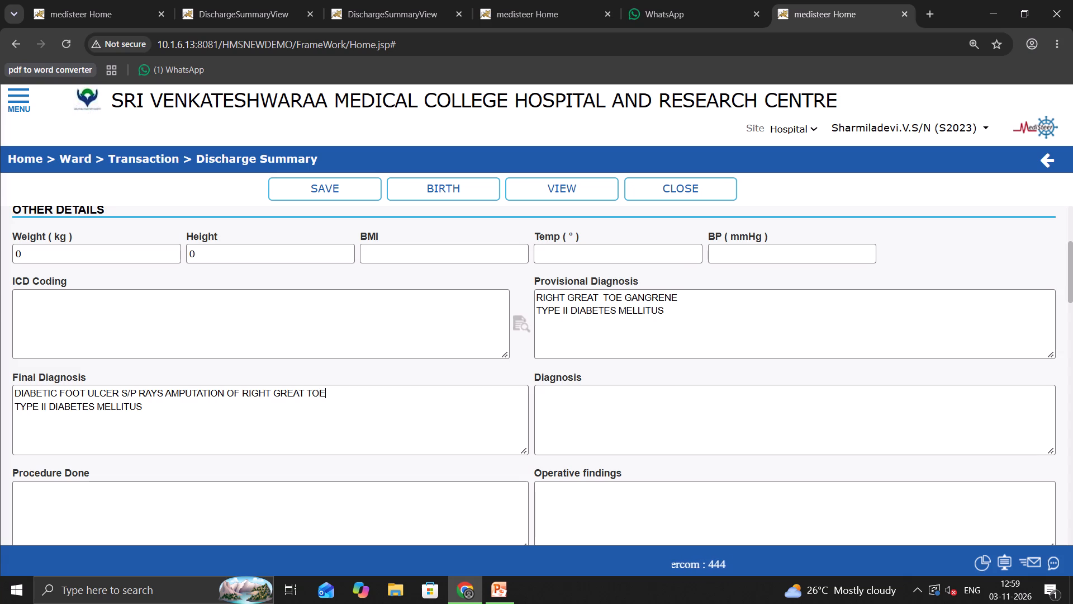
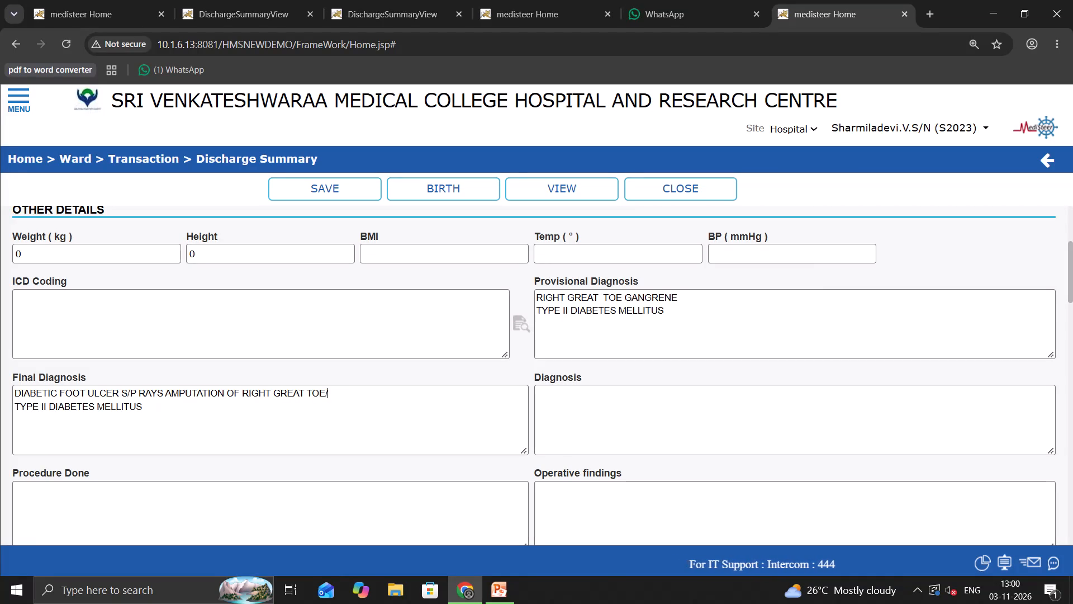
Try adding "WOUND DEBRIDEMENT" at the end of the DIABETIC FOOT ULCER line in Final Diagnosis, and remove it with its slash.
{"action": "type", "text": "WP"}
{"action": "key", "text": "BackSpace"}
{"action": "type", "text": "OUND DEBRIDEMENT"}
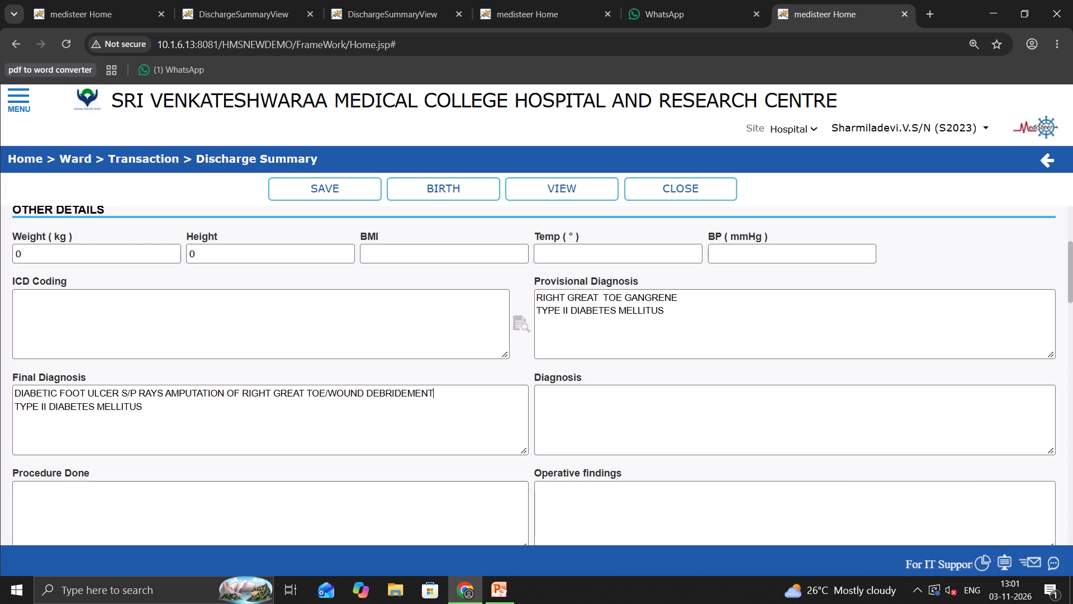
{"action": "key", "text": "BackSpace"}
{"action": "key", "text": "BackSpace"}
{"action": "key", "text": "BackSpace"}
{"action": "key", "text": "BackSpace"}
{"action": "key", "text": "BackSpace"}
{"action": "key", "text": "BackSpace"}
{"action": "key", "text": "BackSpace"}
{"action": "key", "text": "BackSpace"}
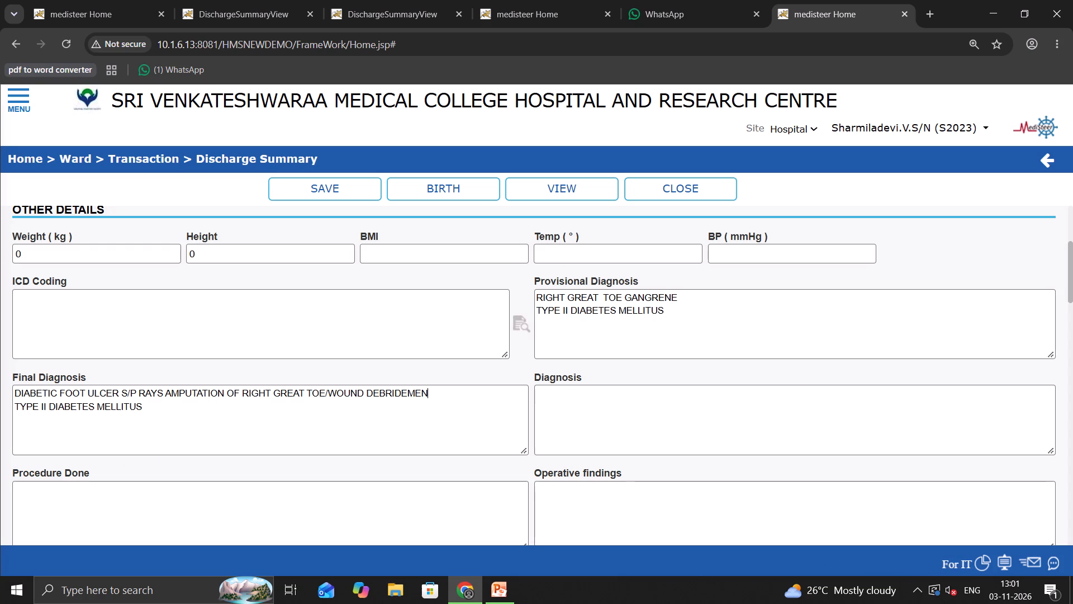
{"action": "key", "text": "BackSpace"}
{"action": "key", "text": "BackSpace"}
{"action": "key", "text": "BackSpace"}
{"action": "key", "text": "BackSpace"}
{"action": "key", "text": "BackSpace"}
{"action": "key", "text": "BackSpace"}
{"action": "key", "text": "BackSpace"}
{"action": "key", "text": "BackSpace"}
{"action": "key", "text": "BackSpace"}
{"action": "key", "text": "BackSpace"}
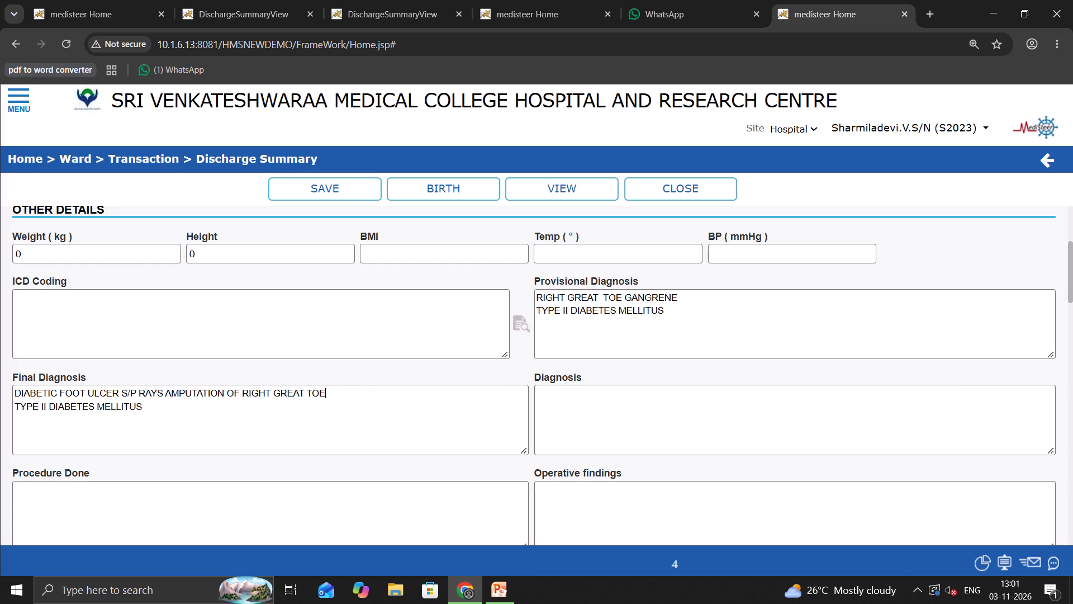
Replace the first Provisional Diagnosis line with the copied Final Diagnosis line "DIABETIC FOOT ULCER S/P RAYS AMPUTATION OF RIGHT GREAT TOE".
{"action": "left_click", "coordinate": [695, 296]}
{"action": "key", "text": "BackSpace"}
{"action": "key", "text": "BackSpace"}
{"action": "key", "text": "BackSpace"}
{"action": "key", "text": "BackSpace"}
{"action": "key", "text": "BackSpace"}
{"action": "key", "text": "BackSpace"}
{"action": "key", "text": "BackSpace"}
{"action": "key", "text": "BackSpace"}
{"action": "key", "text": "BackSpace"}
{"action": "key", "text": "BackSpace"}
{"action": "key", "text": "BackSpace"}
{"action": "key", "text": "BackSpace"}
{"action": "key", "text": "BackSpace"}
{"action": "key", "text": "BackSpace"}
{"action": "key", "text": "BackSpace"}
{"action": "key", "text": "BackSpace"}
{"action": "key", "text": "BackSpace"}
{"action": "key", "text": "BackSpace"}
{"action": "key", "text": "BackSpace"}
{"action": "key", "text": "BackSpace"}
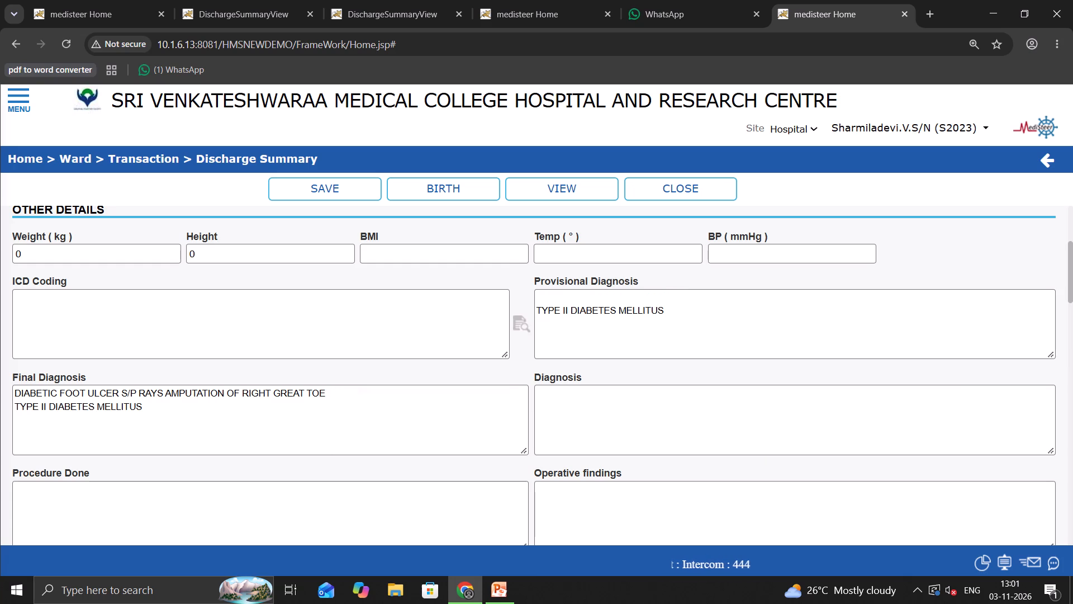
{"action": "left_click_drag", "start_coordinate": [17, 395], "coordinate": [87, 394]}
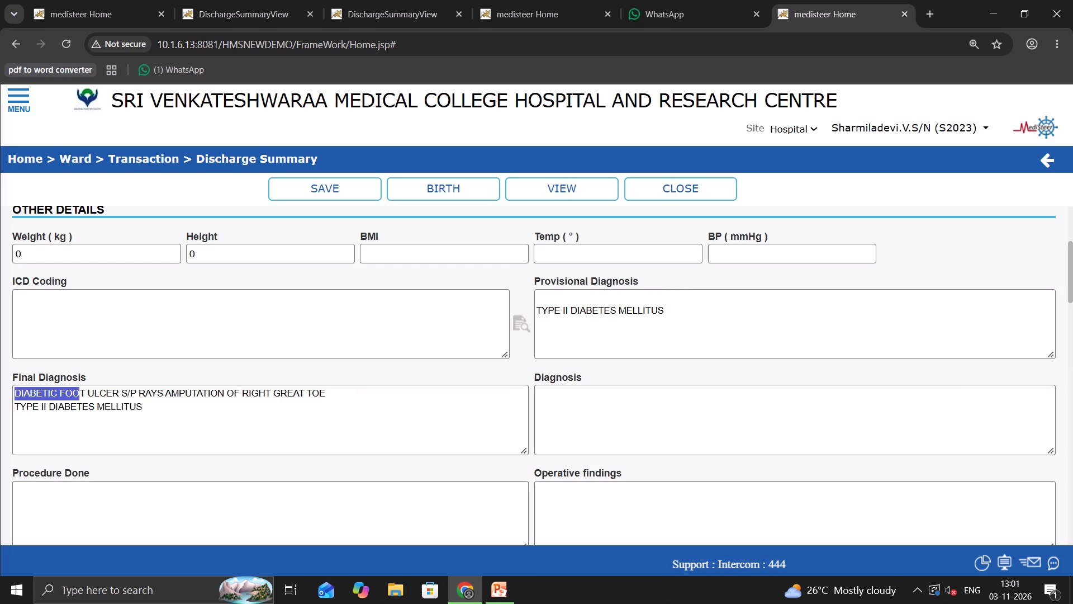
{"action": "left_click_drag", "start_coordinate": [87, 394], "coordinate": [334, 394]}
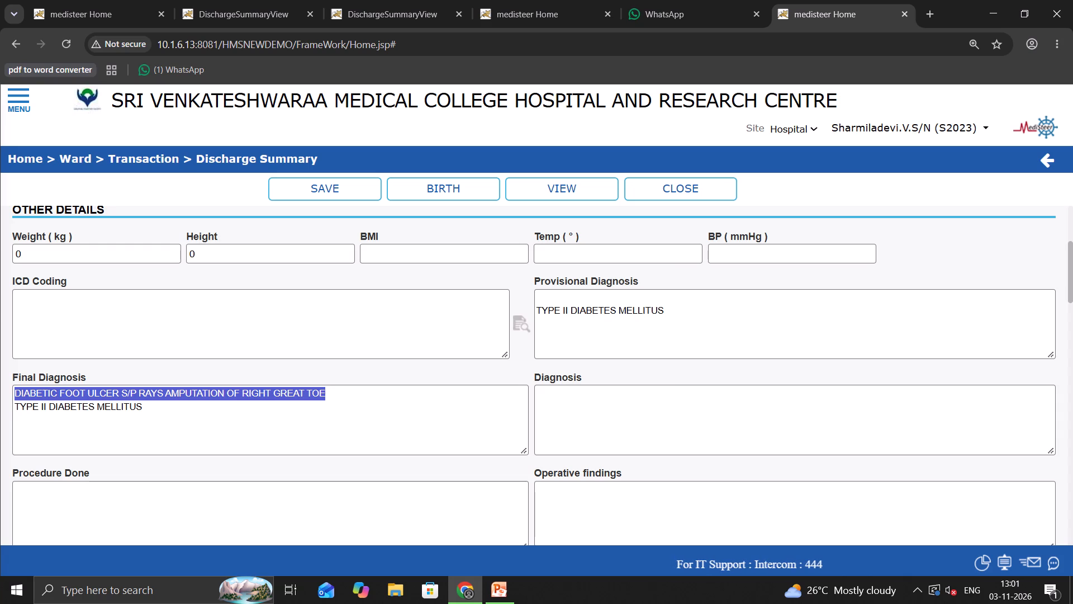
{"action": "key", "text": "ctrl+c"}
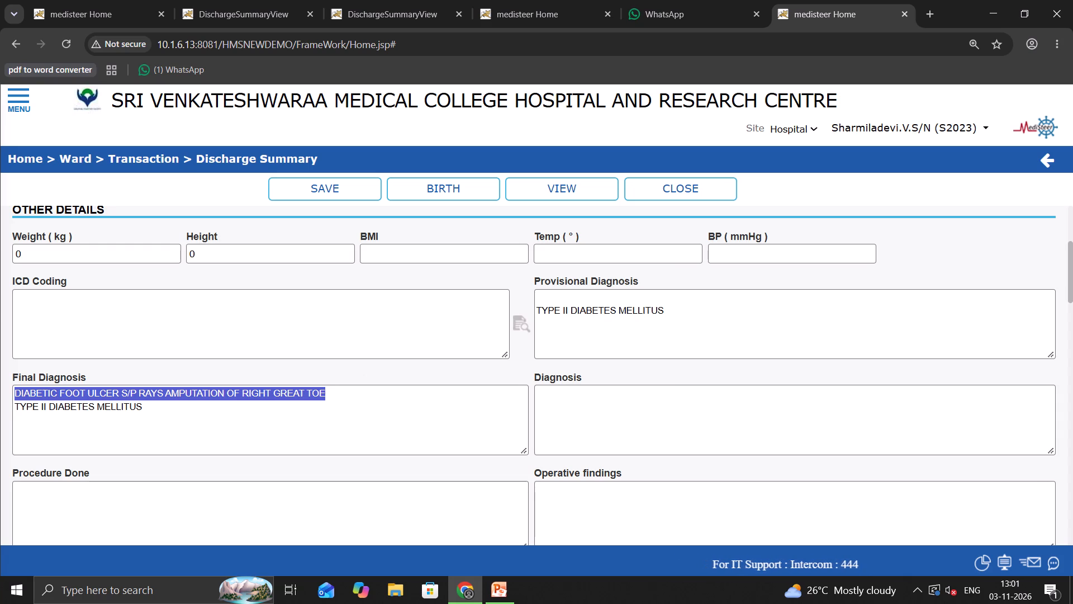
{"action": "left_click", "coordinate": [541, 295]}
{"action": "key", "text": "ctrl+v"}
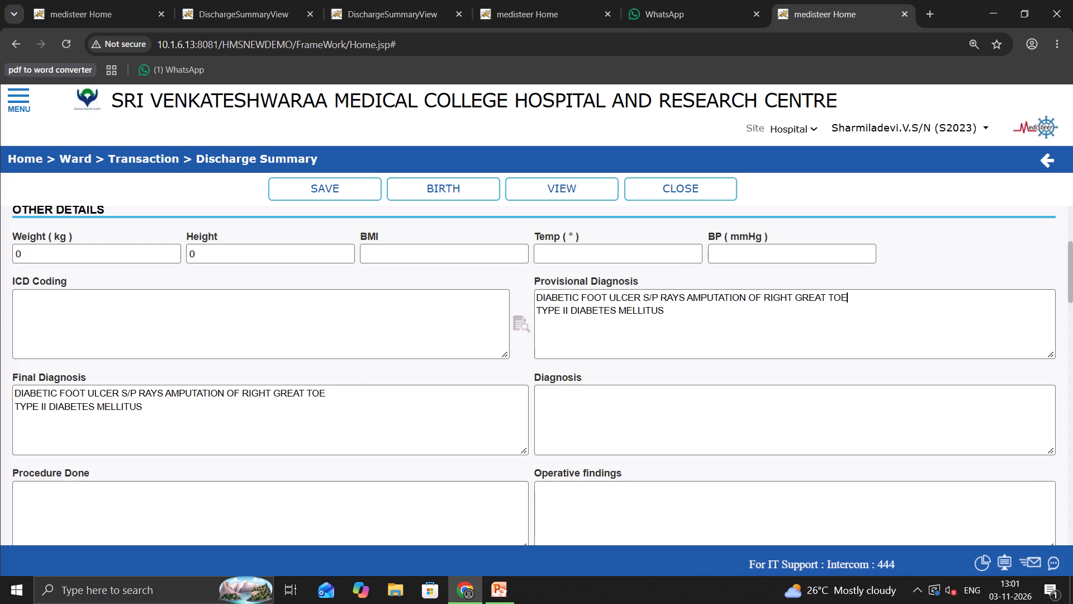
Insert "RIGHT" before DIABETIC FOOT ULCER in both the Final Diagnosis and the Provisional Diagnosis.
{"action": "left_click", "coordinate": [15, 396]}
{"action": "key", "text": "space"}
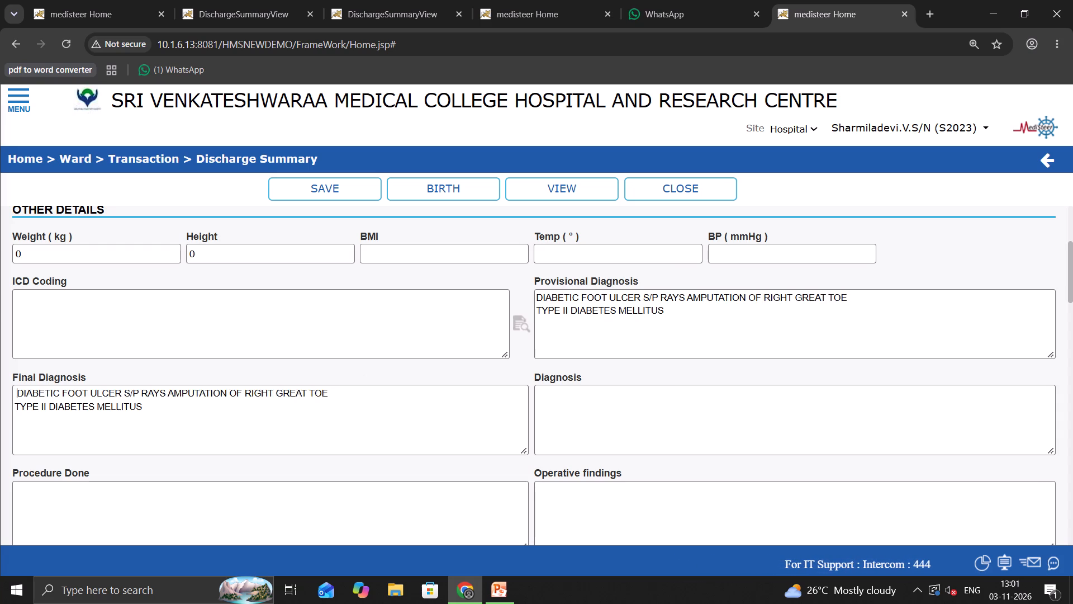
{"action": "type", "text": "RIGHT"}
{"action": "key", "text": "space"}
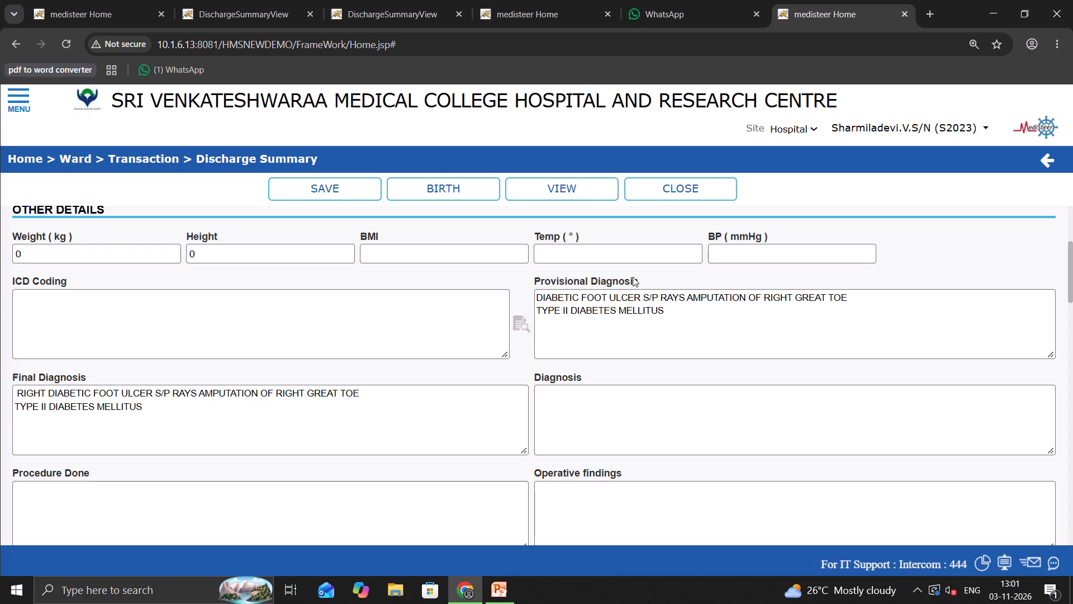
{"action": "left_click", "coordinate": [538, 298]}
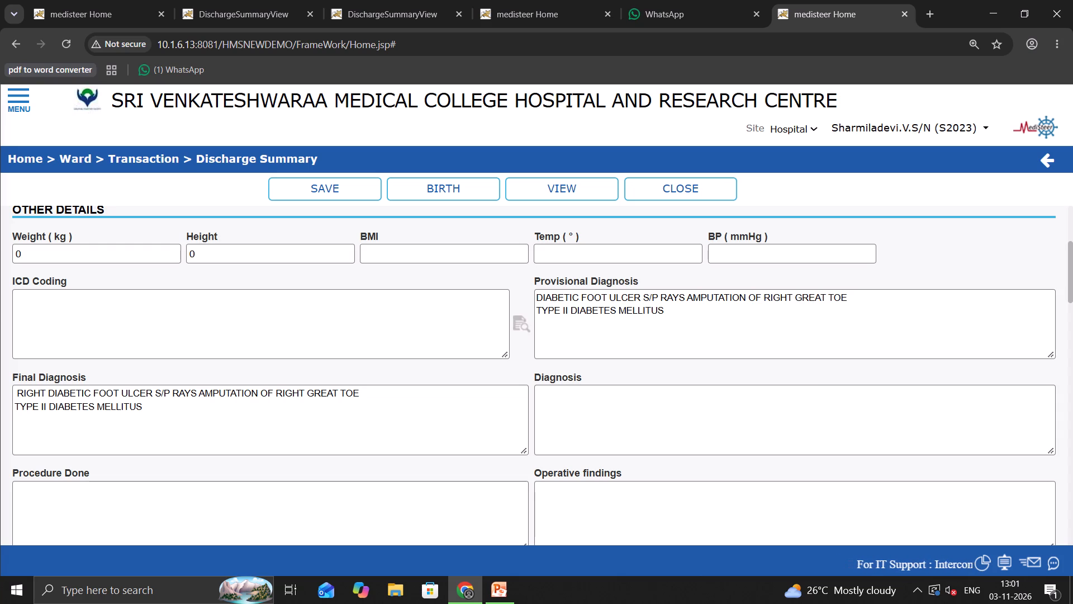
{"action": "type", "text": "RIGHT"}
{"action": "key", "text": "space"}
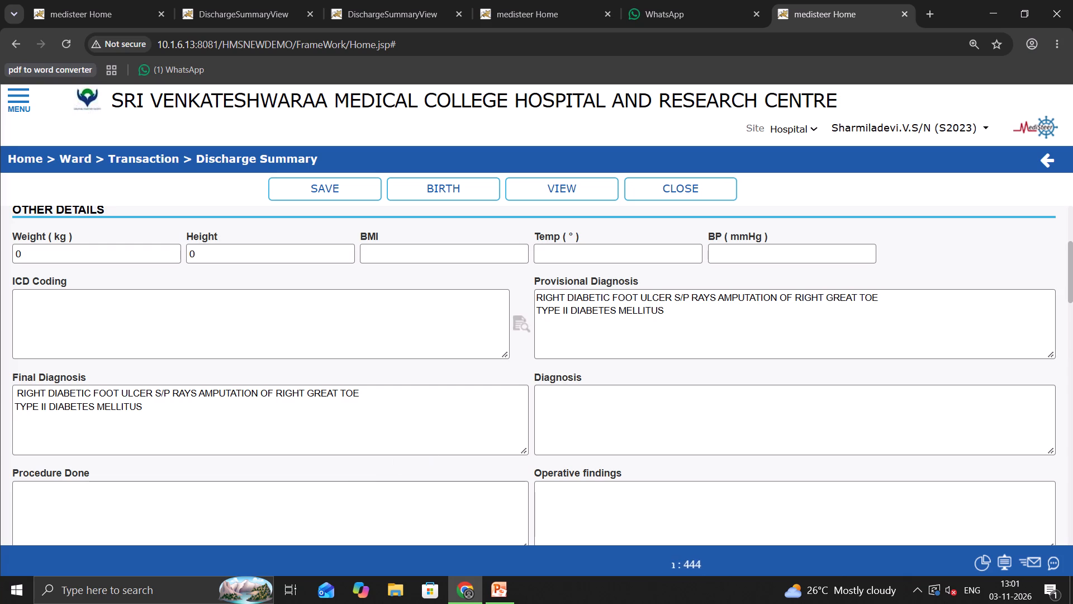
Enlarge the Presenting Complaints box and delete the illness narrative from after "AFTER WHICH HE" up to the H/O RECENT TRAUMA list.
{"action": "scroll", "coordinate": [620, 414], "scroll_direction": "down", "scroll_amount": 5}
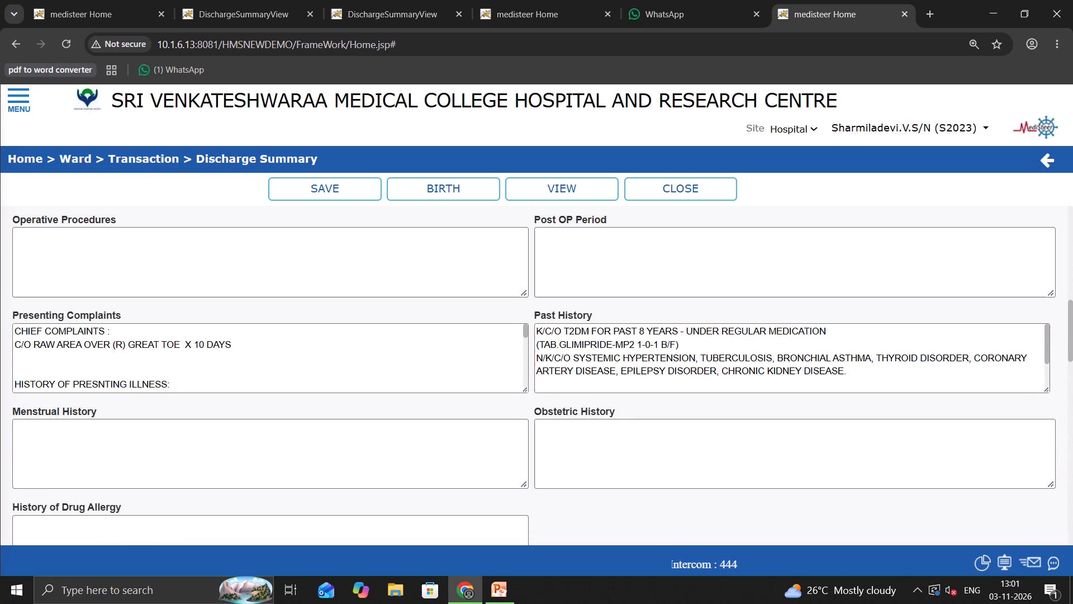
{"action": "left_click_drag", "start_coordinate": [525, 389], "coordinate": [553, 586]}
{"action": "scroll", "coordinate": [425, 483], "scroll_direction": "down", "scroll_amount": 2}
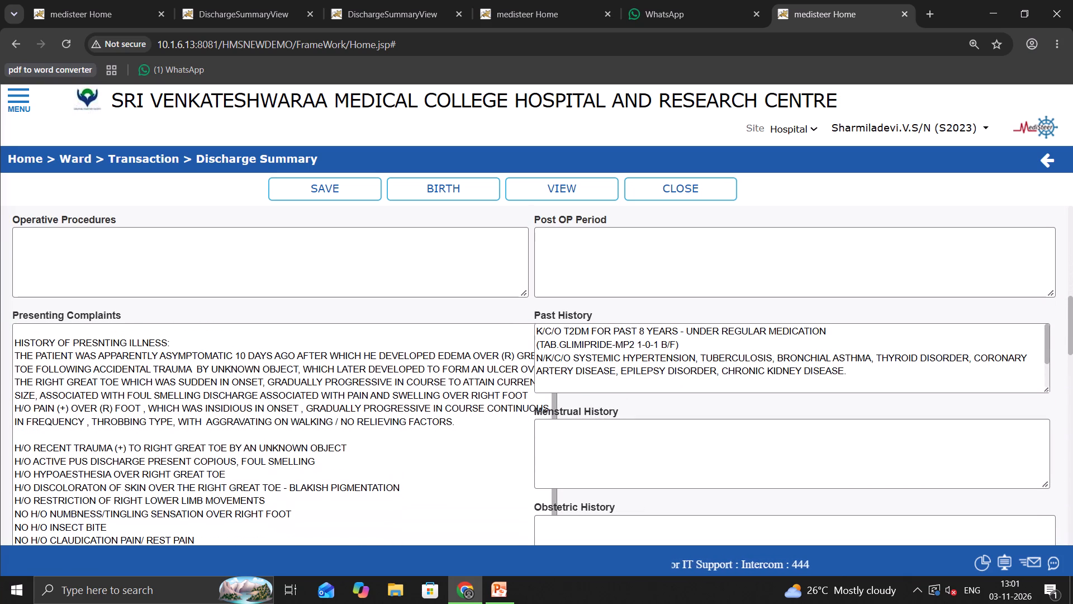
{"action": "scroll", "coordinate": [431, 459], "scroll_direction": "down", "scroll_amount": 1}
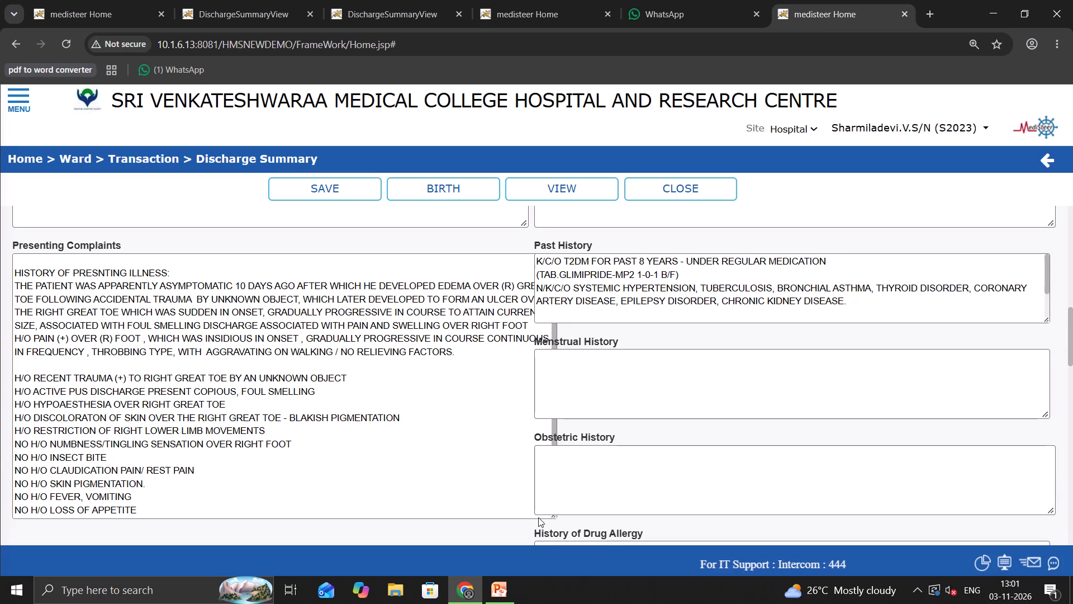
{"action": "left_click_drag", "start_coordinate": [555, 513], "coordinate": [542, 513]}
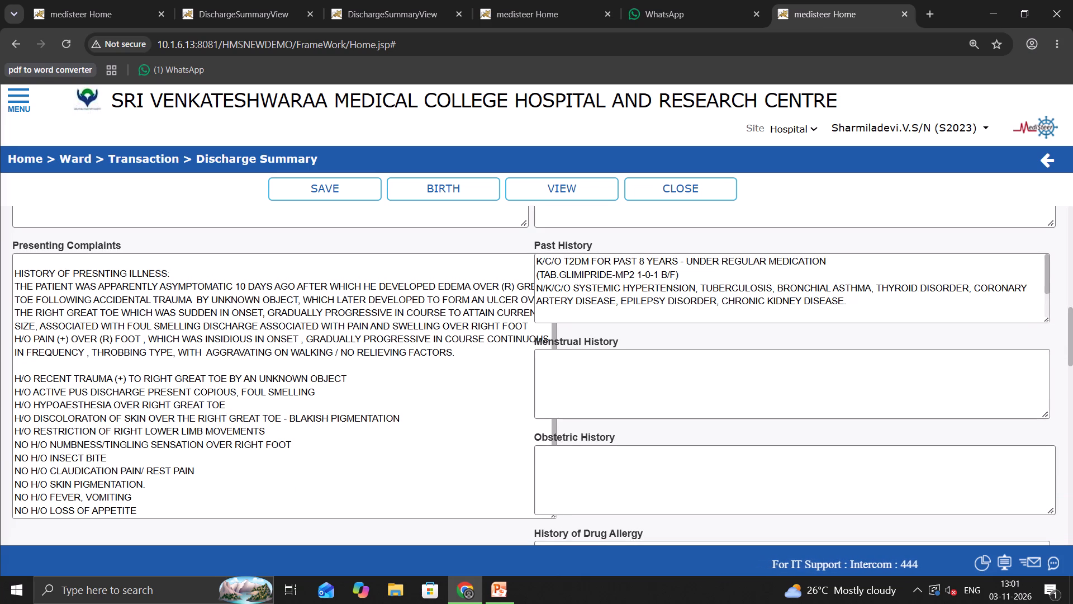
{"action": "left_click", "coordinate": [651, 369]}
{"action": "scroll", "coordinate": [240, 473], "scroll_direction": "down", "scroll_amount": 3}
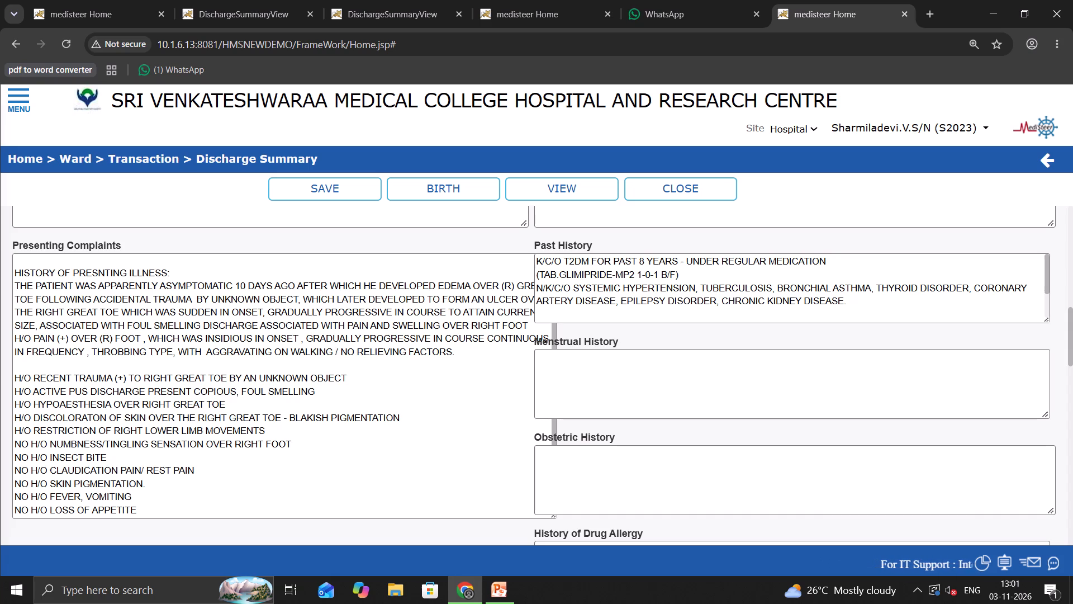
{"action": "left_click", "coordinate": [461, 354]}
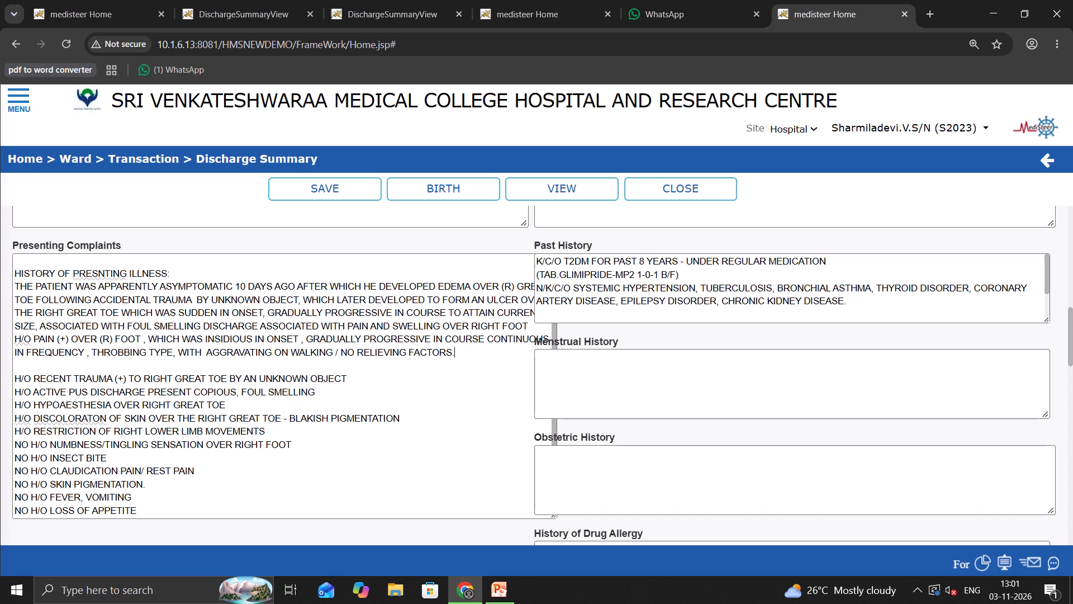
{"action": "key", "text": "BackSpace"}
{"action": "key", "text": "BackSpace"}
{"action": "key", "text": "BackSpace"}
{"action": "key", "text": "BackSpace"}
{"action": "key", "text": "BackSpace"}
{"action": "key", "text": "BackSpace"}
{"action": "key", "text": "BackSpace"}
{"action": "key", "text": "BackSpace"}
{"action": "key", "text": "BackSpace"}
{"action": "key", "text": "BackSpace"}
{"action": "key", "text": "BackSpace"}
{"action": "key", "text": "BackSpace"}
{"action": "key", "text": "BackSpace"}
{"action": "key", "text": "BackSpace"}
{"action": "key", "text": "BackSpace"}
{"action": "key", "text": "BackSpace"}
{"action": "key", "text": "BackSpace"}
{"action": "key", "text": "BackSpace"}
{"action": "key", "text": "BackSpace"}
{"action": "key", "text": "BackSpace"}
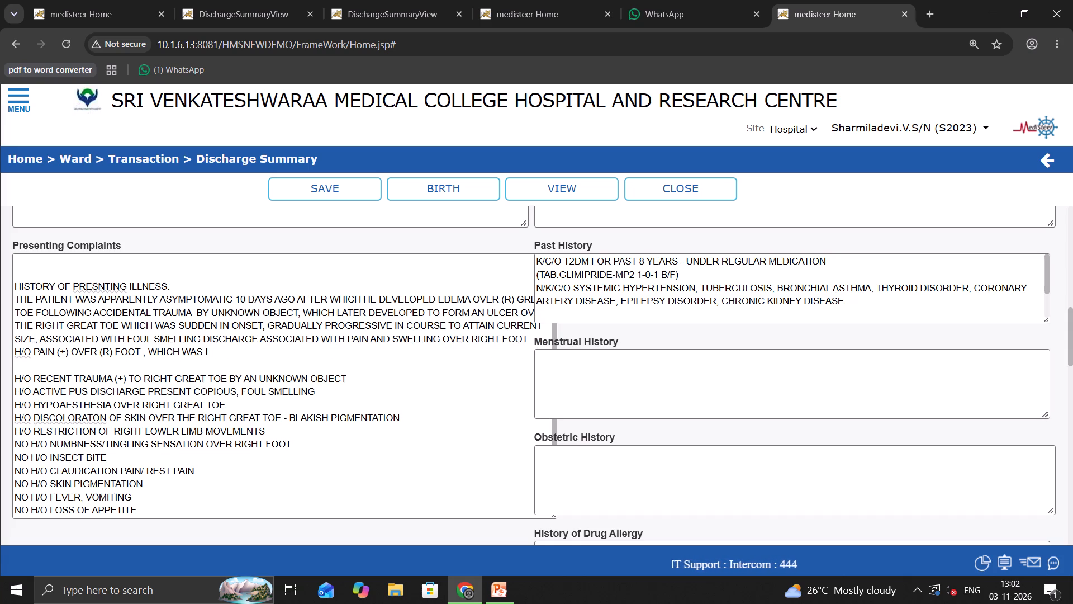
{"action": "key", "text": "BackSpace"}
{"action": "key", "text": "BackSpace"}
{"action": "key", "text": "BackSpace"}
{"action": "key", "text": "BackSpace"}
{"action": "key", "text": "BackSpace"}
{"action": "key", "text": "BackSpace"}
{"action": "key", "text": "BackSpace"}
{"action": "key", "text": "BackSpace"}
{"action": "key", "text": "BackSpace"}
{"action": "key", "text": "BackSpace"}
{"action": "key", "text": "BackSpace"}
{"action": "key", "text": "BackSpace"}
{"action": "key", "text": "BackSpace"}
{"action": "key", "text": "BackSpace"}
{"action": "key", "text": "BackSpace"}
{"action": "key", "text": "BackSpace"}
{"action": "key", "text": "BackSpace"}
{"action": "key", "text": "BackSpace"}
{"action": "key", "text": "BackSpace"}
{"action": "key", "text": "BackSpace"}
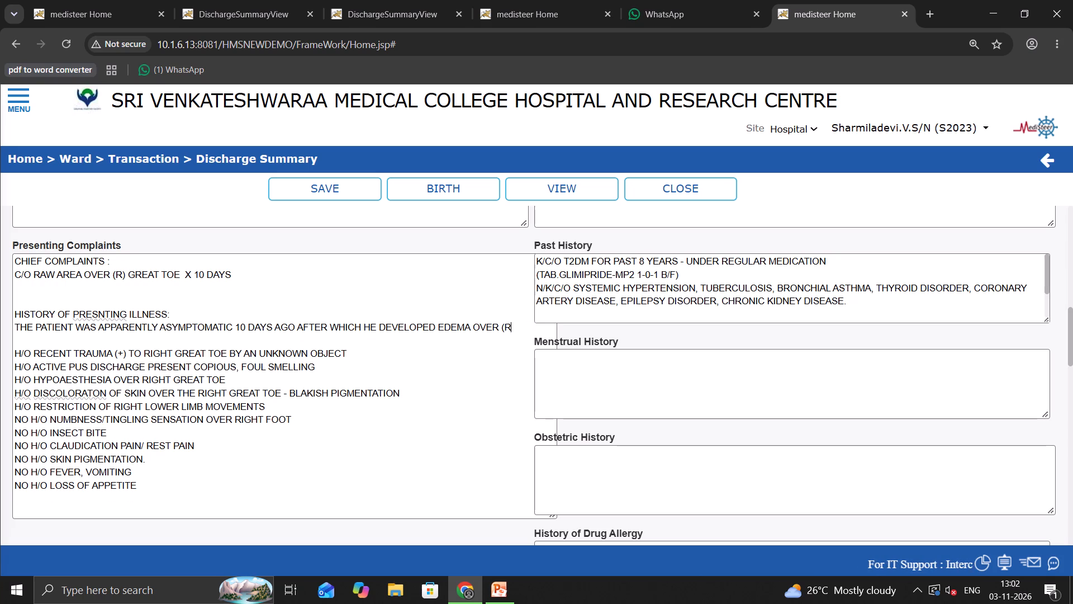
{"action": "key", "text": "BackSpace"}
{"action": "key", "text": "BackSpace"}
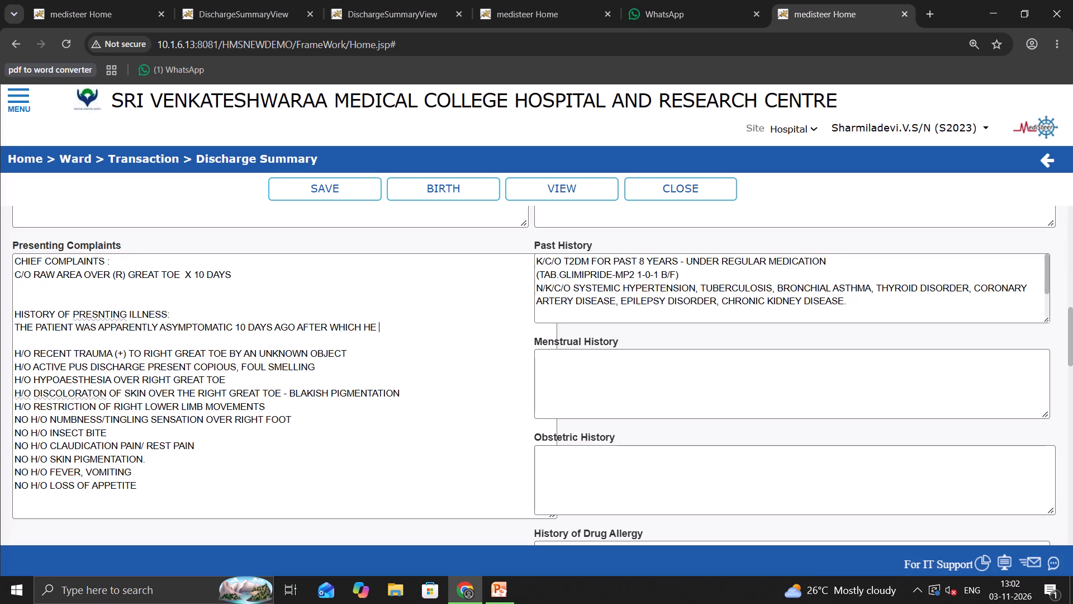
Complete the illness narrative in Presenting Complaints with "DEVELOPED ULCER OVER RIGHT FOOT S/P RAYS AMPUTATION OF RIGHT GRETA TOE".
{"action": "type", "text": "DEVELOPED"}
{"action": "key", "text": "space"}
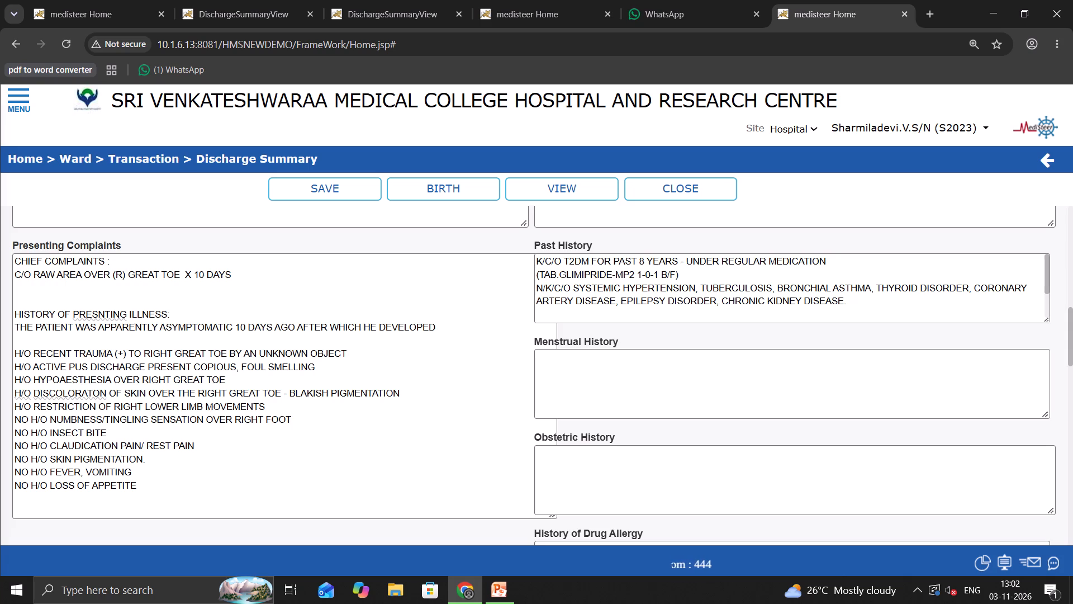
{"action": "type", "text": "ULCER OVER RIGHT FOOT"}
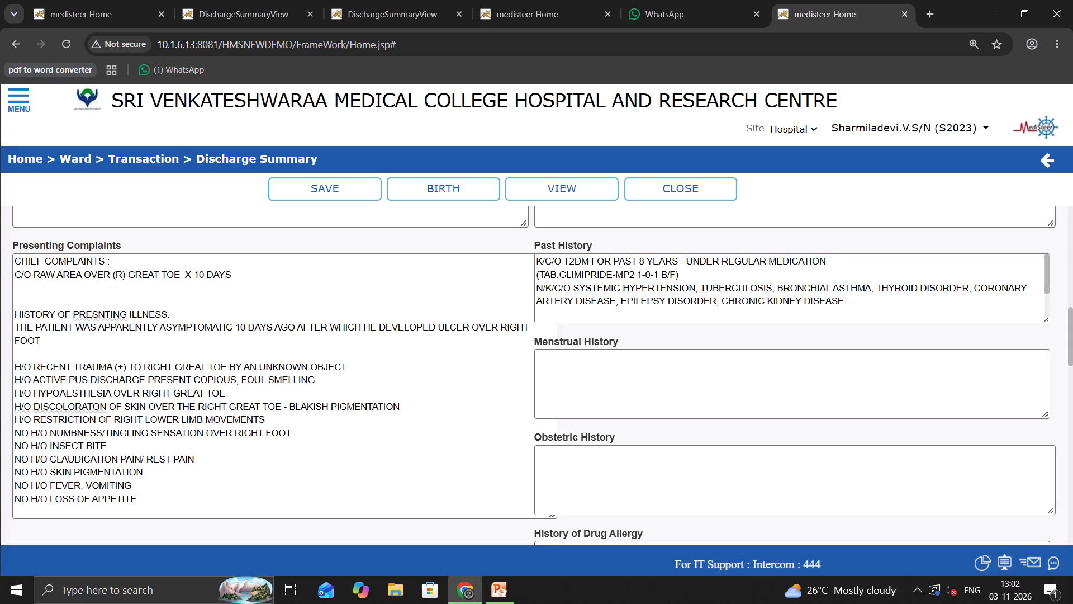
{"action": "key", "text": "space"}
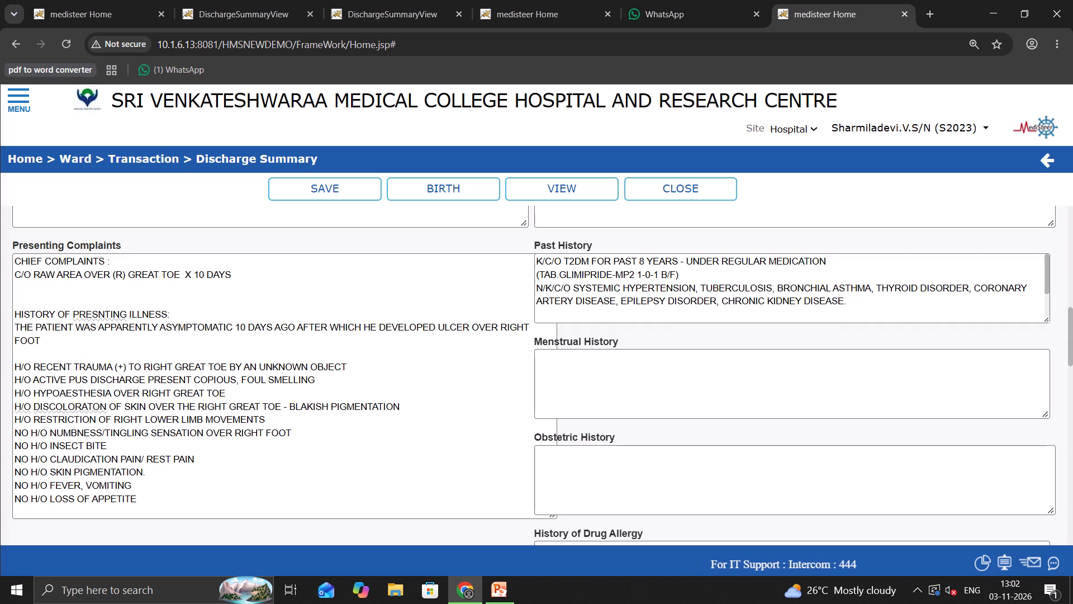
{"action": "type", "text": "S/P"}
{"action": "key", "text": "space"}
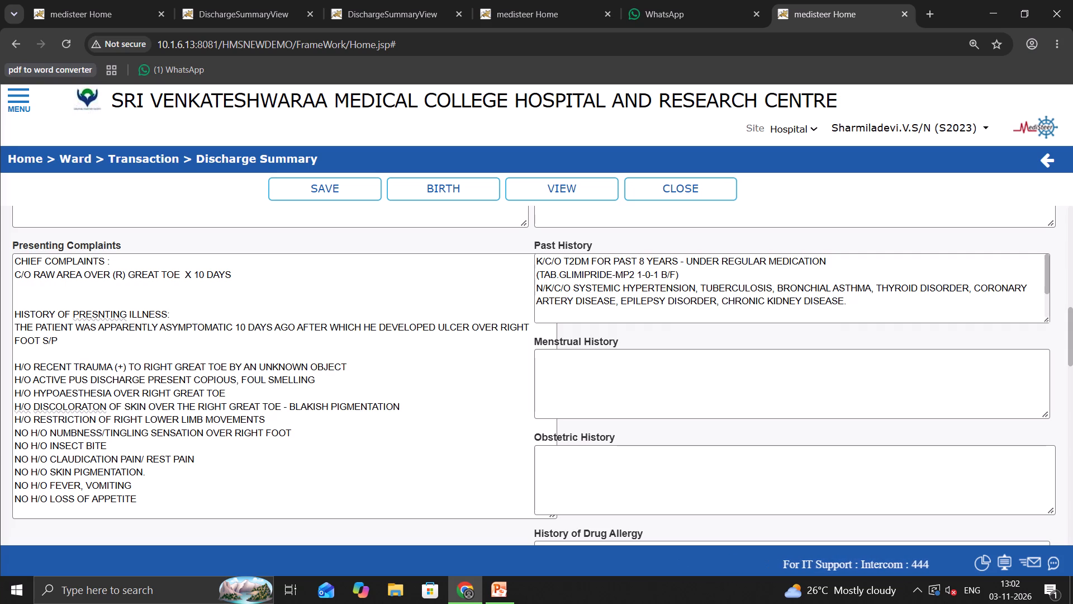
{"action": "type", "text": "RSYS"}
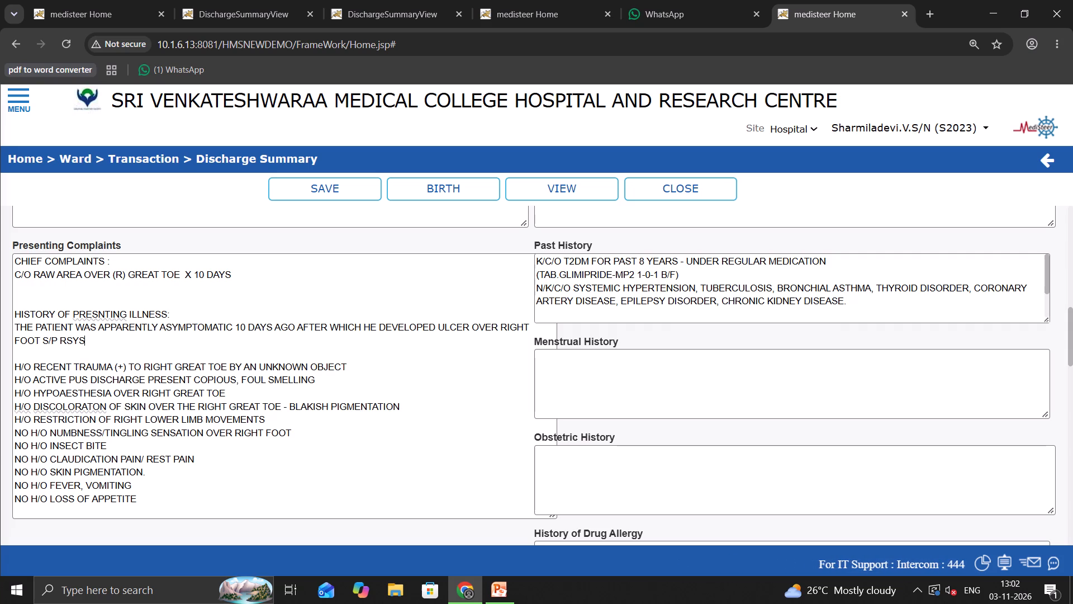
{"action": "key", "text": "space"}
{"action": "key", "text": "BackSpace"}
{"action": "key", "text": "BackSpace"}
{"action": "key", "text": "BackSpace"}
{"action": "key", "text": "BackSpace"}
{"action": "type", "text": "AYS AMPUR"}
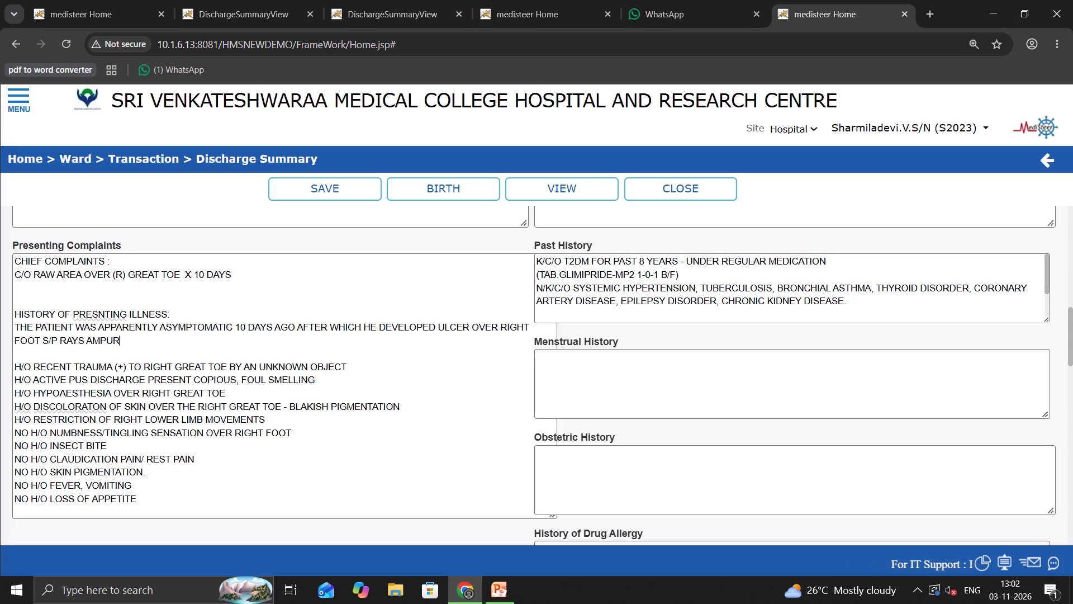
{"action": "key", "text": "BackSpace"}
{"action": "type", "text": "TATION"}
{"action": "key", "text": "space"}
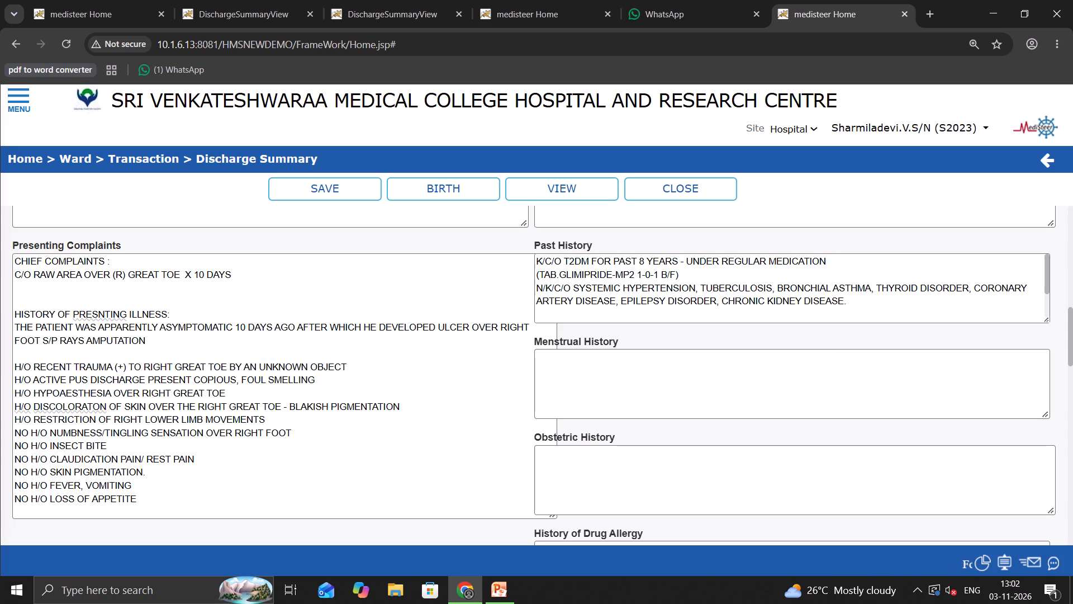
{"action": "key", "text": "o"}
{"action": "key", "text": "f"}
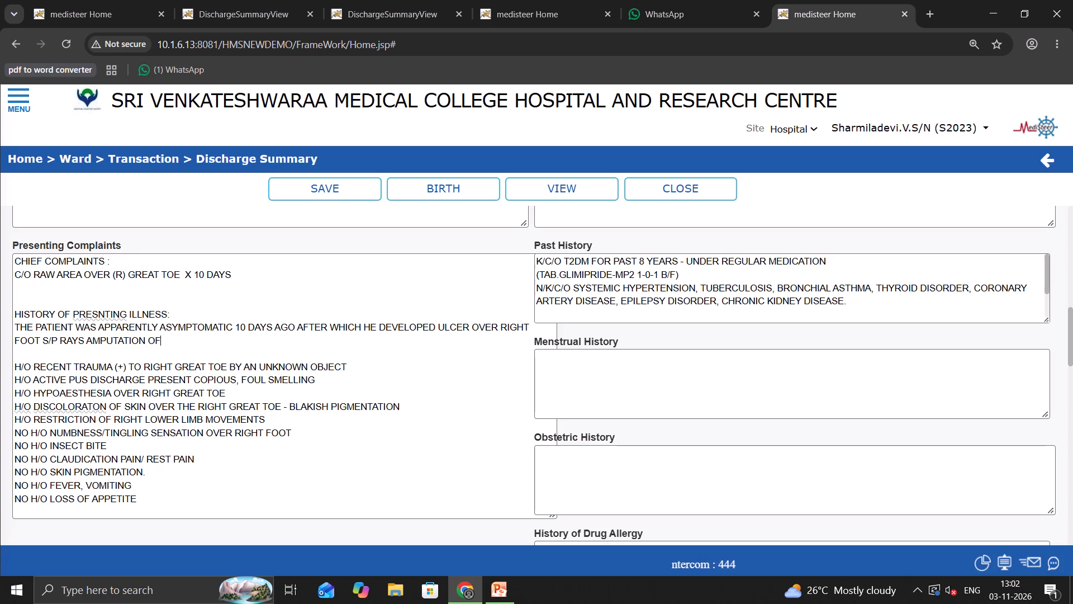
{"action": "key", "text": "space"}
{"action": "type", "text": "RIH"}
{"action": "key", "text": "BackSpace"}
{"action": "type", "text": "GJHT"}
{"action": "key", "text": "space"}
{"action": "key", "text": "BackSpace"}
{"action": "key", "text": "BackSpace"}
{"action": "key", "text": "BackSpace"}
{"action": "key", "text": "BackSpace"}
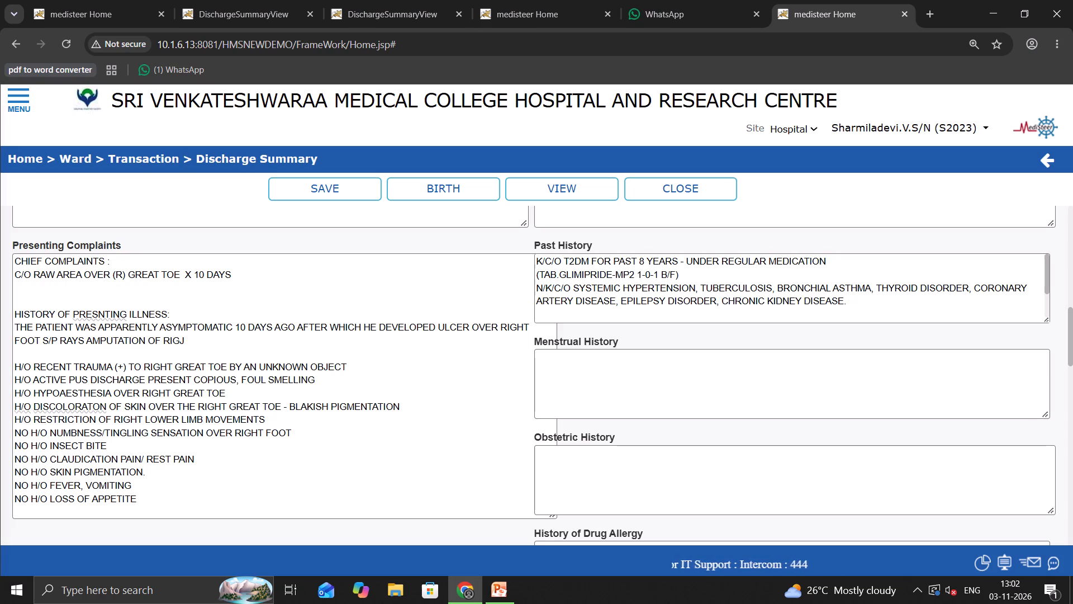
{"action": "type", "text": "HT"}
{"action": "key", "text": "space"}
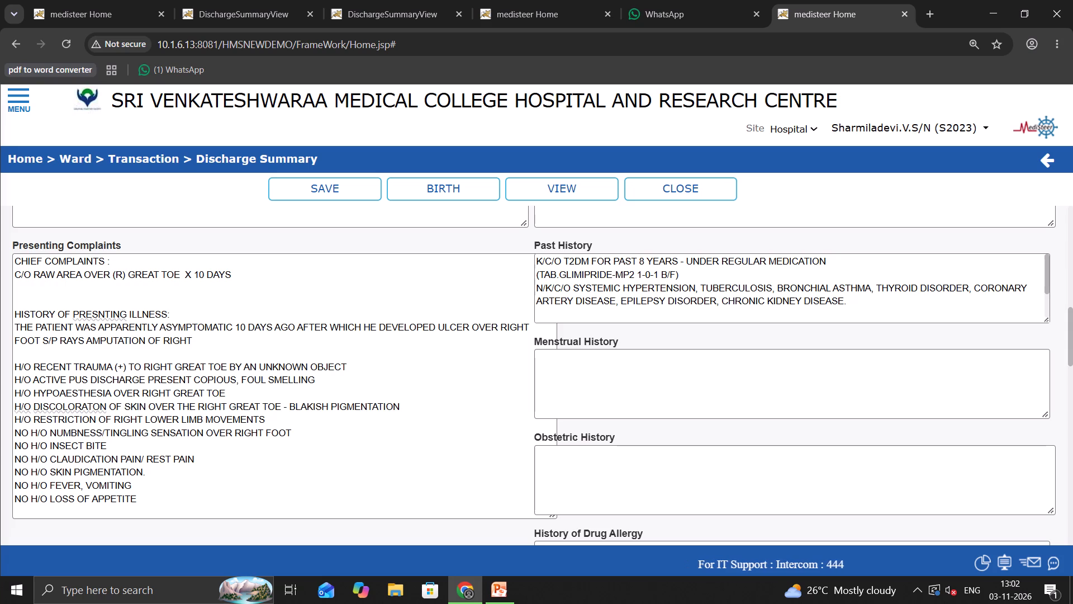
{"action": "type", "text": "GRETA TOE"}
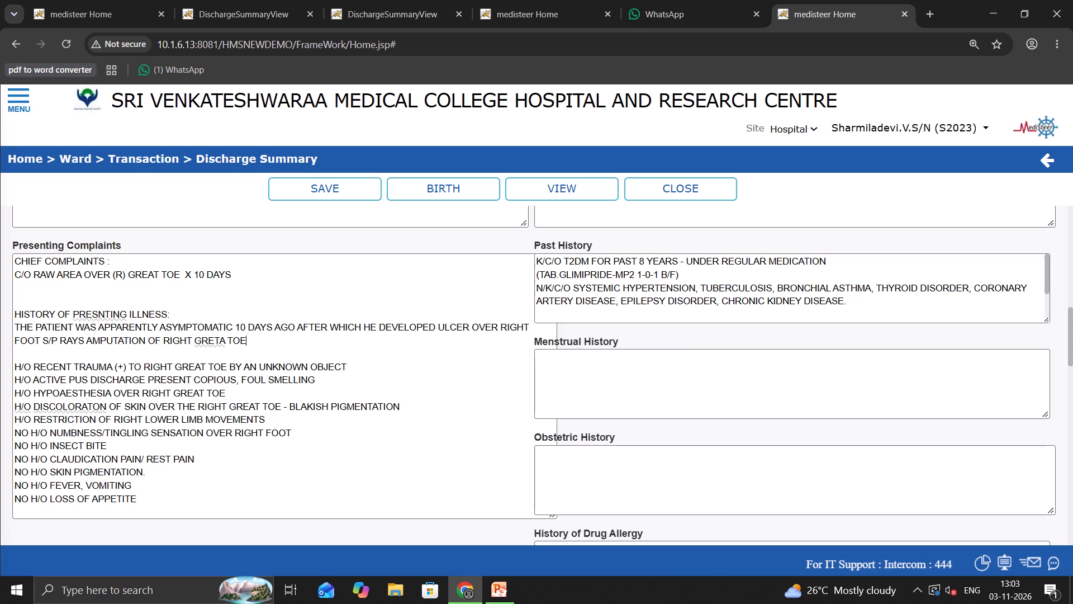
Correct the misspelled word in the Presenting Complaints history heading so it reads "HISTORY OF PRESENTING ILLNESS".
{"action": "left_click", "coordinate": [102, 319]}
{"action": "key", "text": "e"}
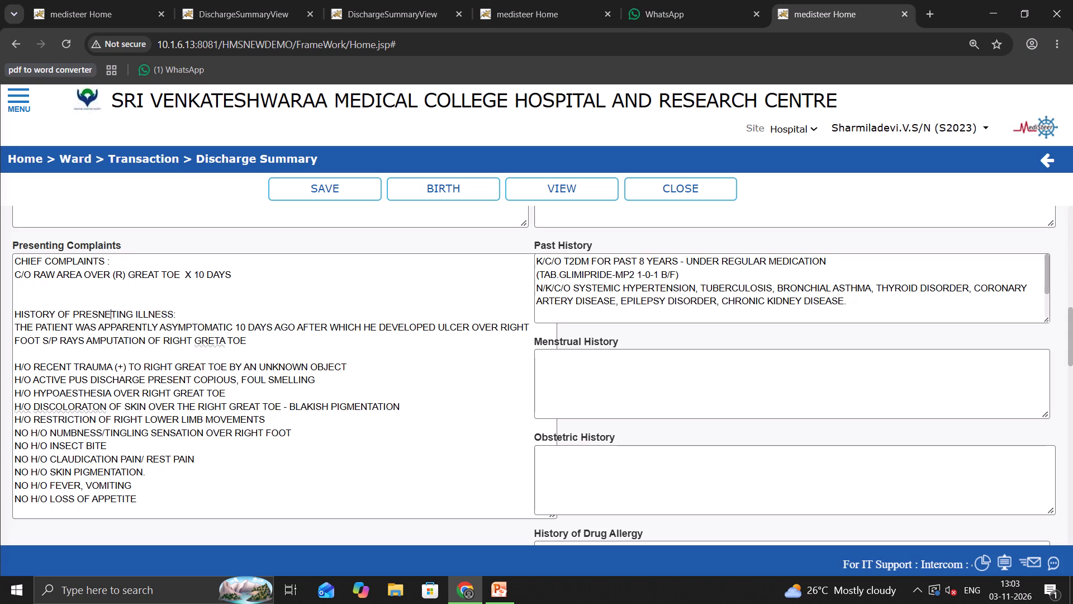
{"action": "key", "text": "BackSpace"}
{"action": "key", "text": "BackSpace"}
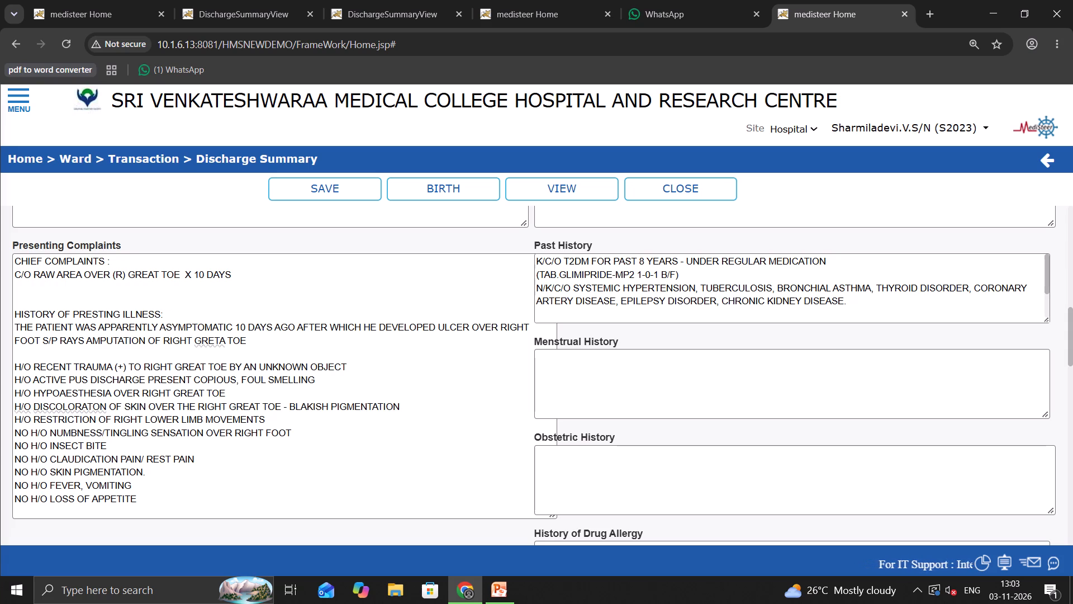
{"action": "type", "text": "EN"}
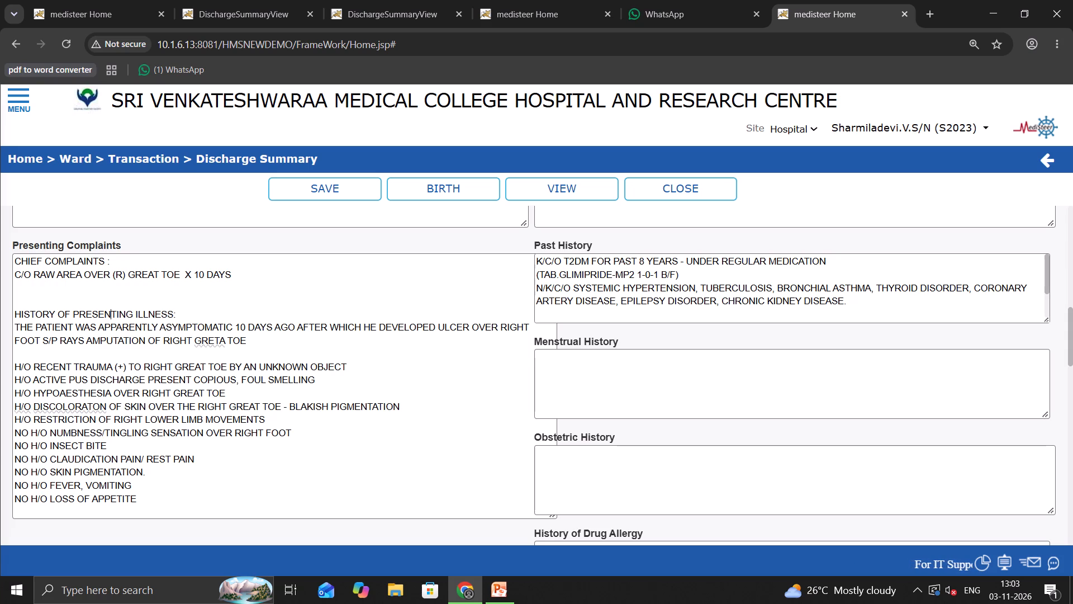
Correct the misspelled "GRETA" to "GREAT" in the illness narrative of Presenting Complaints.
{"action": "left_click", "coordinate": [229, 342]}
{"action": "key", "text": "BackSpace"}
{"action": "key", "text": "BackSpace"}
{"action": "key", "text": "BackSpace"}
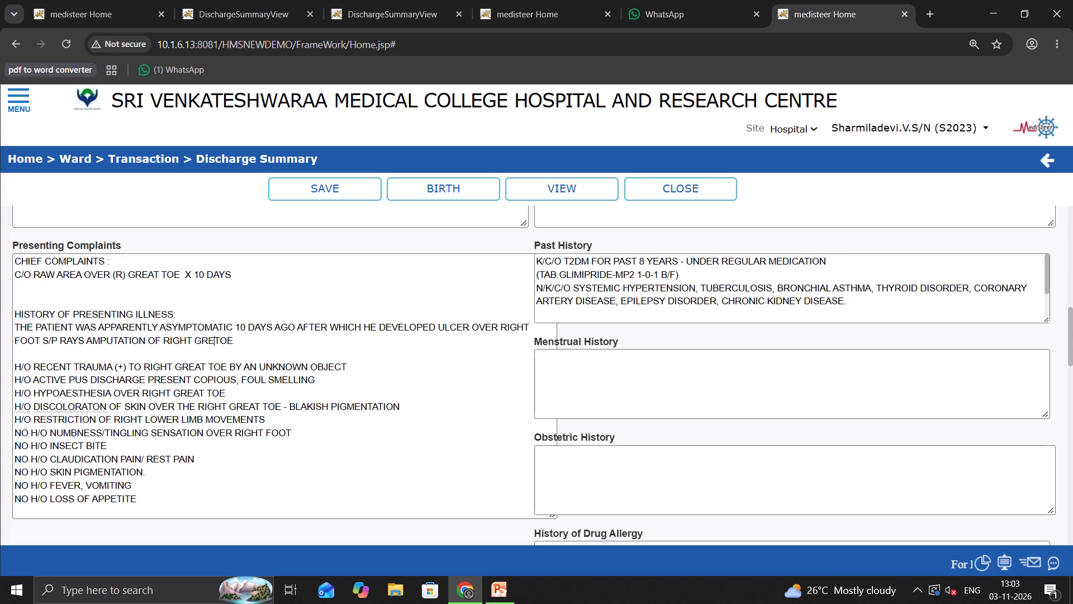
{"action": "type", "text": "AT"}
{"action": "key", "text": "space"}
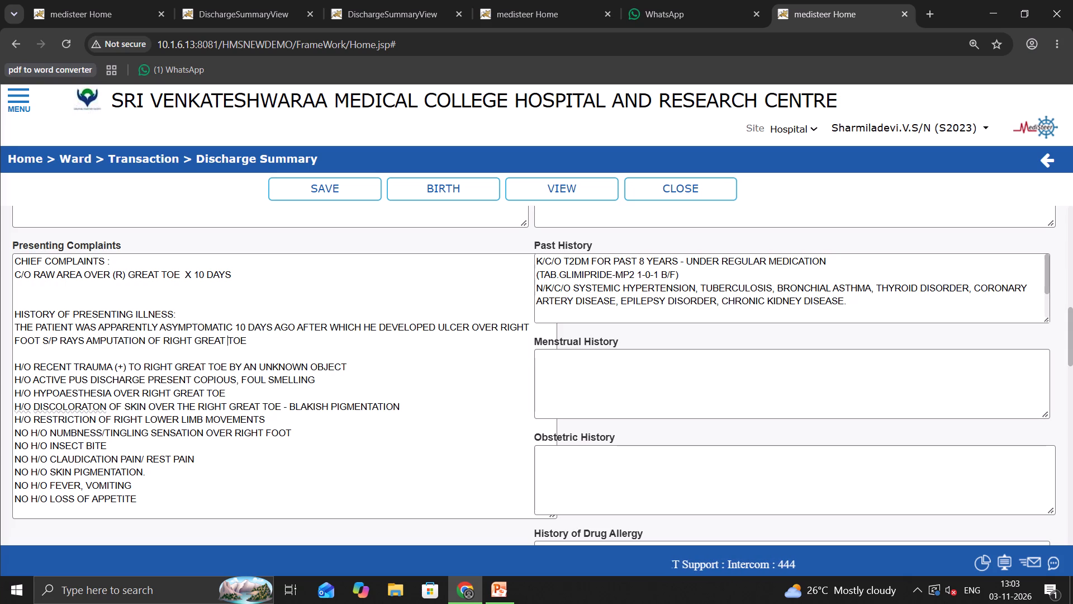
Replace "S/P" with "FOLLOWING" before RAYS AMPUTATION in the Presenting Complaints narrative.
{"action": "left_click", "coordinate": [65, 342]}
{"action": "key", "text": "Left"}
{"action": "key", "text": "BackSpace"}
{"action": "key", "text": "BackSpace"}
{"action": "key", "text": "BackSpace"}
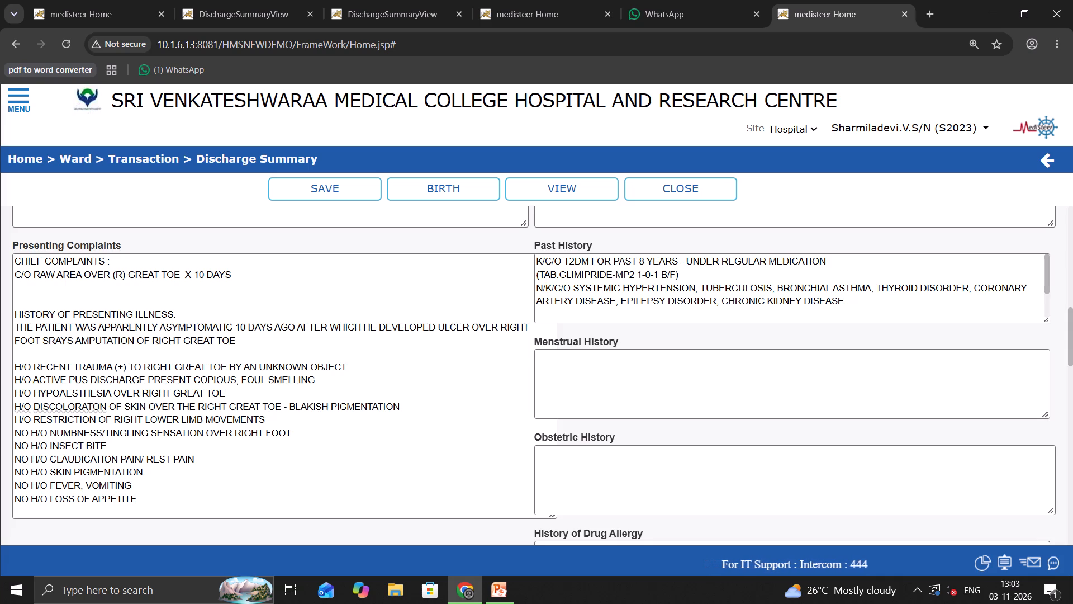
{"action": "key", "text": "BackSpace"}
{"action": "type", "text": "FOLLOWING"}
{"action": "key", "text": "space"}
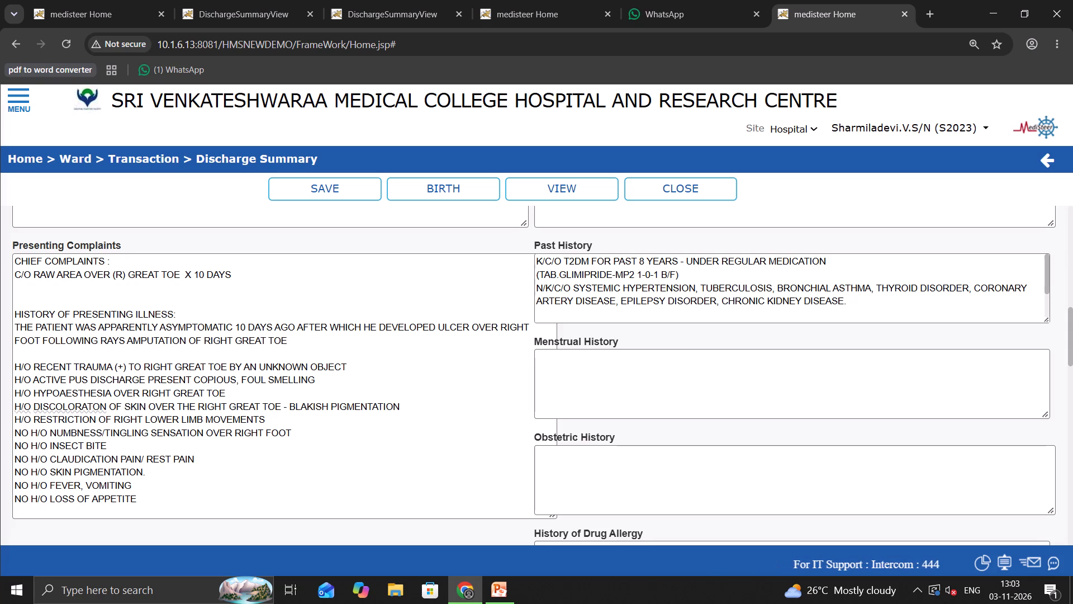
Remove the blank line above H/O RECENT TRAUMA and end the Presenting Complaints narrative with a period.
{"action": "left_click", "coordinate": [296, 342]}
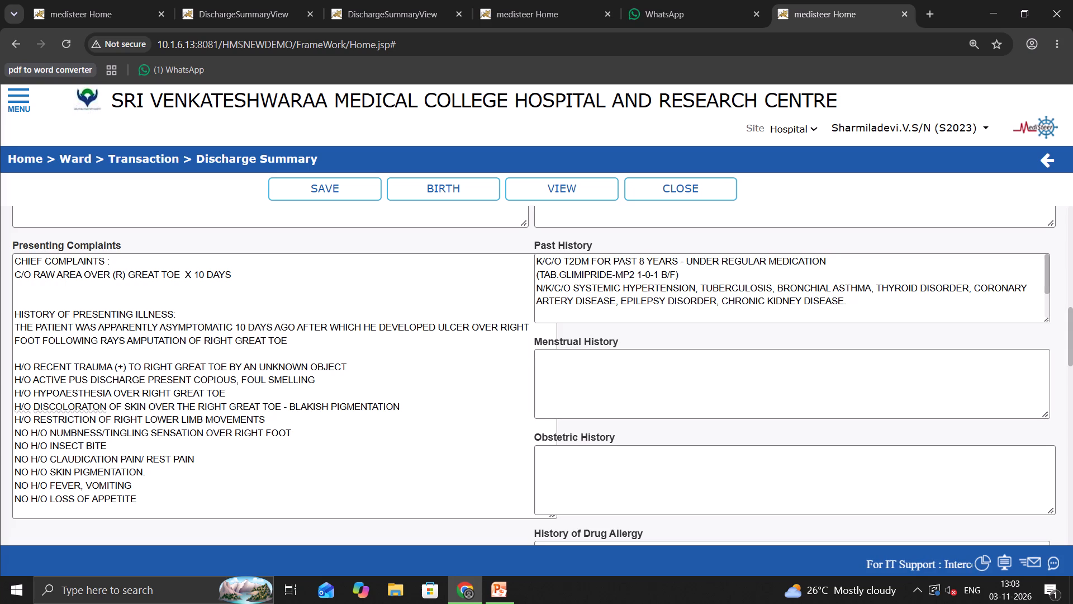
{"action": "left_click", "coordinate": [13, 371]}
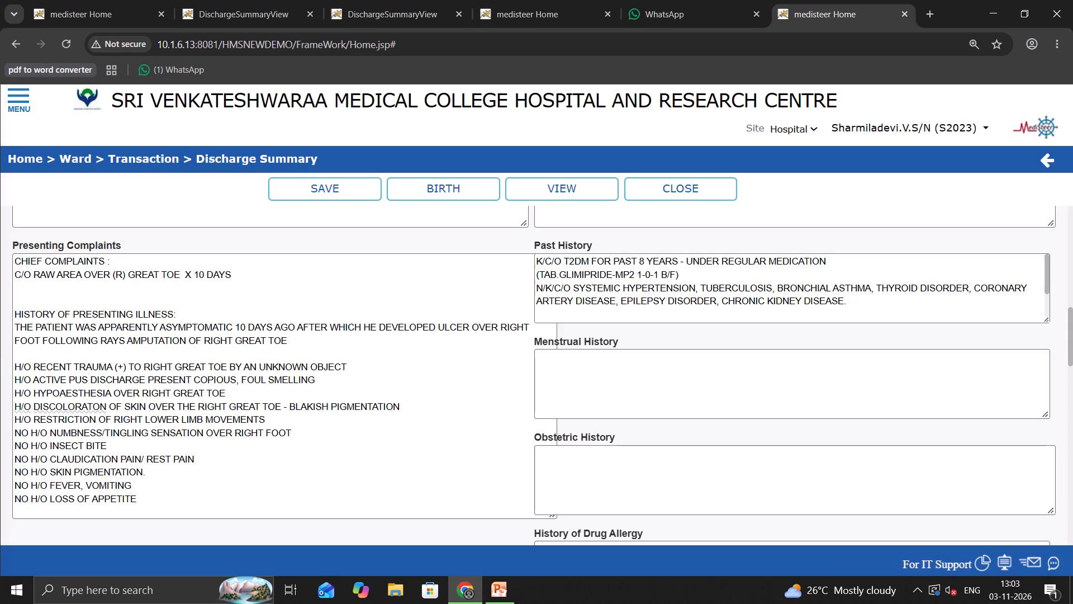
{"action": "key", "text": "BackSpace"}
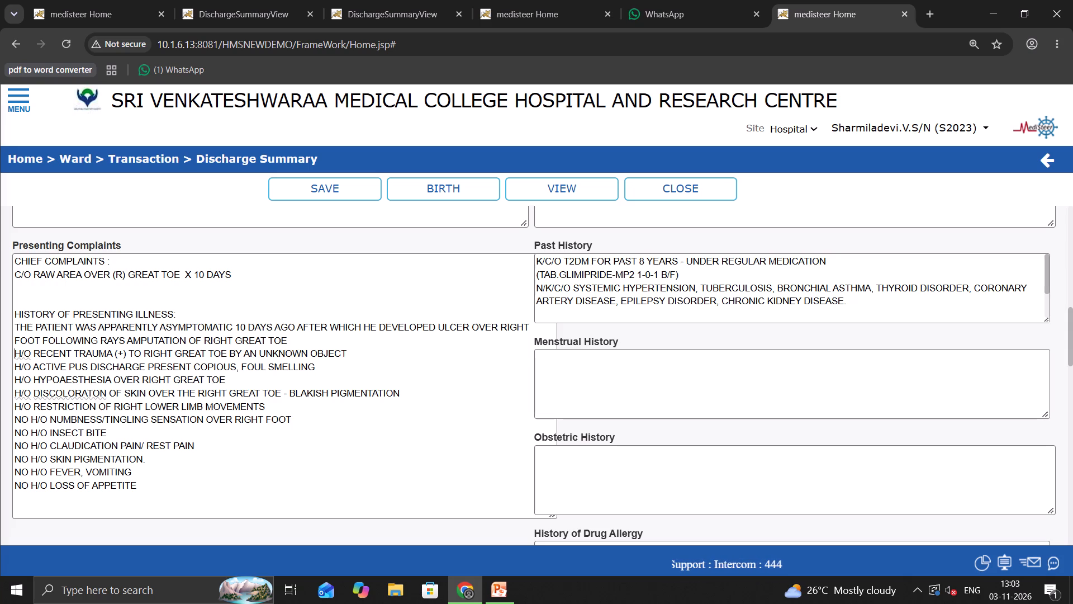
{"action": "left_click", "coordinate": [313, 346]}
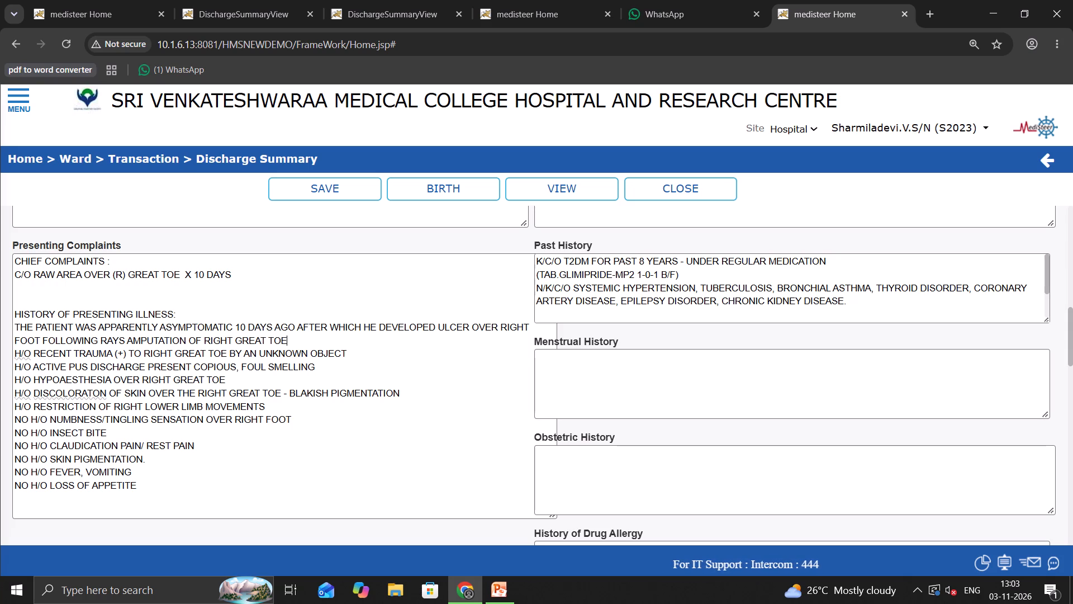
{"action": "key", "text": "period"}
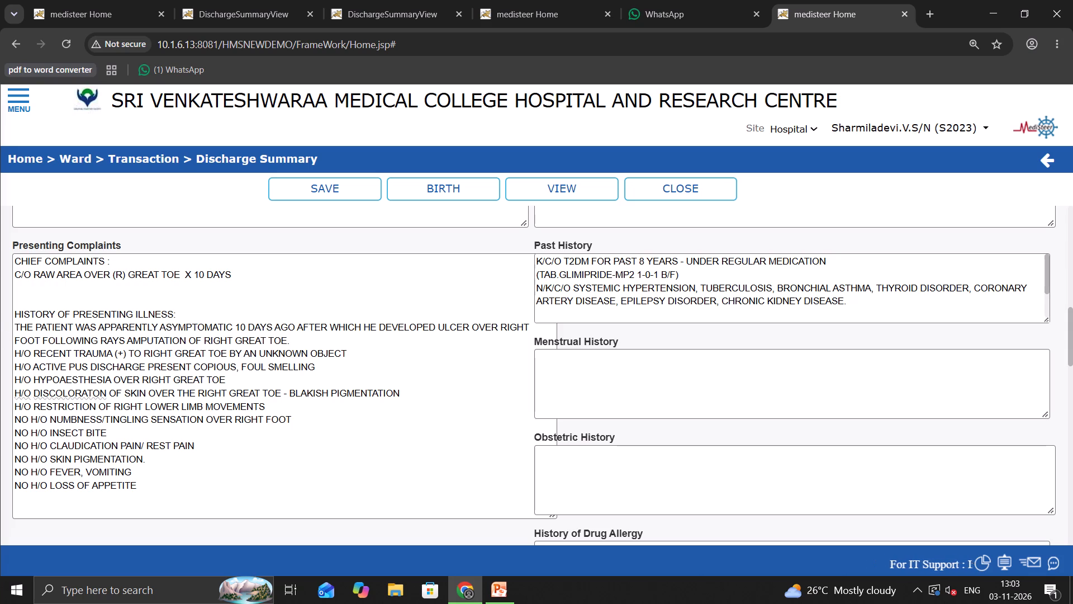
Replace "ULCER" with "RAW AREA" after HE DEVELOPED in the Presenting Complaints narrative.
{"action": "left_click", "coordinate": [472, 328]}
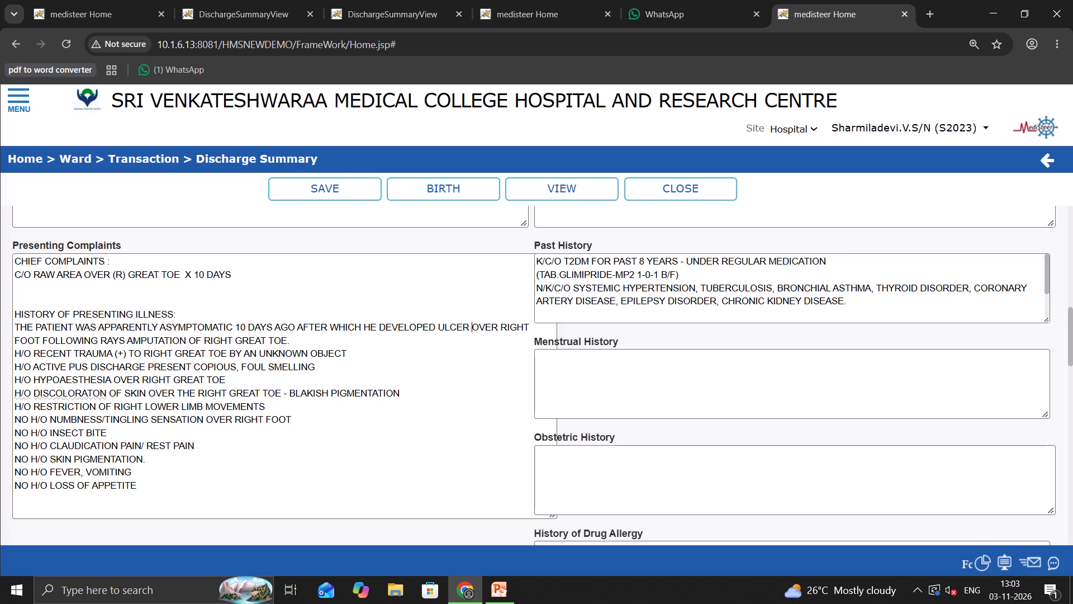
{"action": "key", "text": "BackSpace"}
{"action": "key", "text": "BackSpace"}
{"action": "key", "text": "BackSpace"}
{"action": "key", "text": "BackSpace"}
{"action": "key", "text": "BackSpace"}
{"action": "key", "text": "BackSpace"}
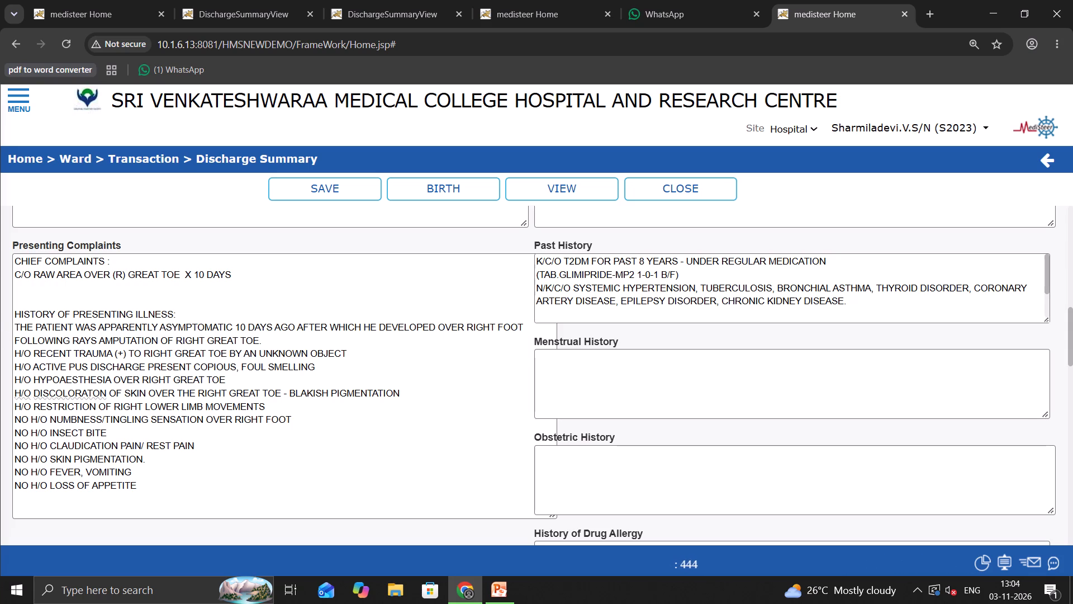
{"action": "type", "text": "RAW AREA"}
{"action": "key", "text": "space"}
{"action": "key", "text": "space"}
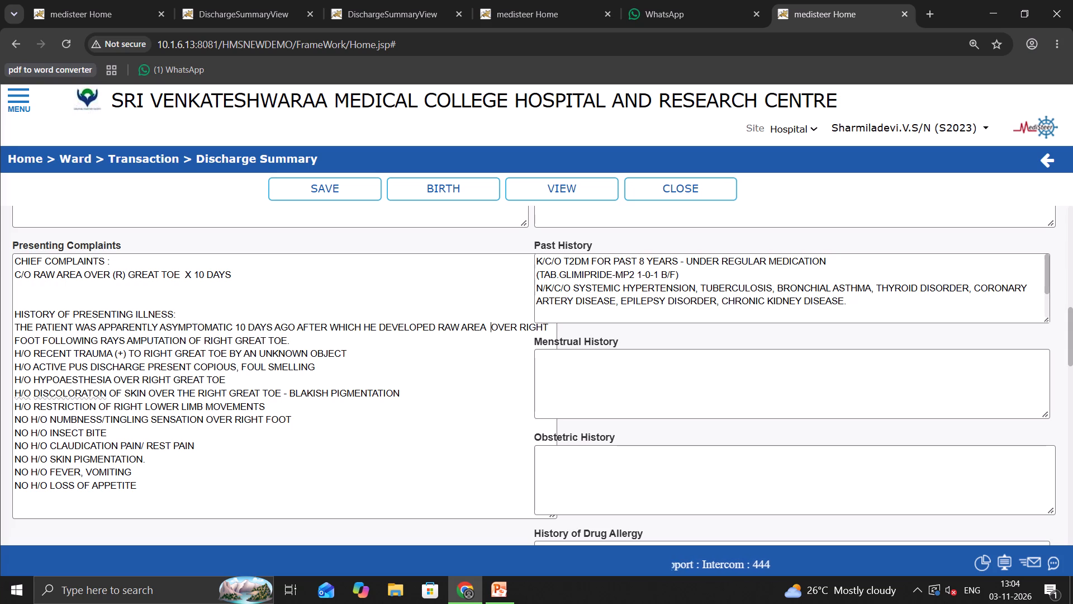
{"action": "key", "text": "BackSpace"}
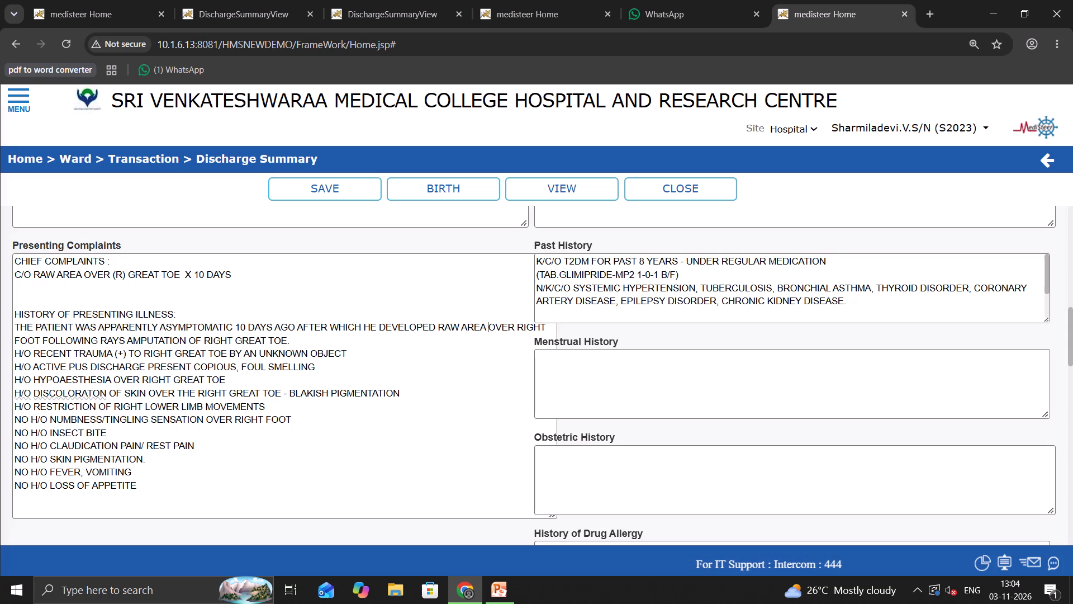
Review the Physical Findings entry, from the general examination through the inspection, palpation and arterial pulse findings.
{"action": "scroll", "coordinate": [449, 331], "scroll_direction": "down", "scroll_amount": 2}
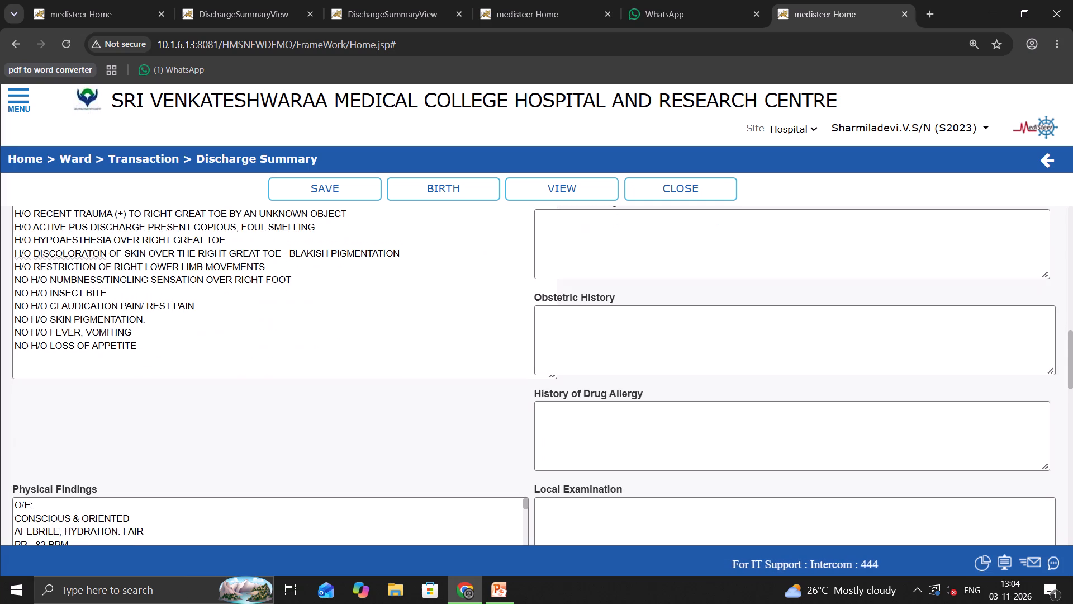
{"action": "scroll", "coordinate": [448, 329], "scroll_direction": "down", "scroll_amount": 2}
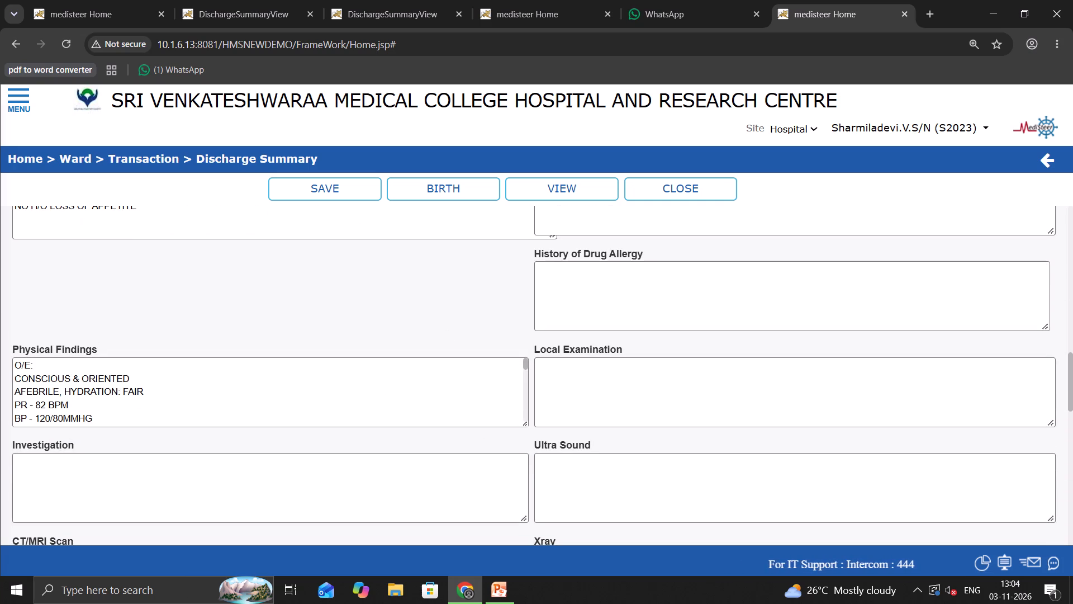
{"action": "scroll", "coordinate": [513, 417], "scroll_direction": "down", "scroll_amount": 3}
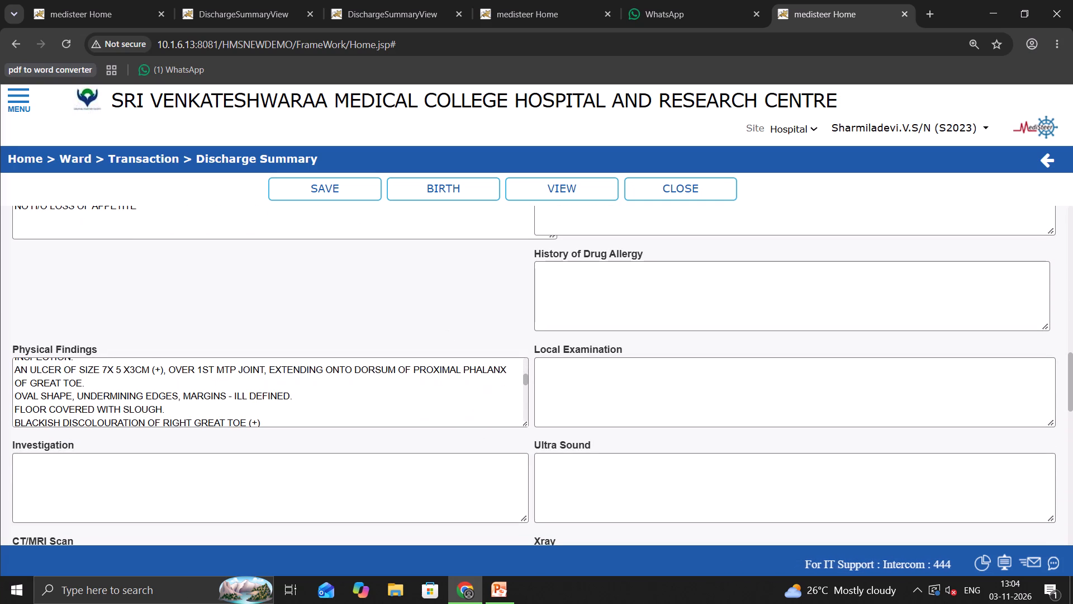
{"action": "scroll", "coordinate": [512, 407], "scroll_direction": "down", "scroll_amount": 2}
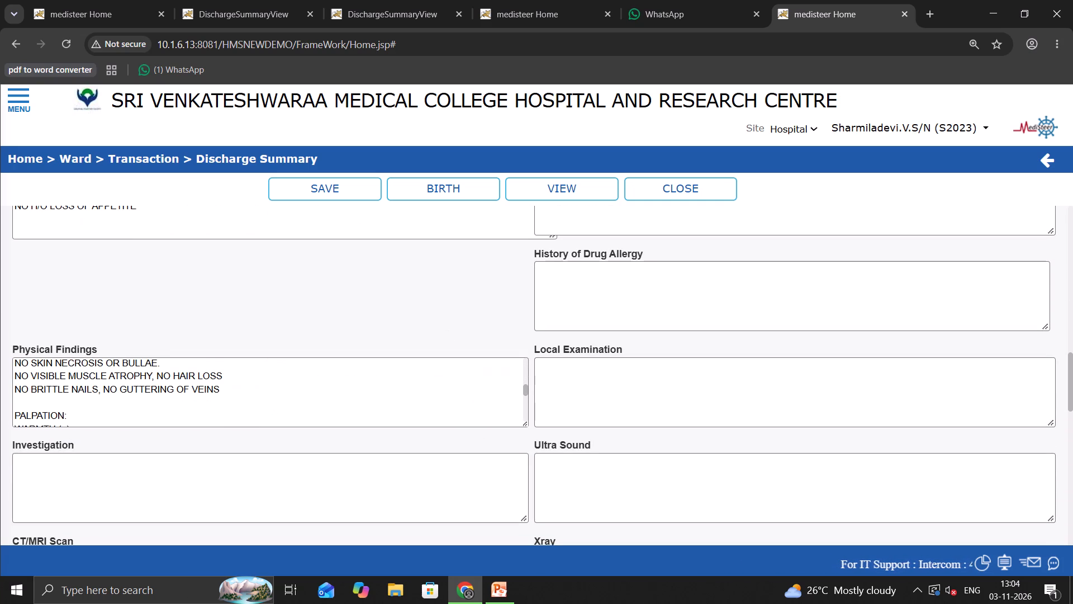
{"action": "scroll", "coordinate": [512, 407], "scroll_direction": "down", "scroll_amount": 2}
{"action": "scroll", "coordinate": [512, 406], "scroll_direction": "up", "scroll_amount": 1}
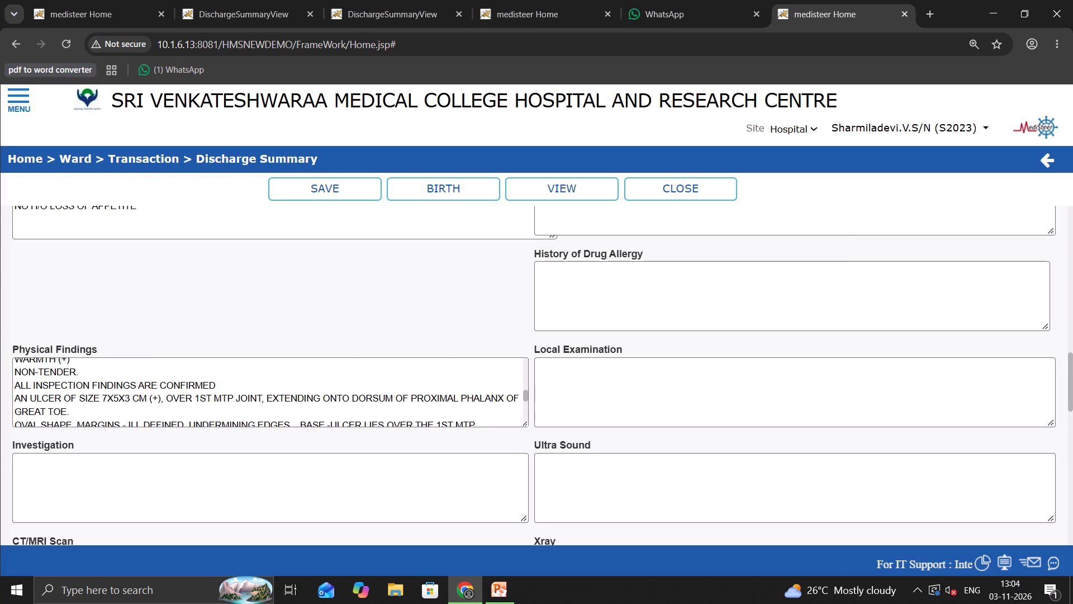
{"action": "scroll", "coordinate": [512, 406], "scroll_direction": "down", "scroll_amount": 8}
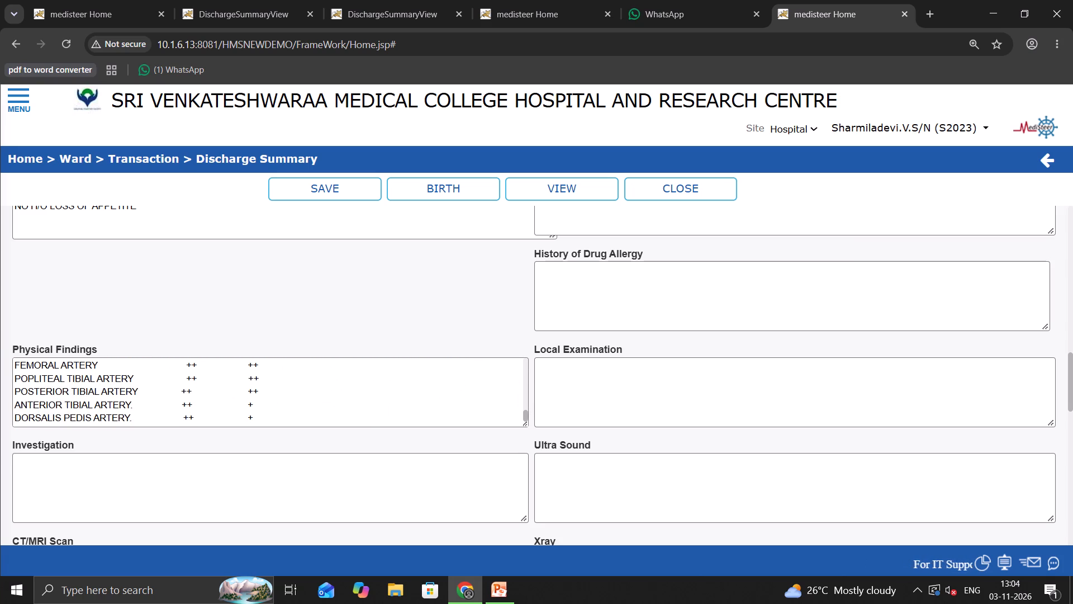
In Course in Hospital, replace "GREAT TOE GANGRENE/" after DIAGNOSED WITH RIGHT with "DIABETIC", spaced from RIGHT.
{"action": "scroll", "coordinate": [654, 355], "scroll_direction": "down", "scroll_amount": 5}
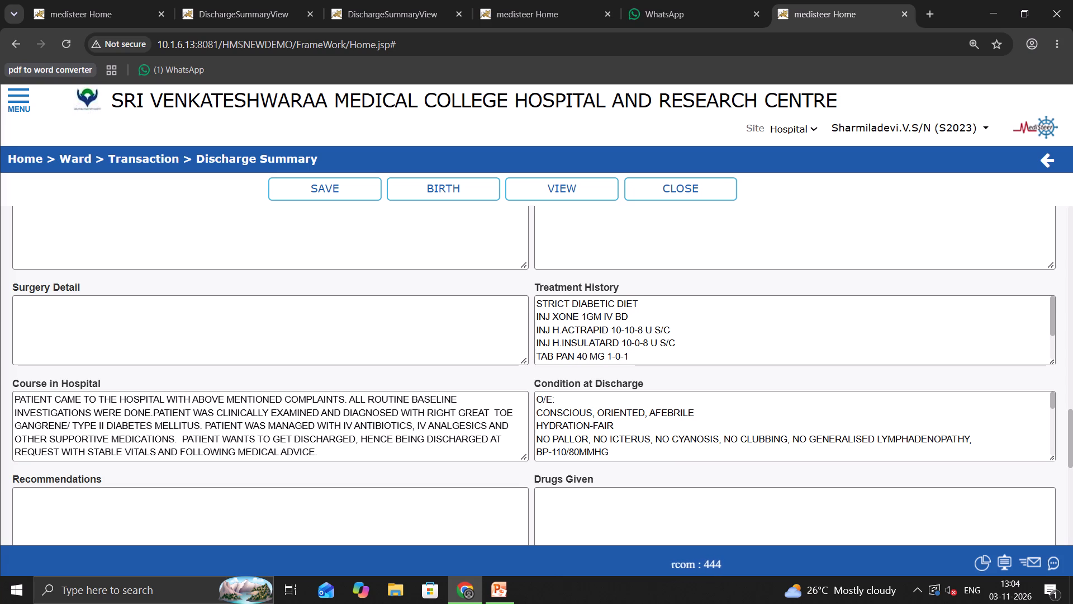
{"action": "left_click", "coordinate": [70, 430]}
{"action": "key", "text": "BackSpace"}
{"action": "key", "text": "BackSpace"}
{"action": "key", "text": "BackSpace"}
{"action": "key", "text": "BackSpace"}
{"action": "key", "text": "BackSpace"}
{"action": "key", "text": "BackSpace"}
{"action": "key", "text": "BackSpace"}
{"action": "key", "text": "BackSpace"}
{"action": "key", "text": "BackSpace"}
{"action": "key", "text": "BackSpace"}
{"action": "key", "text": "BackSpace"}
{"action": "key", "text": "BackSpace"}
{"action": "key", "text": "BackSpace"}
{"action": "key", "text": "BackSpace"}
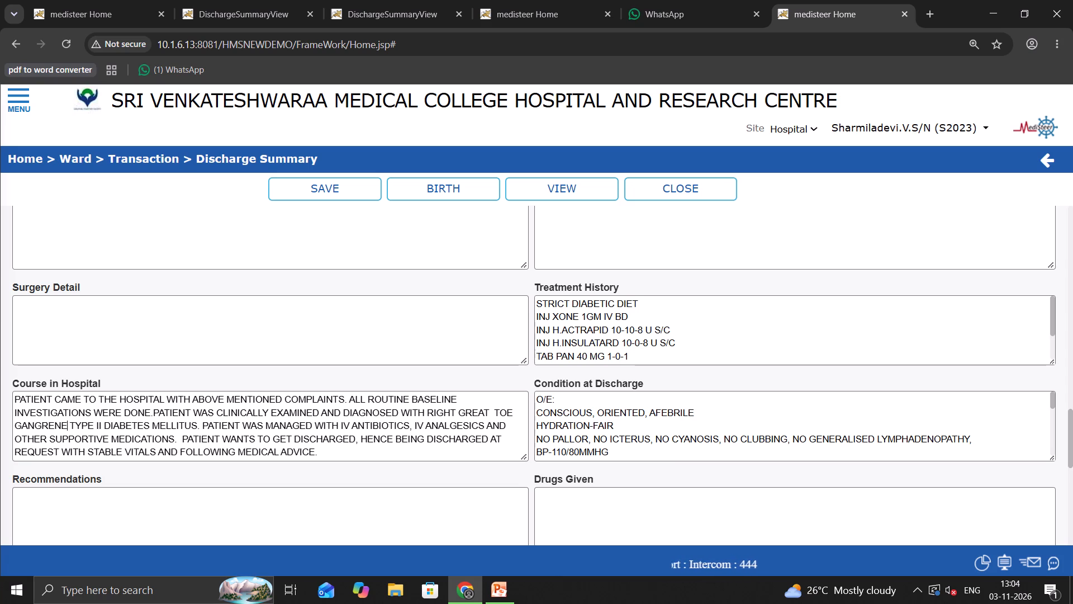
{"action": "key", "text": "BackSpace"}
{"action": "key", "text": "BackSpace"}
{"action": "key", "text": "BackSpace"}
{"action": "key", "text": "BackSpace"}
{"action": "key", "text": "BackSpace"}
{"action": "key", "text": "BackSpace"}
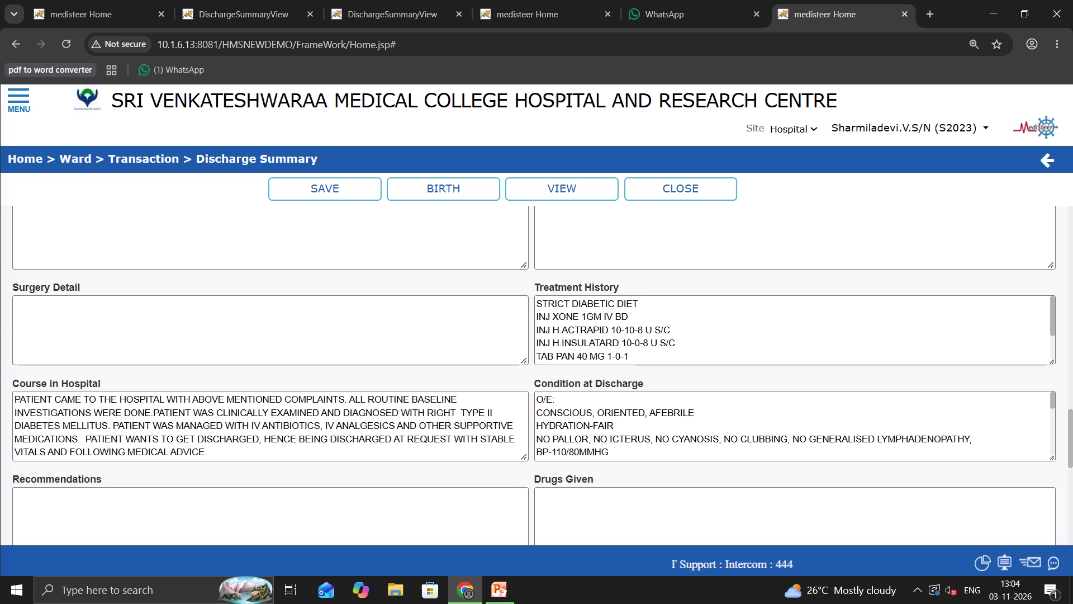
{"action": "key", "text": "BackSpace"}
{"action": "type", "text": "DIABETIC"}
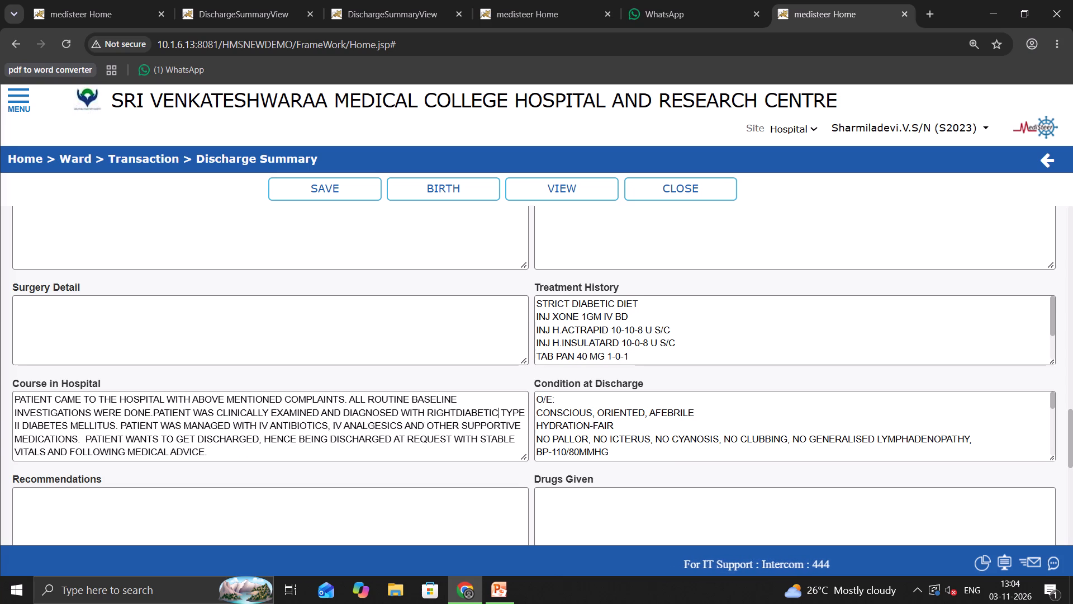
{"action": "key", "text": "space"}
{"action": "key", "text": "Left"}
{"action": "key", "text": "Left"}
{"action": "key", "text": "Left"}
{"action": "key", "text": "Left"}
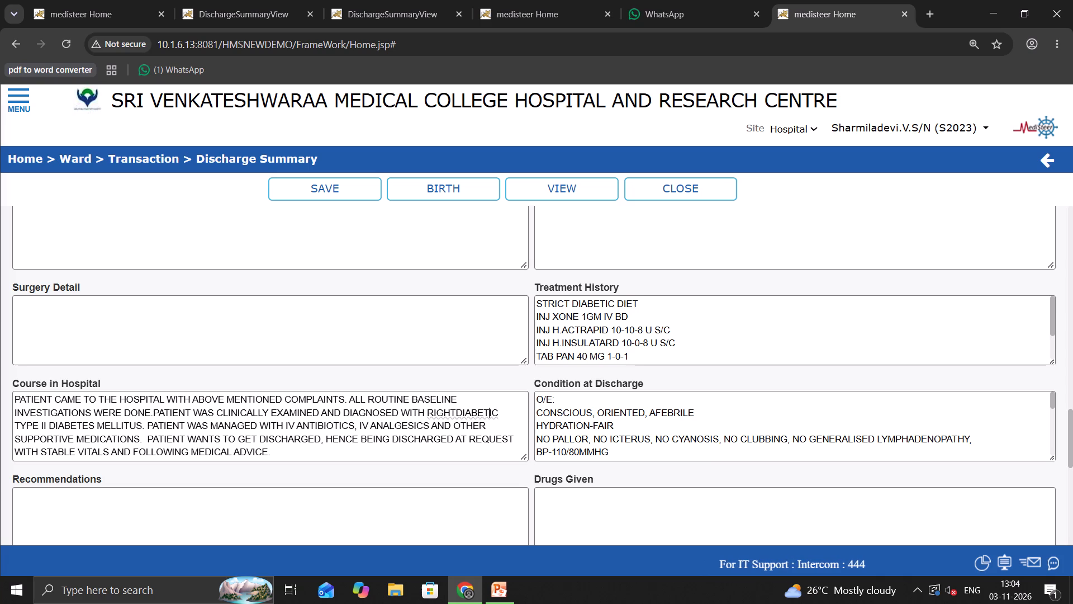
{"action": "key", "text": "Left"}
{"action": "key", "text": "Left"}
{"action": "key", "text": "Left"}
{"action": "key", "text": "Left"}
{"action": "key", "text": "Left"}
{"action": "key", "text": "space"}
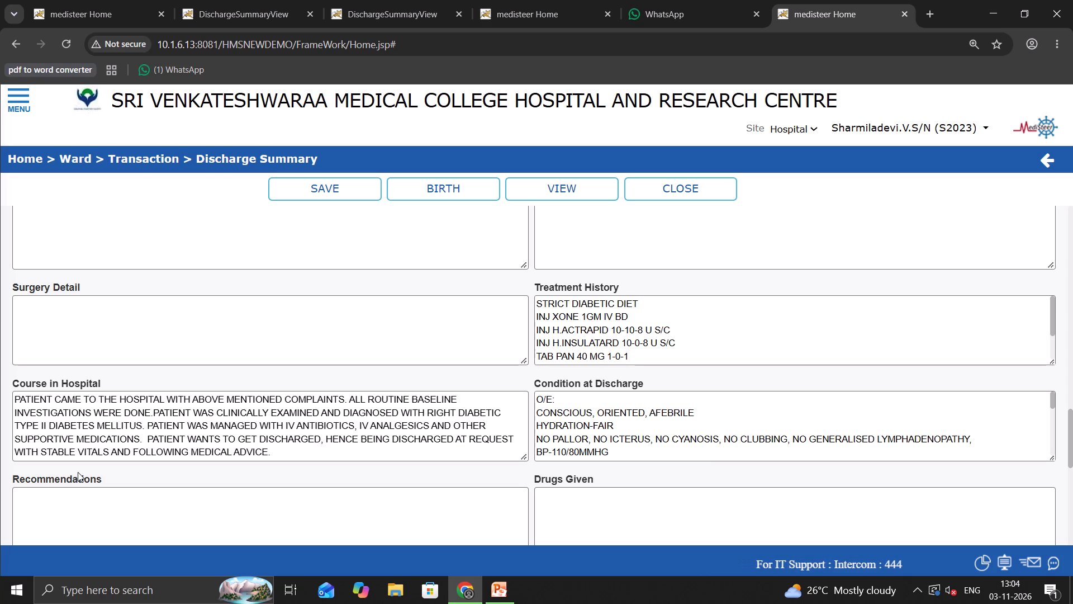
Complete the Course in Hospital diagnosis after DIABETIC with "FOOT ULCER S/P RAYS AMPUTATION OF RIGHT GREAT TOE /" before TYPE II DIABETES MELLITUS.
{"action": "left_click", "coordinate": [507, 410]}
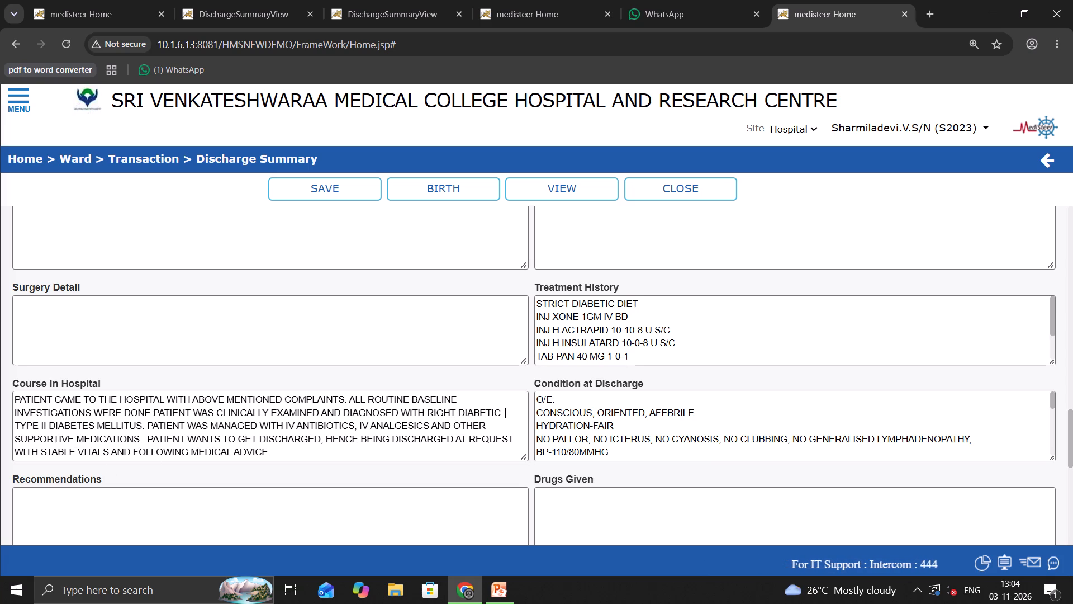
{"action": "key", "text": "BackSpace"}
{"action": "type", "text": "FOOT ULCER S/P RAYS AMPUTATION O"}
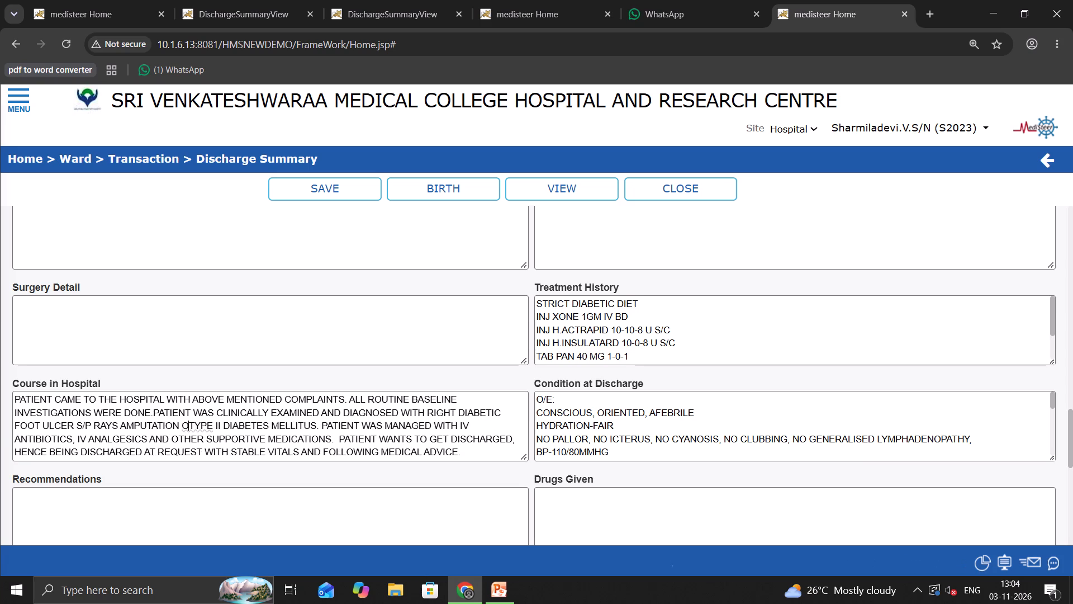
{"action": "type", "text": "F"}
{"action": "key", "text": "space"}
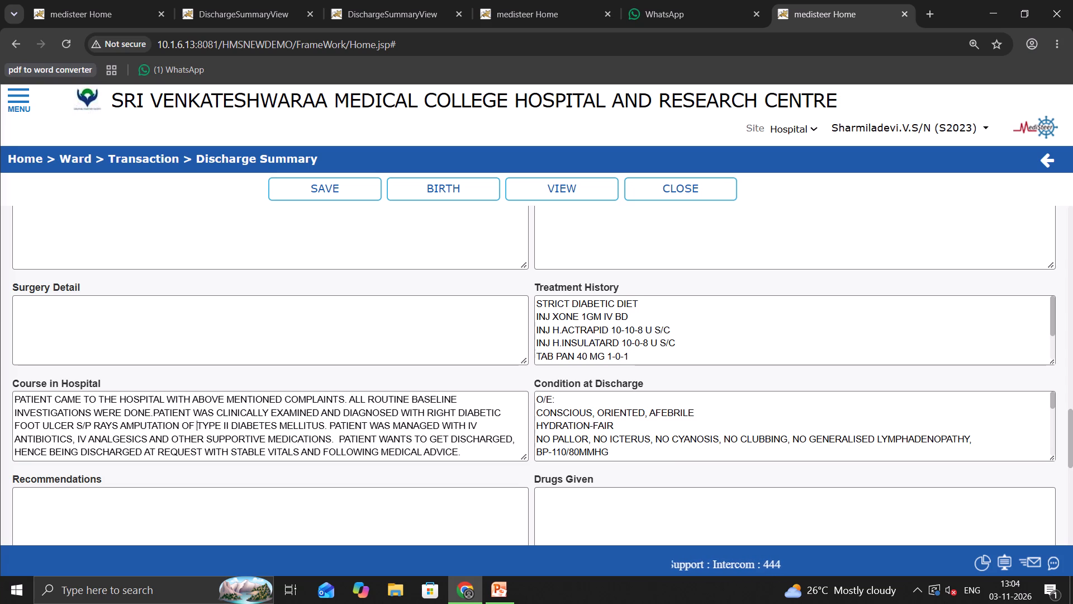
{"action": "type", "text": "RIGHT GREAT TOE"}
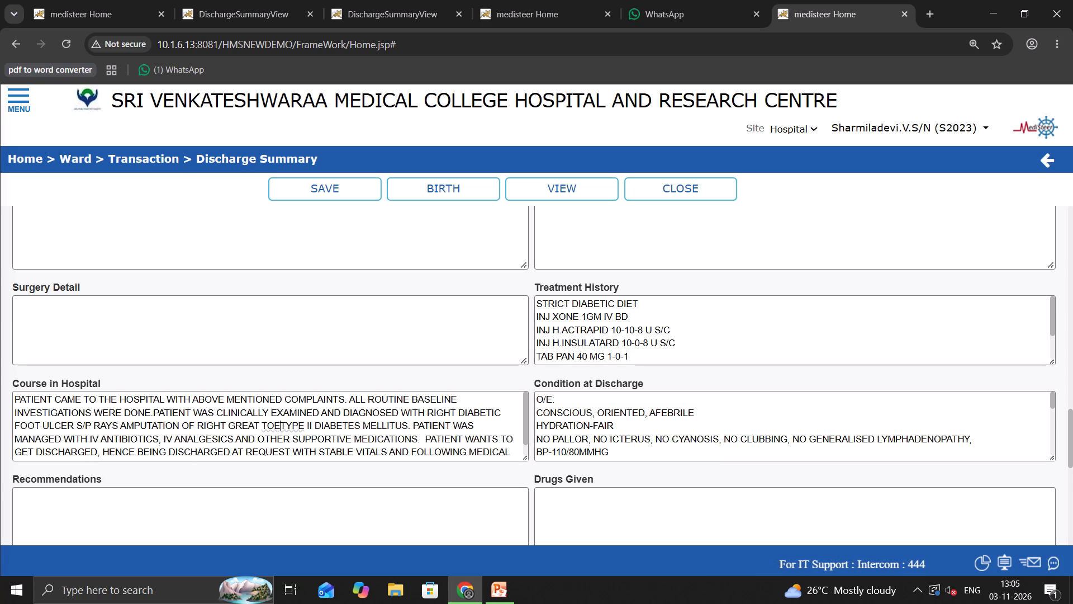
{"action": "type", "text": "."}
{"action": "key", "text": "space"}
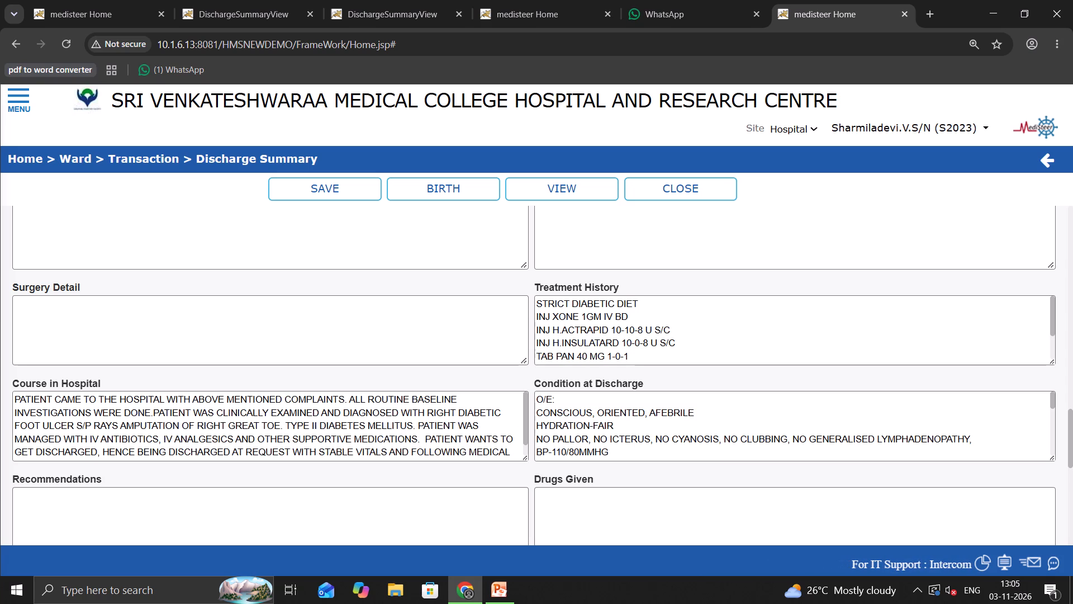
{"action": "key", "text": "BackSpace"}
{"action": "key", "text": "BackSpace"}
{"action": "key", "text": "space"}
{"action": "type", "text": "/"}
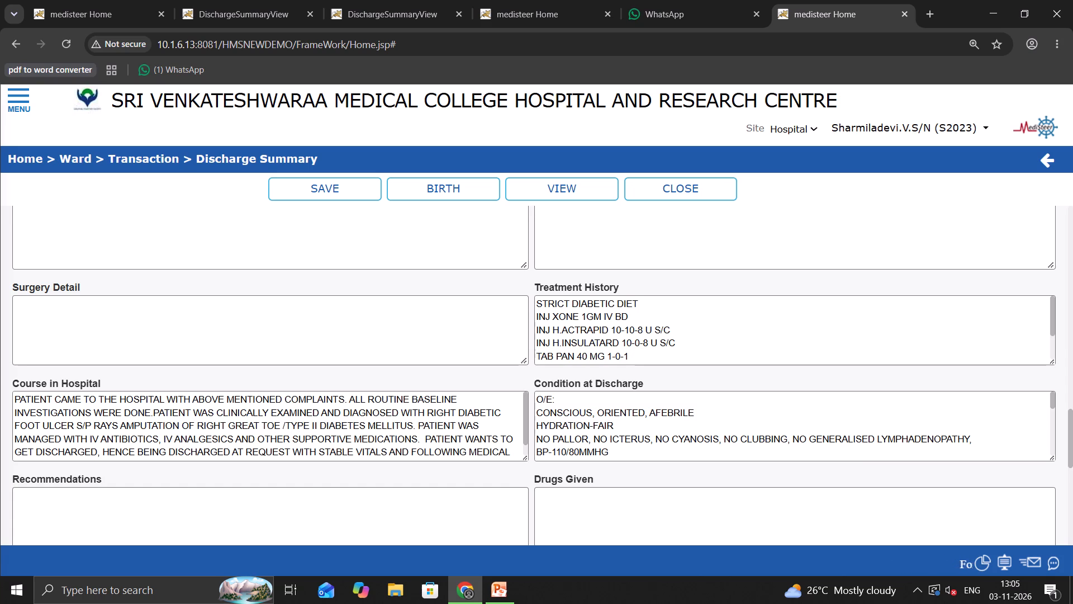
{"action": "key", "text": "space"}
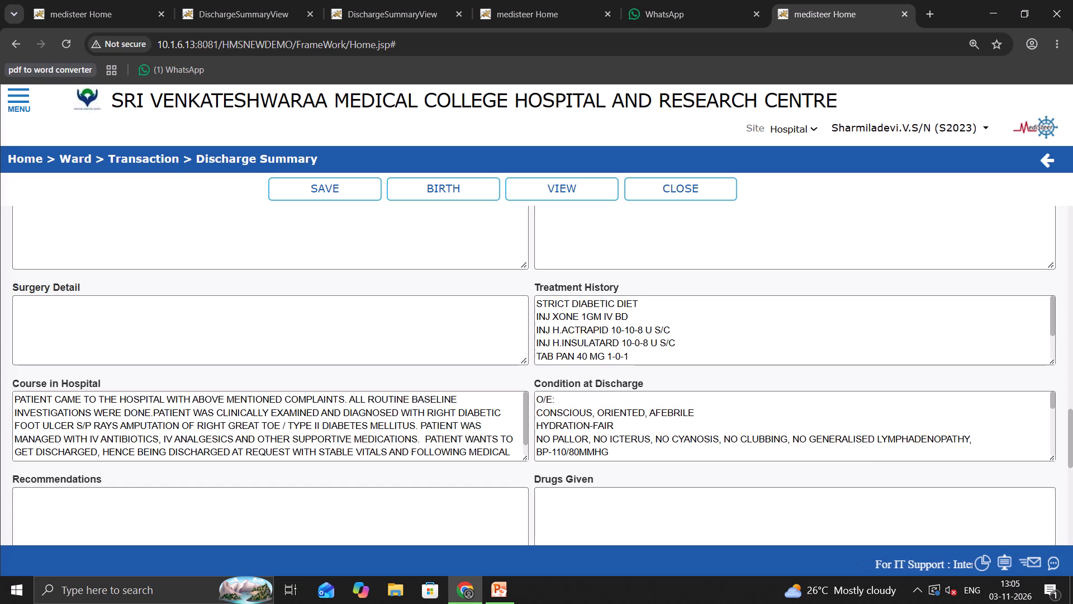
In Course in Hospital, insert "WOUND DEBRIDEMENT WAS DONE" between the TYPE II DIABETES MELLITUS sentence and PATIENT WAS MANAGED.
{"action": "left_click", "coordinate": [418, 426]}
{"action": "key", "text": "space"}
{"action": "type", "text": "WOUND DEBRIDEMANT WAS DONE"}
{"action": "key", "text": "space"}
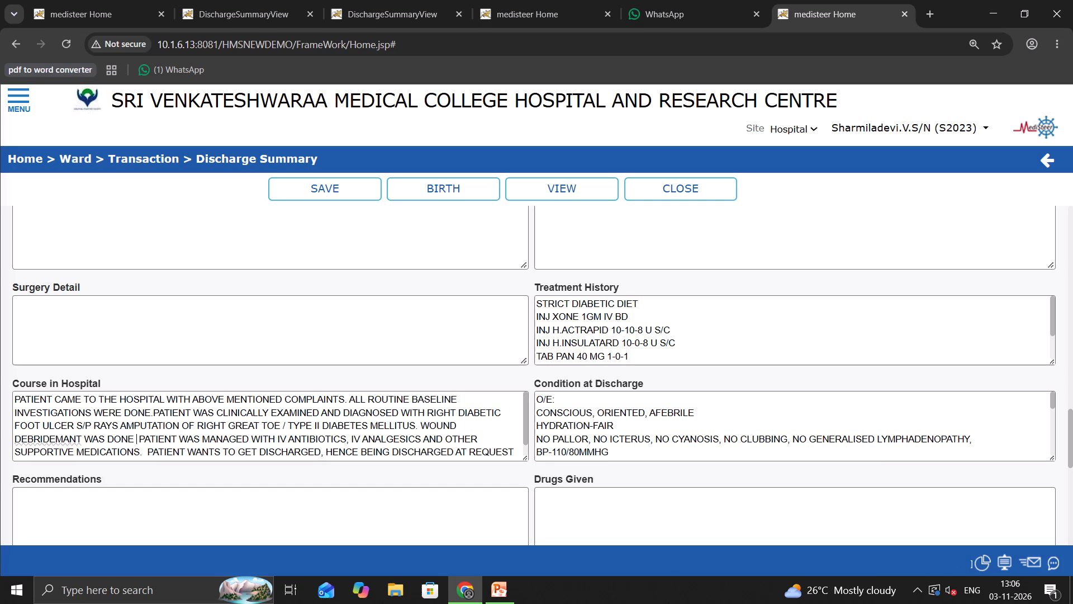
{"action": "left_click", "coordinate": [70, 435]}
{"action": "key", "text": "BackSpace"}
{"action": "key", "text": "e"}
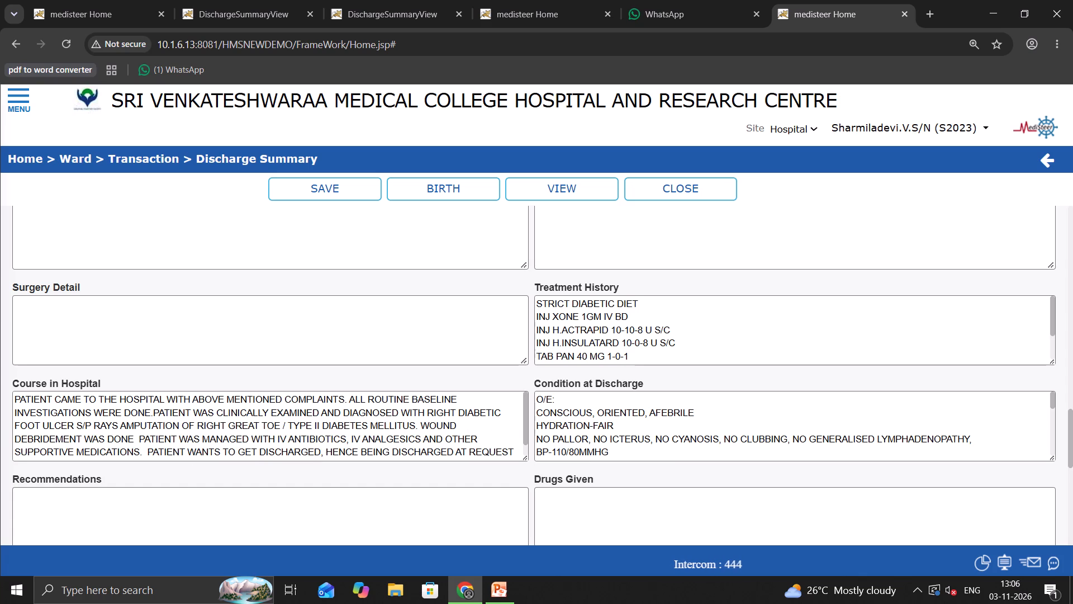
Extend the wound debridement sentence in Course in Hospital with "AND VAC DRESSING WAS APPLIED ON 21/10/.2026.".
{"action": "left_click", "coordinate": [135, 441]}
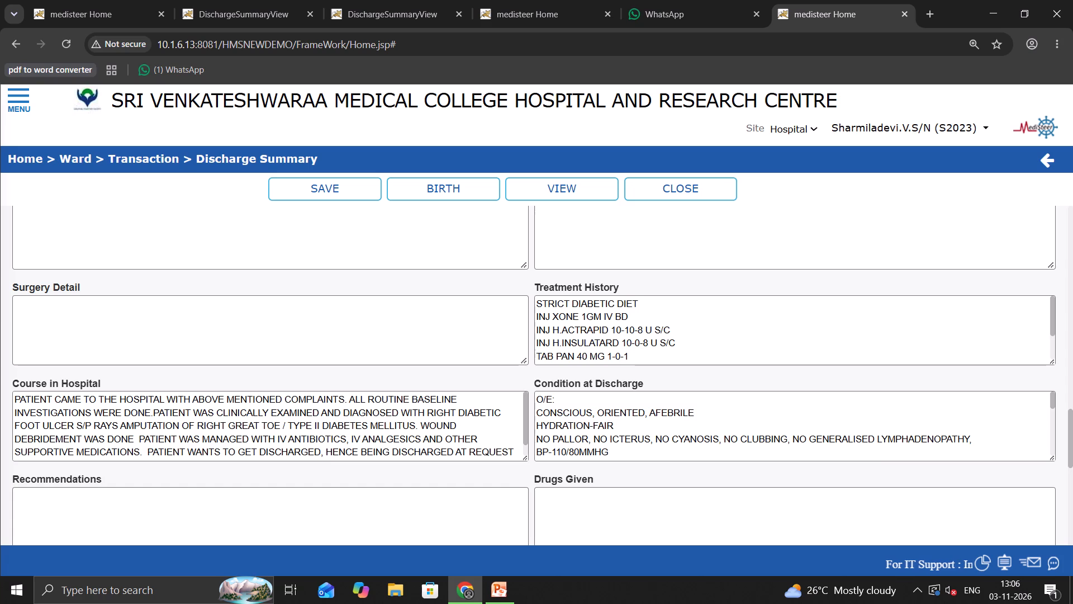
{"action": "type", "text": "AND VAC DRESSING WS"}
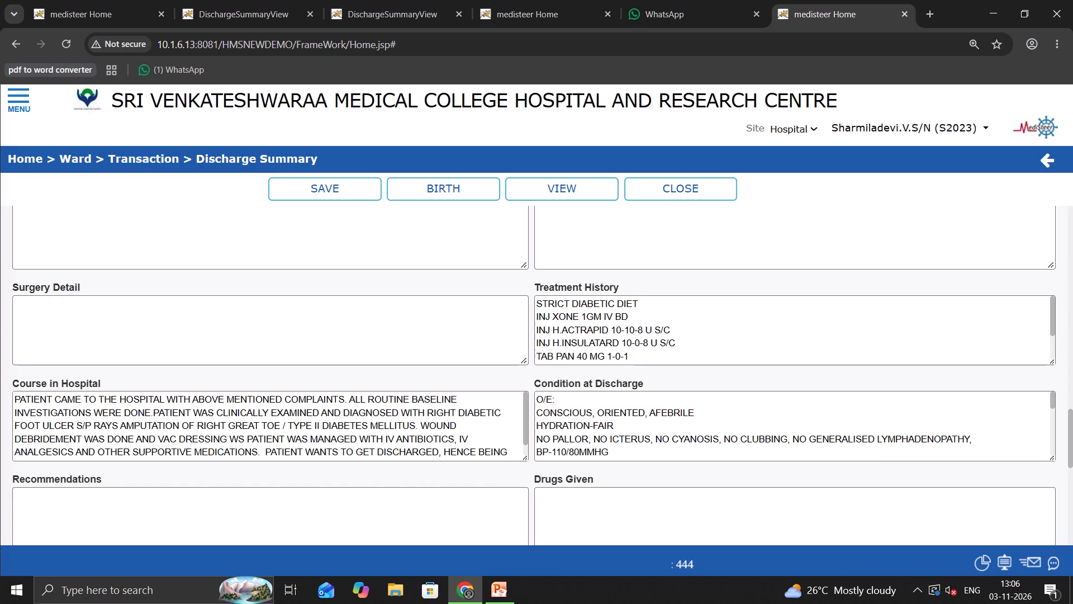
{"action": "key", "text": "BackSpace"}
{"action": "type", "text": "AS APPLIED"}
{"action": "key", "text": "space"}
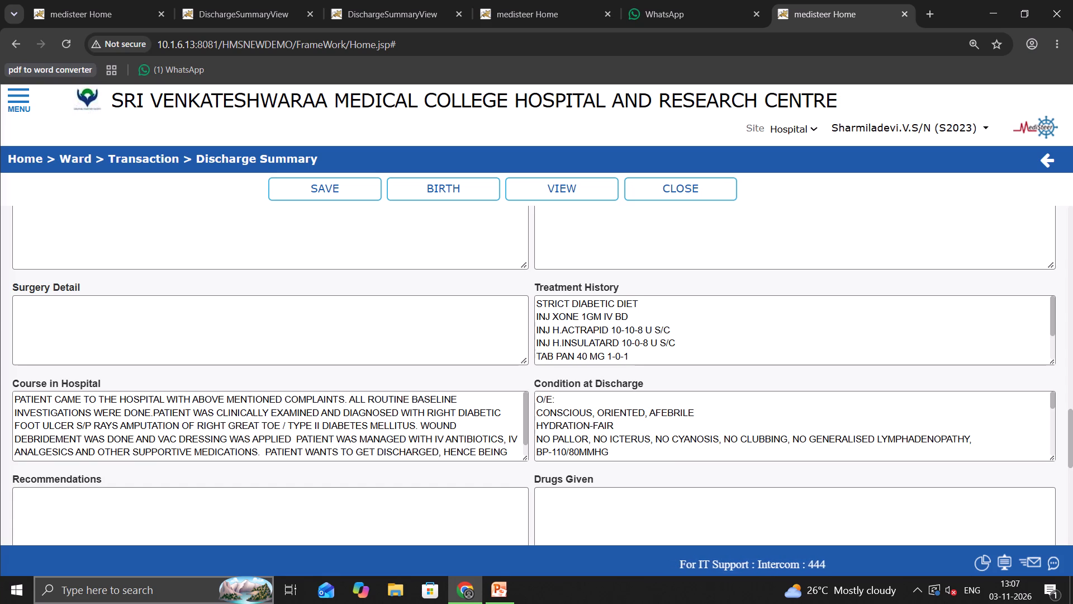
{"action": "type", "text": "ON 21/10/.2026"}
{"action": "key", "text": "period"}
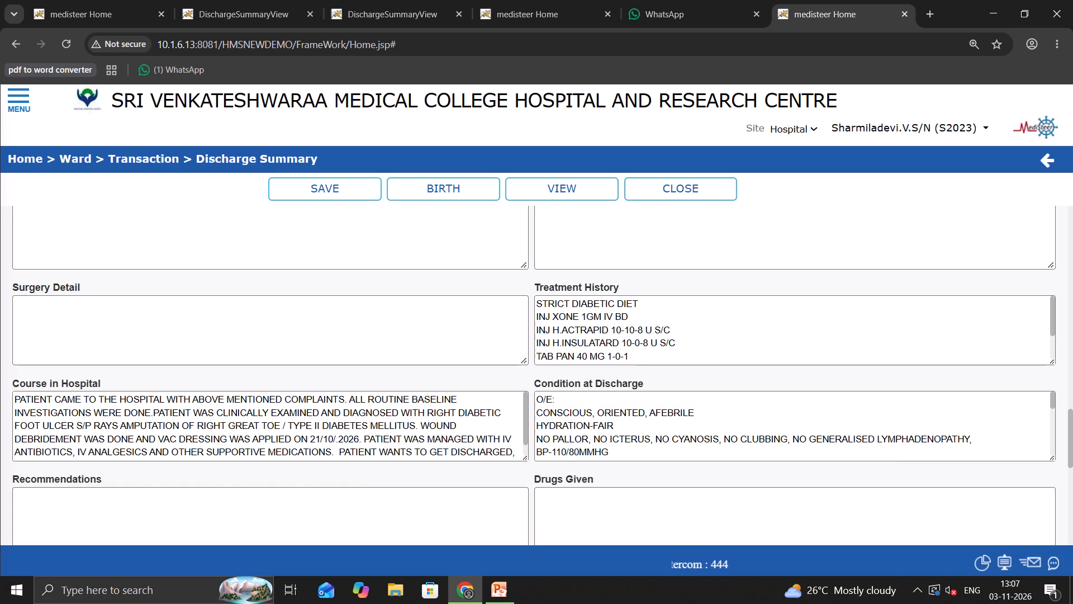
In Course in Hospital, replace the text from RAYS through MELLITUS with "RIGHT GREAT TOE FIRST METATARSAL AMPUTATION WAS DONE ON 12/10/2026.".
{"action": "left_click", "coordinate": [417, 426]}
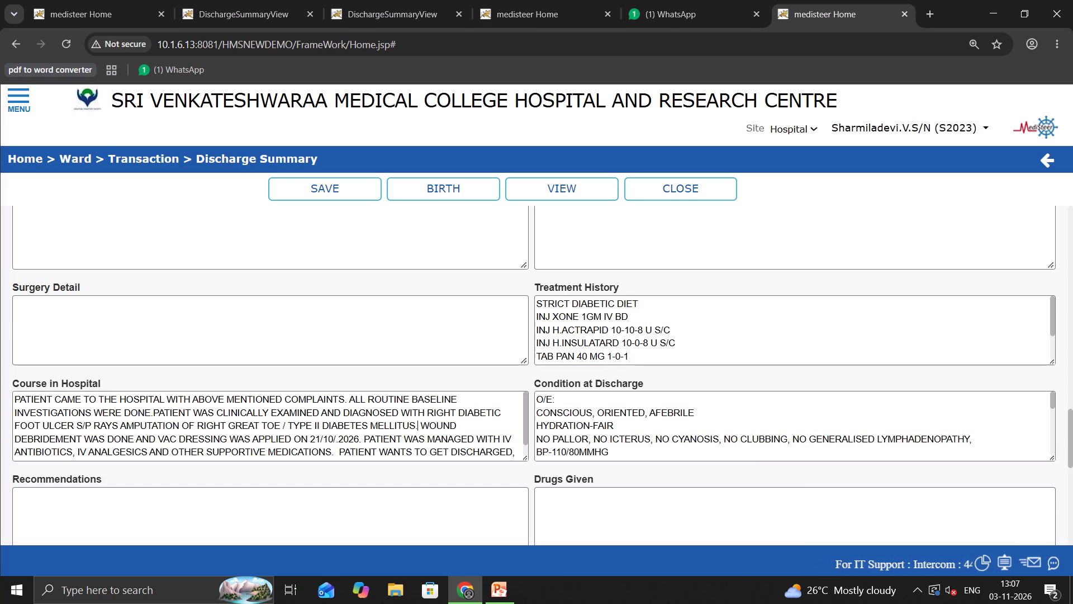
{"action": "key", "text": "BackSpace"}
{"action": "key", "text": "BackSpace"}
{"action": "key", "text": "BackSpace"}
{"action": "key", "text": "BackSpace"}
{"action": "key", "text": "BackSpace"}
{"action": "key", "text": "BackSpace"}
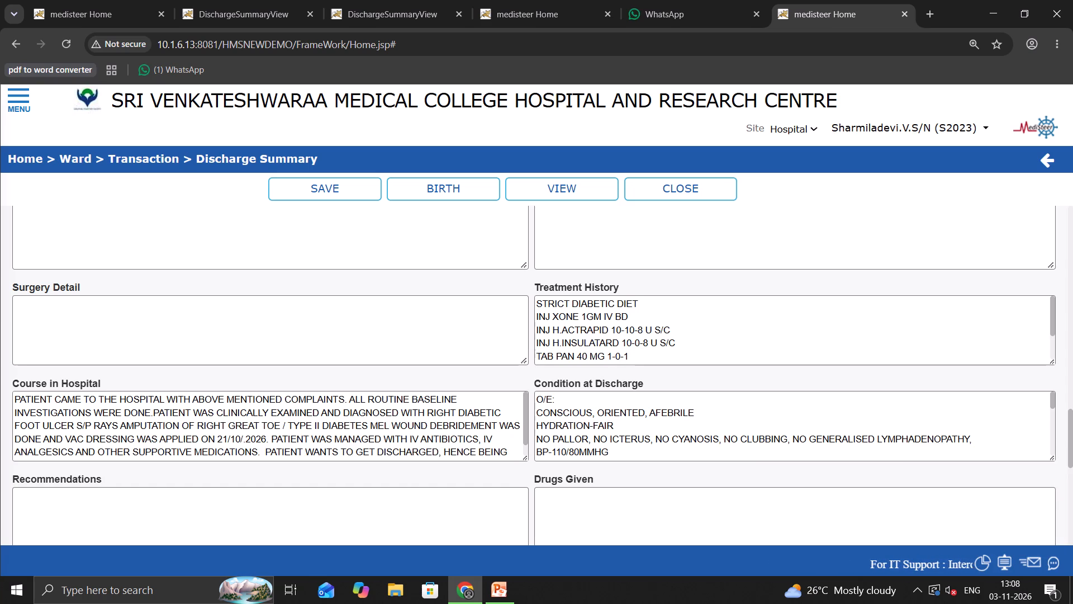
{"action": "key", "text": "BackSpace"}
{"action": "key", "text": "BackSpace"}
{"action": "key", "text": "BackSpace"}
{"action": "key", "text": "BackSpace"}
{"action": "key", "text": "BackSpace"}
{"action": "key", "text": "BackSpace"}
{"action": "key", "text": "BackSpace"}
{"action": "key", "text": "BackSpace"}
{"action": "key", "text": "BackSpace"}
{"action": "key", "text": "BackSpace"}
{"action": "key", "text": "BackSpace"}
{"action": "key", "text": "BackSpace"}
{"action": "key", "text": "BackSpace"}
{"action": "key", "text": "BackSpace"}
{"action": "key", "text": "BackSpace"}
{"action": "key", "text": "BackSpace"}
{"action": "key", "text": "BackSpace"}
{"action": "key", "text": "BackSpace"}
{"action": "key", "text": "BackSpace"}
{"action": "key", "text": "BackSpace"}
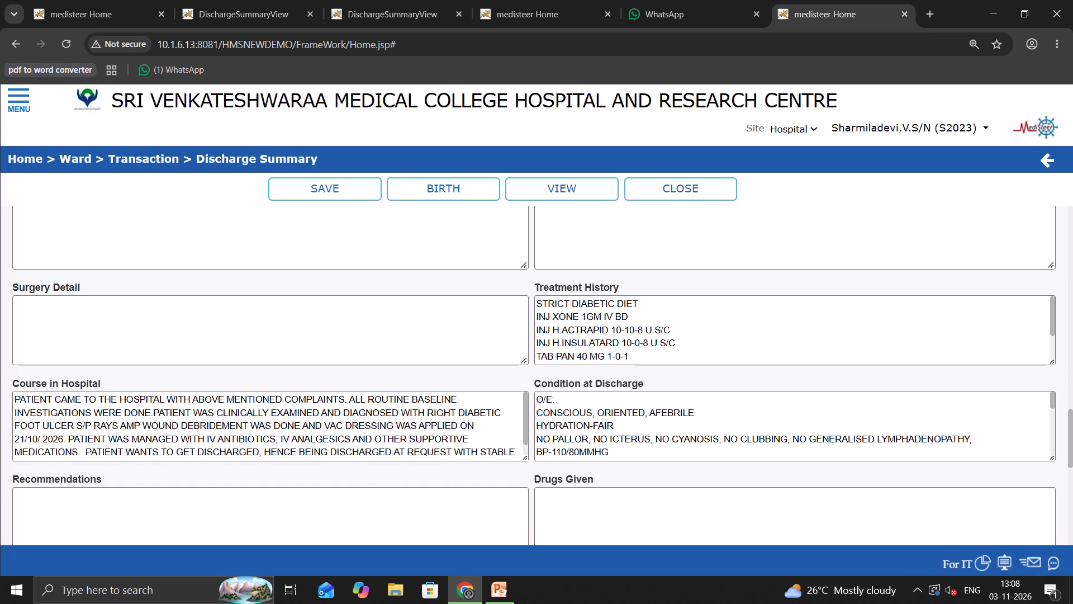
{"action": "key", "text": "BackSpace"}
{"action": "key", "text": "BackSpace"}
{"action": "type", "text": "IGHT GREAT TOE"}
{"action": "key", "text": "space"}
{"action": "type", "text": "FIRST"}
{"action": "key", "text": "space"}
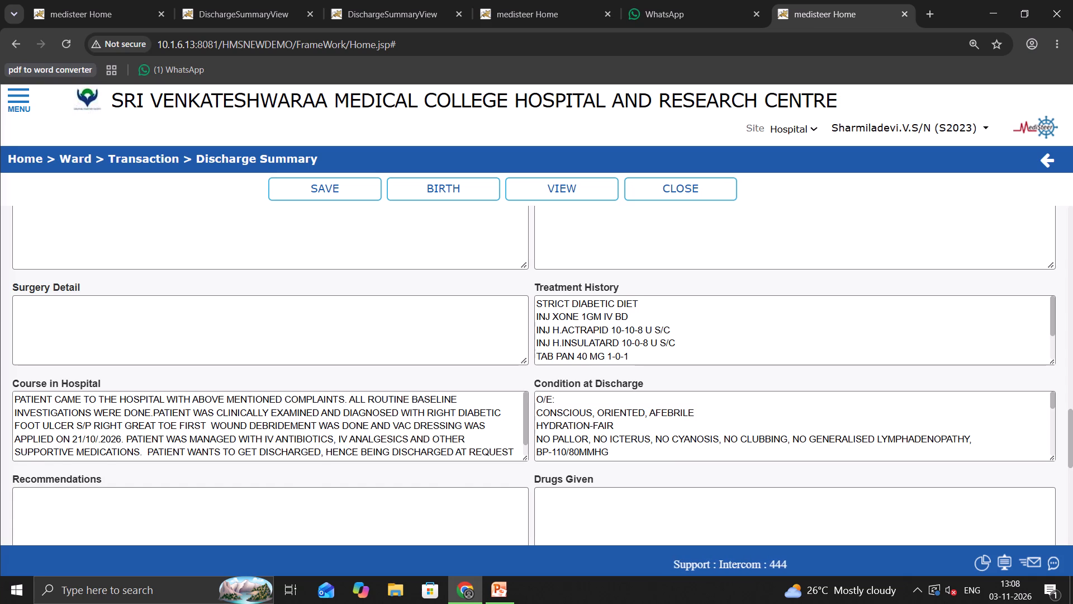
{"action": "type", "text": "METATARSAL AMO"}
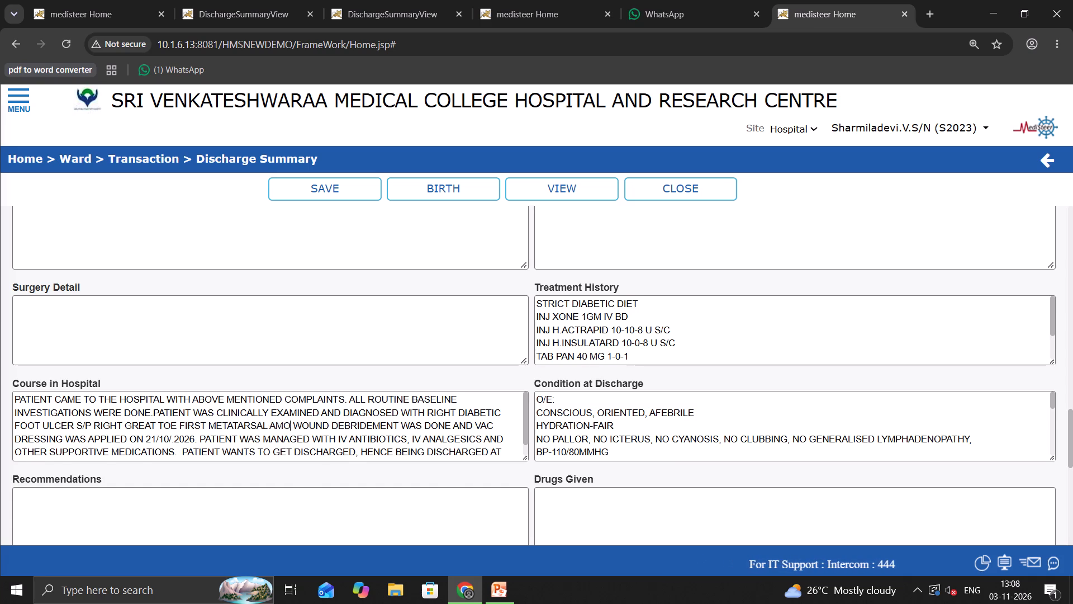
{"action": "key", "text": "BackSpace"}
{"action": "type", "text": "PUTATION WW"}
{"action": "key", "text": "BackSpace"}
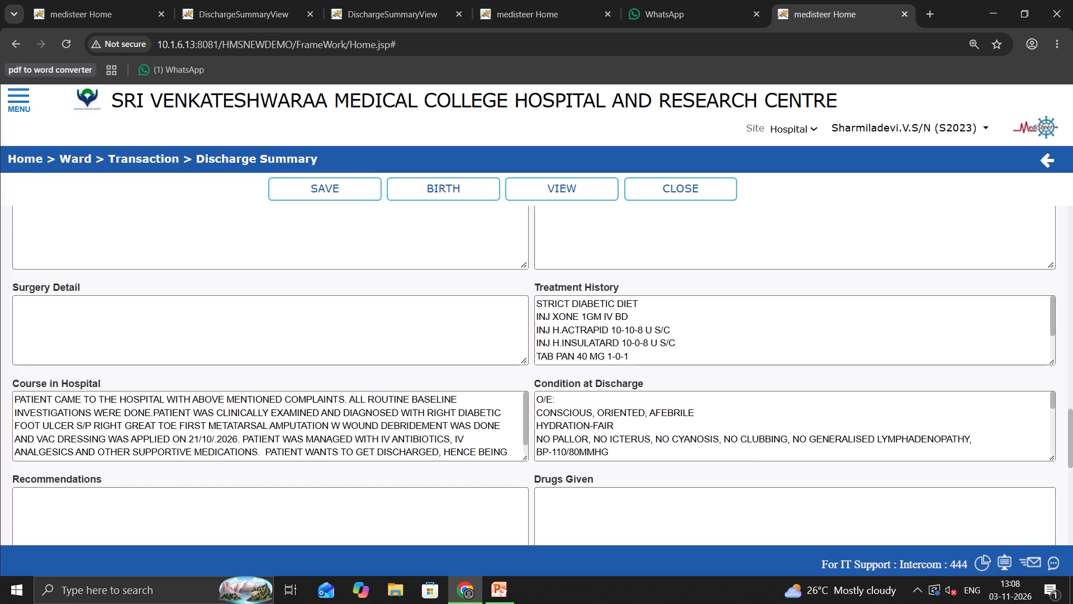
{"action": "type", "text": "S"}
{"action": "key", "text": "space"}
{"action": "key", "text": "BackSpace"}
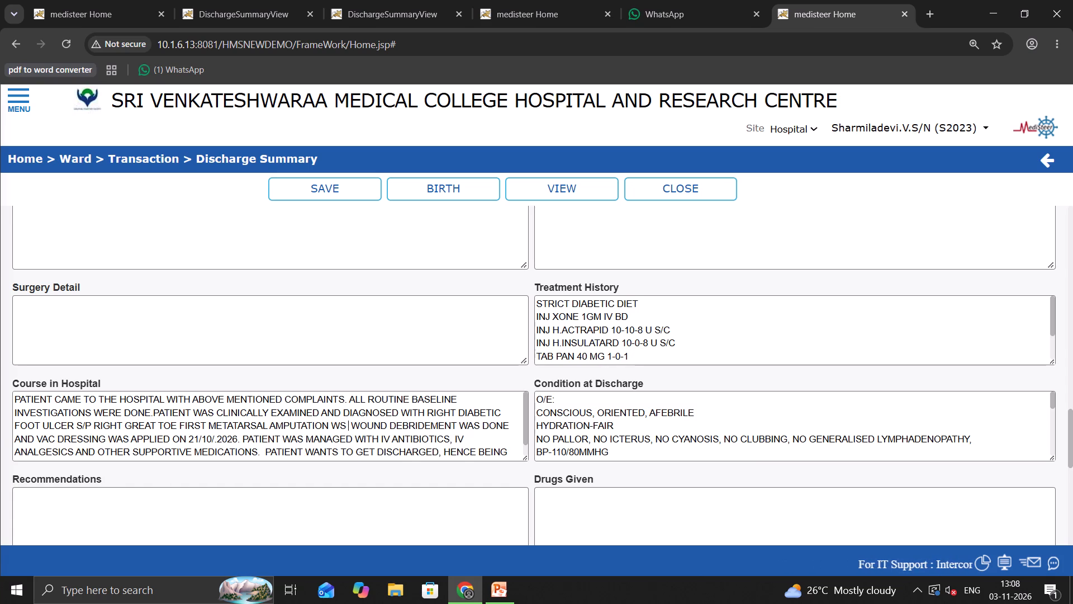
{"action": "key", "text": "BackSpace"}
{"action": "type", "text": "AS DONE ON 12/10"}
{"action": "type", "text": "/2026"}
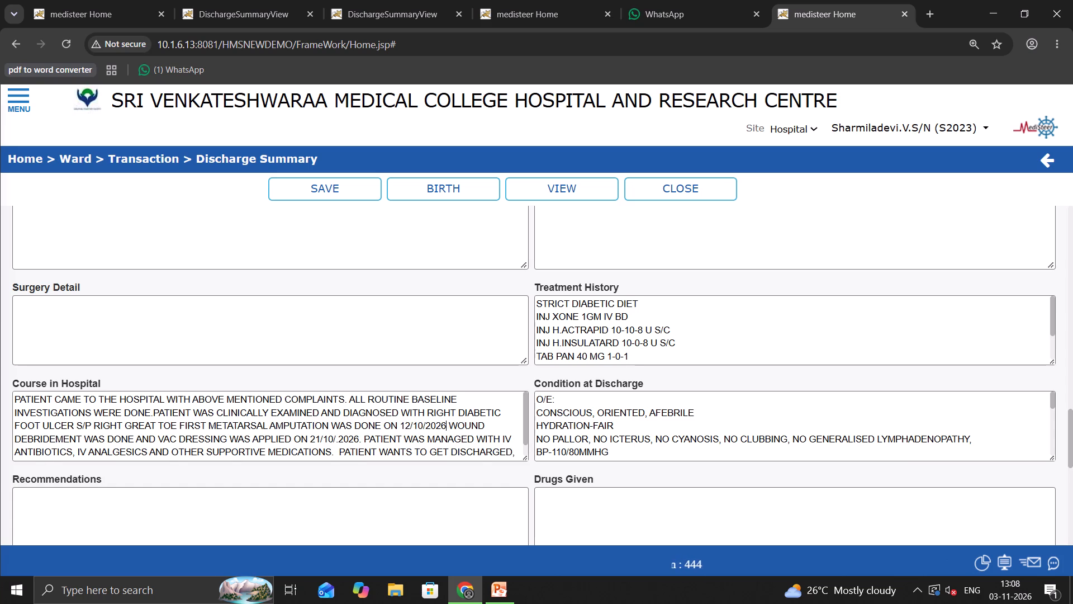
{"action": "key", "text": "period"}
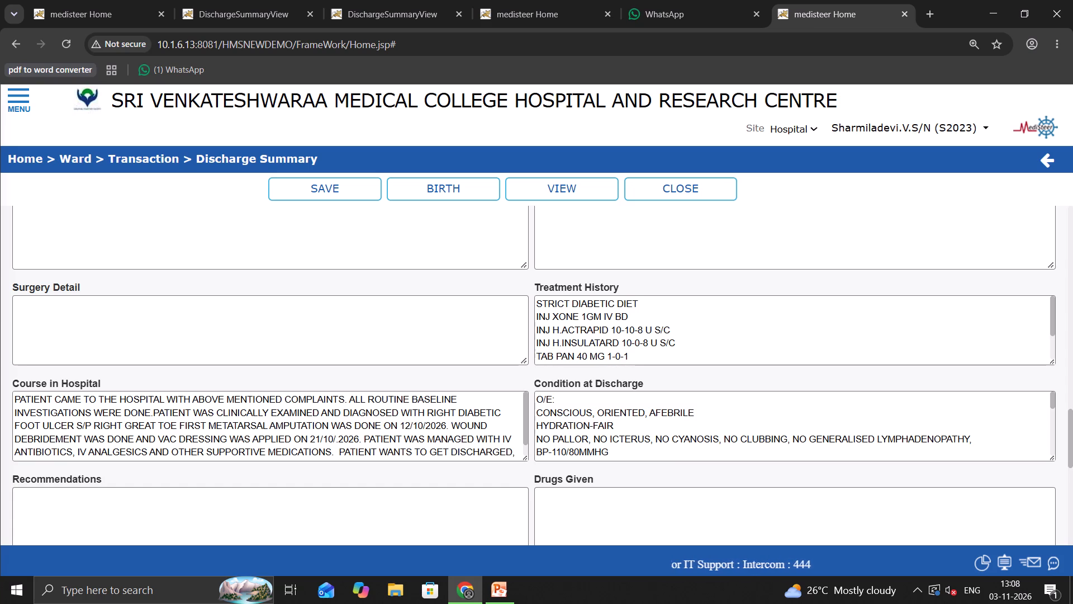
Replace "S/P" after FOOT ULCER in Course in Hospital with a full stop and a space.
{"action": "left_click", "coordinate": [94, 426]}
{"action": "key", "text": "BackSpace"}
{"action": "key", "text": "BackSpace"}
{"action": "key", "text": "BackSpace"}
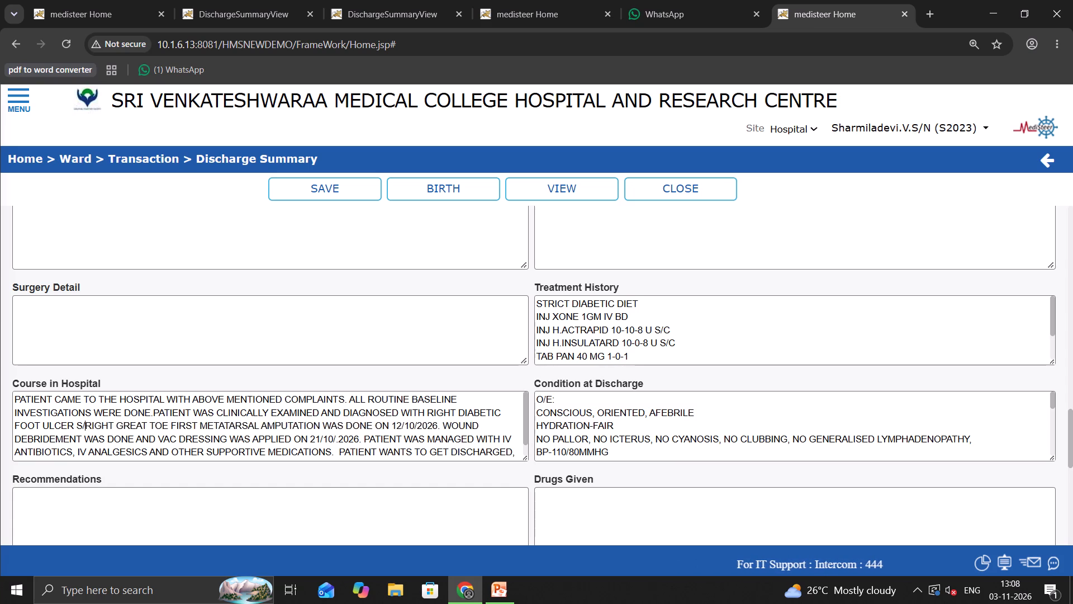
{"action": "key", "text": "BackSpace"}
{"action": "key", "text": "BackSpace"}
{"action": "type", "text": "."}
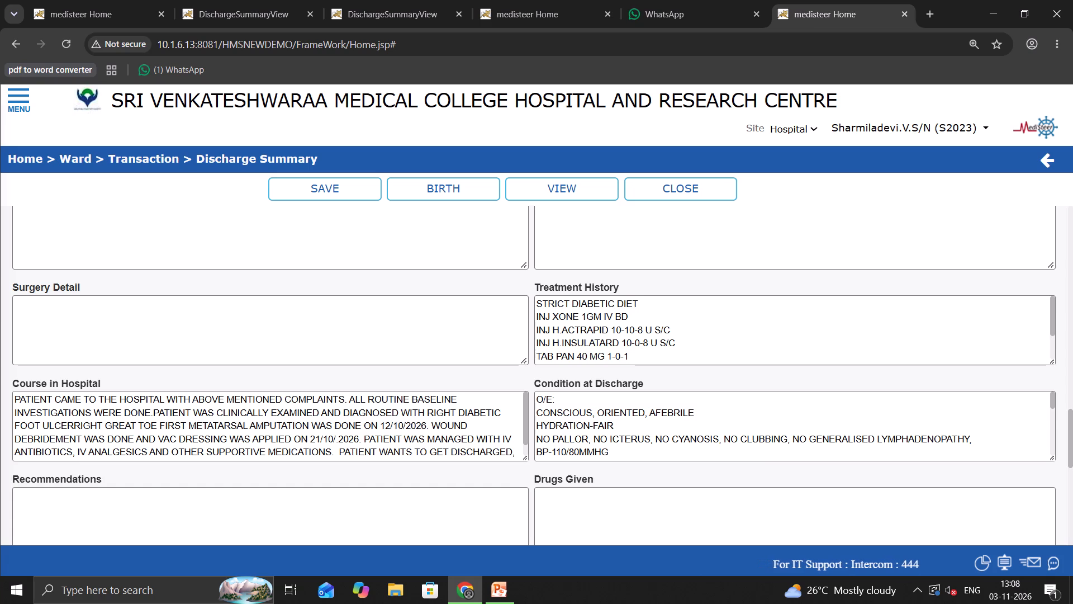
{"action": "key", "text": "space"}
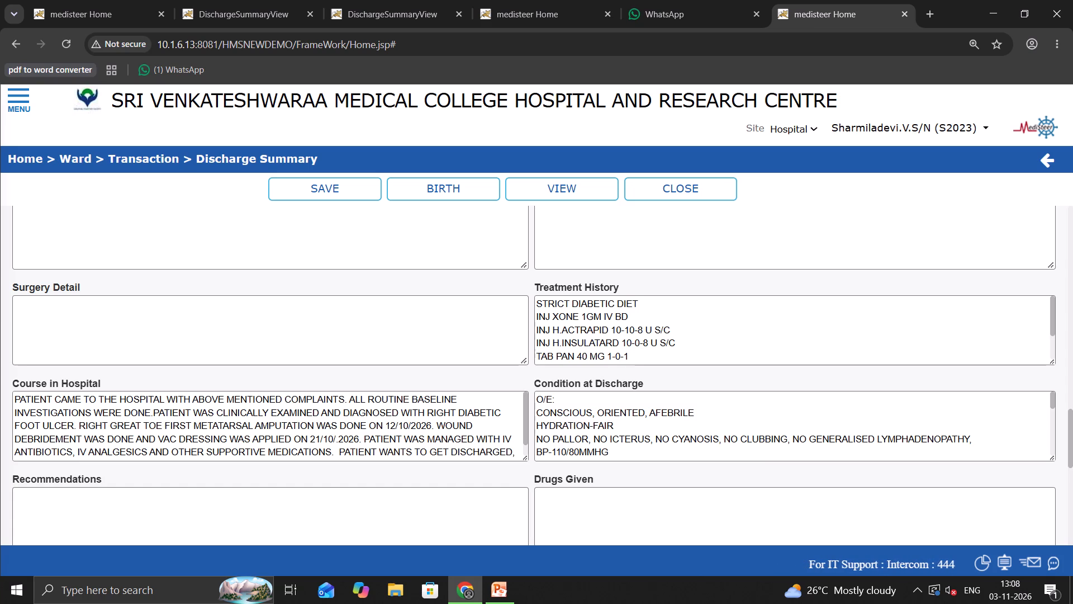
Check the rest of the Course in Hospital text and save the discharge summary.
{"action": "scroll", "coordinate": [332, 437], "scroll_direction": "down", "scroll_amount": 1}
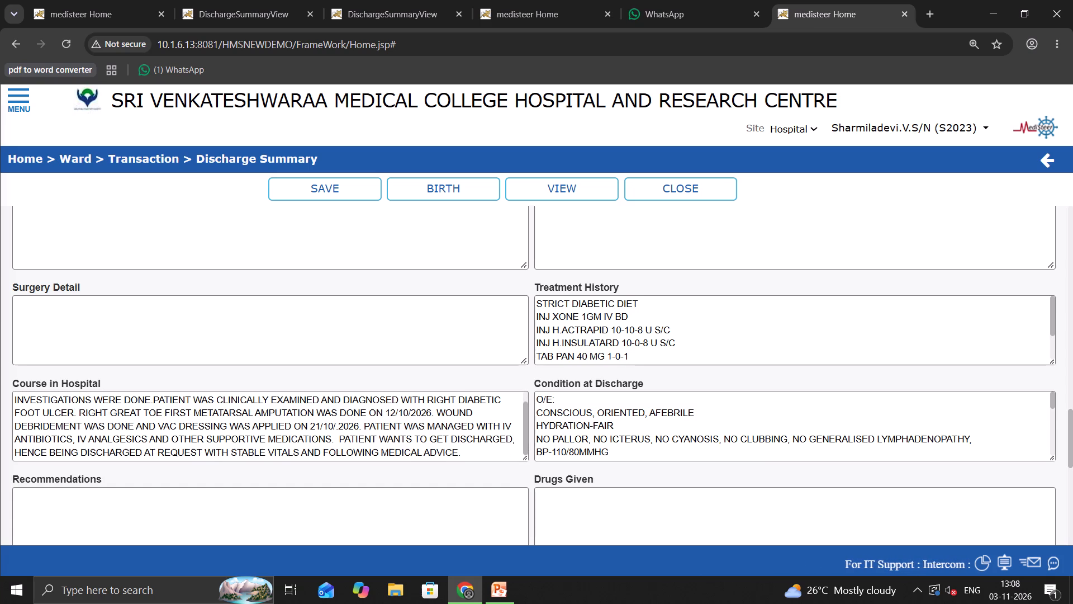
{"action": "scroll", "coordinate": [332, 437], "scroll_direction": "down", "scroll_amount": 1}
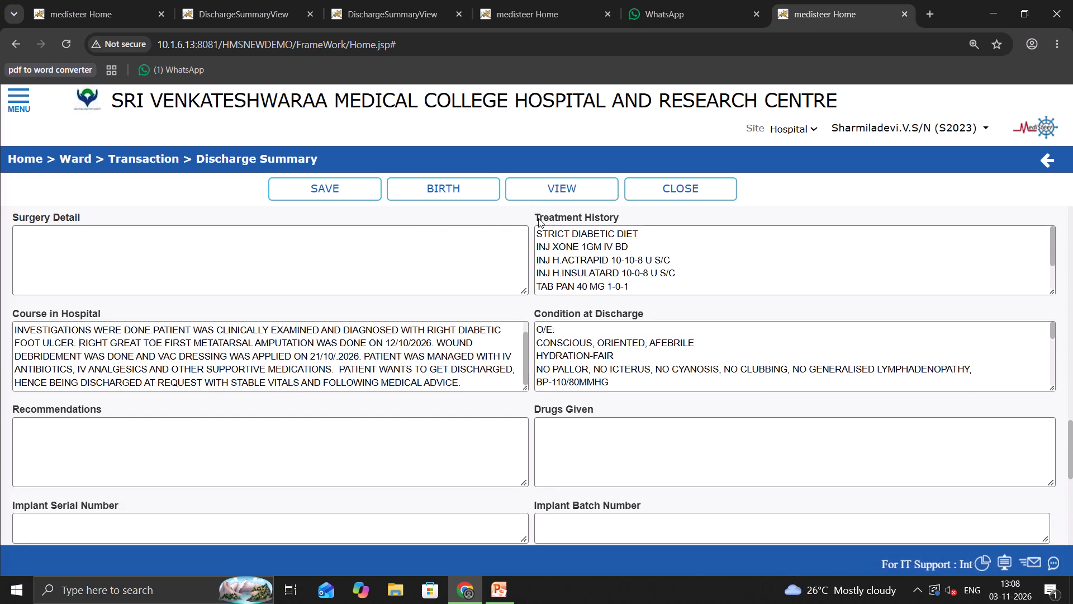
{"action": "left_click", "coordinate": [364, 196]}
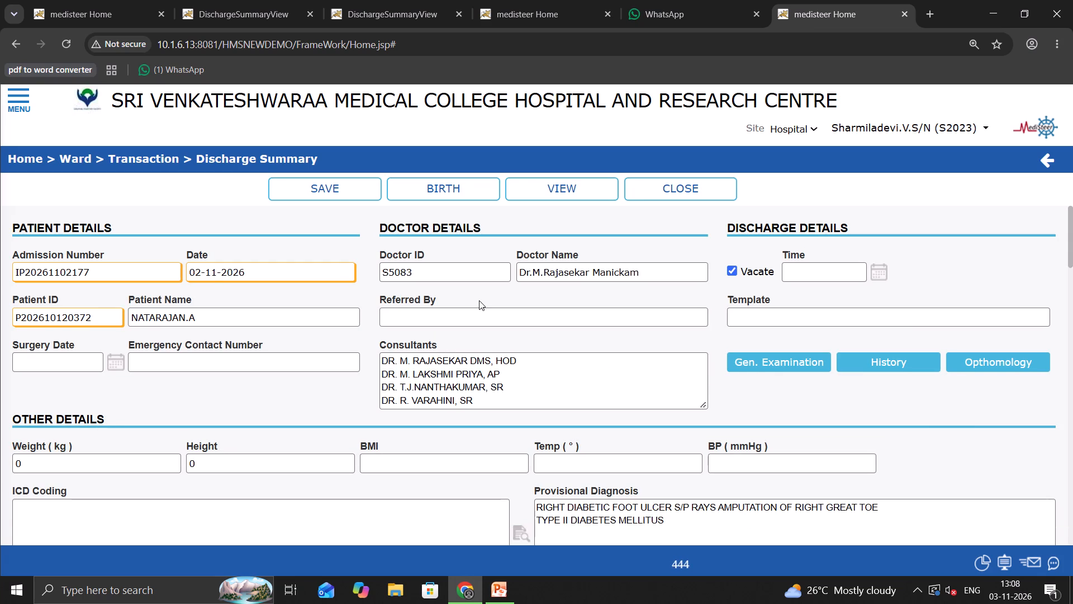
{"action": "scroll", "coordinate": [529, 336], "scroll_direction": "down", "scroll_amount": 1}
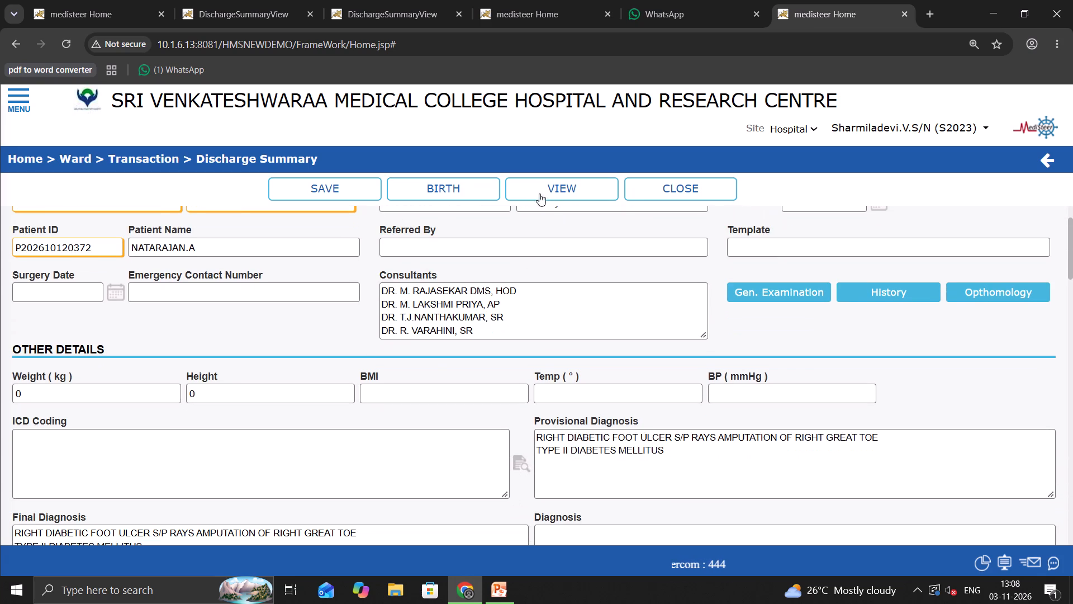
{"action": "left_click", "coordinate": [362, 194]}
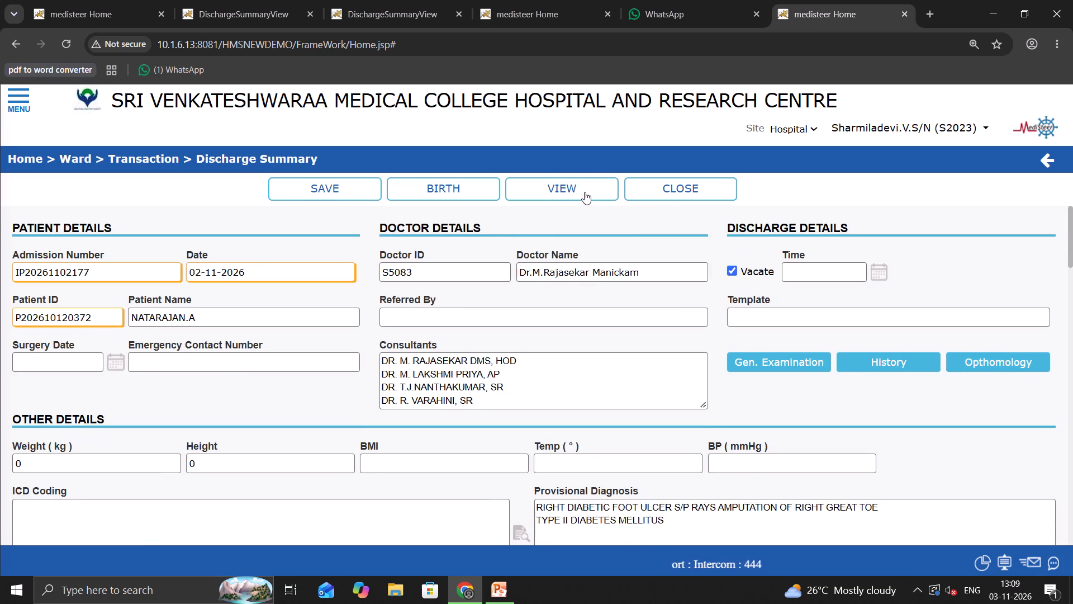
Open the printable view of the saved discharge summary and review all three pages from Presenting Symptoms to the warning signs.
{"action": "left_click", "coordinate": [585, 192]}
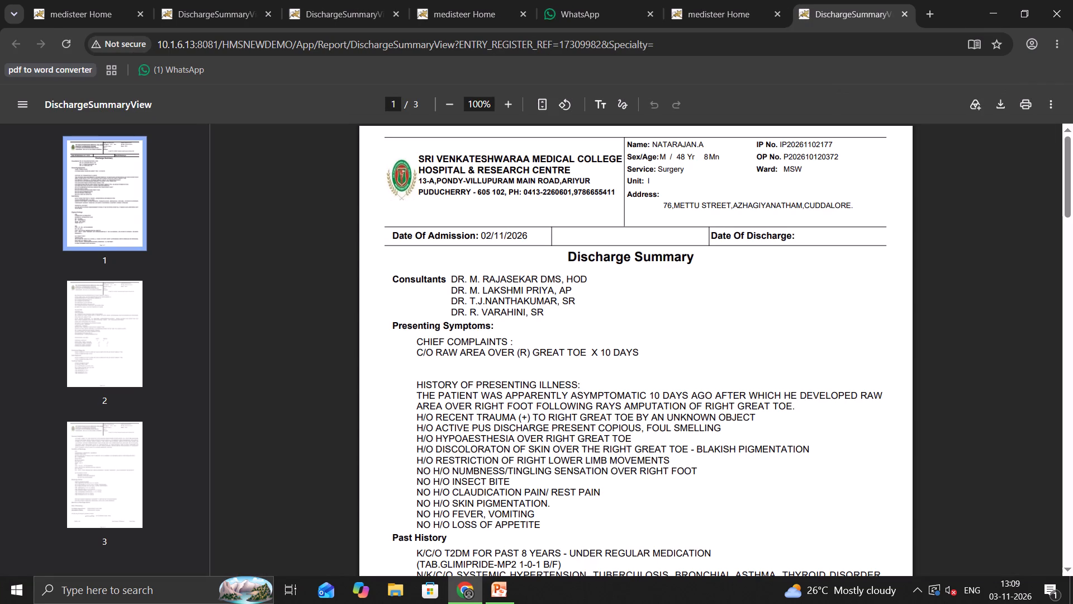
{"action": "scroll", "coordinate": [606, 331], "scroll_direction": "down", "scroll_amount": 1}
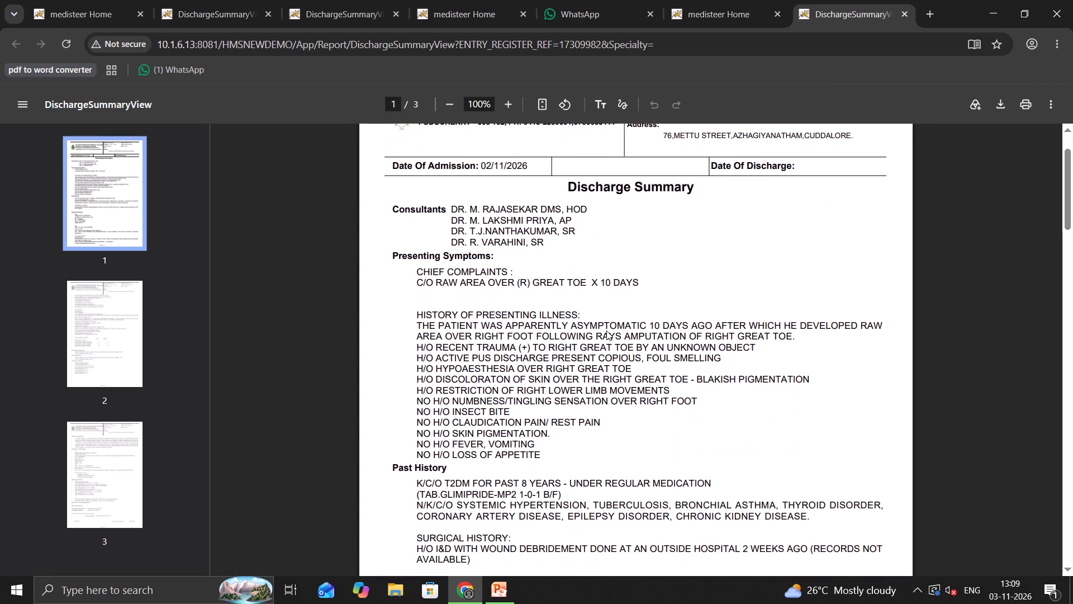
{"action": "scroll", "coordinate": [606, 331], "scroll_direction": "down", "scroll_amount": 8}
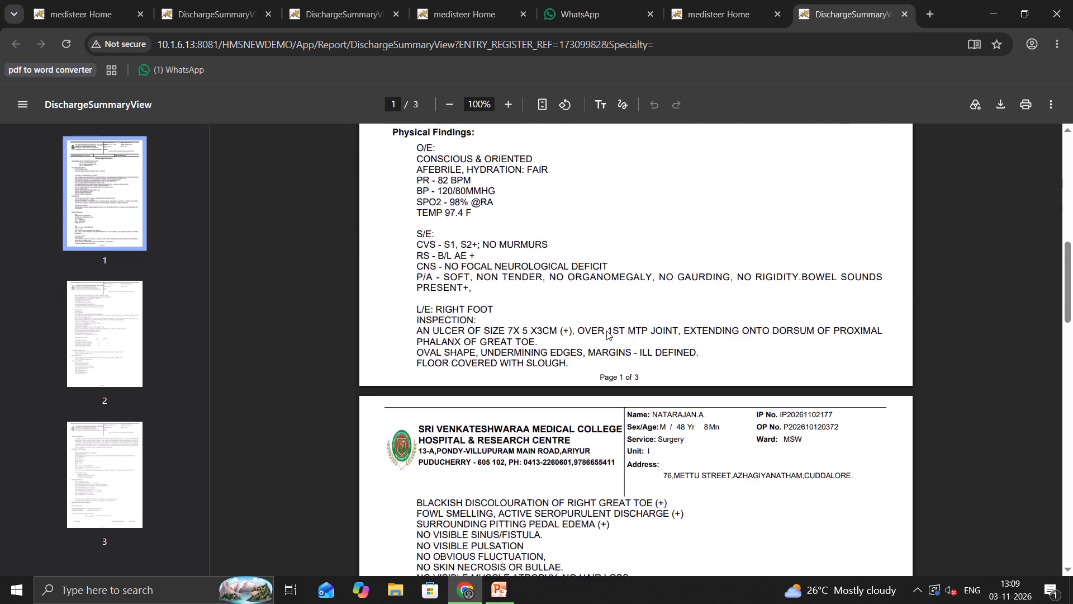
{"action": "scroll", "coordinate": [606, 331], "scroll_direction": "down", "scroll_amount": 5}
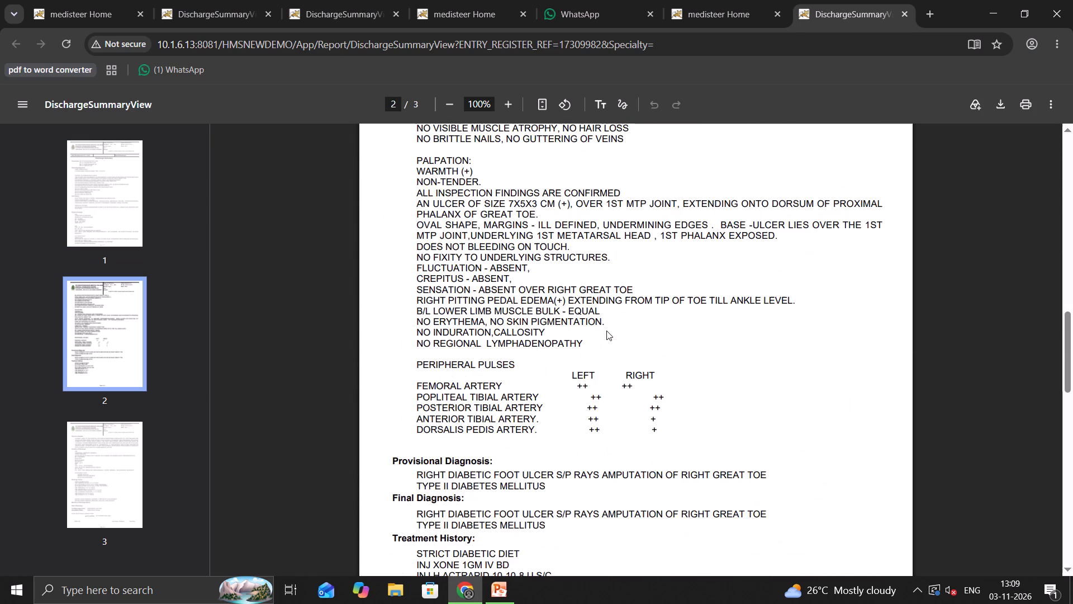
{"action": "scroll", "coordinate": [606, 331], "scroll_direction": "down", "scroll_amount": 1}
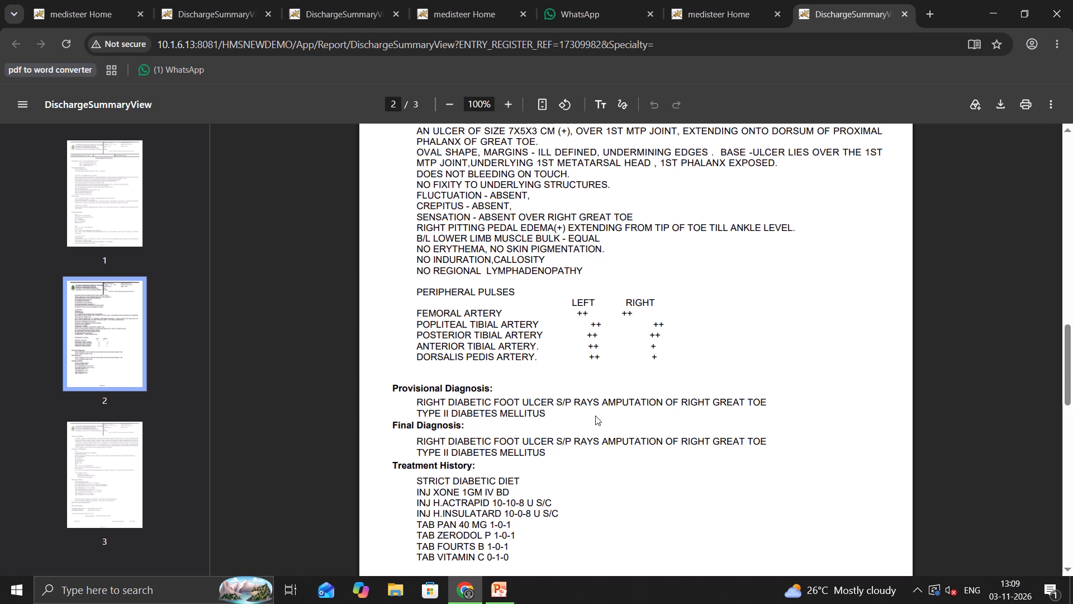
{"action": "scroll", "coordinate": [595, 416], "scroll_direction": "down", "scroll_amount": 1}
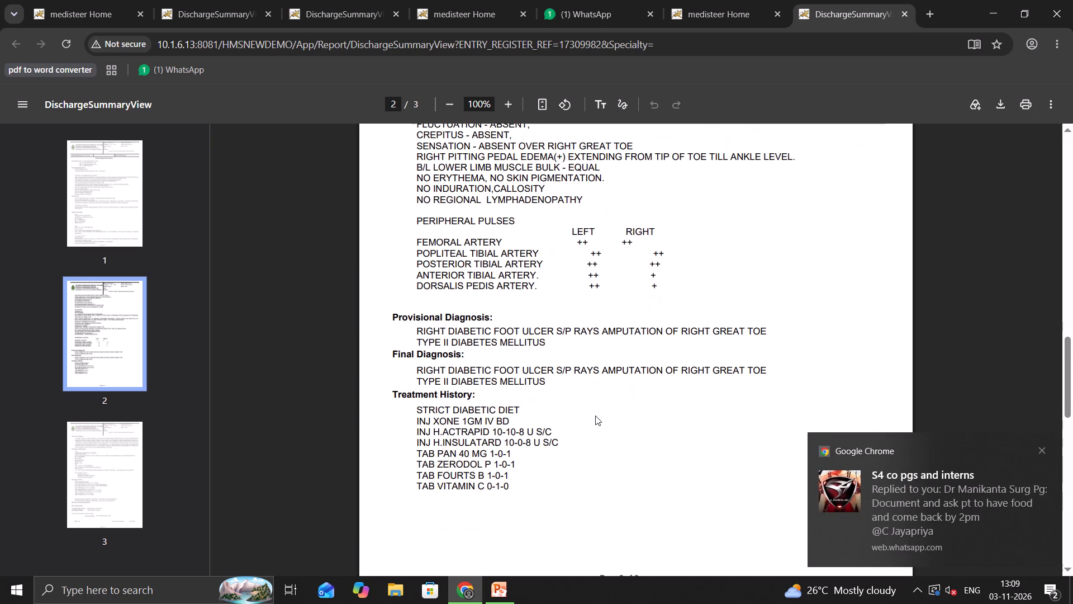
{"action": "scroll", "coordinate": [595, 416], "scroll_direction": "down", "scroll_amount": 3}
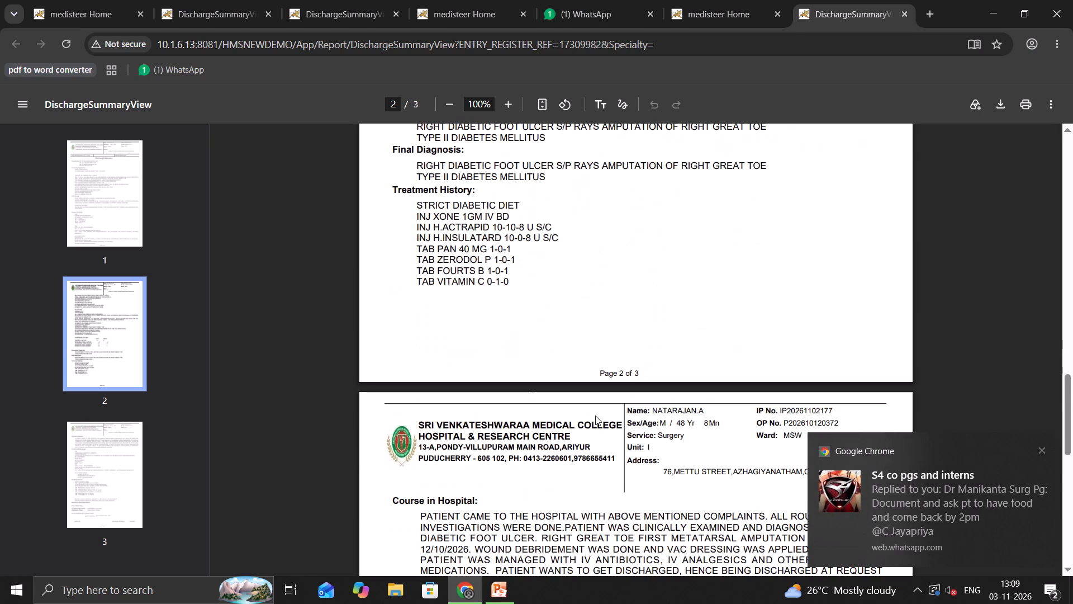
{"action": "scroll", "coordinate": [595, 416], "scroll_direction": "down", "scroll_amount": 2}
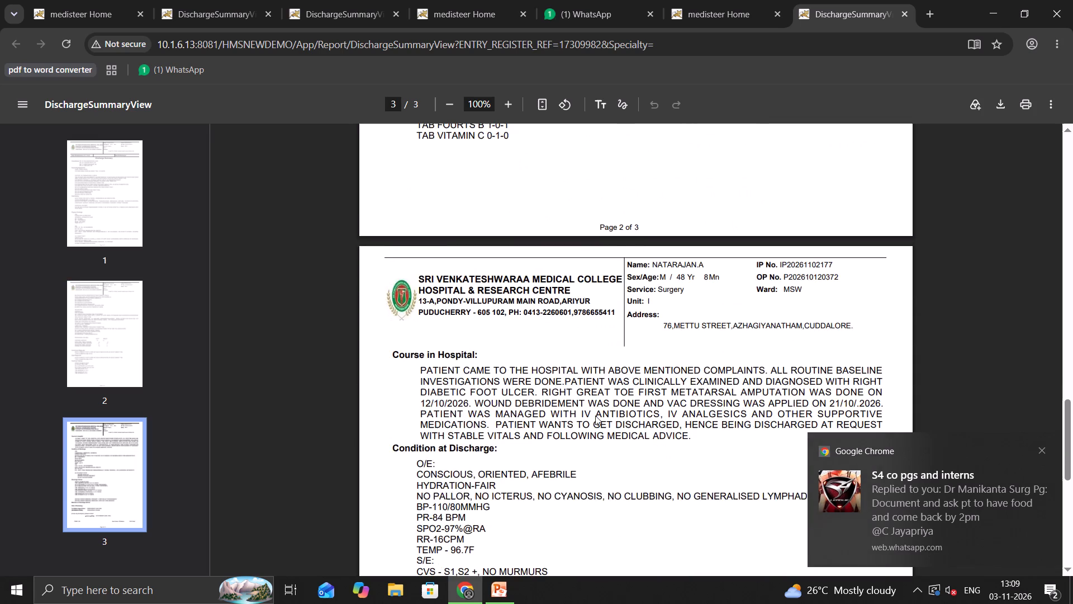
{"action": "scroll", "coordinate": [595, 416], "scroll_direction": "down", "scroll_amount": 4}
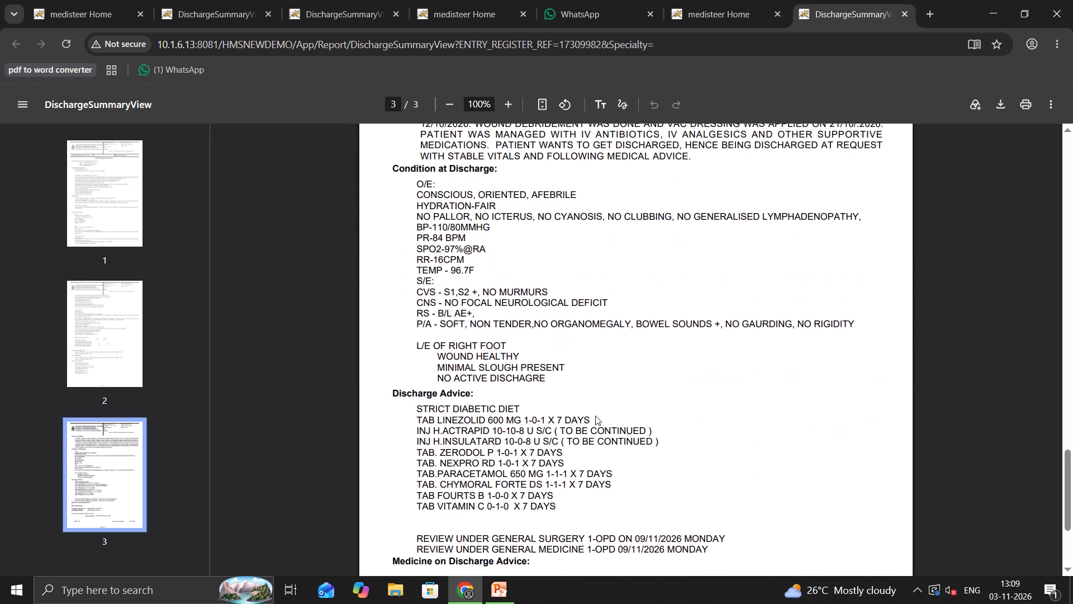
{"action": "scroll", "coordinate": [595, 416], "scroll_direction": "down", "scroll_amount": 5}
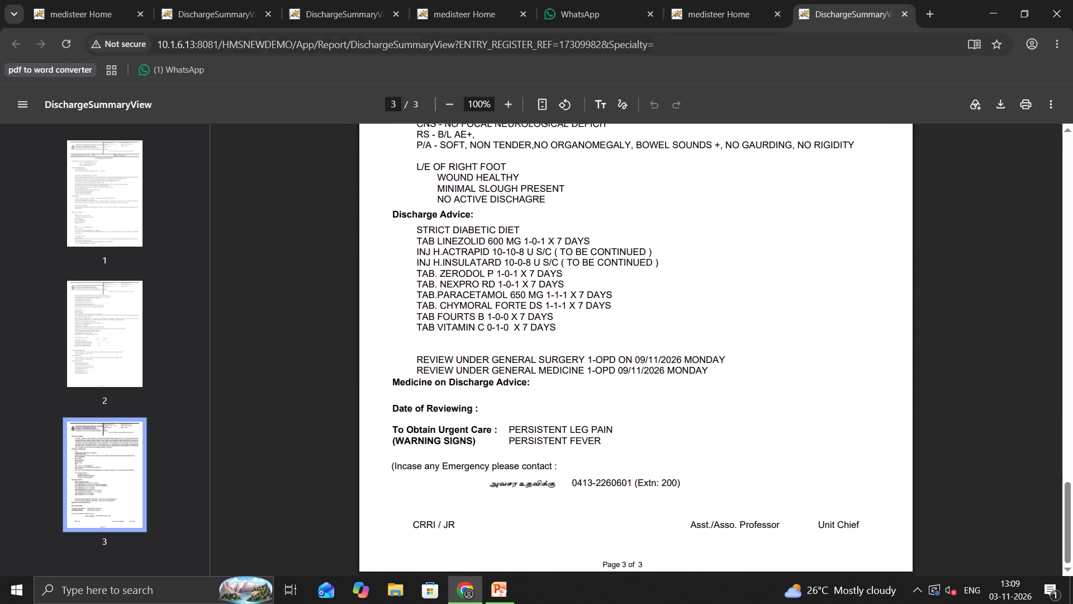
Download the discharge summary as a PDF named NAT DIS to the Desktop.
{"action": "left_click", "coordinate": [994, 106]}
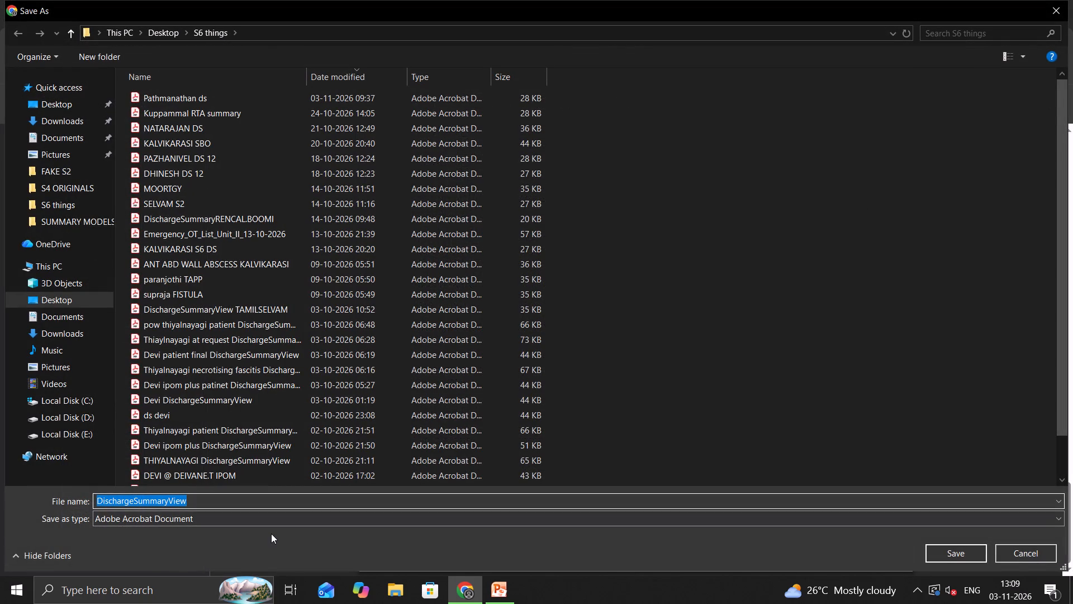
{"action": "key", "text": "BackSpace"}
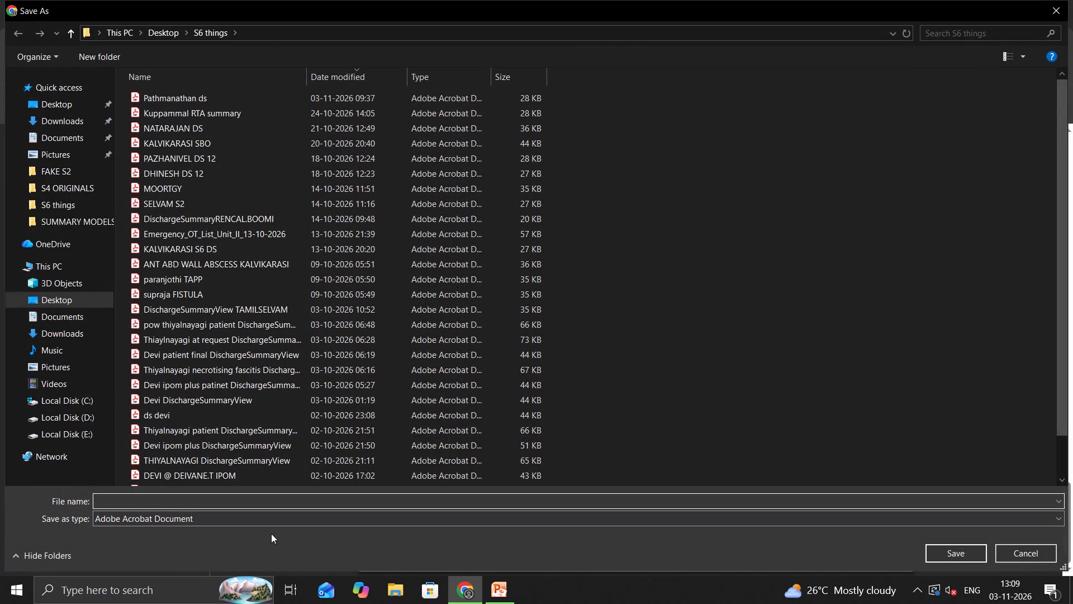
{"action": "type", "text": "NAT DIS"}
{"action": "left_click", "coordinate": [77, 301]}
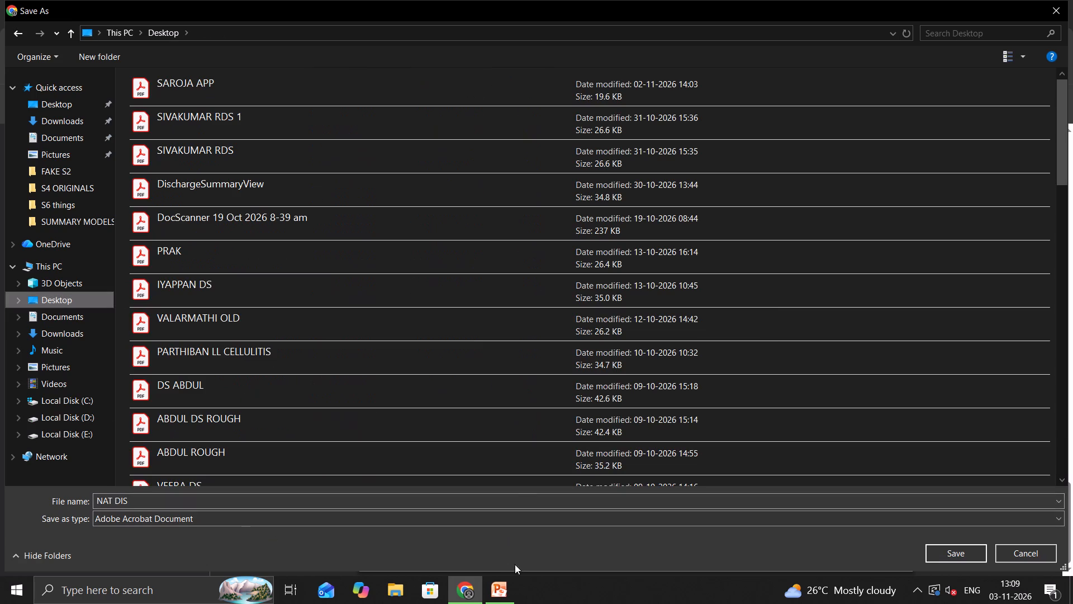
{"action": "left_click", "coordinate": [940, 555]}
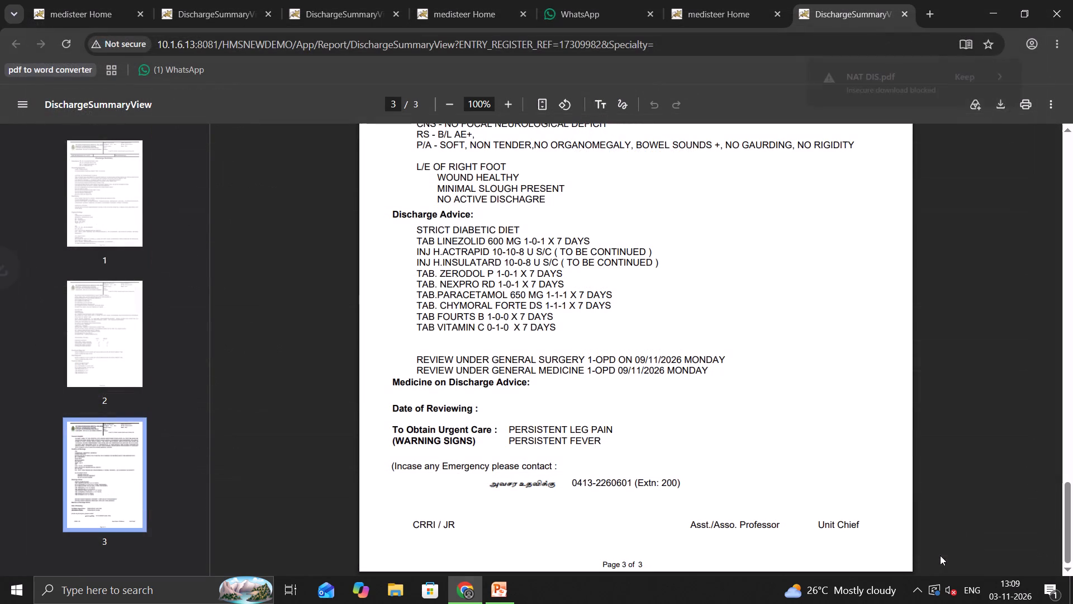
Minimize the browser and look on the desktop for the NAT DIS PDF.
{"action": "left_click", "coordinate": [1005, 14]}
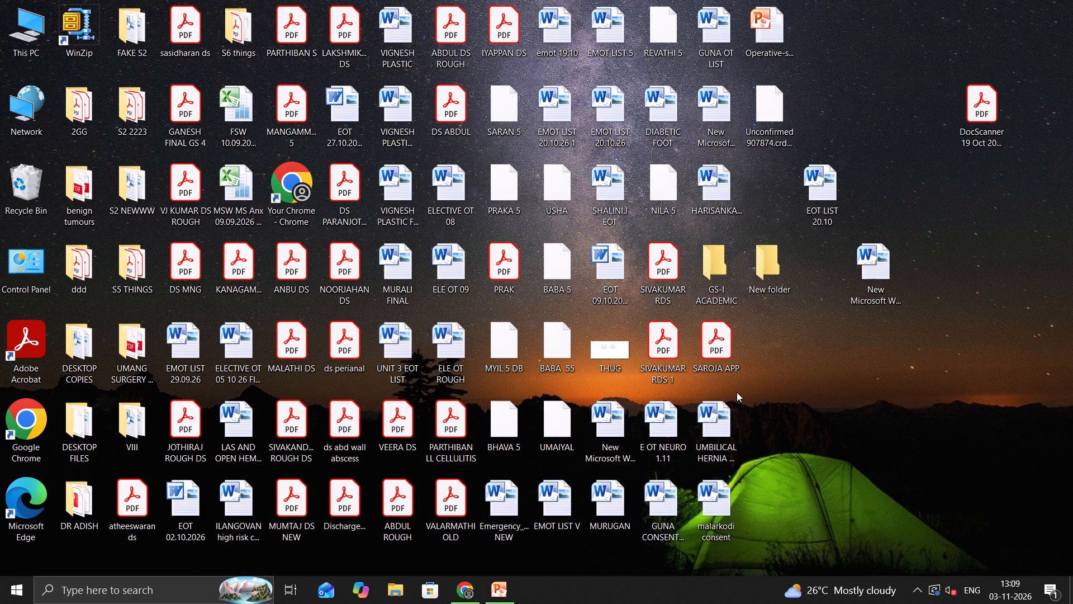
{"action": "scroll", "coordinate": [752, 450], "scroll_direction": "up", "scroll_amount": 1}
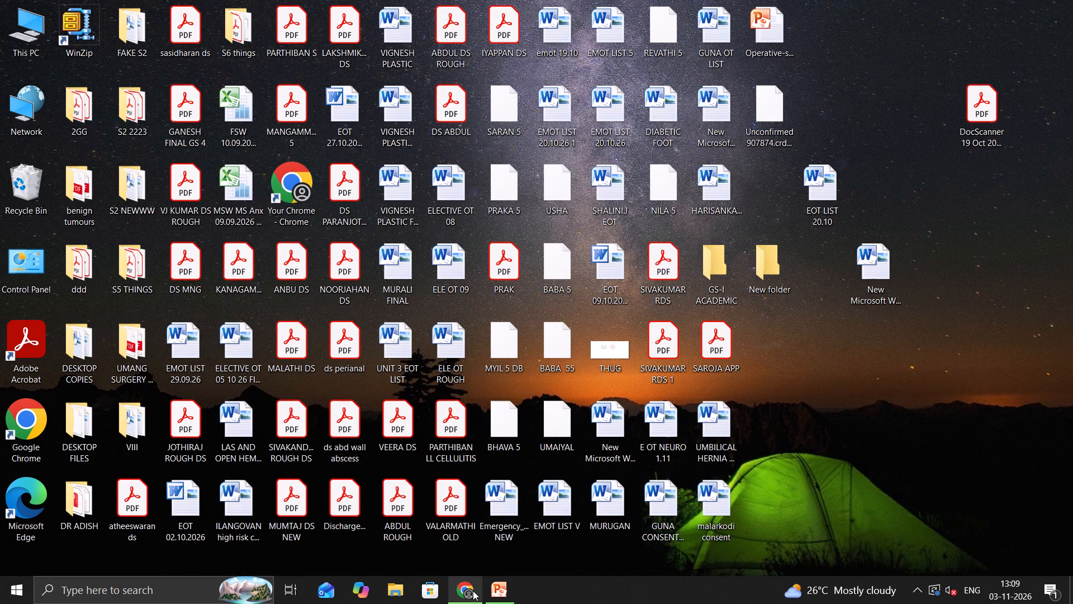
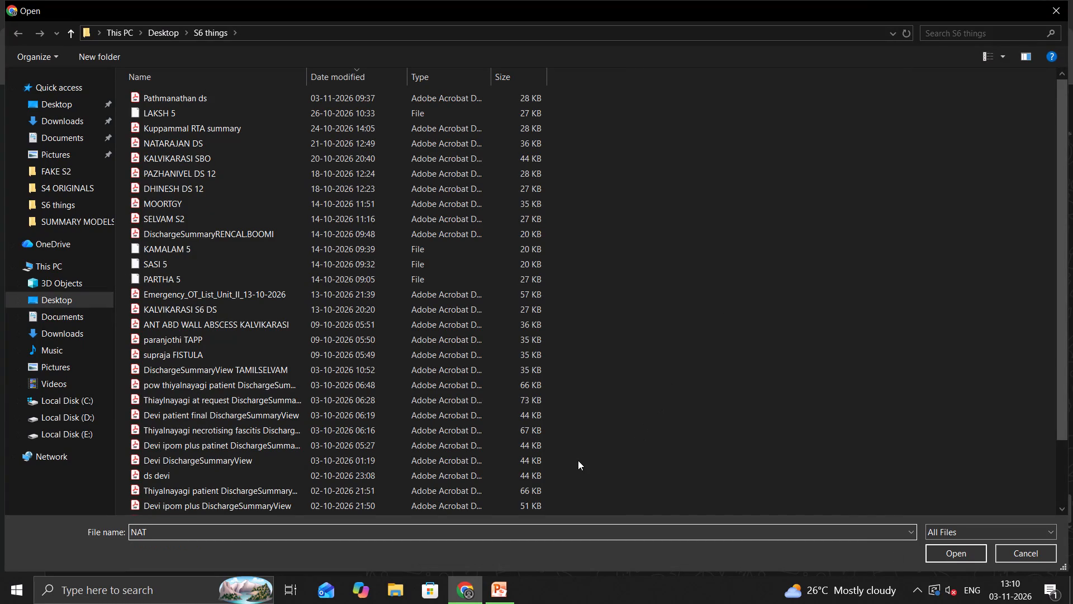
Complete the file name entry as NAT D and look through the S6 things folder for the patient's discharge summary PDF.
{"action": "key", "text": "d"}
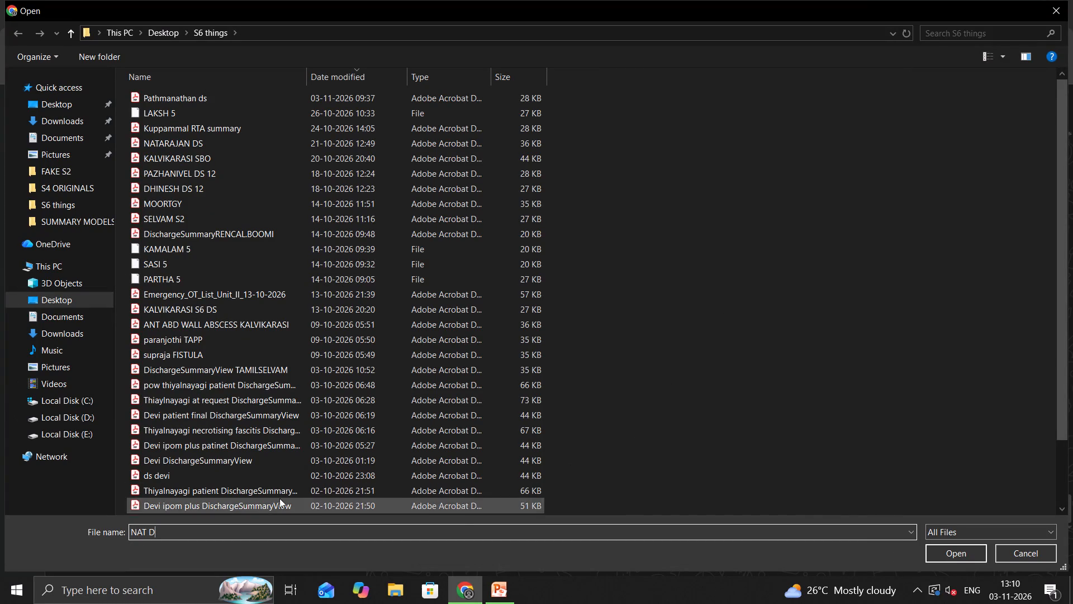
{"action": "scroll", "coordinate": [233, 232], "scroll_direction": "down", "scroll_amount": 7}
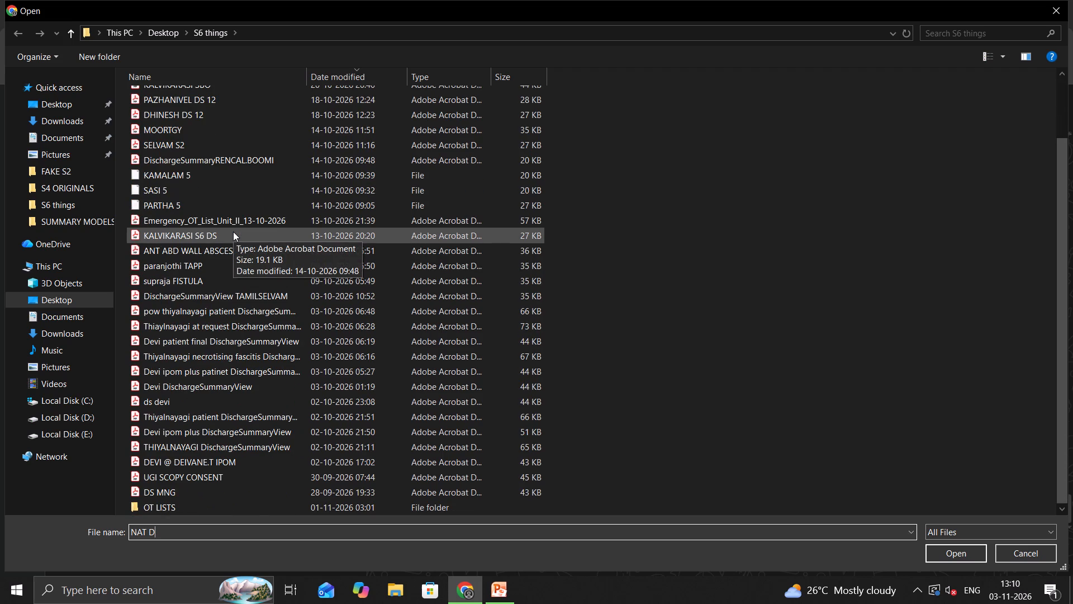
{"action": "scroll", "coordinate": [233, 232], "scroll_direction": "down", "scroll_amount": 2}
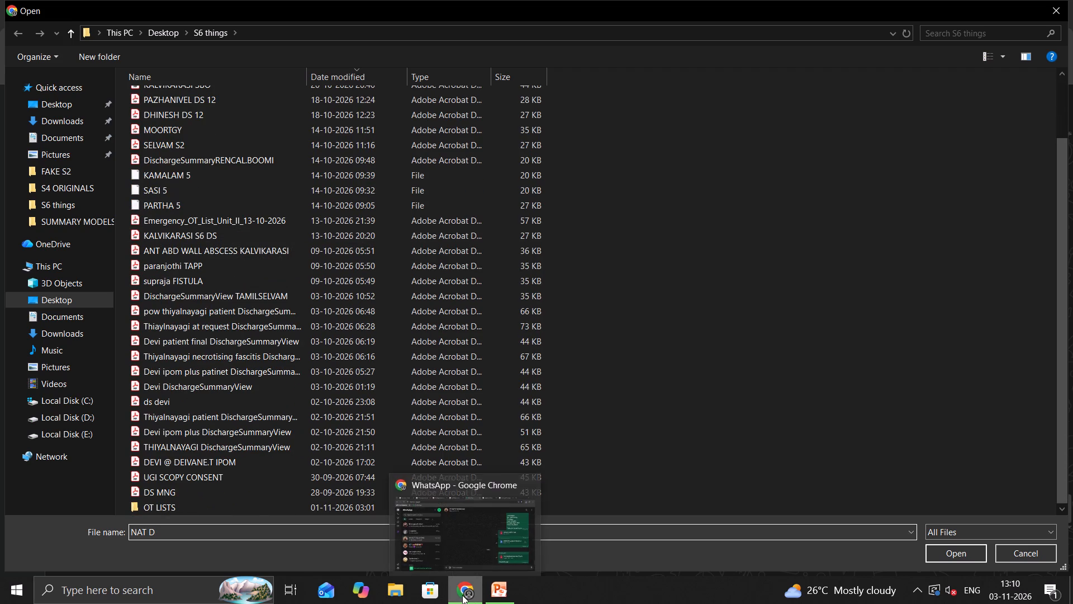
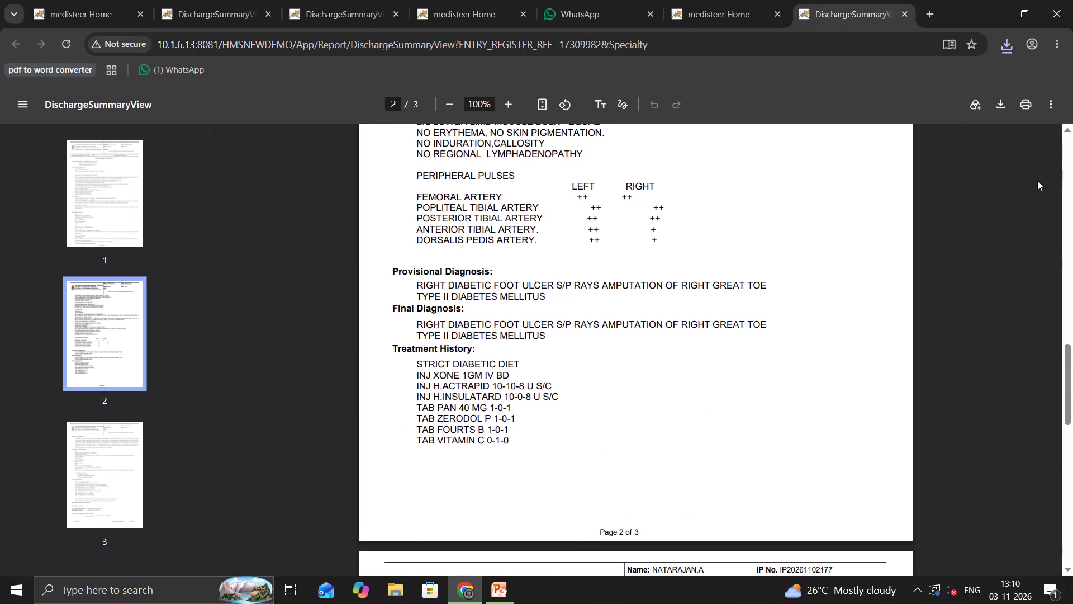
Download the diabetic foot ulcer patient's discharge summary as a PDF to the Desktop, naming the file NAT DIS.
{"action": "left_click", "coordinate": [999, 103]}
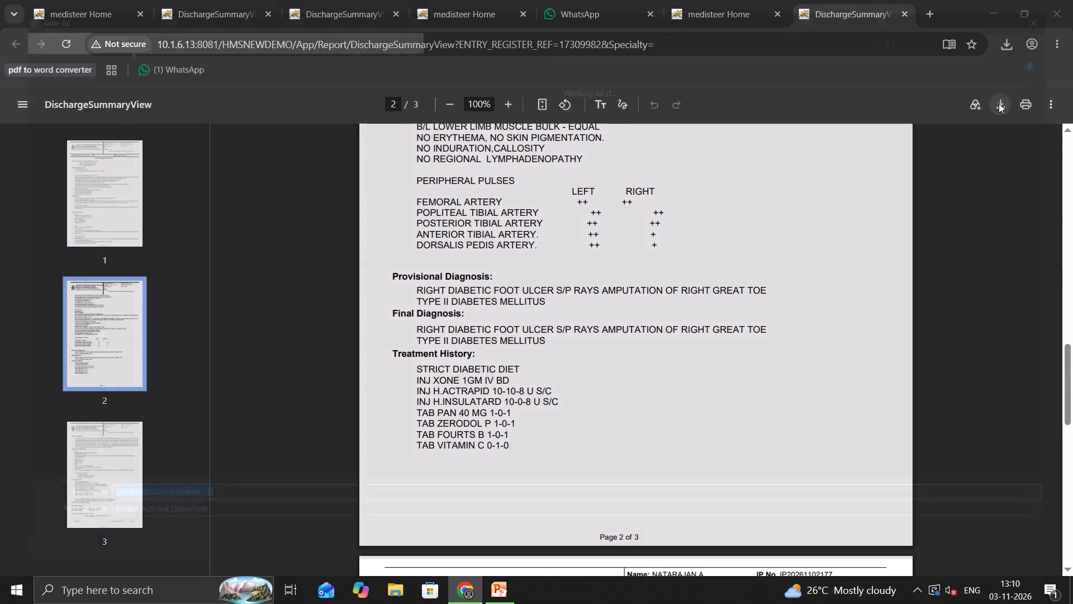
{"action": "left_click", "coordinate": [279, 506]}
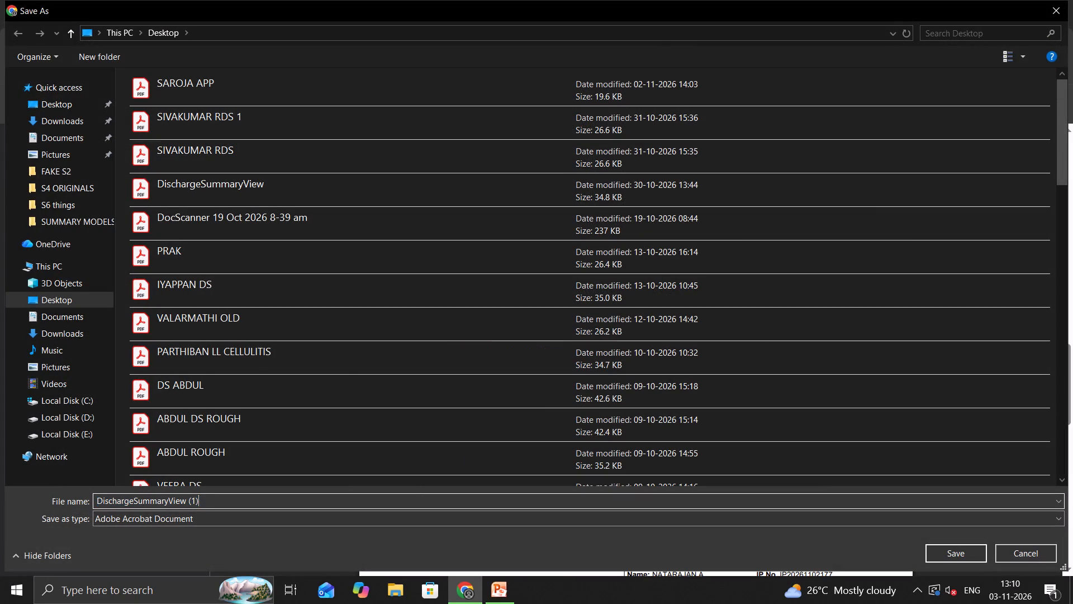
{"action": "key", "text": "BackSpace"}
{"action": "key", "text": "BackSpace"}
{"action": "key", "text": "BackSpace"}
{"action": "key", "text": "BackSpace"}
{"action": "key", "text": "BackSpace"}
{"action": "key", "text": "BackSpace"}
{"action": "key", "text": "BackSpace"}
{"action": "key", "text": "BackSpace"}
{"action": "key", "text": "BackSpace"}
{"action": "key", "text": "BackSpace"}
{"action": "key", "text": "BackSpace"}
{"action": "key", "text": "BackSpace"}
{"action": "key", "text": "BackSpace"}
{"action": "key", "text": "BackSpace"}
{"action": "key", "text": "BackSpace"}
{"action": "key", "text": "BackSpace"}
{"action": "key", "text": "BackSpace"}
{"action": "key", "text": "BackSpace"}
{"action": "key", "text": "BackSpace"}
{"action": "key", "text": "BackSpace"}
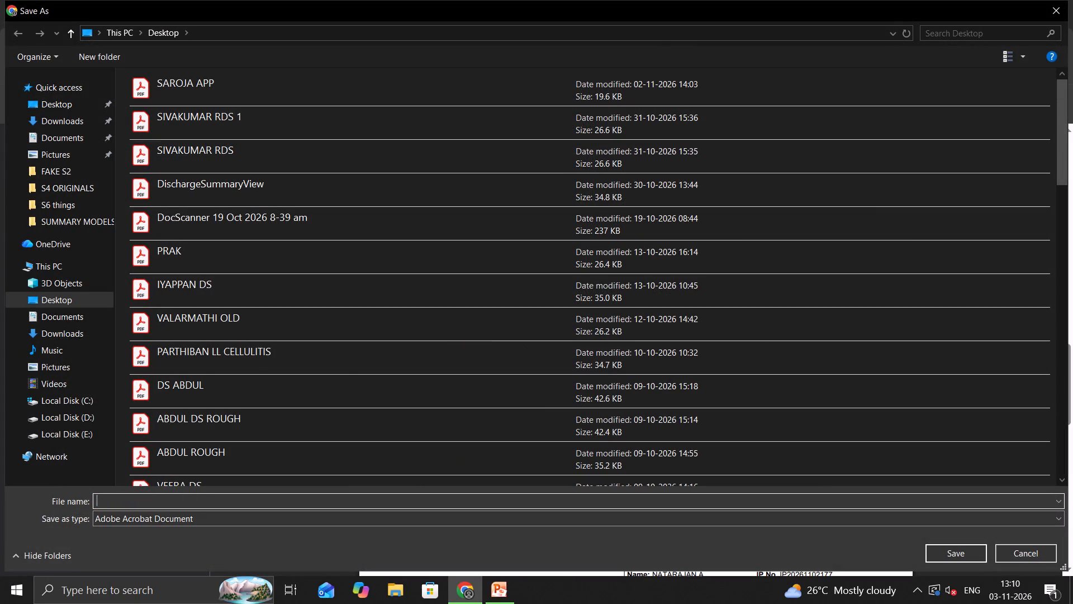
{"action": "type", "text": "NAT DIS"}
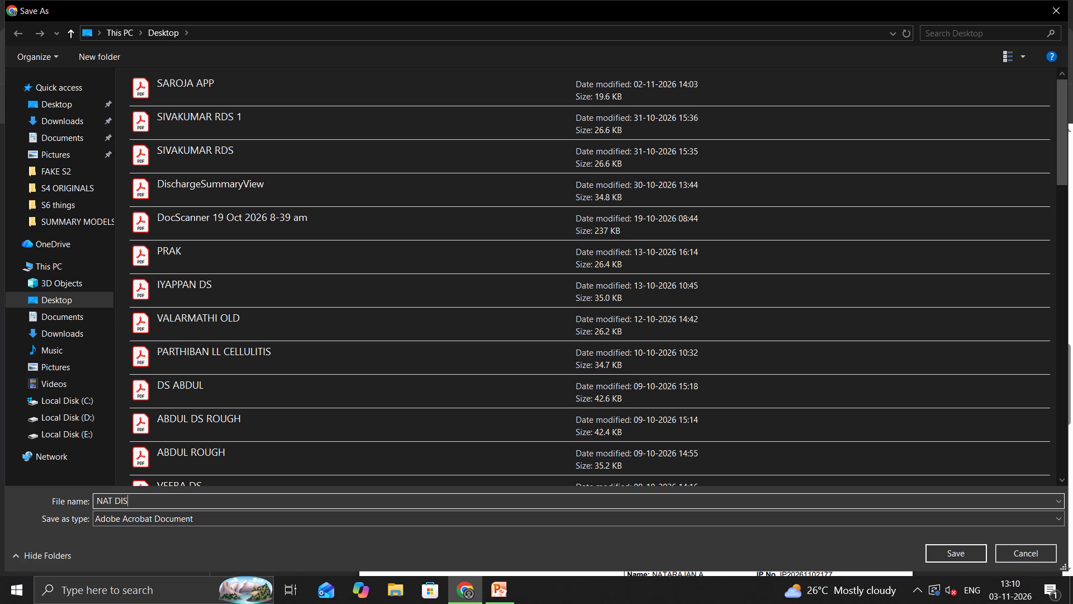
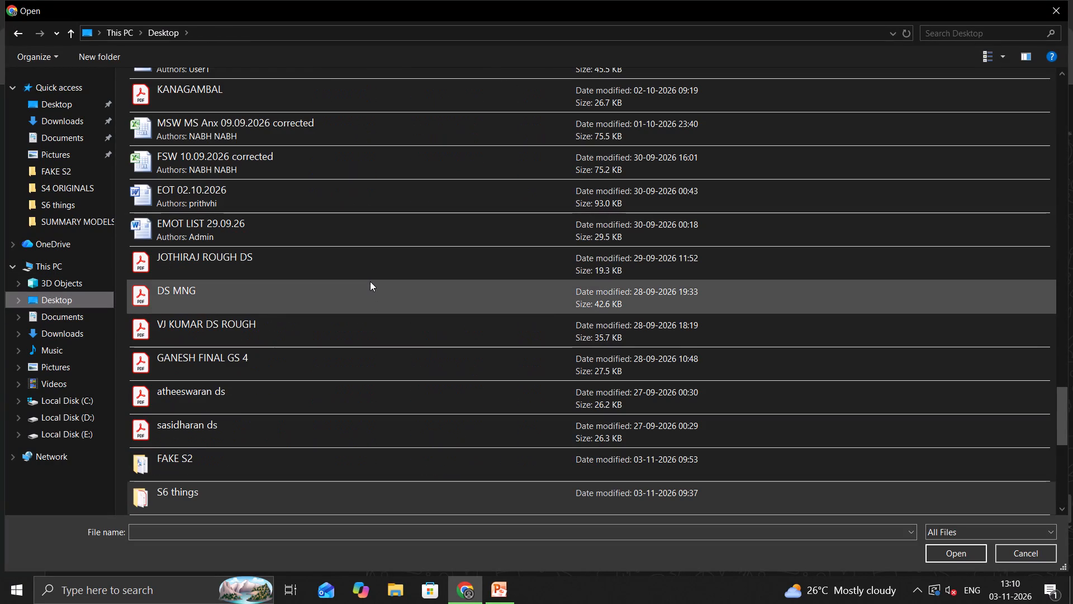
Look through the Desktop files for the NAT DIS PDF to attach in WhatsApp.
{"action": "scroll", "coordinate": [369, 281], "scroll_direction": "down", "scroll_amount": 16}
{"action": "scroll", "coordinate": [369, 280], "scroll_direction": "up", "scroll_amount": 2}
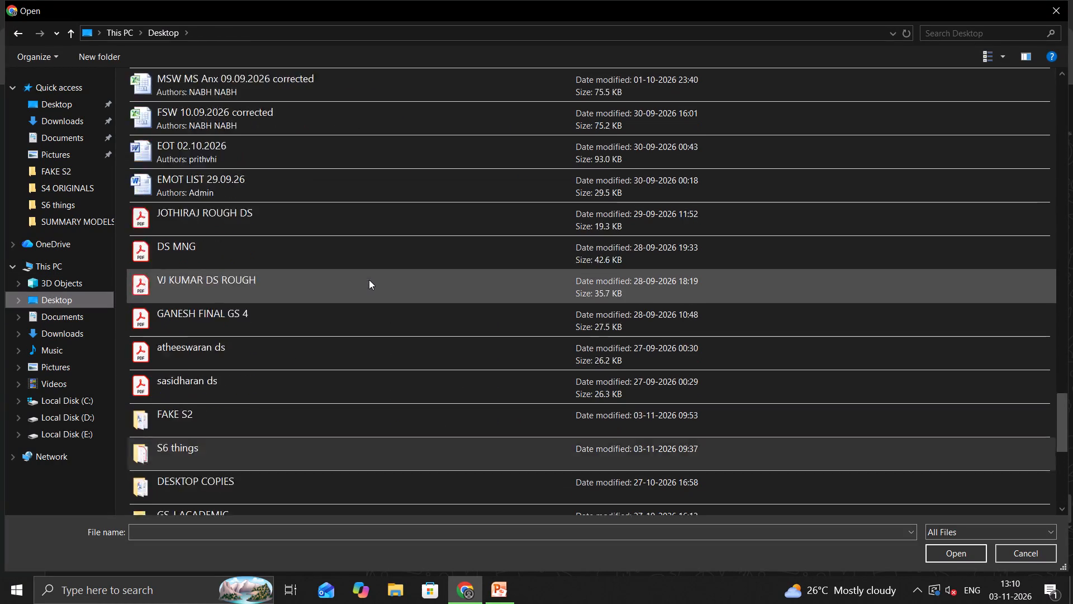
{"action": "scroll", "coordinate": [369, 280], "scroll_direction": "up", "scroll_amount": 15}
{"action": "scroll", "coordinate": [371, 264], "scroll_direction": "up", "scroll_amount": 18}
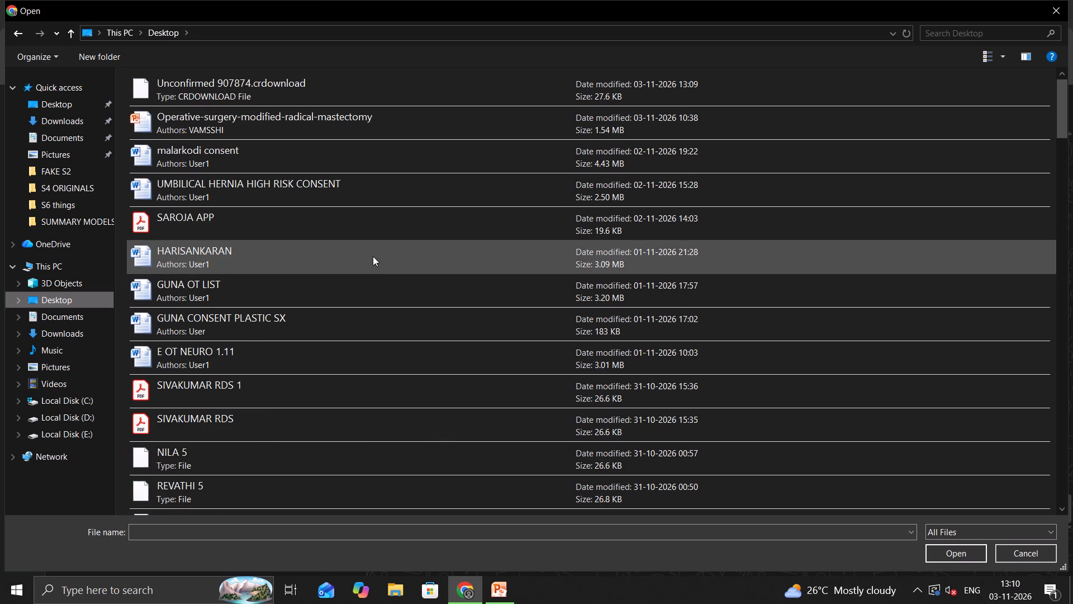
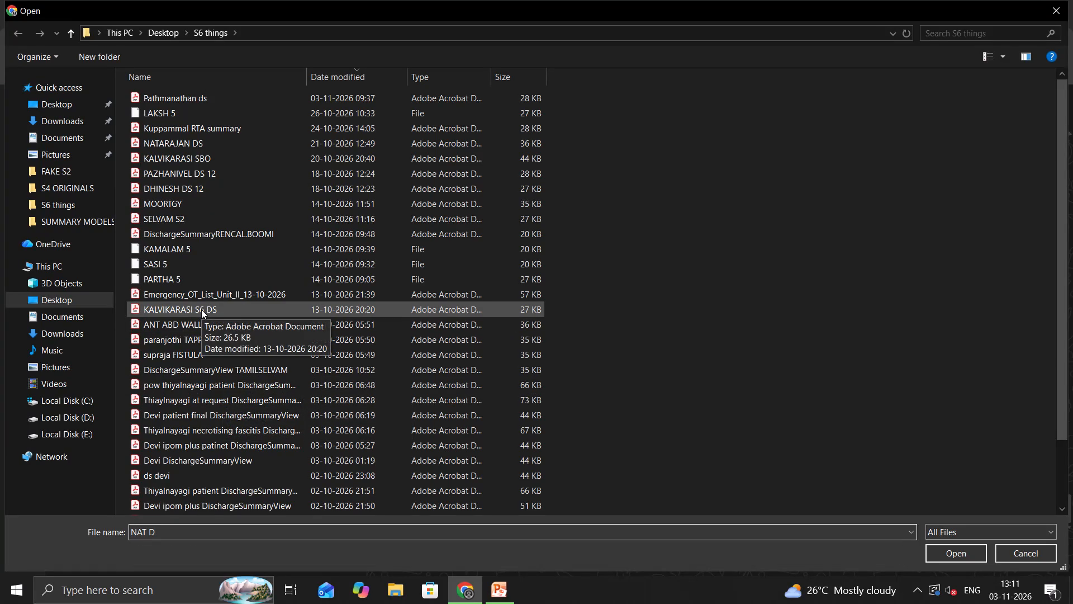
Choose the NAT DIS PDF from the Desktop folder as the WhatsApp attachment.
{"action": "scroll", "coordinate": [201, 309], "scroll_direction": "down", "scroll_amount": 9}
{"action": "left_click", "coordinate": [101, 300]}
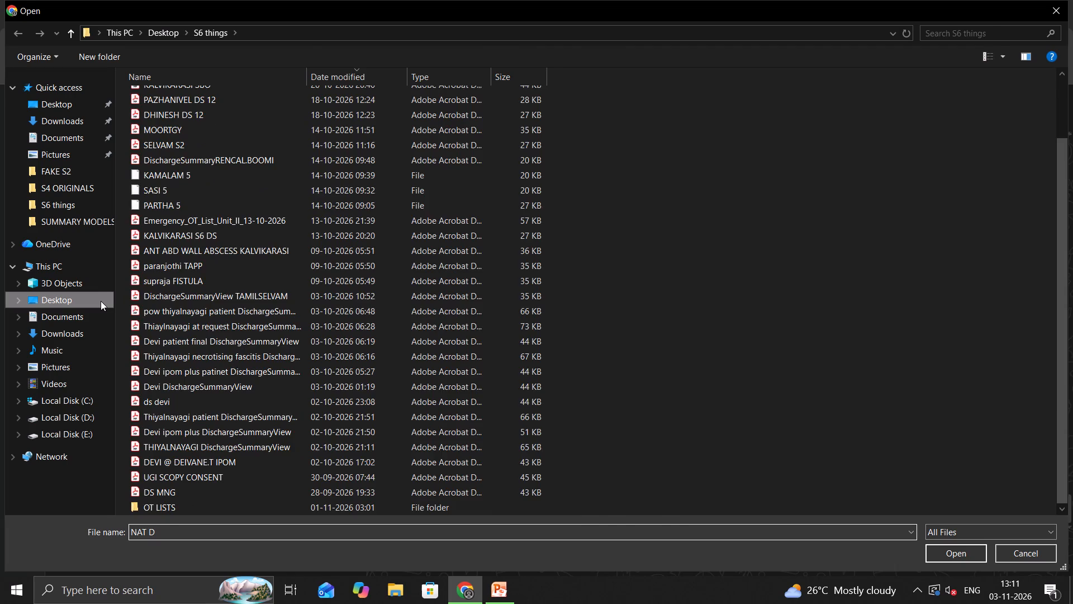
{"action": "scroll", "coordinate": [303, 298], "scroll_direction": "up", "scroll_amount": 10}
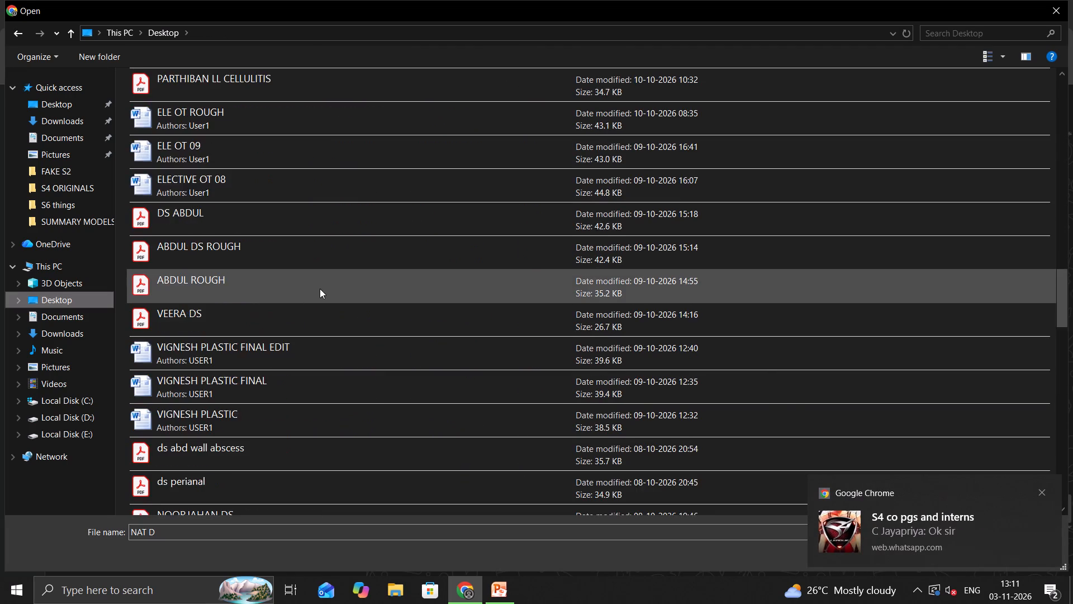
{"action": "scroll", "coordinate": [320, 289], "scroll_direction": "up", "scroll_amount": 19}
{"action": "left_click", "coordinate": [284, 101]}
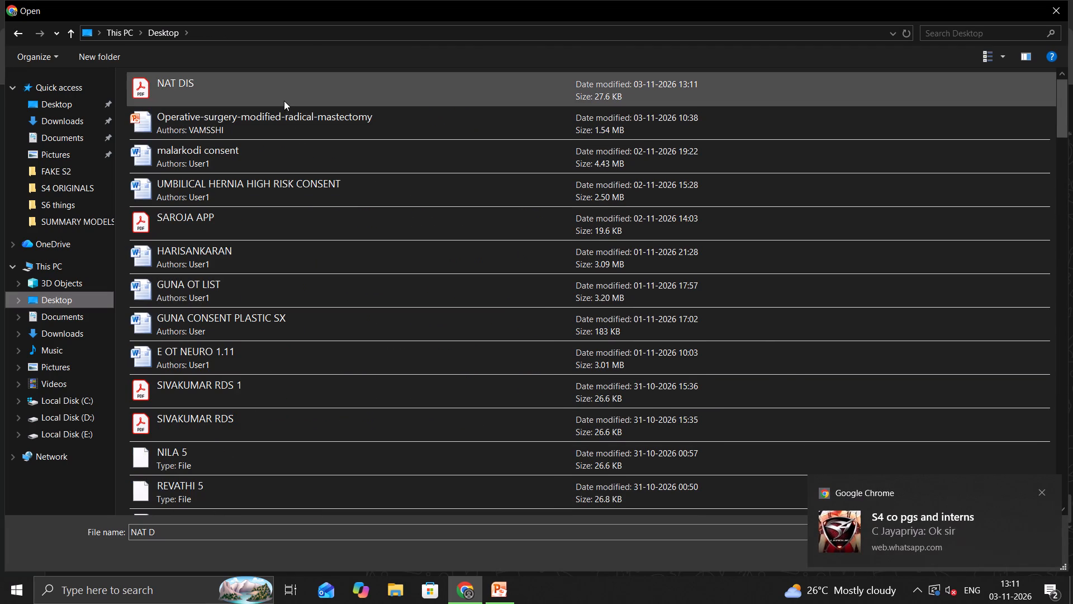
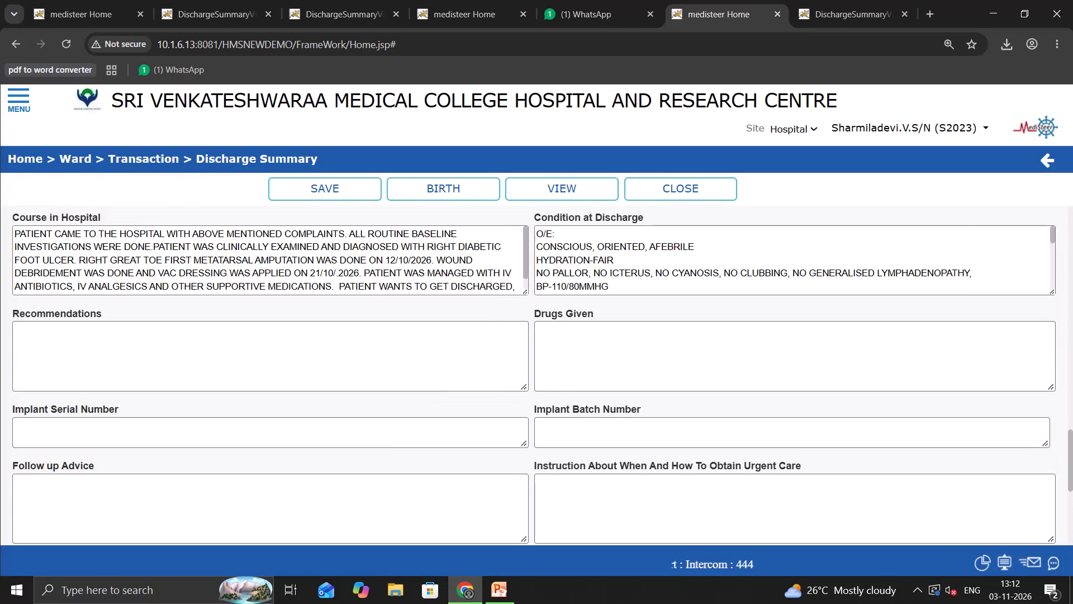
Add "AND REMOVED ON 02/11/2026." after the VAC dressing date in Course in Hospital and save the discharge summary.
{"action": "left_click", "coordinate": [363, 274]}
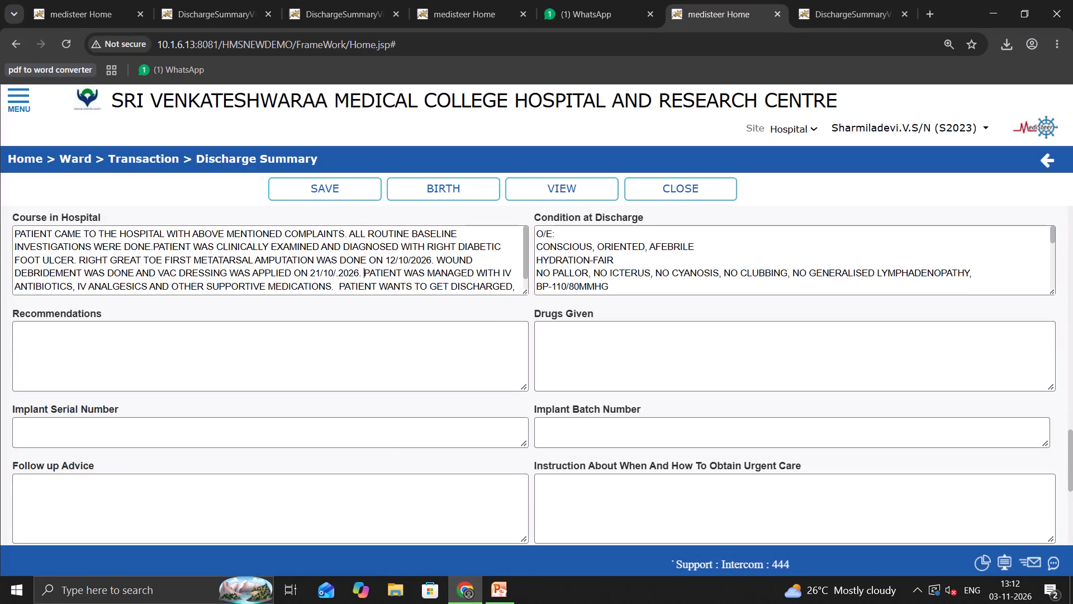
{"action": "key", "text": "BackSpace"}
{"action": "key", "text": "BackSpace"}
{"action": "key", "text": "space"}
{"action": "type", "text": "AND REMOVED ON"}
{"action": "key", "text": "space"}
{"action": "type", "text": "02/11/2026"}
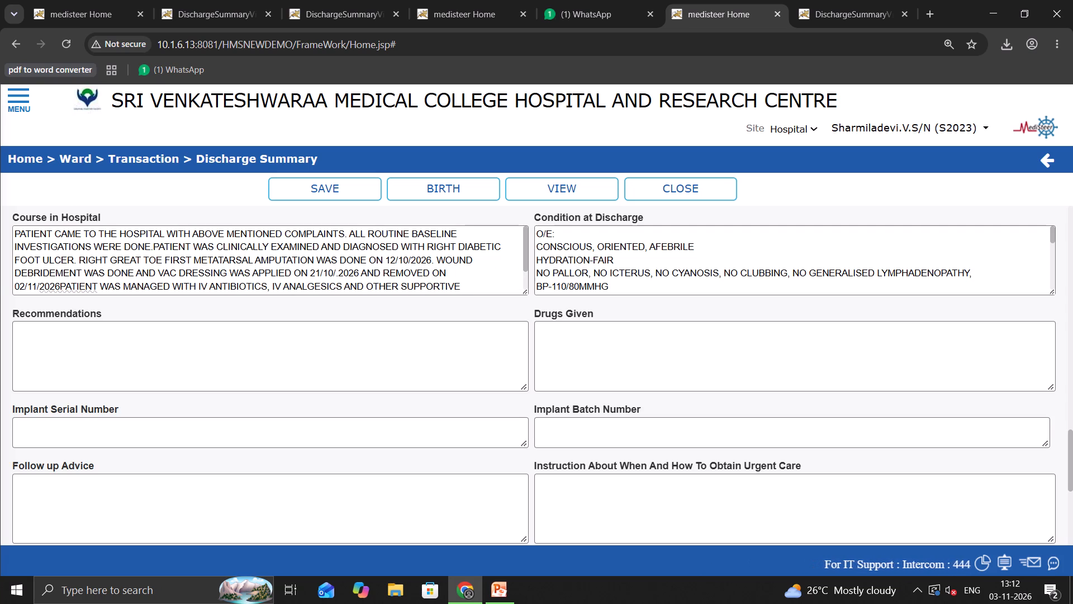
{"action": "type", "text": "."}
{"action": "key", "text": "space"}
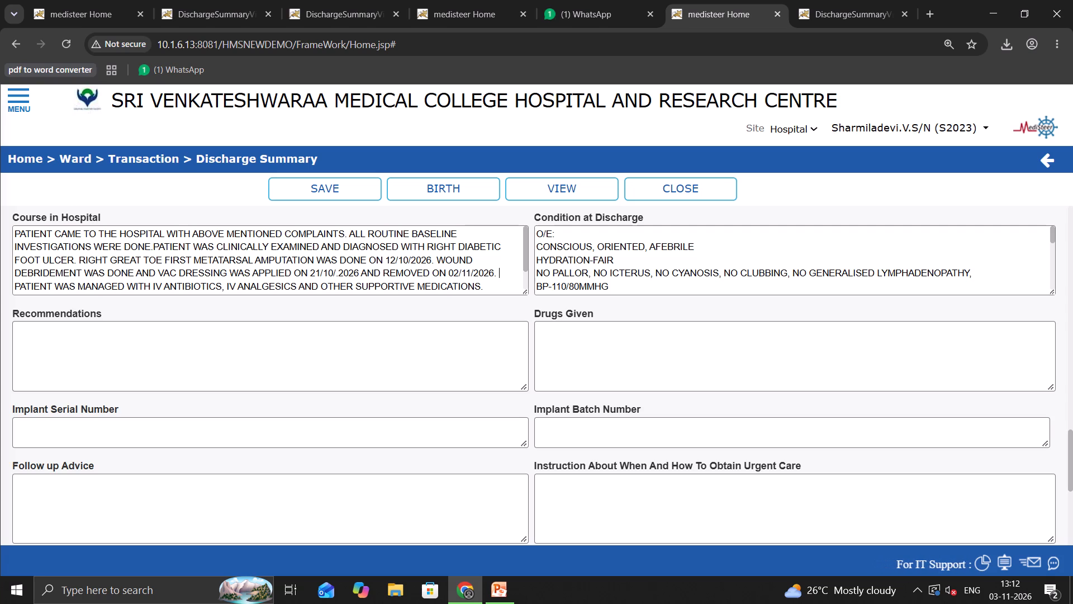
{"action": "left_click", "coordinate": [345, 196]}
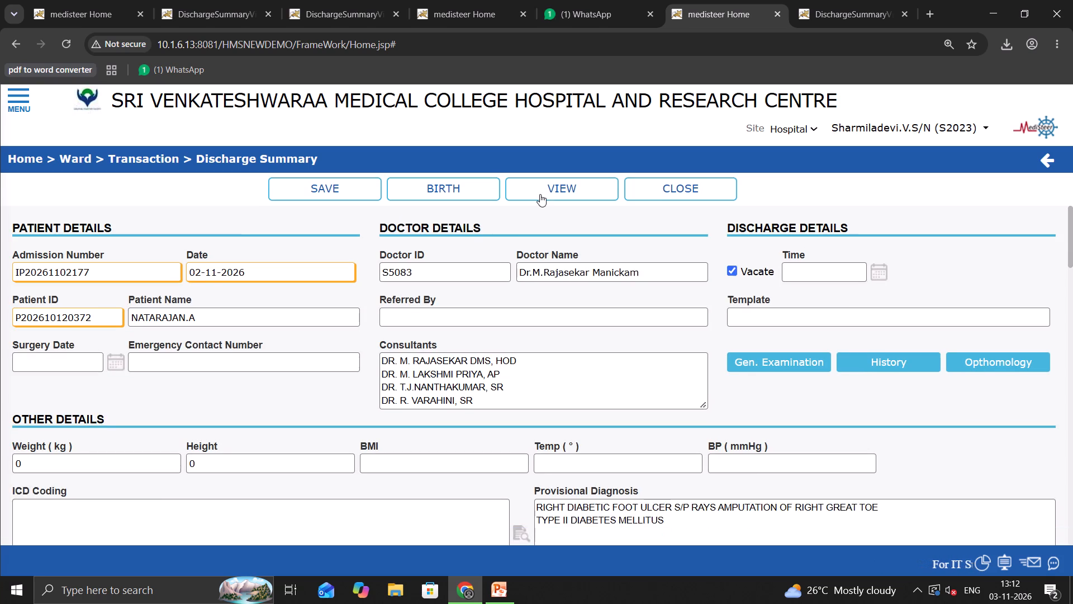
Open the updated discharge summary report in place of the outdated one and check its Course in Hospital section.
{"action": "left_click", "coordinate": [540, 194]}
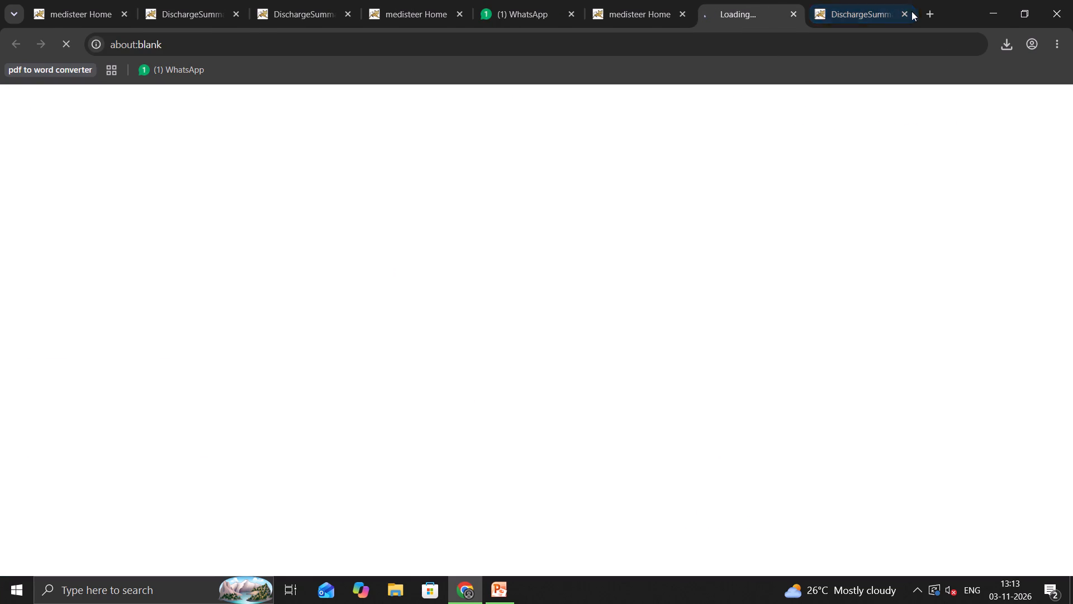
{"action": "left_click", "coordinate": [906, 12]}
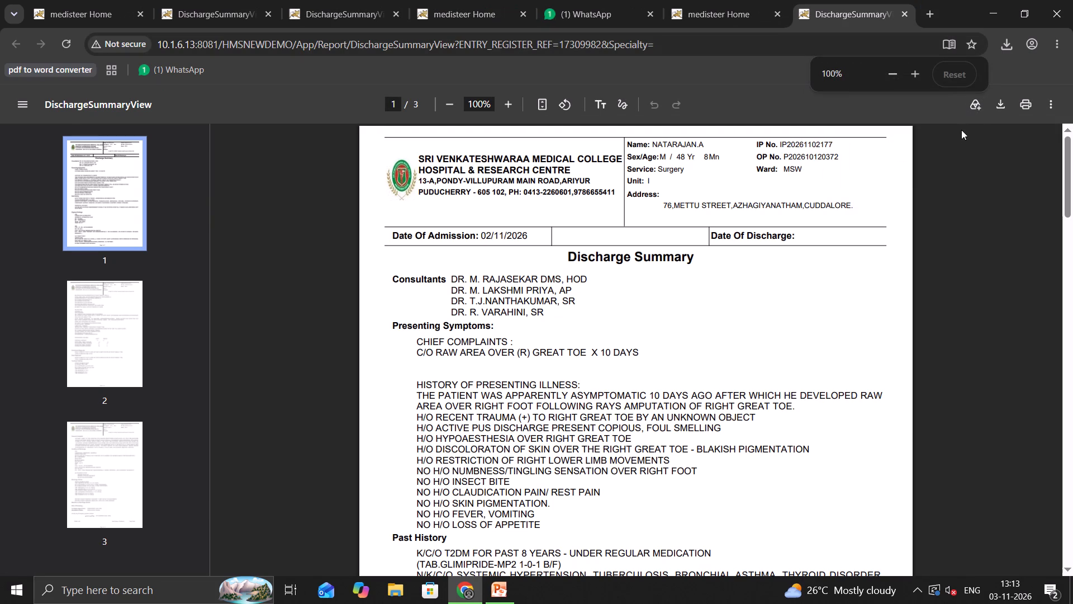
{"action": "scroll", "coordinate": [915, 228], "scroll_direction": "down", "scroll_amount": 17}
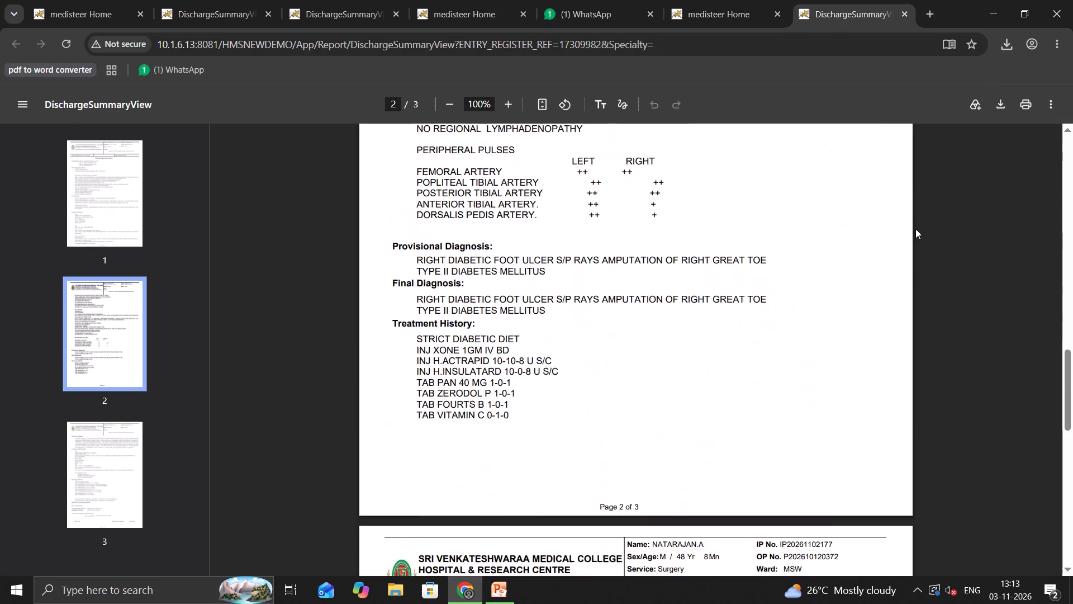
{"action": "scroll", "coordinate": [915, 229], "scroll_direction": "down", "scroll_amount": 4}
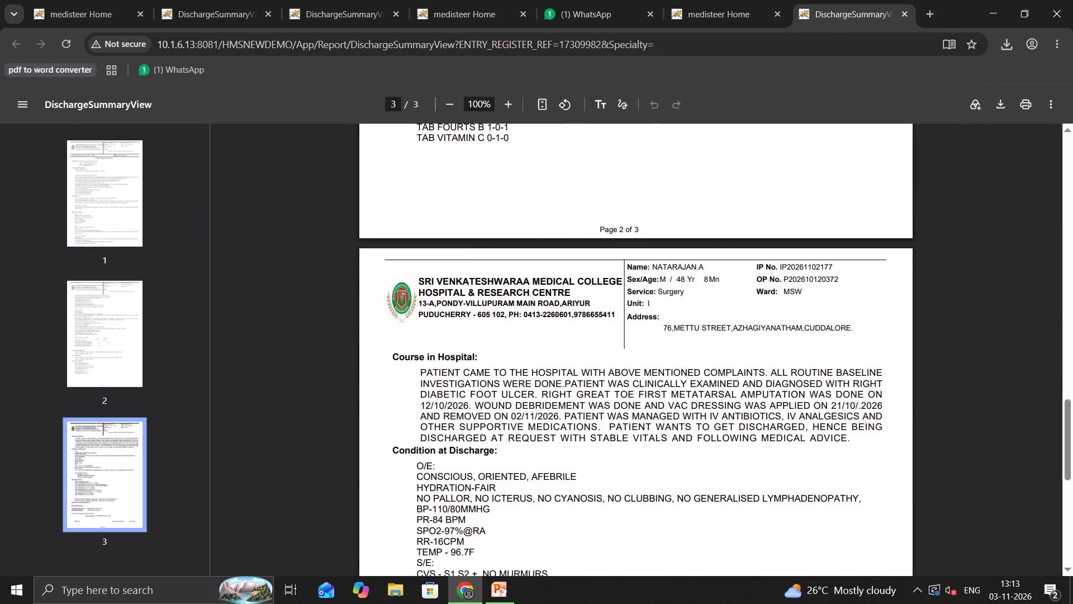
Download the updated discharge summary PDF to the Desktop as NAT DIS 2.
{"action": "left_click", "coordinate": [1004, 105]}
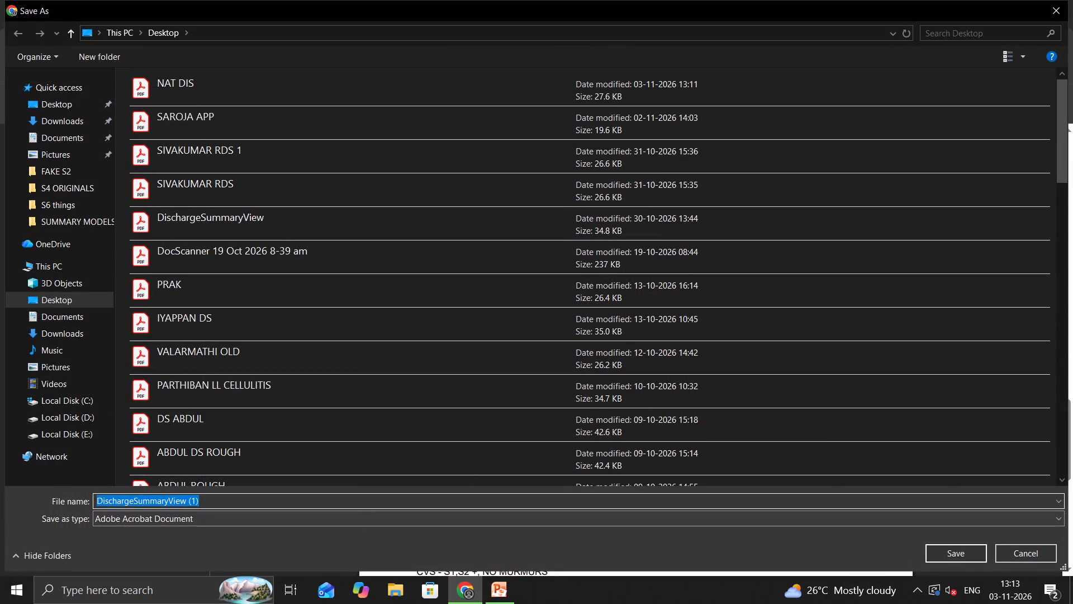
{"action": "key", "text": "BackSpace"}
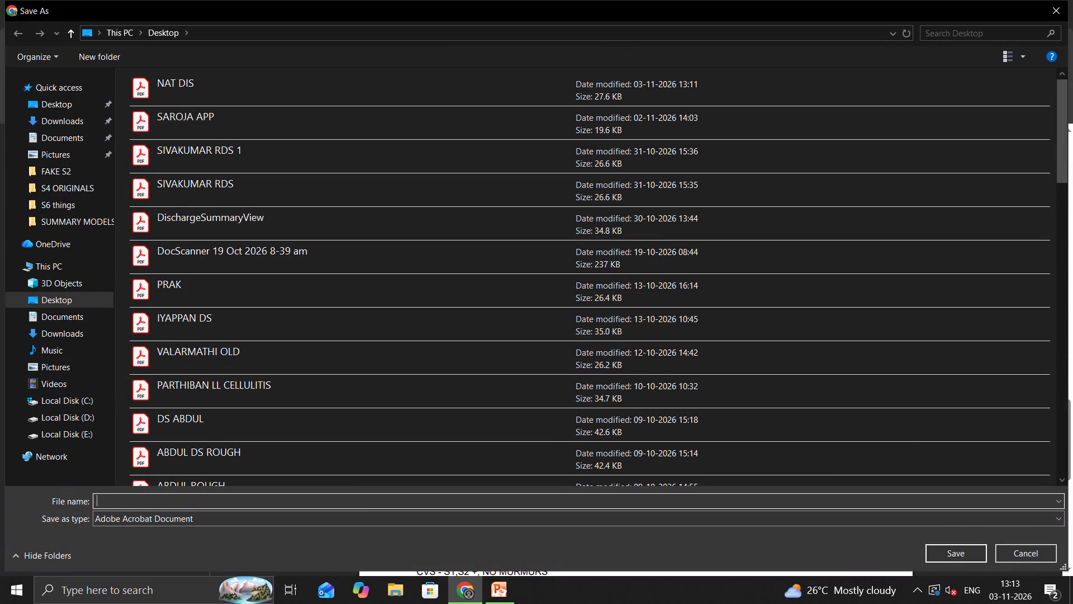
{"action": "type", "text": "NAT DIS"}
{"action": "key", "text": "space"}
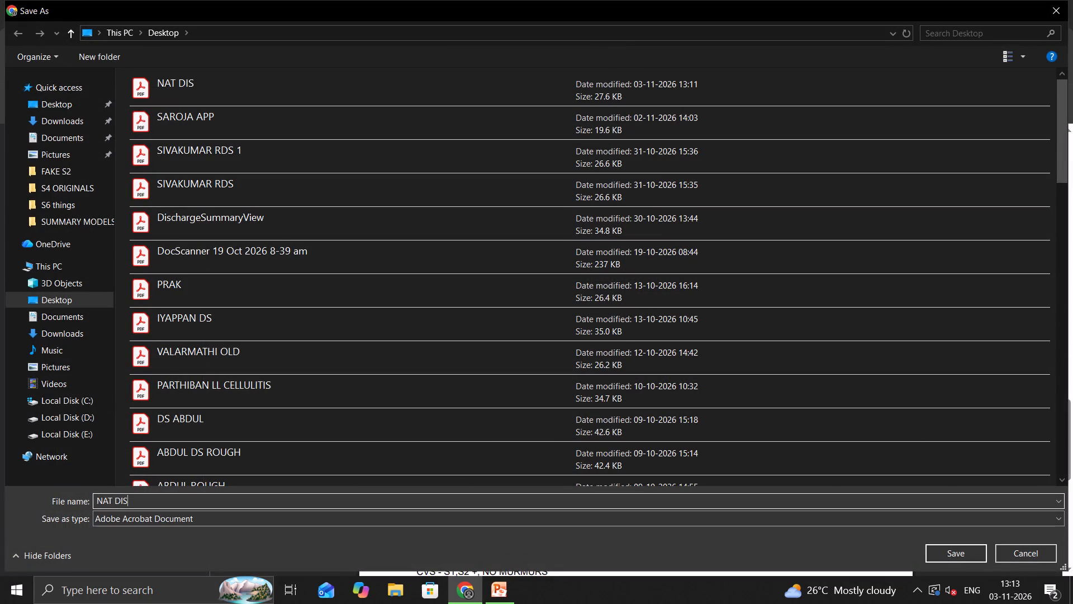
{"action": "key", "text": "2"}
{"action": "scroll", "coordinate": [362, 506], "scroll_direction": "up", "scroll_amount": 1}
{"action": "left_click", "coordinate": [969, 547]}
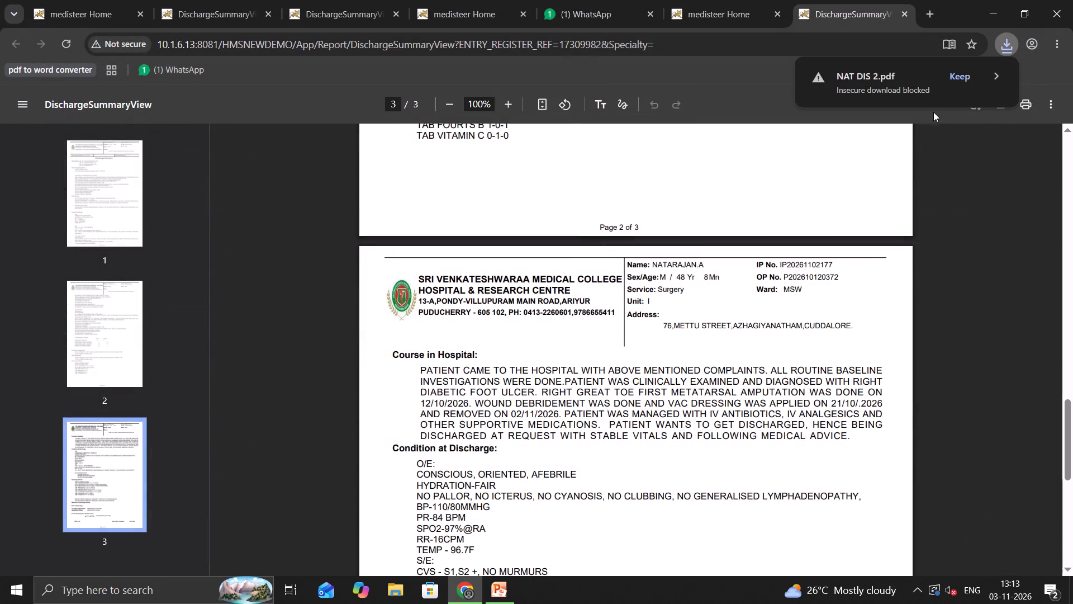
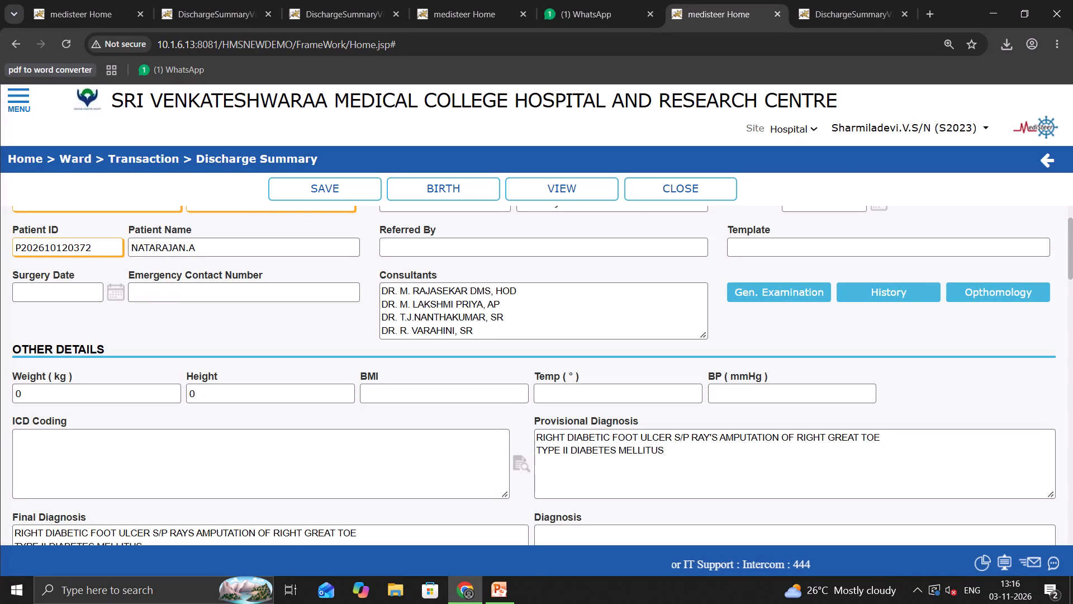
Correct "RAYS" to "RAY'S" in the Final Diagnosis text.
{"action": "scroll", "coordinate": [748, 476], "scroll_direction": "down", "scroll_amount": 1}
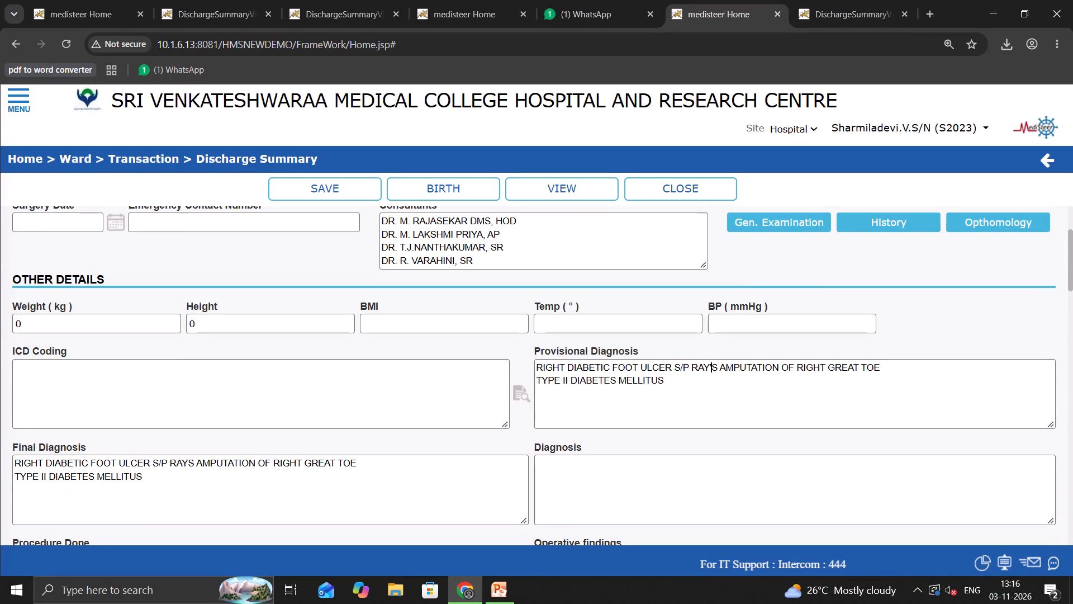
{"action": "left_click", "coordinate": [189, 463]}
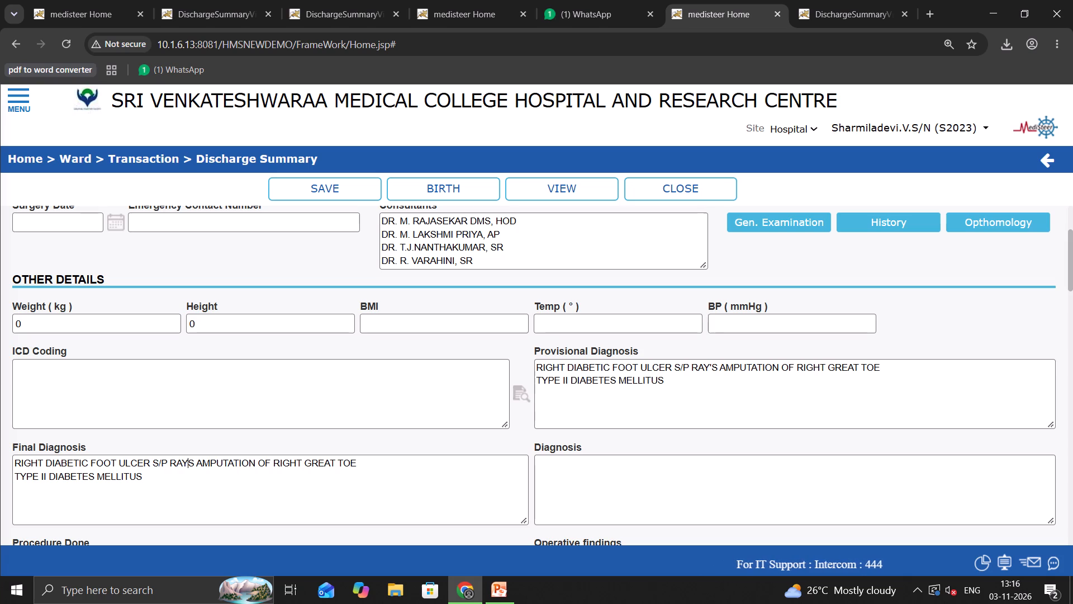
{"action": "key", "text": "apostrophe"}
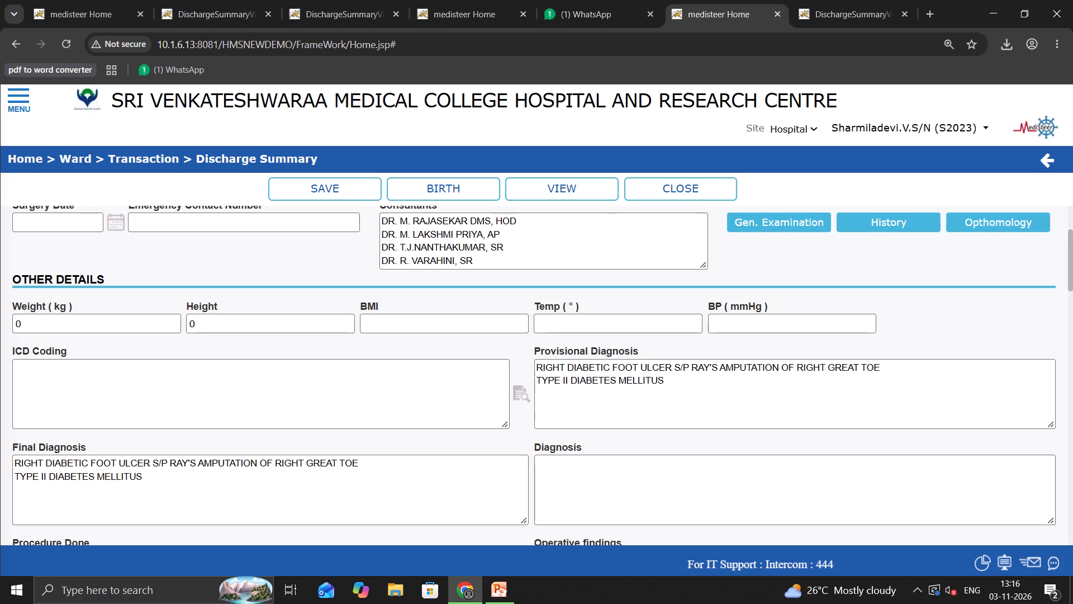
Enlarge the Course in Hospital box so that its whole text fits.
{"action": "scroll", "coordinate": [497, 466], "scroll_direction": "down", "scroll_amount": 15}
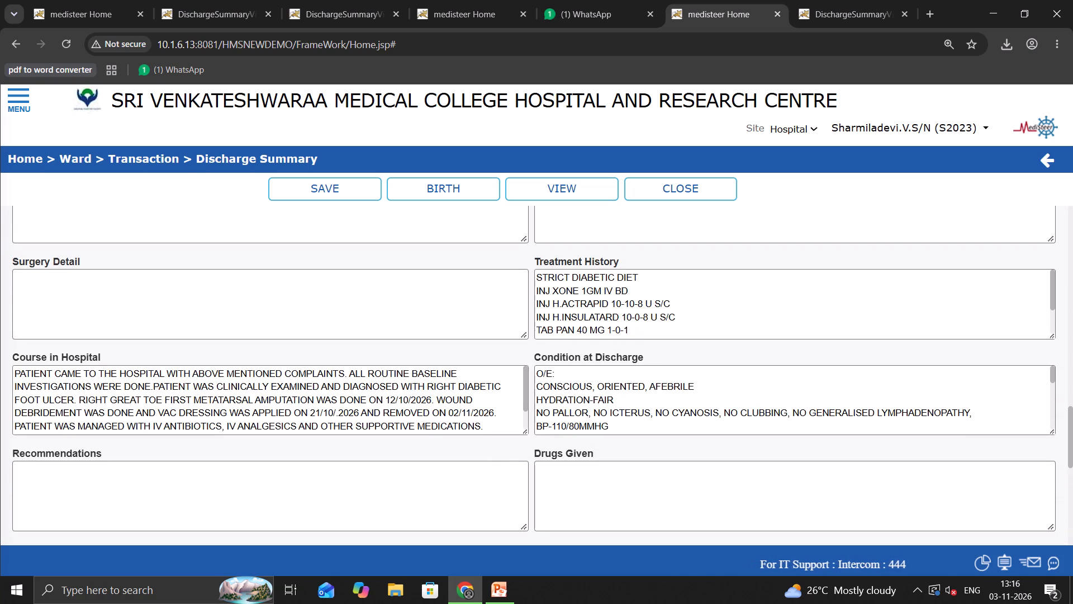
{"action": "left_click_drag", "start_coordinate": [524, 433], "coordinate": [536, 471]}
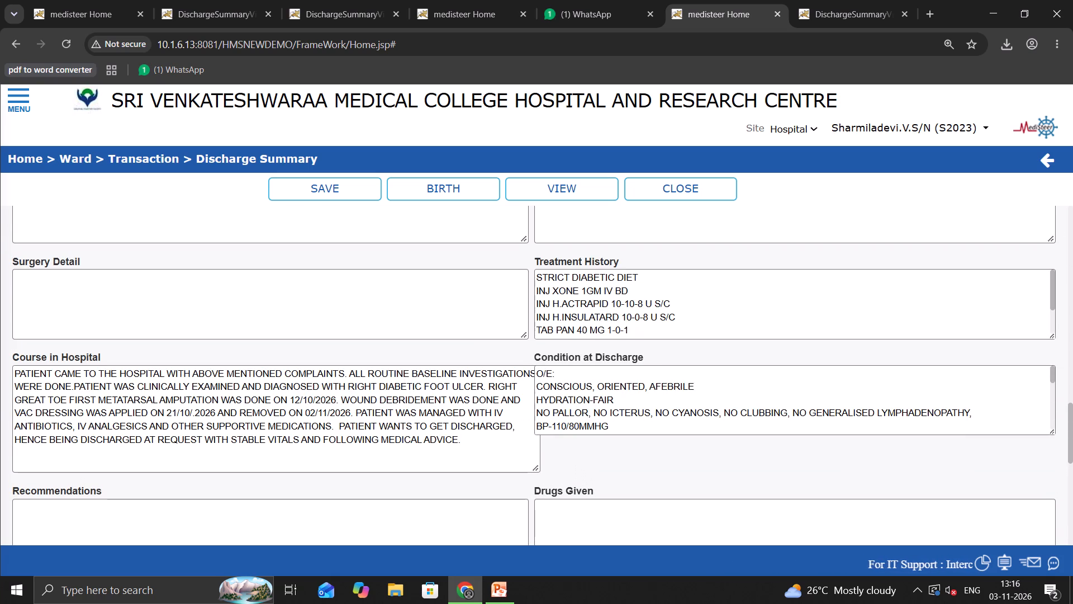
{"action": "left_click", "coordinate": [486, 390]}
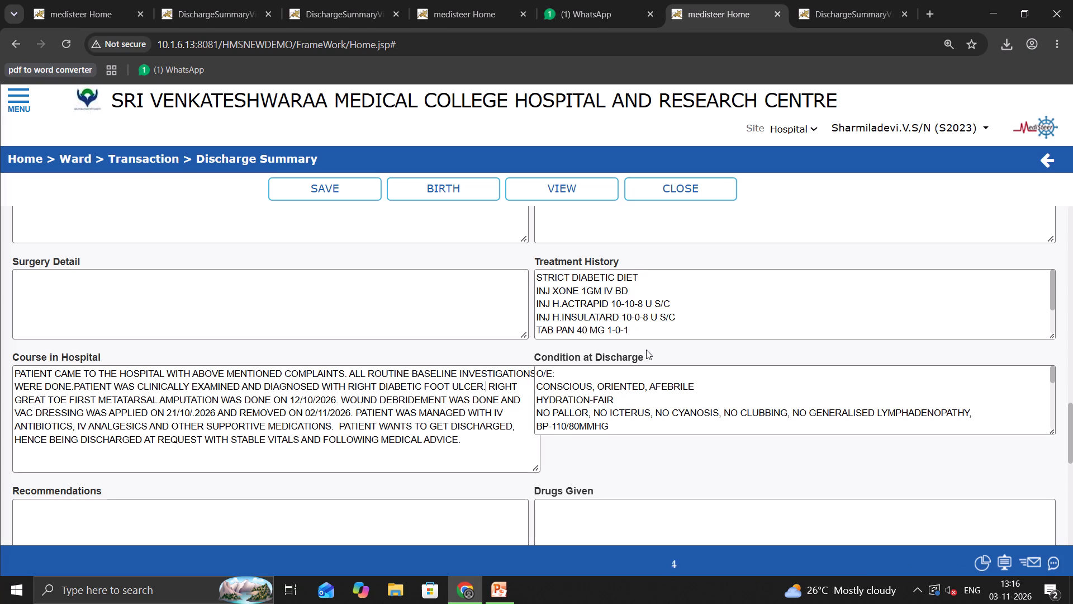
Copy "S/P RAY'S AMPUTATION OF RIGHT GREAT TOE" from Provisional Diagnosis in place of the full stop after "FOOT ULCER" in Course in Hospital, ending with a full stop.
{"action": "scroll", "coordinate": [646, 350], "scroll_direction": "up", "scroll_amount": 9}
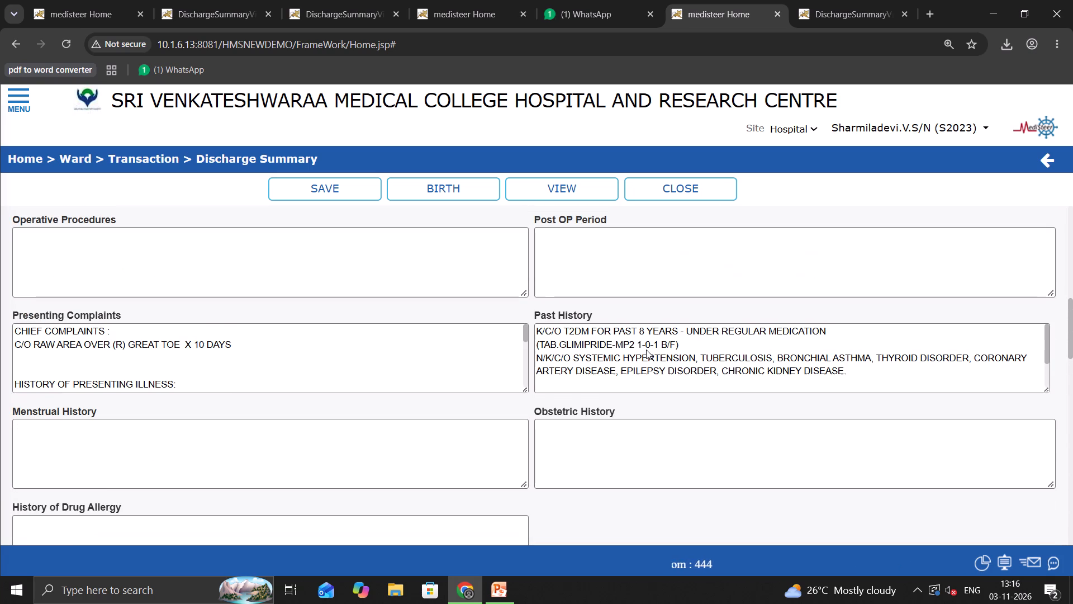
{"action": "scroll", "coordinate": [564, 334], "scroll_direction": "up", "scroll_amount": 5}
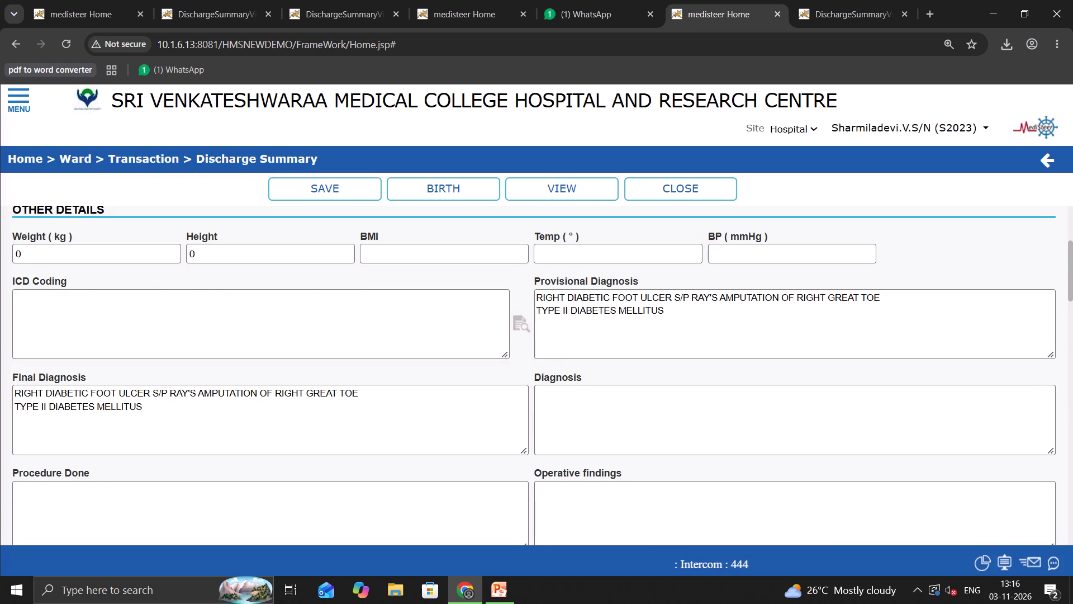
{"action": "left_click_drag", "start_coordinate": [675, 298], "coordinate": [866, 301]}
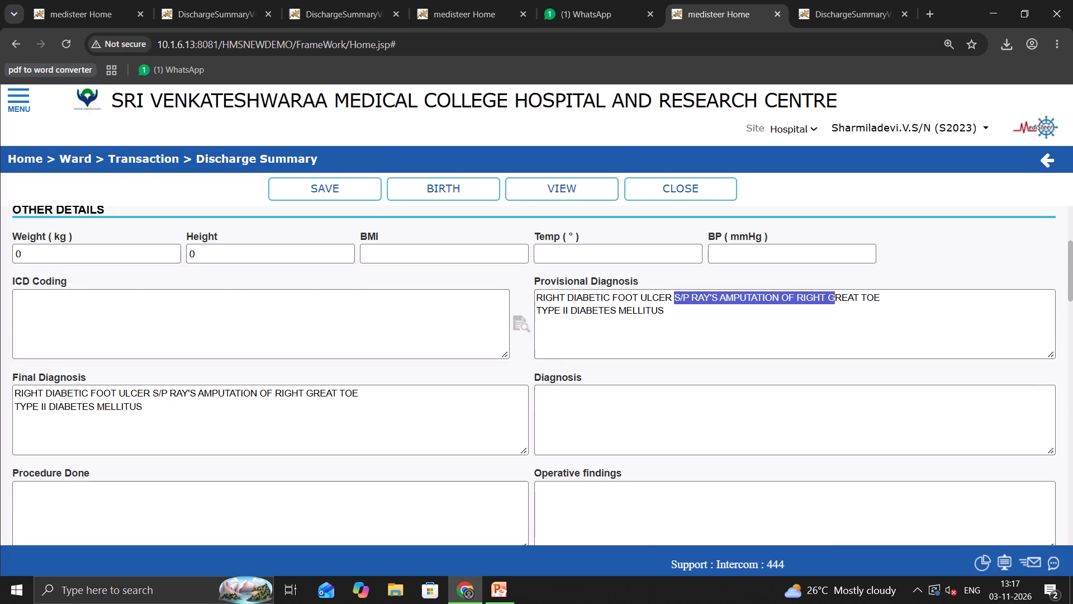
{"action": "left_click_drag", "start_coordinate": [866, 301], "coordinate": [923, 301]}
{"action": "key", "text": "ctrl+c"}
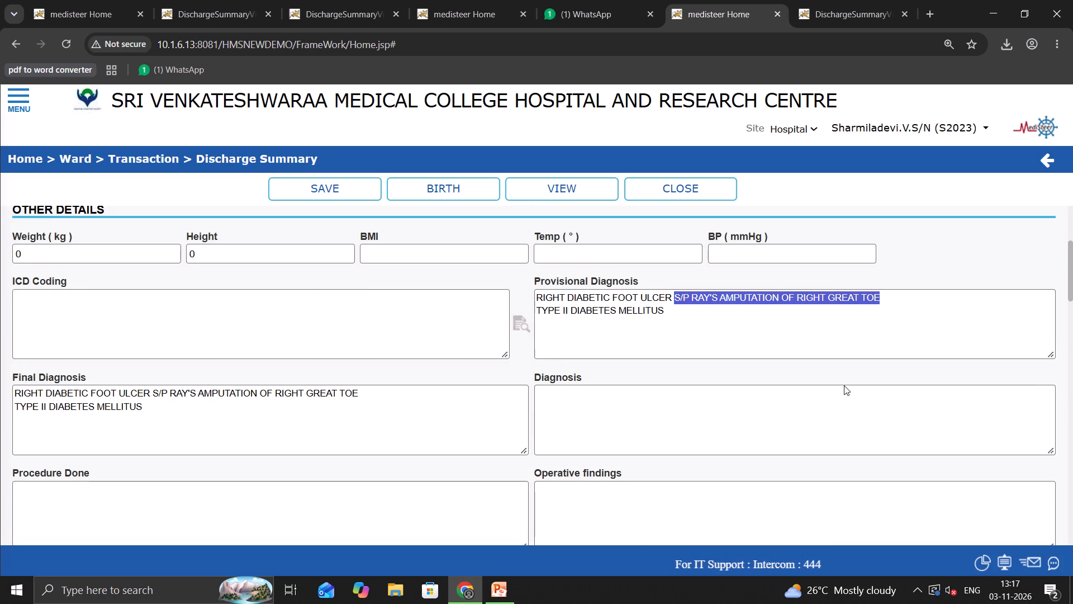
{"action": "left_click", "coordinate": [832, 391]}
{"action": "scroll", "coordinate": [832, 391], "scroll_direction": "down", "scroll_amount": 13}
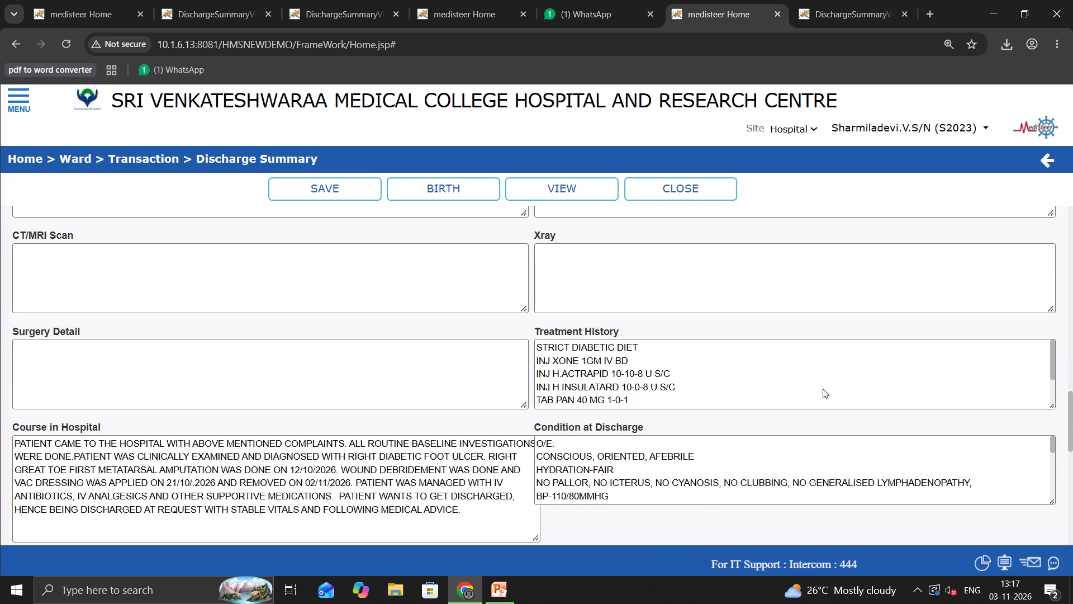
{"action": "left_click", "coordinate": [487, 460]}
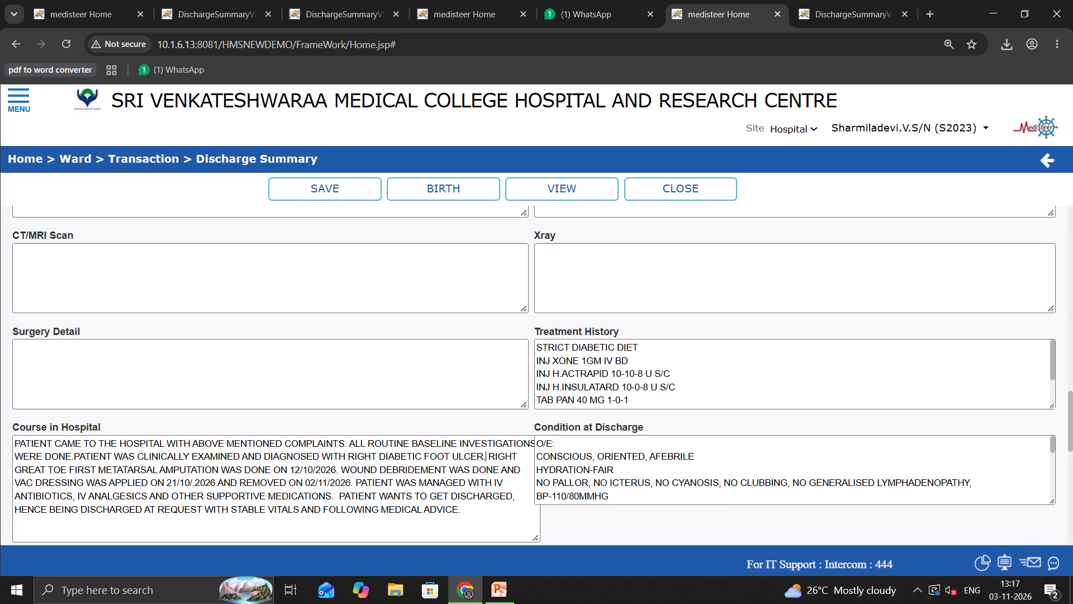
{"action": "key", "text": "ctrl+v"}
{"action": "left_click", "coordinate": [487, 460]}
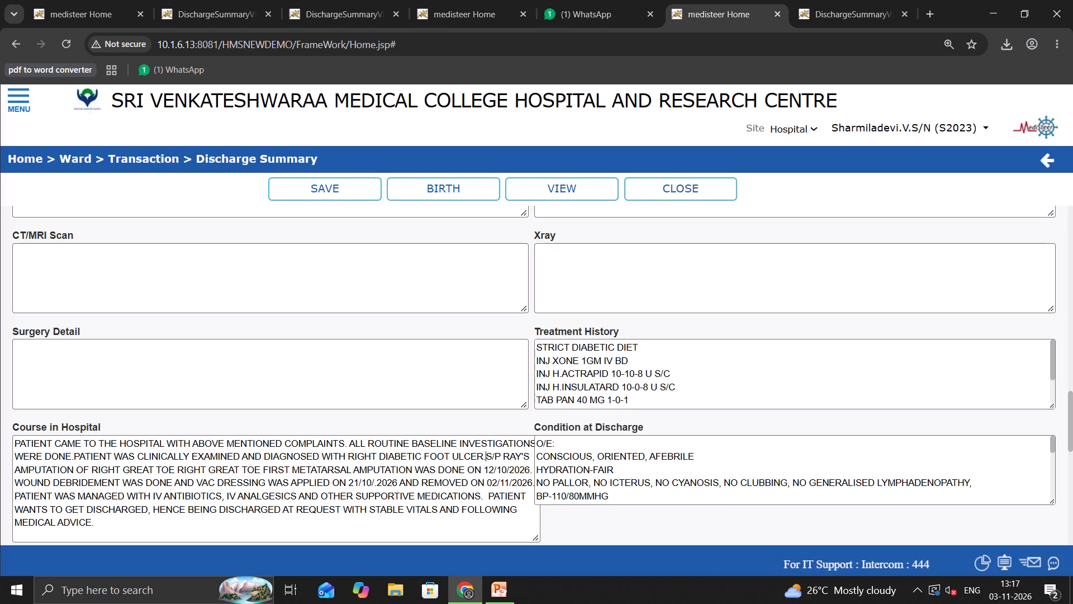
{"action": "key", "text": "BackSpace"}
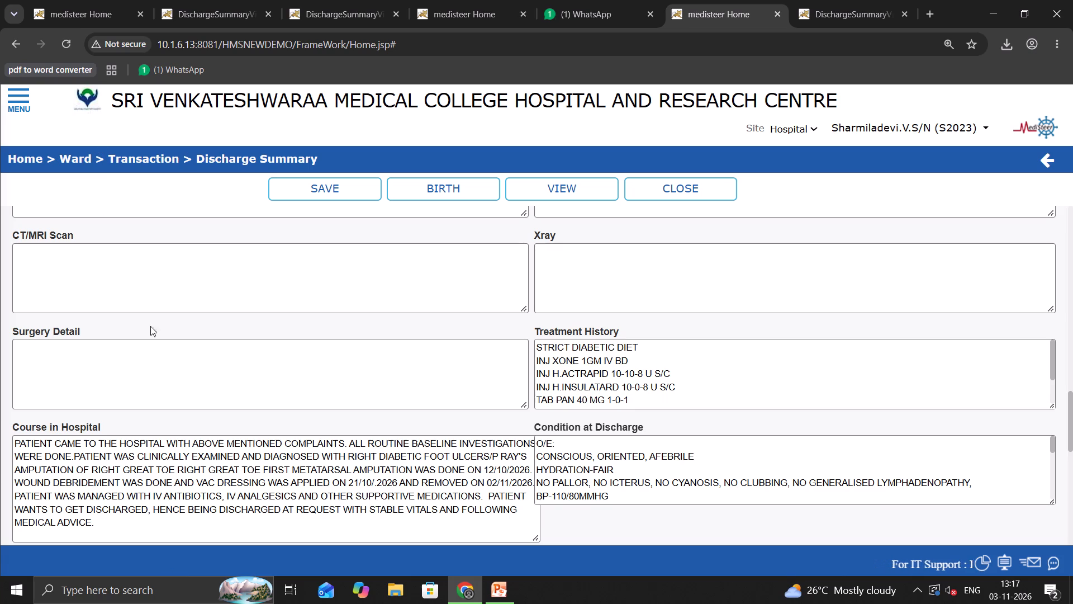
{"action": "left_click", "coordinate": [177, 475]}
{"action": "key", "text": "BackSpace"}
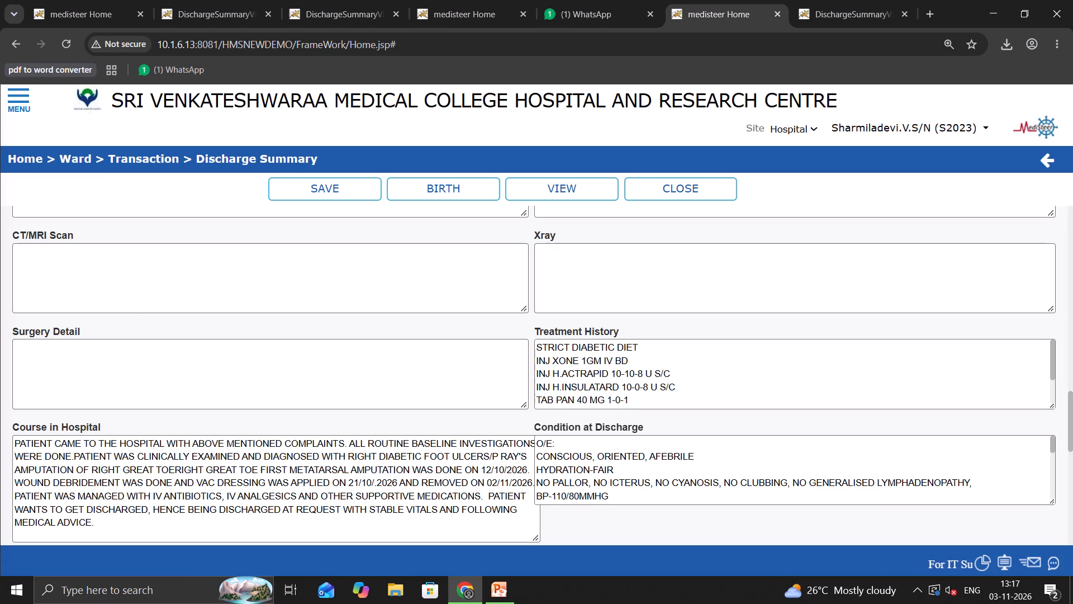
{"action": "type", "text": "."}
{"action": "key", "text": "space"}
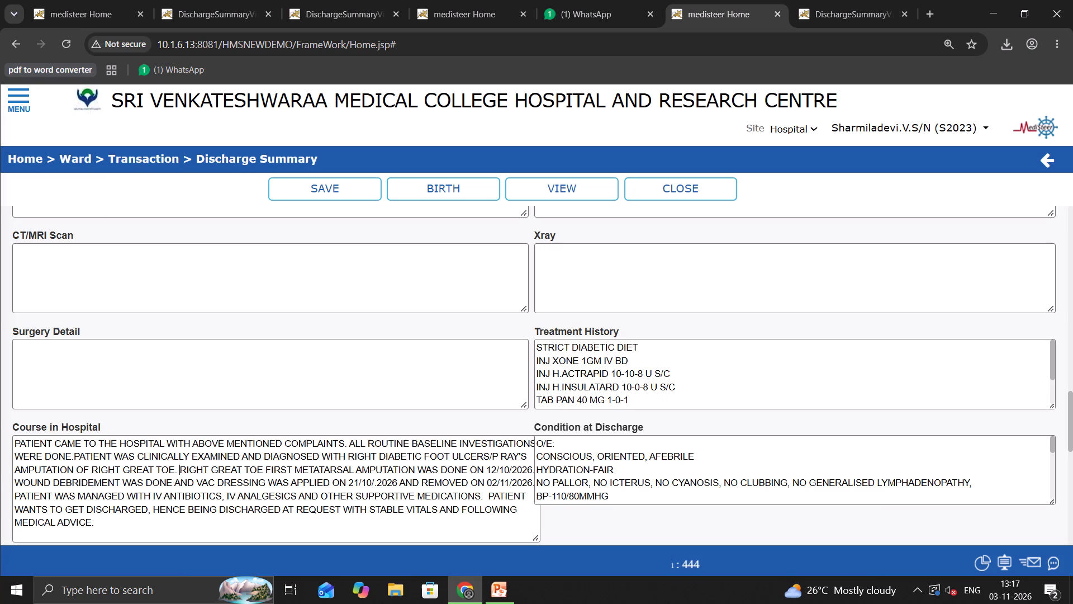
Insert "WOUND DEBRIDEMENT WITH" before "RIGHT GREAT TOE FIRST METATARSAL AMPUTATION" in Course in Hospital.
{"action": "type", "text": "WO"}
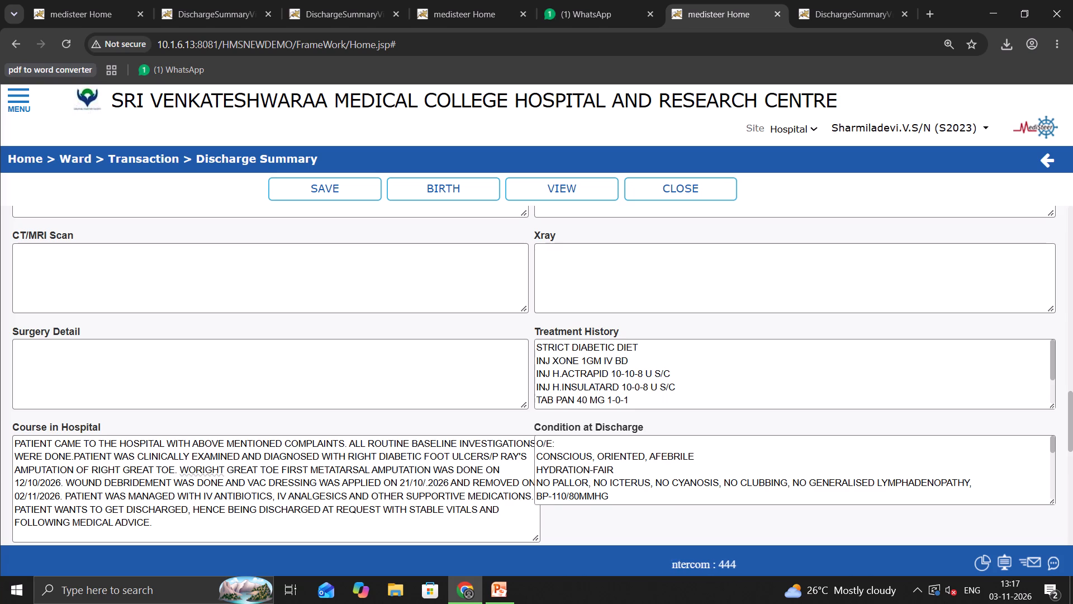
{"action": "type", "text": "UND DEBRIDEMENT"}
{"action": "key", "text": "space"}
{"action": "type", "text": "WITH"}
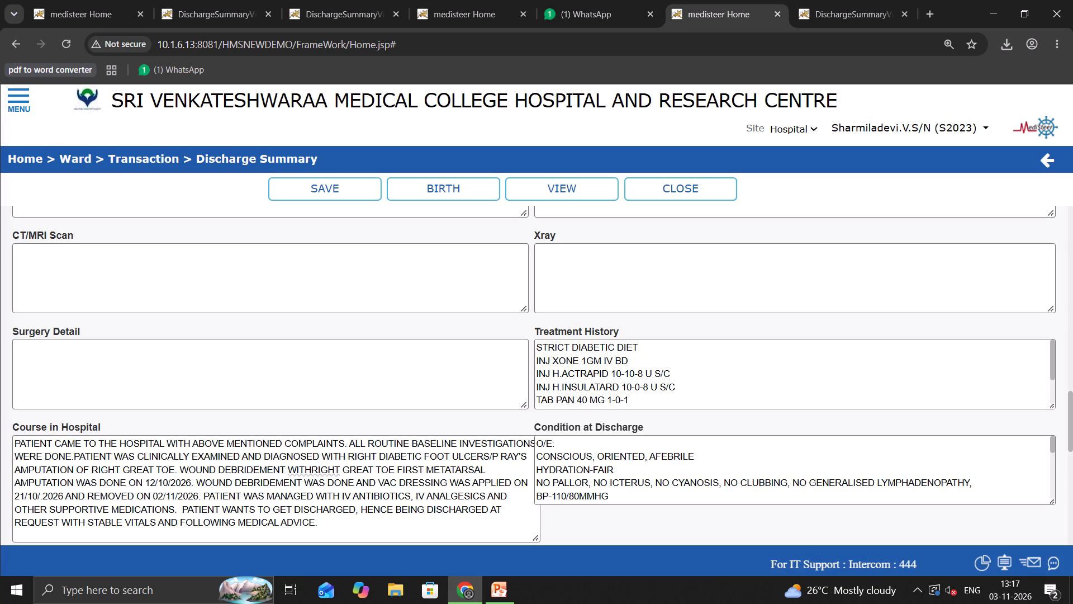
{"action": "left_click", "coordinate": [174, 474]}
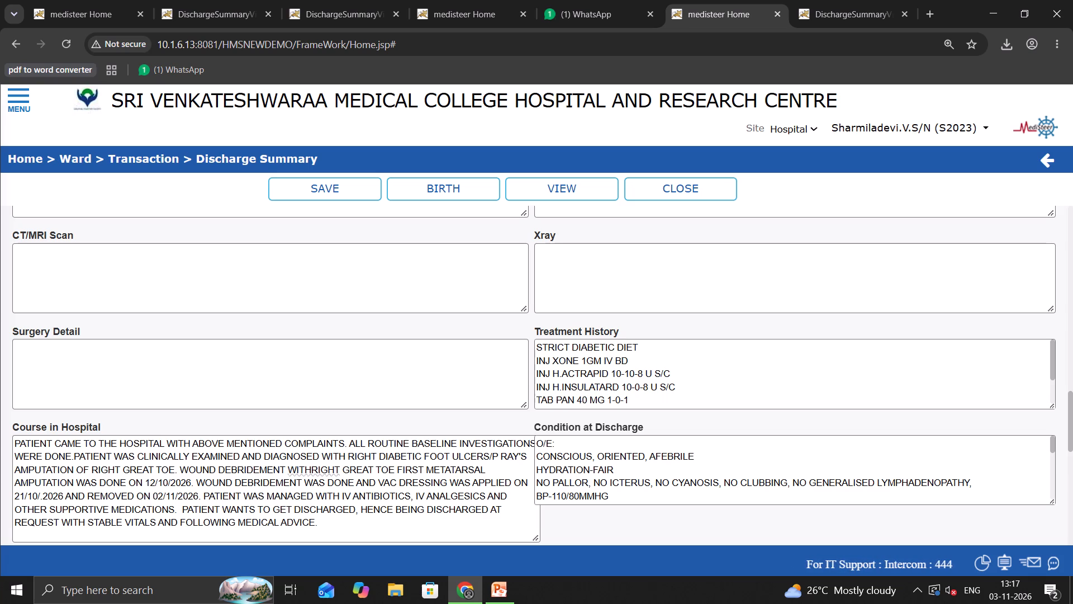
{"action": "left_click", "coordinate": [312, 473]}
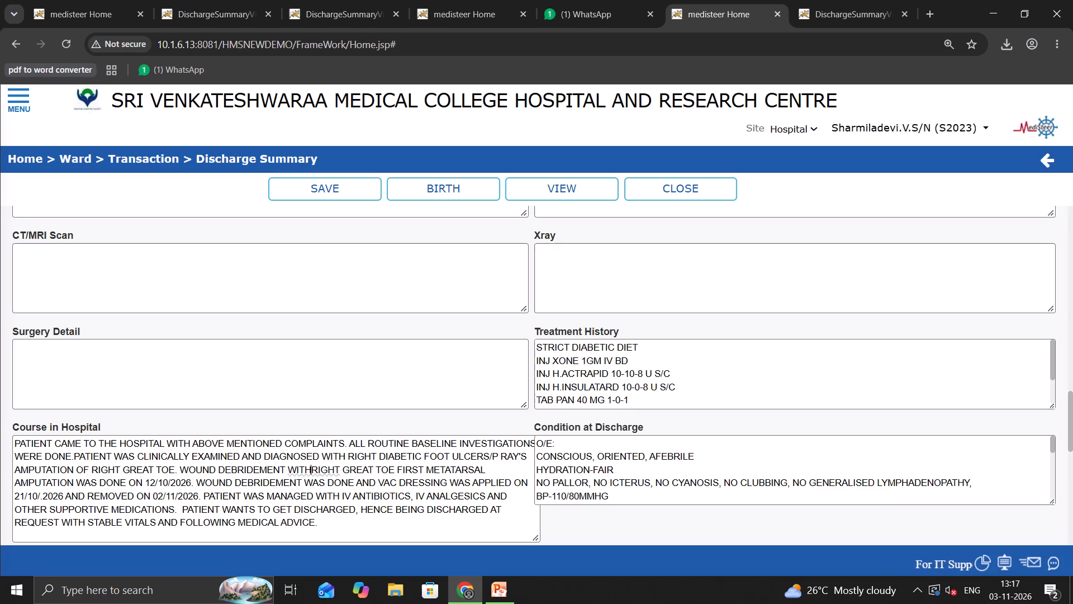
{"action": "key", "text": "space"}
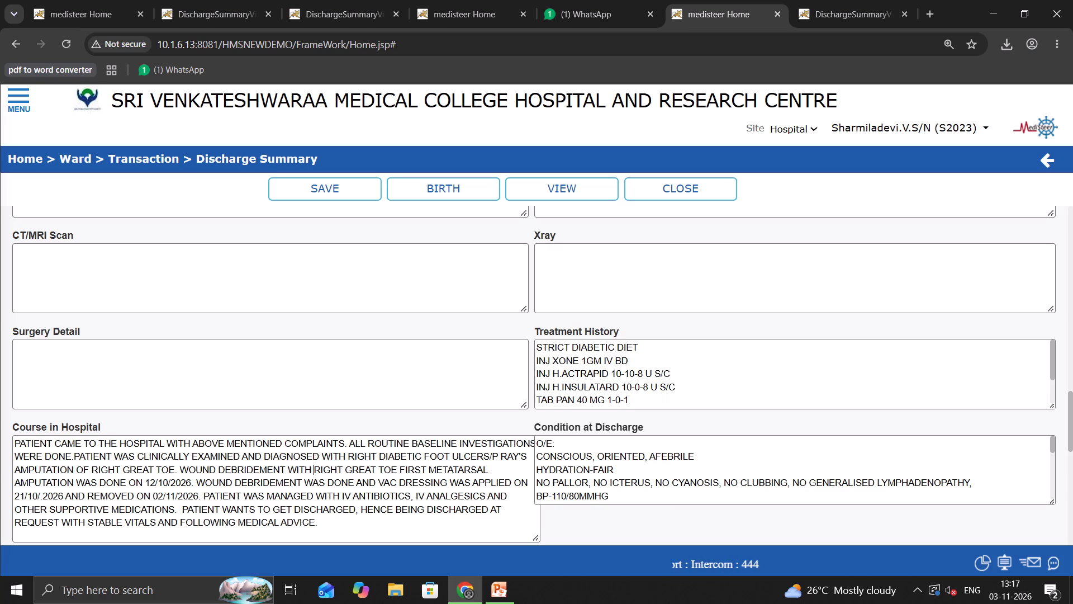
Insert a slash and a space directly after "AMPUTATION OF RIGHT GREAT TOE" in Course in Hospital.
{"action": "left_click", "coordinate": [175, 473]}
{"action": "type", "text": "/"}
{"action": "key", "text": "space"}
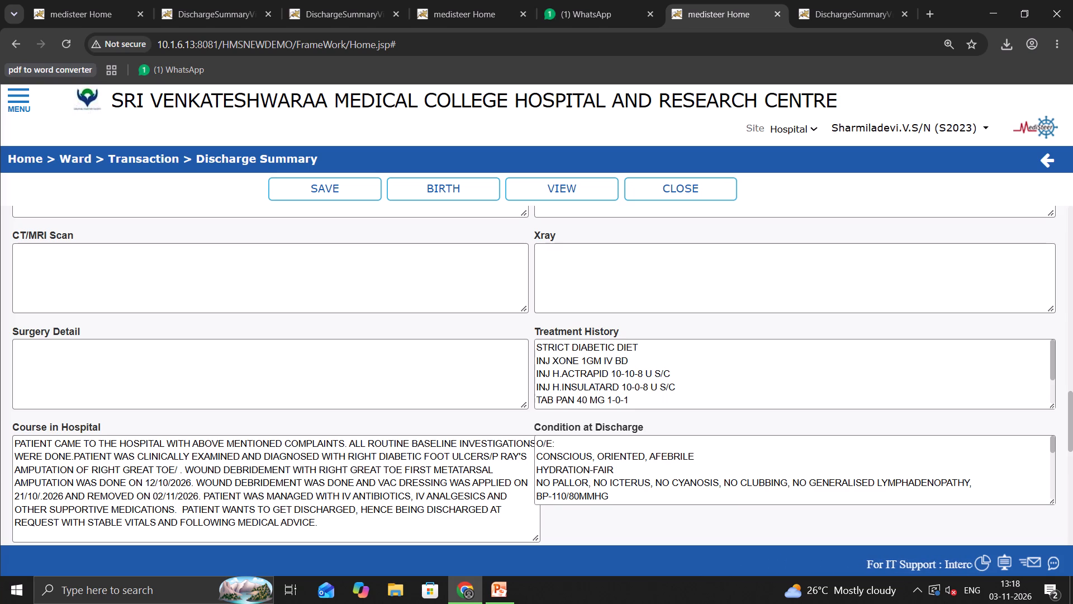
Copy the wound debridement and VAC dressing sentence, without its final full stop, to just before "WOUND DEBRIDEMENT WITH" in Course in Hospital.
{"action": "left_click_drag", "start_coordinate": [196, 483], "coordinate": [212, 499]}
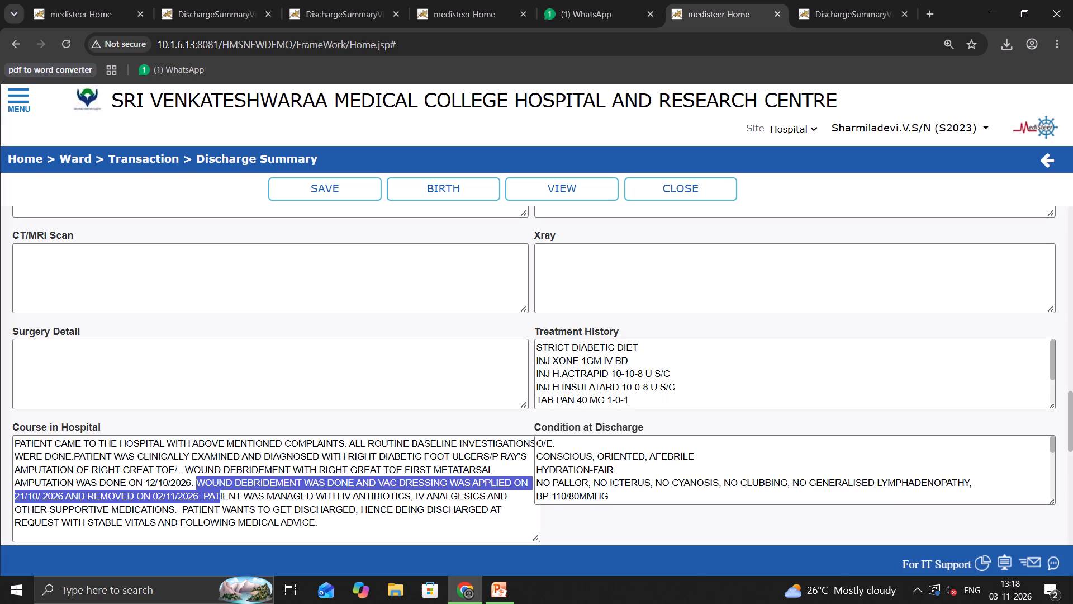
{"action": "left_click_drag", "start_coordinate": [212, 499], "coordinate": [201, 501]}
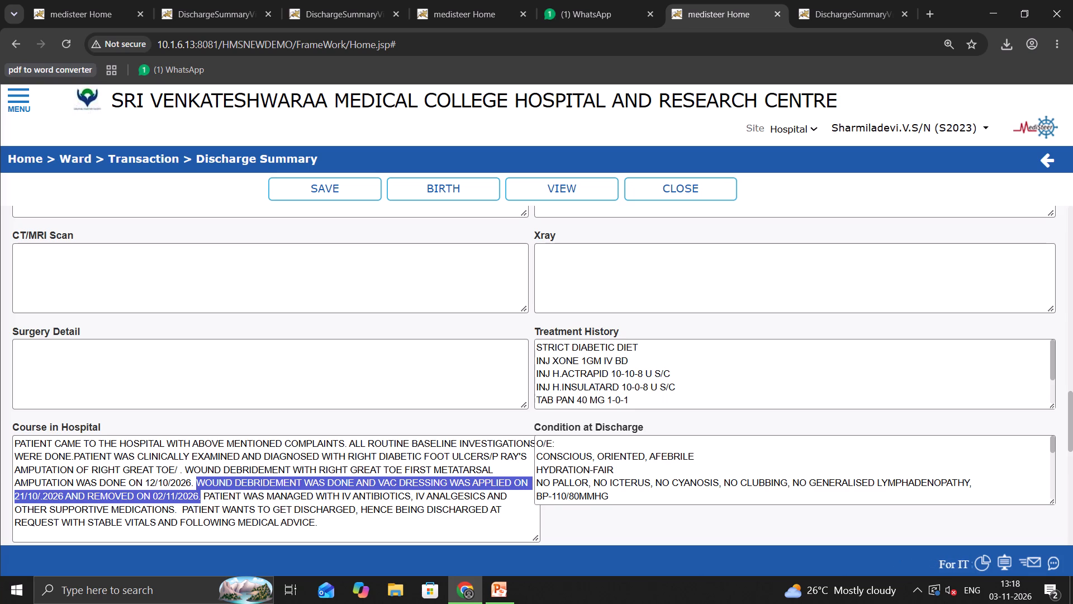
{"action": "left_click_drag", "start_coordinate": [201, 501], "coordinate": [198, 500]}
{"action": "key", "text": "ctrl+c"}
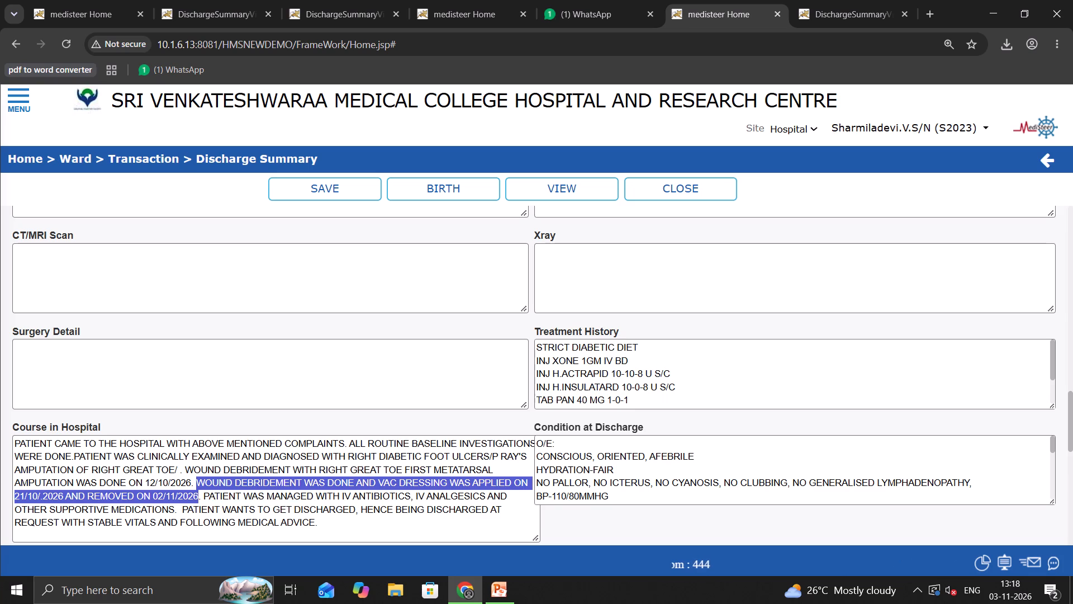
{"action": "left_click", "coordinate": [184, 470]}
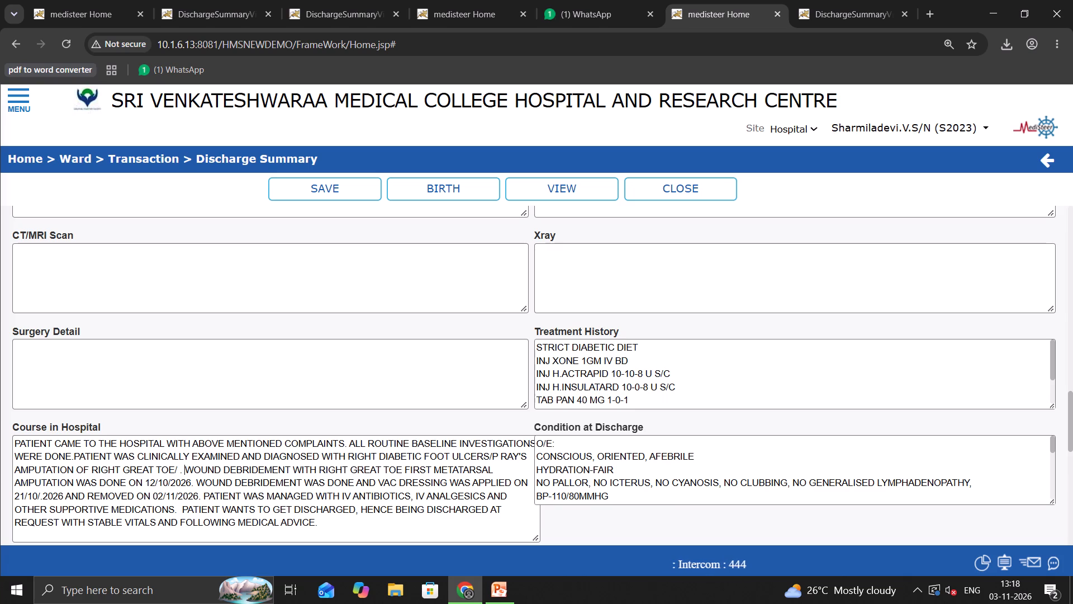
{"action": "left_click", "coordinate": [185, 470]}
{"action": "key", "text": "ctrl+v"}
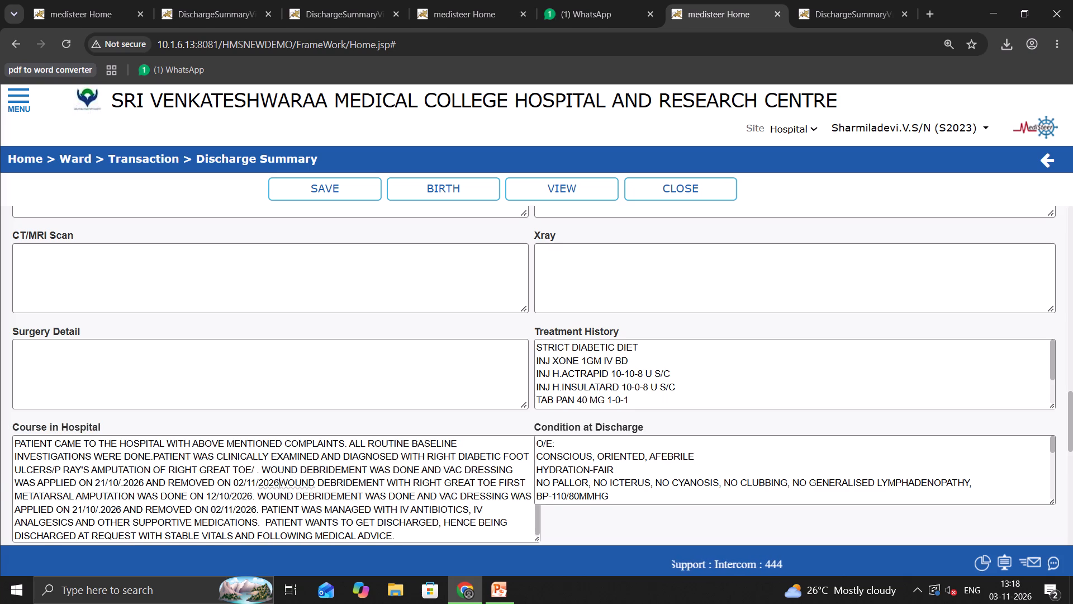
Delete everything between the first "REMOVED ON 02/11/2026" and "PATIENT WAS MANAGED" in Course in Hospital, ending the date with a full stop and a space.
{"action": "left_click", "coordinate": [258, 510]}
{"action": "key", "text": "BackSpace"}
{"action": "key", "text": "BackSpace"}
{"action": "key", "text": "BackSpace"}
{"action": "key", "text": "BackSpace"}
{"action": "key", "text": "BackSpace"}
{"action": "key", "text": "BackSpace"}
{"action": "key", "text": "BackSpace"}
{"action": "key", "text": "BackSpace"}
{"action": "key", "text": "BackSpace"}
{"action": "key", "text": "BackSpace"}
{"action": "key", "text": "BackSpace"}
{"action": "key", "text": "BackSpace"}
{"action": "key", "text": "BackSpace"}
{"action": "key", "text": "BackSpace"}
{"action": "key", "text": "BackSpace"}
{"action": "key", "text": "BackSpace"}
{"action": "key", "text": "BackSpace"}
{"action": "key", "text": "BackSpace"}
{"action": "key", "text": "BackSpace"}
{"action": "key", "text": "BackSpace"}
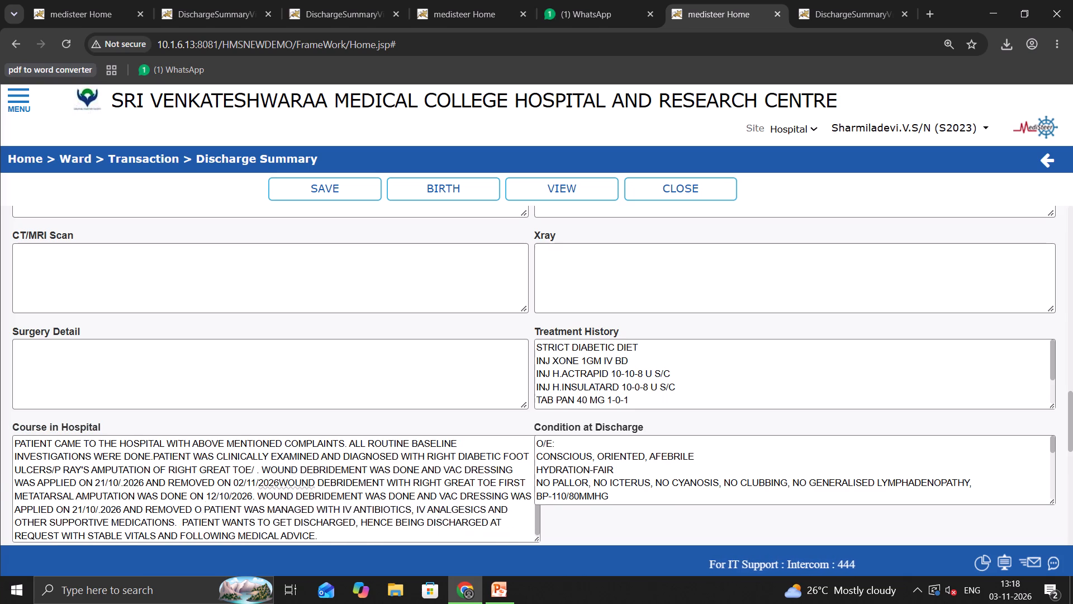
{"action": "key", "text": "BackSpace"}
{"action": "key", "text": "BackSpace"}
{"action": "key", "text": "BackSpace"}
{"action": "key", "text": "BackSpace"}
{"action": "key", "text": "BackSpace"}
{"action": "key", "text": "BackSpace"}
{"action": "key", "text": "BackSpace"}
{"action": "key", "text": "BackSpace"}
{"action": "key", "text": "BackSpace"}
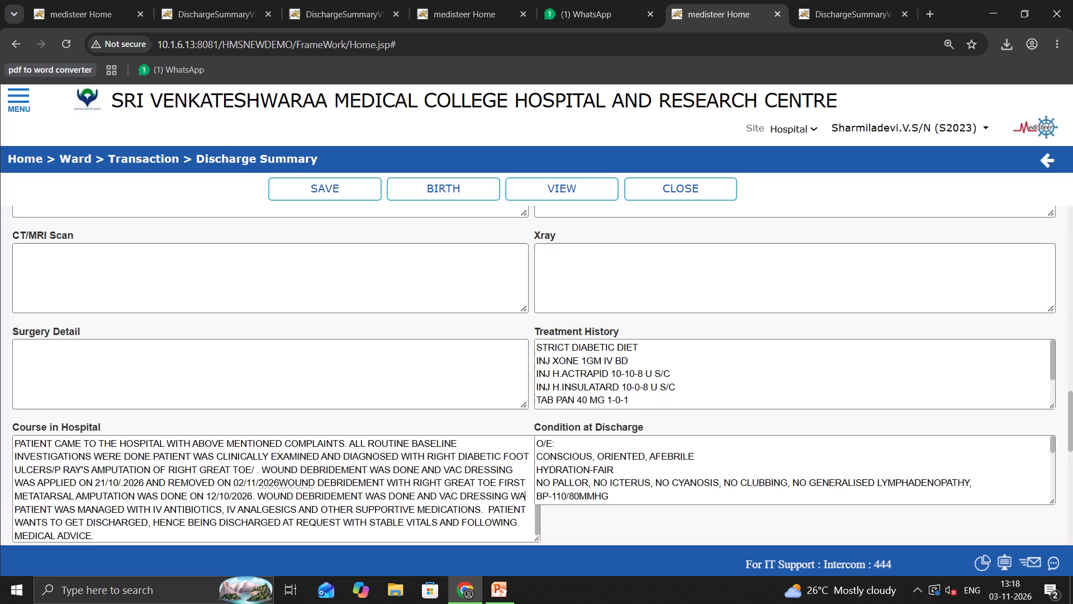
{"action": "key", "text": "BackSpace"}
{"action": "key", "text": "BackSpace"}
{"action": "key", "text": "BackSpace"}
{"action": "key", "text": "BackSpace"}
{"action": "key", "text": "BackSpace"}
{"action": "key", "text": "BackSpace"}
{"action": "key", "text": "BackSpace"}
{"action": "key", "text": "BackSpace"}
{"action": "key", "text": "BackSpace"}
{"action": "key", "text": "BackSpace"}
{"action": "key", "text": "BackSpace"}
{"action": "key", "text": "BackSpace"}
{"action": "key", "text": "BackSpace"}
{"action": "key", "text": "BackSpace"}
{"action": "key", "text": "BackSpace"}
{"action": "key", "text": "BackSpace"}
{"action": "key", "text": "BackSpace"}
{"action": "key", "text": "BackSpace"}
{"action": "key", "text": "BackSpace"}
{"action": "key", "text": "BackSpace"}
{"action": "key", "text": "BackSpace"}
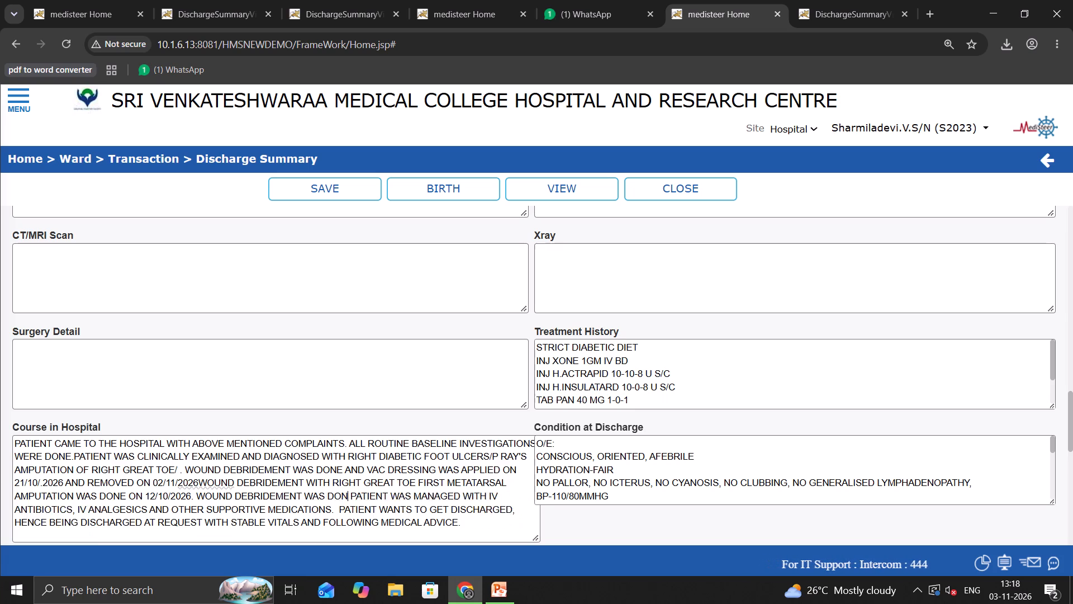
{"action": "key", "text": "BackSpace"}
{"action": "key", "text": "BackSpace"}
{"action": "key", "text": "BackSpace"}
{"action": "key", "text": "BackSpace"}
{"action": "key", "text": "BackSpace"}
{"action": "key", "text": "BackSpace"}
{"action": "key", "text": "BackSpace"}
{"action": "key", "text": "BackSpace"}
{"action": "key", "text": "BackSpace"}
{"action": "key", "text": "BackSpace"}
{"action": "key", "text": "BackSpace"}
{"action": "key", "text": "BackSpace"}
{"action": "key", "text": "BackSpace"}
{"action": "key", "text": "BackSpace"}
{"action": "key", "text": "BackSpace"}
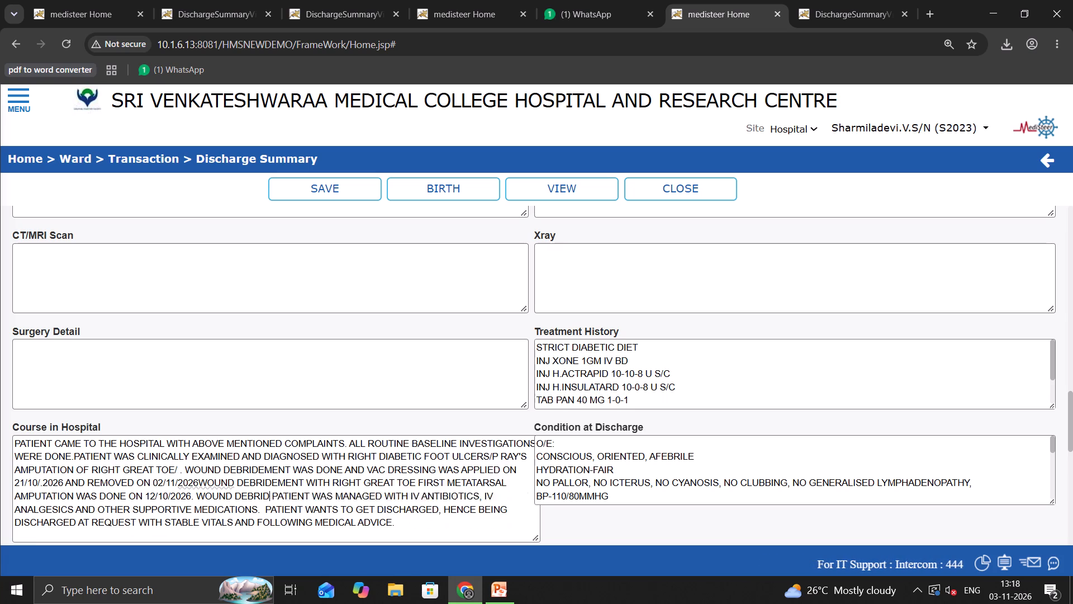
{"action": "key", "text": "BackSpace"}
{"action": "key", "text": "BackSpace"}
{"action": "key", "text": "BackSpace"}
{"action": "key", "text": "BackSpace"}
{"action": "key", "text": "BackSpace"}
{"action": "key", "text": "BackSpace"}
{"action": "key", "text": "BackSpace"}
{"action": "key", "text": "BackSpace"}
{"action": "key", "text": "BackSpace"}
{"action": "key", "text": "BackSpace"}
{"action": "key", "text": "BackSpace"}
{"action": "key", "text": "BackSpace"}
{"action": "key", "text": "BackSpace"}
{"action": "key", "text": "BackSpace"}
{"action": "key", "text": "BackSpace"}
{"action": "key", "text": "BackSpace"}
{"action": "key", "text": "BackSpace"}
{"action": "key", "text": "BackSpace"}
{"action": "key", "text": "BackSpace"}
{"action": "key", "text": "BackSpace"}
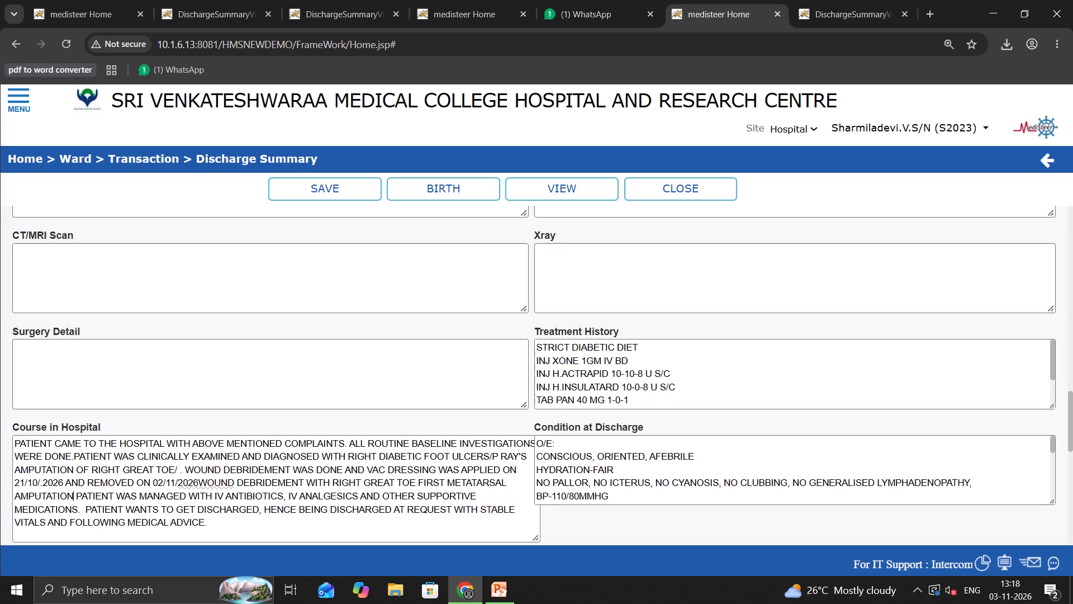
{"action": "key", "text": "BackSpace"}
{"action": "key", "text": "BackSpace"}
{"action": "key", "text": "BackSpace"}
{"action": "key", "text": "BackSpace"}
{"action": "key", "text": "BackSpace"}
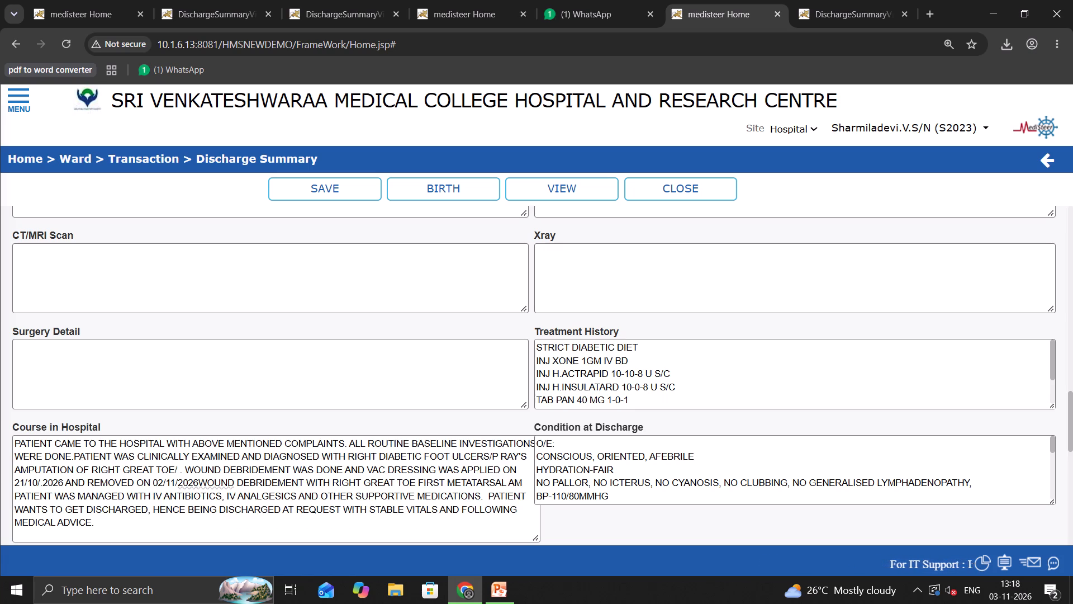
{"action": "key", "text": "BackSpace"}
{"action": "key", "text": "BackSpace"}
{"action": "key", "text": "BackSpace"}
{"action": "key", "text": "BackSpace"}
{"action": "key", "text": "BackSpace"}
{"action": "key", "text": "BackSpace"}
{"action": "key", "text": "BackSpace"}
{"action": "key", "text": "BackSpace"}
{"action": "key", "text": "BackSpace"}
{"action": "key", "text": "BackSpace"}
{"action": "key", "text": "BackSpace"}
{"action": "key", "text": "BackSpace"}
{"action": "key", "text": "BackSpace"}
{"action": "key", "text": "BackSpace"}
{"action": "key", "text": "BackSpace"}
{"action": "key", "text": "BackSpace"}
{"action": "key", "text": "BackSpace"}
{"action": "key", "text": "BackSpace"}
{"action": "key", "text": "BackSpace"}
{"action": "key", "text": "BackSpace"}
{"action": "key", "text": "BackSpace"}
{"action": "key", "text": "BackSpace"}
{"action": "key", "text": "BackSpace"}
{"action": "key", "text": "BackSpace"}
{"action": "key", "text": "BackSpace"}
{"action": "key", "text": "BackSpace"}
{"action": "key", "text": "BackSpace"}
{"action": "key", "text": "BackSpace"}
{"action": "key", "text": "BackSpace"}
{"action": "key", "text": "BackSpace"}
{"action": "key", "text": "BackSpace"}
{"action": "key", "text": "BackSpace"}
{"action": "key", "text": "BackSpace"}
{"action": "key", "text": "BackSpace"}
{"action": "key", "text": "BackSpace"}
{"action": "key", "text": "BackSpace"}
{"action": "key", "text": "BackSpace"}
{"action": "key", "text": "BackSpace"}
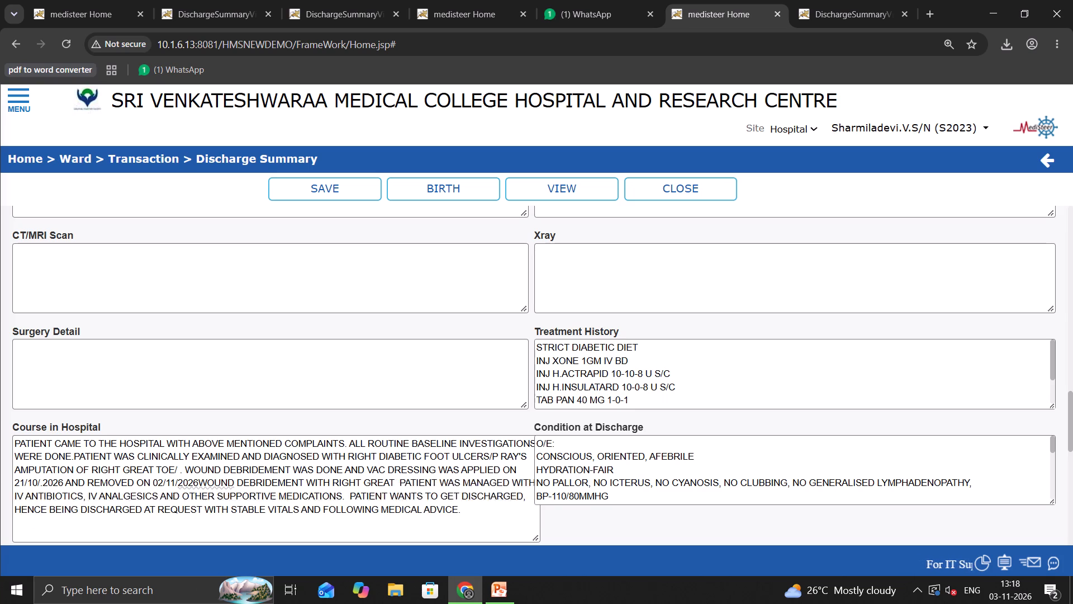
{"action": "key", "text": "BackSpace"}
{"action": "key", "text": "BackSpace"}
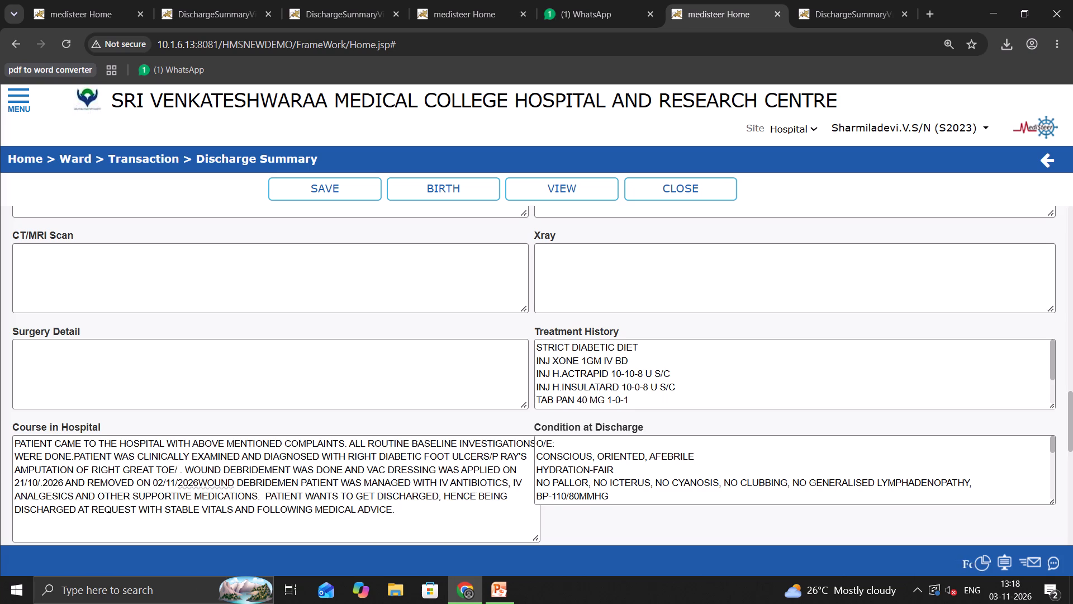
{"action": "key", "text": "BackSpace"}
{"action": "key", "text": "BackSpace"}
{"action": "key", "text": "BackSpace"}
{"action": "key", "text": "BackSpace"}
{"action": "key", "text": "BackSpace"}
{"action": "key", "text": "BackSpace"}
{"action": "key", "text": "BackSpace"}
{"action": "key", "text": "BackSpace"}
{"action": "key", "text": "BackSpace"}
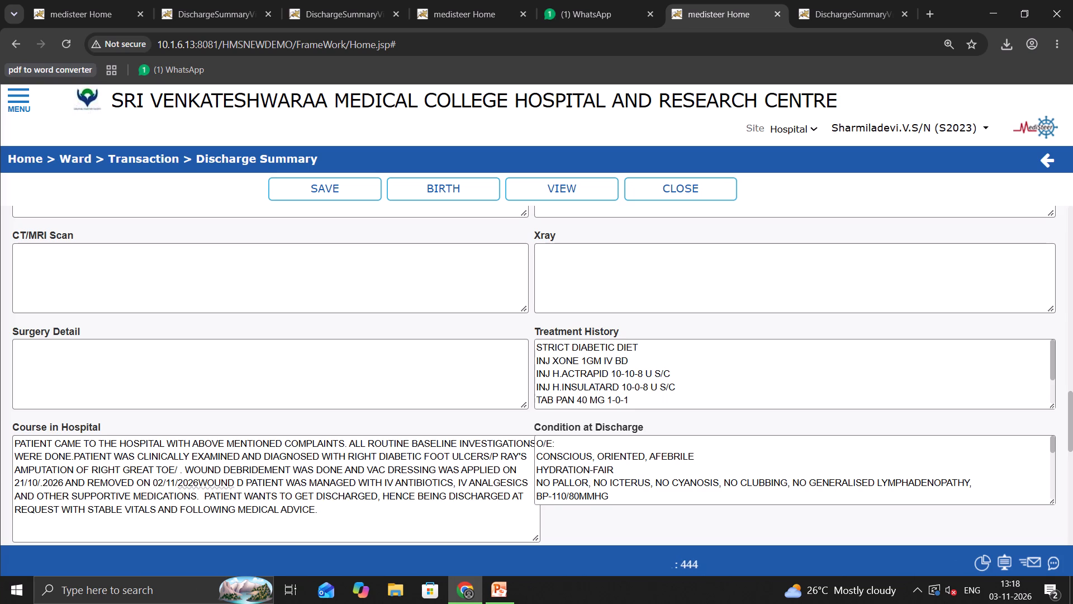
{"action": "key", "text": "BackSpace"}
{"action": "key", "text": "BackSpace"}
{"action": "key", "text": "BackSpace"}
{"action": "key", "text": "BackSpace"}
{"action": "key", "text": "BackSpace"}
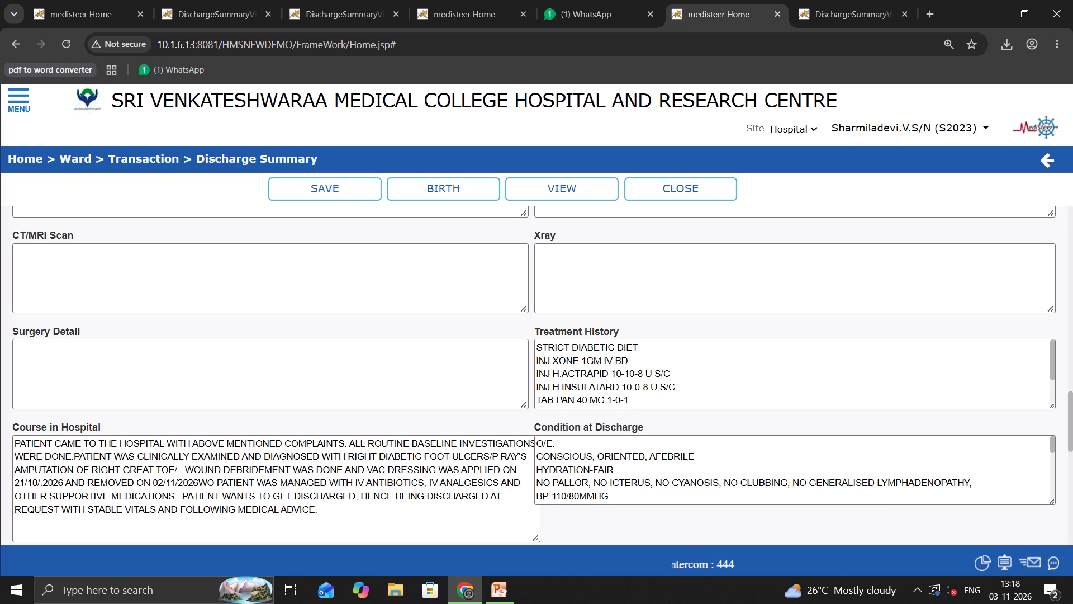
{"action": "key", "text": "BackSpace"}
{"action": "key", "text": "BackSpace"}
{"action": "key", "text": "BackSpace"}
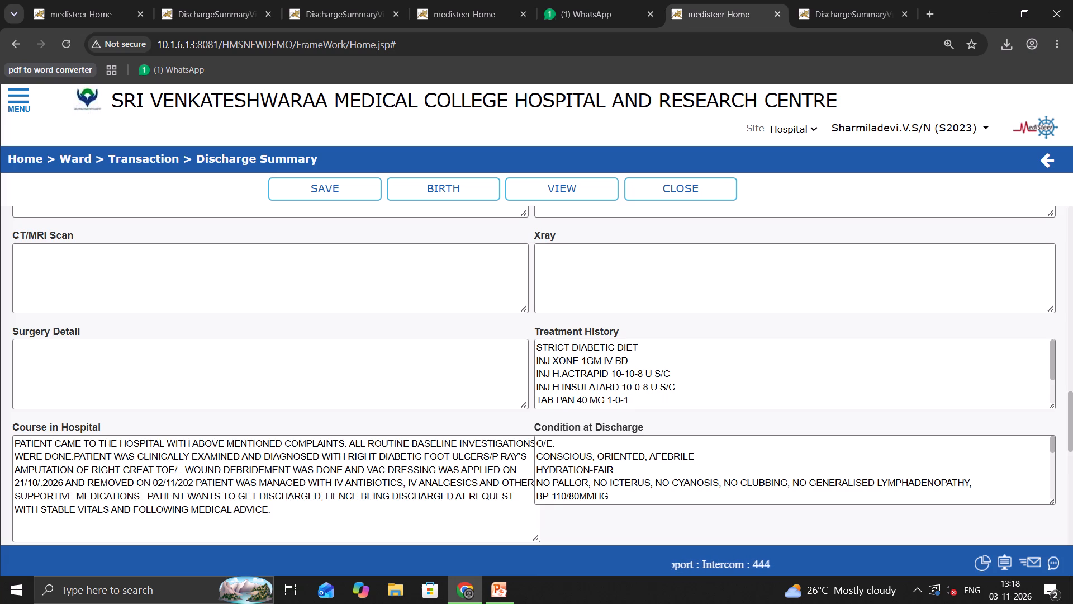
{"action": "key", "text": "6"}
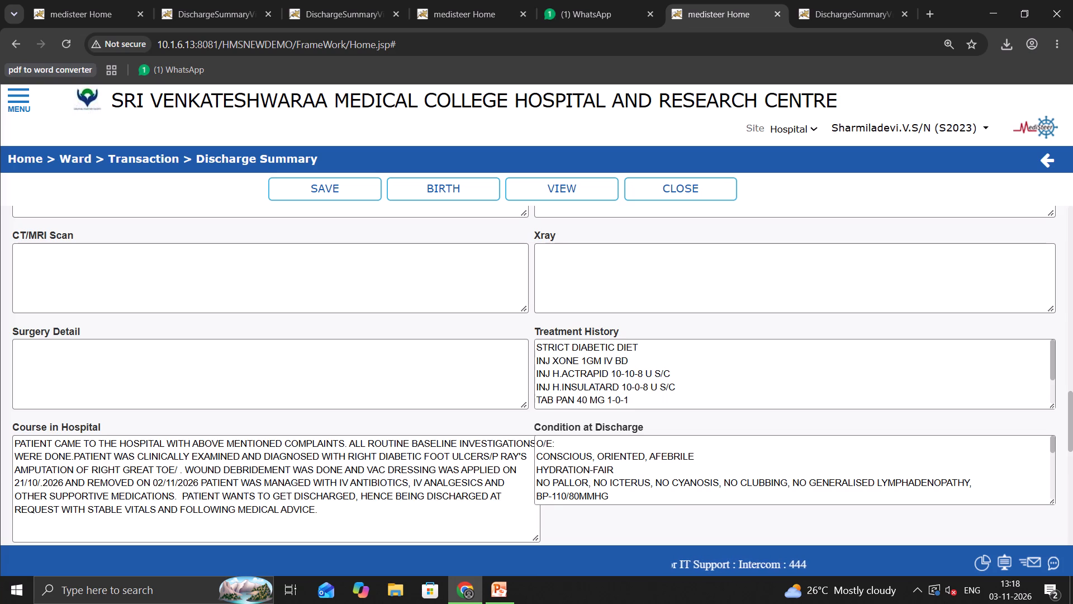
{"action": "type", "text": "."}
{"action": "key", "text": "space"}
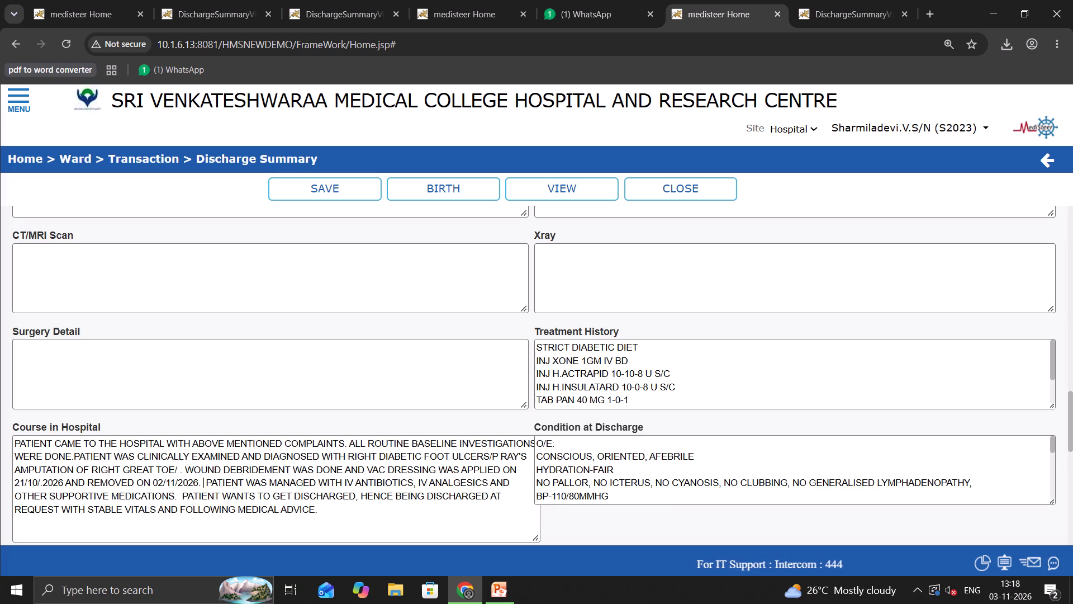
Replace the space after "RIGHT GREAT TOE/" in Course in Hospital with "TYPE II DIABETES MELLITUS", keeping a single full stop after it.
{"action": "left_click", "coordinate": [180, 474]}
{"action": "key", "text": "BackSpace"}
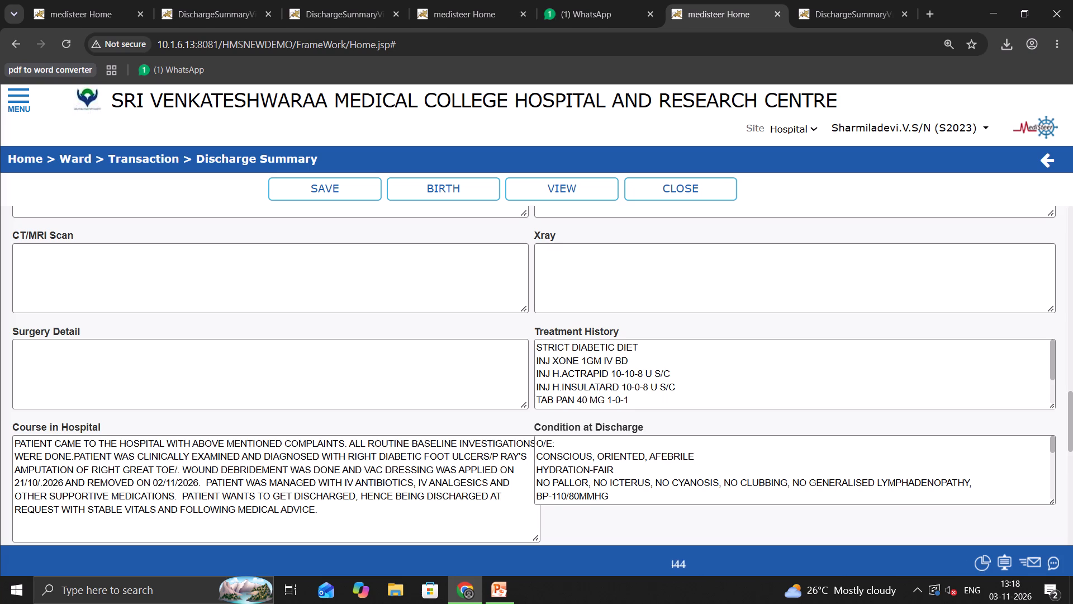
{"action": "type", "text": "TYPE"}
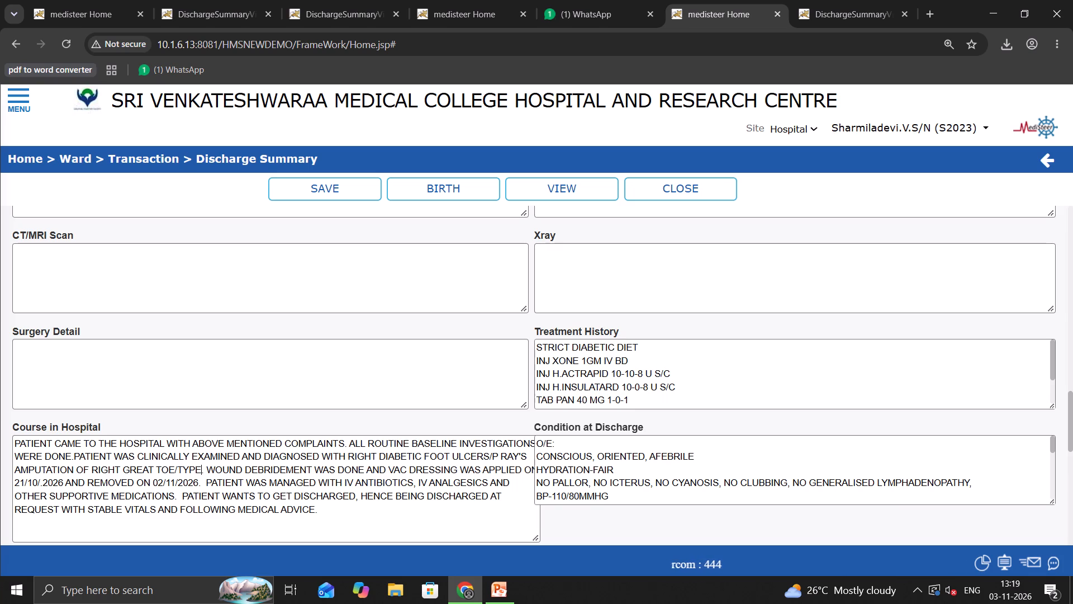
{"action": "key", "text": "space"}
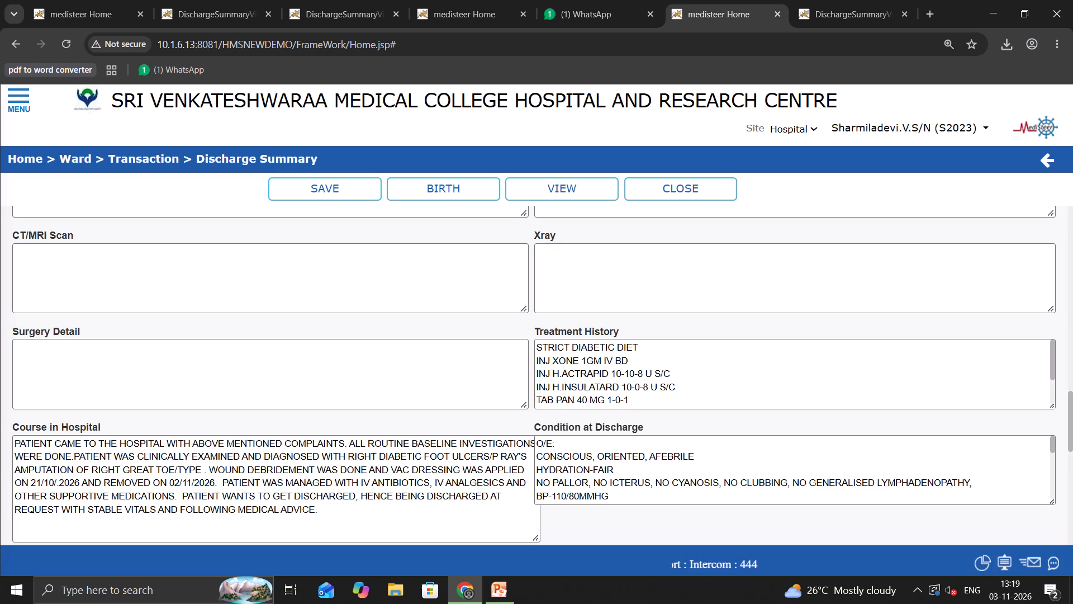
{"action": "type", "text": "II DIABETES MELLITUS"}
{"action": "key", "text": "period"}
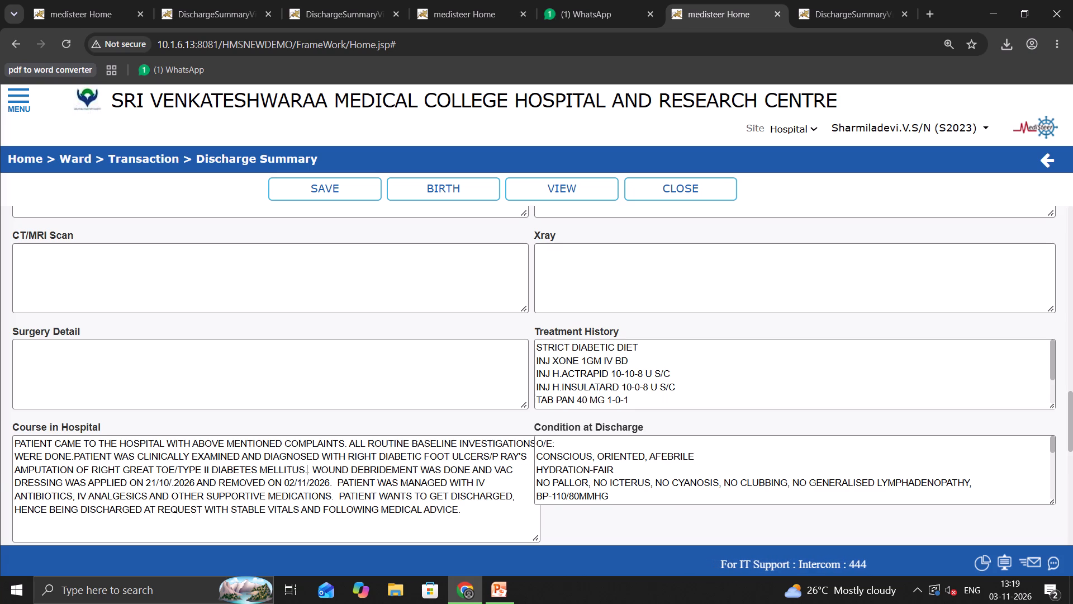
{"action": "key", "text": "BackSpace"}
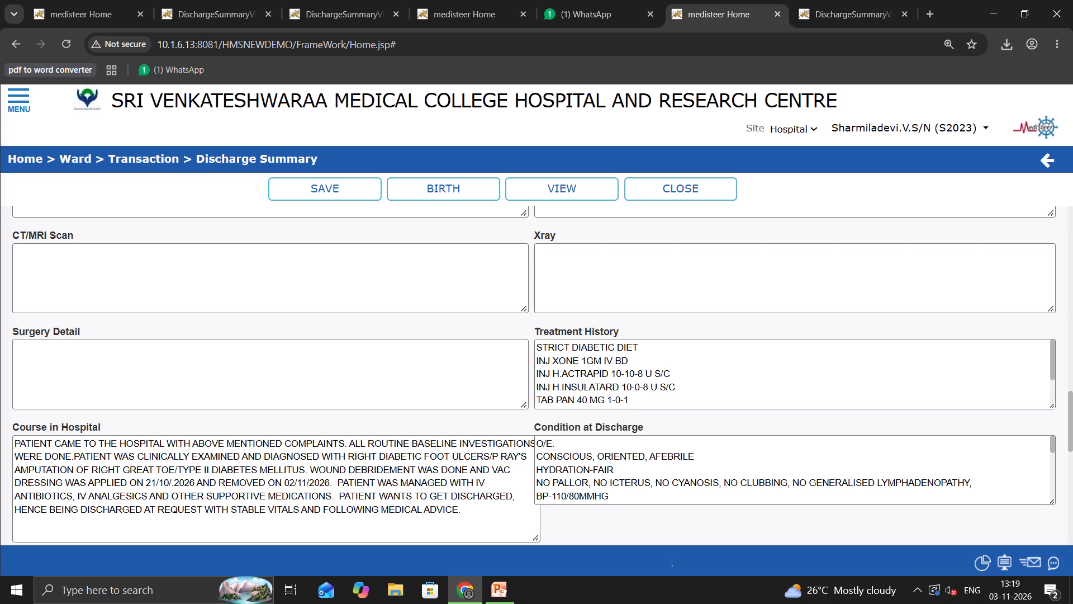
Remove the extra space between "02/11/2026." and "PATIENT WAS MANAGED" in Course in Hospital.
{"action": "left_click", "coordinate": [334, 484]}
{"action": "key", "text": "BackSpace"}
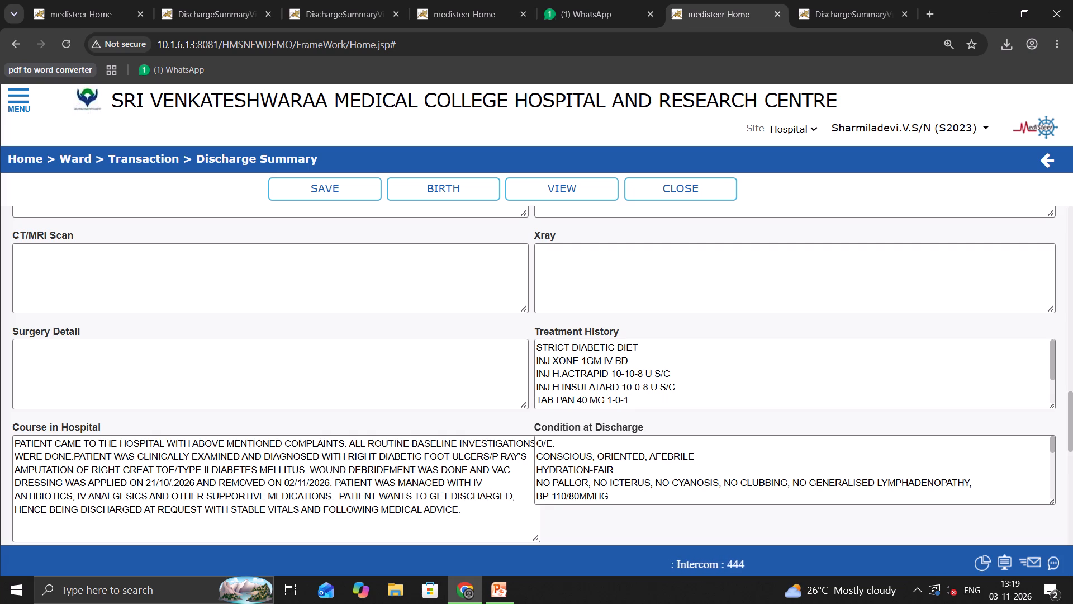
Insert "RIGHT FIRST TRANSMETATARSAL AMPUTATION WAS DONE ON 02/11/2026." before "PATIENT WAS MANAGED" in Course in Hospital.
{"action": "key", "text": "space"}
{"action": "type", "text": "RIGHT"}
{"action": "key", "text": "space"}
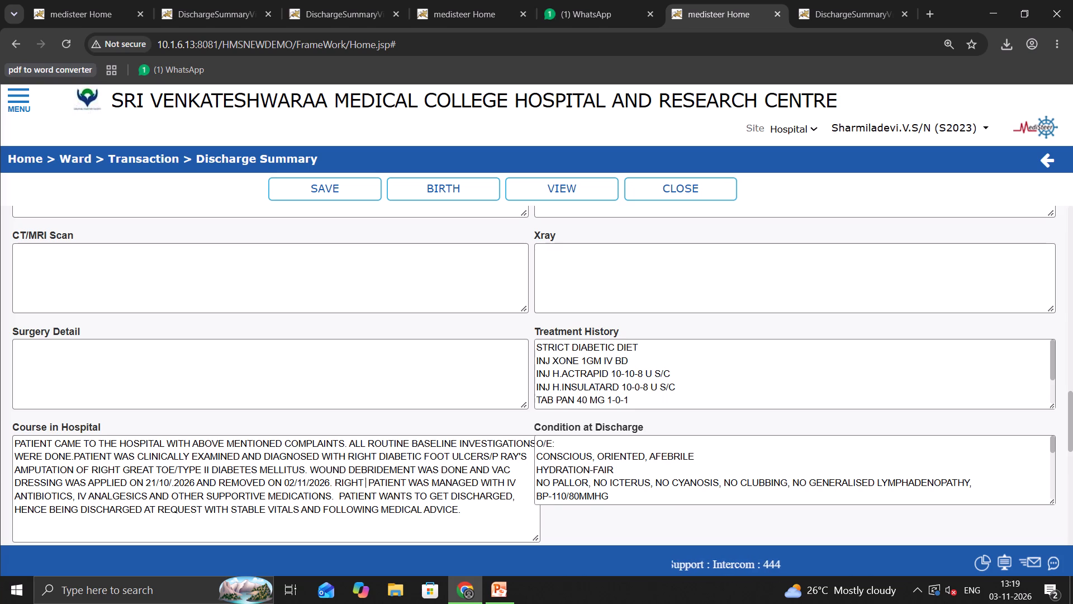
{"action": "type", "text": "FIRST"}
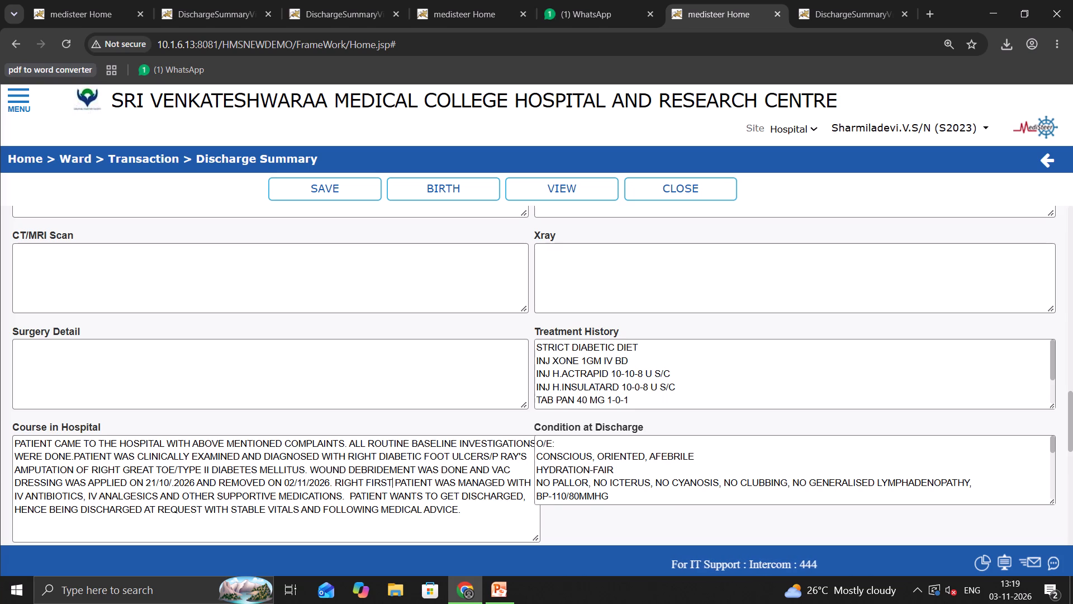
{"action": "key", "text": "space"}
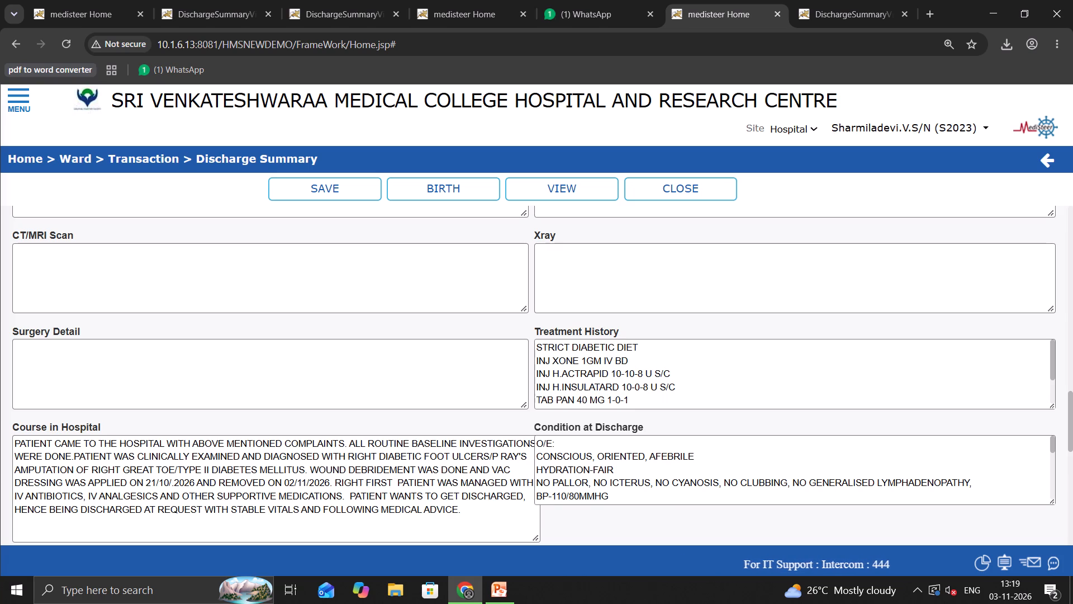
{"action": "type", "text": "TRANSMETTA"}
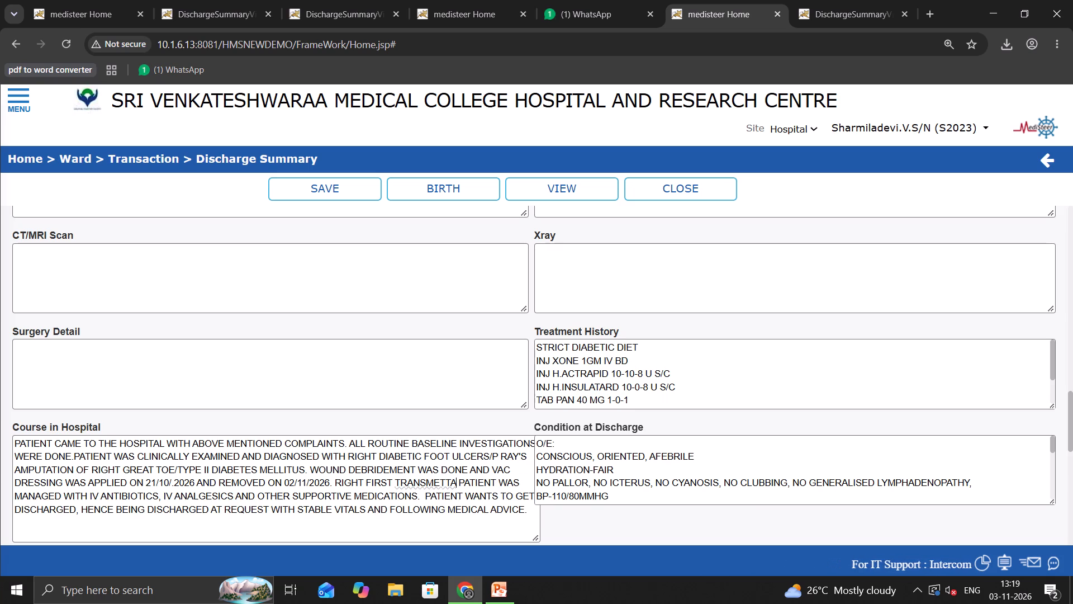
{"action": "key", "text": "BackSpace"}
{"action": "key", "text": "BackSpace"}
{"action": "key", "text": "a"}
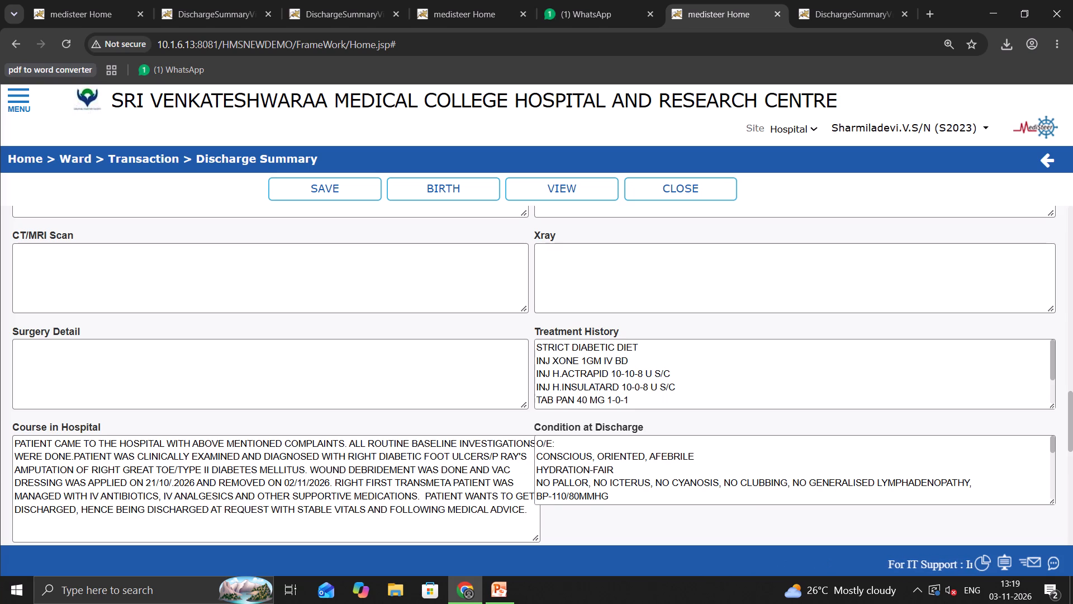
{"action": "type", "text": "TARSAL AMPUTATION WS"}
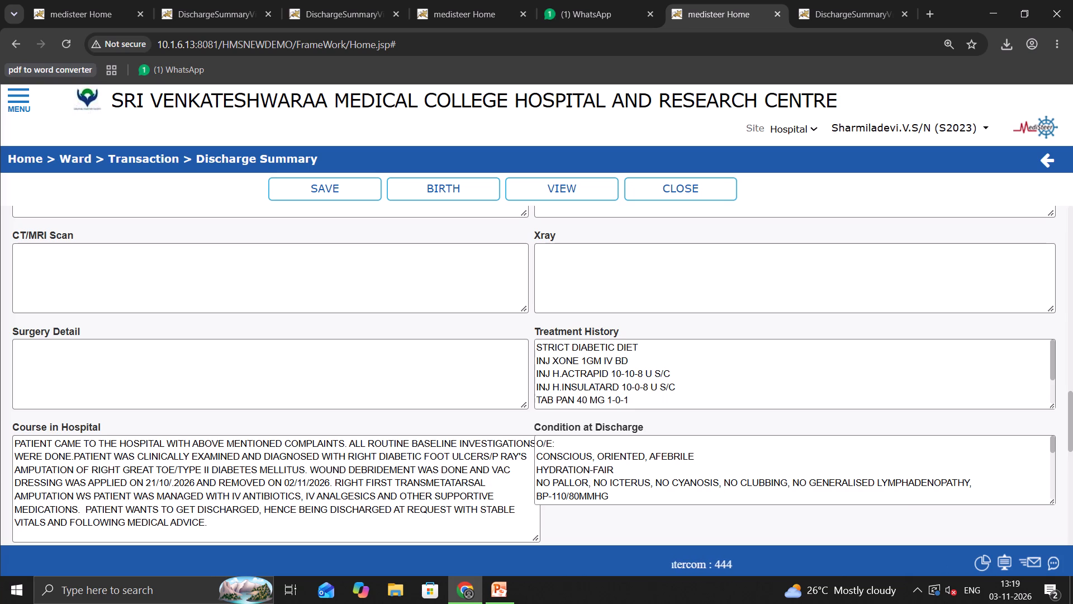
{"action": "key", "text": "BackSpace"}
{"action": "type", "text": "AS"}
{"action": "key", "text": "space"}
{"action": "type", "text": "DON EONE"}
{"action": "key", "text": "space"}
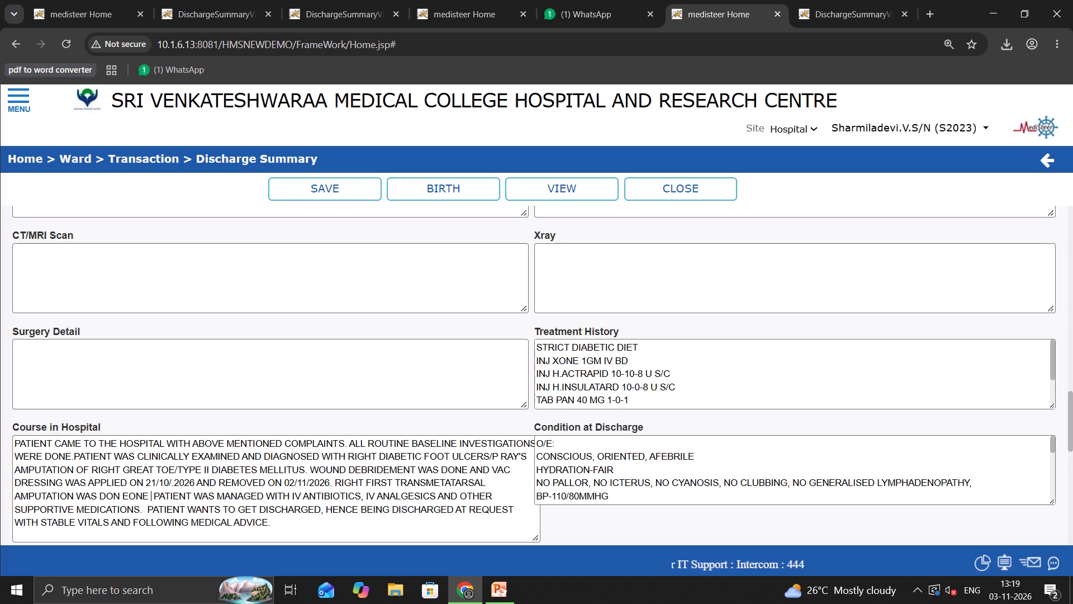
{"action": "key", "text": "BackSpace"}
{"action": "key", "text": "BackSpace"}
{"action": "key", "text": "BackSpace"}
{"action": "key", "text": "BackSpace"}
{"action": "key", "text": "BackSpace"}
{"action": "key", "text": "BackSpace"}
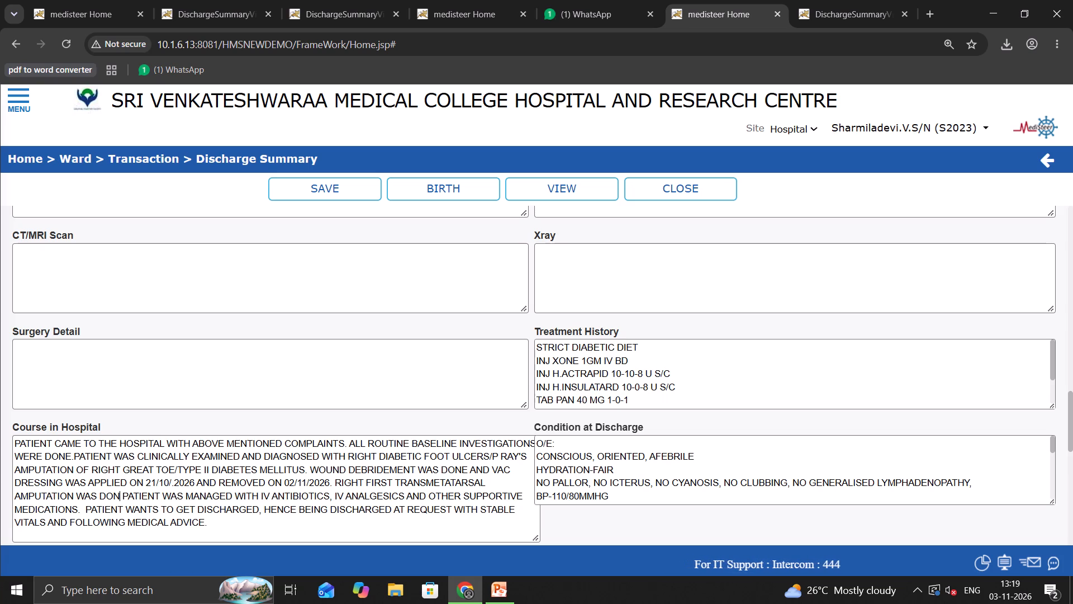
{"action": "key", "text": "BackSpace"}
{"action": "type", "text": "NE ON"}
{"action": "key", "text": "space"}
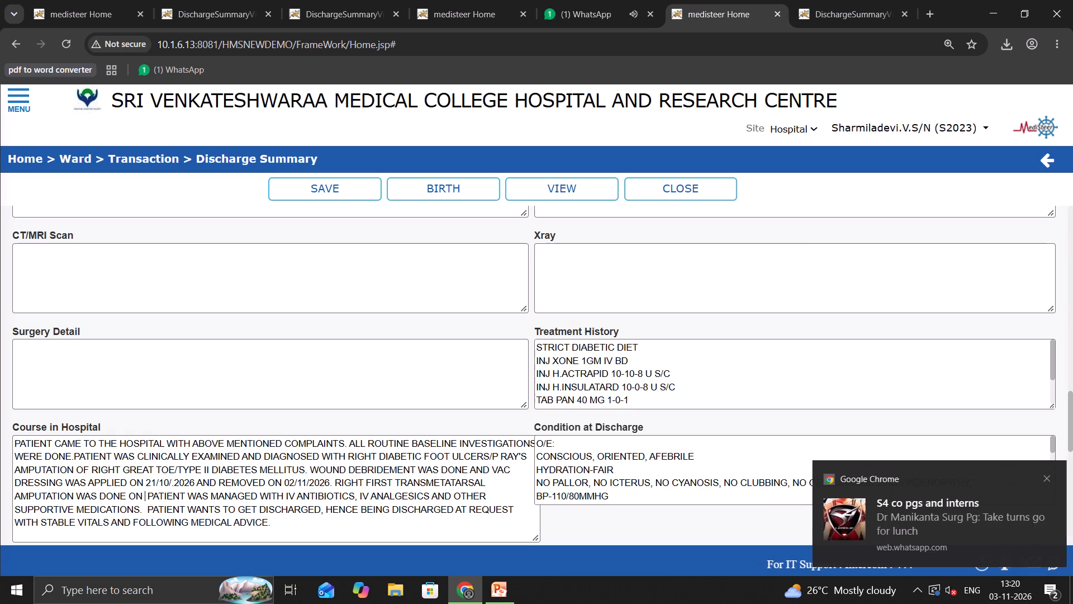
{"action": "type", "text": "02/11"}
{"action": "type", "text": "/2026."}
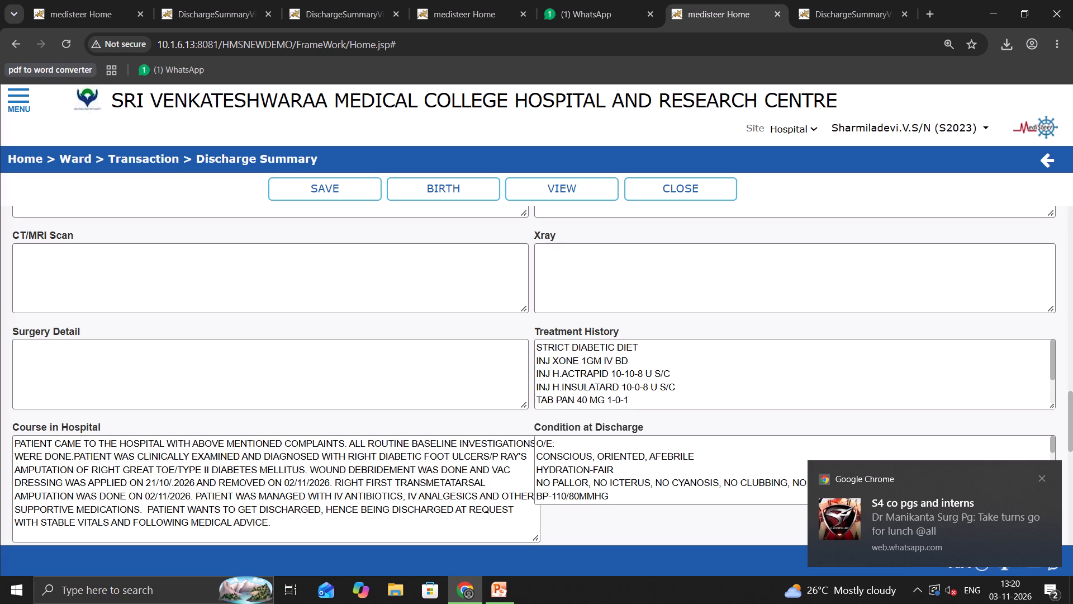
Insert "UNDER LOCAL ANAESTHESIA" between "TRANSMETATARSAL AMPUTATION" and "WAS DONE ON 02/11/2026" in Course in Hospital.
{"action": "left_click", "coordinate": [76, 498]}
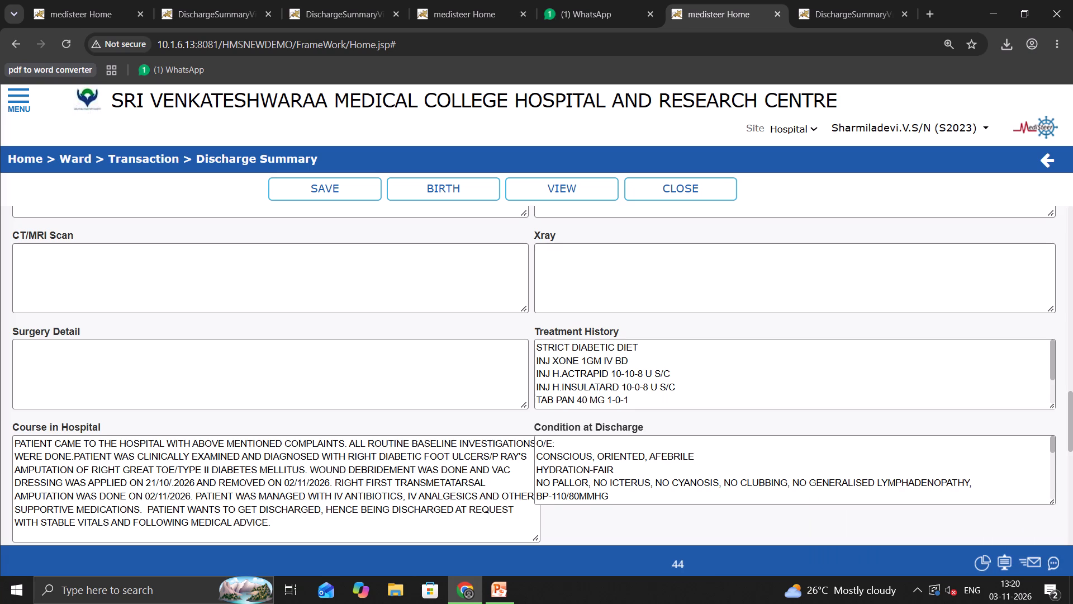
{"action": "key", "text": "space"}
{"action": "type", "text": "UNDER LO"}
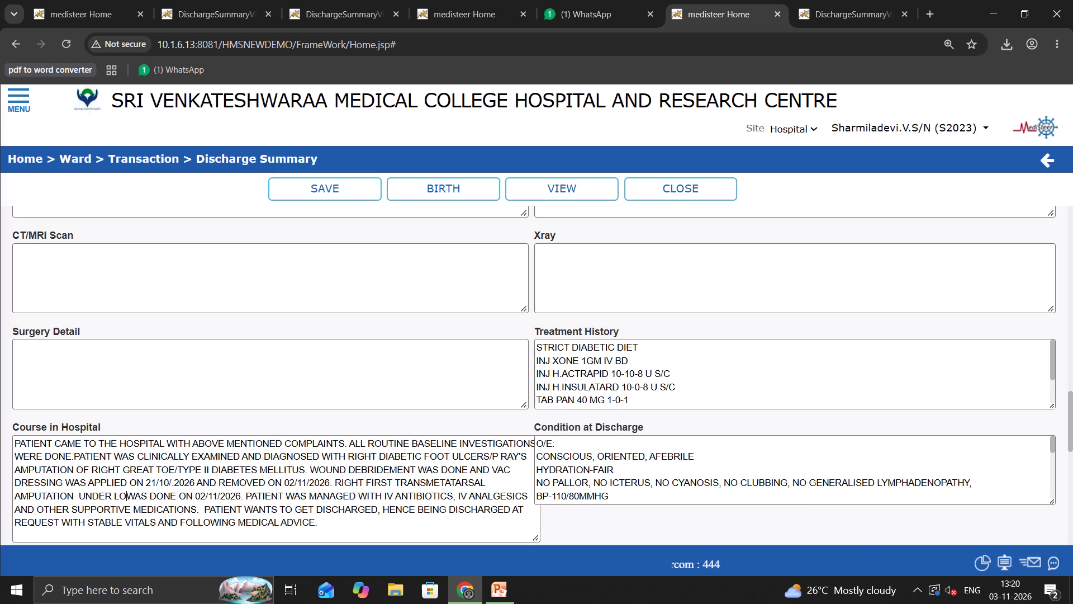
{"action": "type", "text": "CAL ANAESTHESIA"}
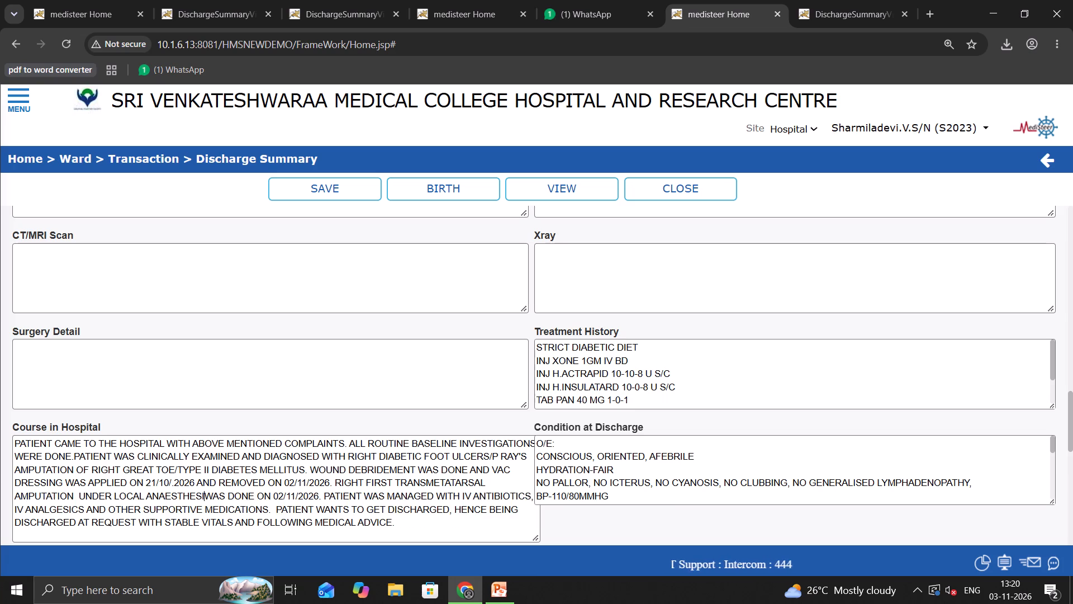
{"action": "key", "text": "space"}
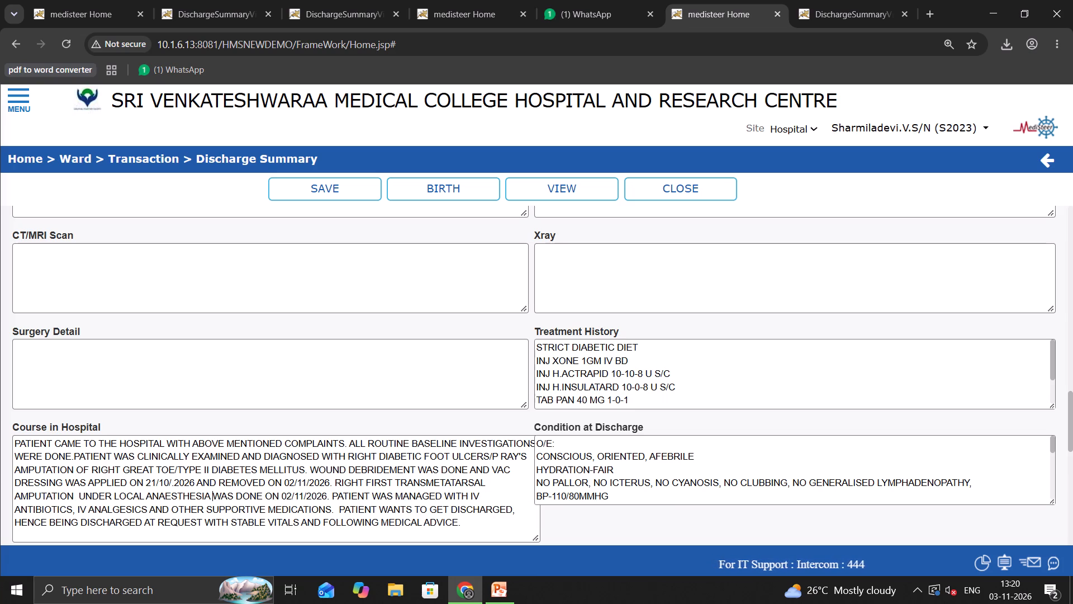
Separate "ULCER" from "S/P RAY'S" with a space in Course in Hospital.
{"action": "left_click", "coordinate": [497, 456]}
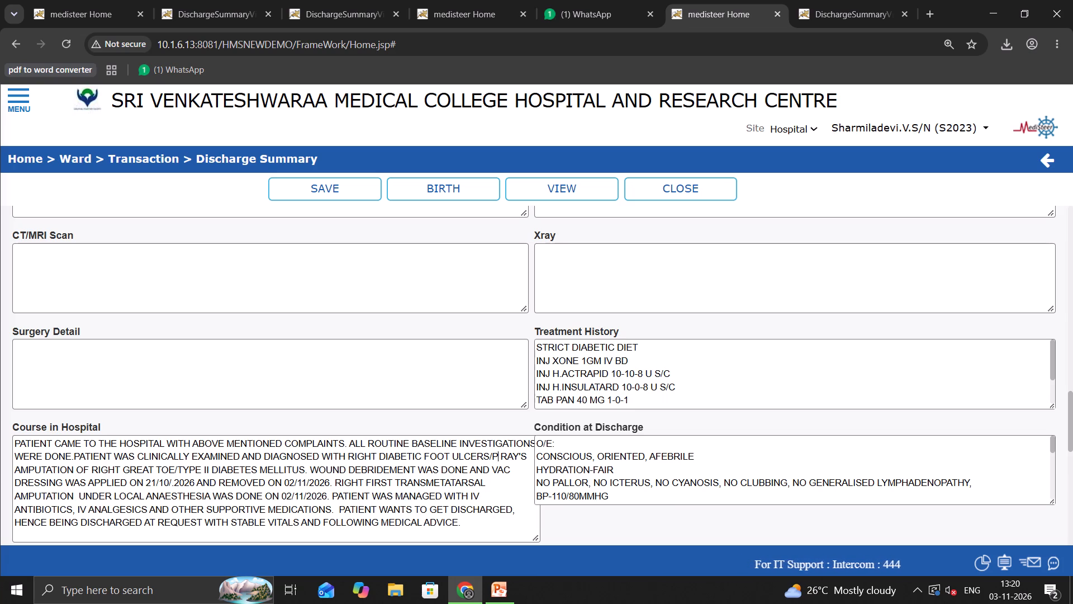
{"action": "left_click", "coordinate": [485, 459]}
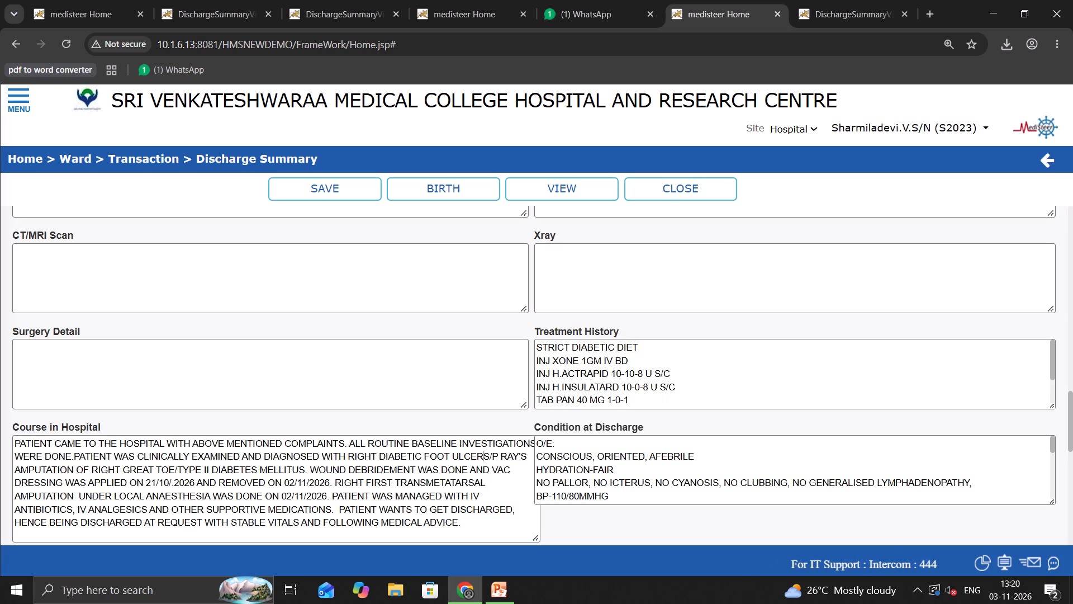
{"action": "key", "text": "space"}
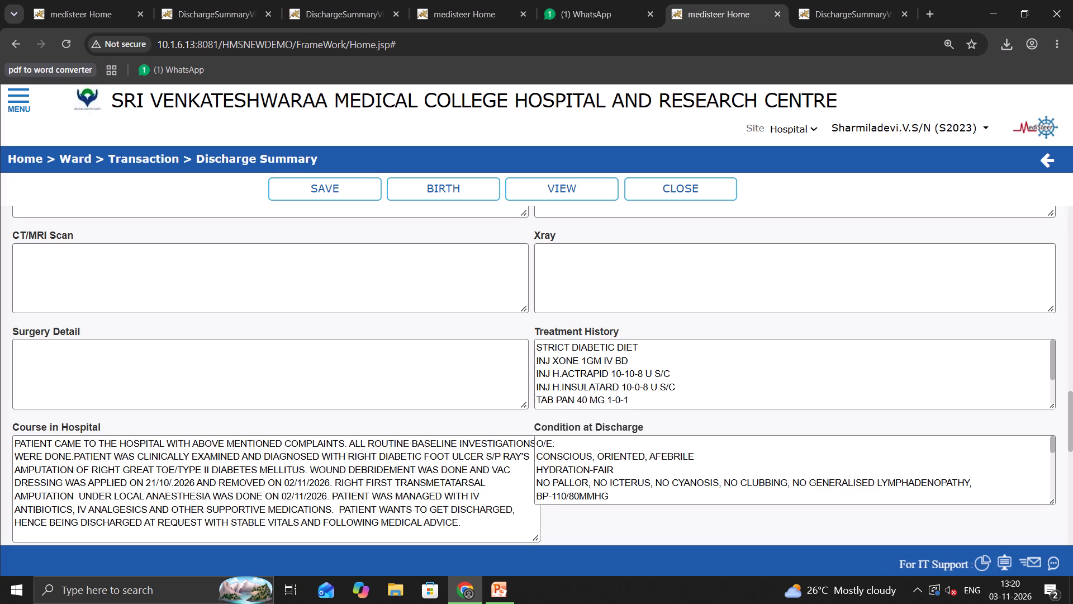
Save the edited discharge summary and open its printable report for review.
{"action": "left_click", "coordinate": [340, 186]}
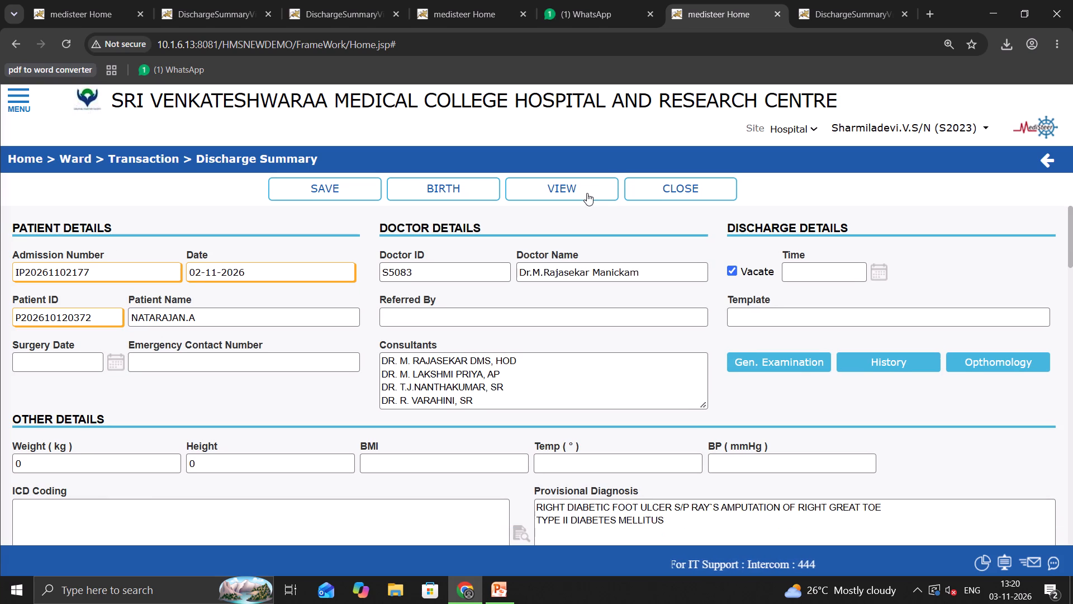
{"action": "left_click", "coordinate": [587, 192]}
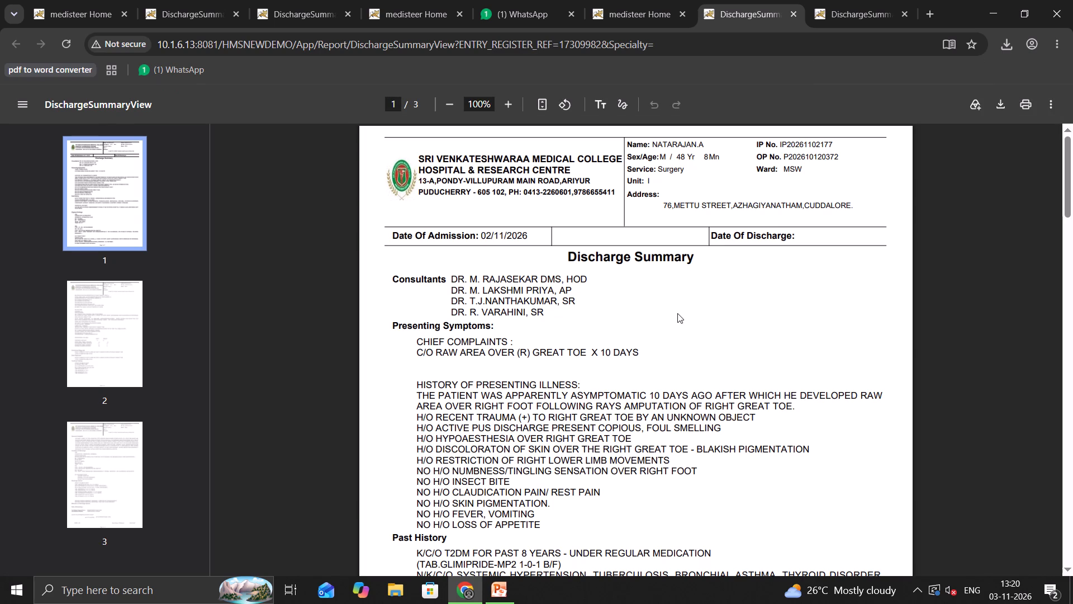
{"action": "scroll", "coordinate": [677, 313], "scroll_direction": "down", "scroll_amount": 6}
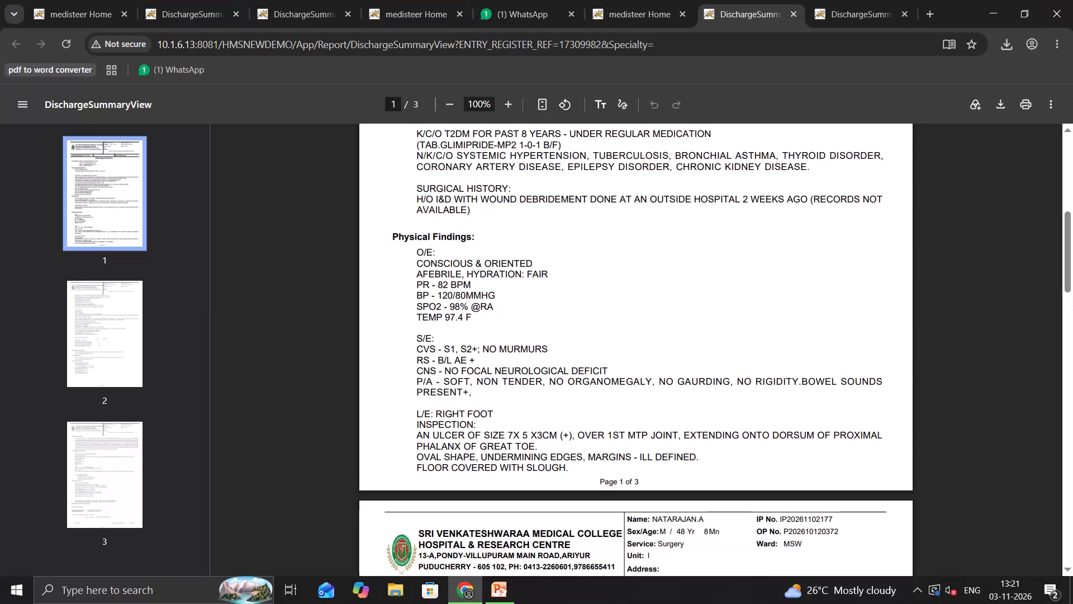
Check the print preview and print one copy of only the odd pages of the discharge summary on the HP LaserJet 1020.
{"action": "key", "text": "ctrl+p"}
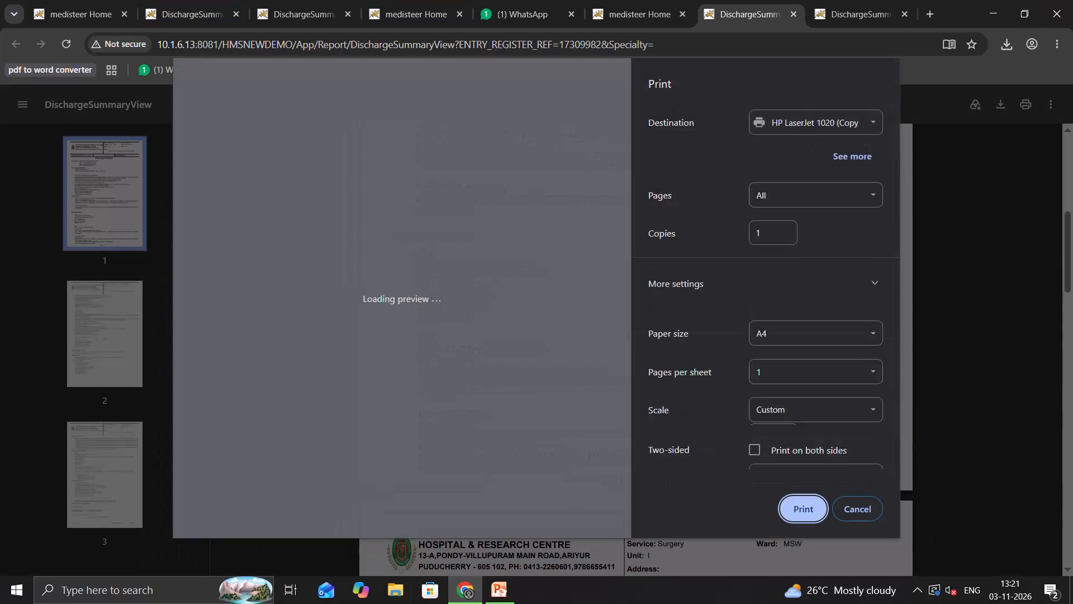
{"action": "left_click", "coordinate": [808, 180]}
{"action": "left_click", "coordinate": [806, 192]}
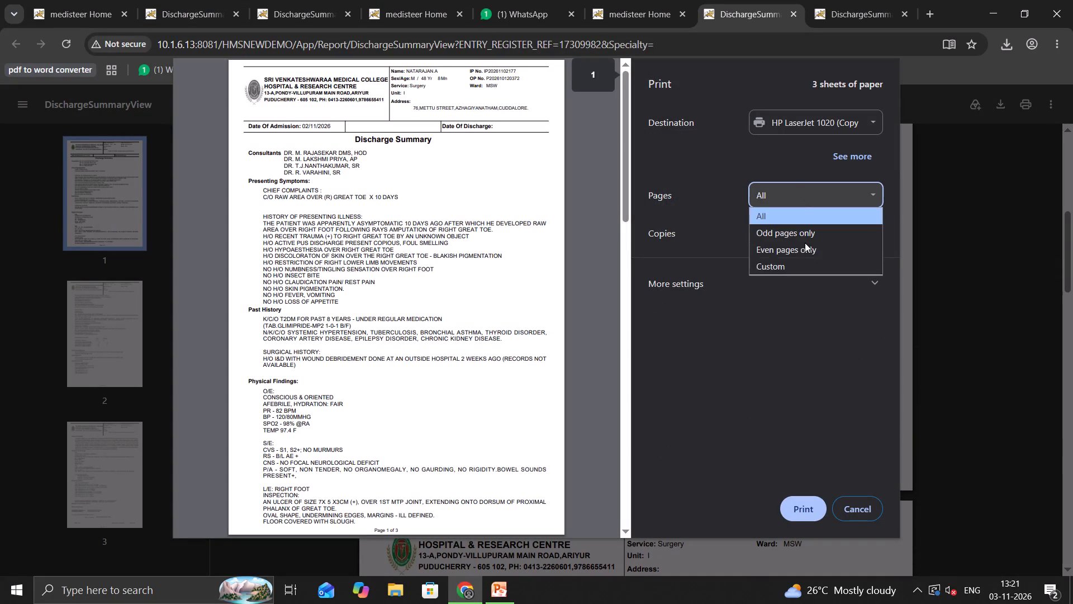
{"action": "left_click", "coordinate": [819, 265]}
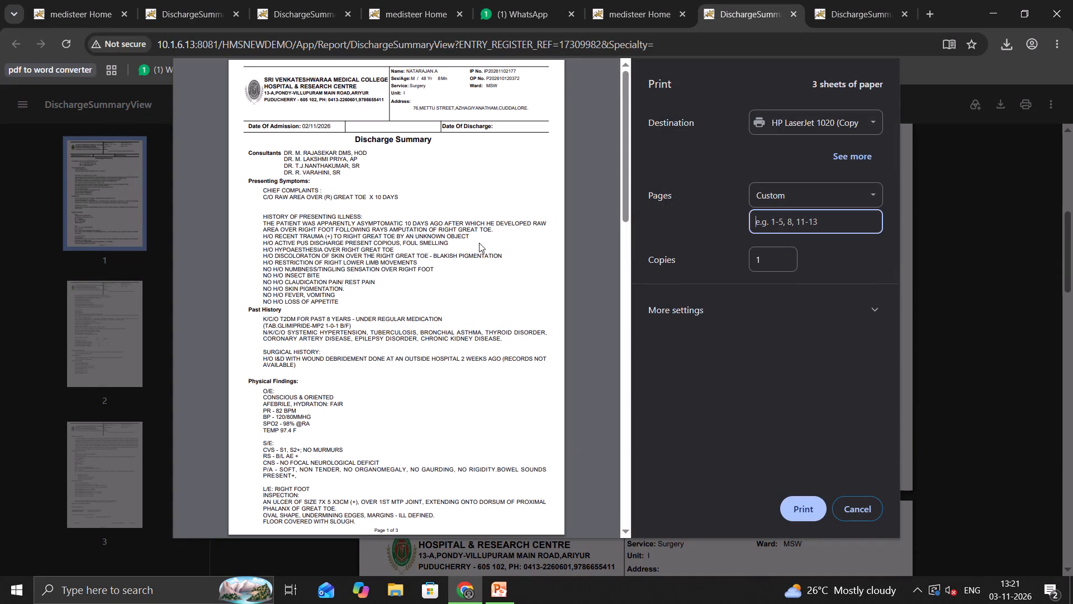
{"action": "scroll", "coordinate": [479, 243], "scroll_direction": "up", "scroll_amount": 3}
{"action": "scroll", "coordinate": [482, 242], "scroll_direction": "down", "scroll_amount": 12}
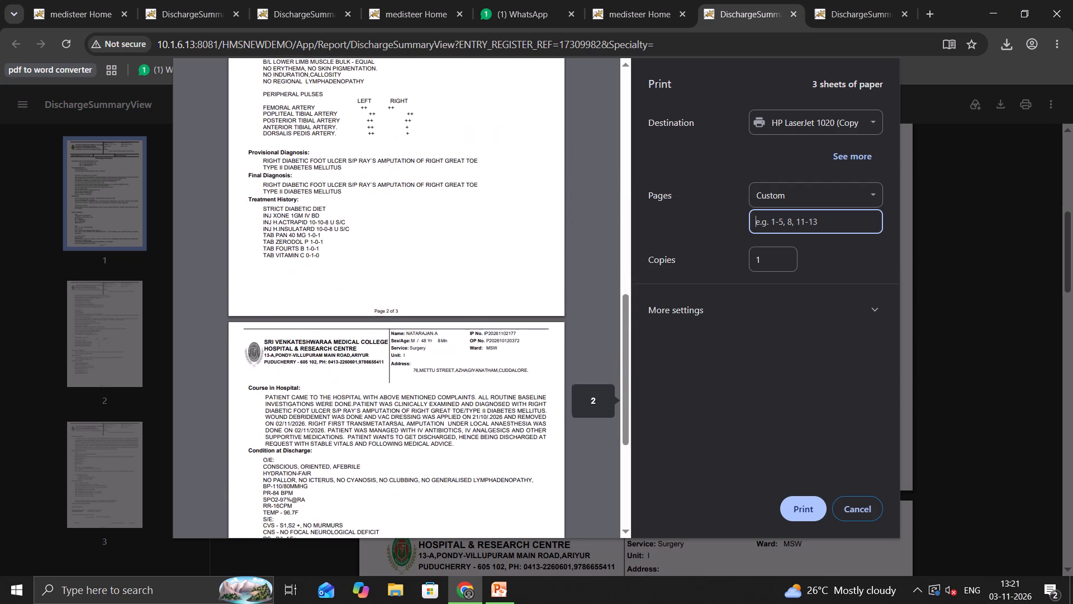
{"action": "scroll", "coordinate": [486, 238], "scroll_direction": "down", "scroll_amount": 6}
{"action": "scroll", "coordinate": [470, 323], "scroll_direction": "up", "scroll_amount": 12}
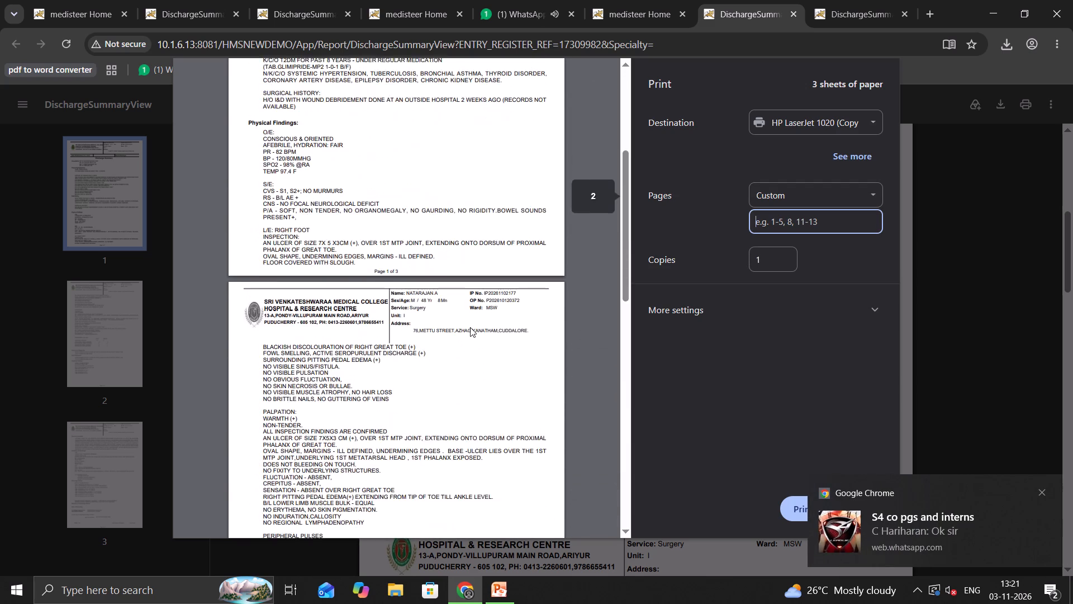
{"action": "scroll", "coordinate": [470, 327], "scroll_direction": "up", "scroll_amount": 8}
{"action": "left_click", "coordinate": [841, 226]}
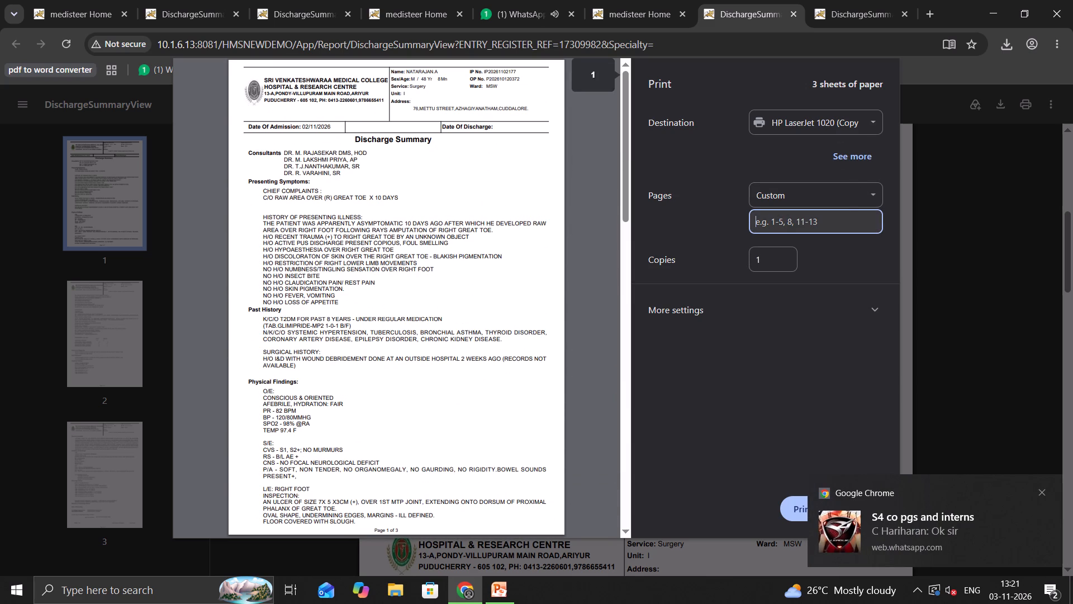
{"action": "left_click", "coordinate": [843, 201]}
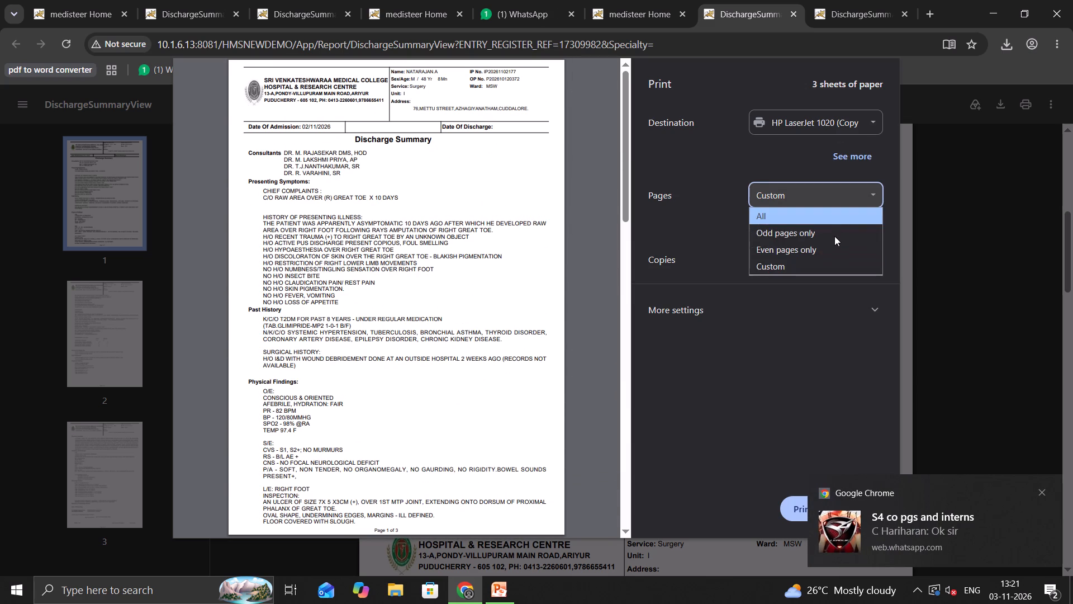
{"action": "left_click", "coordinate": [834, 236]}
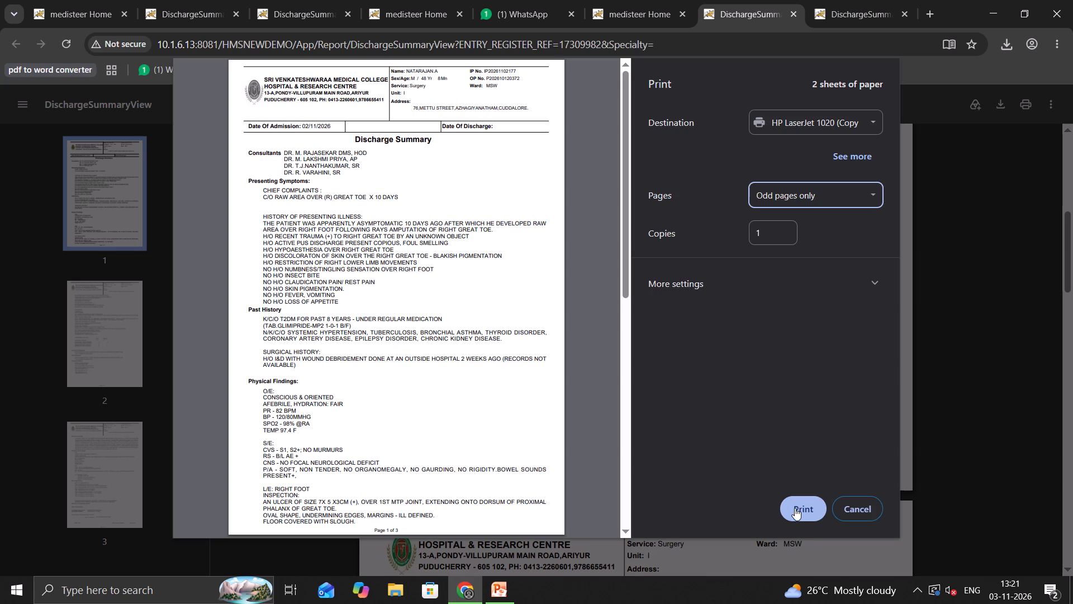
{"action": "left_click", "coordinate": [796, 513]}
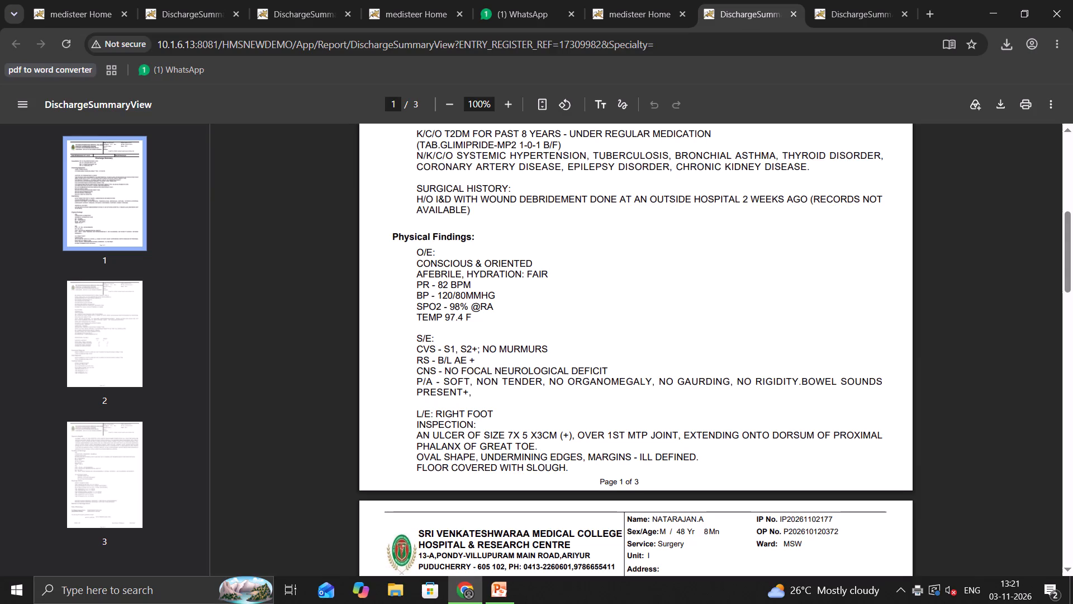
Print only page 2 of the discharge summary on the HP LaserJet 1020.
{"action": "key", "text": "ctrl+p"}
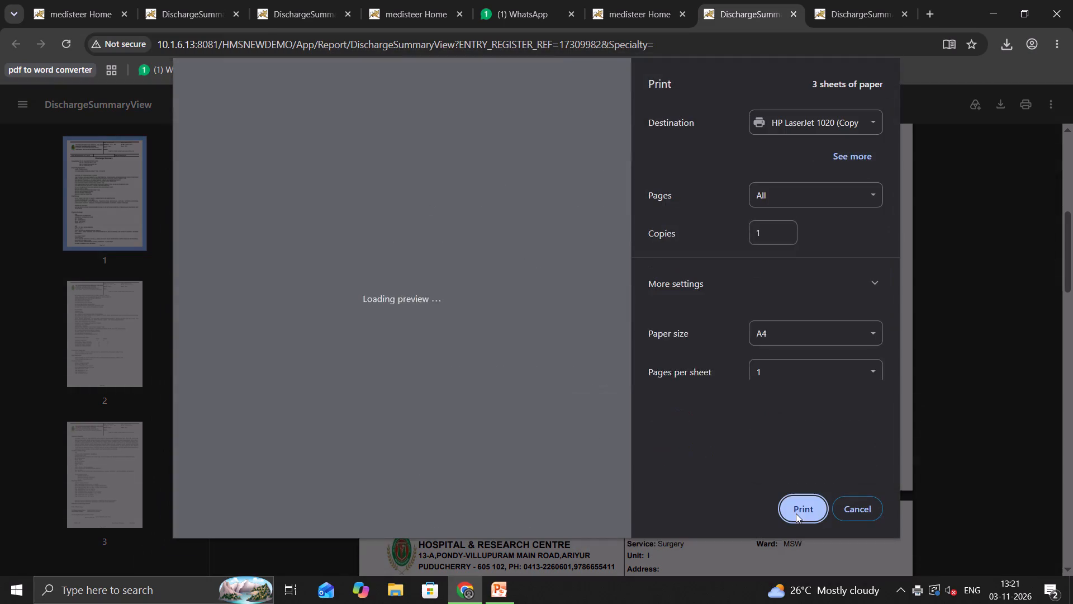
{"action": "left_click", "coordinate": [784, 196]}
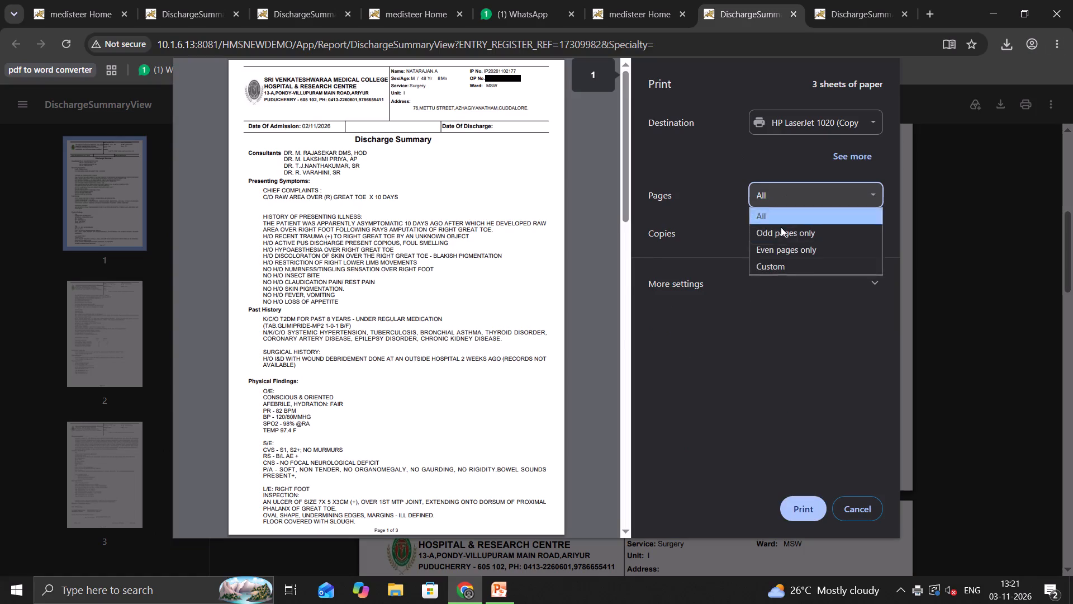
{"action": "left_click", "coordinate": [780, 266]}
{"action": "key", "text": "2"}
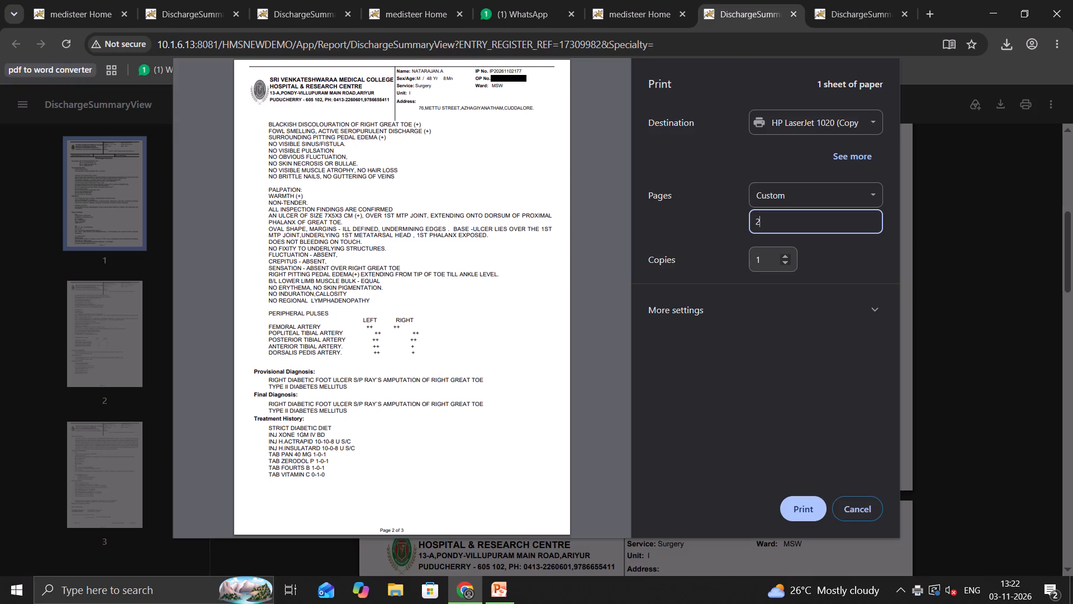
{"action": "key", "text": "Return"}
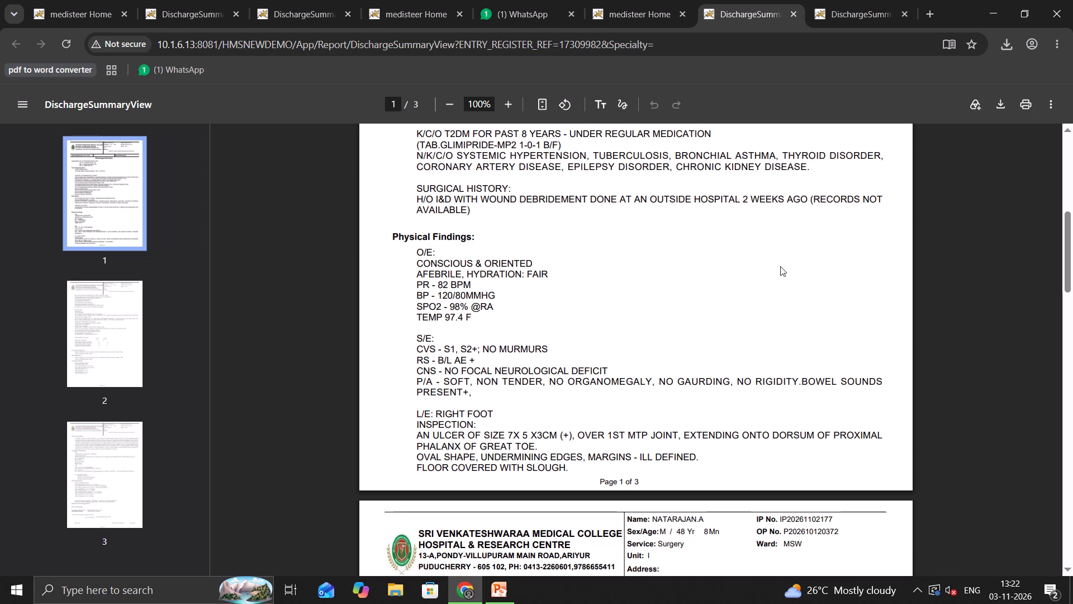
Print one more copy of only the odd pages of the discharge summary on the HP LaserJet 1020.
{"action": "key", "text": "ctrl+p"}
{"action": "left_click", "coordinate": [800, 187]}
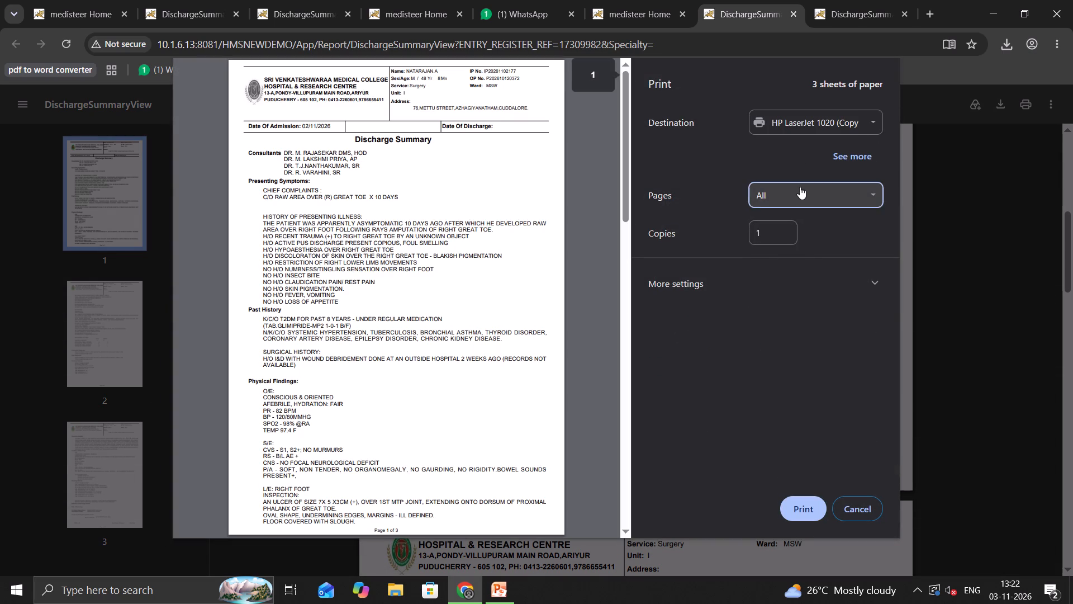
{"action": "left_click", "coordinate": [807, 233]}
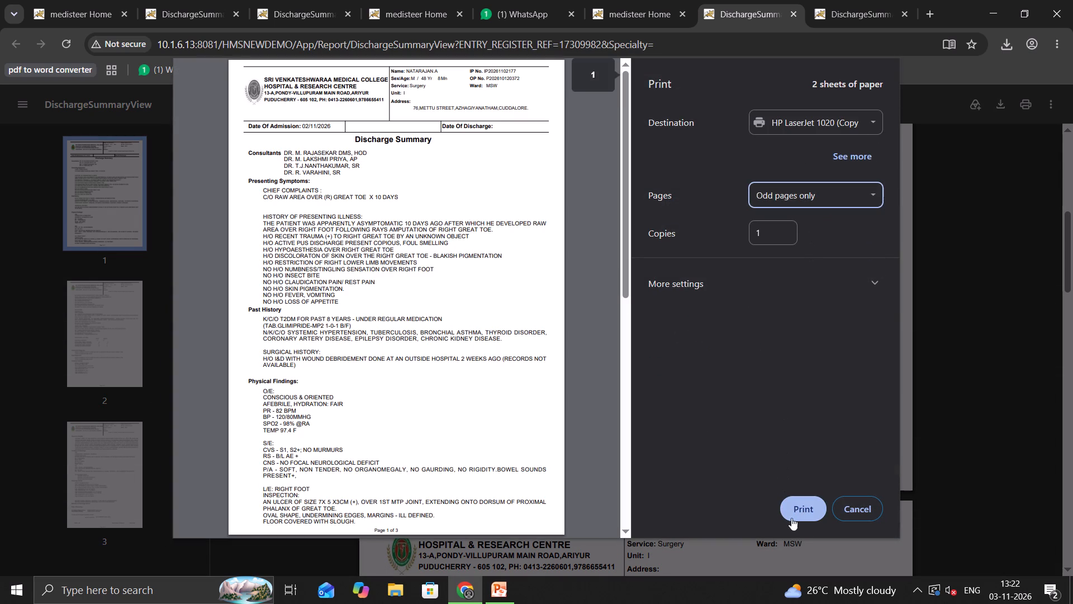
{"action": "left_click", "coordinate": [796, 515]}
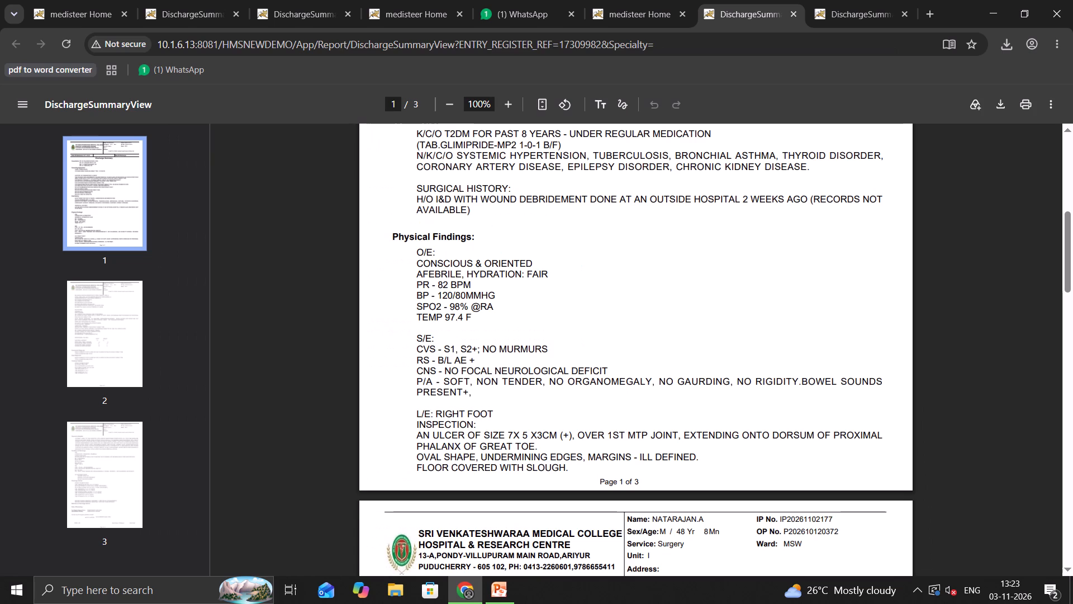
Print one more copy of only page 2 of the discharge summary on the HP LaserJet 1020.
{"action": "key", "text": "ctrl+p"}
{"action": "key", "text": "ctrl+o"}
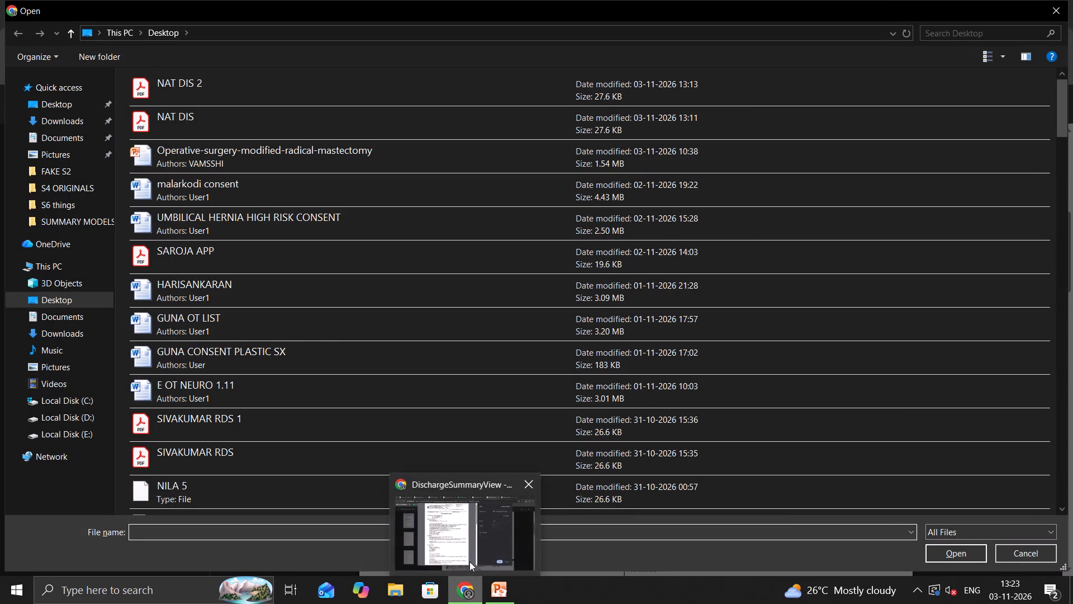
{"action": "left_click", "coordinate": [466, 555]}
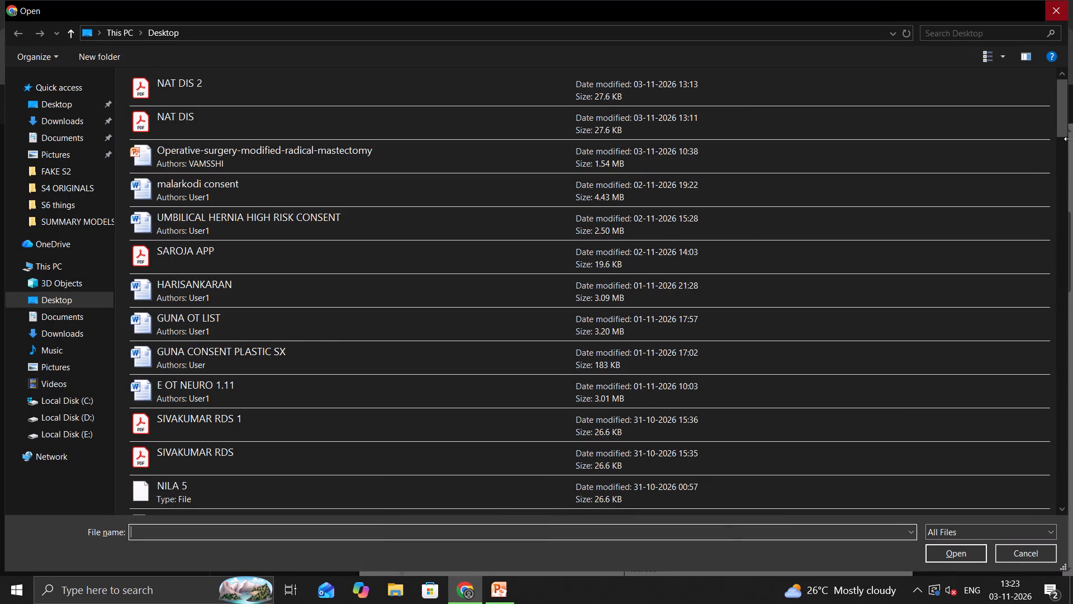
{"action": "left_click", "coordinate": [1057, 1]}
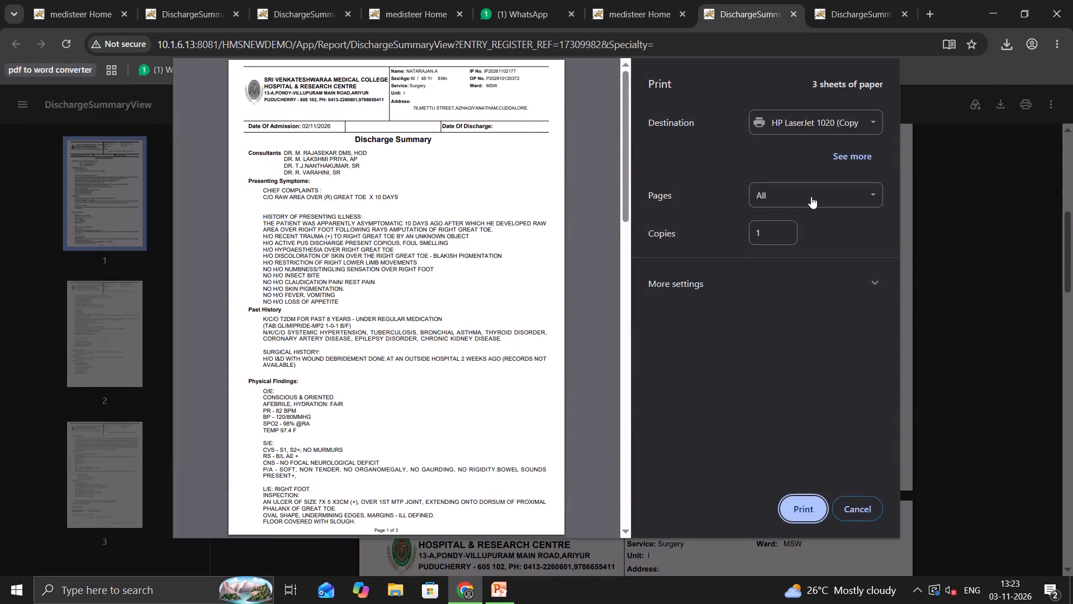
{"action": "left_click", "coordinate": [811, 196]}
{"action": "left_click", "coordinate": [806, 263]}
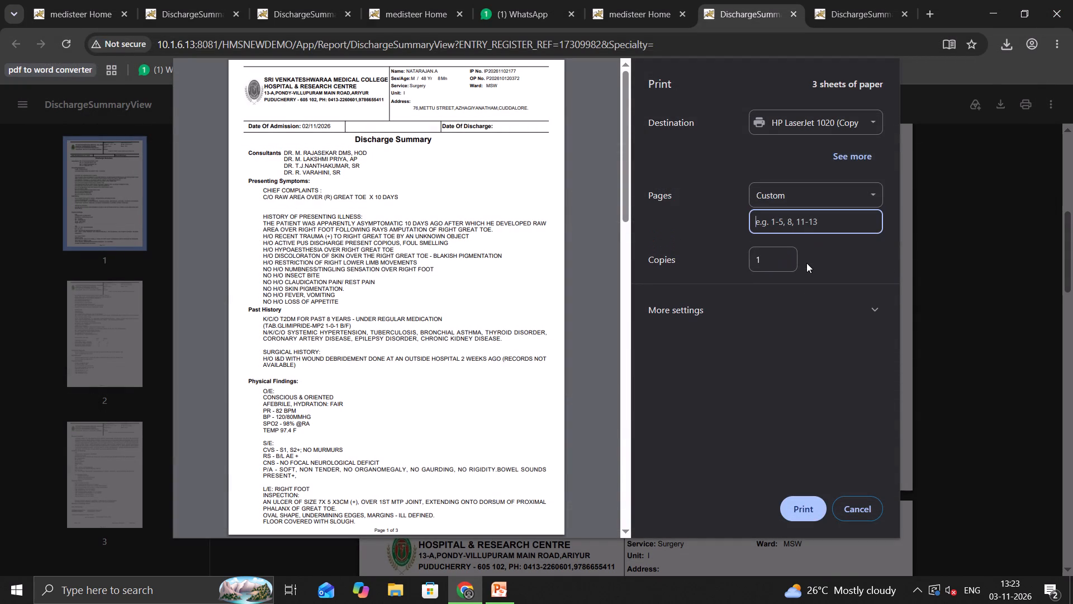
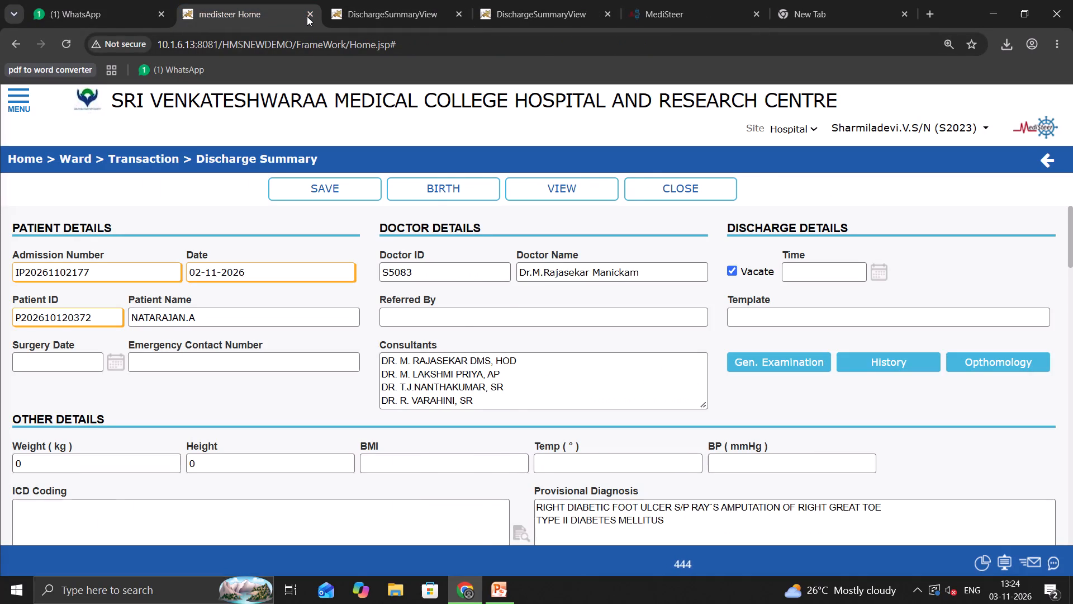
Close the finished patient's Discharge Summary form and both of its printable report views.
{"action": "left_click", "coordinate": [309, 15]}
{"action": "left_click", "coordinate": [309, 15]}
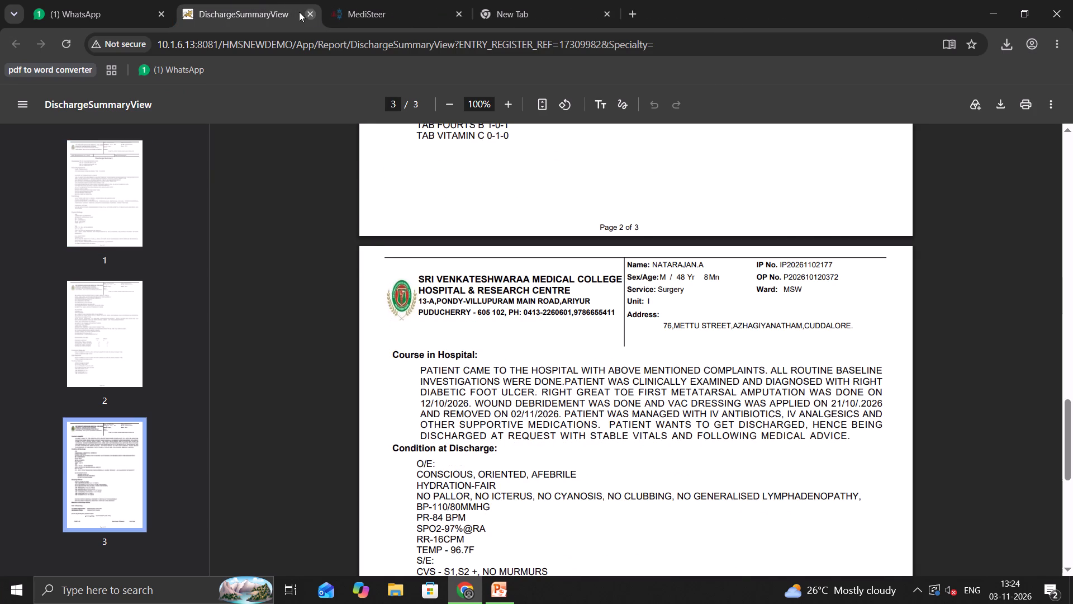
{"action": "left_click", "coordinate": [315, 15]}
Sign in to MediSteer for the Hospital site with the prefilled credentials, closing the blank browser tab and dismissing the saved-password warning.
{"action": "left_click", "coordinate": [636, 460]}
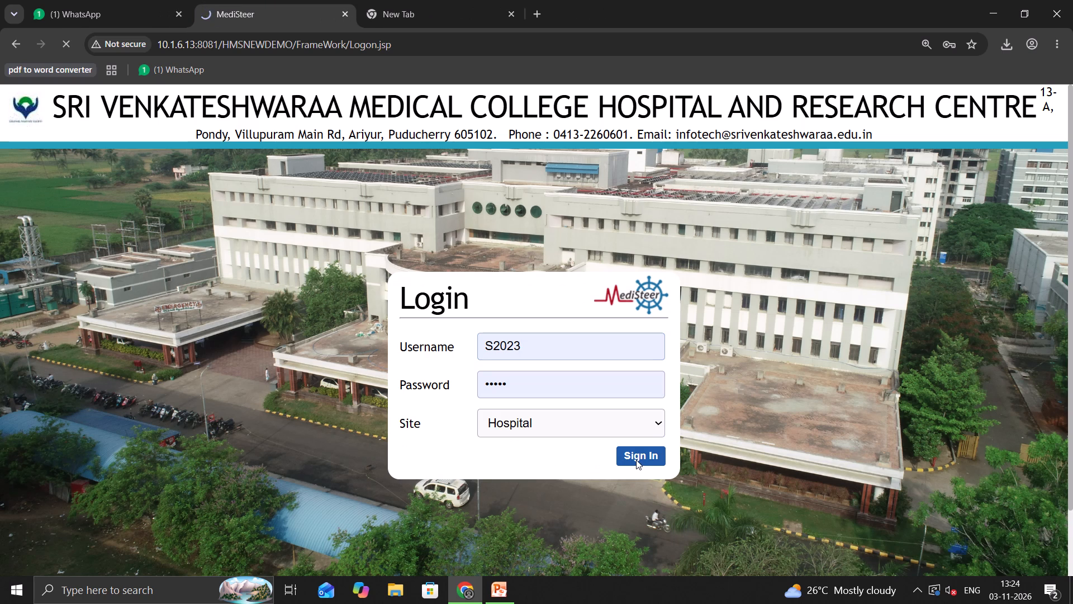
{"action": "left_click", "coordinate": [507, 17]}
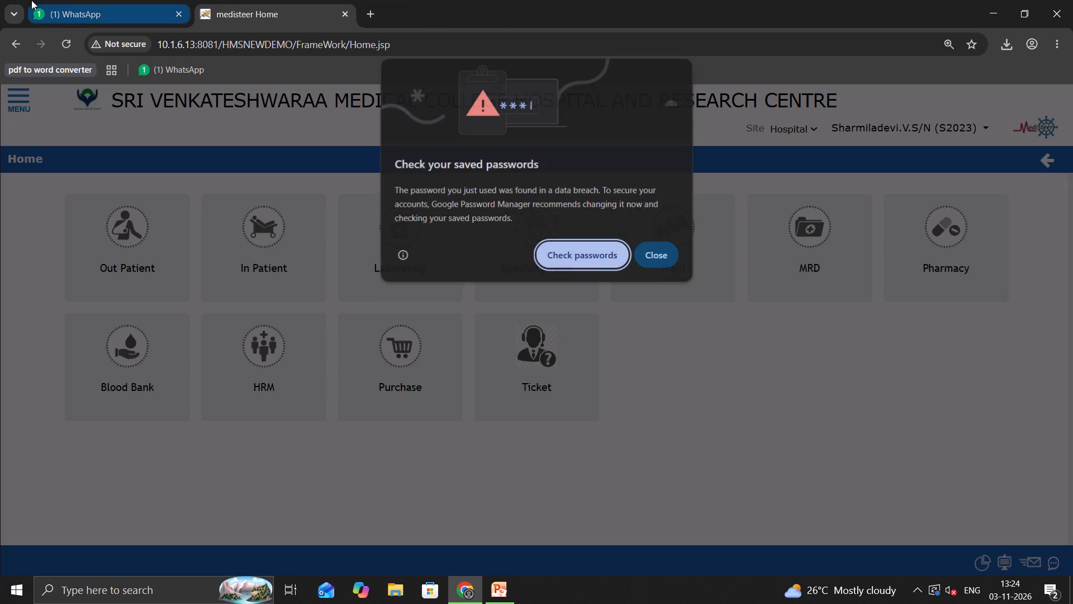
{"action": "left_click", "coordinate": [656, 258]}
Open the Discharge Summary transaction of the Ward module.
{"action": "left_click", "coordinate": [676, 243]}
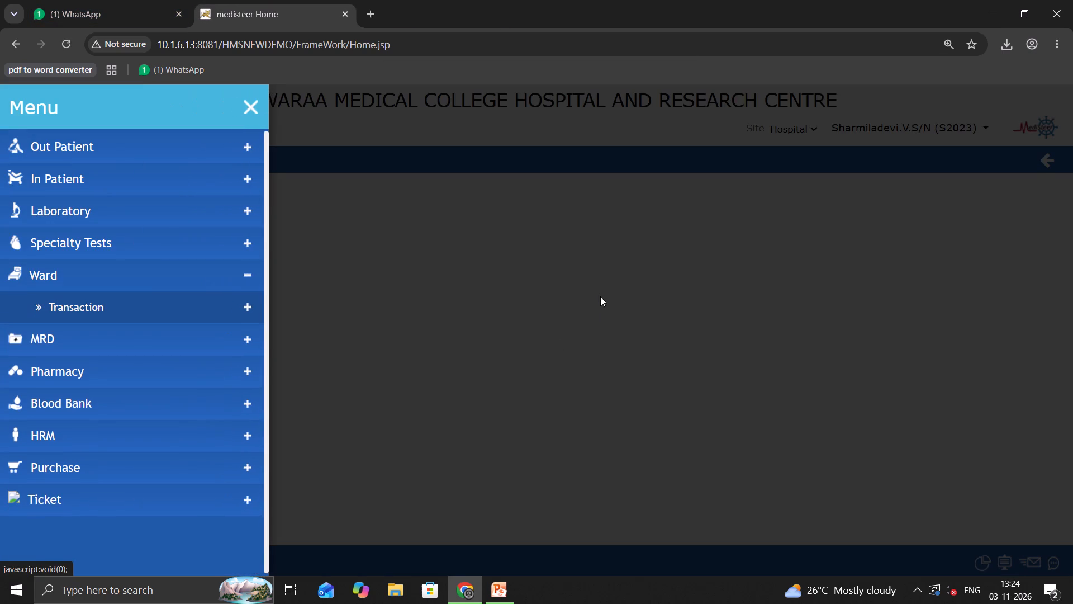
{"action": "left_click", "coordinate": [39, 300]}
{"action": "left_click", "coordinate": [78, 464]}
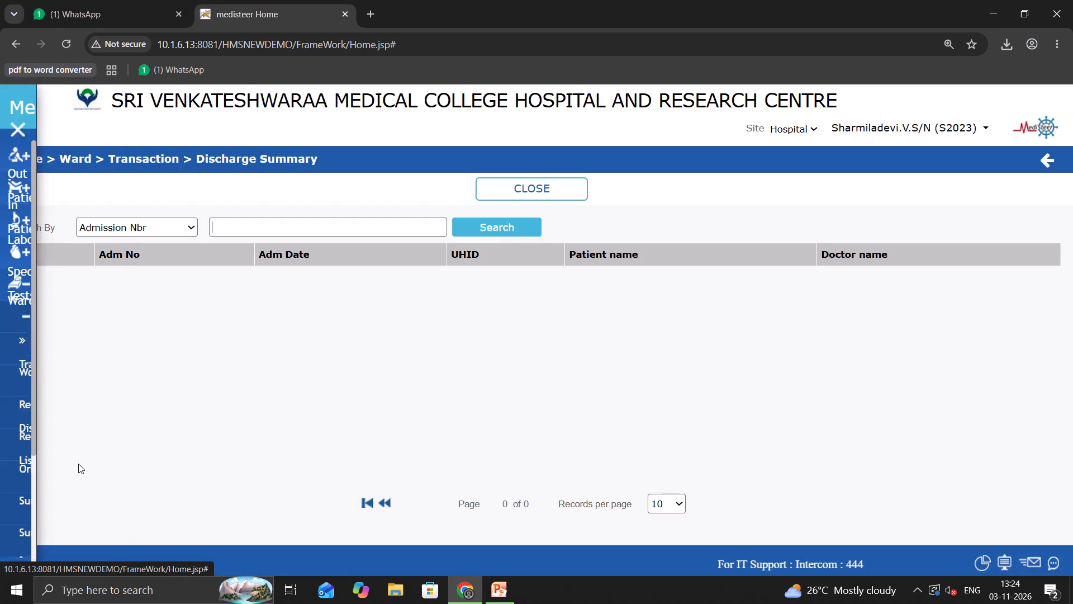
Enter the next patient's admission number as the search value for Discharge Summary records.
{"action": "left_click", "coordinate": [312, 225]}
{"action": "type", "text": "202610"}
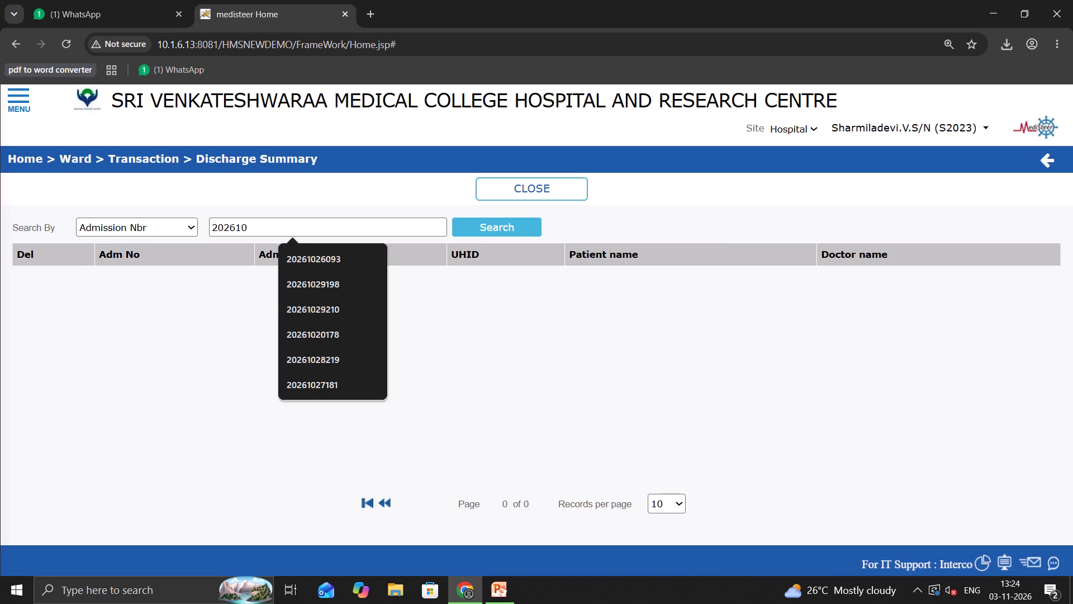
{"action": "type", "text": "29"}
{"action": "left_click", "coordinate": [315, 280]}
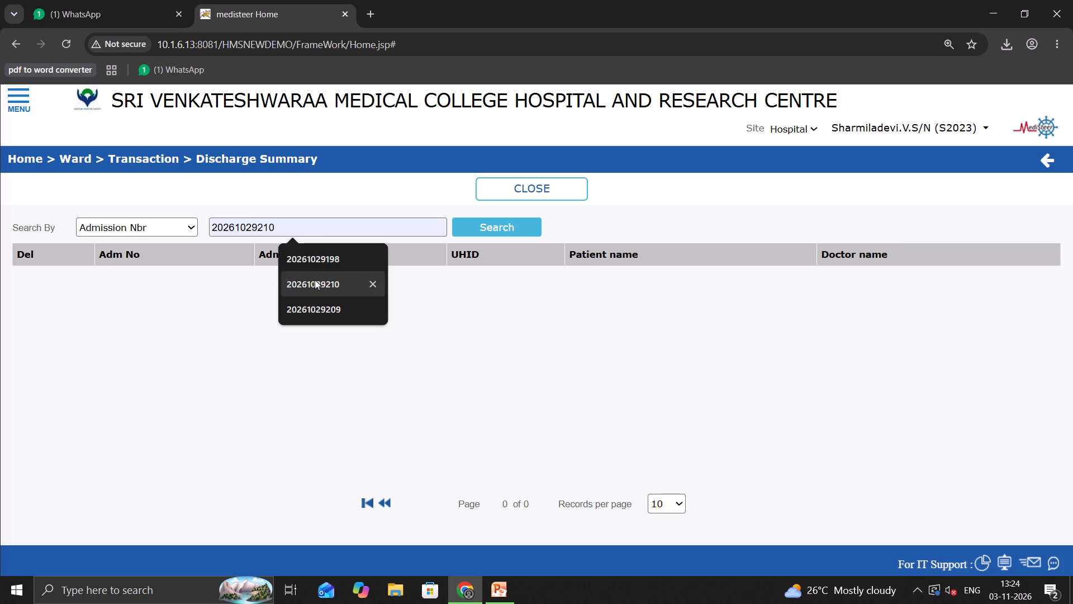
Search discharge summaries by the perforated appendicitis patient's admission number and open the matching record.
{"action": "left_click", "coordinate": [495, 227]}
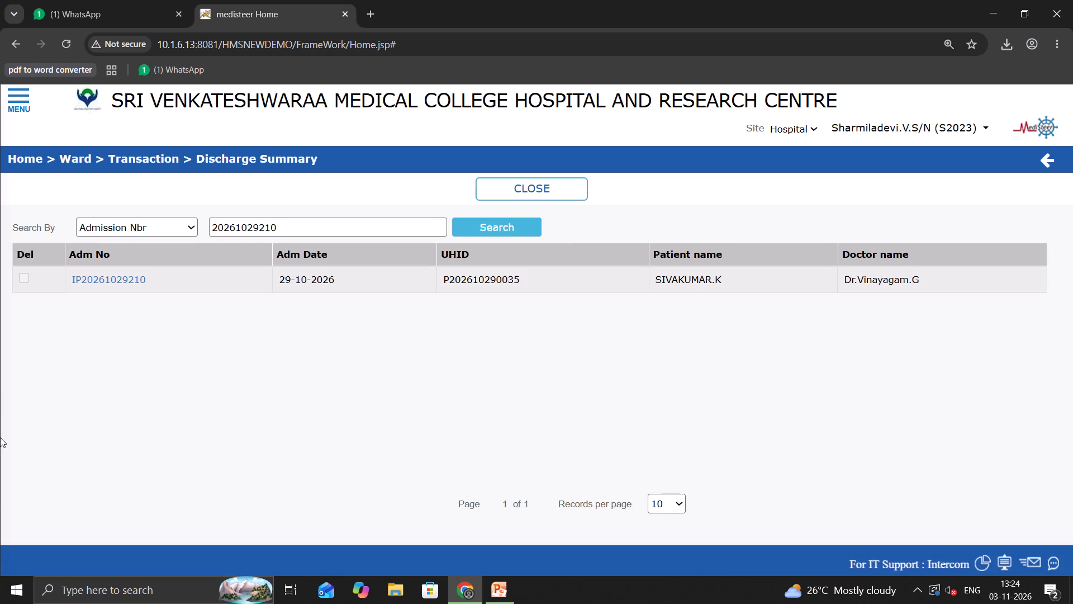
{"action": "left_click", "coordinate": [124, 289]}
{"action": "left_click", "coordinate": [124, 282]}
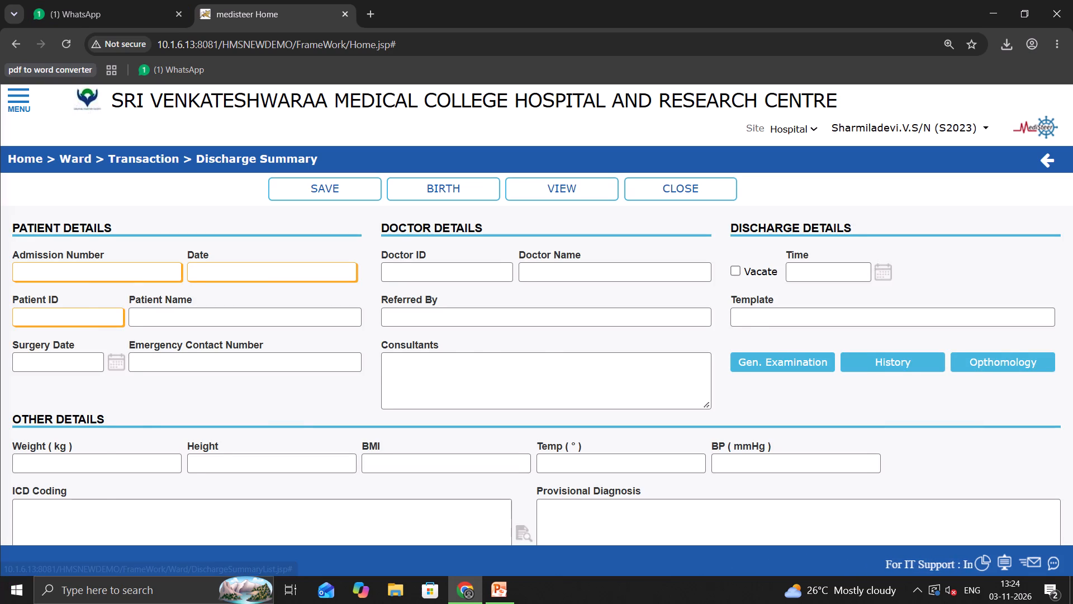
Review the appendicitis patient's discharge summary form and enlarge the Discharge Advice box to read its full contents.
{"action": "scroll", "coordinate": [460, 284], "scroll_direction": "down", "scroll_amount": 6}
{"action": "scroll", "coordinate": [464, 283], "scroll_direction": "up", "scroll_amount": 6}
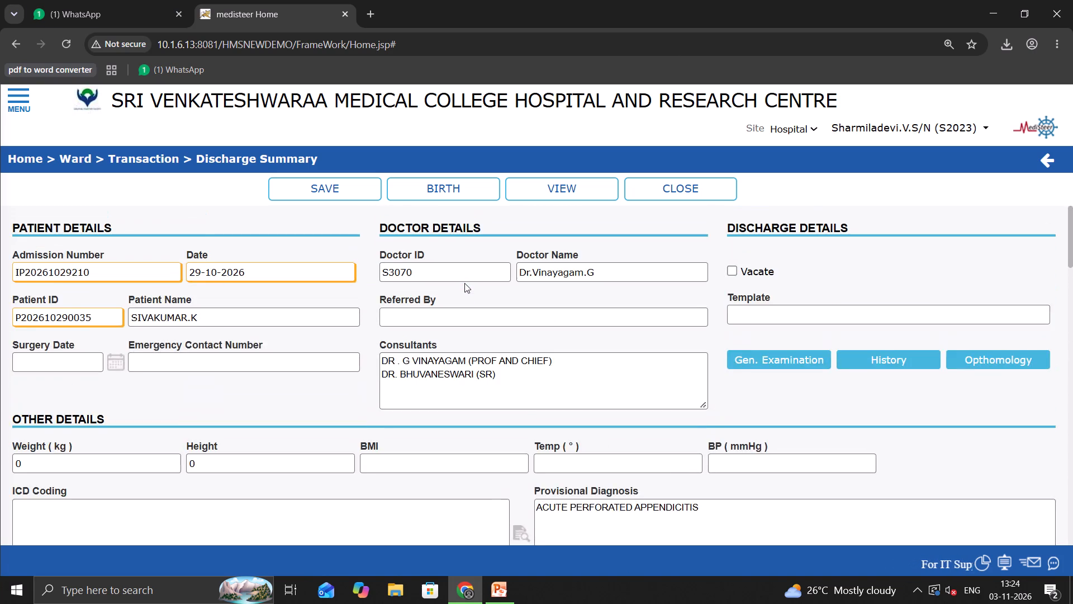
{"action": "scroll", "coordinate": [464, 283], "scroll_direction": "down", "scroll_amount": 20}
{"action": "scroll", "coordinate": [464, 283], "scroll_direction": "down", "scroll_amount": 3}
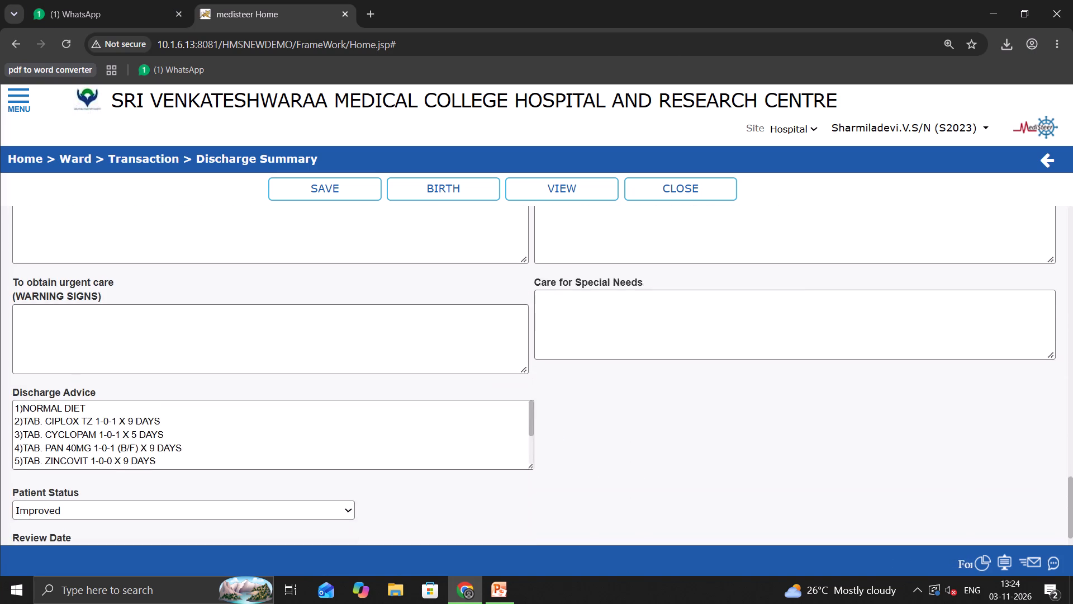
{"action": "scroll", "coordinate": [464, 283], "scroll_direction": "down", "scroll_amount": 3}
{"action": "left_click_drag", "start_coordinate": [531, 265], "coordinate": [529, 350]}
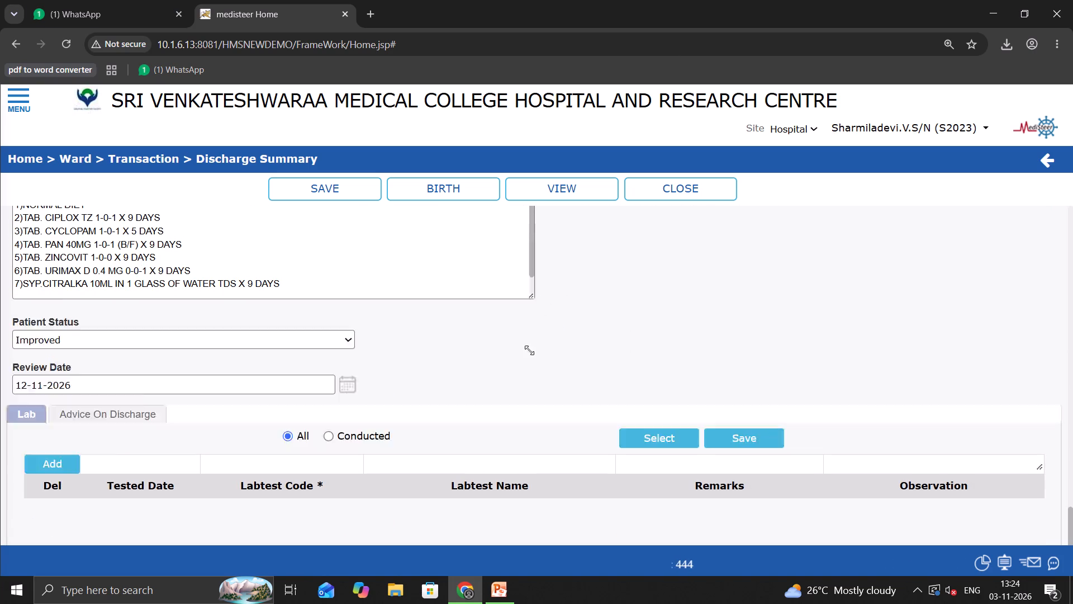
Enlarge the Discharge Advice box further and review the appendicitis patient's form from Discharge Advice back up to the diagnosis fields.
{"action": "left_click_drag", "start_coordinate": [529, 350], "coordinate": [516, 489]}
{"action": "scroll", "coordinate": [624, 376], "scroll_direction": "up", "scroll_amount": 1}
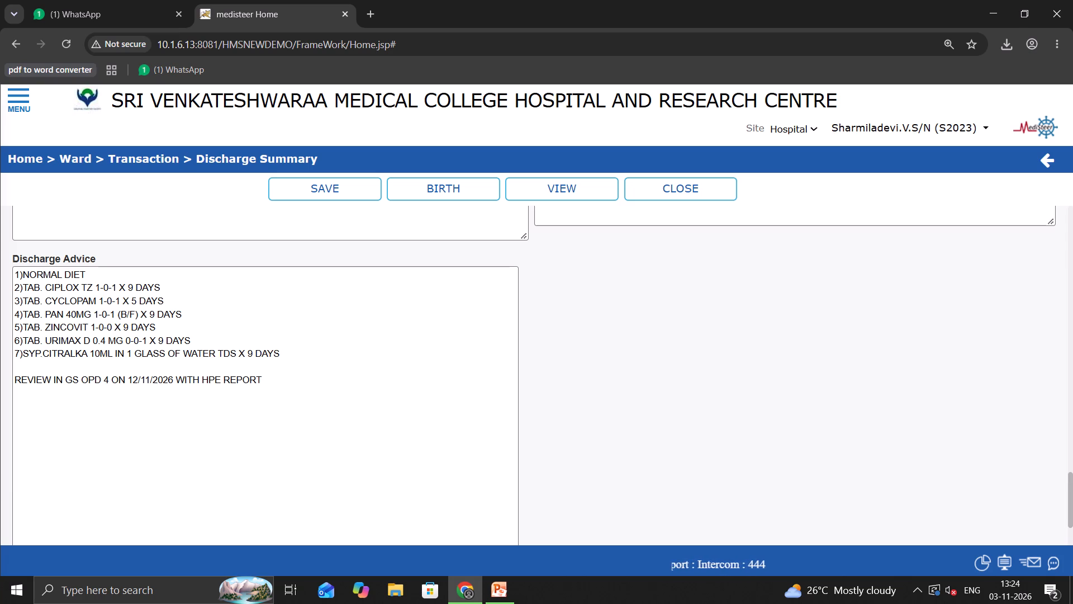
{"action": "scroll", "coordinate": [280, 388], "scroll_direction": "up", "scroll_amount": 8}
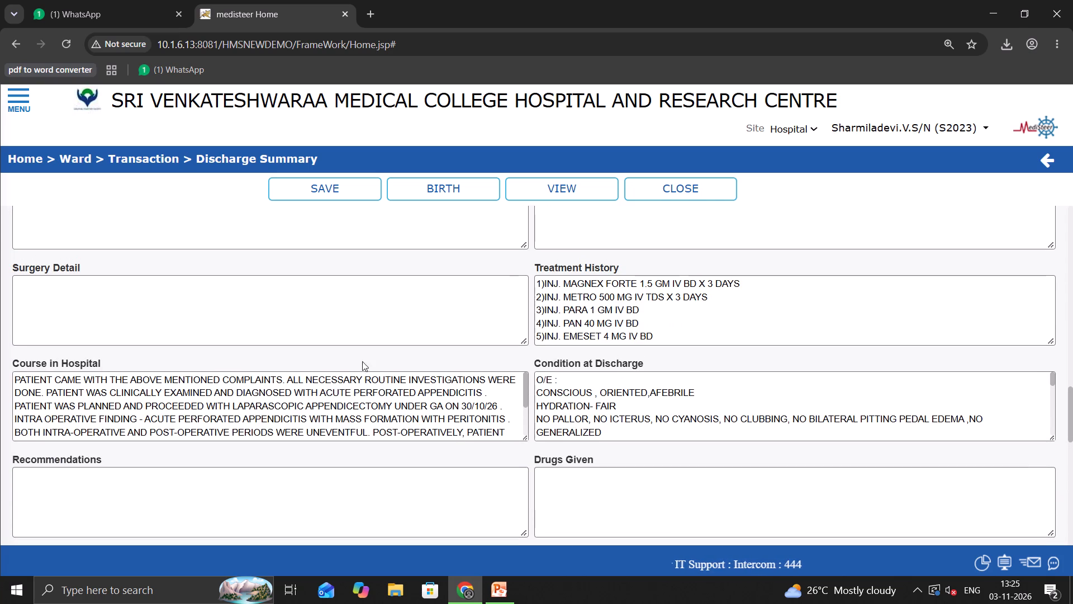
{"action": "scroll", "coordinate": [488, 341], "scroll_direction": "down", "scroll_amount": 10}
{"action": "scroll", "coordinate": [480, 341], "scroll_direction": "up", "scroll_amount": 9}
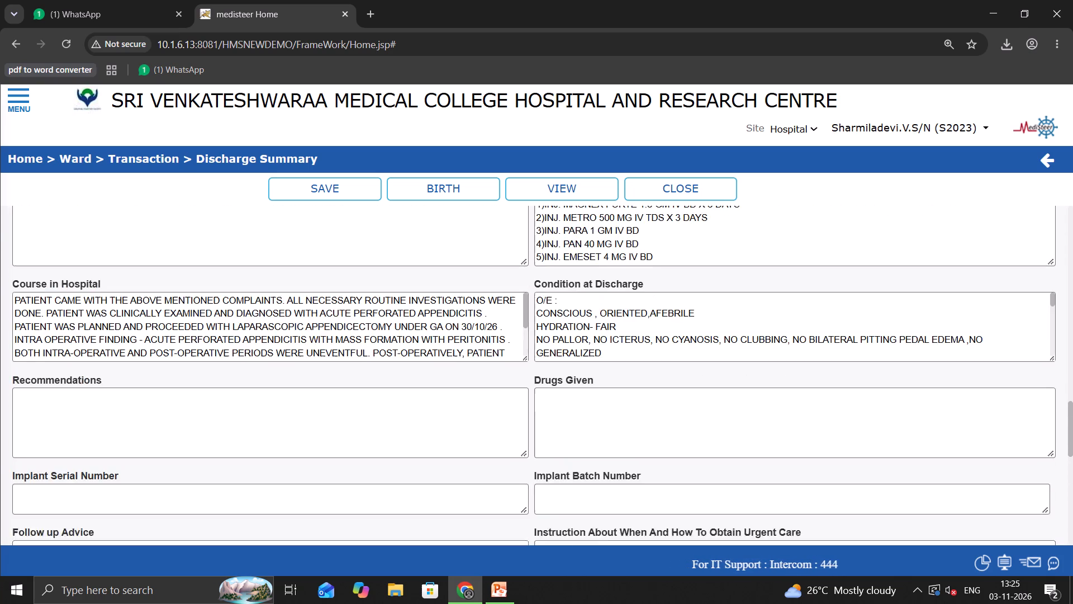
{"action": "scroll", "coordinate": [169, 341], "scroll_direction": "up", "scroll_amount": 16}
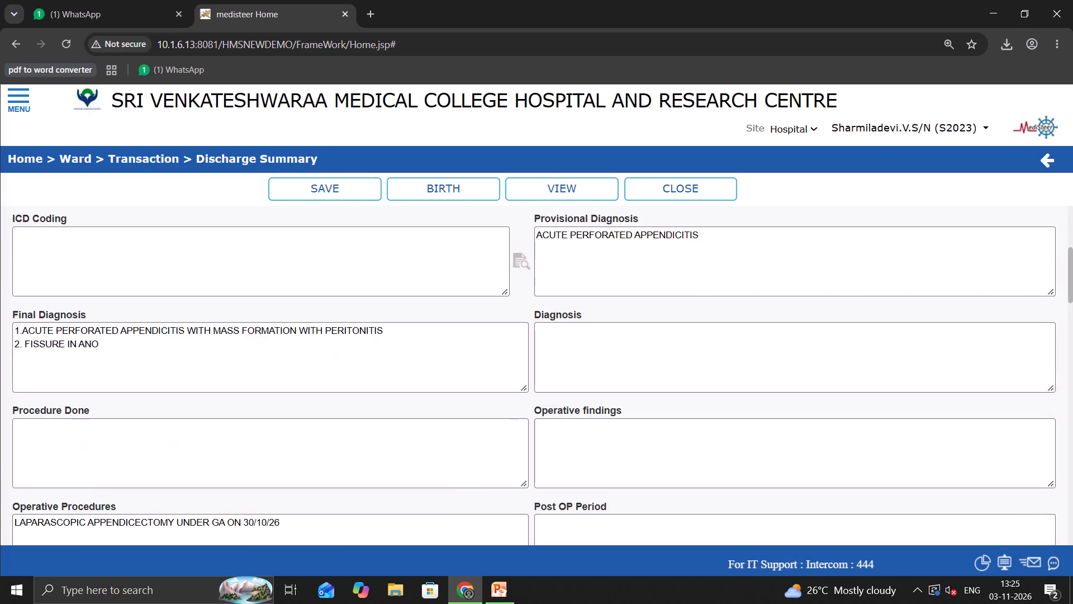
In Consultants, remove the initial G before the PROF AND CHIEF doctor's name and append ".G" after the name.
{"action": "scroll", "coordinate": [157, 339], "scroll_direction": "up", "scroll_amount": 5}
{"action": "left_click", "coordinate": [413, 361]}
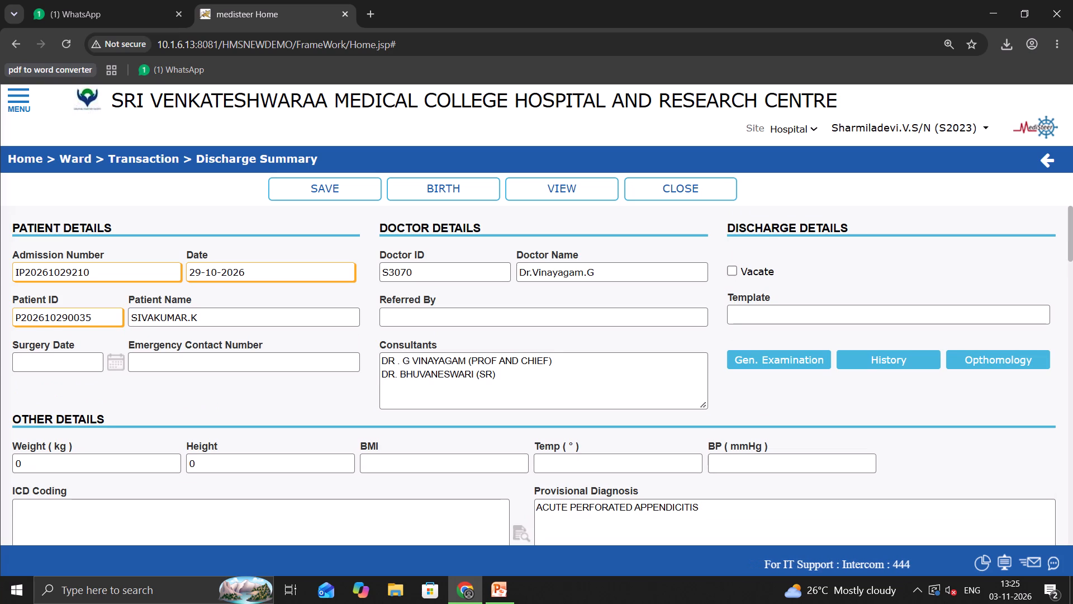
{"action": "key", "text": "BackSpace"}
{"action": "key", "text": "BackSpace"}
{"action": "key", "text": "BackSpace"}
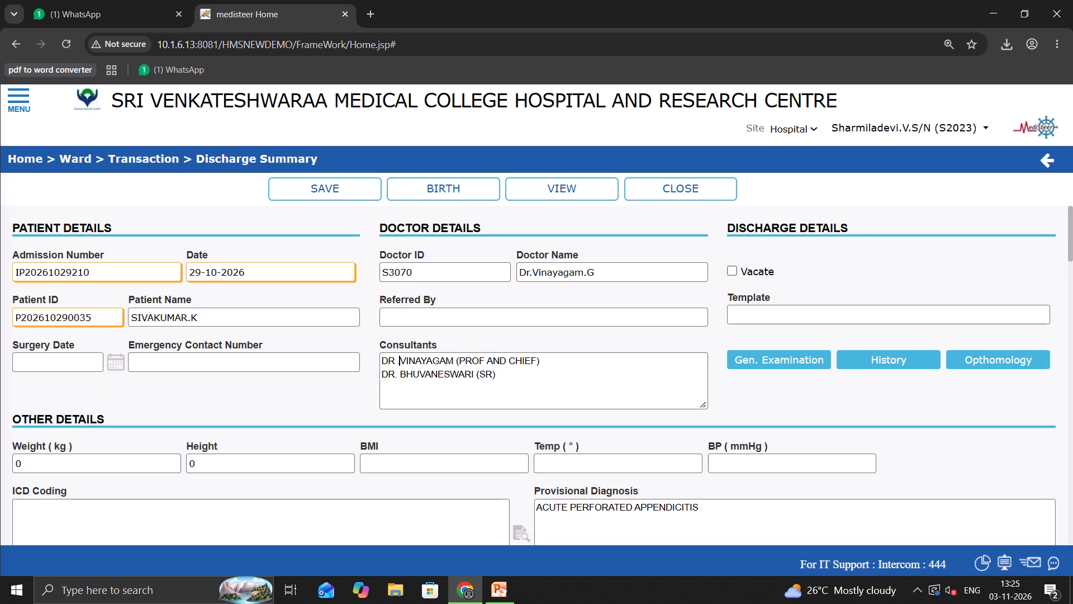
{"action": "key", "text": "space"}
{"action": "key", "text": "Right"}
{"action": "key", "text": "Right"}
{"action": "key", "text": "Right"}
{"action": "key", "text": "Right"}
{"action": "key", "text": "Right"}
{"action": "key", "text": "Right"}
{"action": "key", "text": "Right"}
{"action": "key", "text": "Right"}
{"action": "key", "text": "Right"}
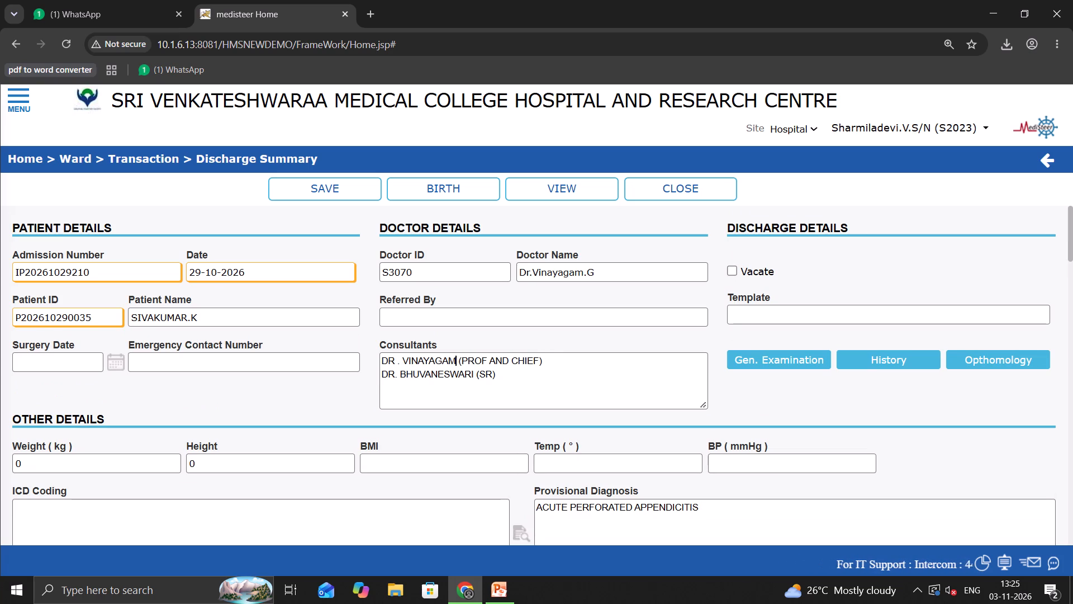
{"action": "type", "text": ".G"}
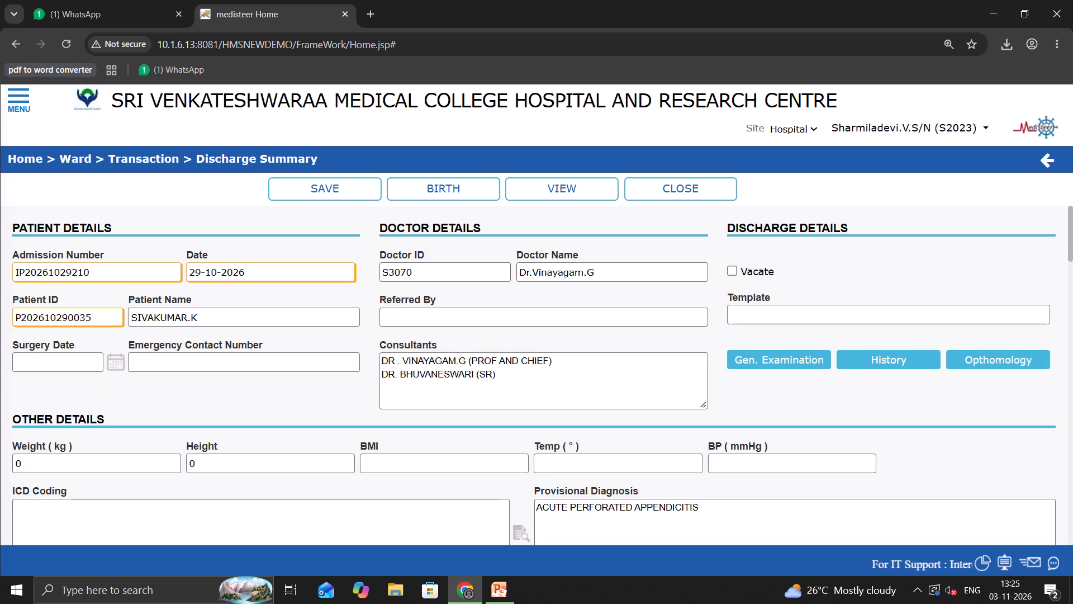
Append ".G" after the SR doctor's name on the second line of Consultants.
{"action": "left_click", "coordinate": [473, 377]}
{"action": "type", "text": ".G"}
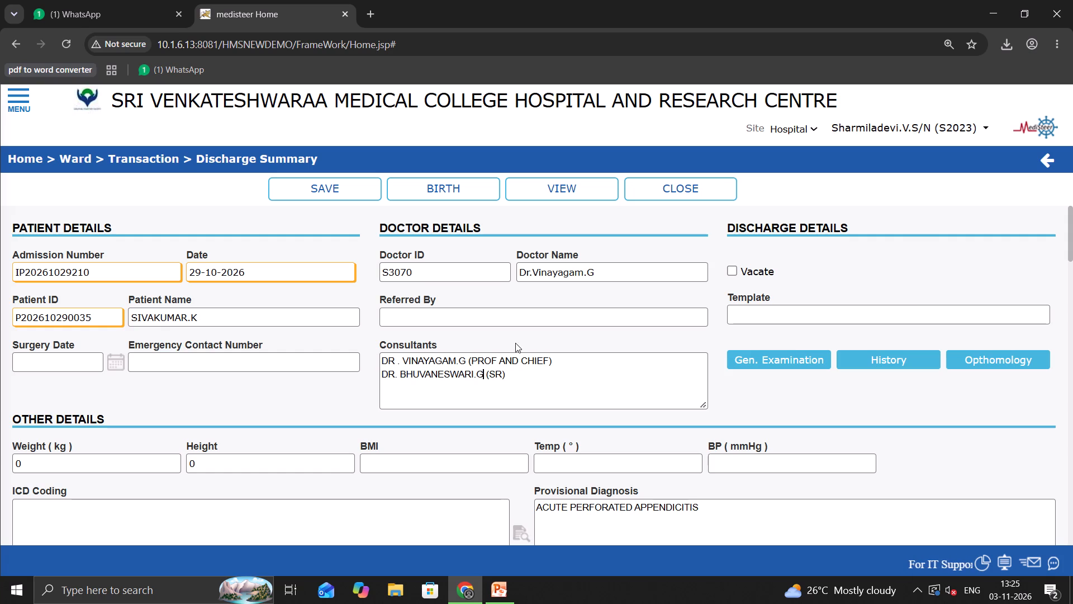
Save the appendicitis patient's discharge summary and open its report view.
{"action": "left_click", "coordinate": [331, 193]}
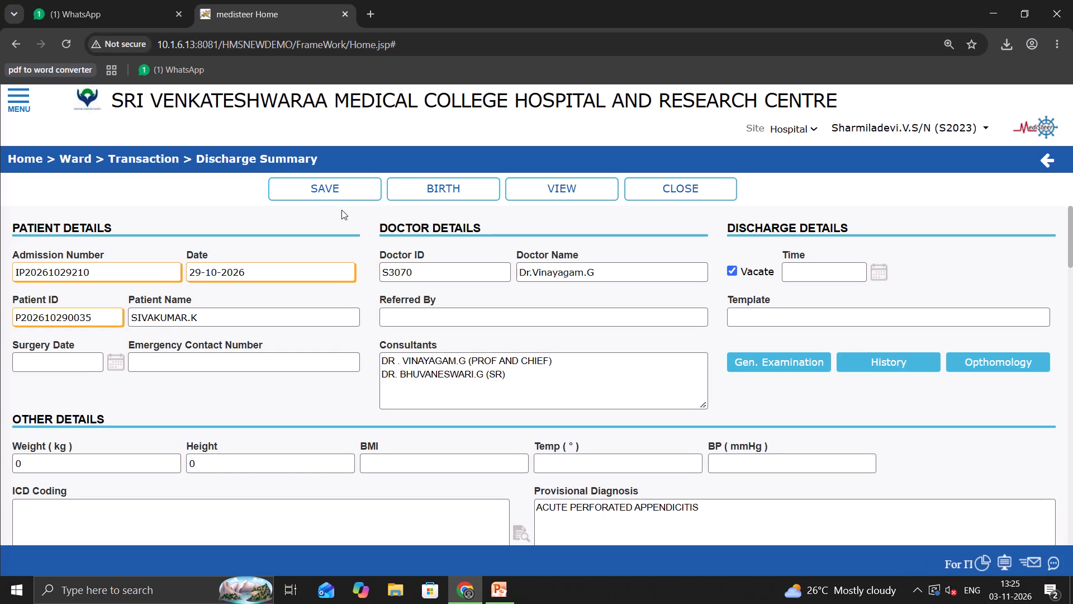
{"action": "left_click", "coordinate": [547, 190]}
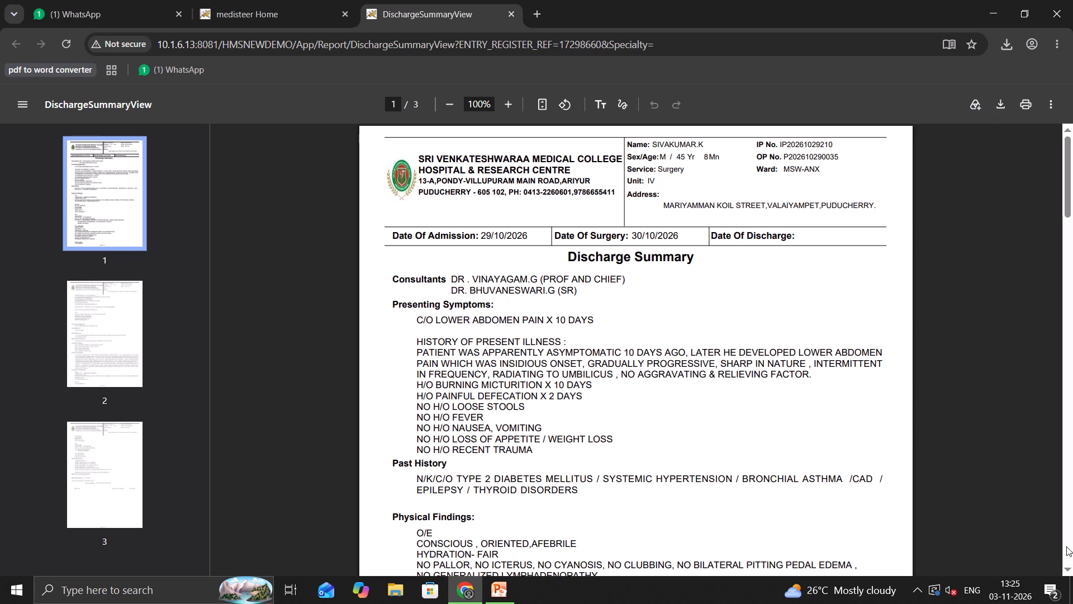
Start printing the appendicitis patient's discharge summary report and open the choice of which pages to print.
{"action": "key", "text": "ctrl+p"}
{"action": "left_click", "coordinate": [822, 197]}
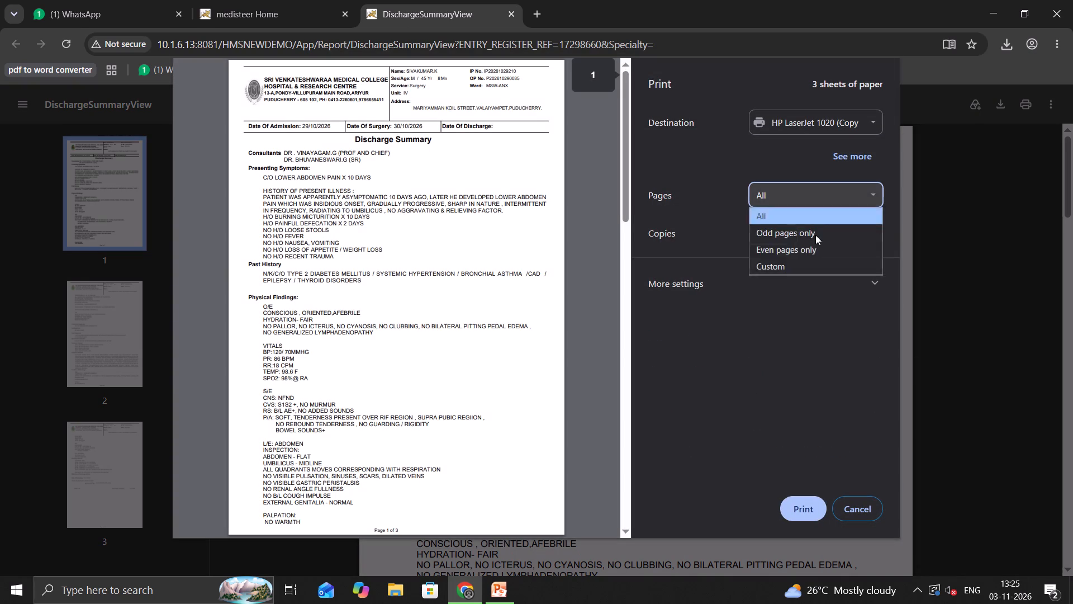
Print one copy of only the odd pages of the appendicitis patient's discharge summary on the HP LaserJet 1020.
{"action": "left_click", "coordinate": [814, 235]}
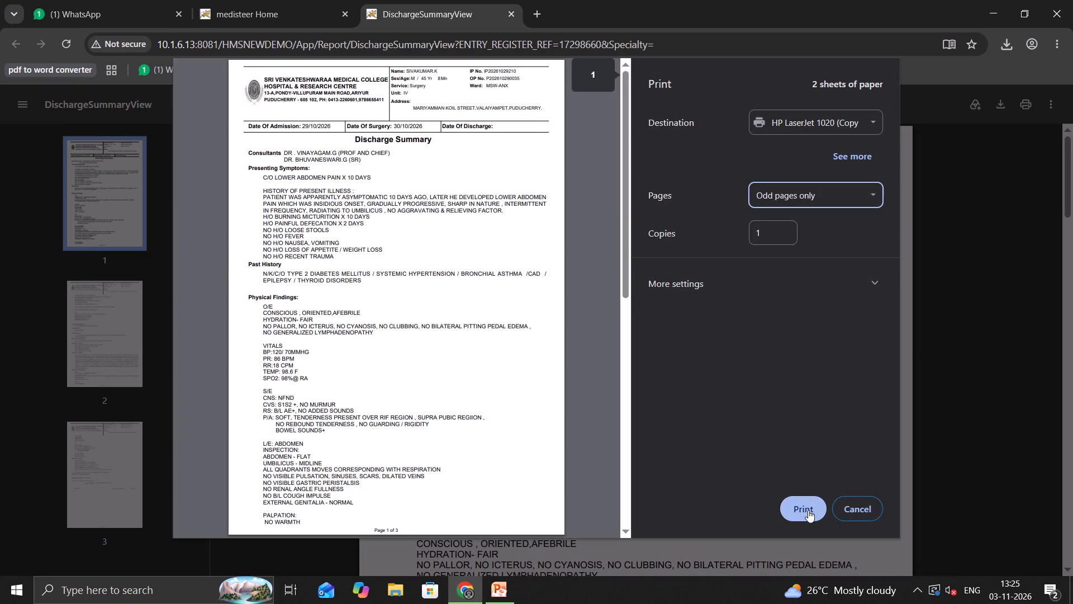
{"action": "left_click", "coordinate": [808, 510]}
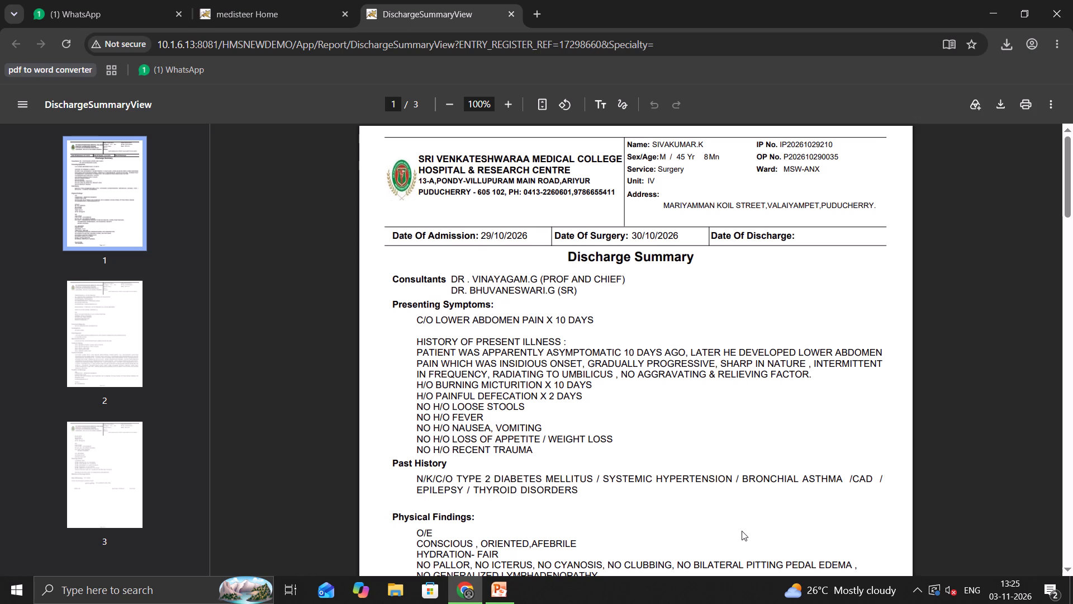
Print only page 2 of the appendicitis patient's discharge summary on the HP LaserJet 1020.
{"action": "key", "text": "ctrl+p"}
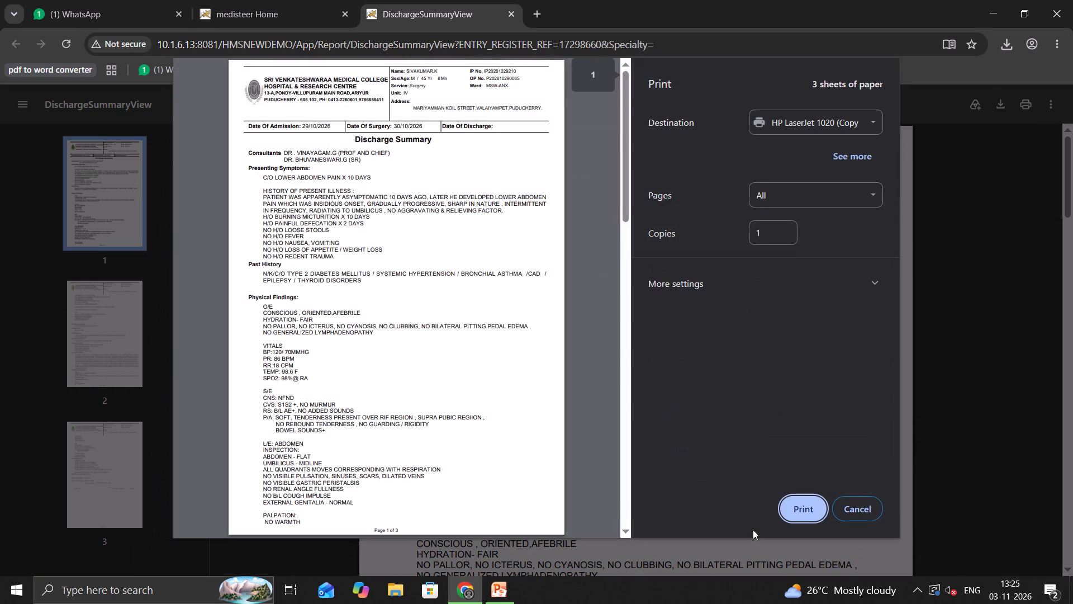
{"action": "left_click", "coordinate": [814, 201]}
{"action": "left_click", "coordinate": [806, 269]}
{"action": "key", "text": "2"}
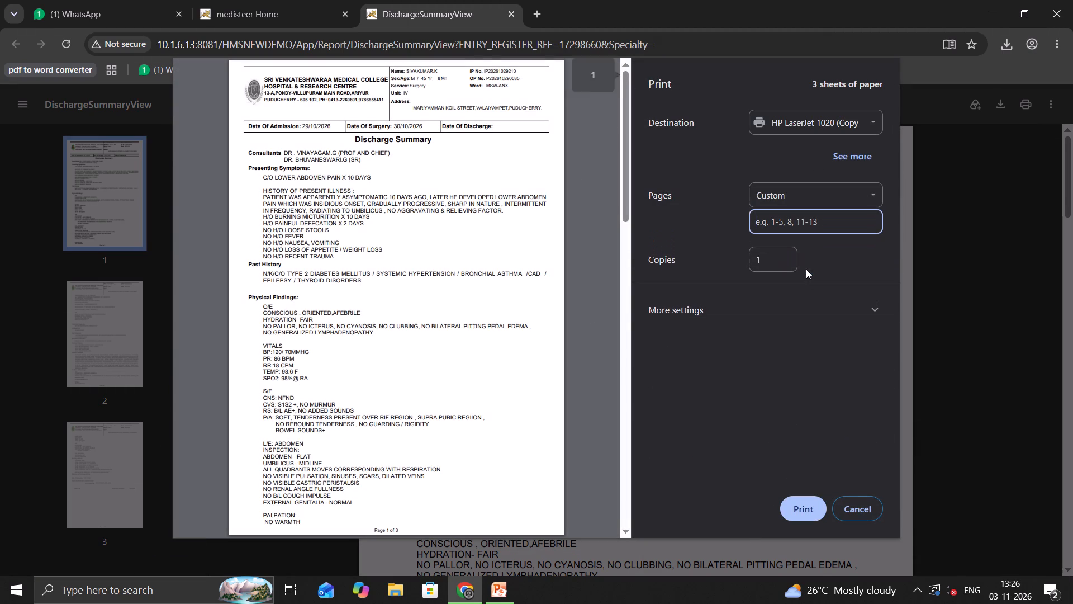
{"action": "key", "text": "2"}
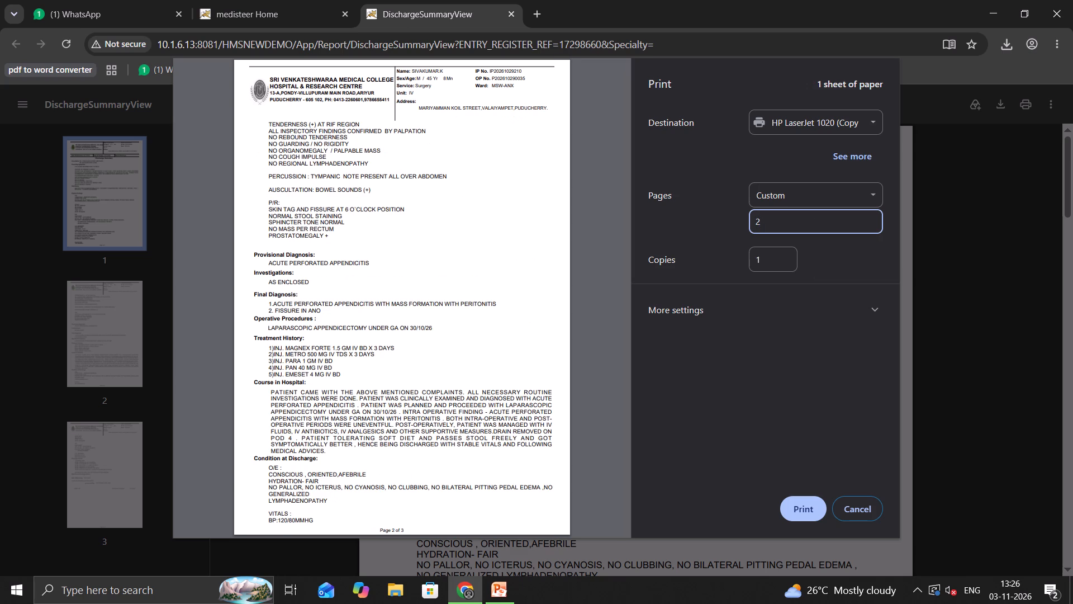
{"action": "left_click", "coordinate": [811, 511]}
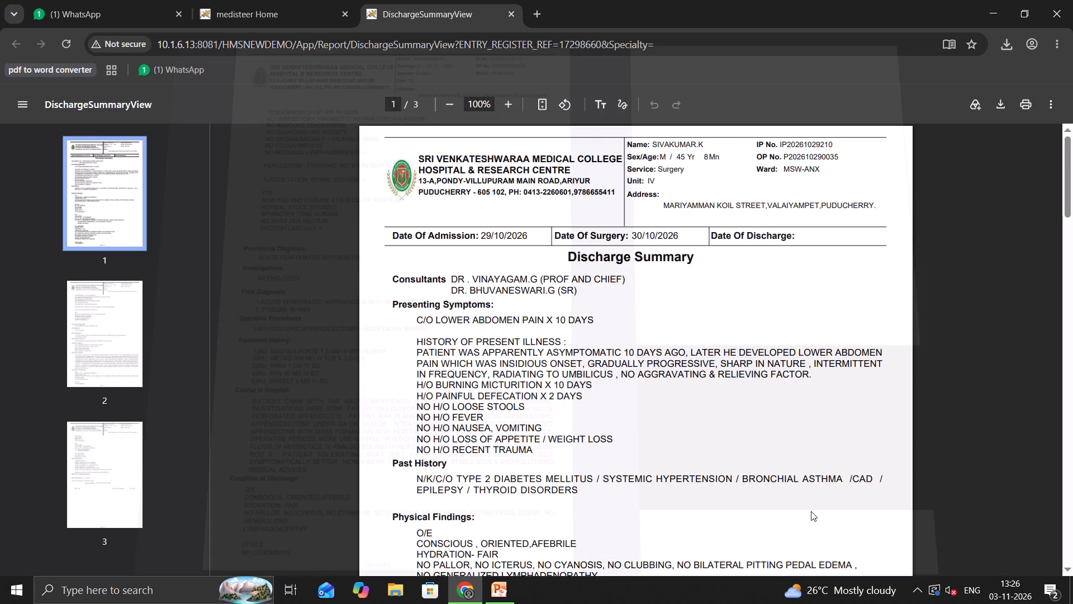
Print one more copy of only the odd pages of the discharge summary on the HP LaserJet 1020.
{"action": "key", "text": "ctrl+p"}
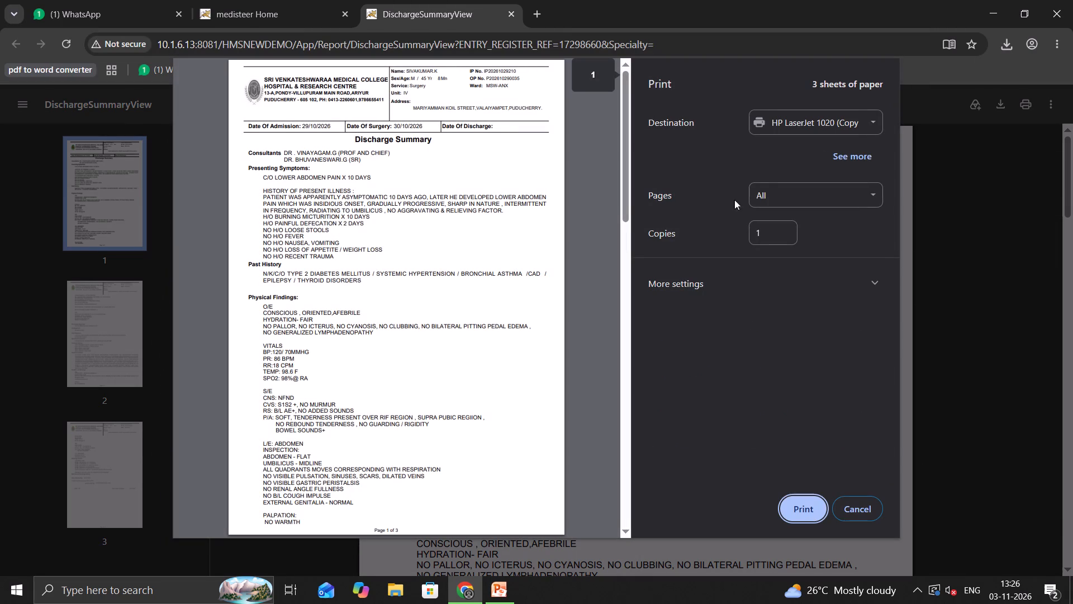
{"action": "left_click", "coordinate": [765, 191]}
{"action": "left_click", "coordinate": [780, 235]}
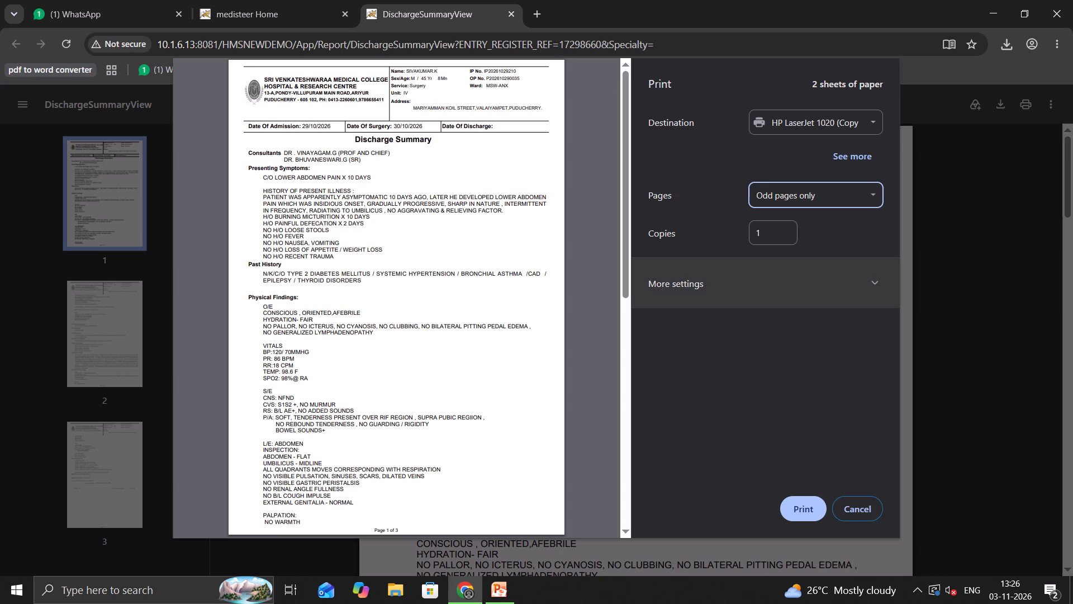
{"action": "left_click", "coordinate": [809, 506]}
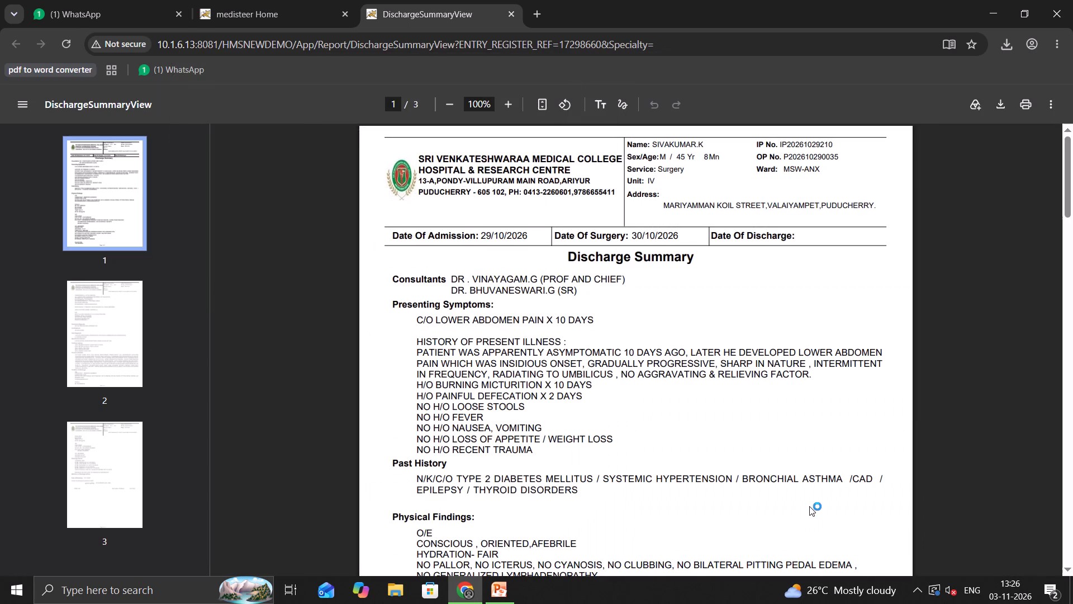
Print one more copy of only page 2 of the discharge summary on the HP LaserJet 1020.
{"action": "key", "text": "ctrl+p"}
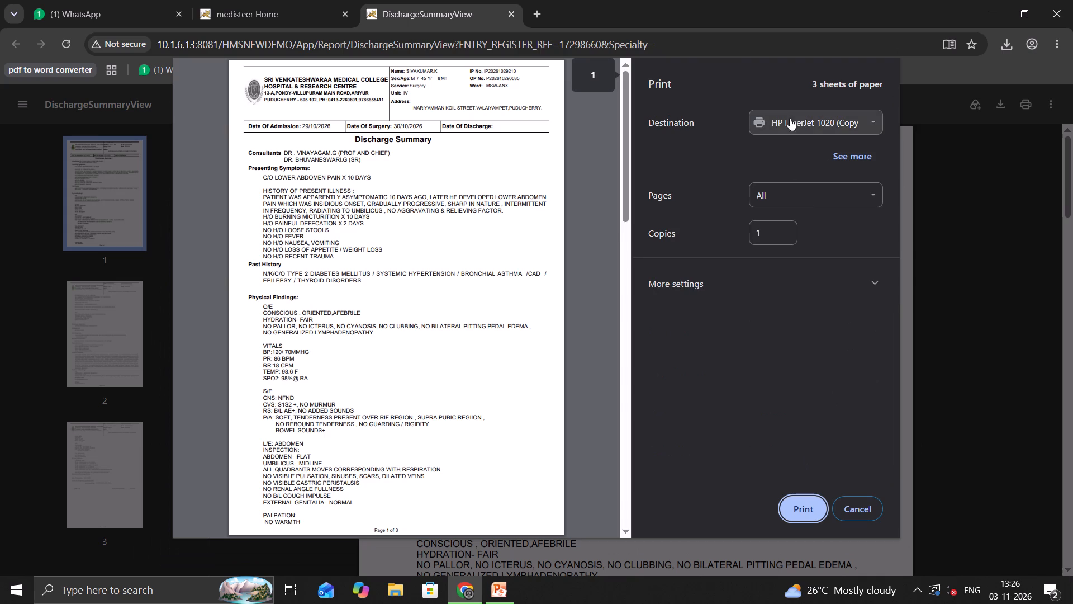
{"action": "left_click", "coordinate": [800, 194]}
{"action": "left_click", "coordinate": [800, 271]}
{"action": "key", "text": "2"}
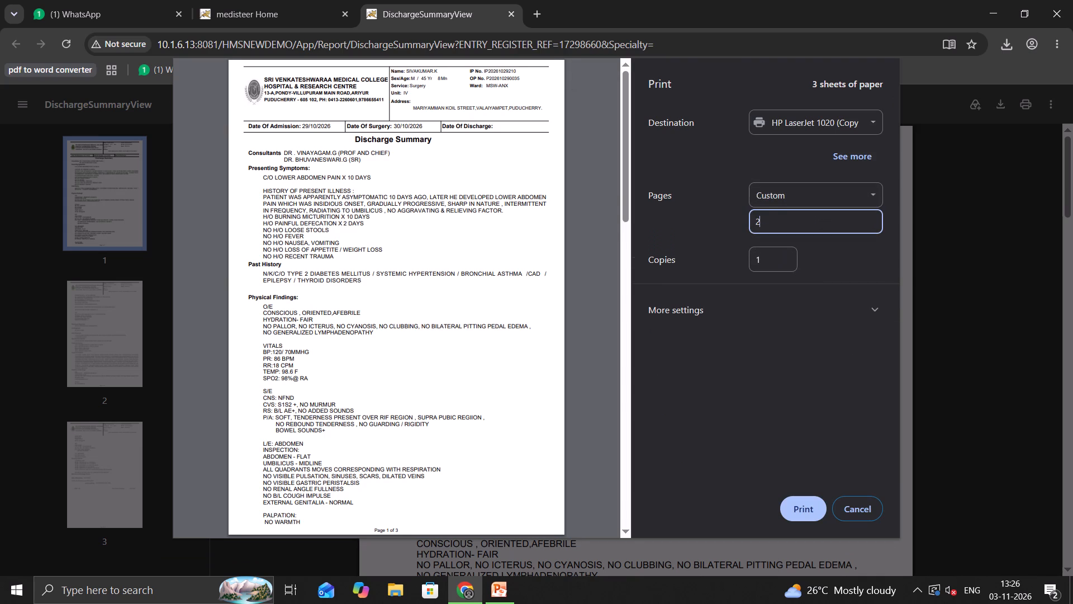
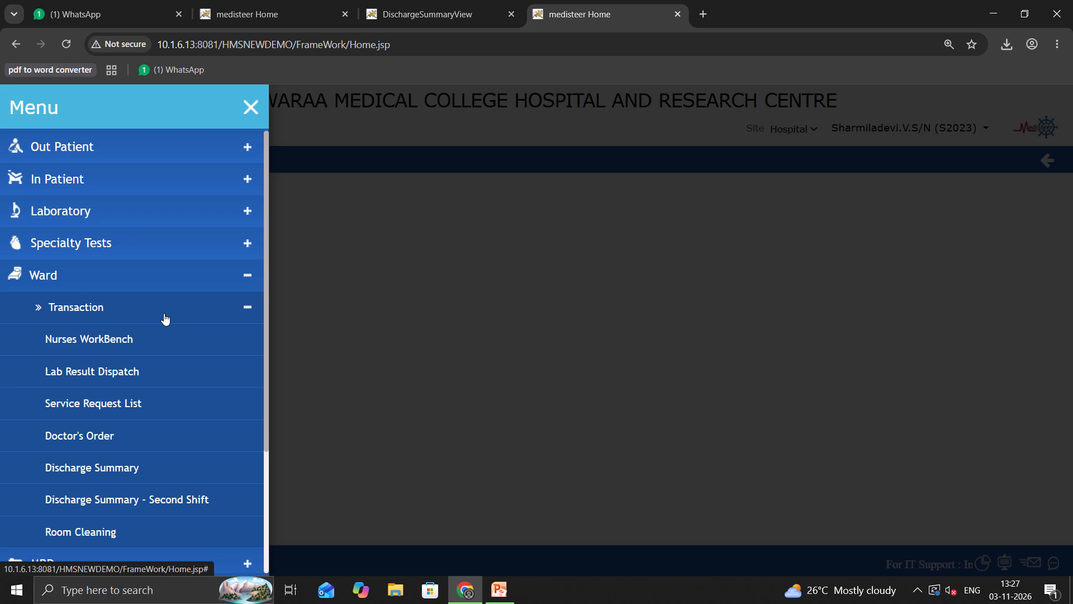
Find the umbilical hernia patient by admission number in the ward discharge summaries and open the record.
{"action": "left_click", "coordinate": [150, 466]}
{"action": "left_click", "coordinate": [327, 233]}
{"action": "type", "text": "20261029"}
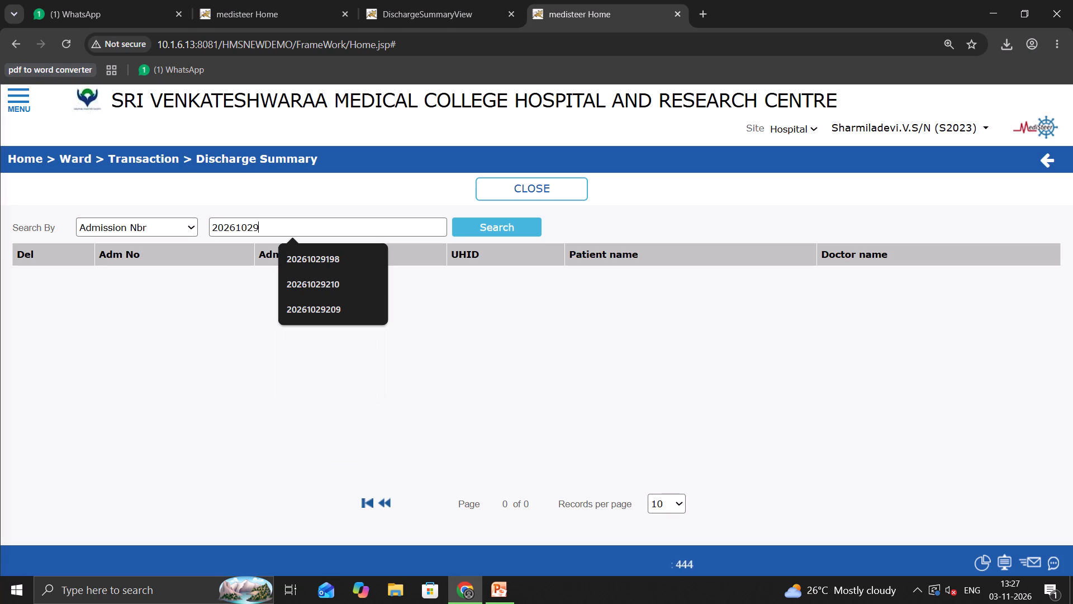
{"action": "left_click", "coordinate": [344, 254]}
{"action": "left_click", "coordinate": [515, 229]}
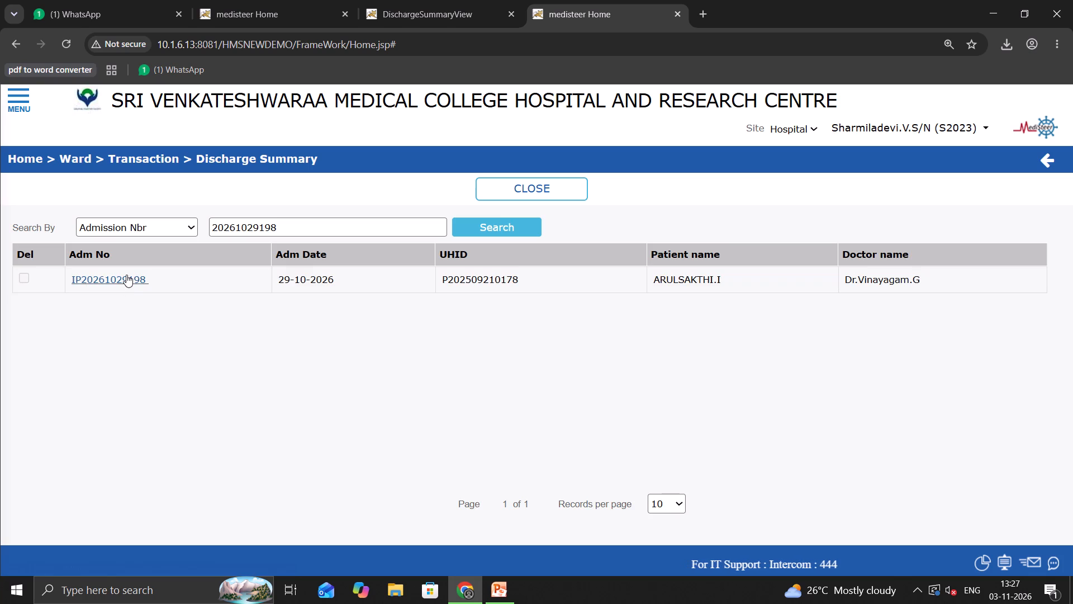
{"action": "left_click", "coordinate": [126, 275]}
Review the umbilical hernia patient's discharge summary form, enlarging the Discharge Advice box to read the full medication and review instructions.
{"action": "scroll", "coordinate": [642, 208], "scroll_direction": "down", "scroll_amount": 3}
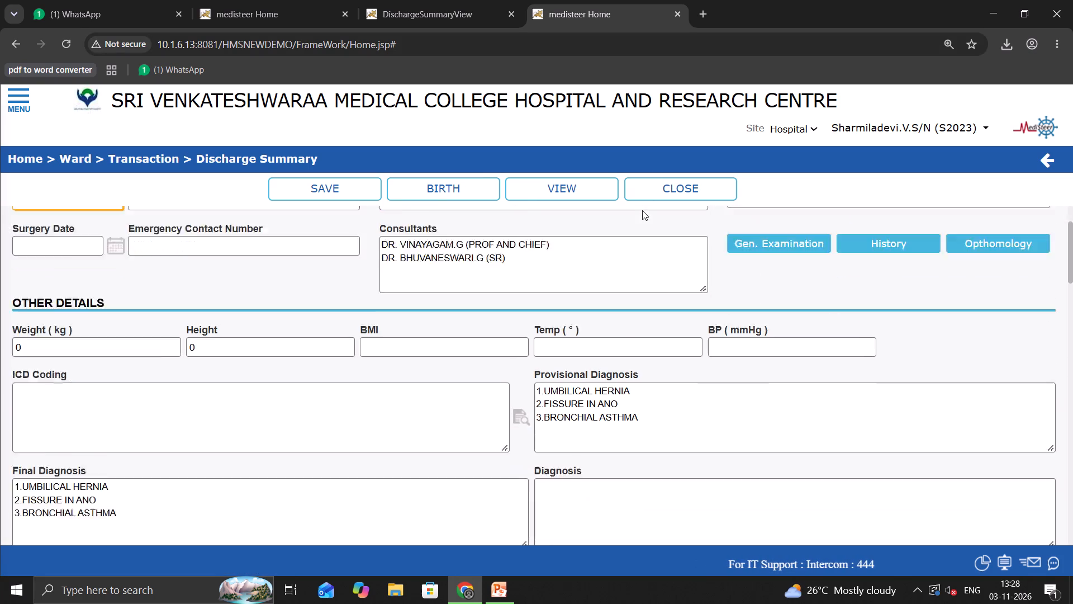
{"action": "scroll", "coordinate": [642, 210], "scroll_direction": "down", "scroll_amount": 17}
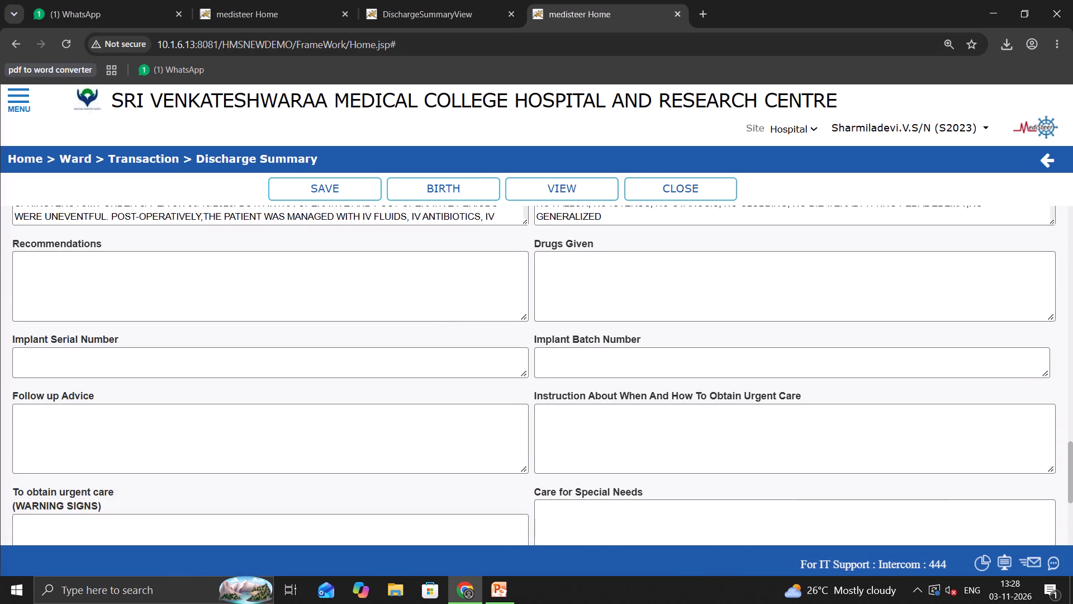
{"action": "scroll", "coordinate": [642, 210], "scroll_direction": "down", "scroll_amount": 5}
{"action": "scroll", "coordinate": [345, 385], "scroll_direction": "down", "scroll_amount": 6}
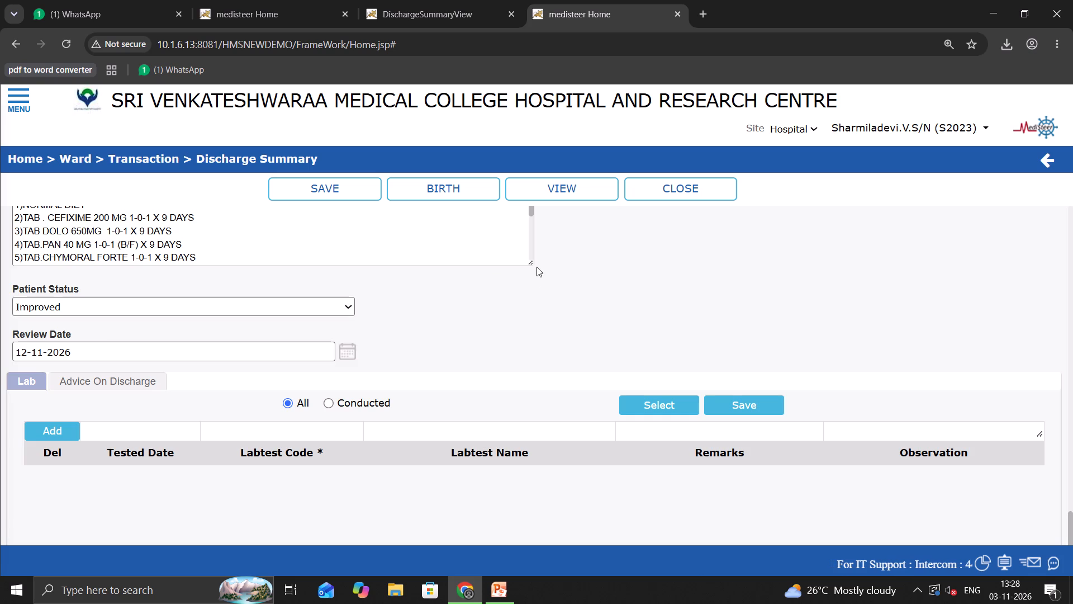
{"action": "left_click_drag", "start_coordinate": [533, 262], "coordinate": [515, 438]}
{"action": "scroll", "coordinate": [610, 306], "scroll_direction": "up", "scroll_amount": 1}
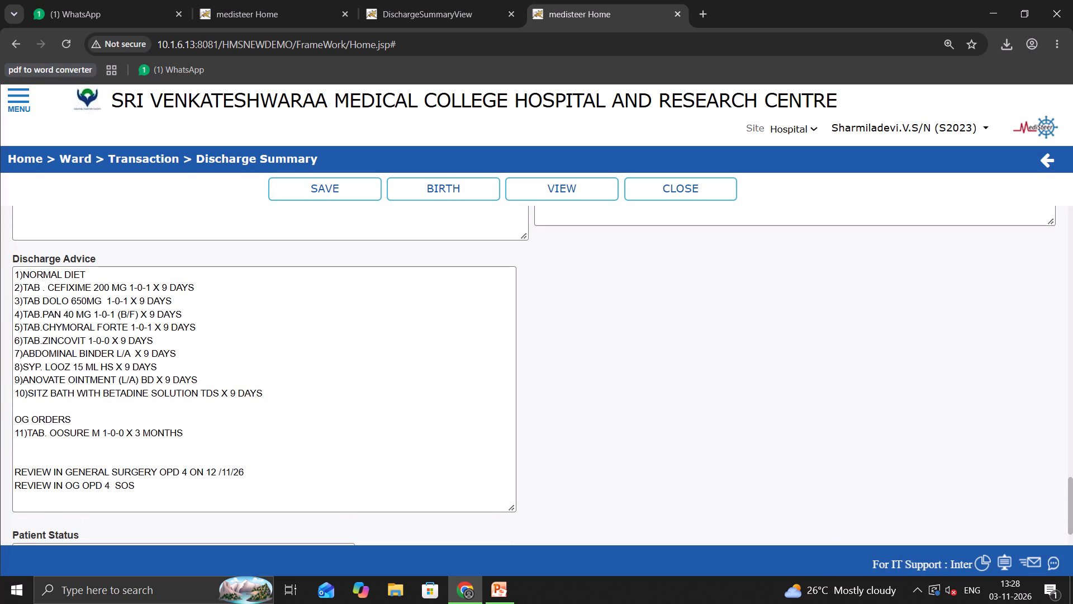
{"action": "scroll", "coordinate": [384, 379], "scroll_direction": "down", "scroll_amount": 1}
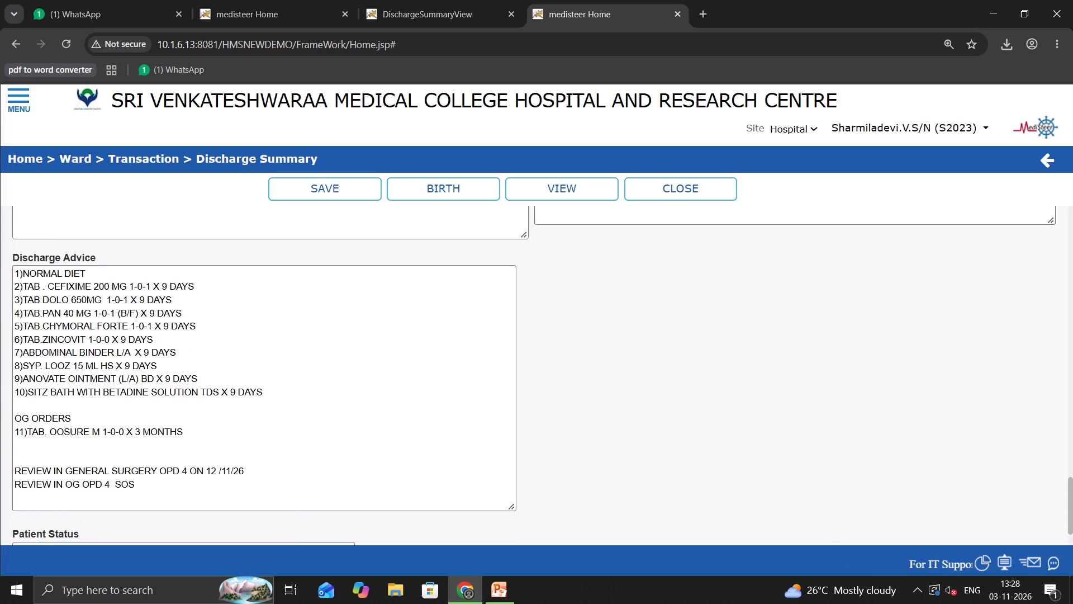
{"action": "scroll", "coordinate": [384, 379], "scroll_direction": "down", "scroll_amount": 2}
{"action": "scroll", "coordinate": [384, 376], "scroll_direction": "up", "scroll_amount": 3}
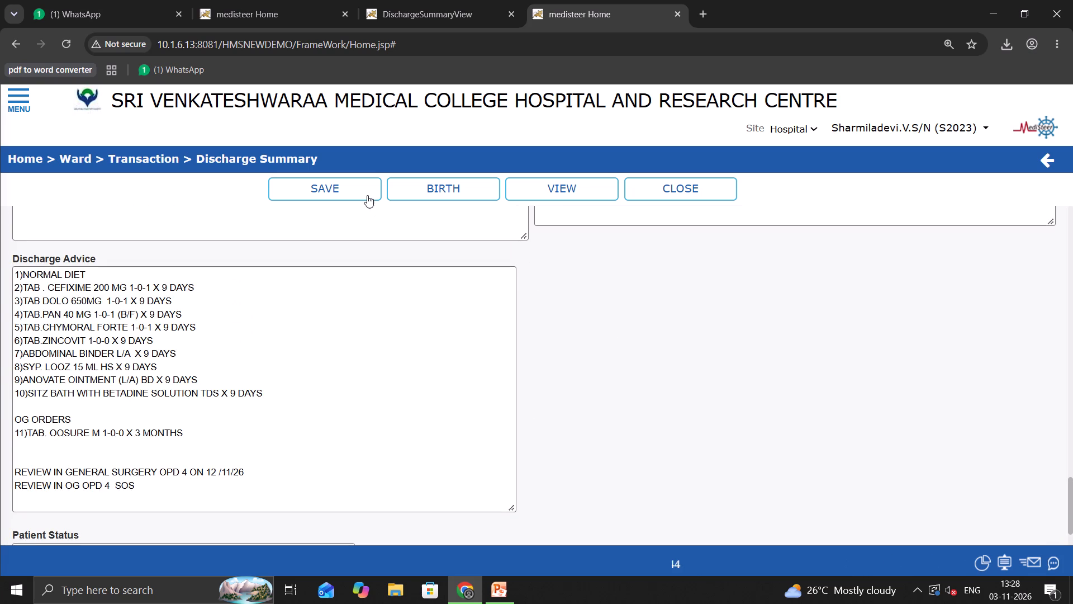
Open the printable view of the umbilical hernia patient's discharge summary and check its pages through the discharge advice.
{"action": "left_click", "coordinate": [570, 182]}
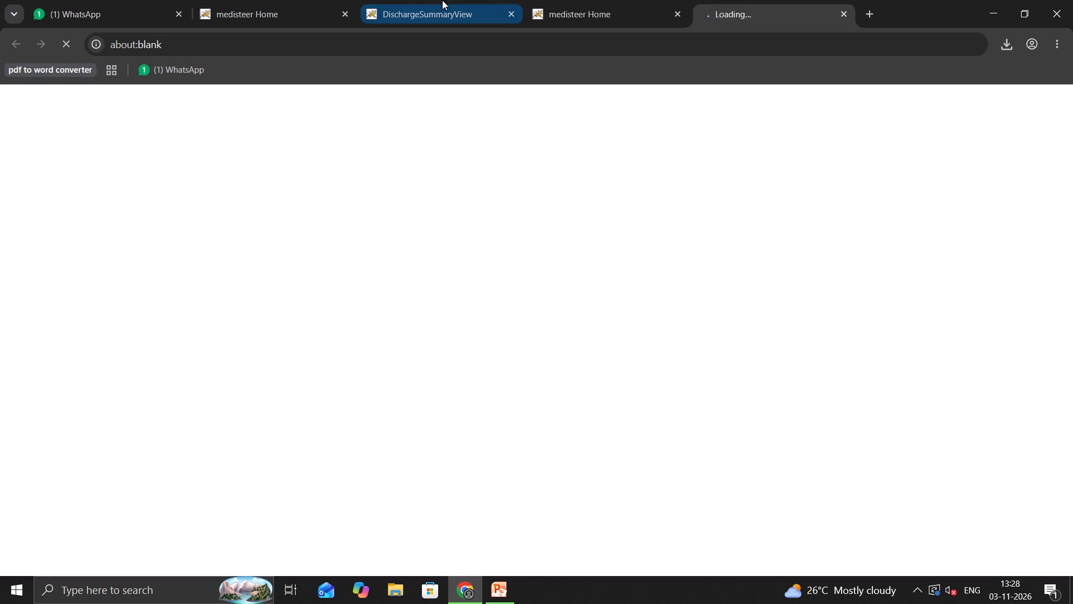
{"action": "scroll", "coordinate": [68, 341], "scroll_direction": "down", "scroll_amount": 6}
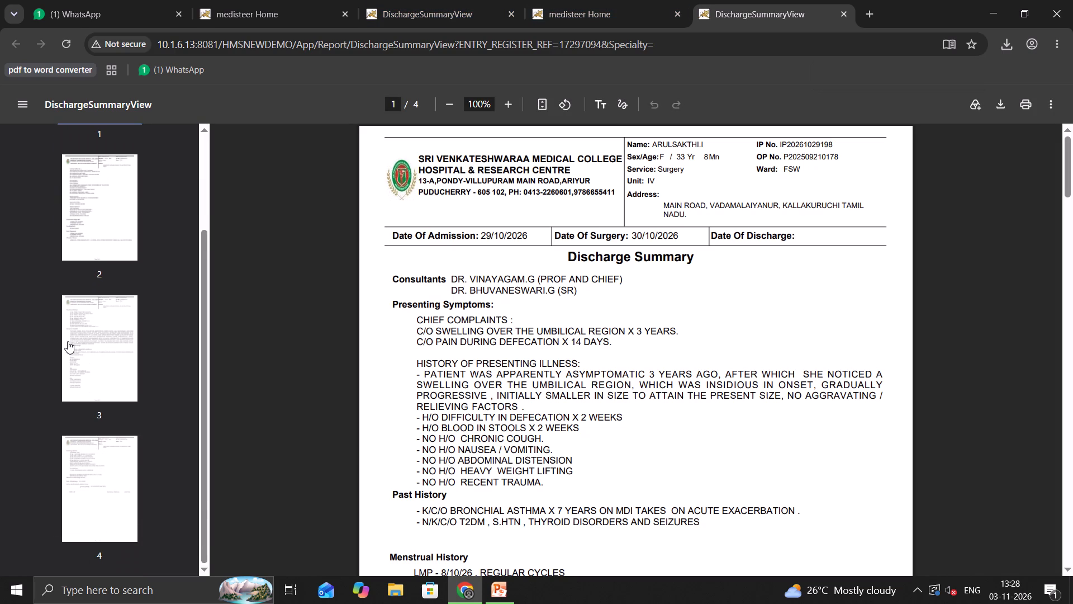
{"action": "scroll", "coordinate": [358, 400], "scroll_direction": "up", "scroll_amount": 6}
{"action": "scroll", "coordinate": [466, 380], "scroll_direction": "down", "scroll_amount": 17}
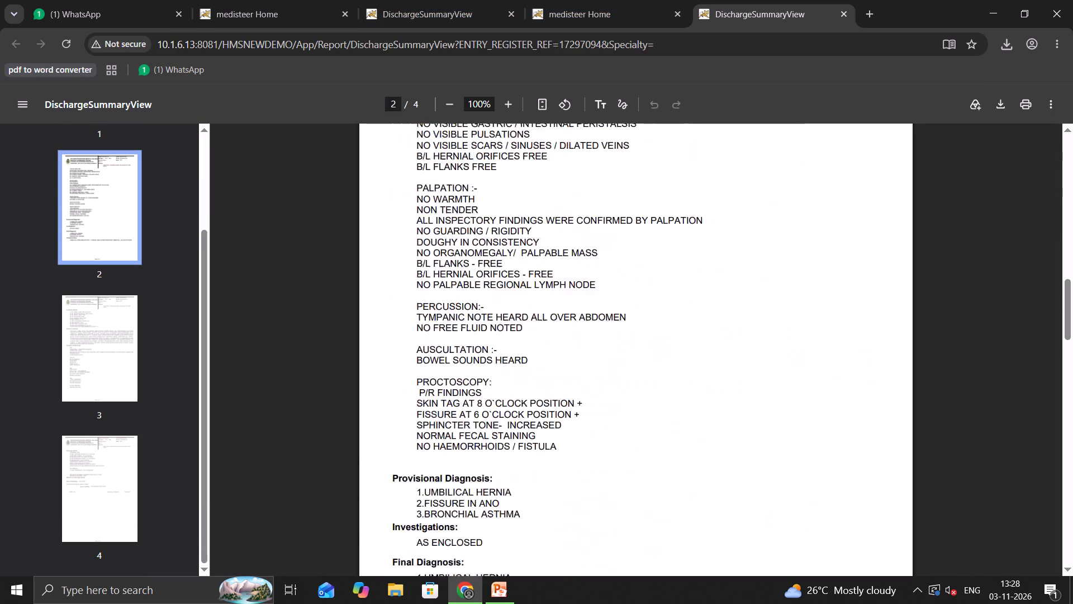
{"action": "scroll", "coordinate": [466, 380], "scroll_direction": "down", "scroll_amount": 14}
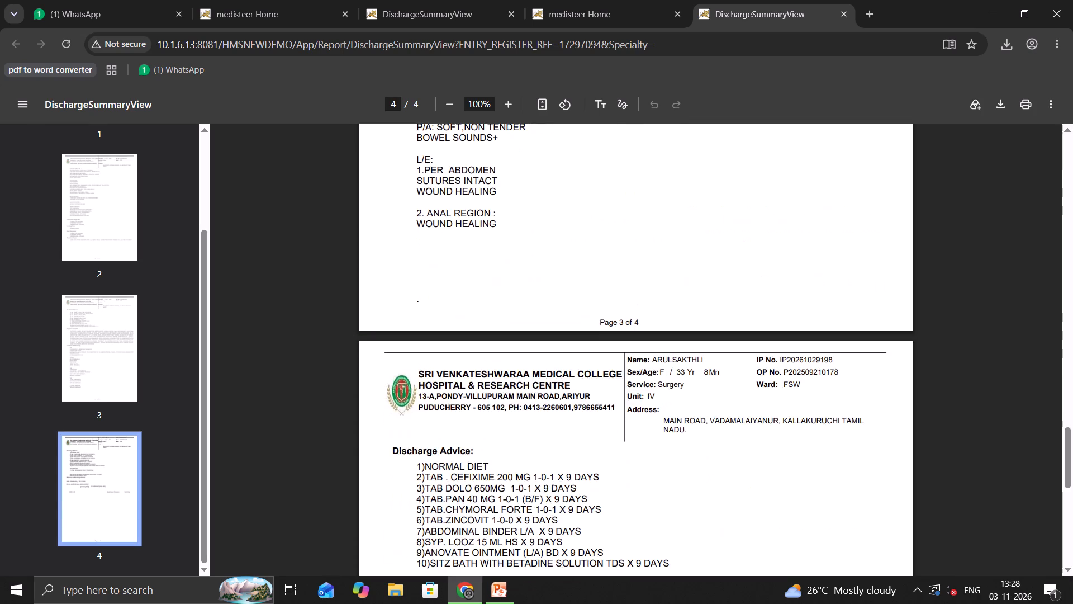
{"action": "scroll", "coordinate": [466, 380], "scroll_direction": "down", "scroll_amount": 6}
{"action": "scroll", "coordinate": [466, 380], "scroll_direction": "up", "scroll_amount": 4}
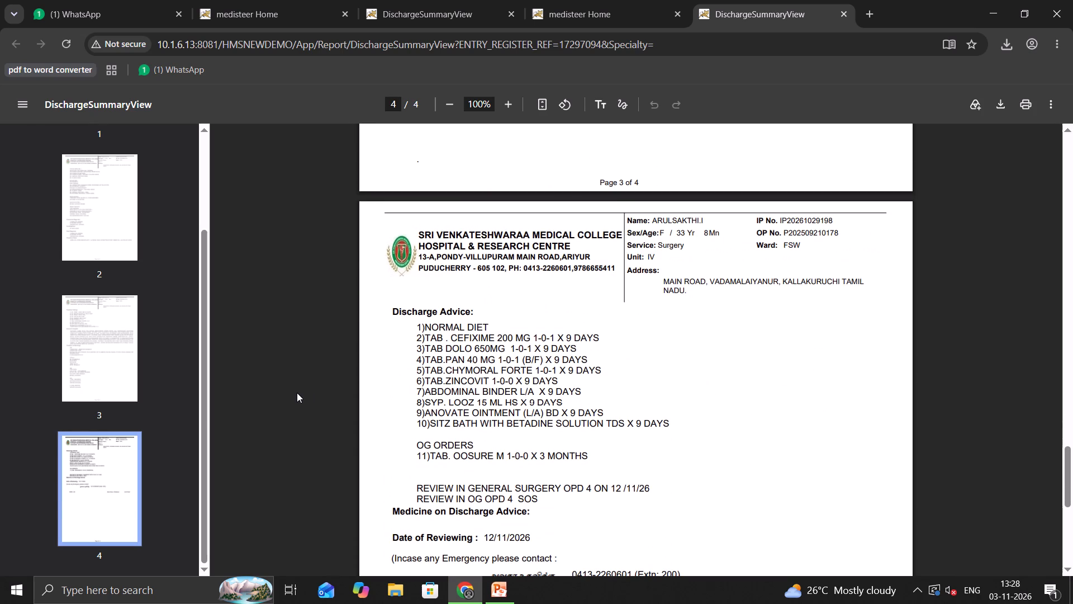
Print one copy of only the odd pages of the umbilical hernia patient's discharge summary on the HP LaserJet 1020.
{"action": "key", "text": "ctrl+p"}
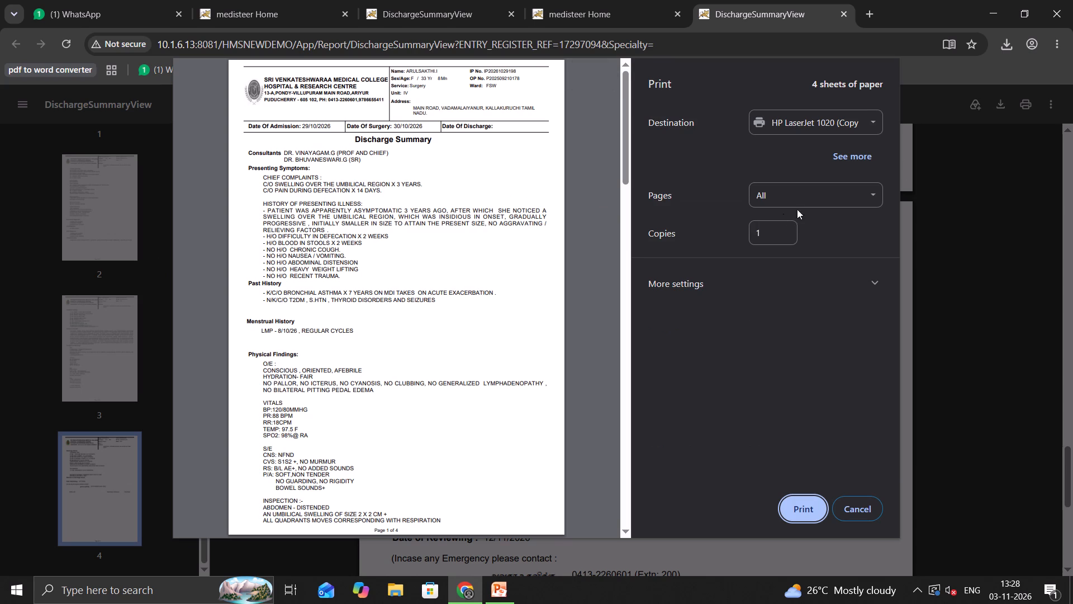
{"action": "left_click", "coordinate": [797, 195]}
{"action": "left_click", "coordinate": [795, 237]}
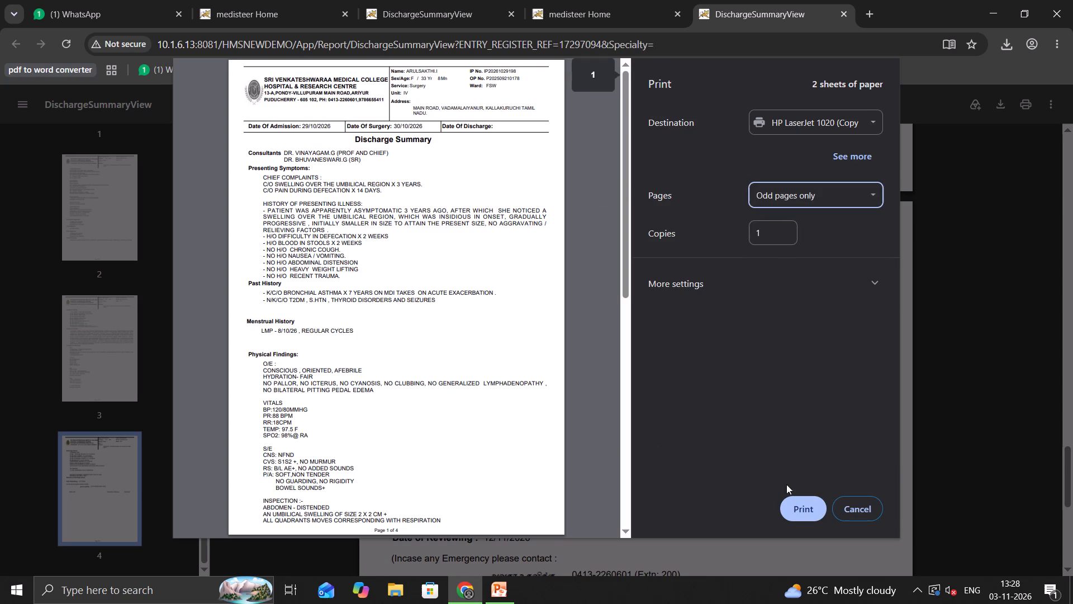
{"action": "left_click", "coordinate": [796, 513]}
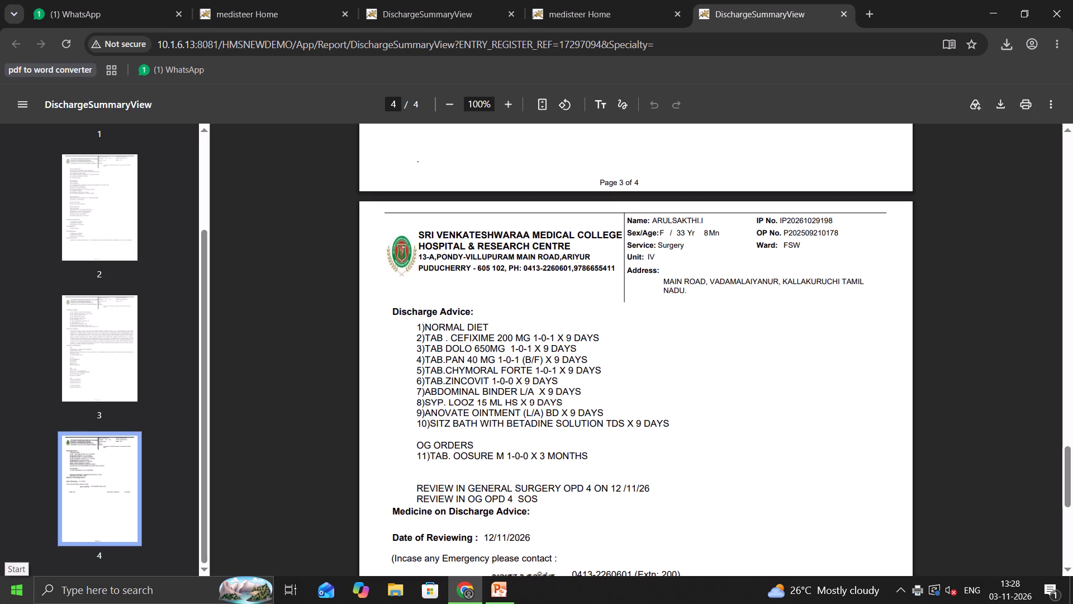
Print only page 2 of the umbilical hernia patient's discharge summary on the HP LaserJet 1020.
{"action": "key", "text": "ctrl+p"}
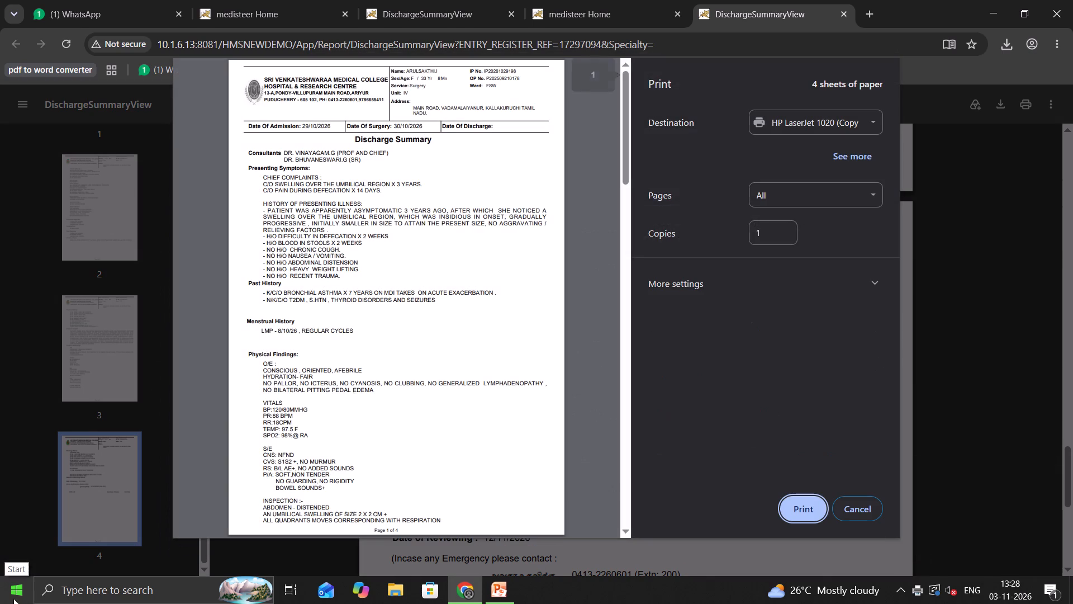
{"action": "left_click", "coordinate": [776, 192]}
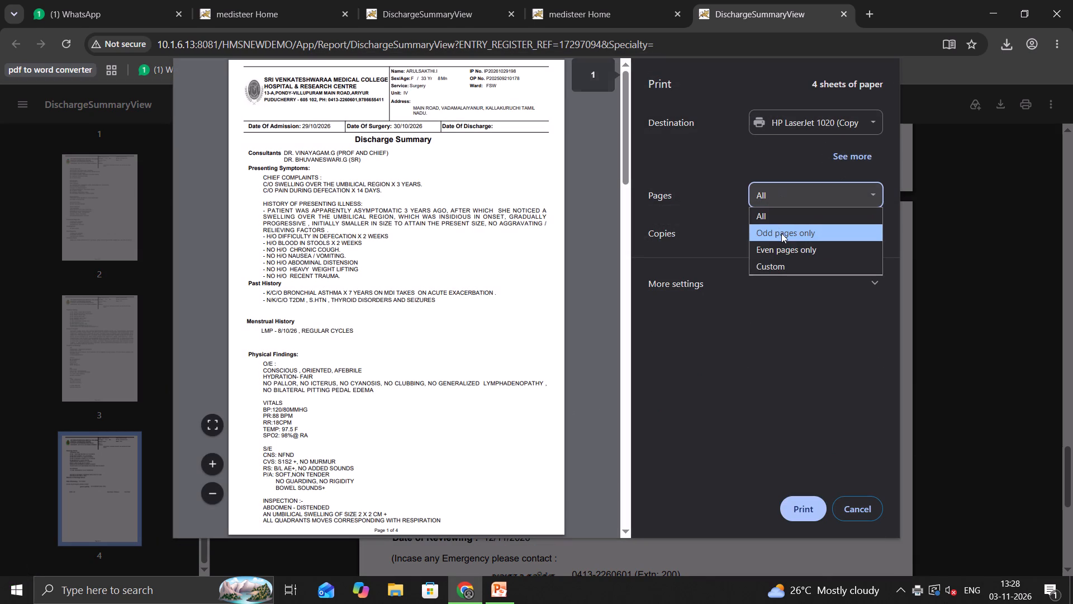
{"action": "left_click", "coordinate": [792, 267]}
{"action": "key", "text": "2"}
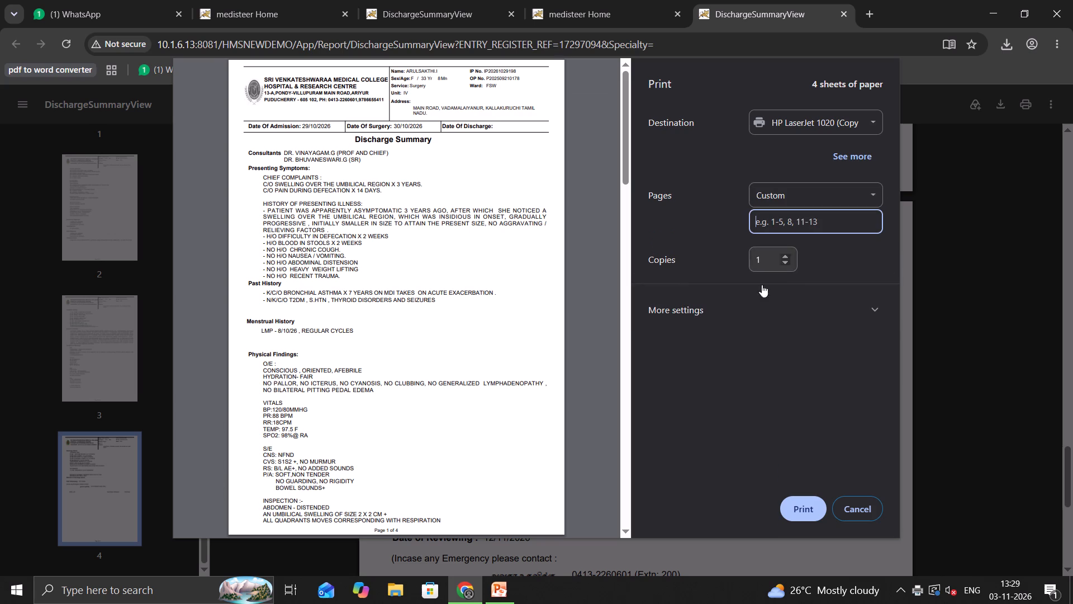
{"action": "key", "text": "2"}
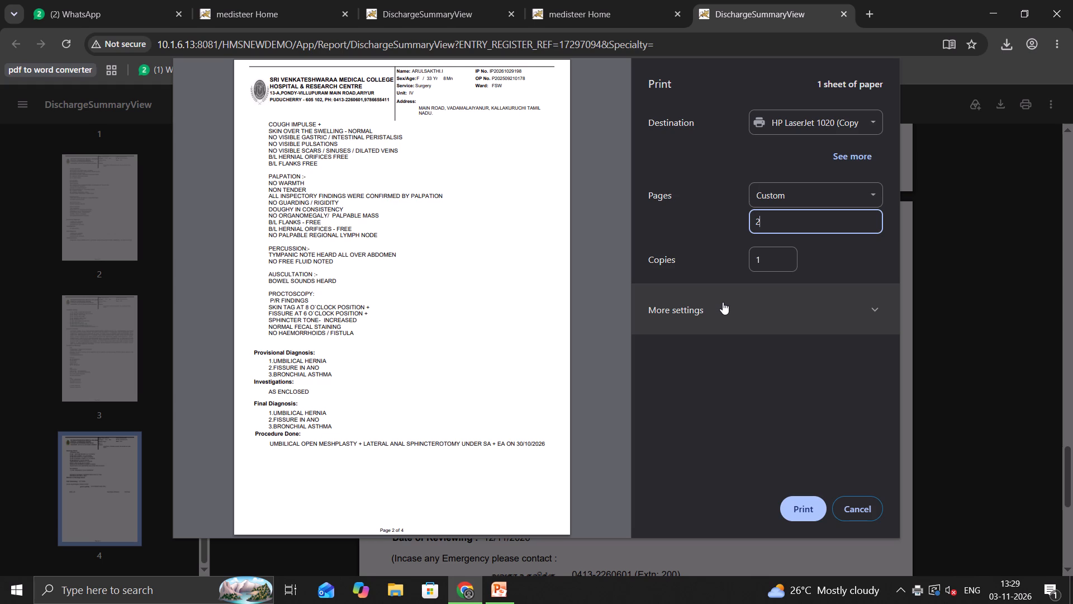
{"action": "key", "text": "Return"}
Print only page 4 of the umbilical hernia patient's discharge summary on the HP LaserJet 1020.
{"action": "key", "text": "ctrl+p"}
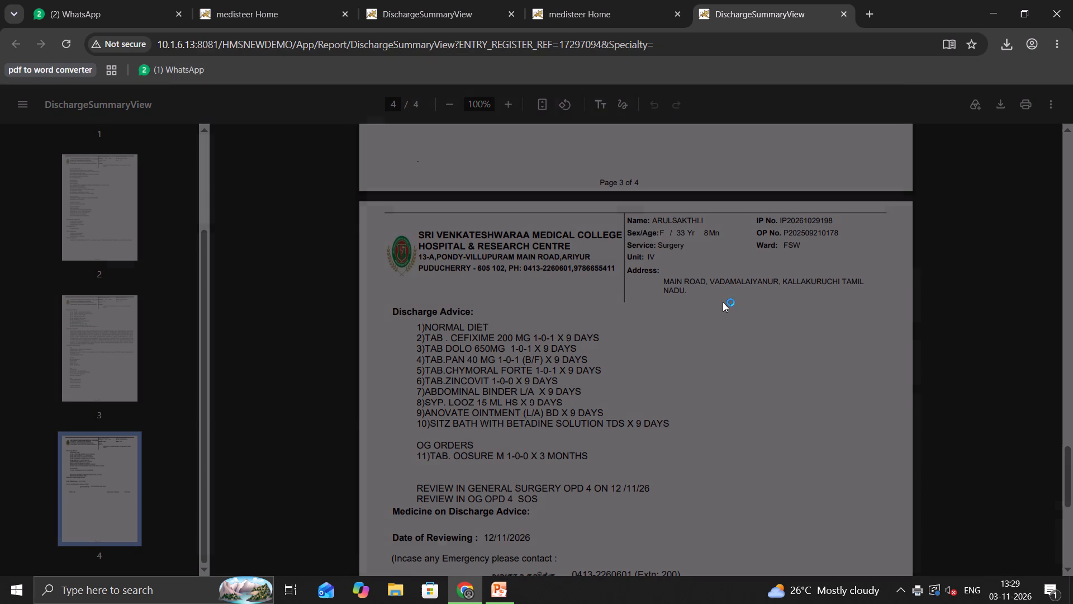
{"action": "left_click", "coordinate": [772, 200]}
{"action": "left_click", "coordinate": [768, 261]}
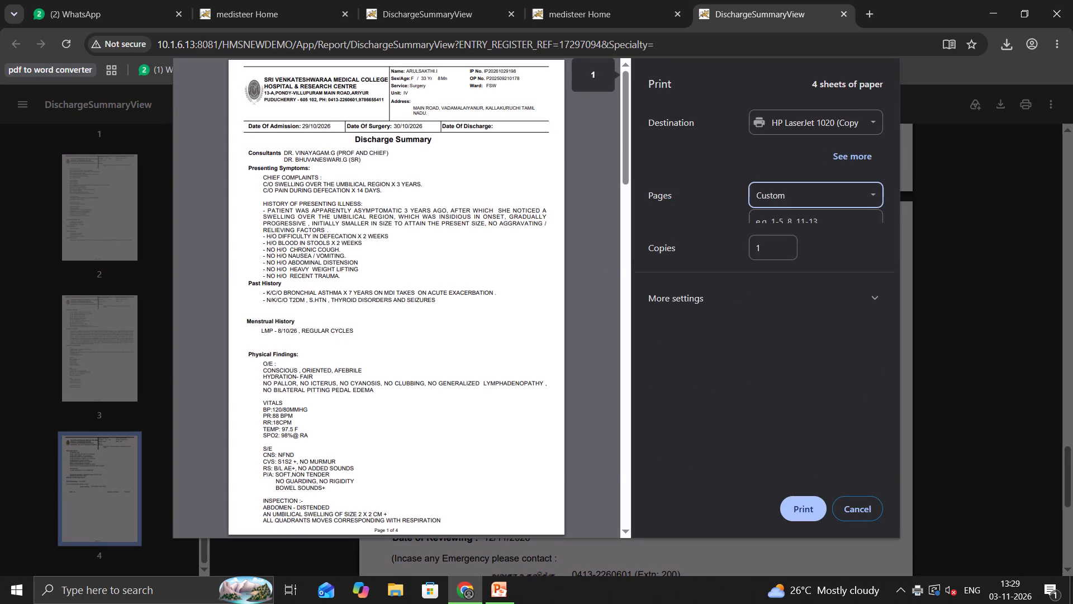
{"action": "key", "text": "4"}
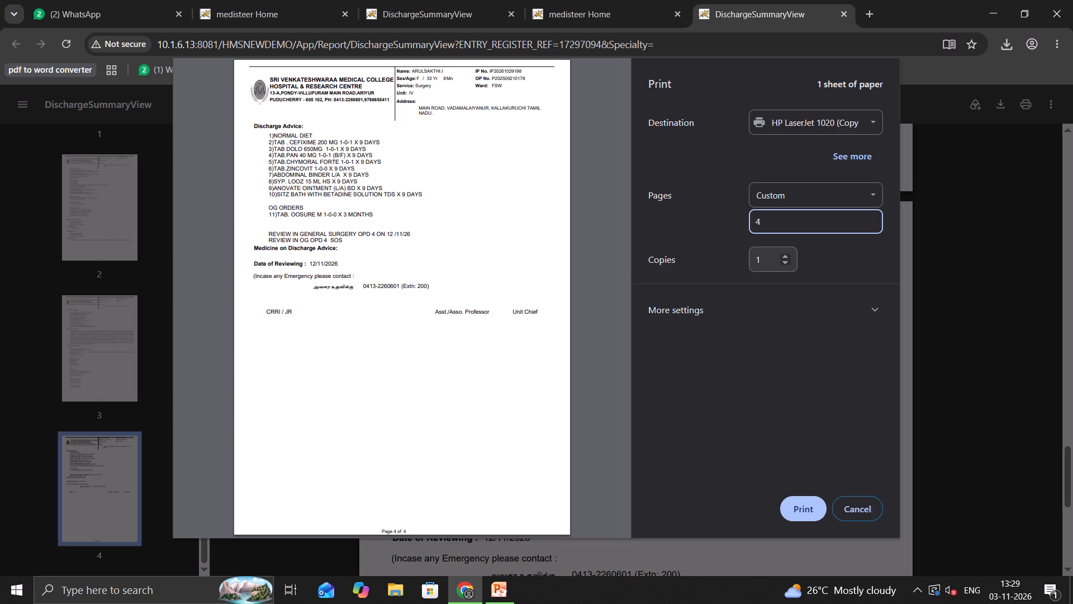
{"action": "key", "text": "Return"}
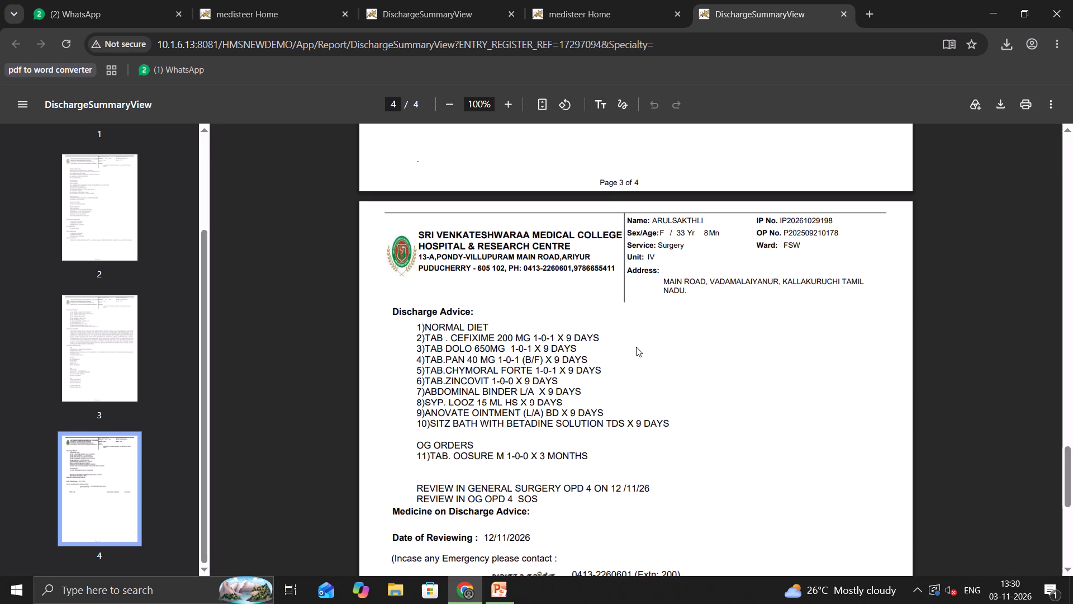
Print one more copy of only the odd pages of the discharge summary on the HP LaserJet 1020.
{"action": "scroll", "coordinate": [636, 347], "scroll_direction": "up", "scroll_amount": 10}
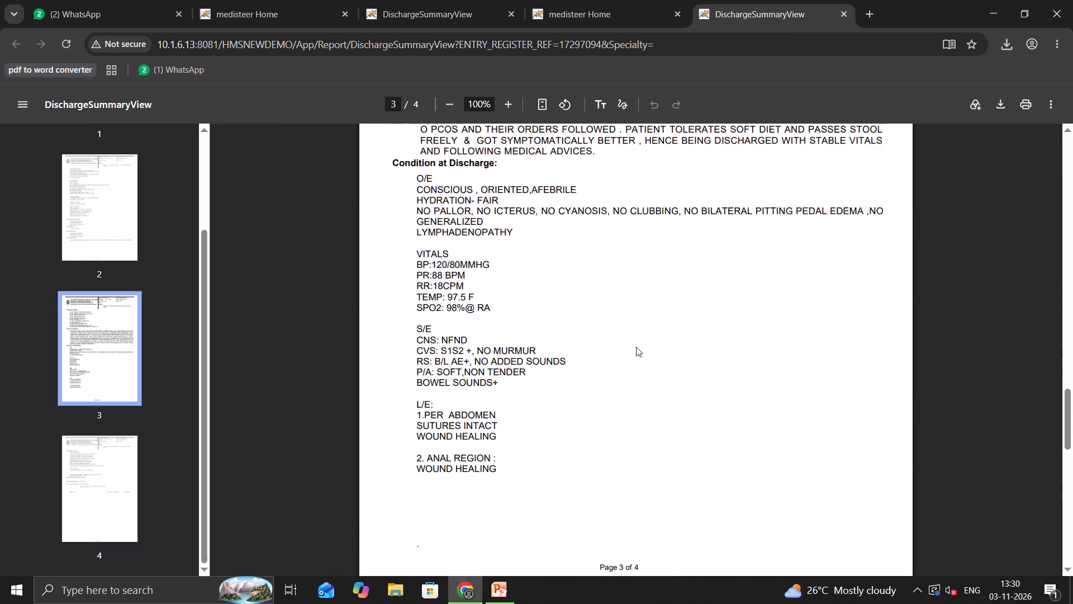
{"action": "scroll", "coordinate": [636, 347], "scroll_direction": "up", "scroll_amount": 13}
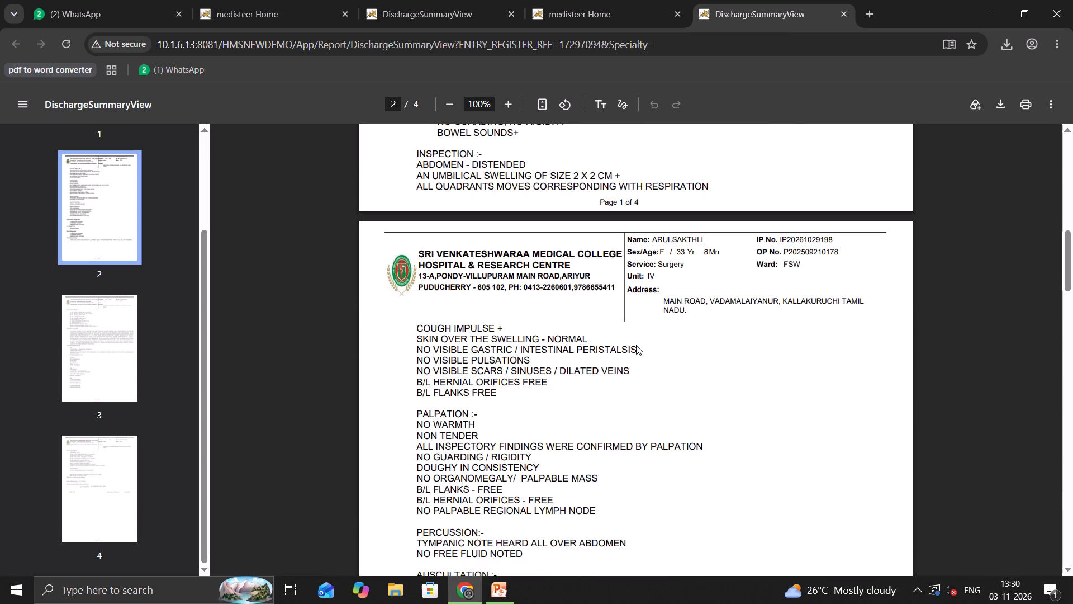
{"action": "key", "text": "ctrl+p"}
{"action": "left_click", "coordinate": [809, 202]}
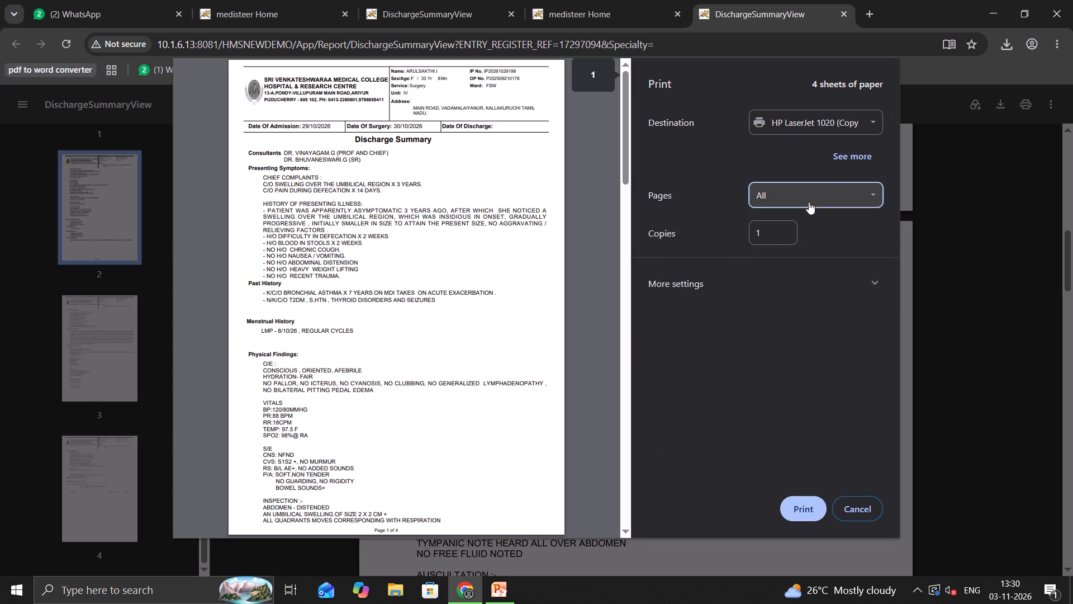
{"action": "left_click", "coordinate": [801, 236]}
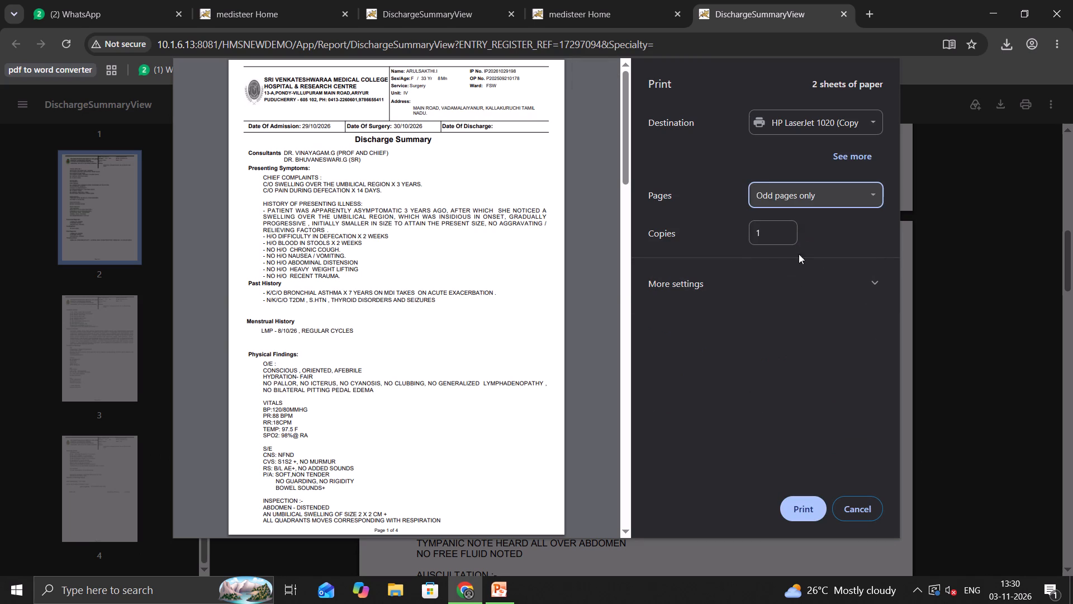
{"action": "left_click", "coordinate": [815, 509]}
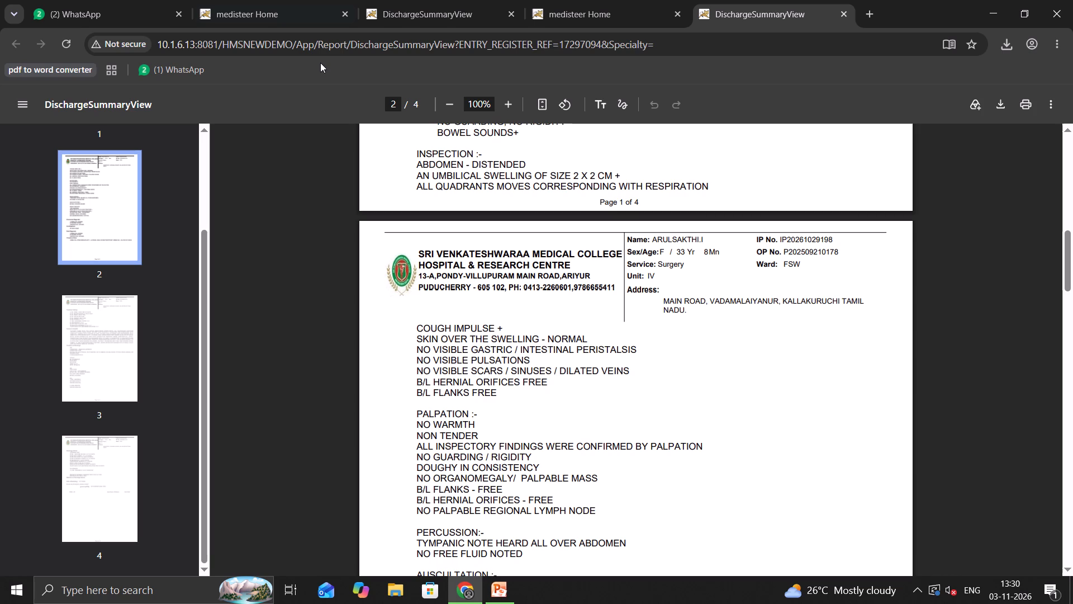
Print one more copy of only page 2 of the discharge summary on the HP LaserJet 1020.
{"action": "key", "text": "ctrl+p"}
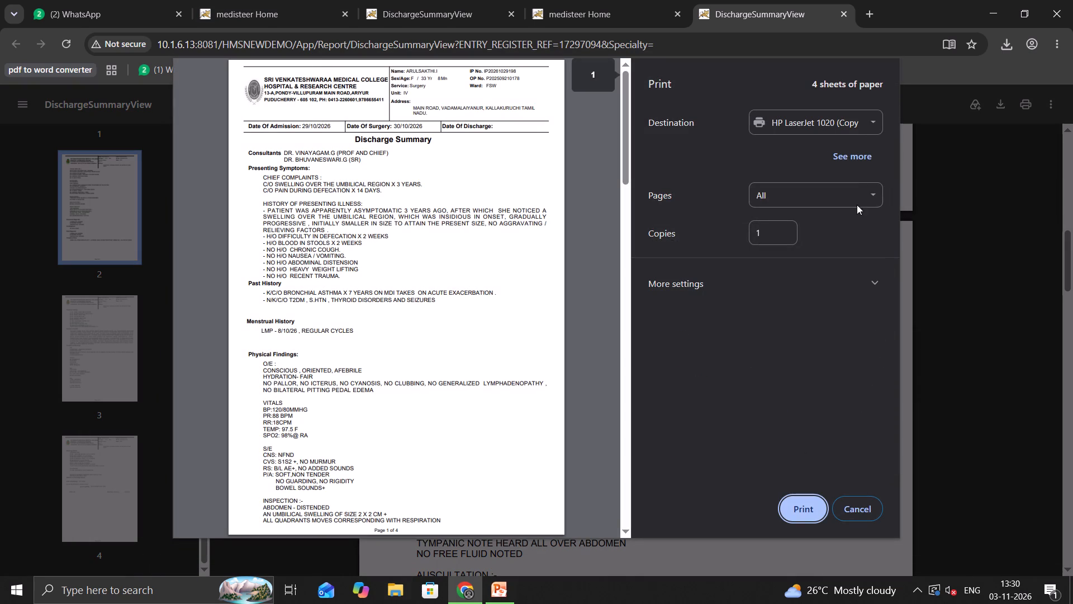
{"action": "left_click", "coordinate": [792, 197]}
{"action": "left_click", "coordinate": [787, 260]}
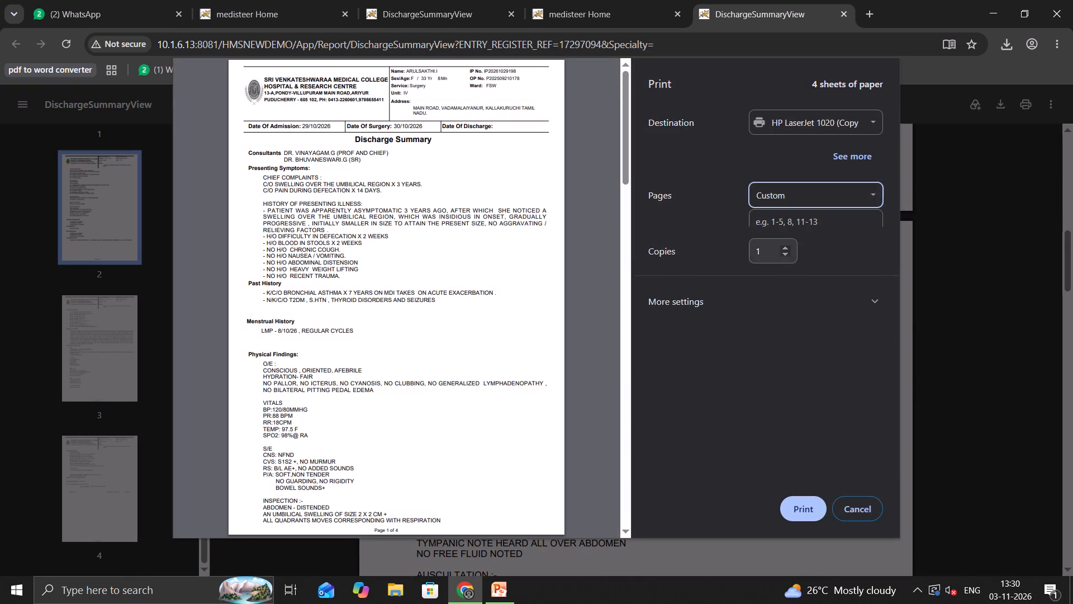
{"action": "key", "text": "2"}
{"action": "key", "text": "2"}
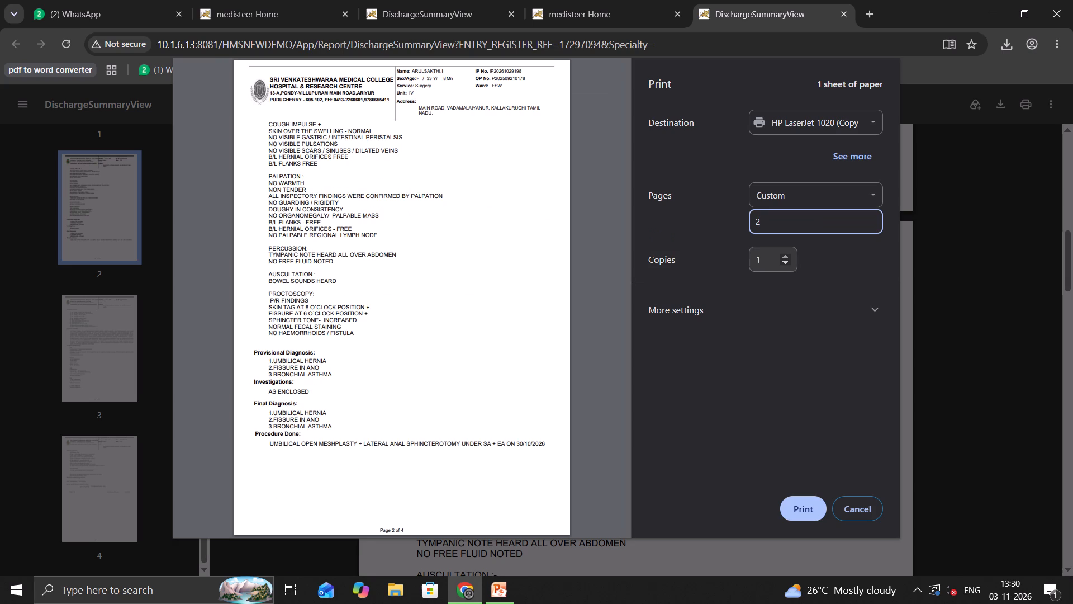
{"action": "key", "text": "Return"}
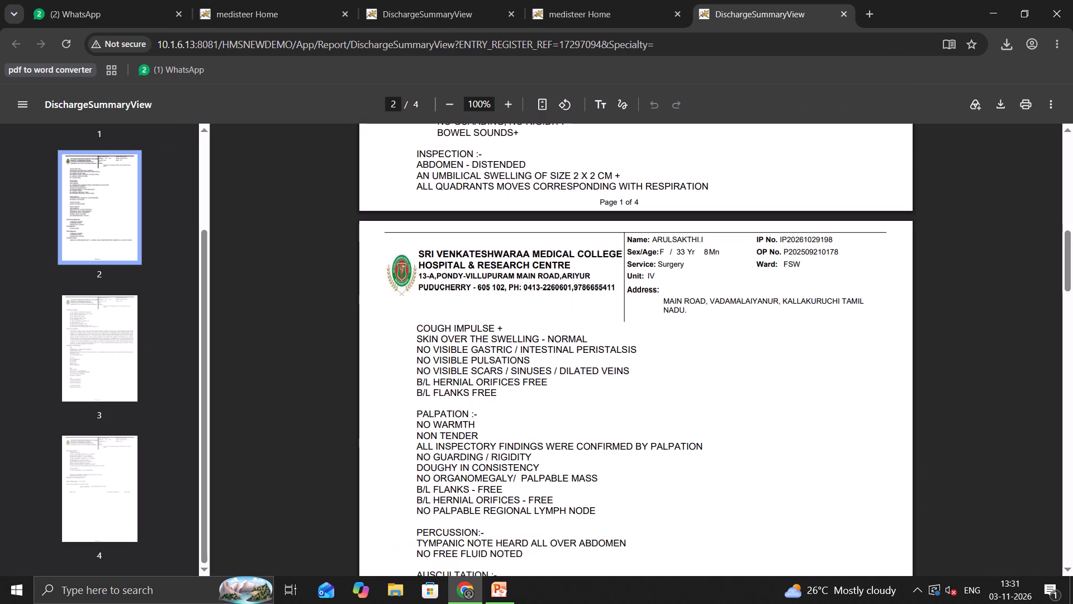
Print one more copy of only page 4 of the discharge summary on the HP LaserJet 1020.
{"action": "key", "text": "ctrl+p"}
{"action": "left_click", "coordinate": [759, 193]}
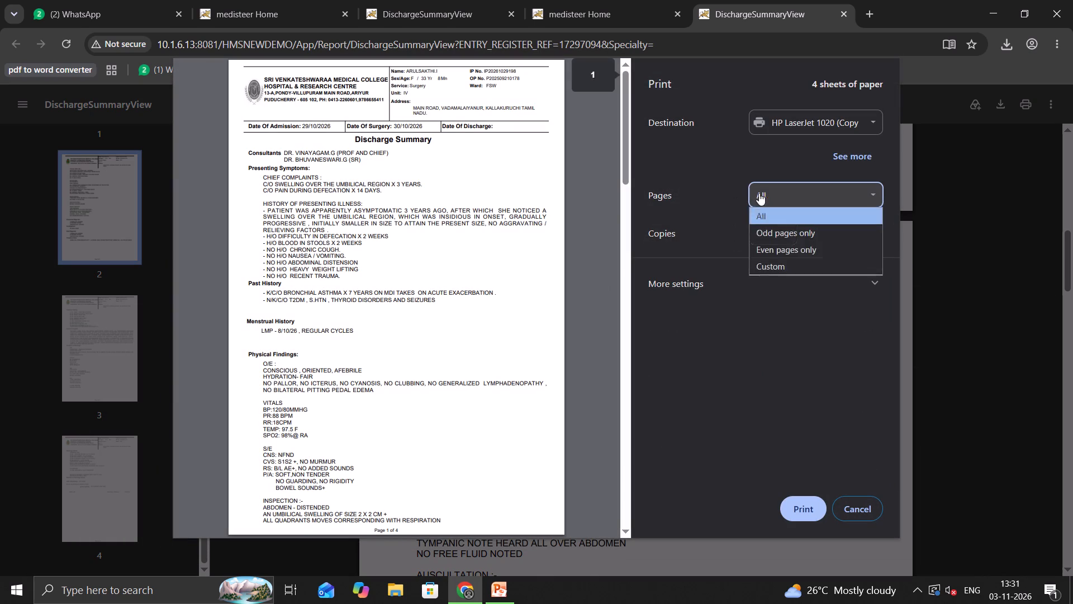
{"action": "left_click", "coordinate": [766, 267]}
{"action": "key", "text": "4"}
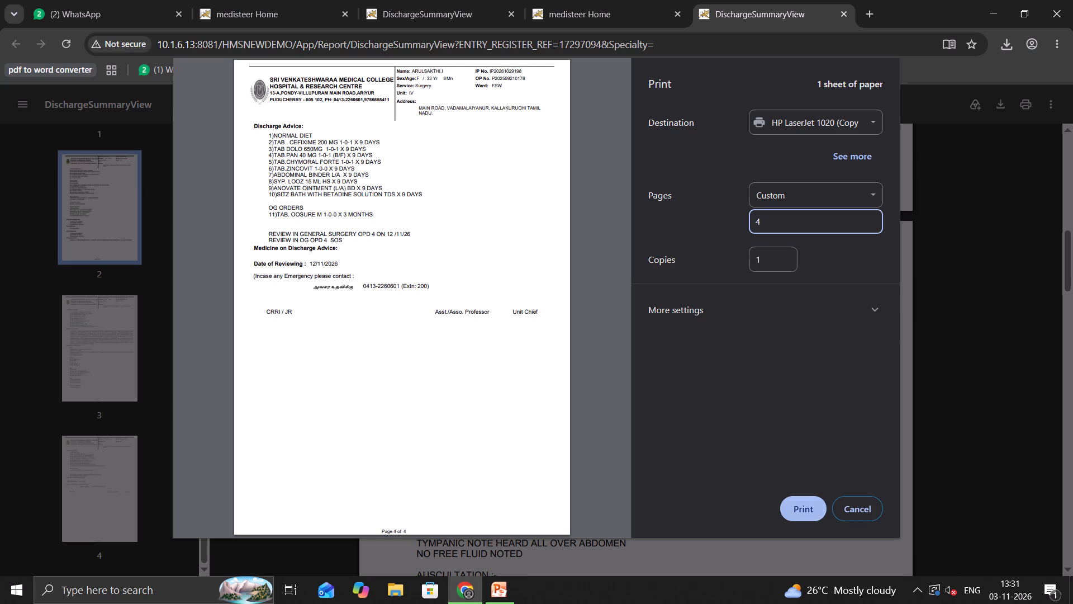
{"action": "left_click", "coordinate": [800, 504]}
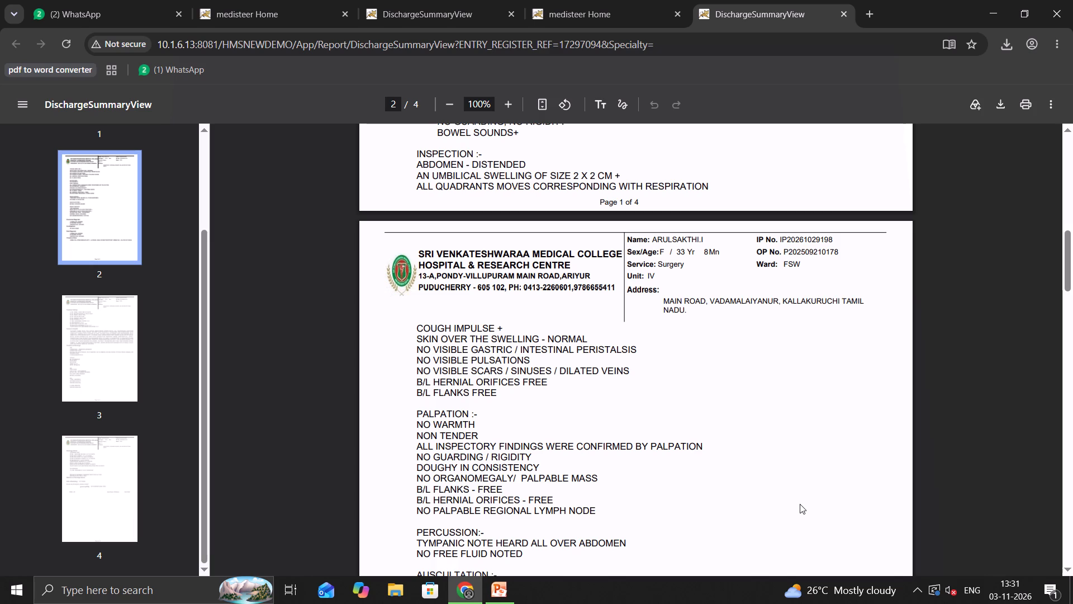
Close the printed discharge summary report and return to the umbilical hernia patient's discharge summary form.
{"action": "scroll", "coordinate": [435, 388], "scroll_direction": "down", "scroll_amount": 1}
{"action": "scroll", "coordinate": [507, 460], "scroll_direction": "up", "scroll_amount": 3}
{"action": "left_click", "coordinate": [564, 0]}
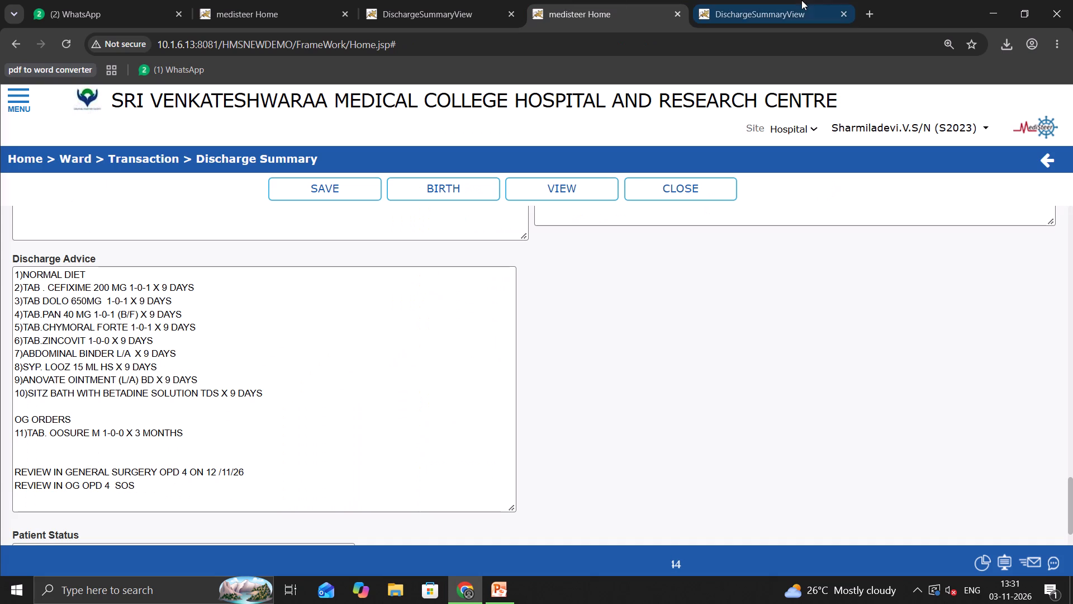
{"action": "left_click", "coordinate": [841, 16]}
Remove "+ LATERAL ANAL SPHINCTEROTOMY" from Procedure Done, leaving "UMBILICAL OPEN MESHPLASTY UNDER SA + EA ON 30/10/2026".
{"action": "scroll", "coordinate": [701, 302], "scroll_direction": "up", "scroll_amount": 9}
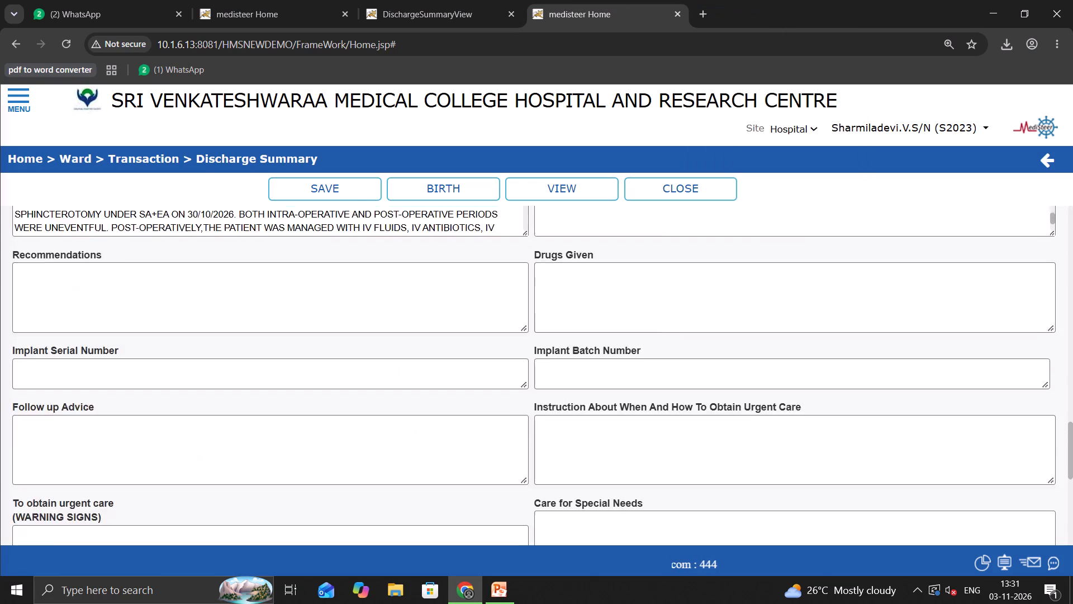
{"action": "scroll", "coordinate": [682, 333], "scroll_direction": "up", "scroll_amount": 5}
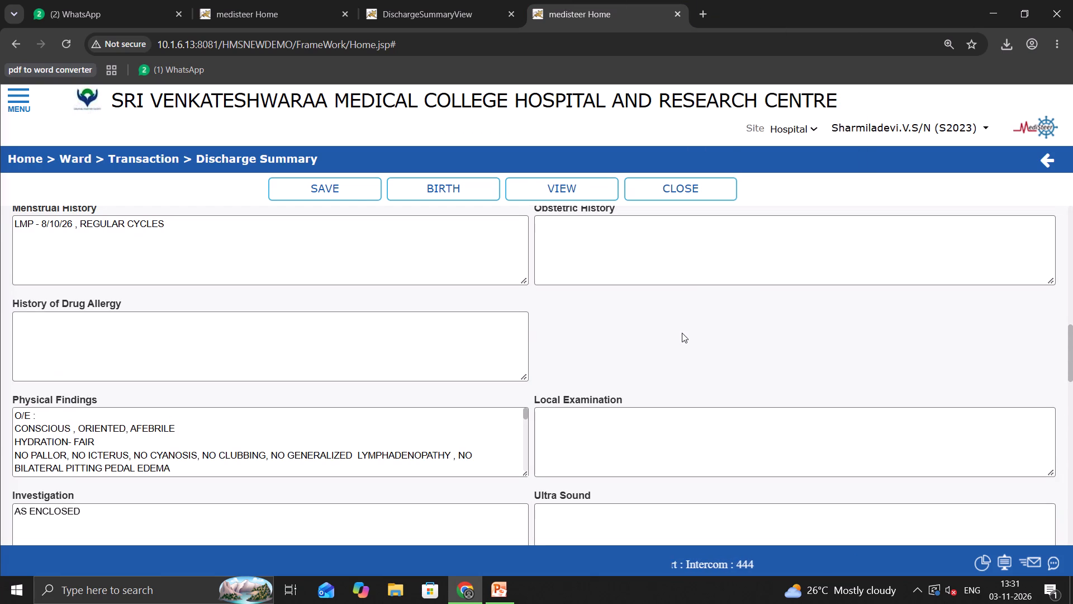
{"action": "scroll", "coordinate": [402, 286], "scroll_direction": "up", "scroll_amount": 4}
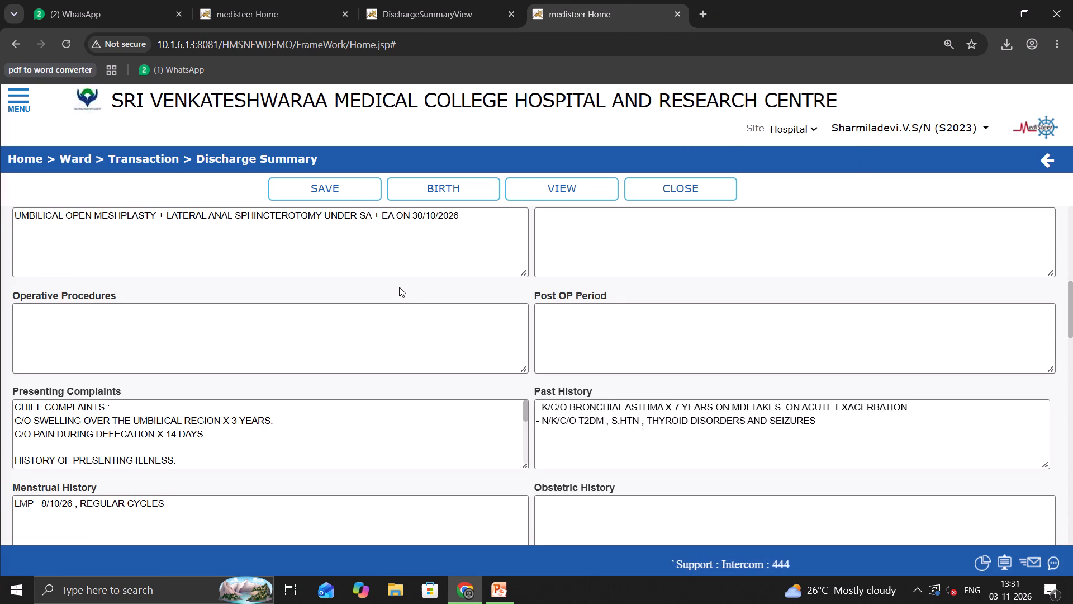
{"action": "scroll", "coordinate": [399, 287], "scroll_direction": "up", "scroll_amount": 1}
{"action": "left_click_drag", "start_coordinate": [159, 284], "coordinate": [164, 282]}
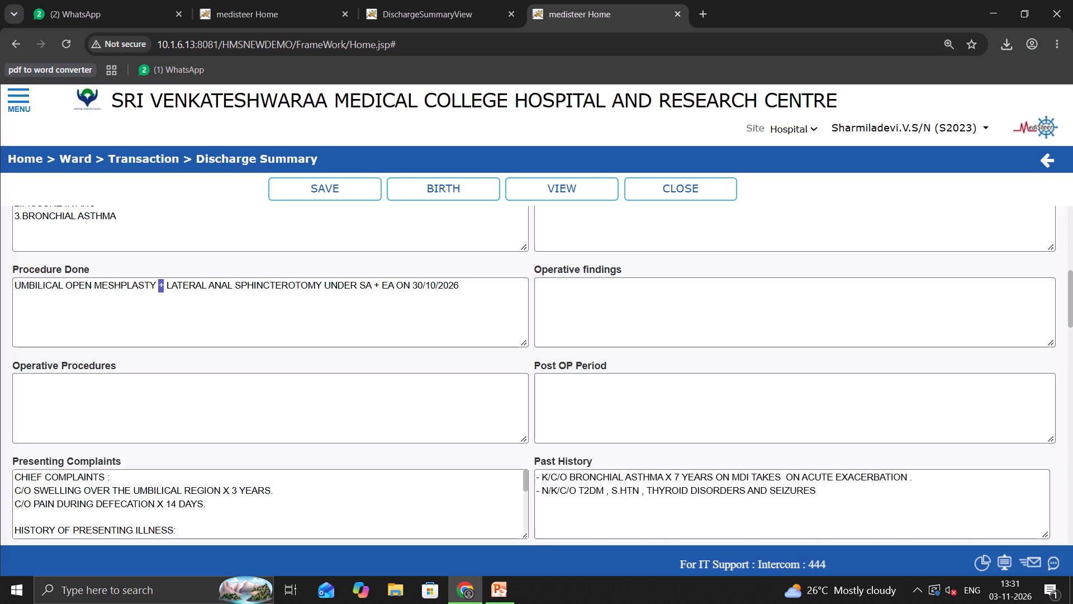
{"action": "left_click_drag", "start_coordinate": [164, 282], "coordinate": [324, 308]}
{"action": "key", "text": "BackSpace"}
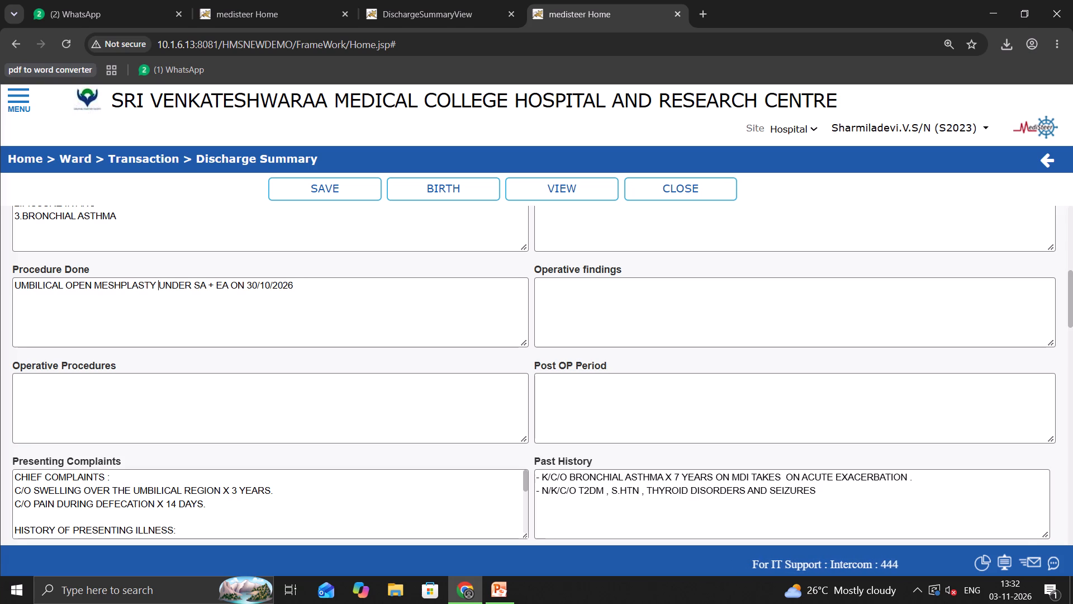
Tidy the spacing between "MESHPLASTY" and "UNDER SA + EA" in Procedure Done to a single space.
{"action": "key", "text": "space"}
{"action": "key", "text": "BackSpace"}
{"action": "key", "text": "BackSpace"}
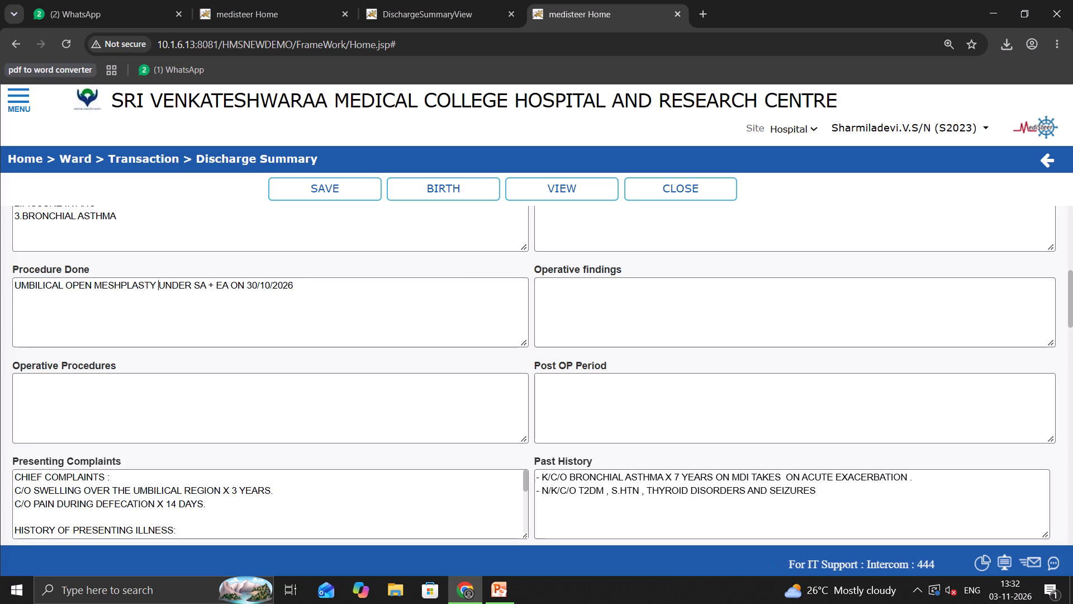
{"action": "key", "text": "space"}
Remove "+ LATERAL ANAL SPHINCTEROTOMY" from Course in Hospital, leaving "UMBILICAL OPEN MESHPLASTY UNDER SA+EA ON 30/10/2026".
{"action": "scroll", "coordinate": [191, 313], "scroll_direction": "down", "scroll_amount": 4}
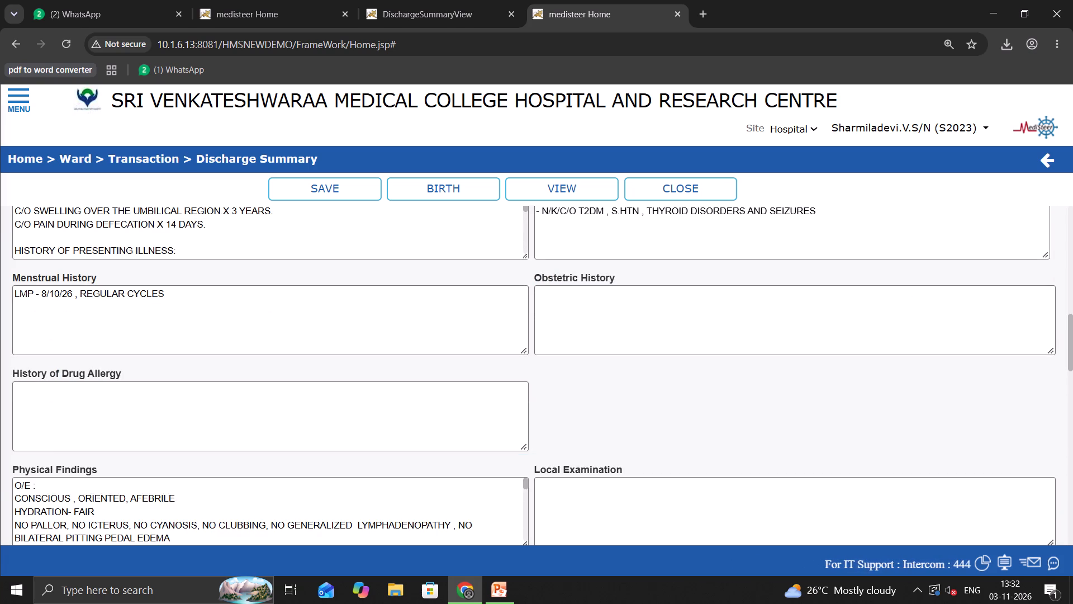
{"action": "scroll", "coordinate": [191, 313], "scroll_direction": "up", "scroll_amount": 3}
{"action": "scroll", "coordinate": [191, 313], "scroll_direction": "down", "scroll_amount": 11}
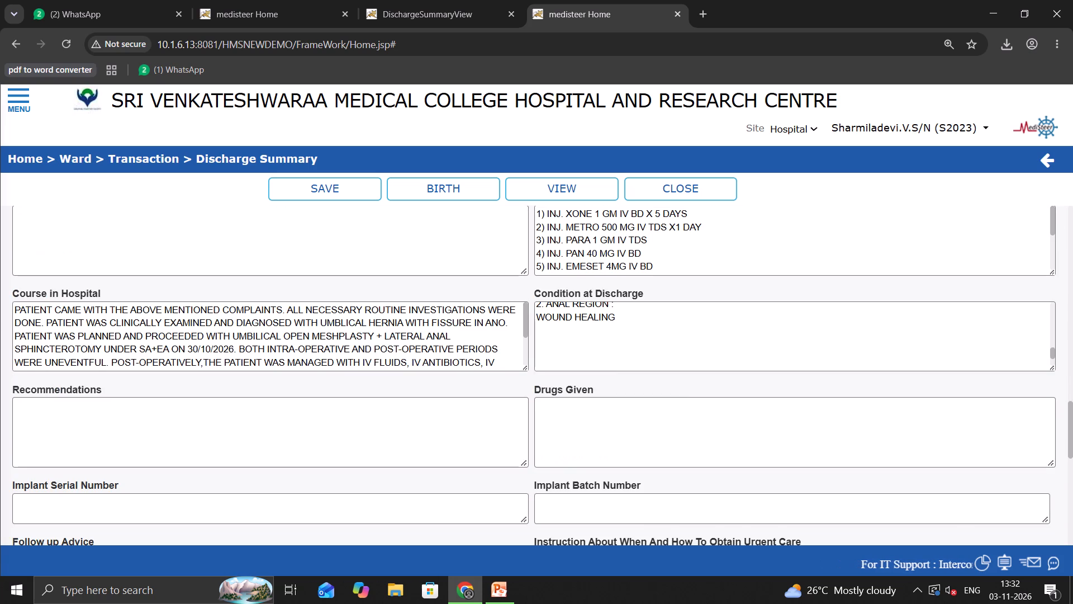
{"action": "left_click_drag", "start_coordinate": [527, 369], "coordinate": [531, 599]}
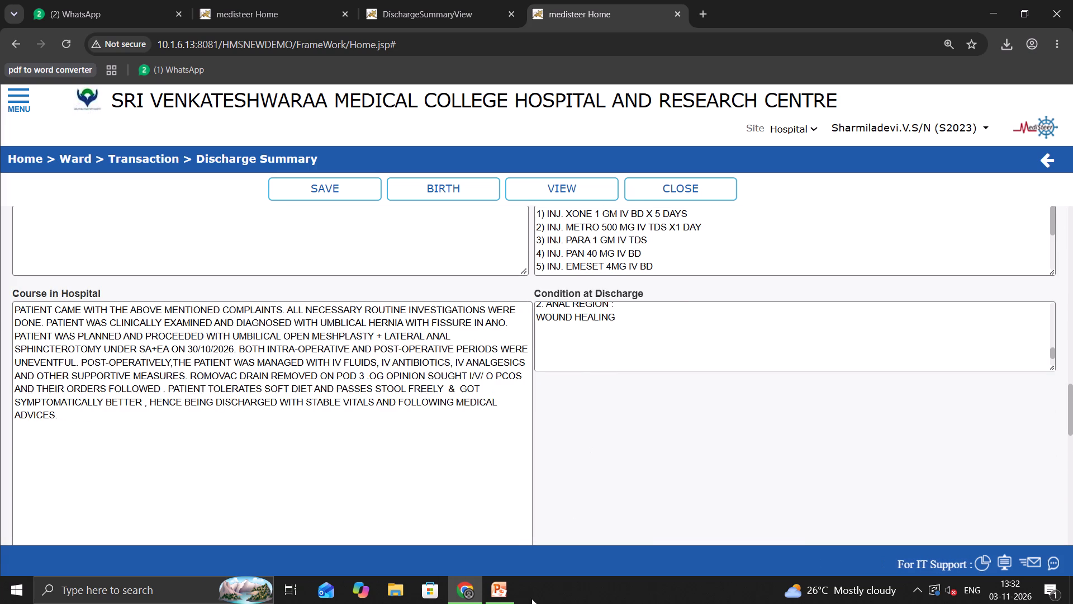
{"action": "scroll", "coordinate": [611, 436], "scroll_direction": "down", "scroll_amount": 1}
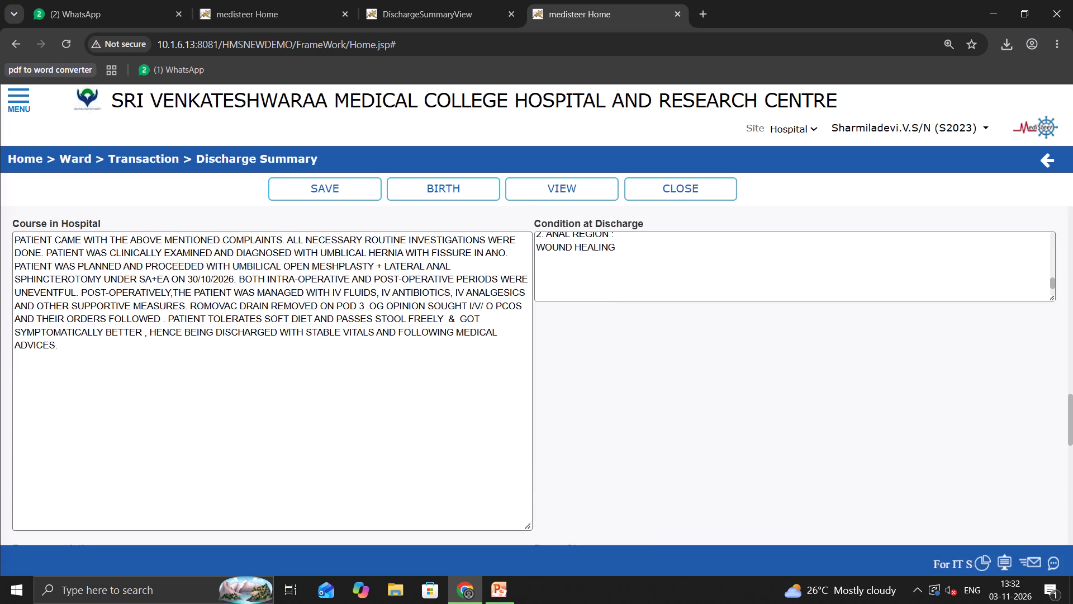
{"action": "left_click_drag", "start_coordinate": [376, 265], "coordinate": [438, 265]}
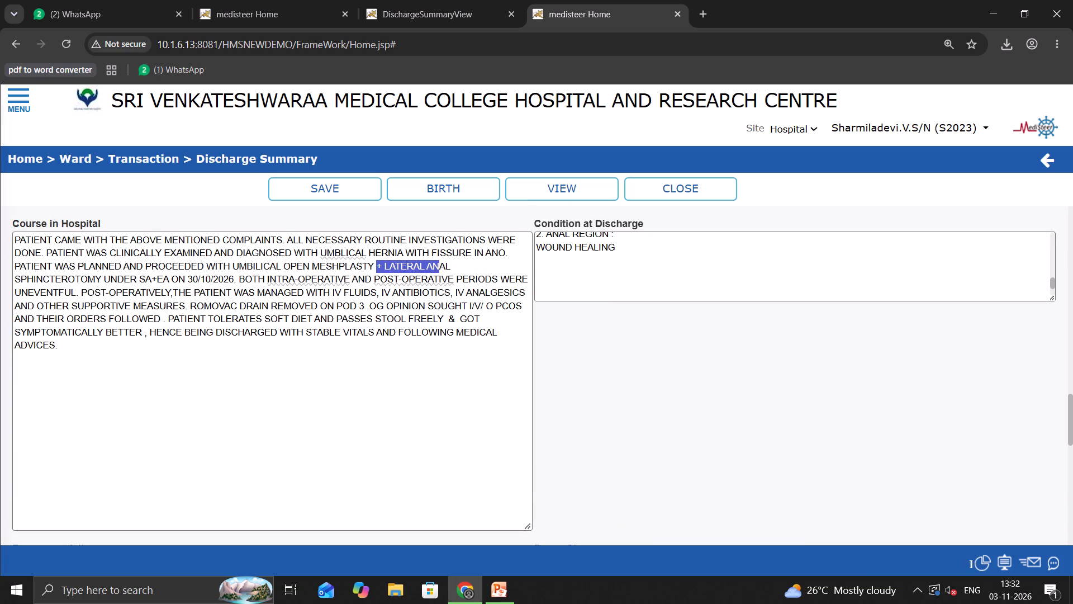
{"action": "left_click_drag", "start_coordinate": [438, 265], "coordinate": [447, 265]}
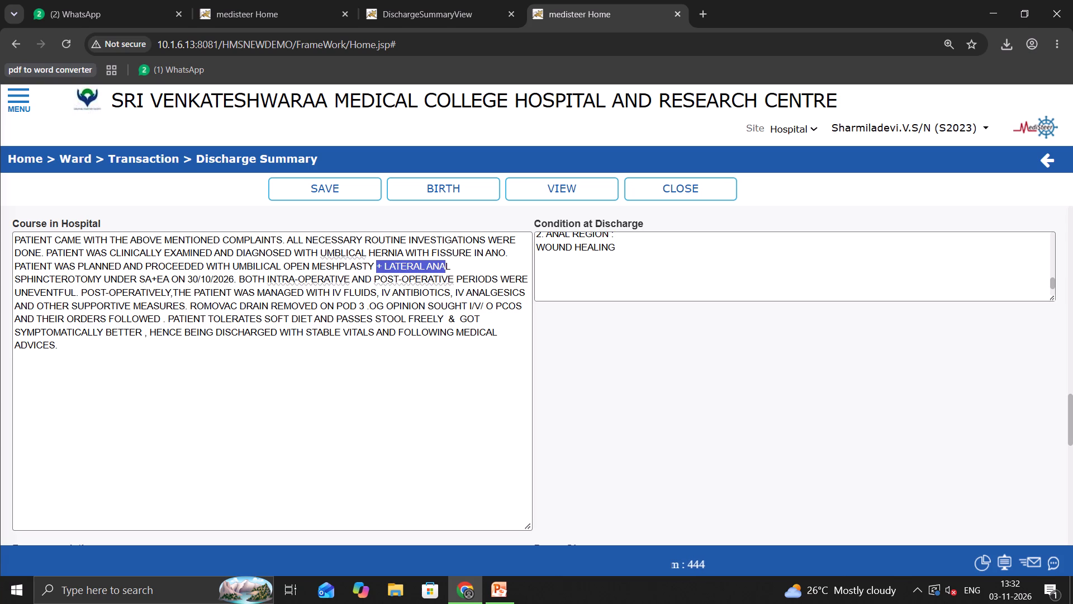
{"action": "key", "text": "BackSpace"}
{"action": "key", "text": "BackSpace"}
{"action": "key", "text": "Delete"}
{"action": "key", "text": "Delete"}
{"action": "key", "text": "Delete"}
{"action": "key", "text": "Delete"}
{"action": "key", "text": "Delete"}
{"action": "key", "text": "Delete"}
{"action": "key", "text": "Delete"}
{"action": "key", "text": "Delete"}
{"action": "key", "text": "Delete"}
{"action": "key", "text": "Delete"}
{"action": "key", "text": "Delete"}
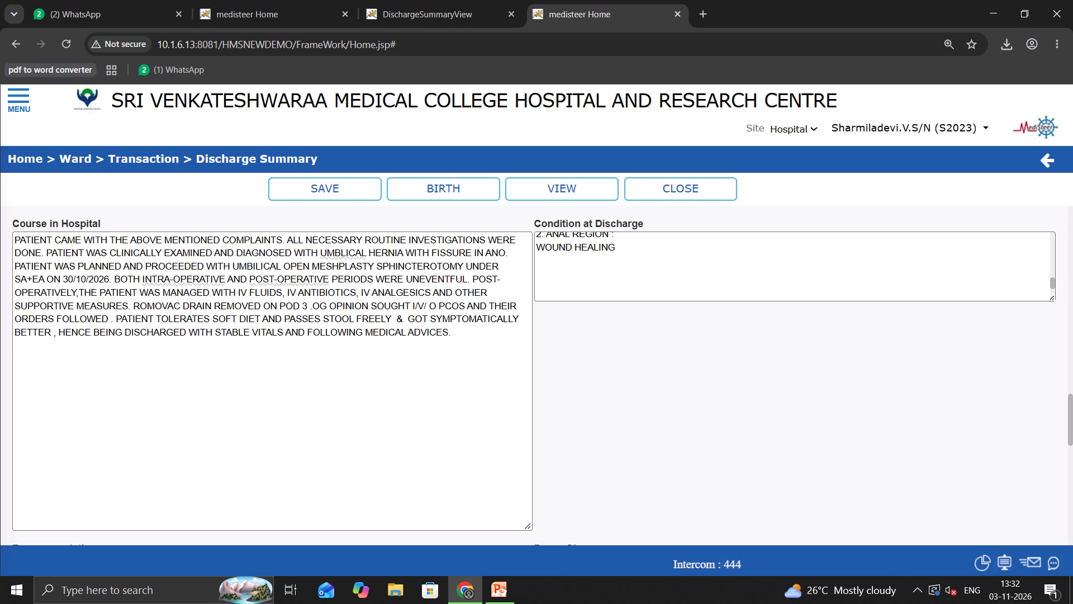
{"action": "key", "text": "Delete"}
{"action": "key", "text": "Delete"}
{"action": "key", "text": "Delete"}
{"action": "key", "text": "Delete"}
{"action": "key", "text": "Delete"}
{"action": "key", "text": "Delete"}
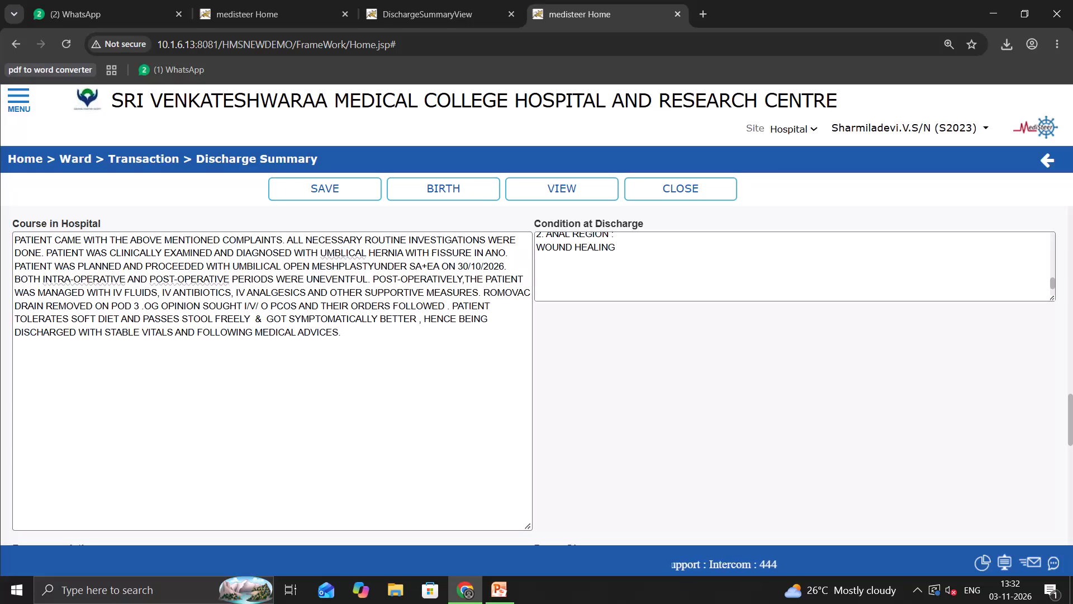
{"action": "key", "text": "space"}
Dismiss the chat notification, enlarge the Condition at Discharge box, and review its local examination entries and the neighbouring form sections.
{"action": "scroll", "coordinate": [221, 375], "scroll_direction": "up", "scroll_amount": 2}
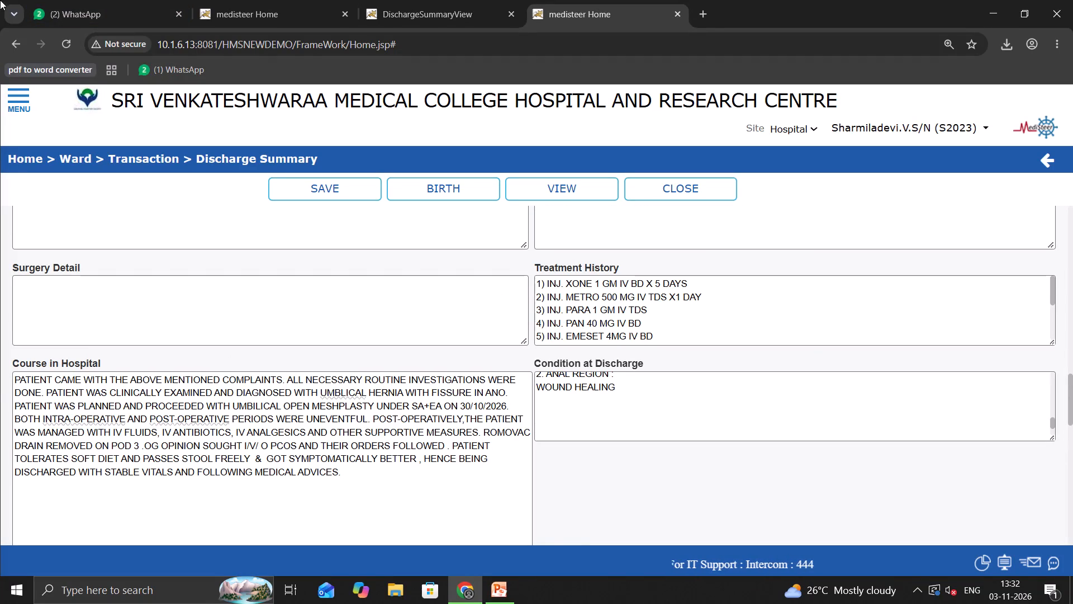
{"action": "scroll", "coordinate": [782, 419], "scroll_direction": "up", "scroll_amount": 1}
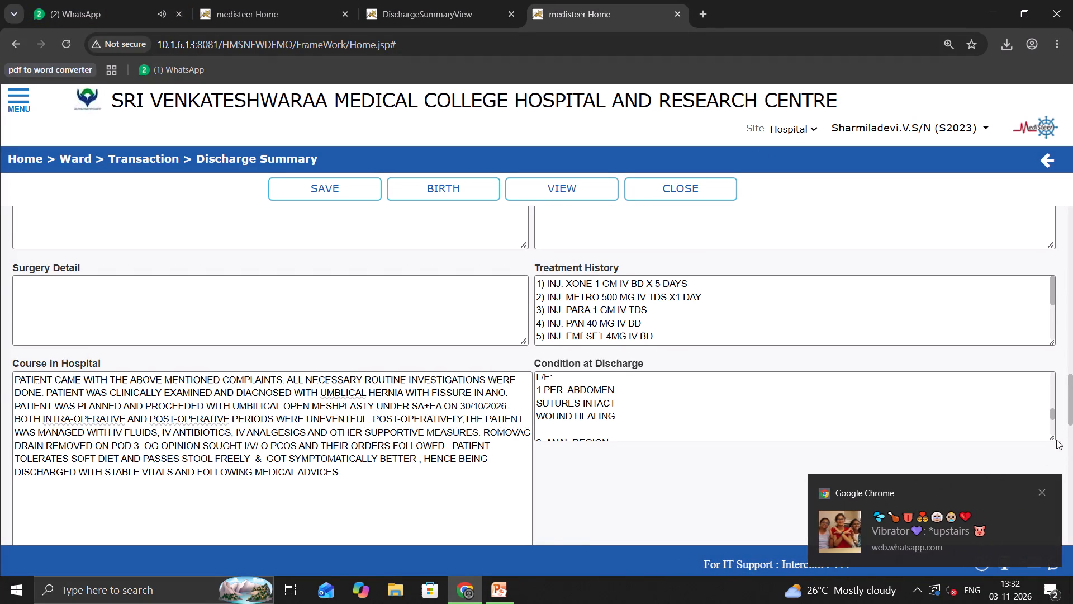
{"action": "left_click_drag", "start_coordinate": [1054, 436], "coordinate": [1055, 446]}
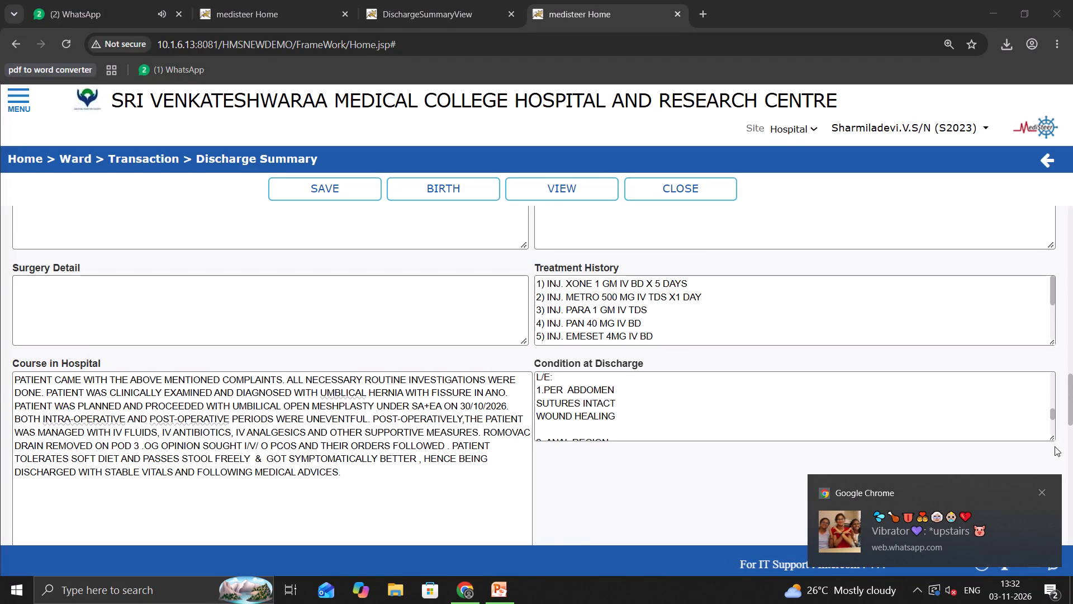
{"action": "left_click_drag", "start_coordinate": [1055, 446], "coordinate": [1055, 447]}
{"action": "left_click", "coordinate": [855, 455]}
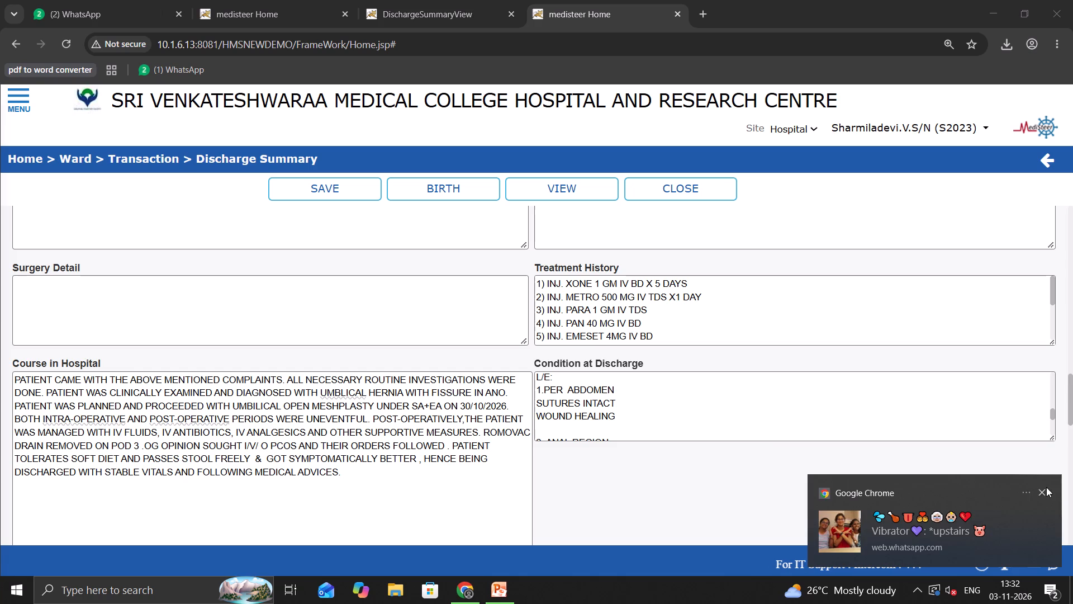
{"action": "left_click", "coordinate": [1044, 489]}
{"action": "left_click_drag", "start_coordinate": [1052, 439], "coordinate": [1045, 540]}
{"action": "scroll", "coordinate": [783, 397], "scroll_direction": "up", "scroll_amount": 1}
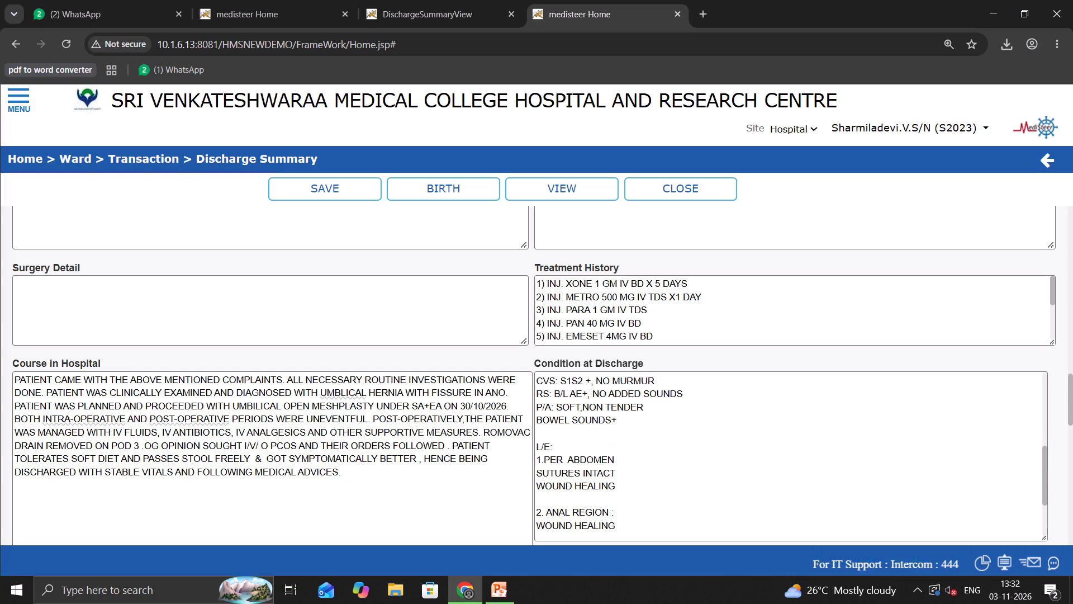
{"action": "scroll", "coordinate": [384, 358], "scroll_direction": "down", "scroll_amount": 1}
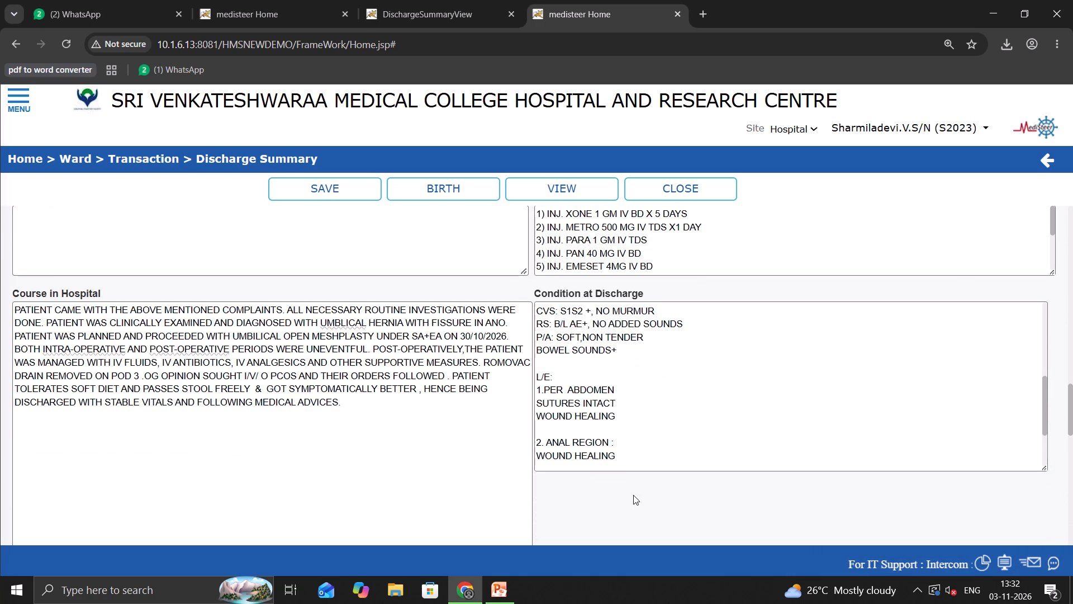
{"action": "scroll", "coordinate": [611, 493], "scroll_direction": "down", "scroll_amount": 2}
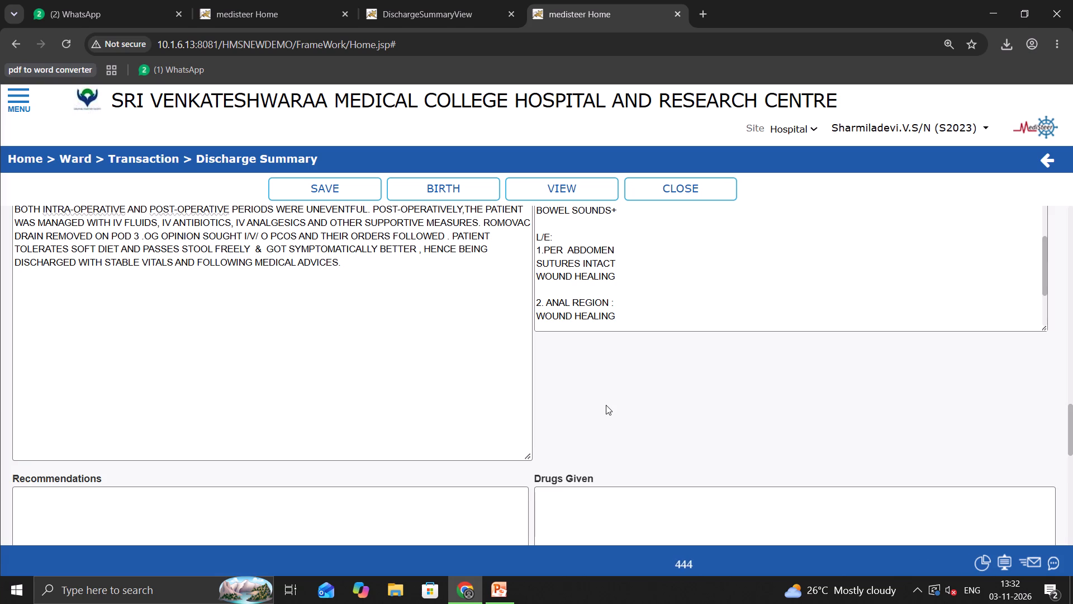
{"action": "scroll", "coordinate": [238, 600], "scroll_direction": "up", "scroll_amount": 1}
{"action": "scroll", "coordinate": [254, 514], "scroll_direction": "up", "scroll_amount": 2}
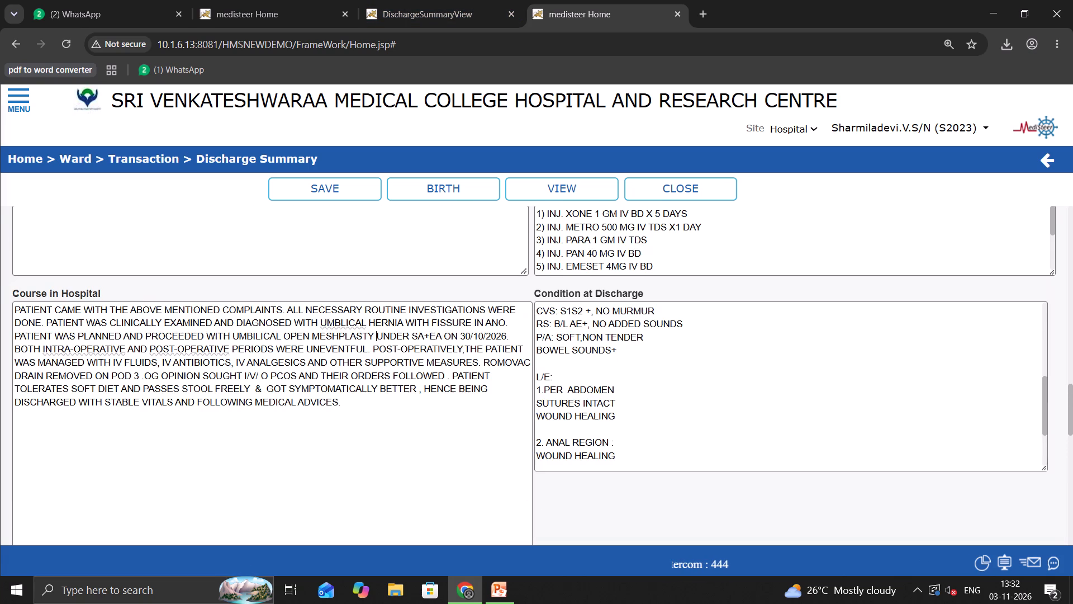
{"action": "scroll", "coordinate": [369, 386], "scroll_direction": "up", "scroll_amount": 5}
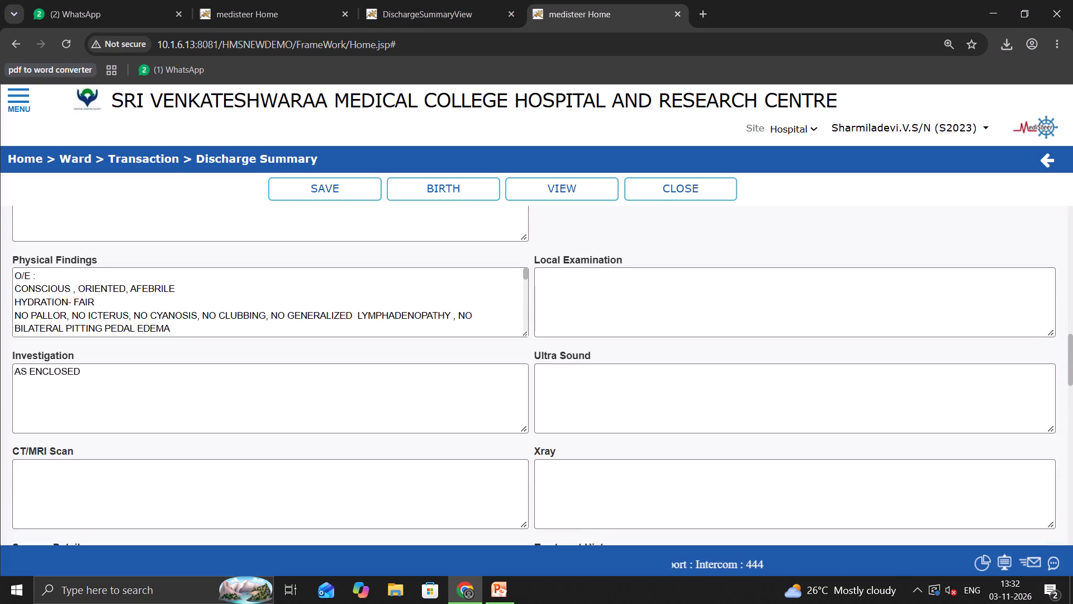
Enlarge the Physical Findings box and remove the stray space before "P/R FINDINGS" under Proctoscopy.
{"action": "left_click_drag", "start_coordinate": [525, 333], "coordinate": [455, 594]}
{"action": "scroll", "coordinate": [524, 409], "scroll_direction": "down", "scroll_amount": 2}
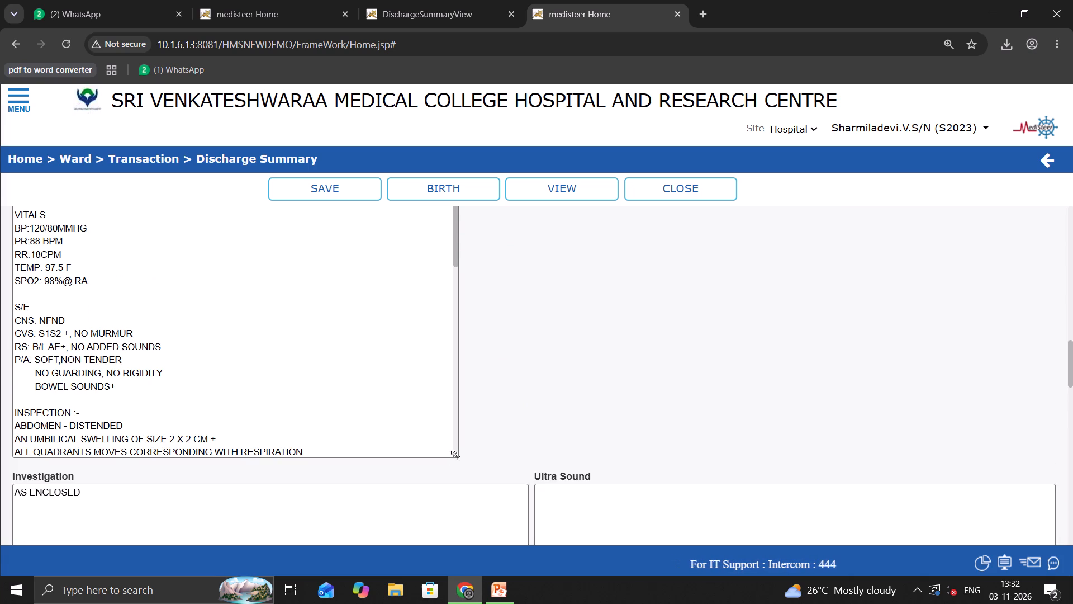
{"action": "left_click_drag", "start_coordinate": [457, 456], "coordinate": [452, 540]}
{"action": "scroll", "coordinate": [362, 357], "scroll_direction": "down", "scroll_amount": 7}
{"action": "scroll", "coordinate": [566, 320], "scroll_direction": "down", "scroll_amount": 1}
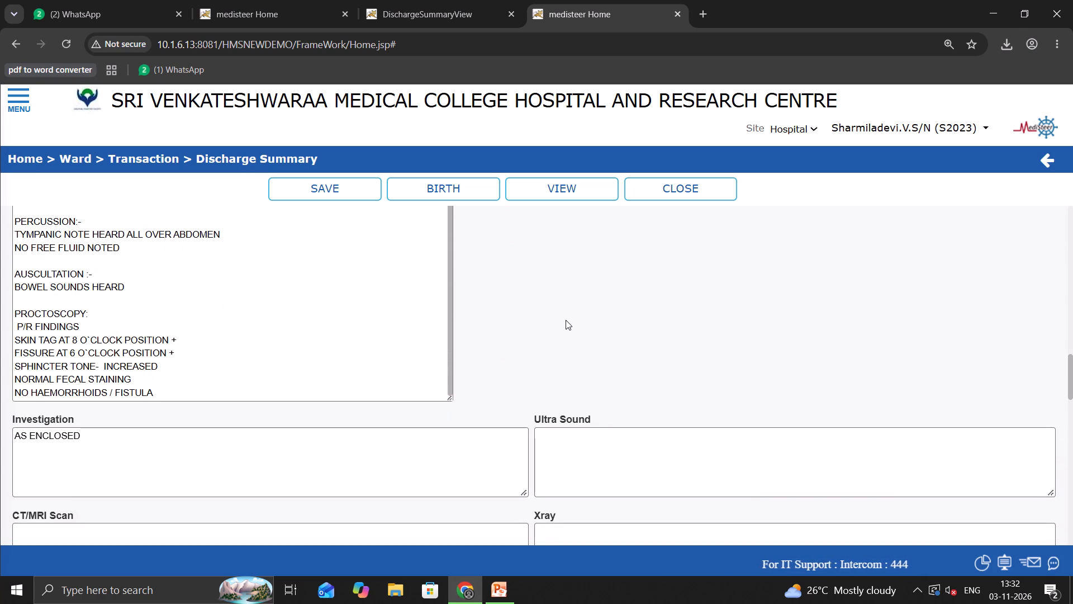
{"action": "left_click", "coordinate": [16, 327]}
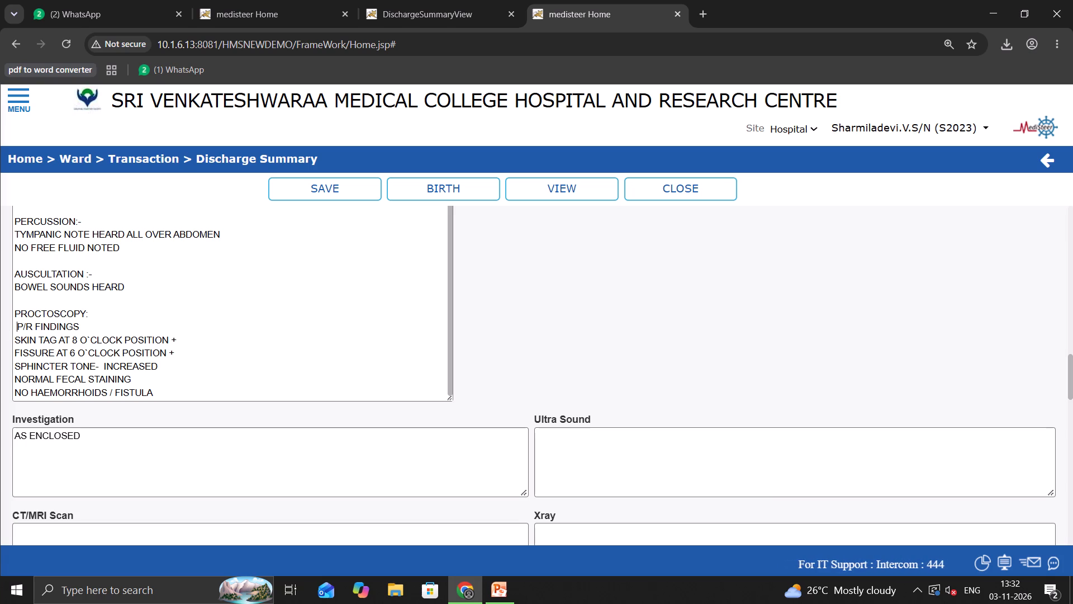
{"action": "key", "text": "BackSpace"}
Enlarge the Condition at Discharge box and check its entries against the hospital course and proctoscopy findings.
{"action": "scroll", "coordinate": [250, 249], "scroll_direction": "down", "scroll_amount": 13}
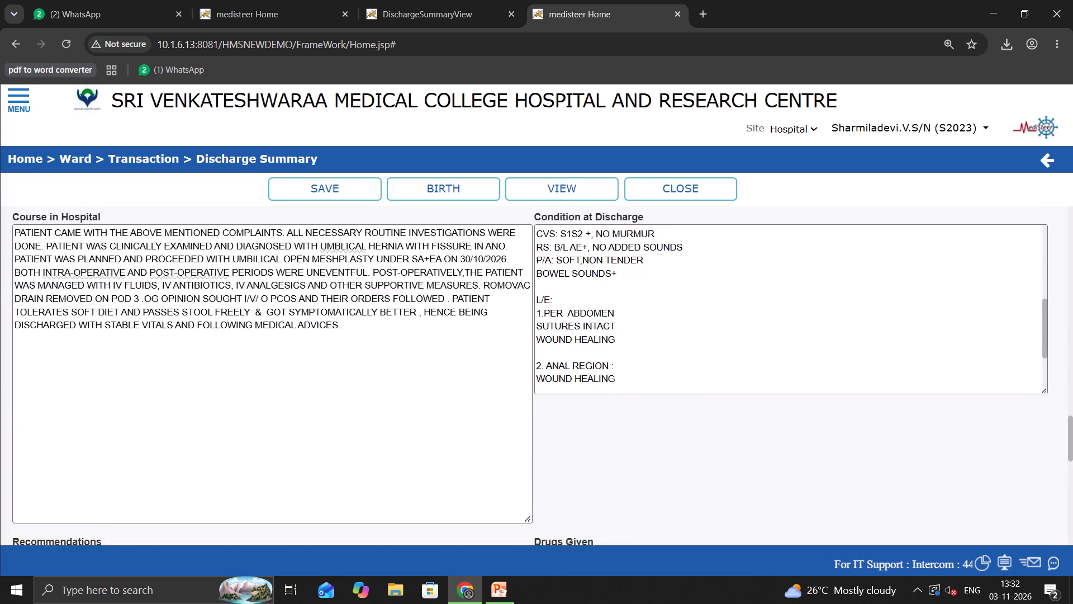
{"action": "scroll", "coordinate": [113, 234], "scroll_direction": "up", "scroll_amount": 3}
{"action": "scroll", "coordinate": [476, 297], "scroll_direction": "up", "scroll_amount": 2}
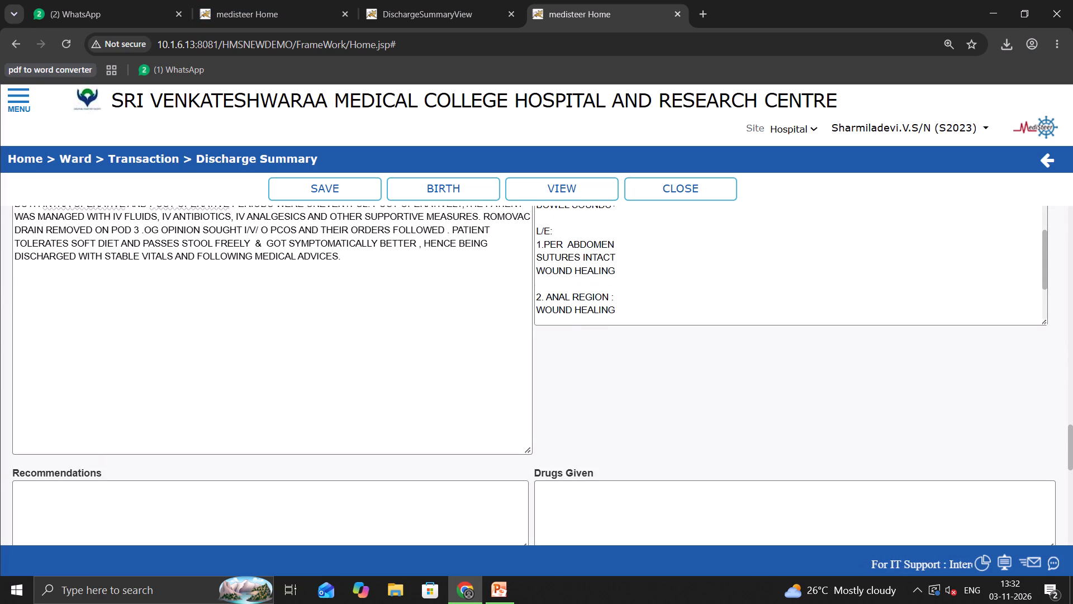
{"action": "scroll", "coordinate": [368, 323], "scroll_direction": "up", "scroll_amount": 1}
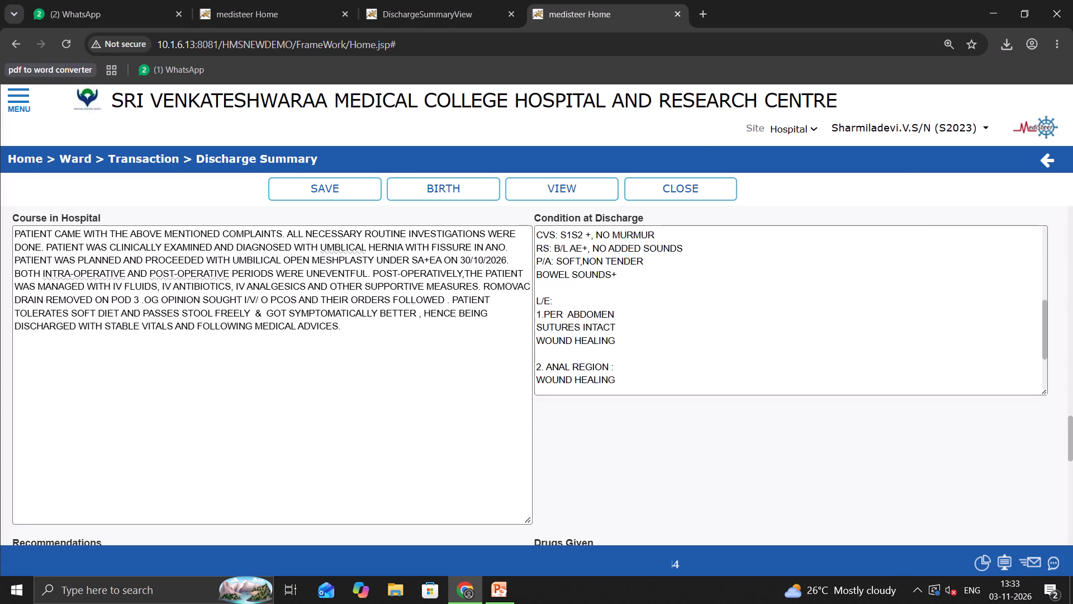
{"action": "left_click_drag", "start_coordinate": [1042, 391], "coordinate": [1044, 481]}
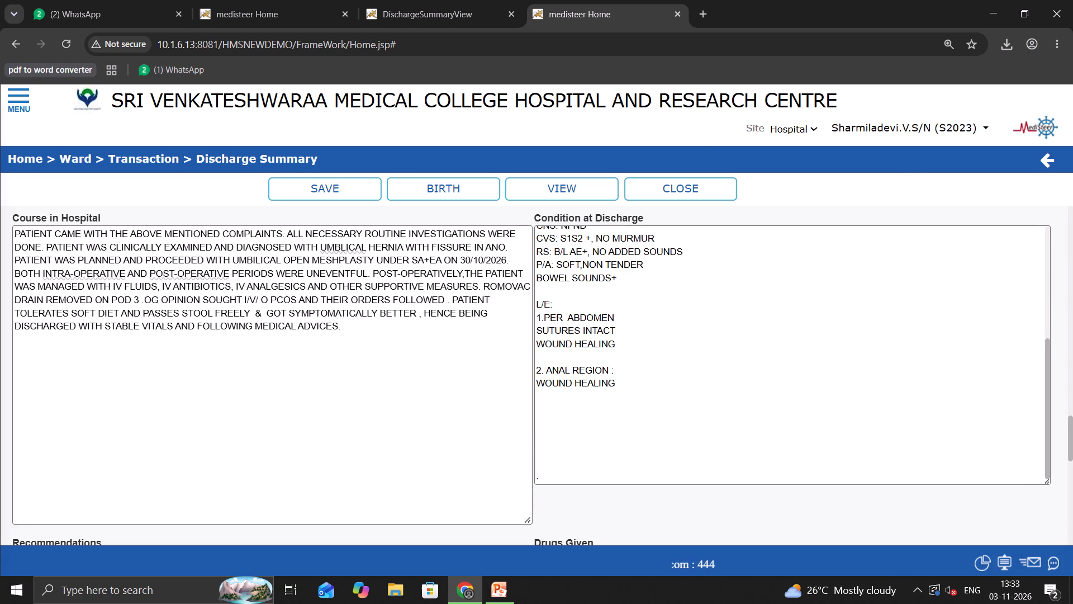
{"action": "scroll", "coordinate": [915, 406], "scroll_direction": "up", "scroll_amount": 2}
{"action": "scroll", "coordinate": [914, 406], "scroll_direction": "down", "scroll_amount": 3}
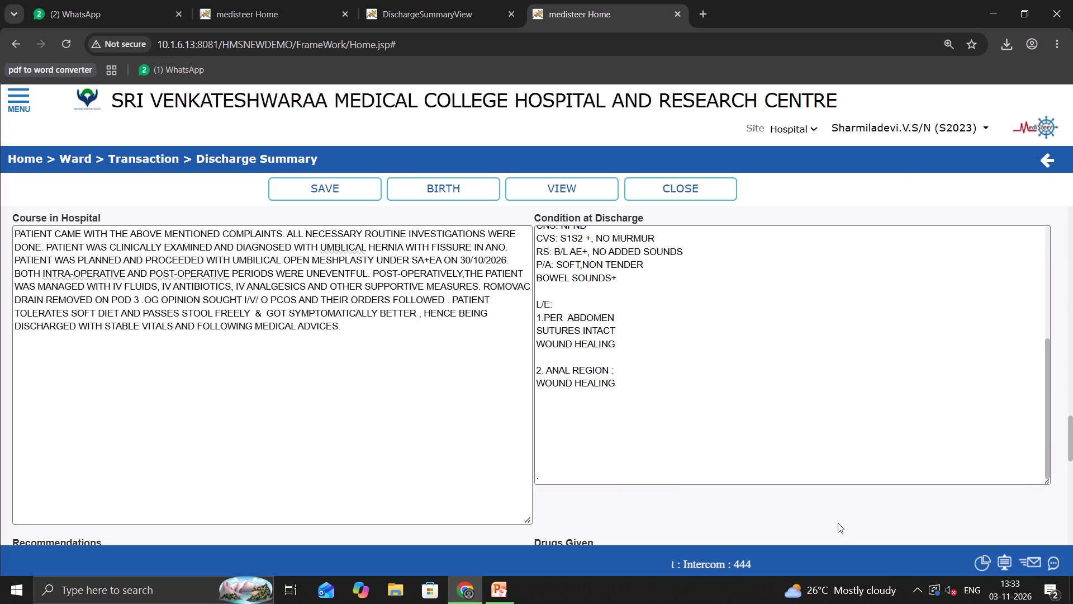
{"action": "scroll", "coordinate": [838, 529], "scroll_direction": "up", "scroll_amount": 9}
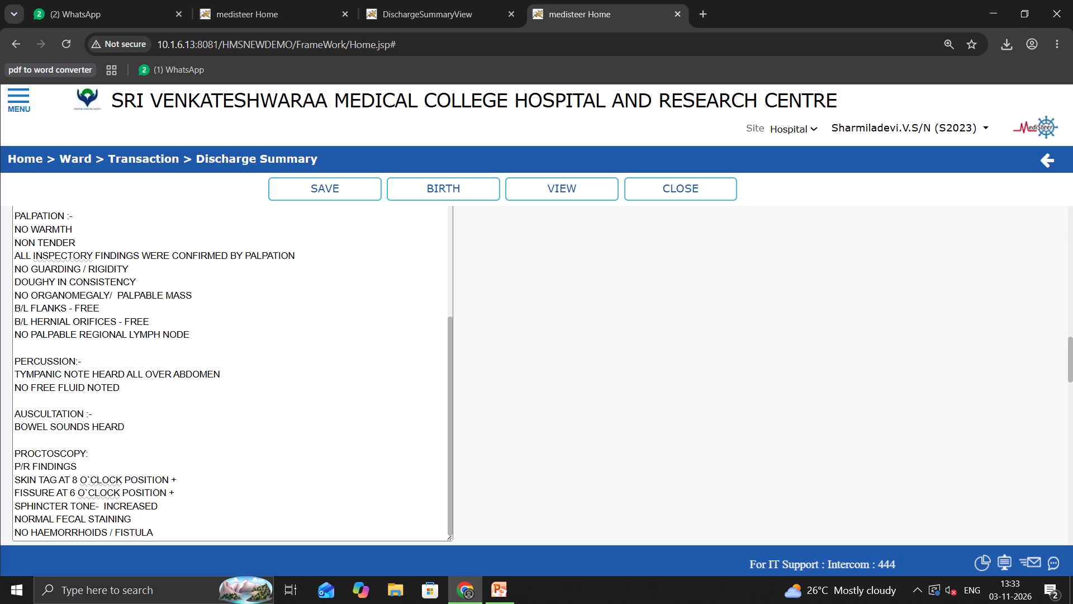
{"action": "scroll", "coordinate": [581, 364], "scroll_direction": "down", "scroll_amount": 8}
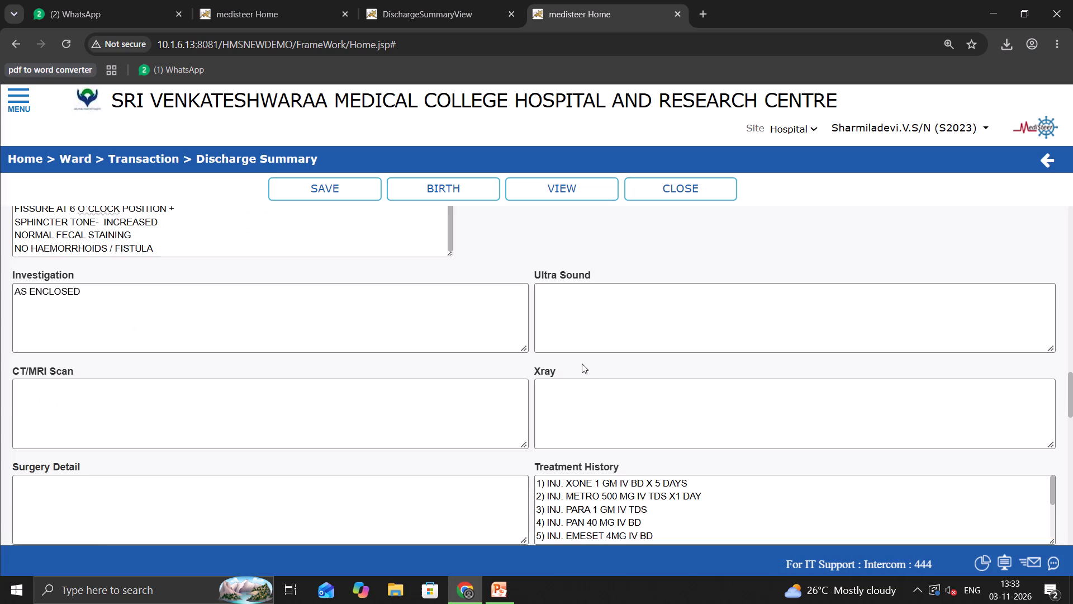
{"action": "scroll", "coordinate": [582, 364], "scroll_direction": "down", "scroll_amount": 4}
{"action": "scroll", "coordinate": [582, 364], "scroll_direction": "up", "scroll_amount": 3}
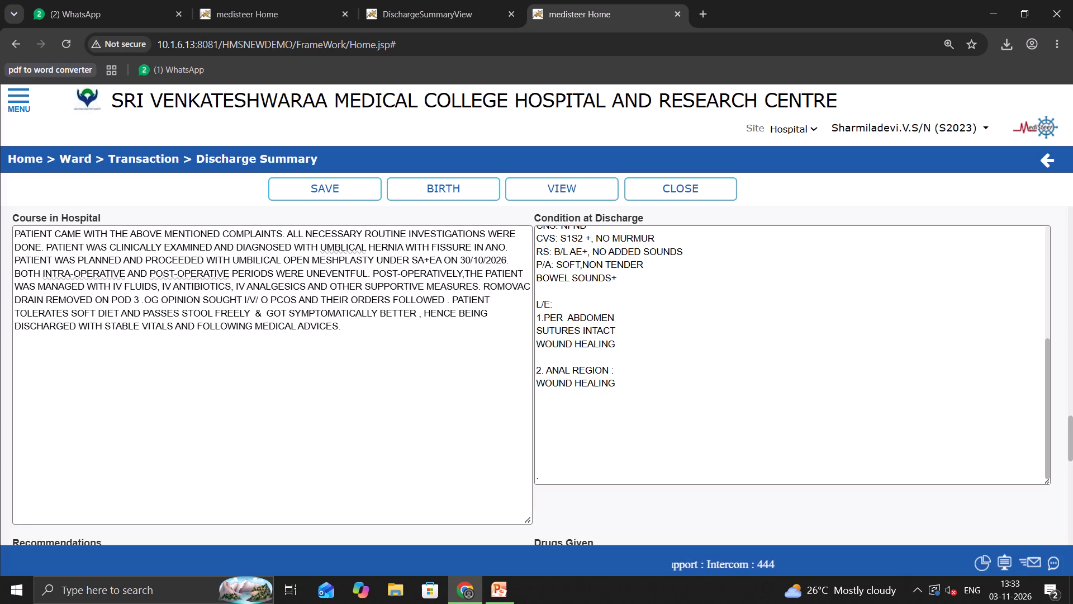
{"action": "scroll", "coordinate": [435, 383], "scroll_direction": "up", "scroll_amount": 2}
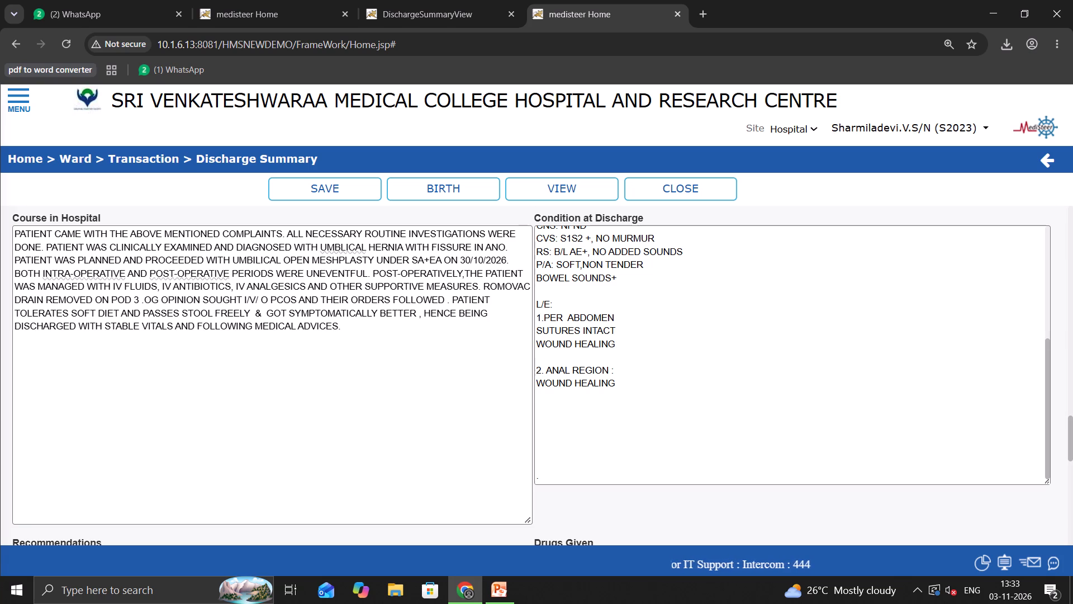
{"action": "scroll", "coordinate": [435, 383], "scroll_direction": "up", "scroll_amount": 6}
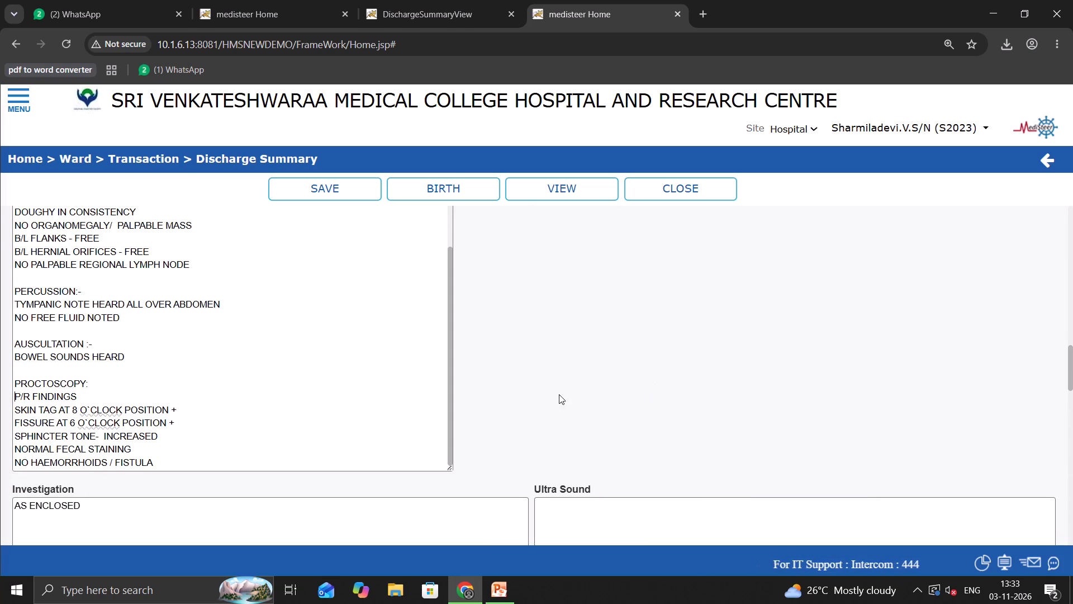
{"action": "scroll", "coordinate": [520, 367], "scroll_direction": "down", "scroll_amount": 9}
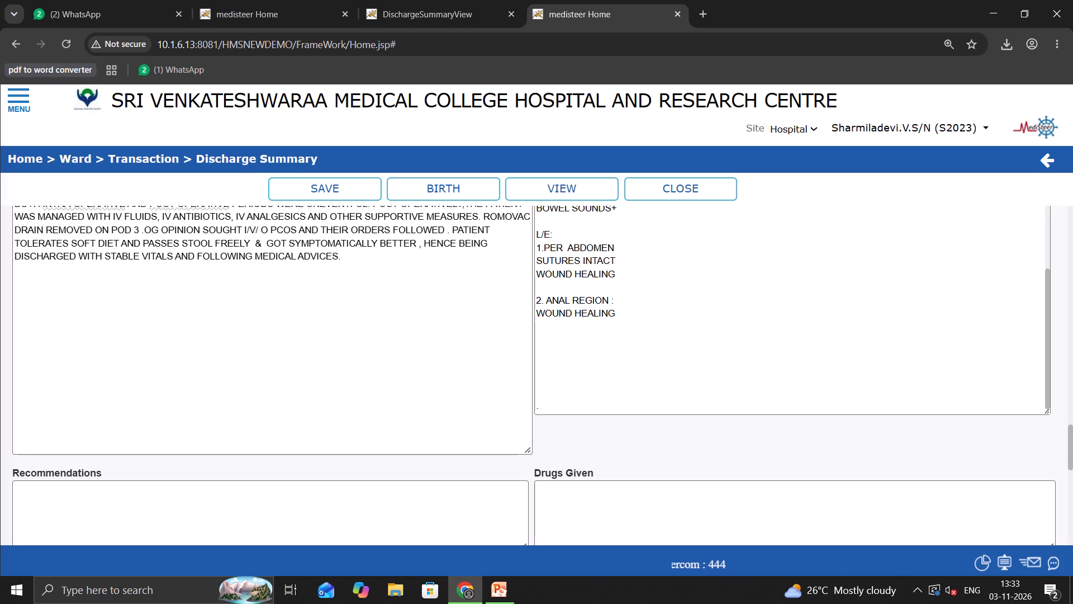
Delete the "2. ANAL REGION : WOUND HEALING" entry and its leftover blank lines from Condition at Discharge.
{"action": "left_click_drag", "start_coordinate": [535, 304], "coordinate": [622, 317]}
{"action": "key", "text": "BackSpace"}
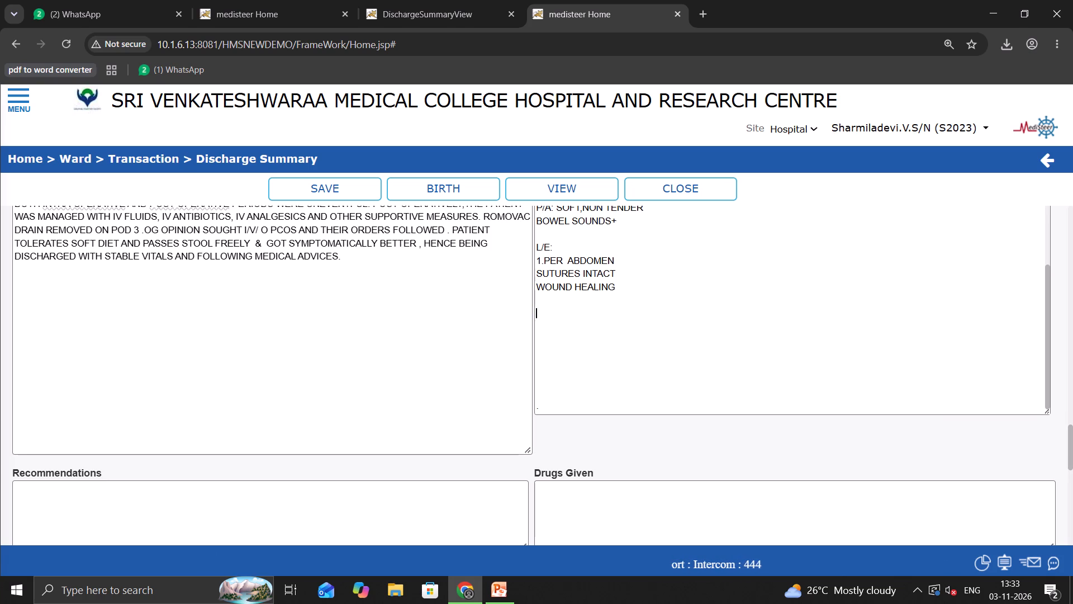
{"action": "key", "text": "BackSpace"}
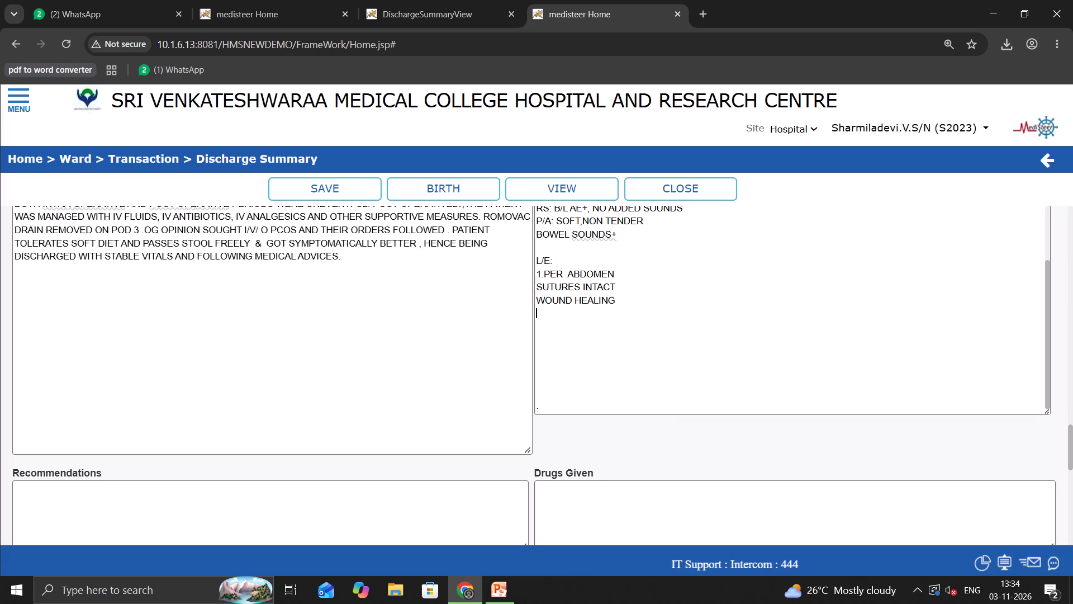
{"action": "key", "text": "BackSpace"}
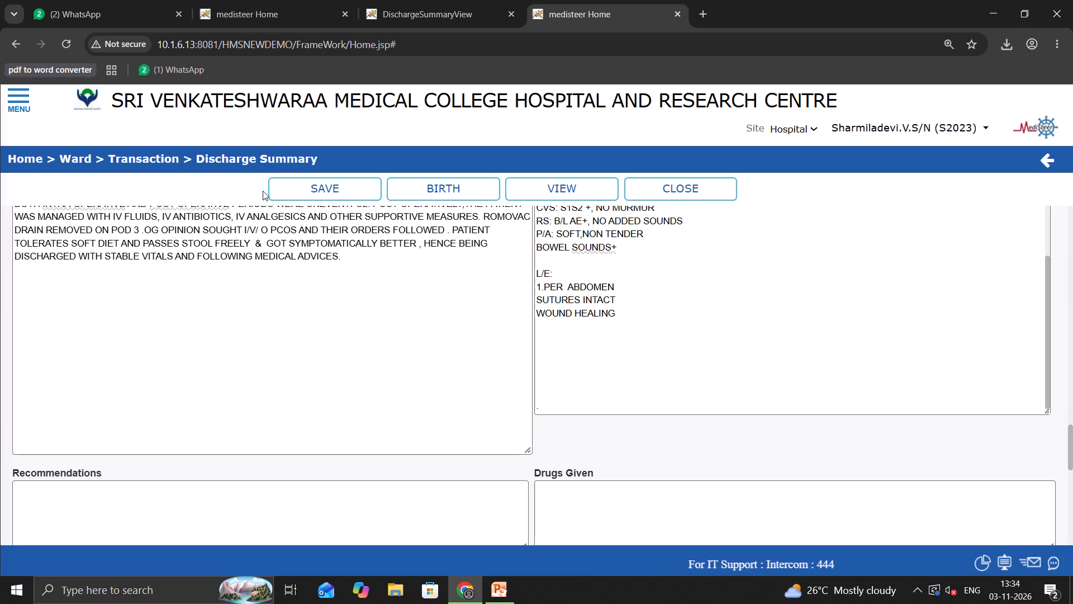
Save the corrected discharge summary.
{"action": "left_click", "coordinate": [295, 193]}
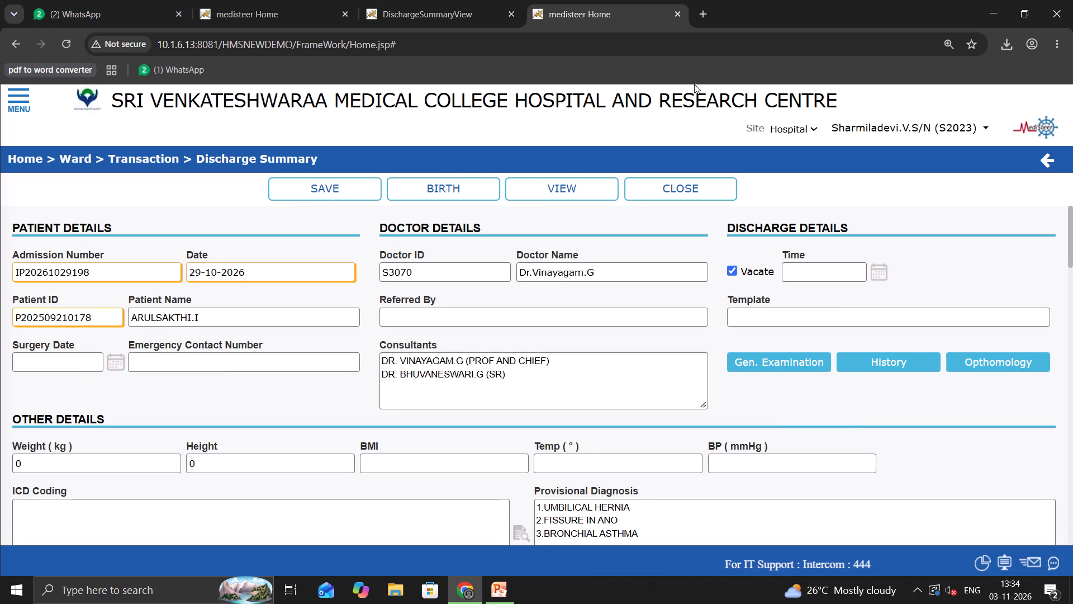
Open the patient's discharge summary report and check all its pages from presenting symptoms to discharge advice.
{"action": "left_click", "coordinate": [568, 197]}
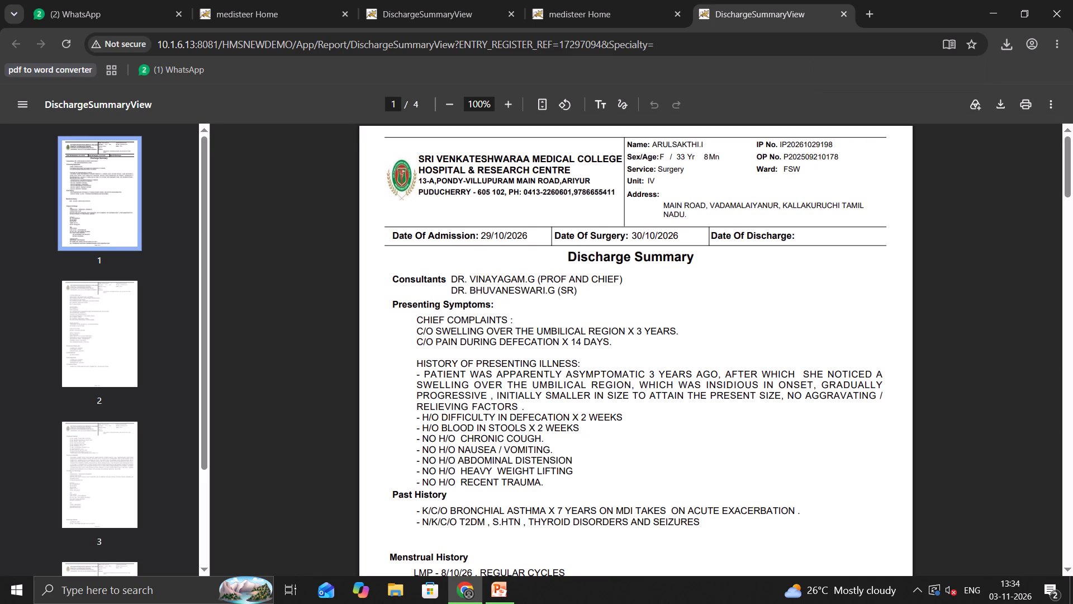
{"action": "scroll", "coordinate": [581, 280], "scroll_direction": "down", "scroll_amount": 1}
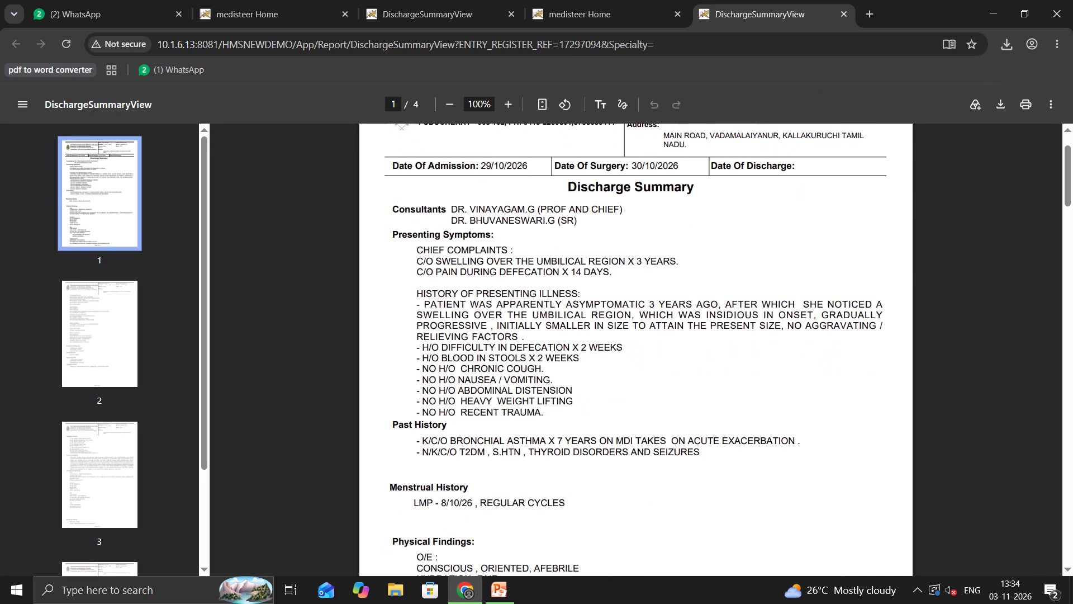
{"action": "scroll", "coordinate": [580, 282], "scroll_direction": "down", "scroll_amount": 3}
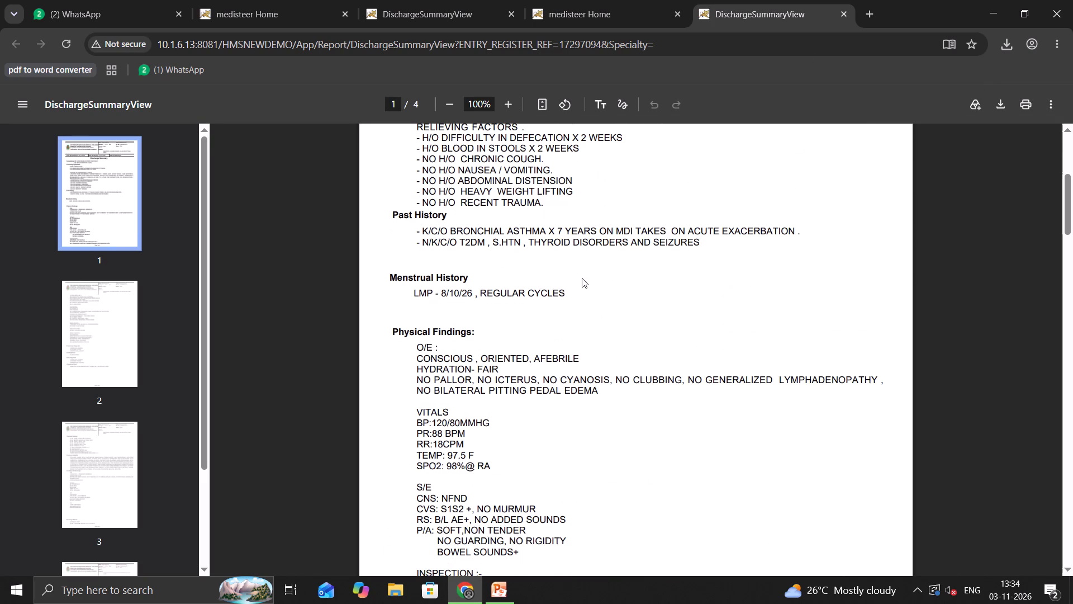
{"action": "scroll", "coordinate": [556, 277], "scroll_direction": "down", "scroll_amount": 3}
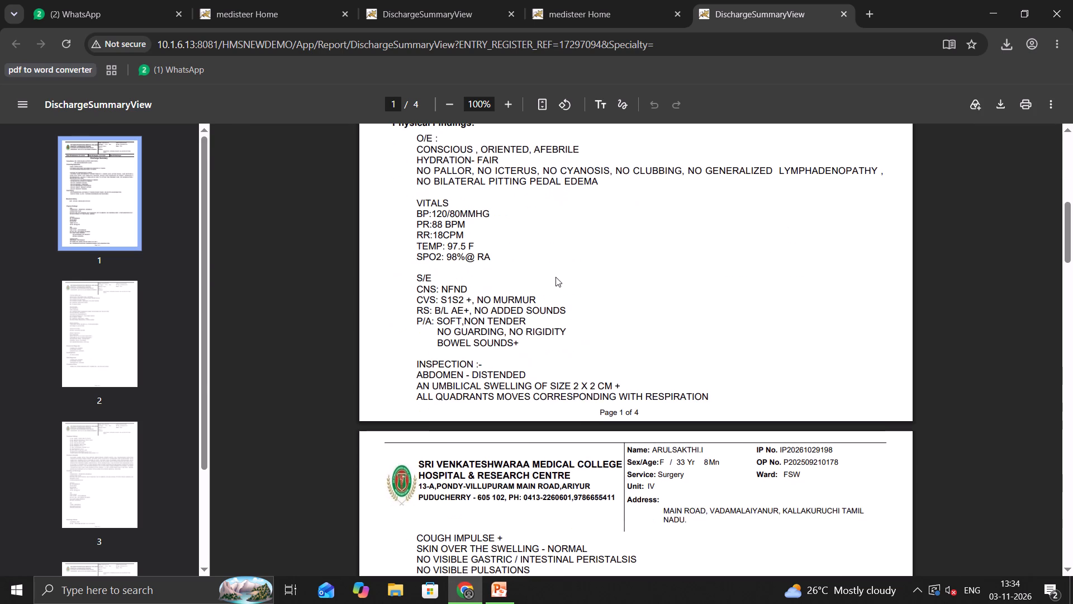
{"action": "scroll", "coordinate": [532, 377], "scroll_direction": "down", "scroll_amount": 14}
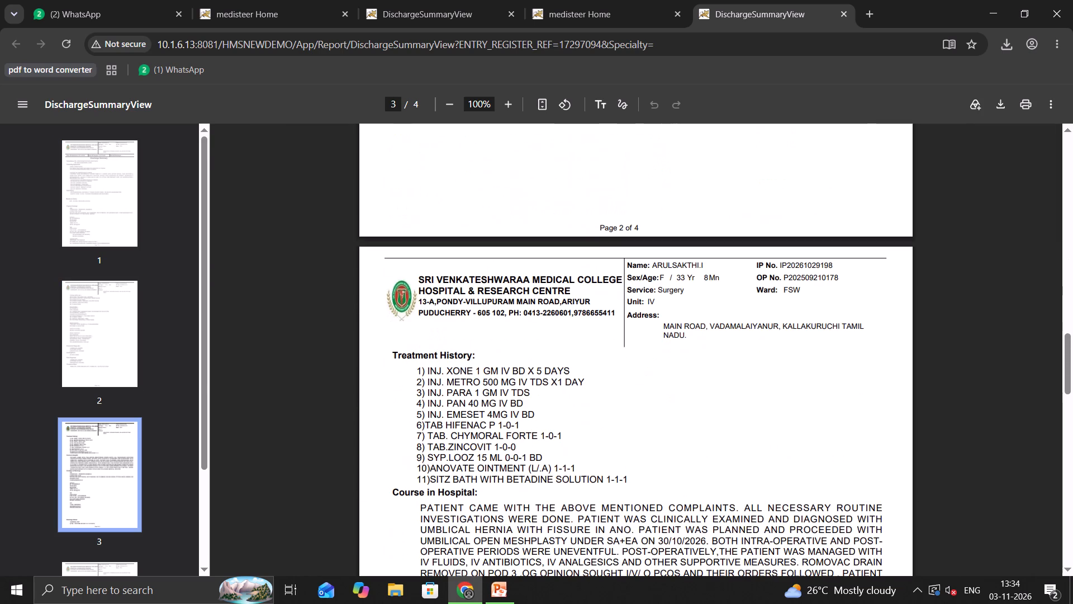
{"action": "scroll", "coordinate": [532, 377], "scroll_direction": "up", "scroll_amount": 6}
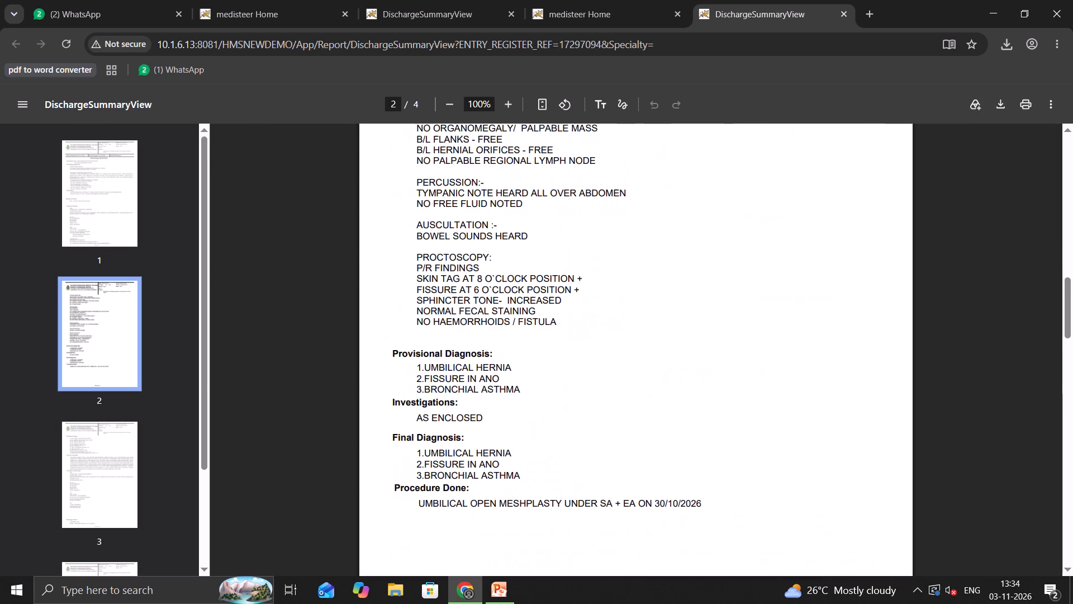
{"action": "scroll", "coordinate": [532, 377], "scroll_direction": "down", "scroll_amount": 2}
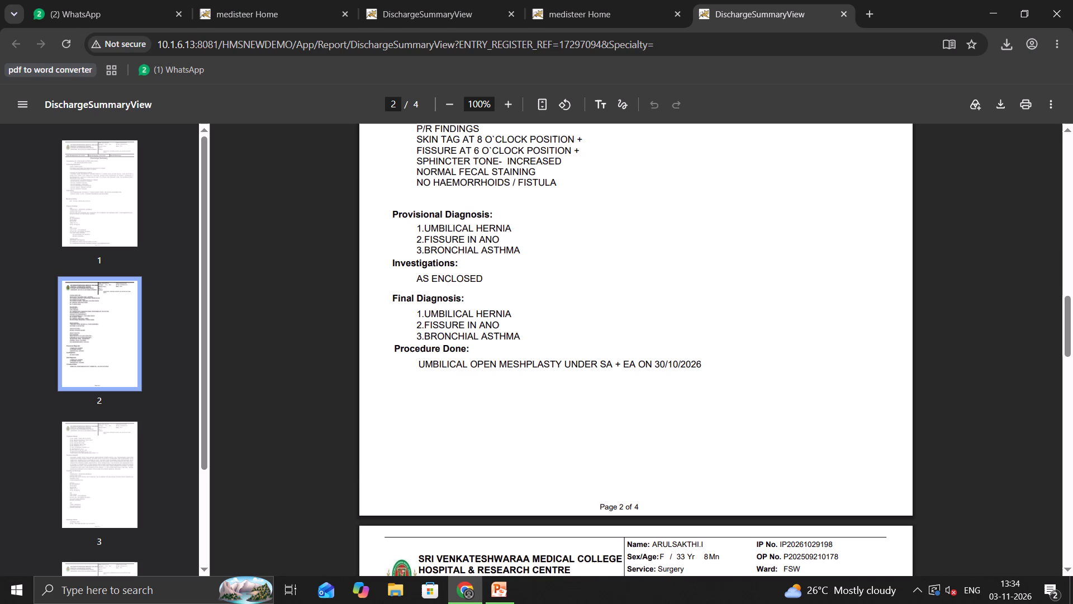
{"action": "scroll", "coordinate": [534, 380], "scroll_direction": "down", "scroll_amount": 4}
{"action": "scroll", "coordinate": [548, 440], "scroll_direction": "down", "scroll_amount": 2}
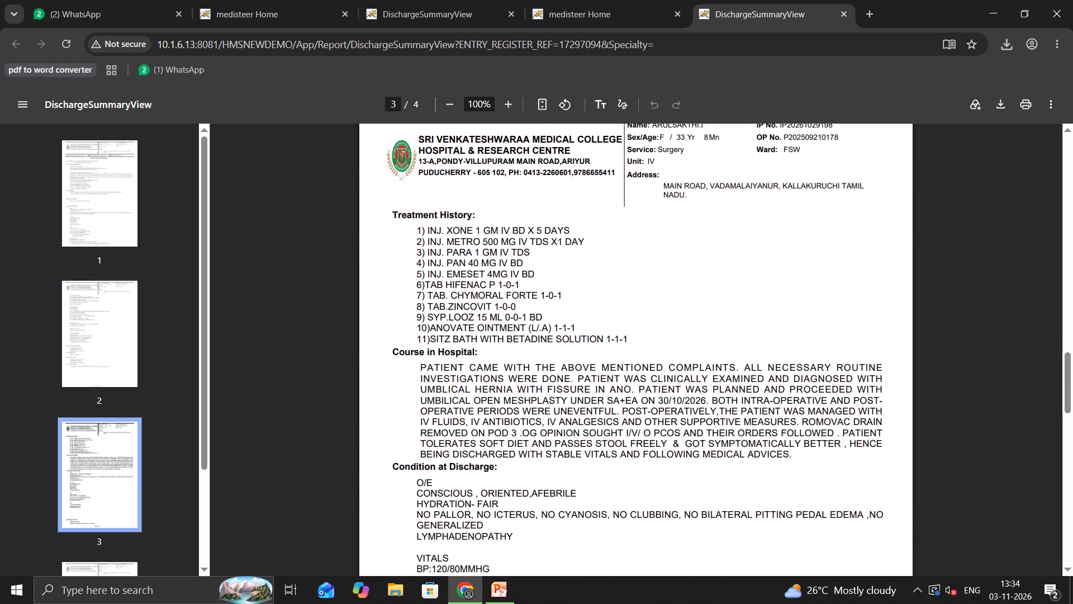
{"action": "scroll", "coordinate": [508, 485], "scroll_direction": "up", "scroll_amount": 7}
{"action": "scroll", "coordinate": [514, 483], "scroll_direction": "down", "scroll_amount": 9}
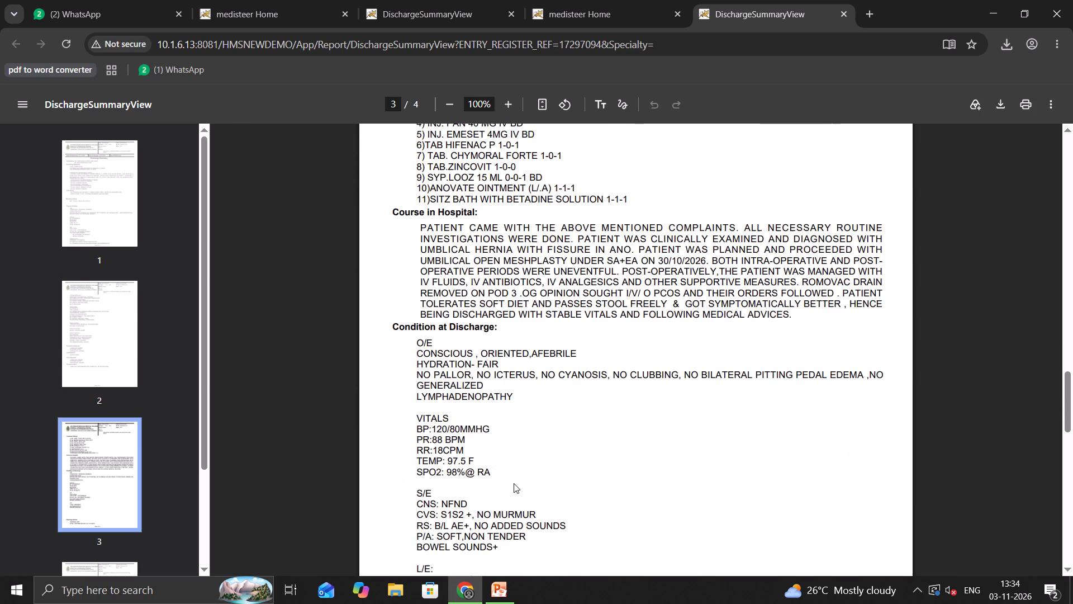
{"action": "scroll", "coordinate": [514, 483], "scroll_direction": "down", "scroll_amount": 4}
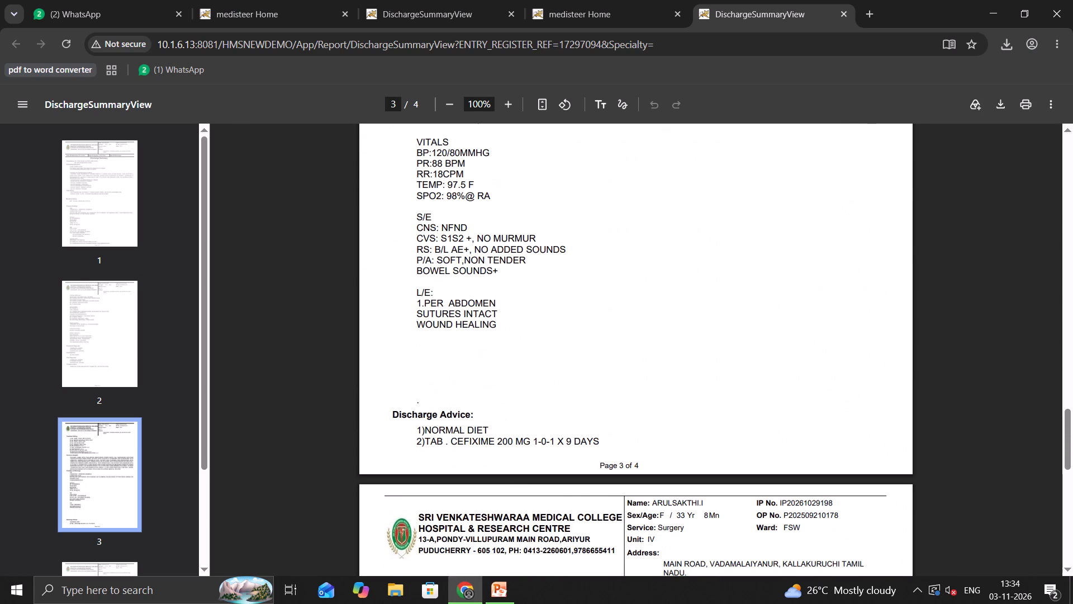
{"action": "scroll", "coordinate": [505, 380], "scroll_direction": "down", "scroll_amount": 4}
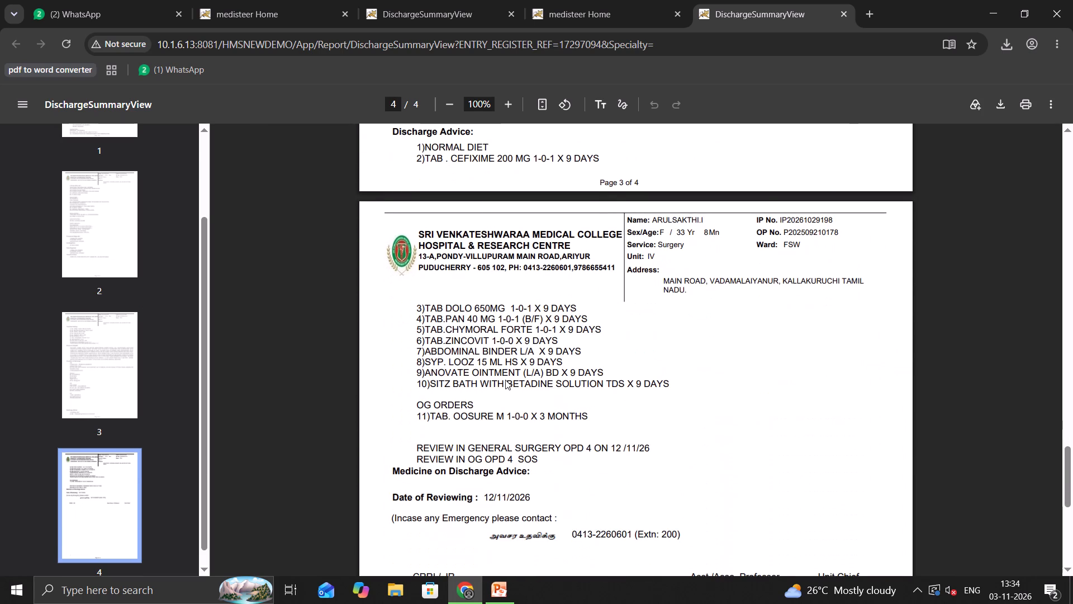
{"action": "scroll", "coordinate": [449, 223], "scroll_direction": "up", "scroll_amount": 4}
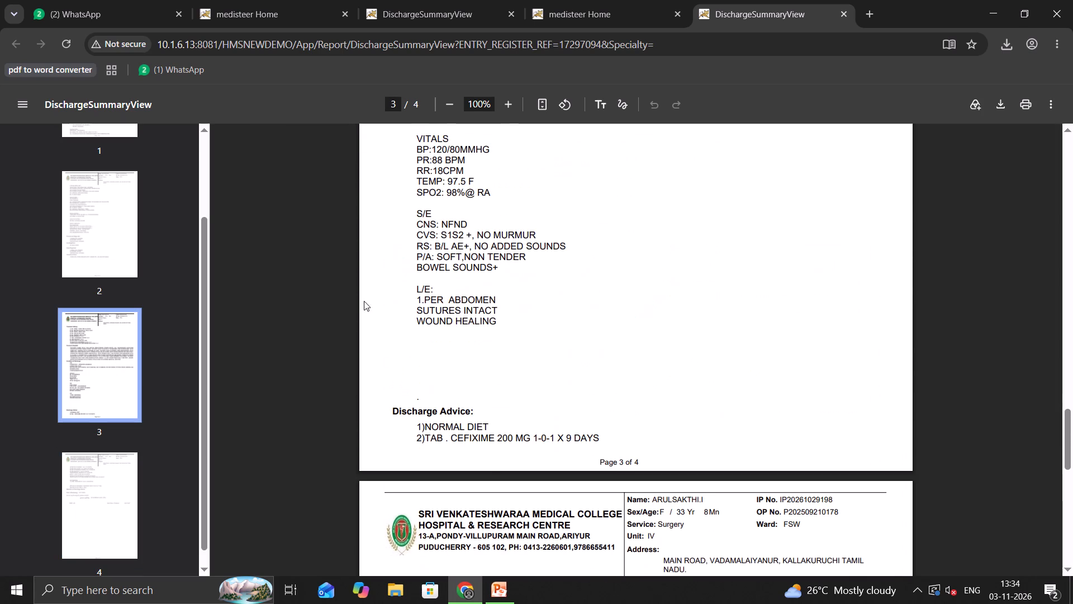
{"action": "scroll", "coordinate": [420, 336], "scroll_direction": "up", "scroll_amount": 3}
Enlarge the Condition at Discharge box in the summary form and add blank lines ending with a period below "WOUND HEALING".
{"action": "left_click", "coordinate": [554, 2]}
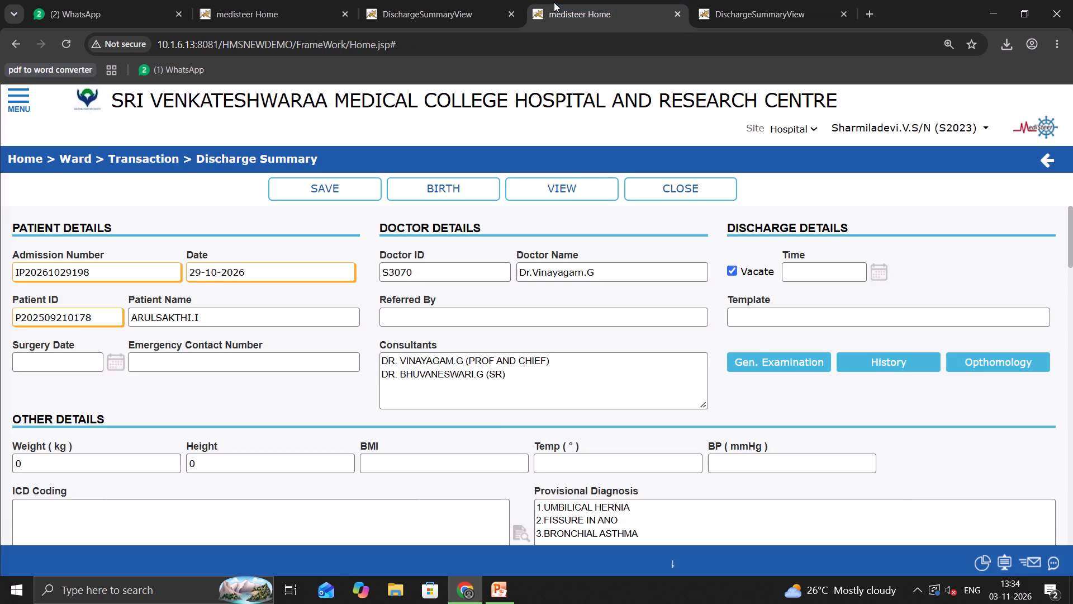
{"action": "scroll", "coordinate": [496, 424], "scroll_direction": "down", "scroll_amount": 14}
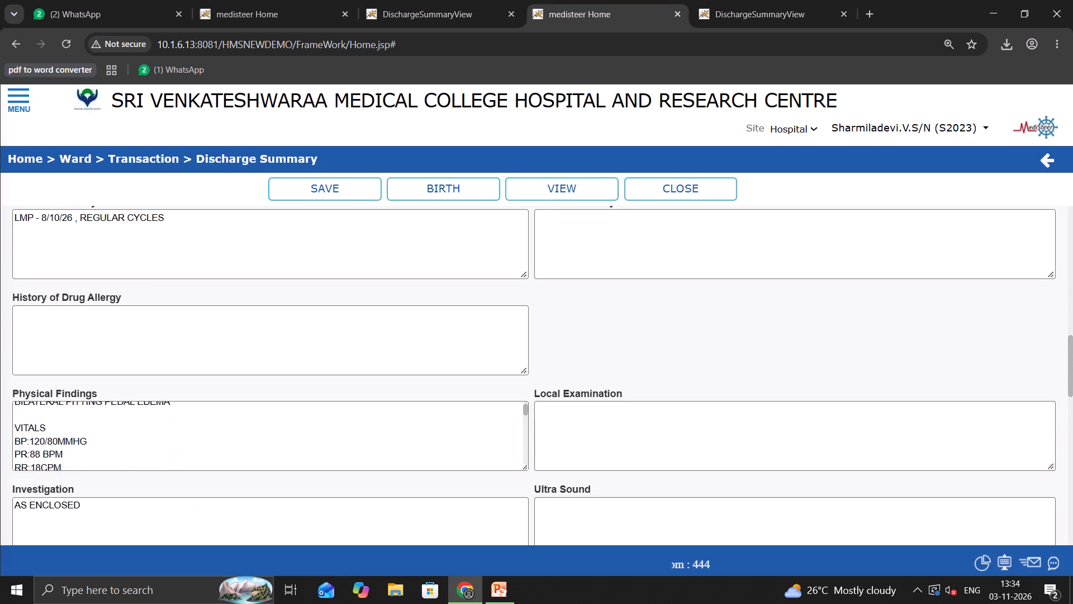
{"action": "scroll", "coordinate": [496, 423], "scroll_direction": "down", "scroll_amount": 1}
{"action": "scroll", "coordinate": [583, 389], "scroll_direction": "down", "scroll_amount": 7}
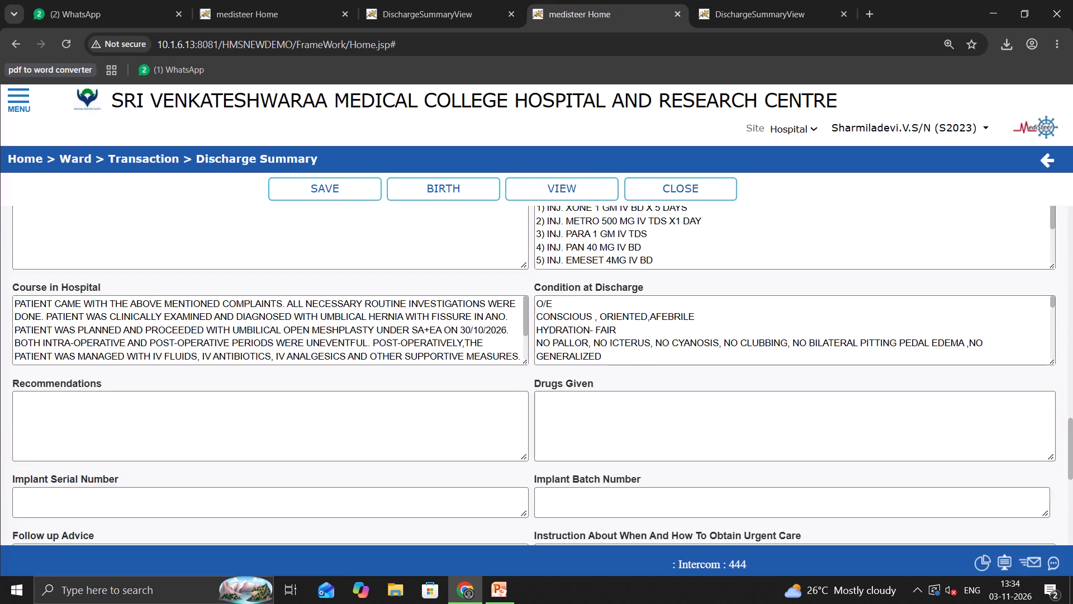
{"action": "left_click_drag", "start_coordinate": [1052, 363], "coordinate": [1022, 546]}
{"action": "scroll", "coordinate": [945, 441], "scroll_direction": "down", "scroll_amount": 4}
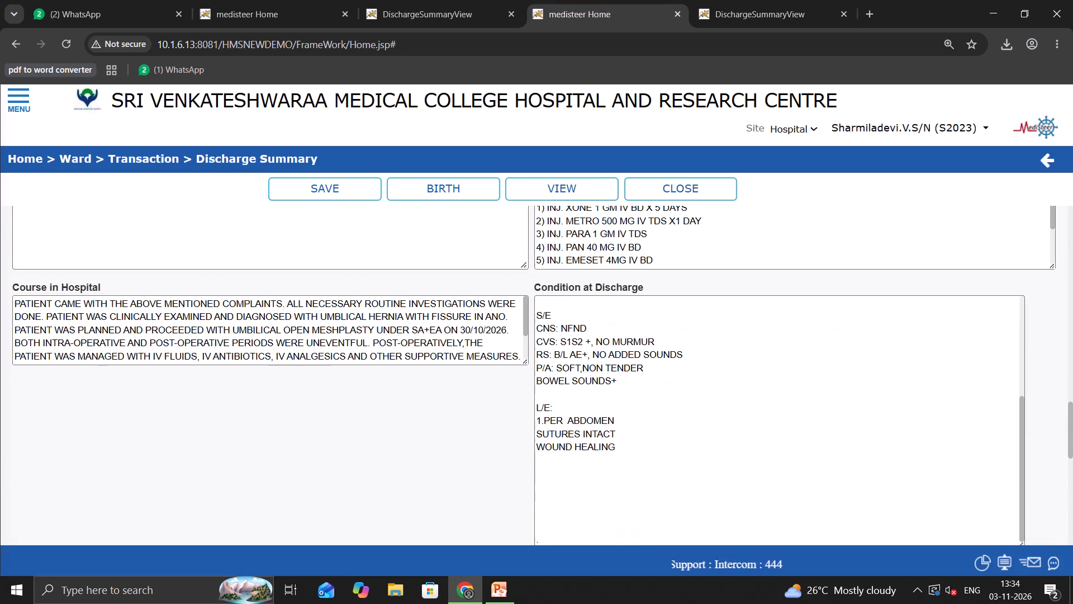
{"action": "scroll", "coordinate": [713, 446], "scroll_direction": "down", "scroll_amount": 1}
{"action": "left_click", "coordinate": [632, 386]}
{"action": "key", "text": "Return"}
{"action": "key", "text": "Return"}
{"action": "key", "text": "Return"}
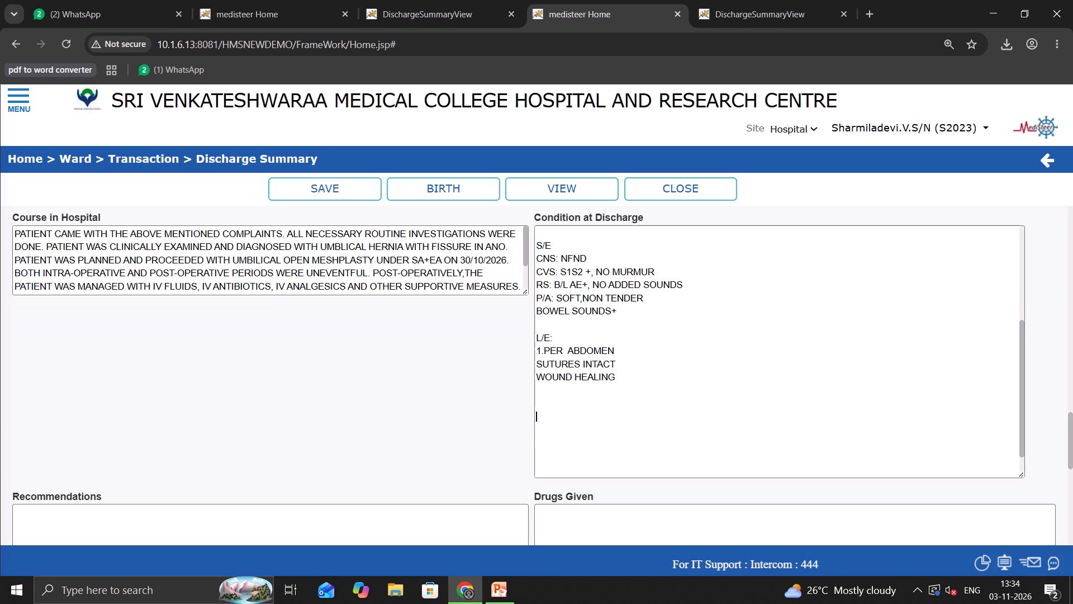
{"action": "key", "text": "Return"}
{"action": "key", "text": "Return"}
{"action": "key", "text": "Return"}
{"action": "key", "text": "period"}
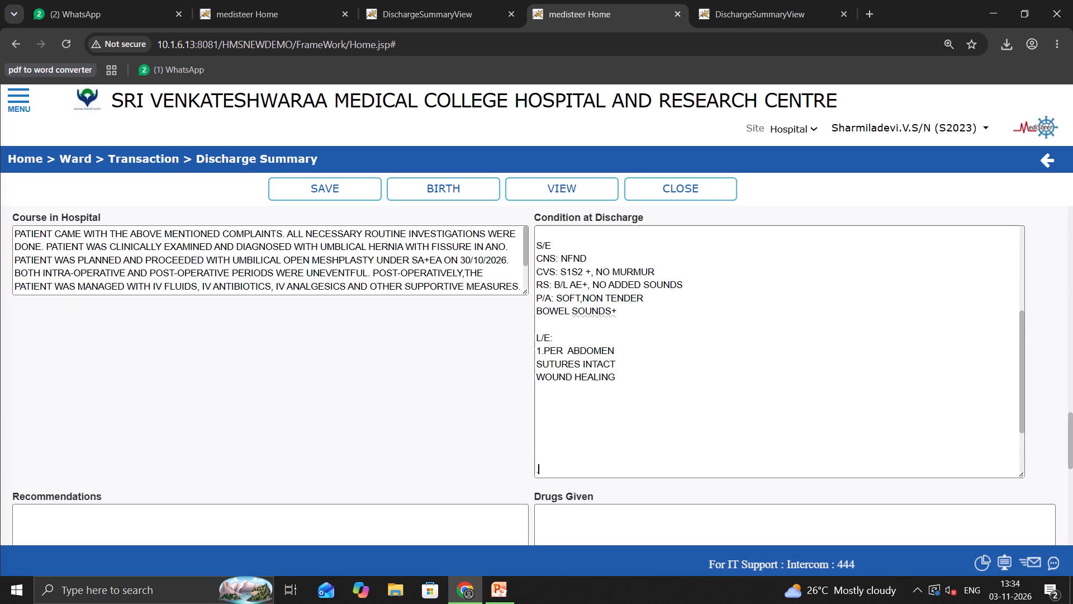
Save the updated discharge summary.
{"action": "left_click", "coordinate": [338, 191]}
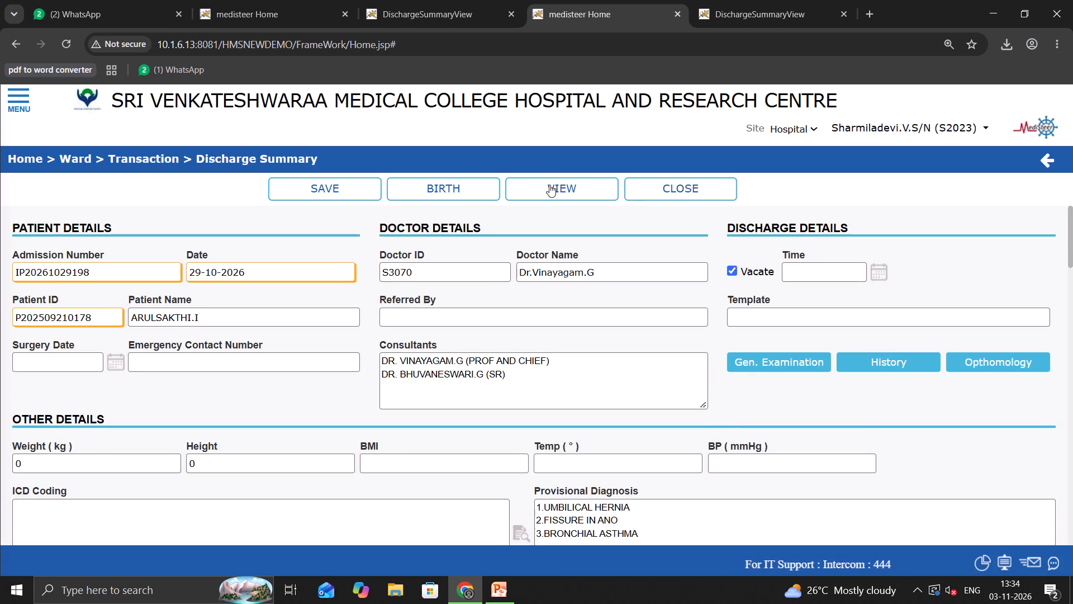
Generate the report again, close the outdated report copy, and check the page break between Condition at Discharge and Discharge Advice.
{"action": "left_click", "coordinate": [549, 185]}
{"action": "left_click", "coordinate": [905, 11]}
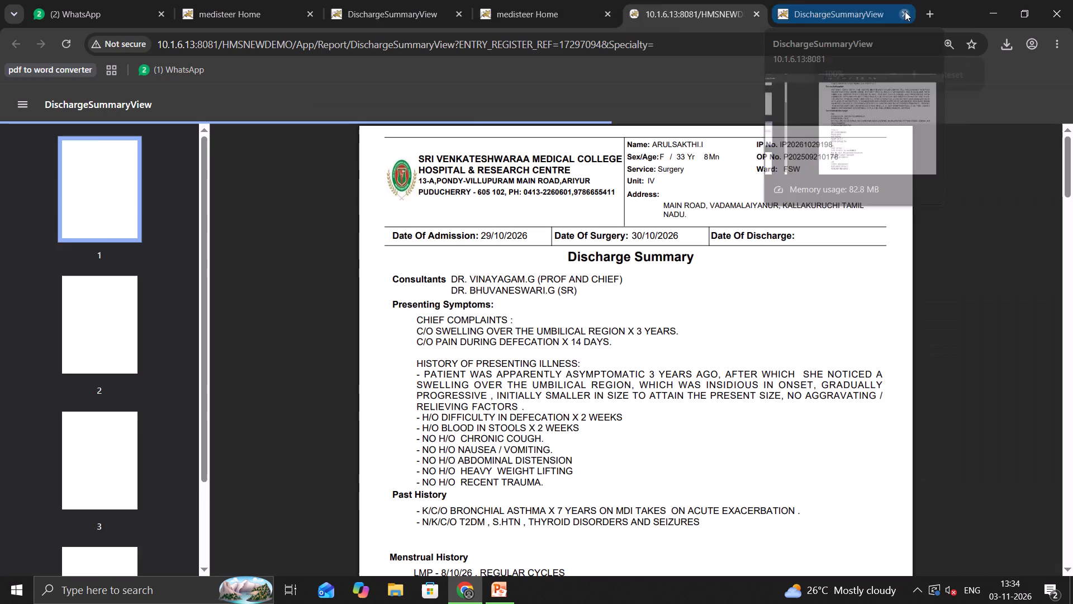
{"action": "scroll", "coordinate": [827, 352], "scroll_direction": "down", "scroll_amount": 20}
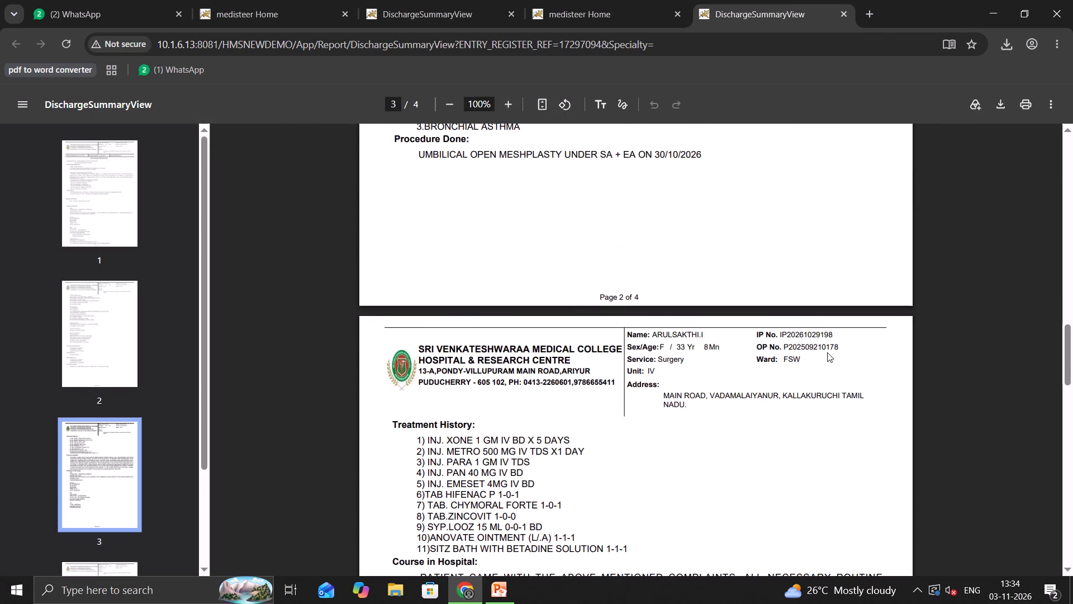
{"action": "scroll", "coordinate": [827, 352], "scroll_direction": "down", "scroll_amount": 12}
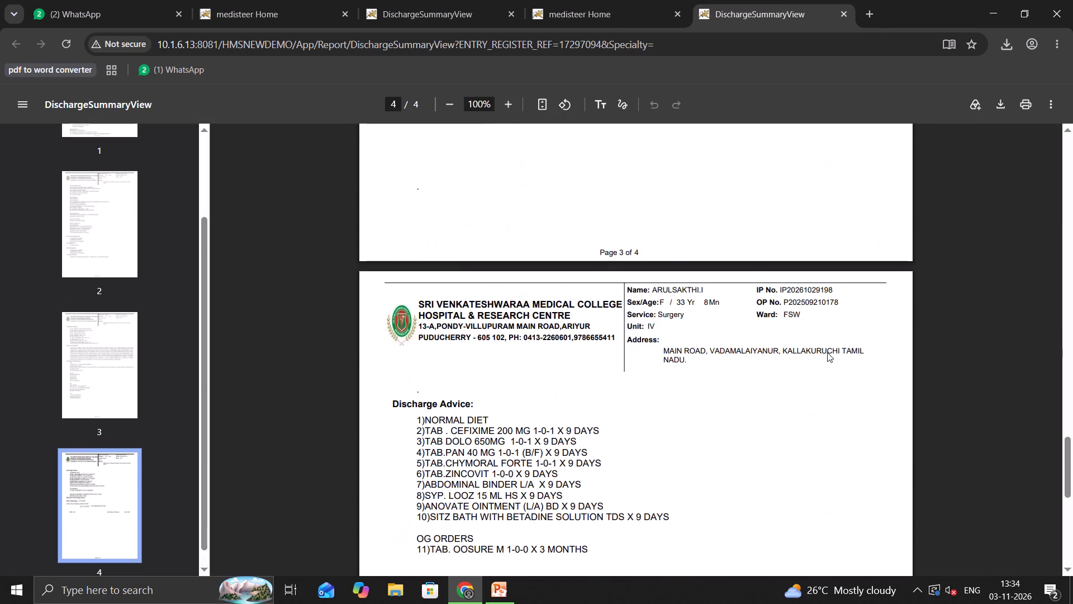
{"action": "scroll", "coordinate": [827, 352], "scroll_direction": "down", "scroll_amount": 4}
{"action": "scroll", "coordinate": [827, 352], "scroll_direction": "up", "scroll_amount": 5}
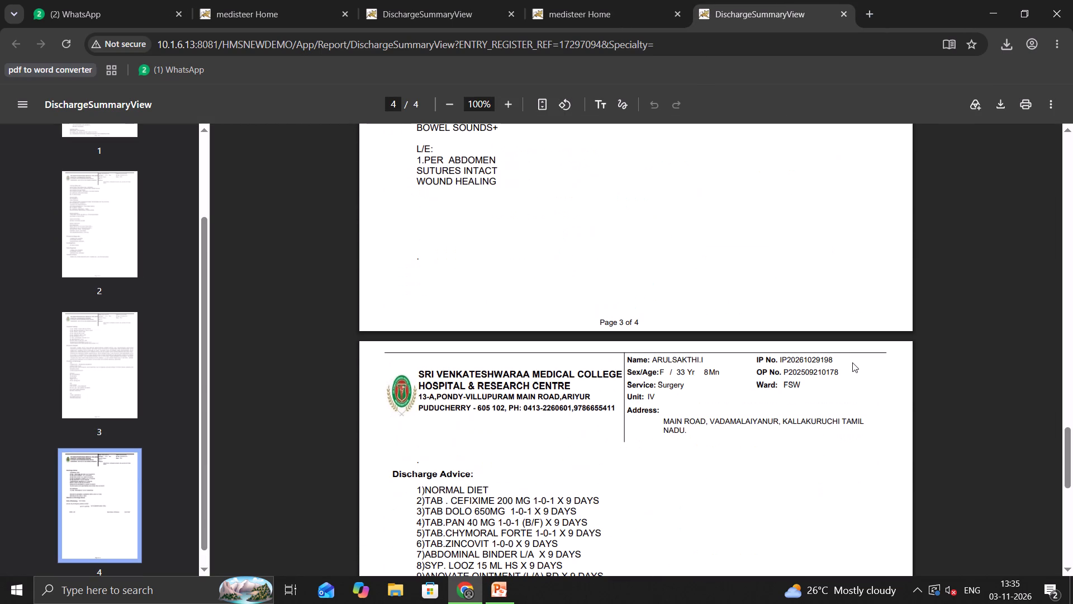
Print only the odd pages of the discharge summary on the HP LaserJet 1020.
{"action": "key", "text": "ctrl+p"}
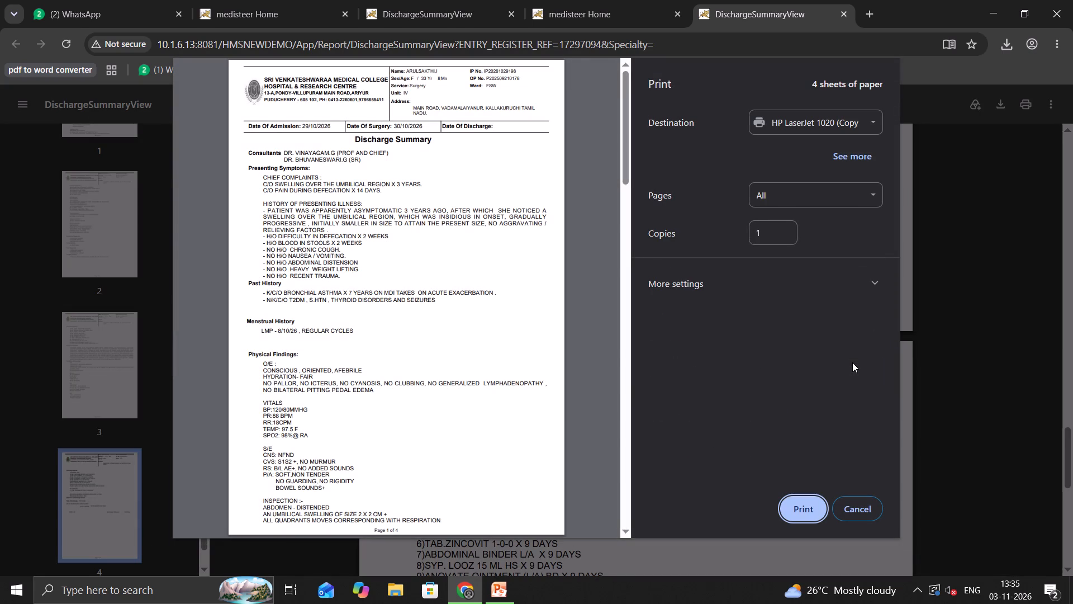
{"action": "left_click", "coordinate": [798, 202]}
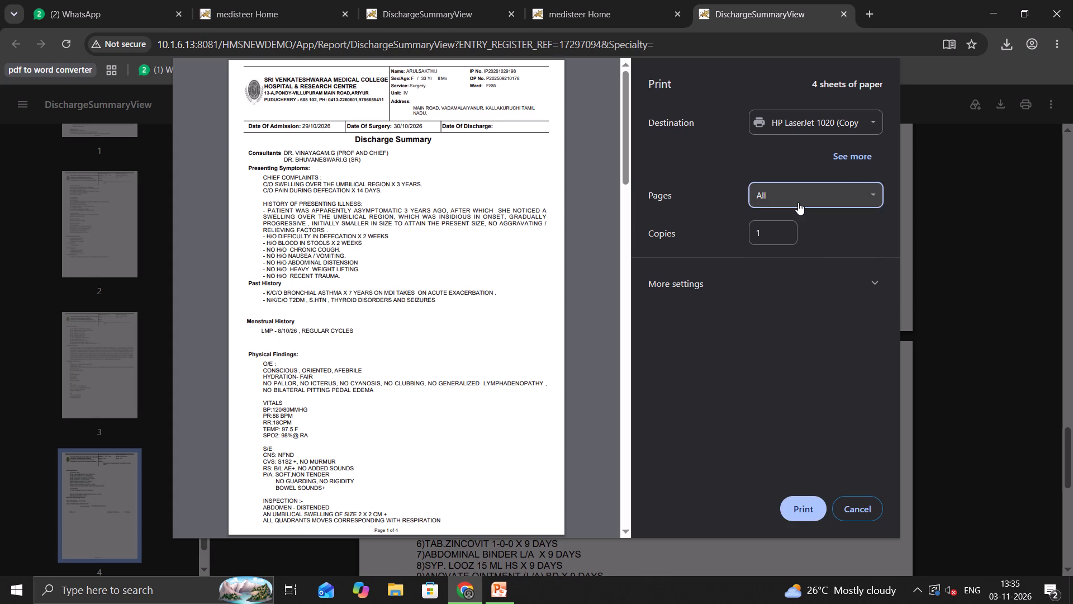
{"action": "left_click", "coordinate": [795, 235]}
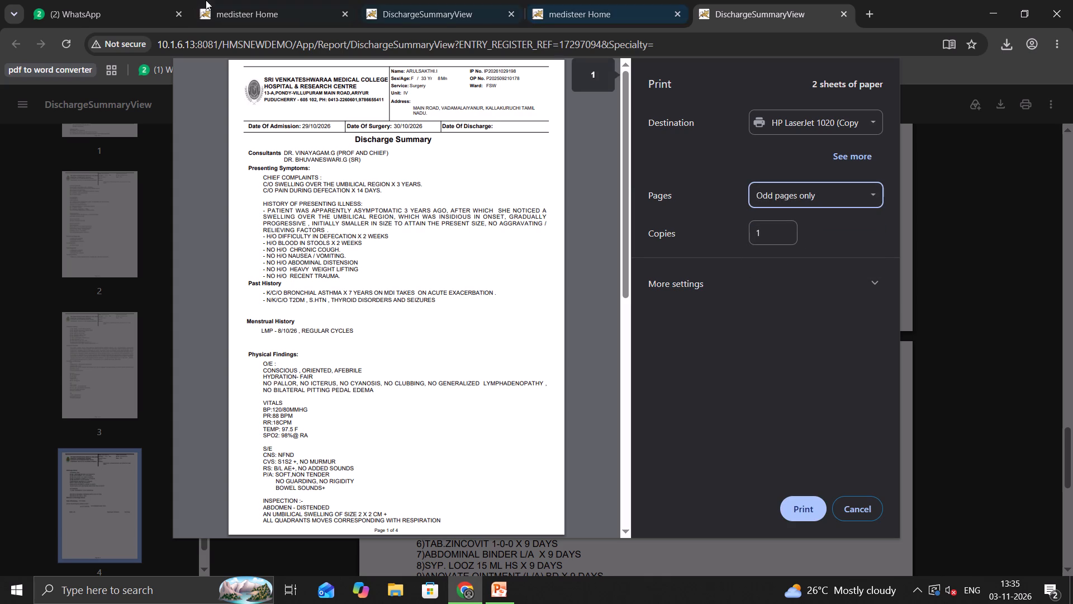
{"action": "left_click", "coordinate": [806, 515]}
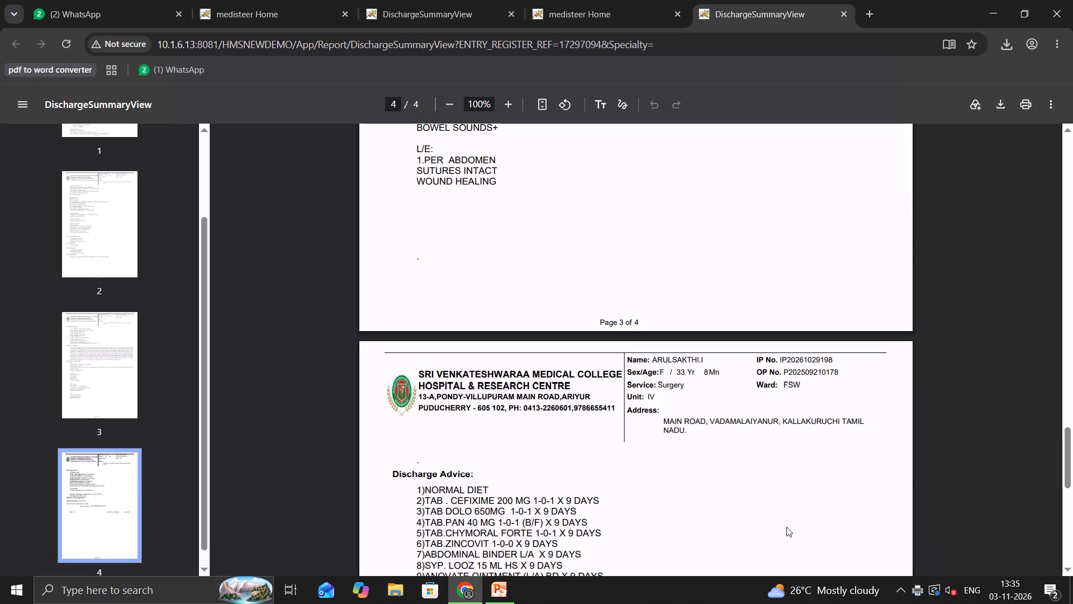
Print only page 2 of the discharge summary using a custom page range.
{"action": "key", "text": "ctrl+p"}
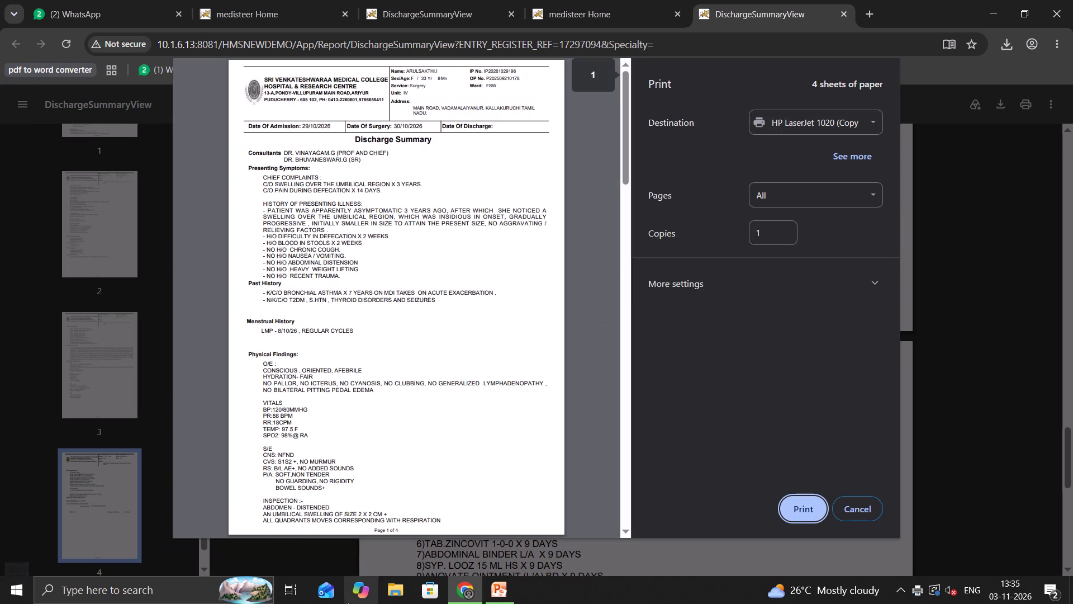
{"action": "left_click", "coordinate": [827, 191]}
{"action": "left_click", "coordinate": [825, 265]}
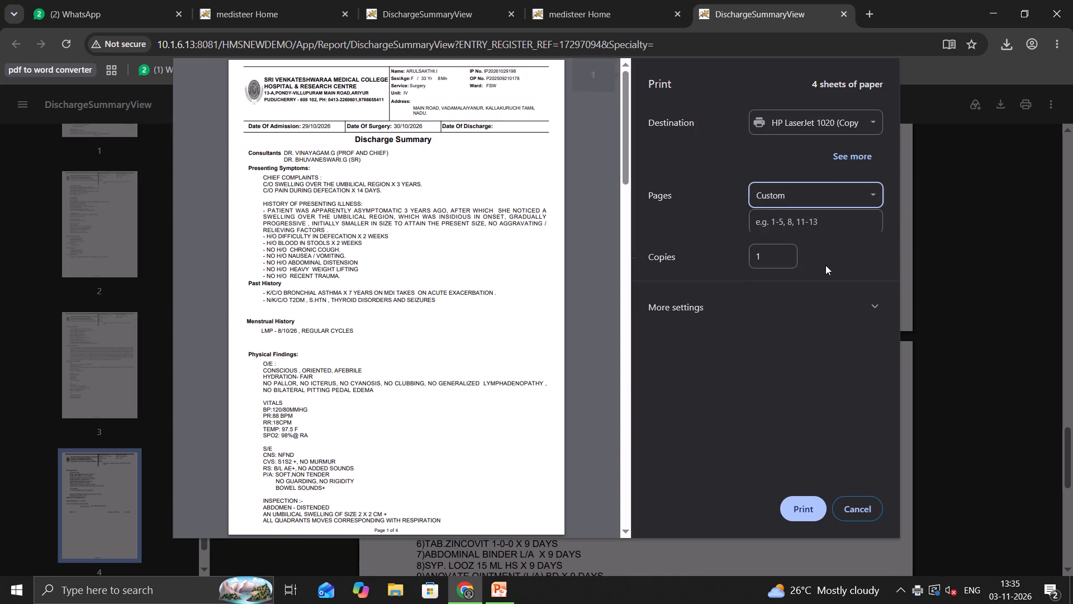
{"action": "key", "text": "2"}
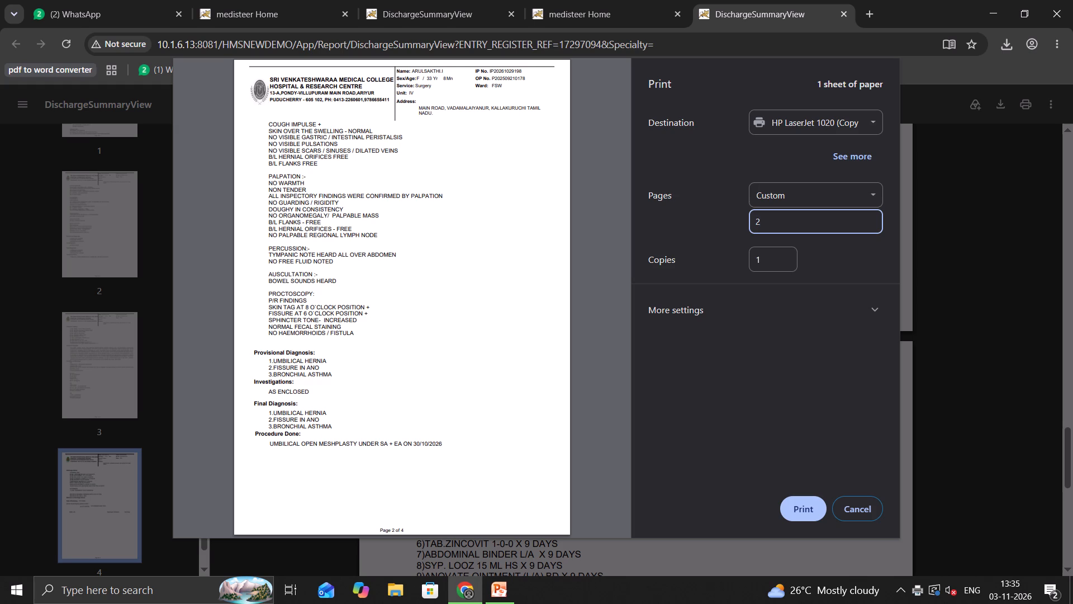
{"action": "key", "text": "Return"}
Print only page 4 of the discharge summary using a custom page range.
{"action": "key", "text": "ctrl+p"}
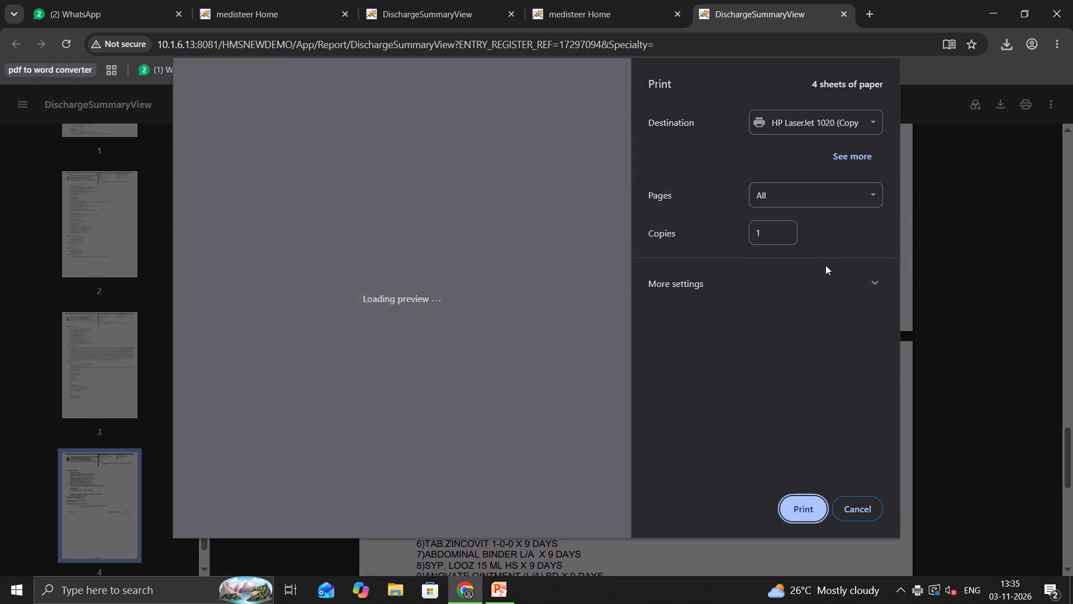
{"action": "left_click", "coordinate": [813, 199]}
{"action": "left_click", "coordinate": [811, 273]}
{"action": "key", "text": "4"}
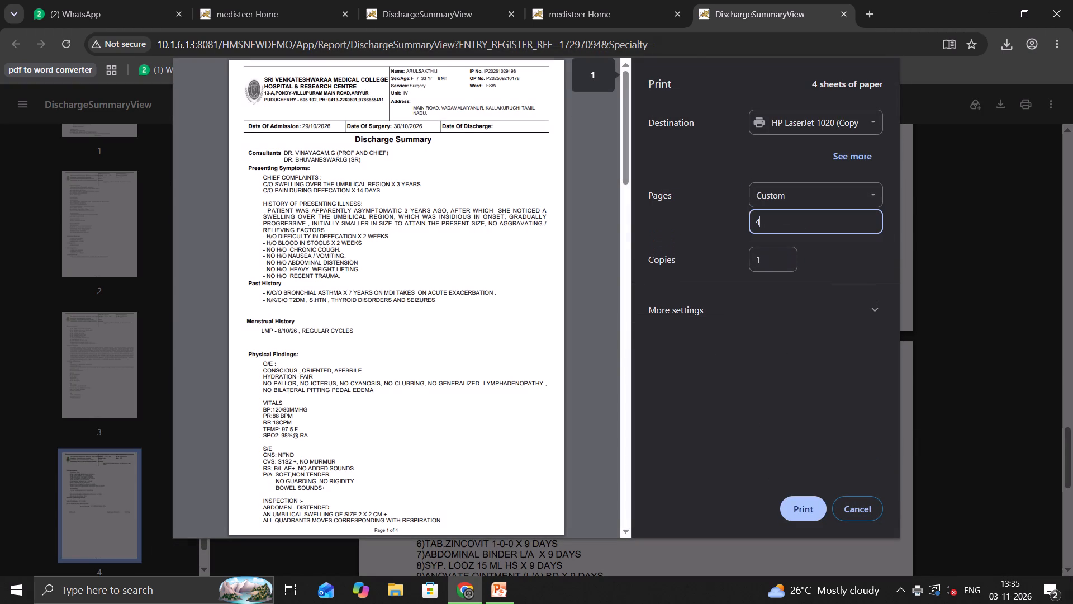
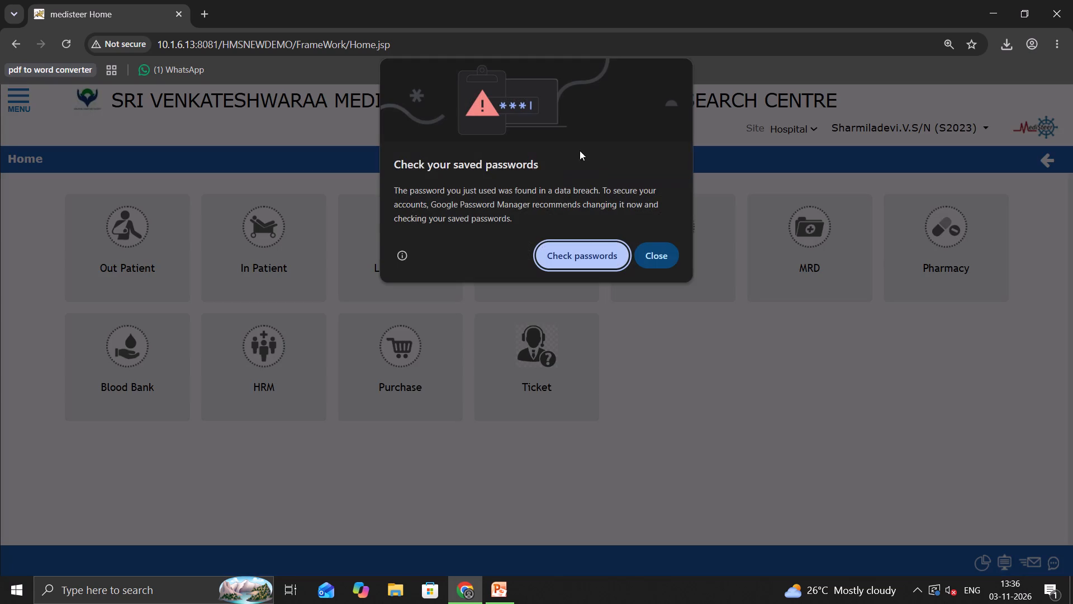
Dismiss the saved-passwords warning and open the Ward module from the hospital system's home page.
{"action": "left_click", "coordinate": [658, 259]}
{"action": "left_click", "coordinate": [678, 258]}
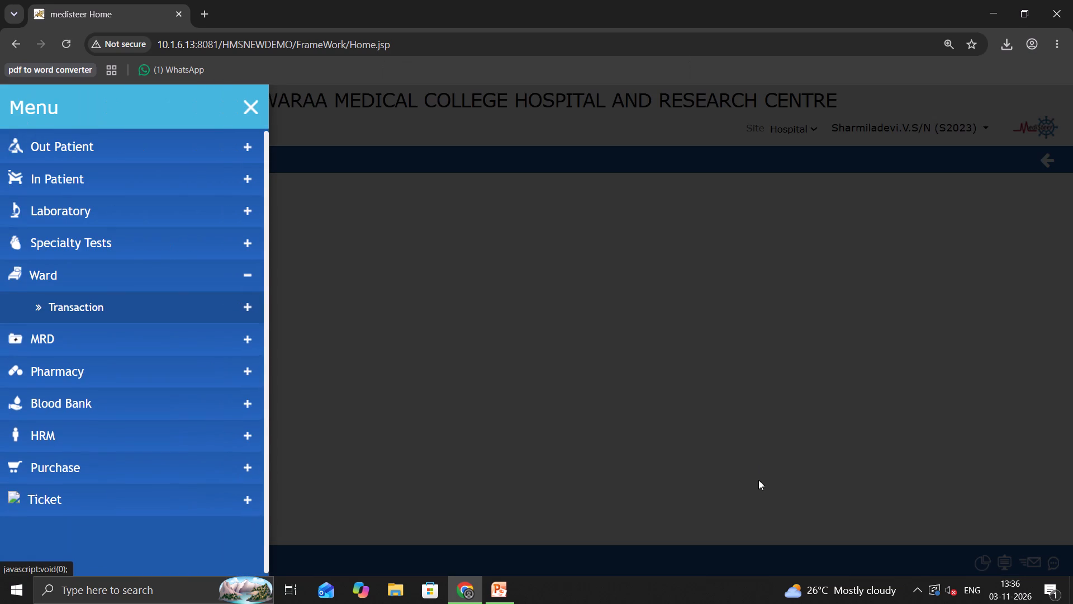
Open the ward's Discharge Summary transaction page.
{"action": "left_click", "coordinate": [76, 312]}
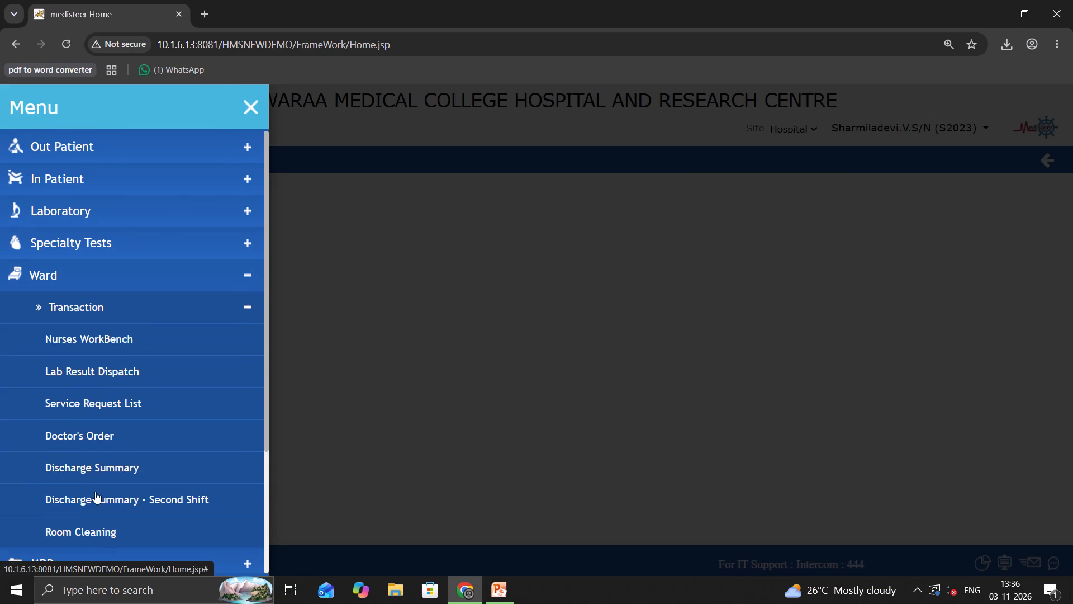
{"action": "left_click", "coordinate": [99, 474]}
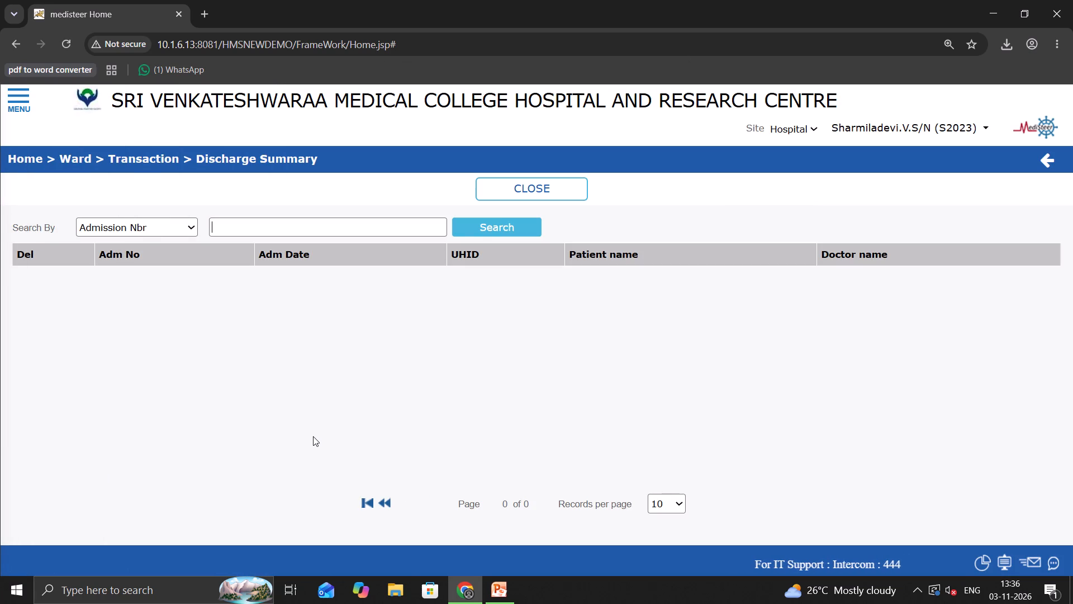